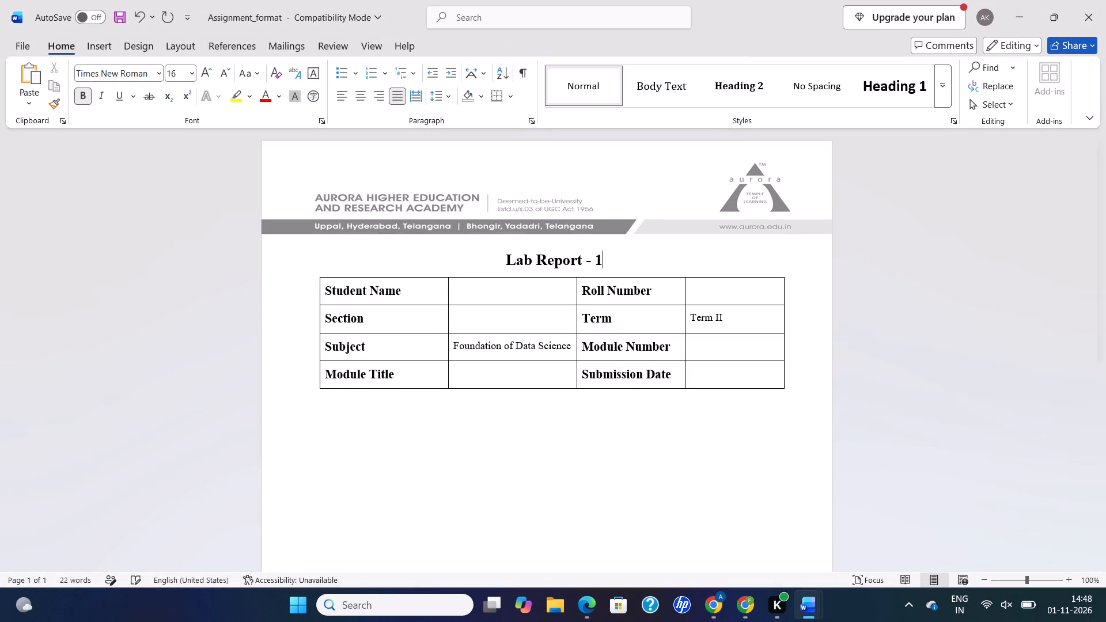
Enter the student's name in the Student Name row and widen that column so the name fits on one line.
left_click(552, 303)
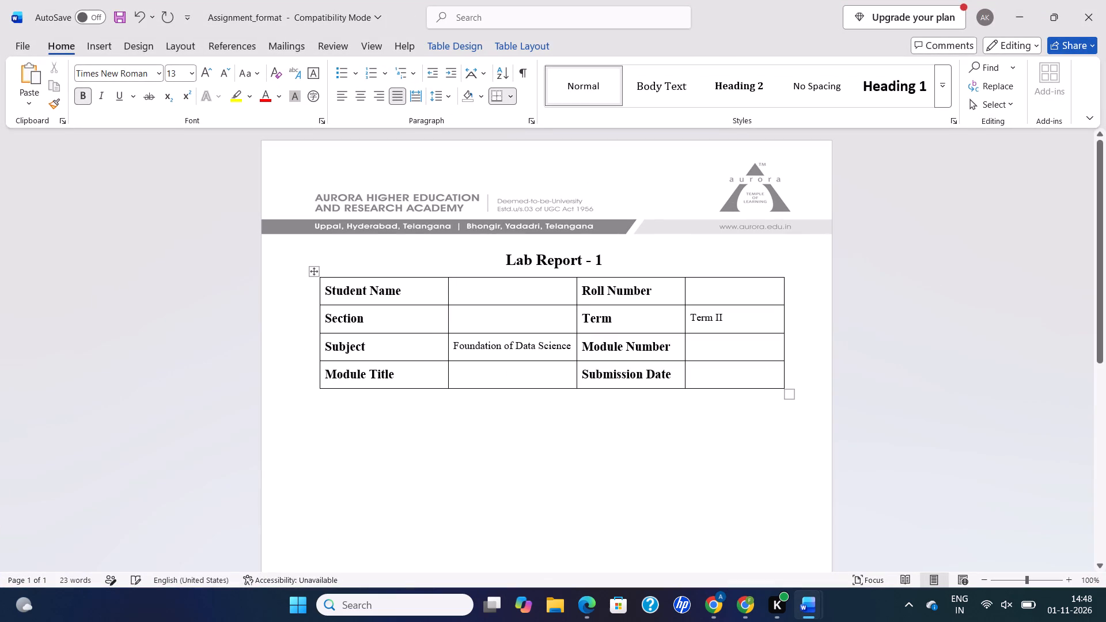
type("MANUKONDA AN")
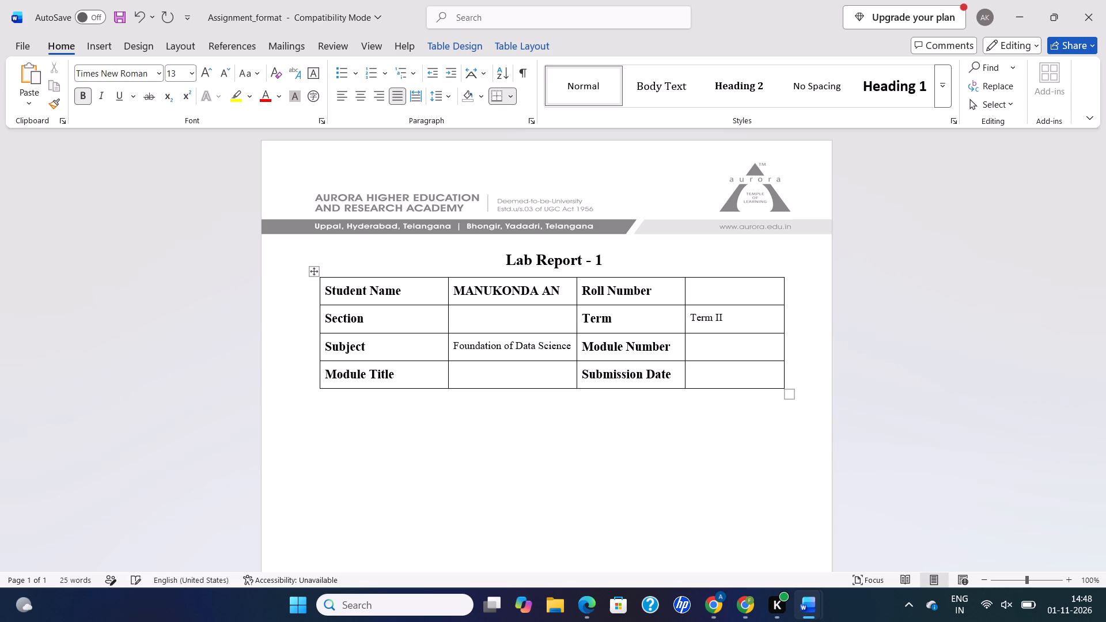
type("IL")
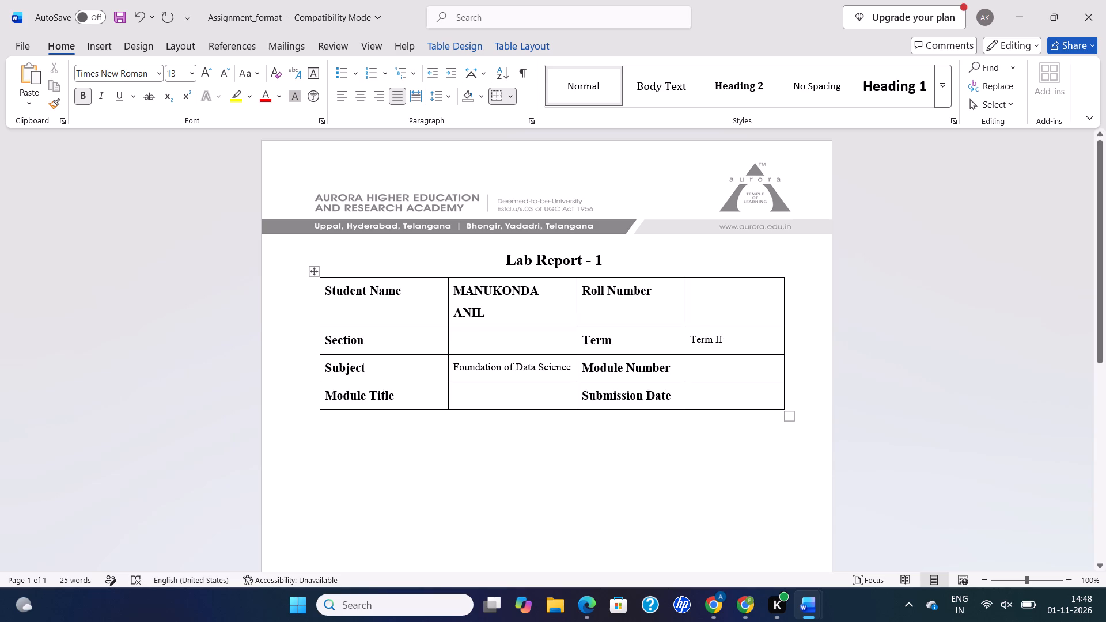
left_click_drag(448, 299, 426, 298)
Enter AI/ML – 2C as the Section in the report's header table.
left_click(449, 322)
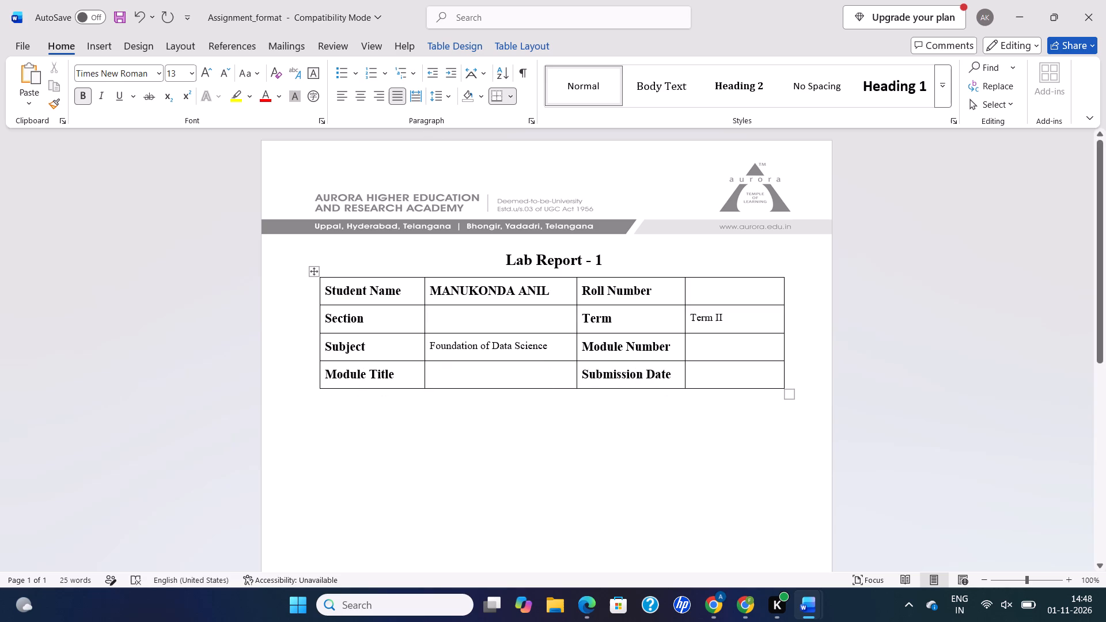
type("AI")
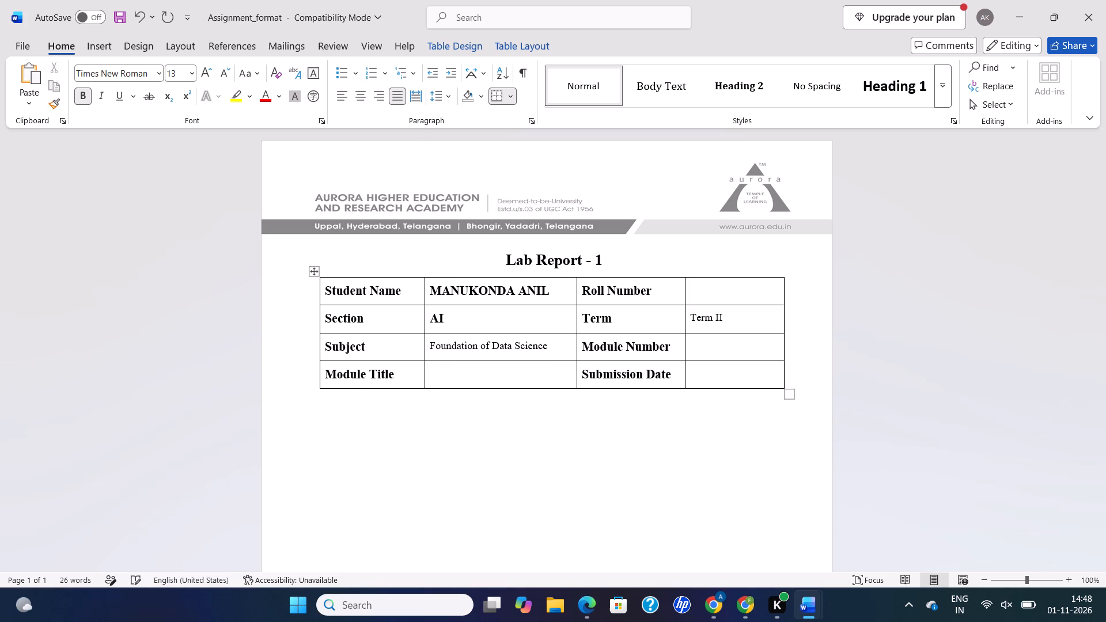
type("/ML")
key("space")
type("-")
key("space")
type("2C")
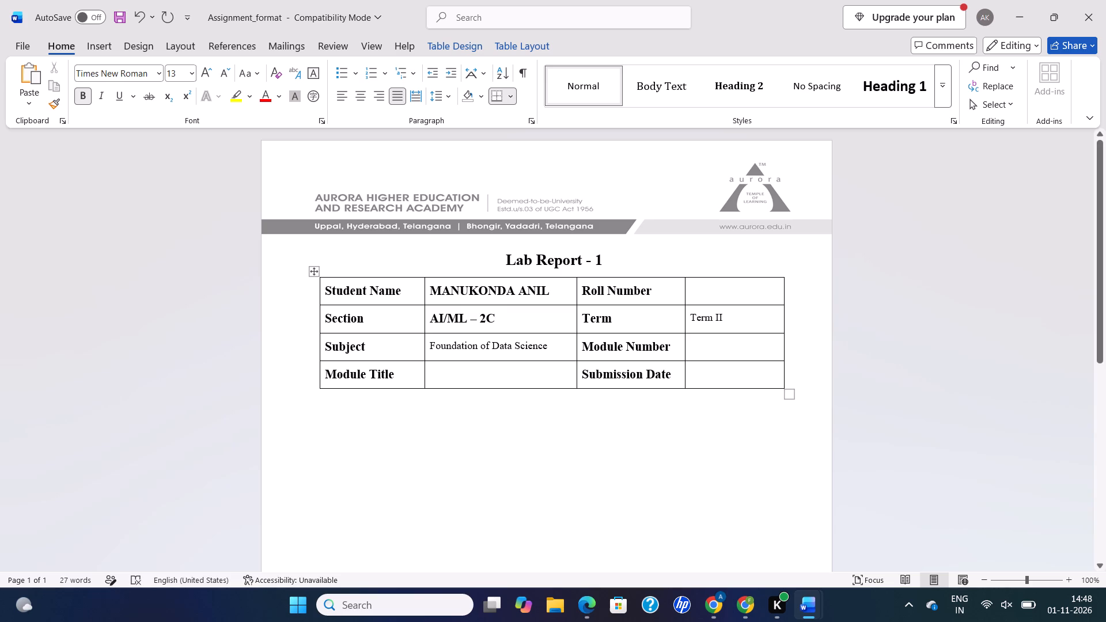
Remove the bold formatting from the entered section and student name values.
left_click_drag(497, 320, 430, 320)
key("ctrl+b")
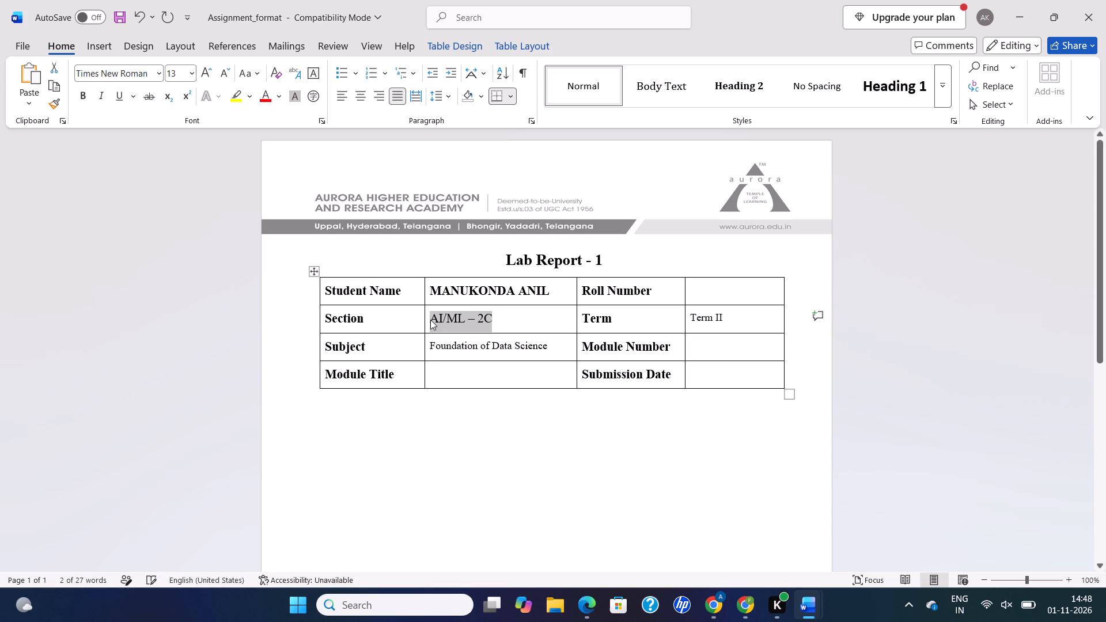
left_click_drag(555, 293, 433, 285)
key("ctrl+b")
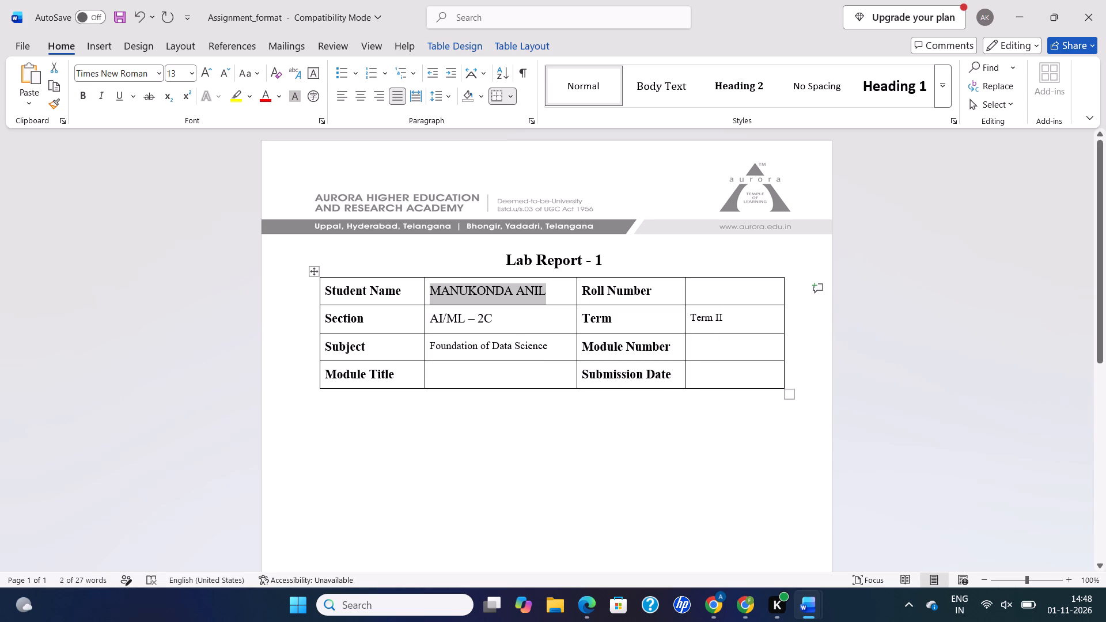
Enter the student's roll number in the Roll Number cell.
left_click(446, 376)
left_click(716, 287)
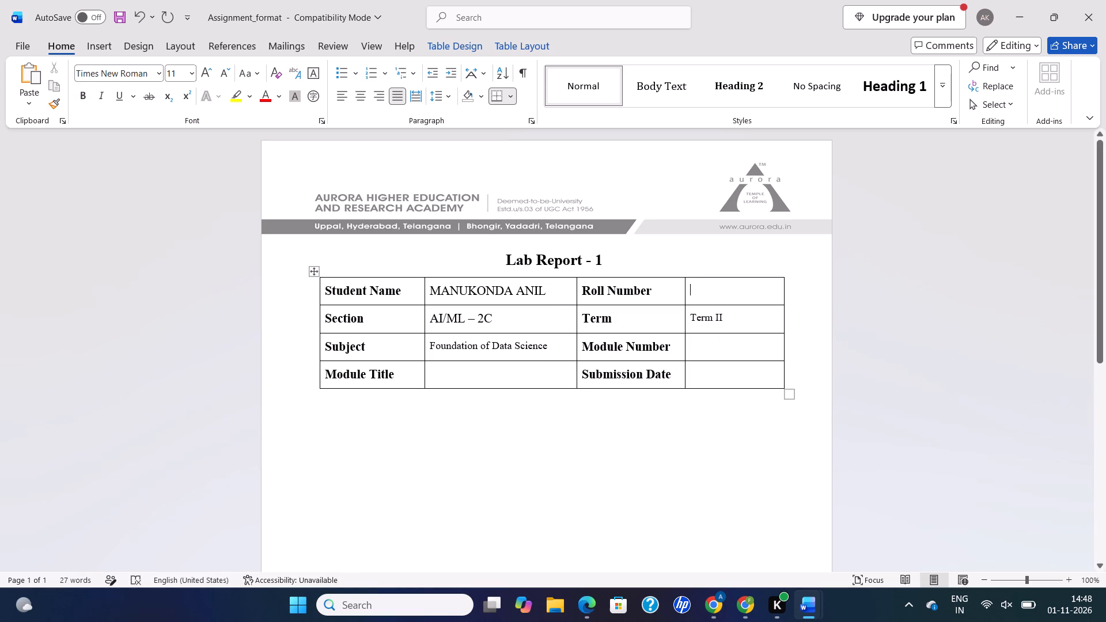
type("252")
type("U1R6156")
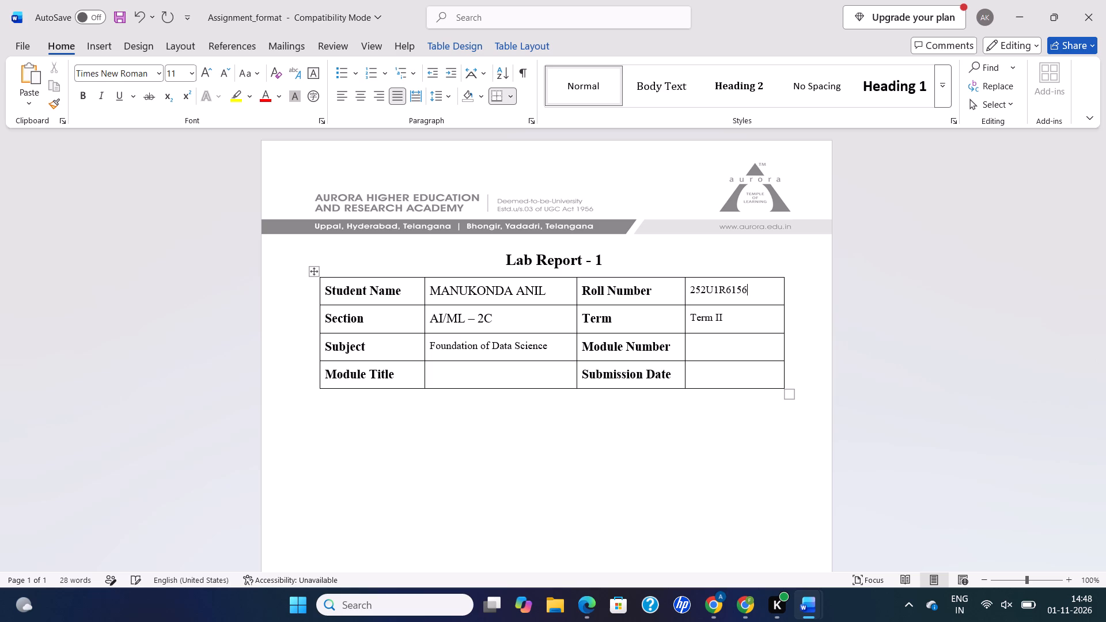
Enter the date 01-11-2026 in the cell beside Module Number.
left_click(741, 343)
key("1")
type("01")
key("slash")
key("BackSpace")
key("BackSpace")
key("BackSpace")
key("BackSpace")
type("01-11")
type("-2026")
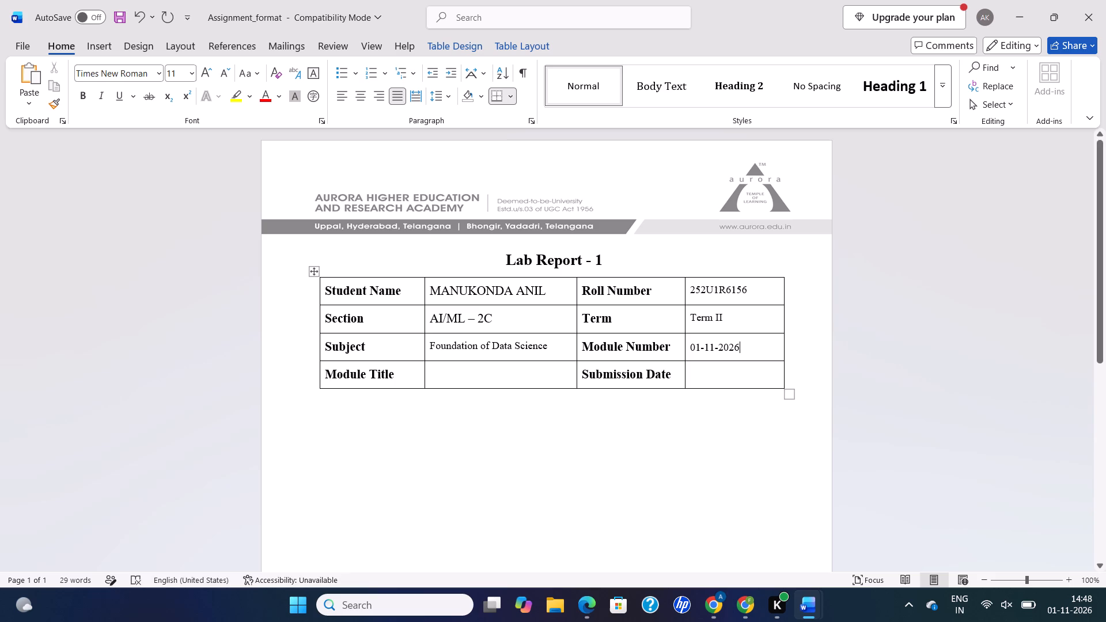
Move the date 01-11-2026 from the Module Number cell to the Submission Date cell and dismiss the pasting tip.
left_click_drag(690, 347, 732, 343)
left_click_drag(732, 343, 739, 344)
key("ctrl+x")
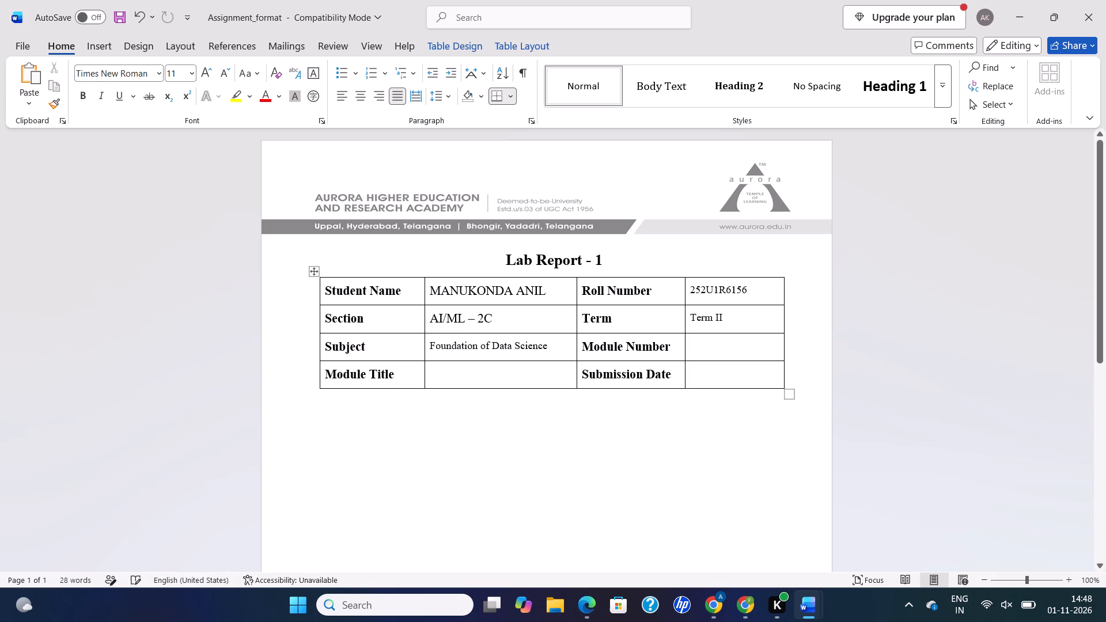
left_click(717, 371)
key("ctrl+v")
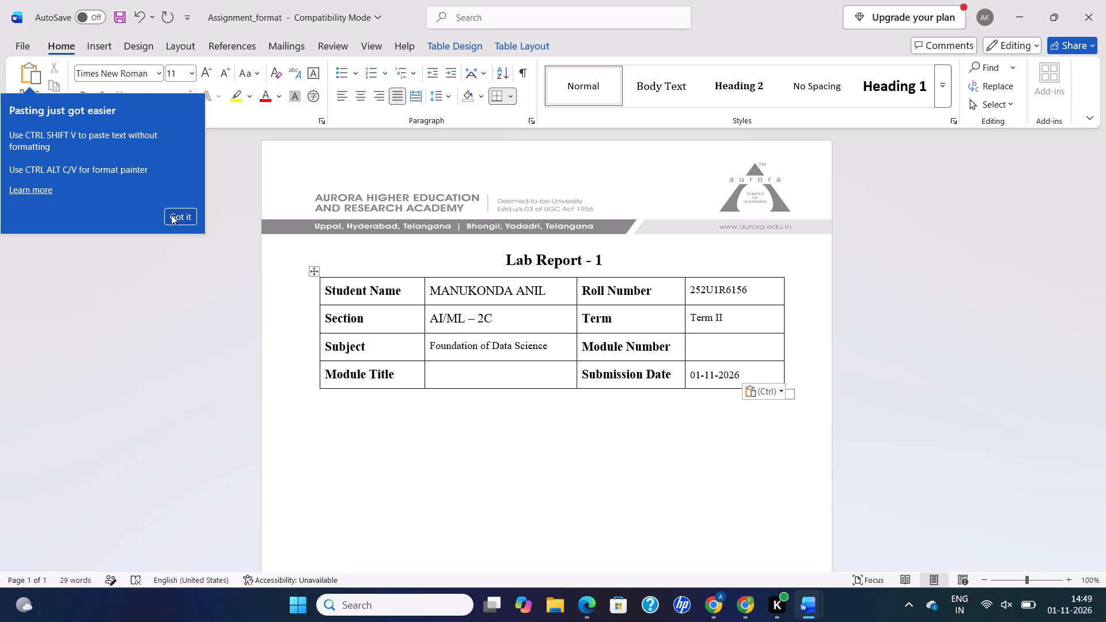
left_click(171, 215)
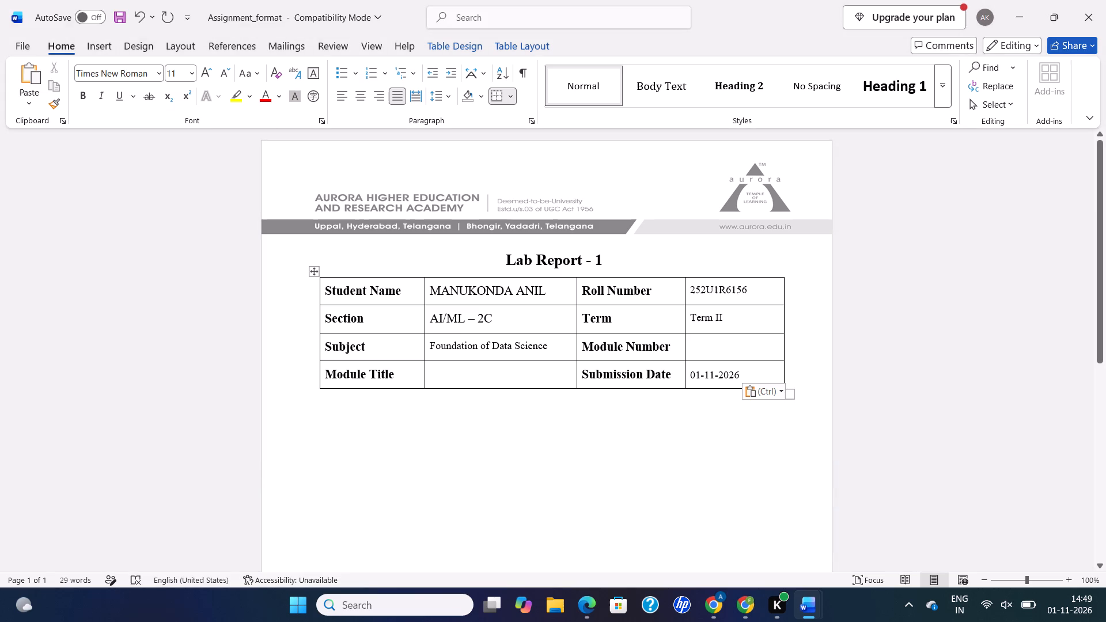
Enter 1 as the Module Number in the header table.
left_click(694, 346)
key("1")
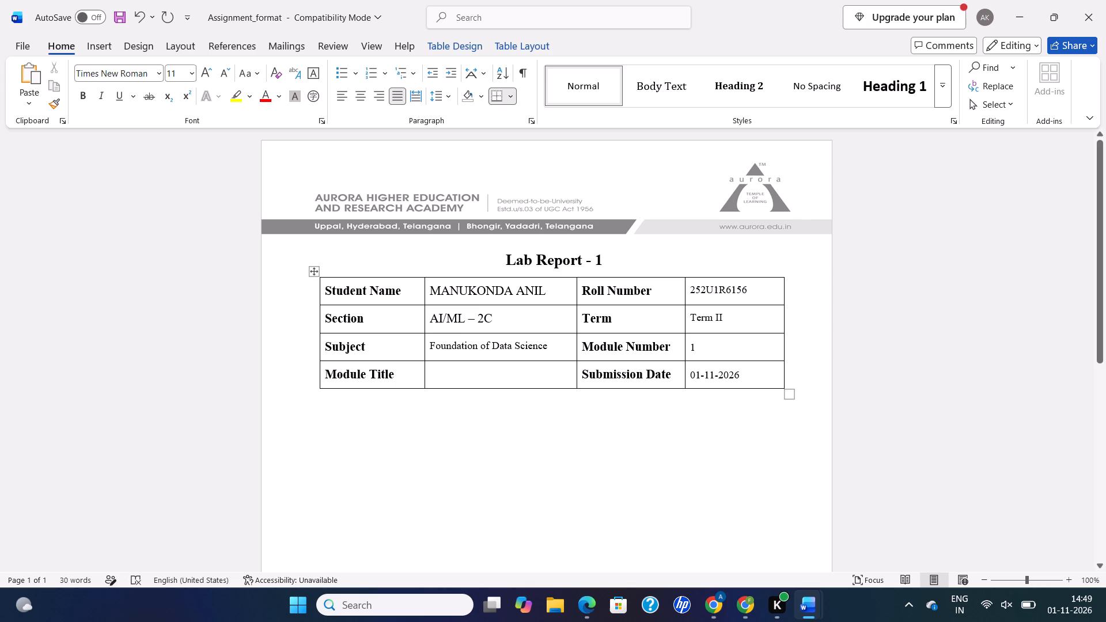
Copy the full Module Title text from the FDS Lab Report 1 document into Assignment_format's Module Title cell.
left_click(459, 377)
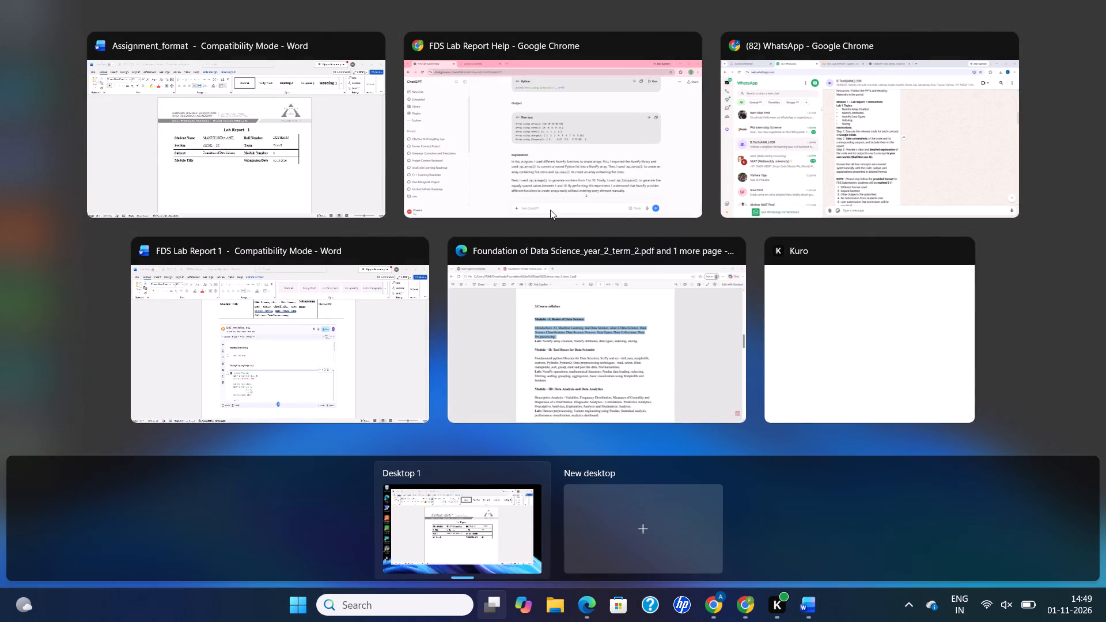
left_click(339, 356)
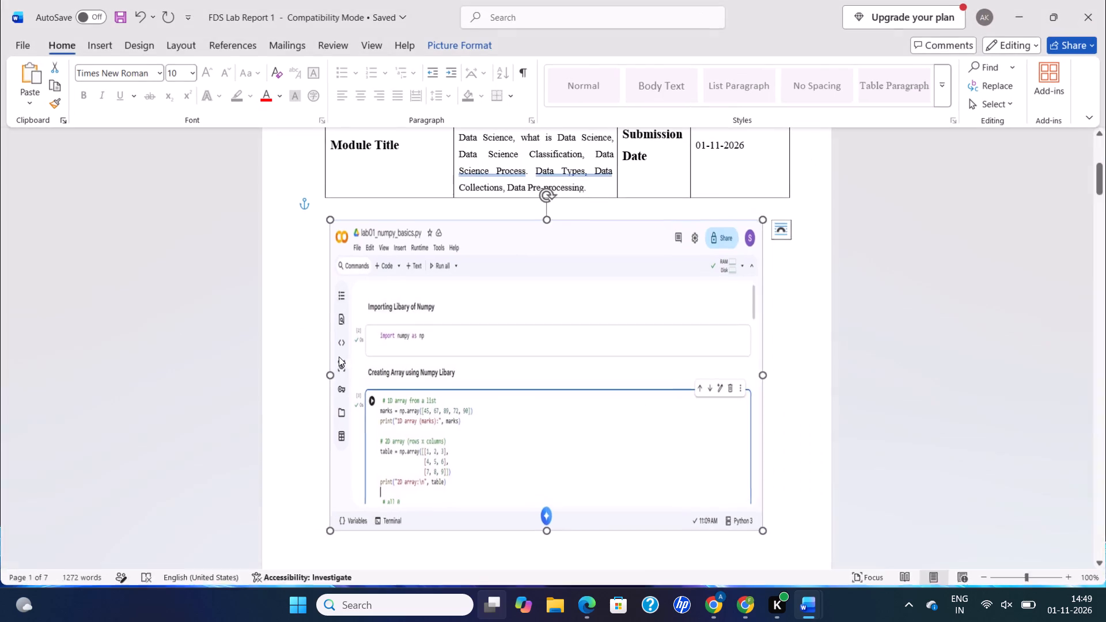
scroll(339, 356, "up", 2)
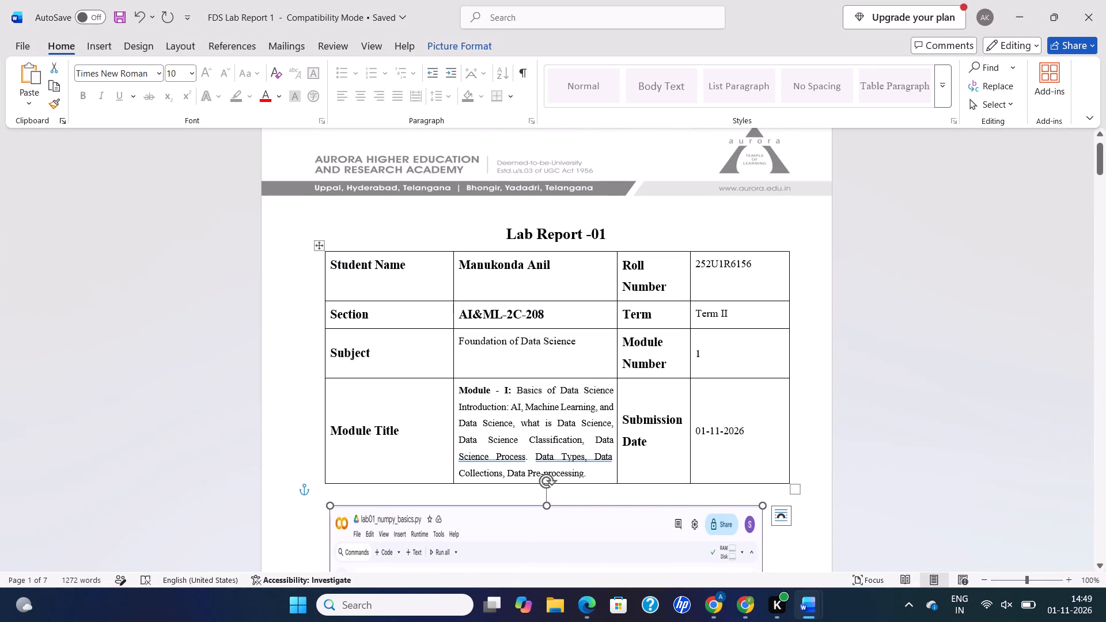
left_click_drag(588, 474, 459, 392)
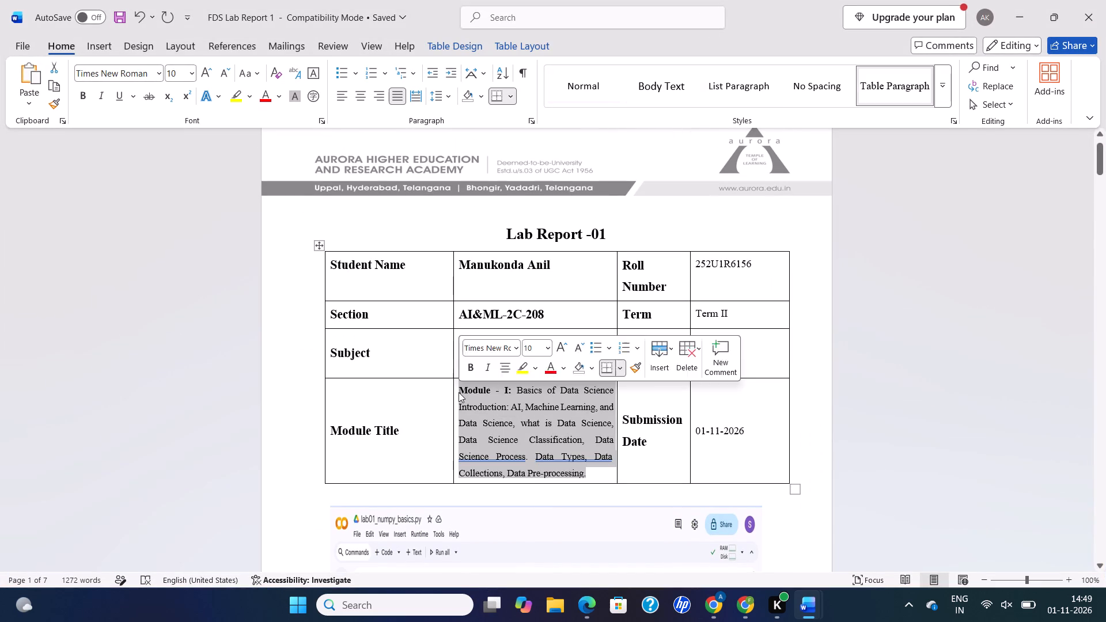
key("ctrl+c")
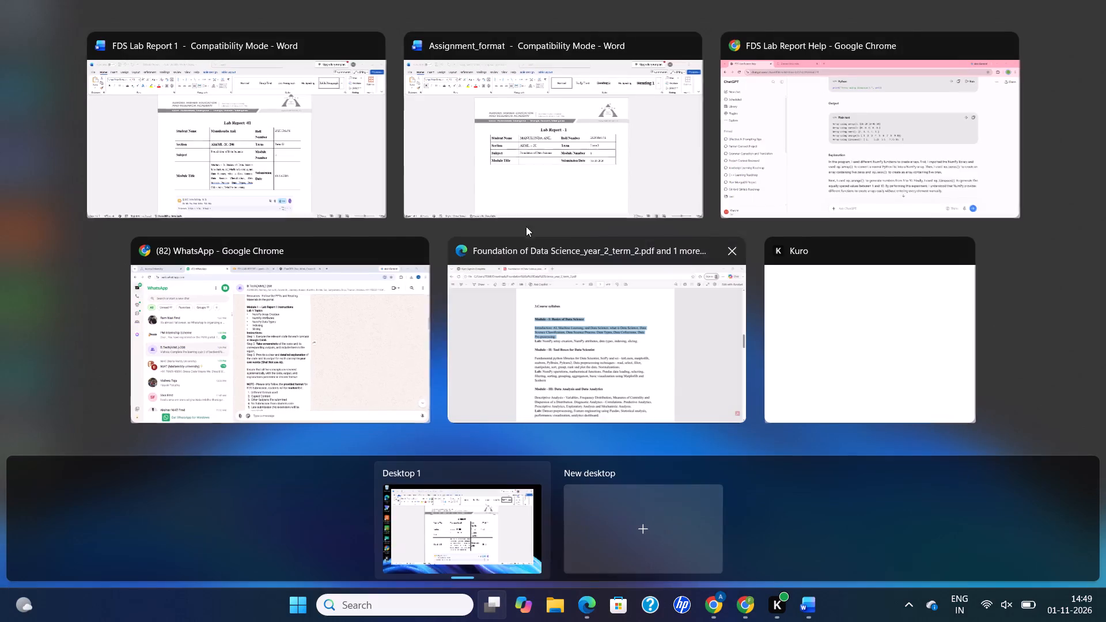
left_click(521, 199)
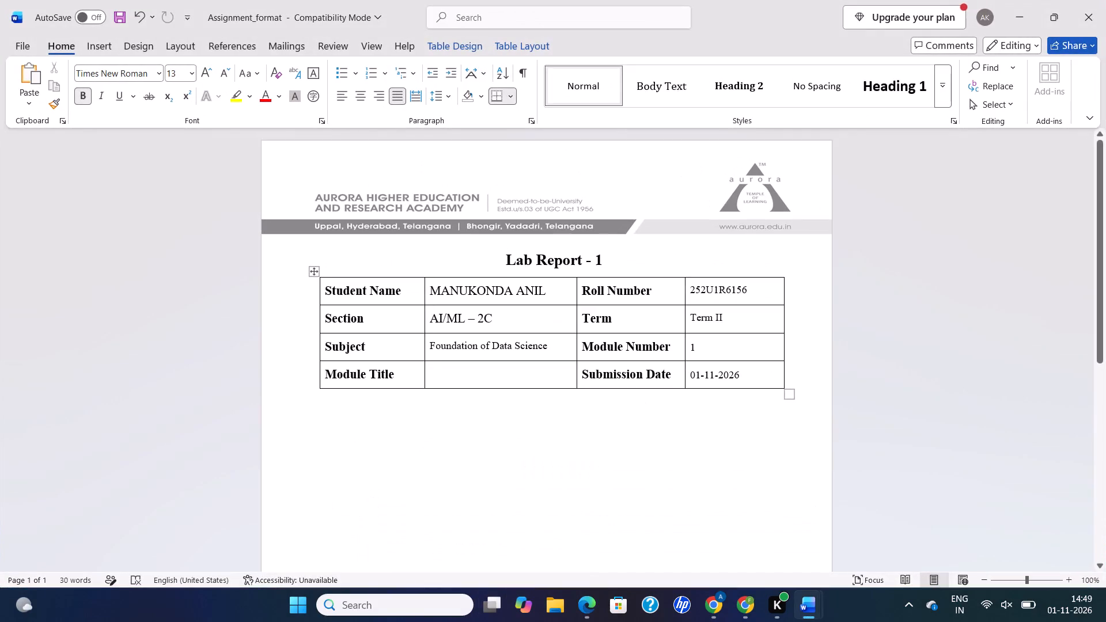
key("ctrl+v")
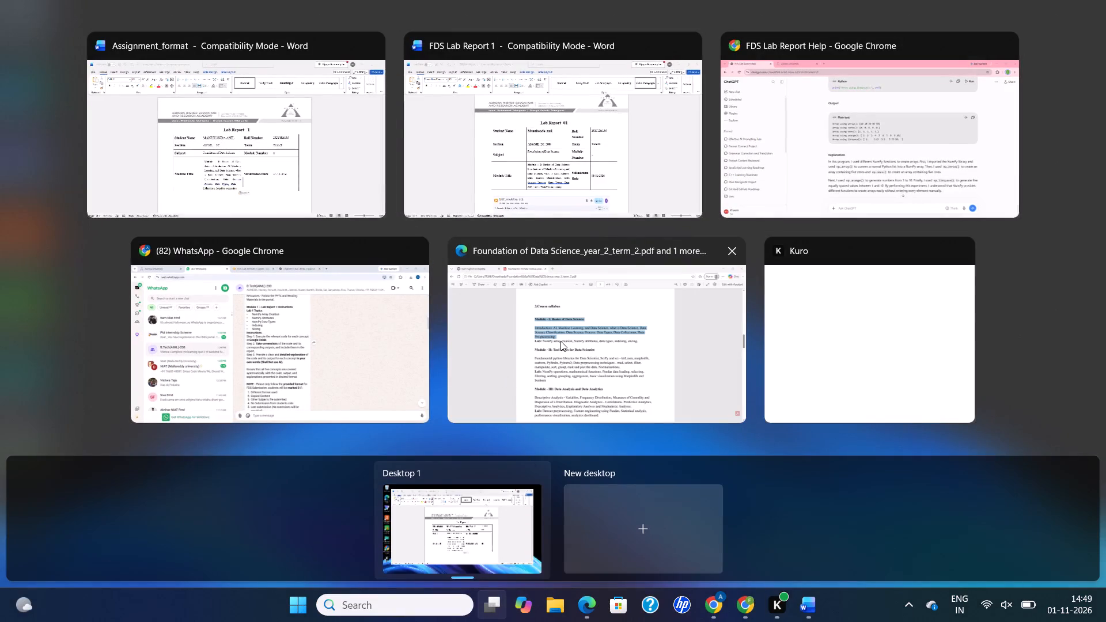
Replace the pasted Module Title text with the heading "Module - I: Basics of Data Science" copied from the course syllabus PDF in Edge.
left_click(560, 341)
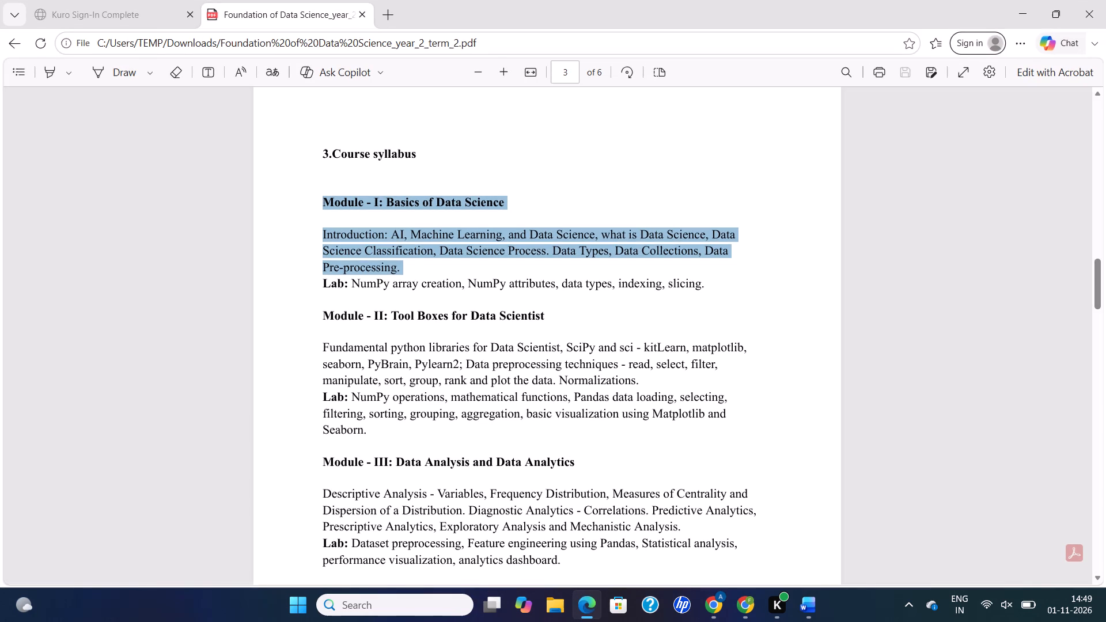
left_click(523, 285)
left_click_drag(504, 203, 392, 207)
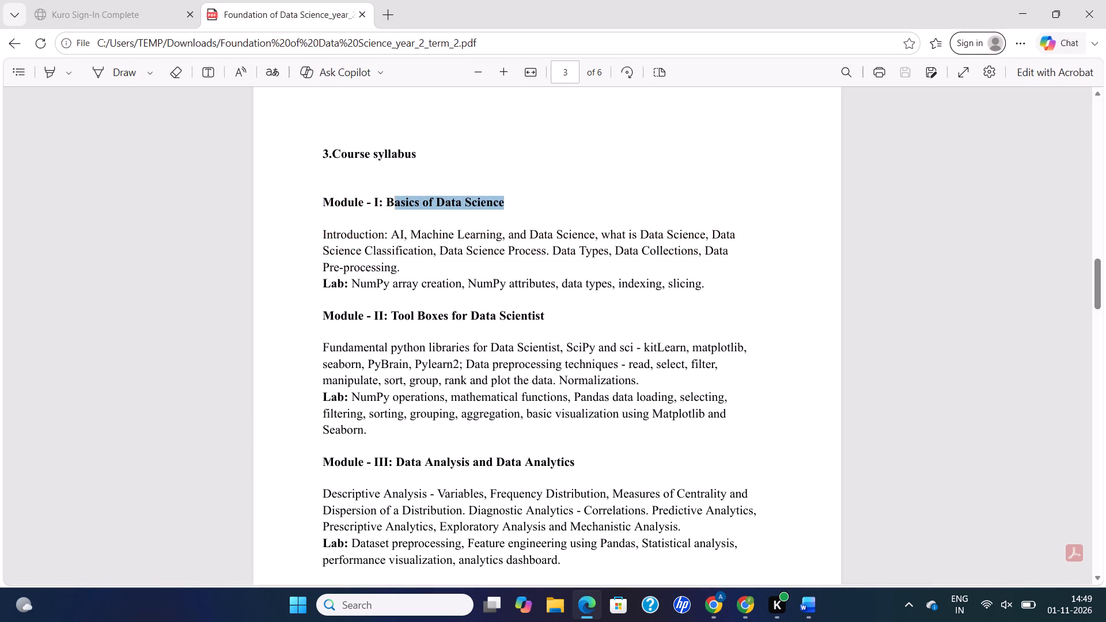
left_click_drag(392, 207, 323, 202)
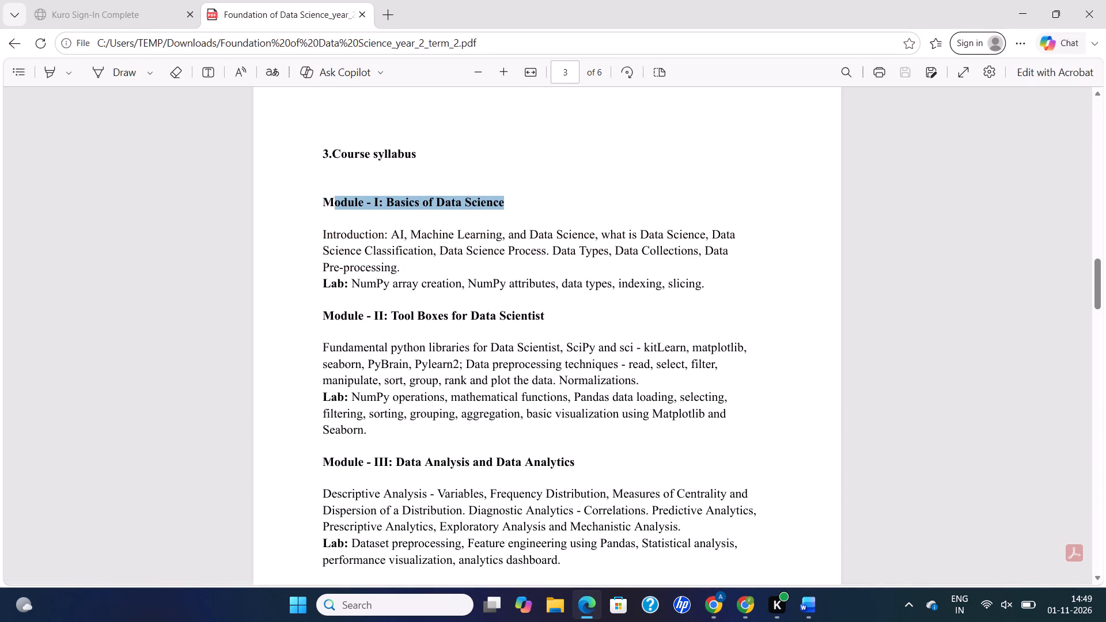
left_click_drag(323, 202, 324, 203)
left_click_drag(324, 203, 313, 203)
key("ctrl+c")
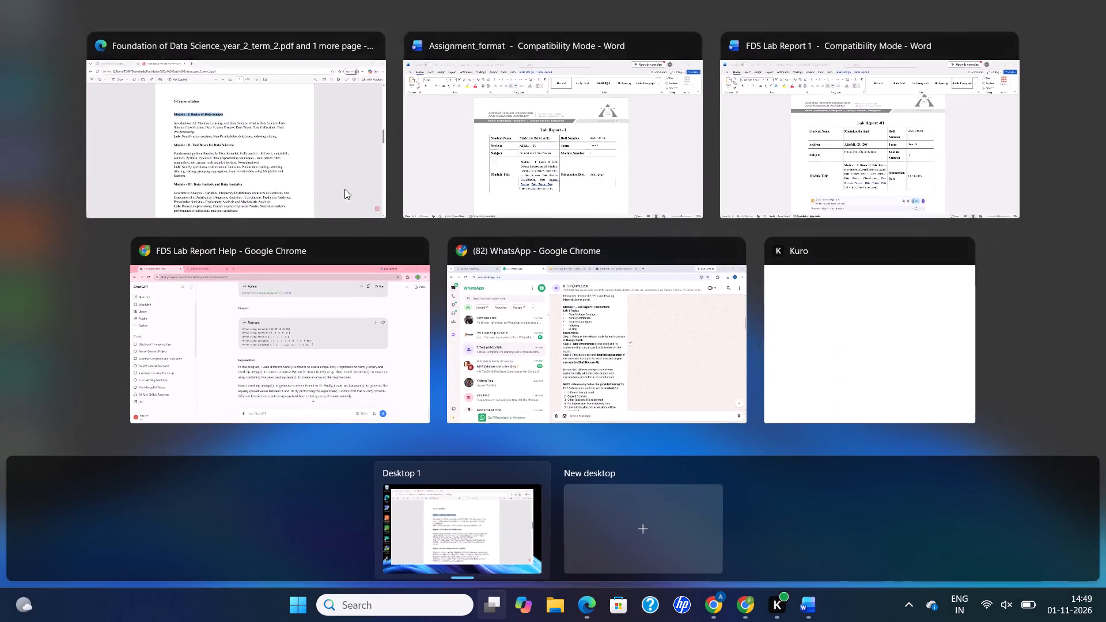
left_click(472, 126)
left_click(431, 442)
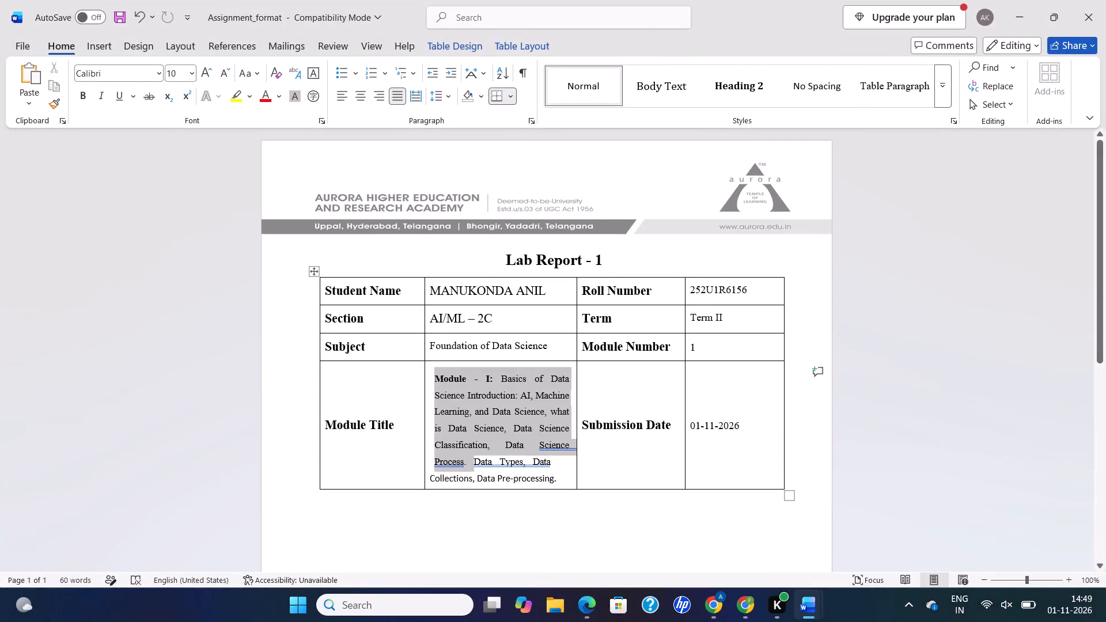
key("ctrl+z")
key("ctrl+v")
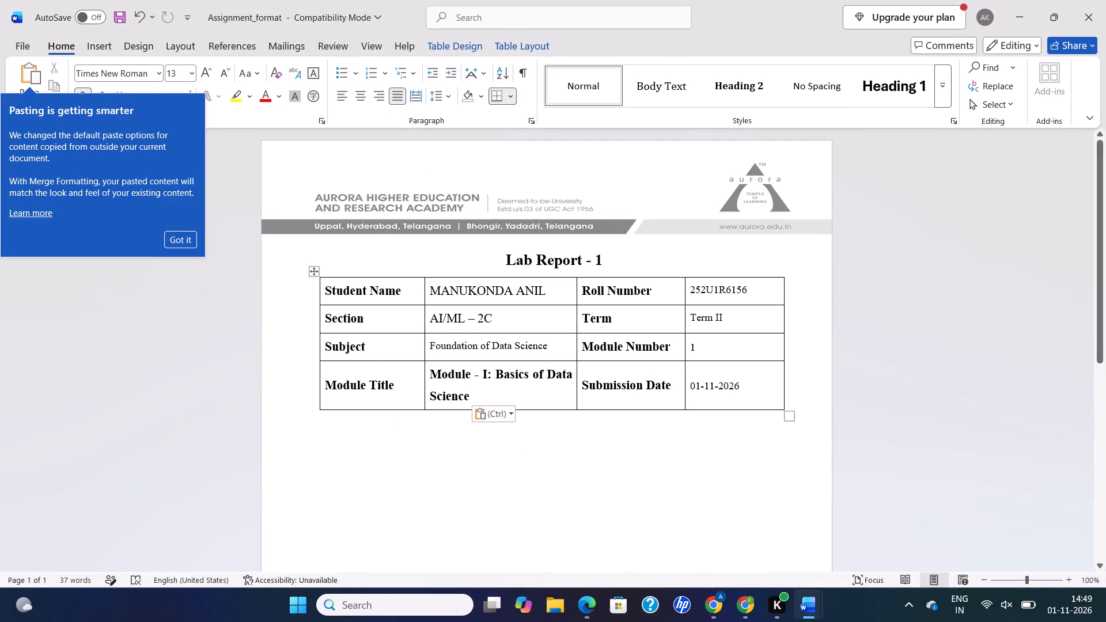
left_click(585, 490)
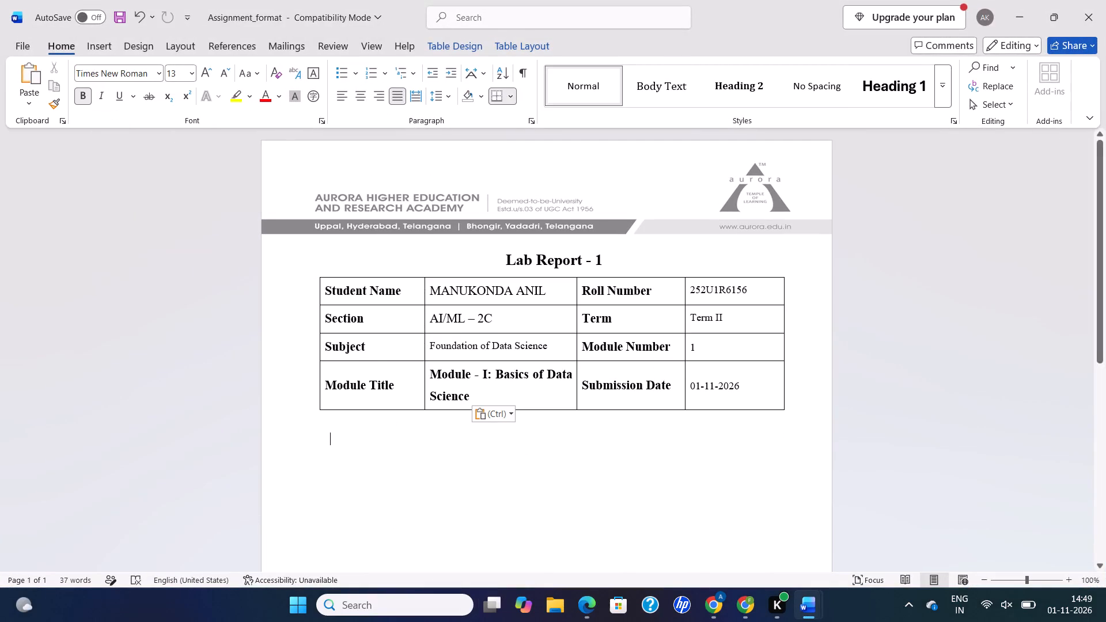
Clear the blank space below the header table and insert two fresh line breaks for the report body.
left_click(529, 474)
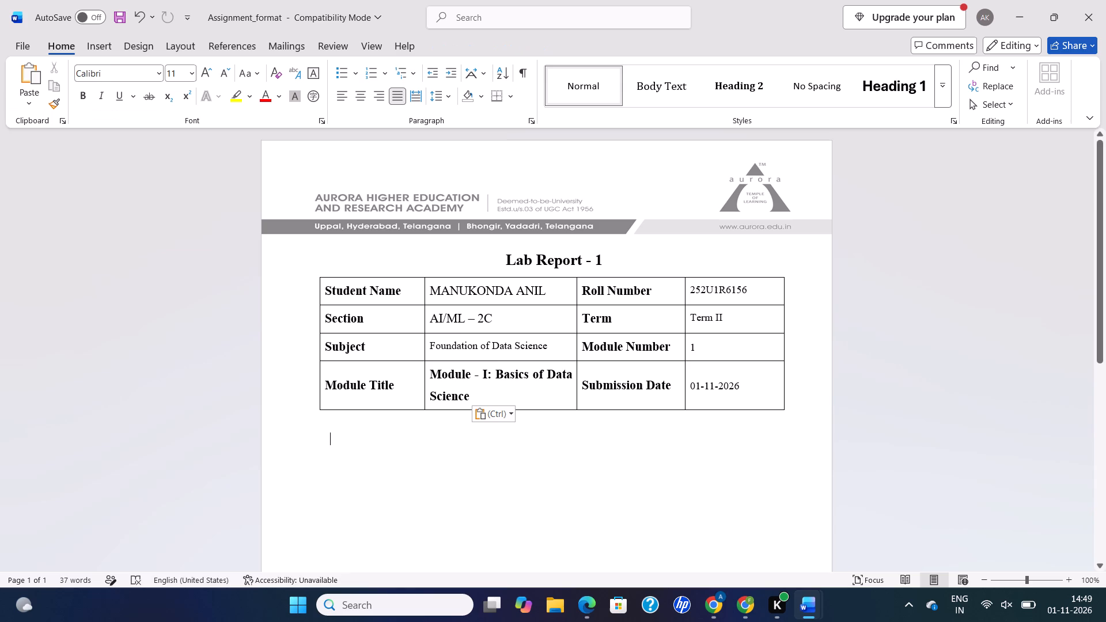
left_click(529, 474)
key("BackSpace")
key("BackSpace")
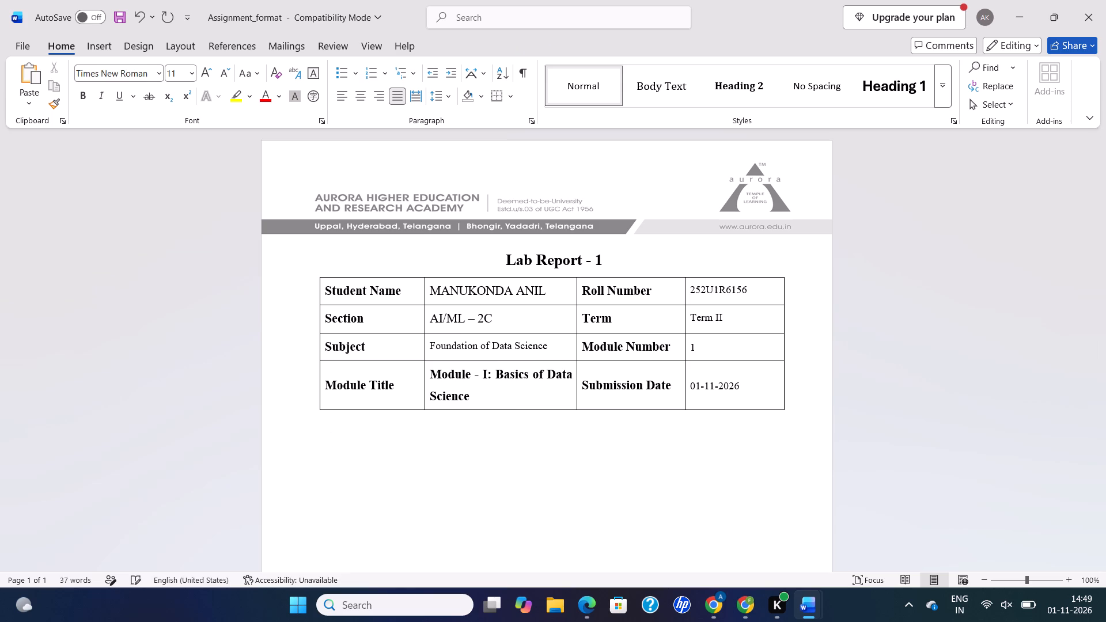
key("BackSpace")
key("BackSpace")
key("BackSpace")
key("BackSpace")
key("Return")
key("Return")
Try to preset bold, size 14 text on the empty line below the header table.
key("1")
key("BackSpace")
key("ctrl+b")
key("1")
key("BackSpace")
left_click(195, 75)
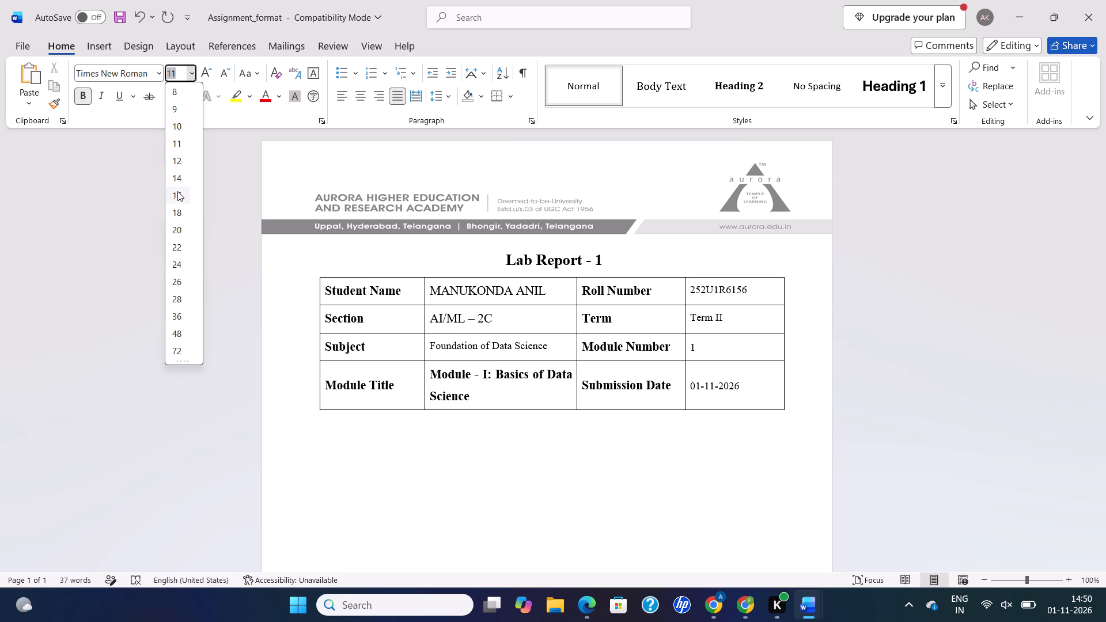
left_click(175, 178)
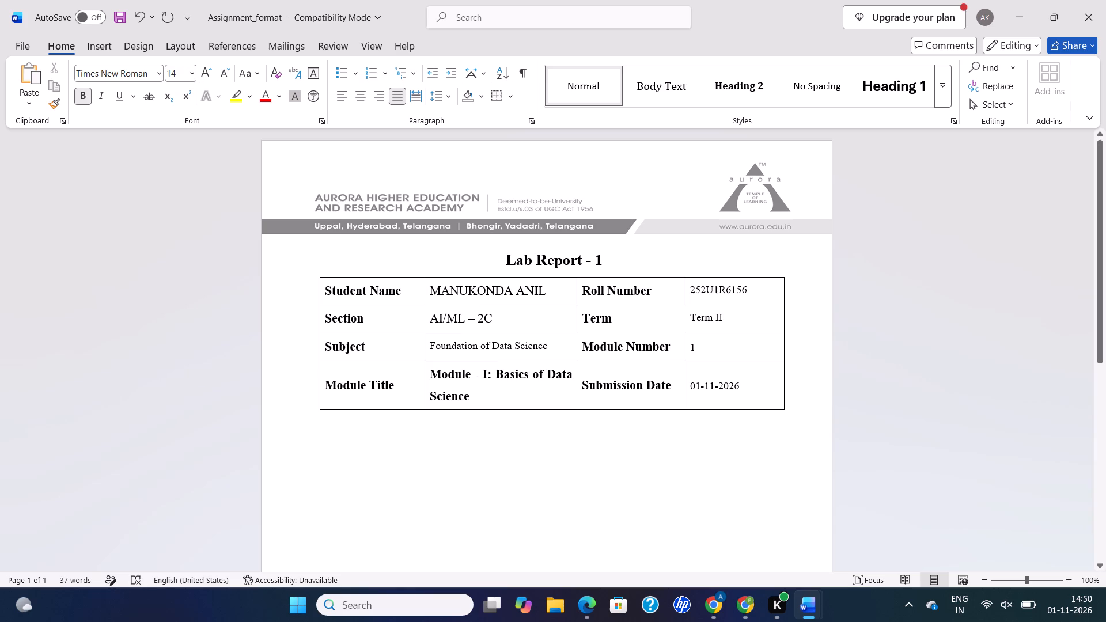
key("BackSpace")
Add the numbered list item "1. NumPy Array Creation" below the header table.
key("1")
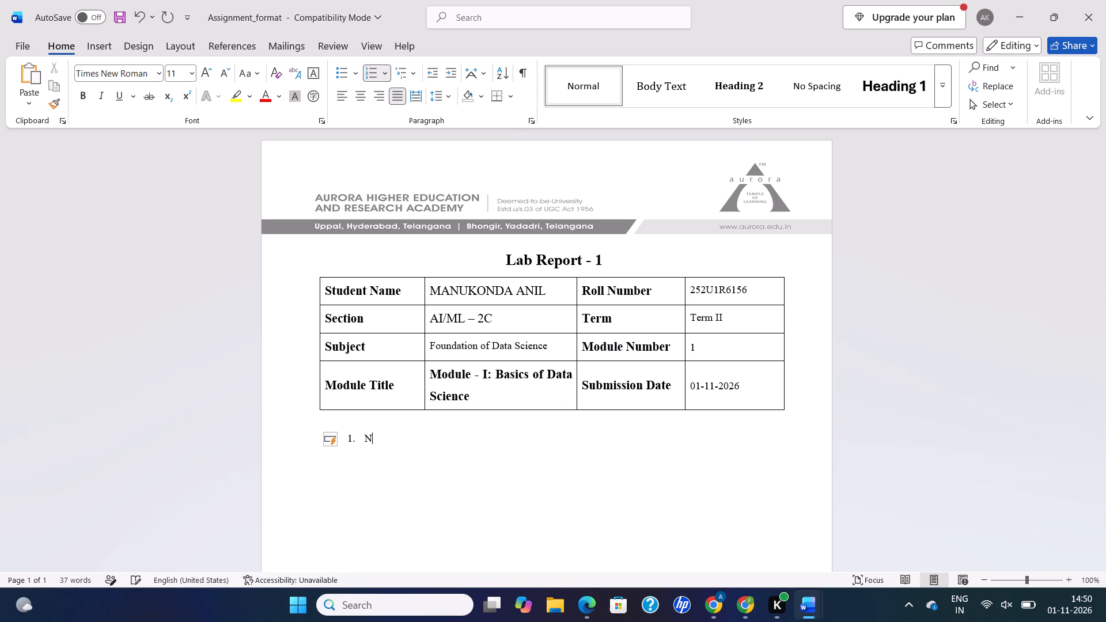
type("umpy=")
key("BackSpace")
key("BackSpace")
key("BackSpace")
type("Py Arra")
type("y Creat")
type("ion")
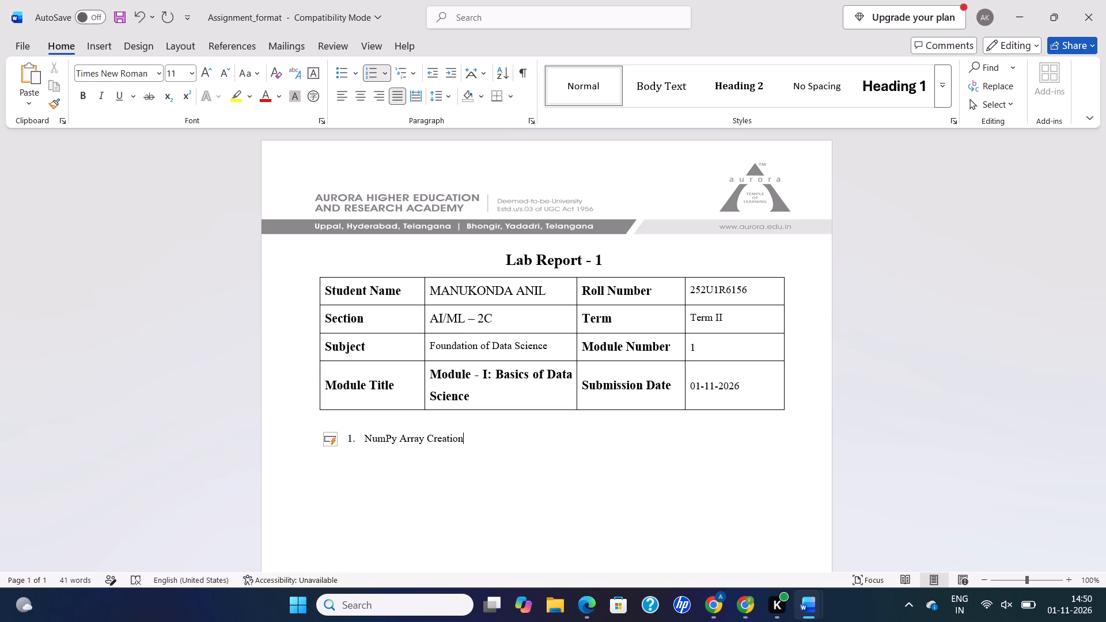
Shift the "NumPy Array Creation" list item outward so its number aligns with the text margin.
left_click(355, 442)
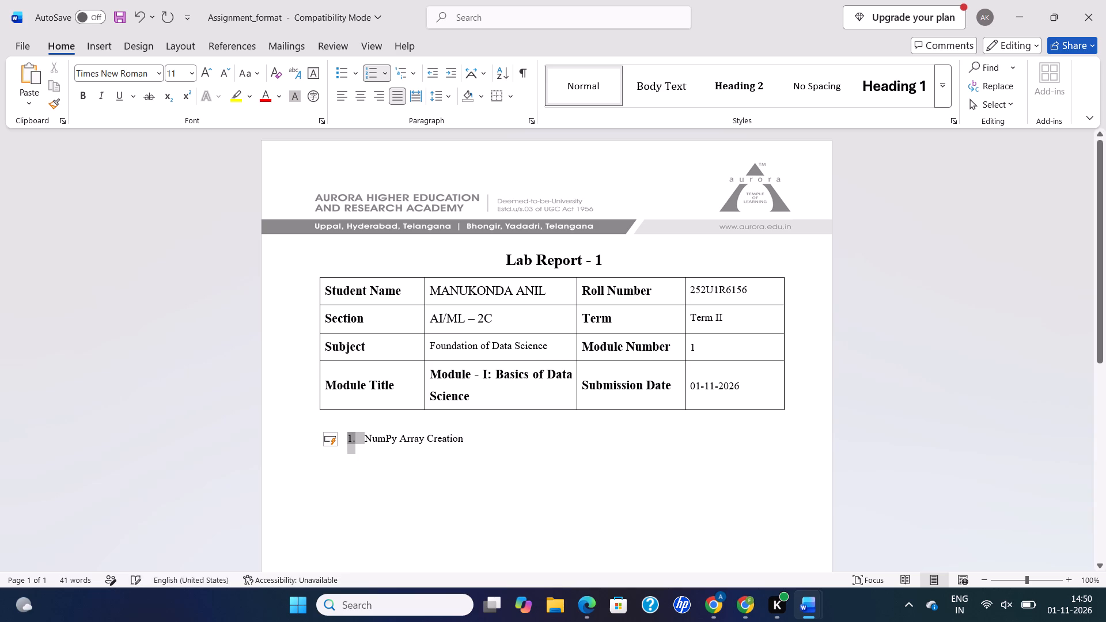
left_click_drag(347, 437, 316, 435)
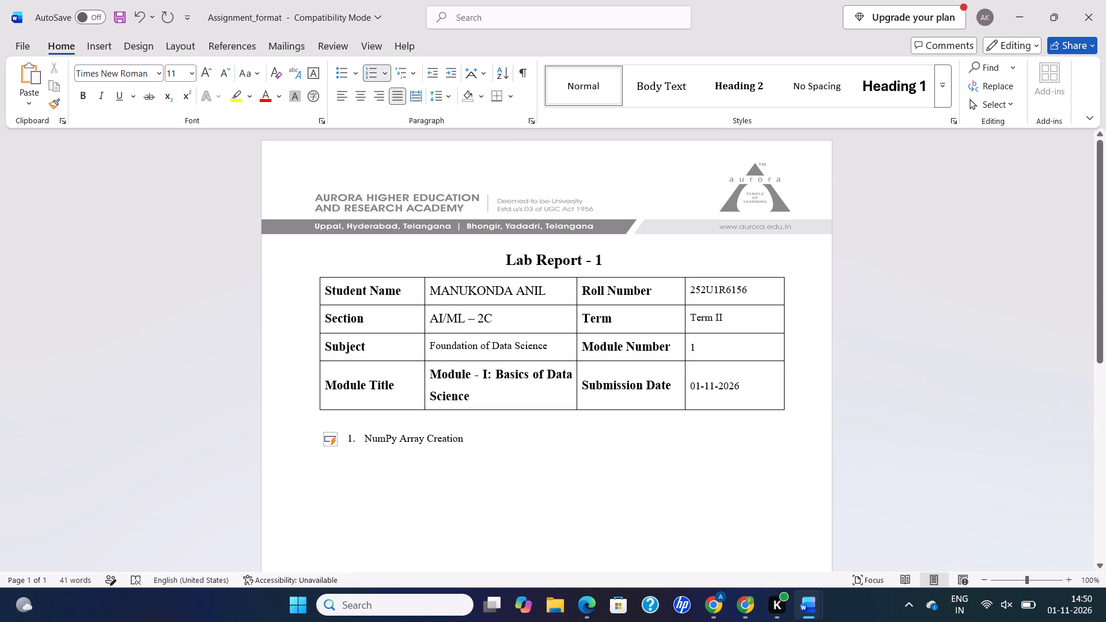
left_click(348, 437)
left_click(350, 438)
left_click_drag(350, 438, 322, 439)
left_click_drag(322, 439, 317, 438)
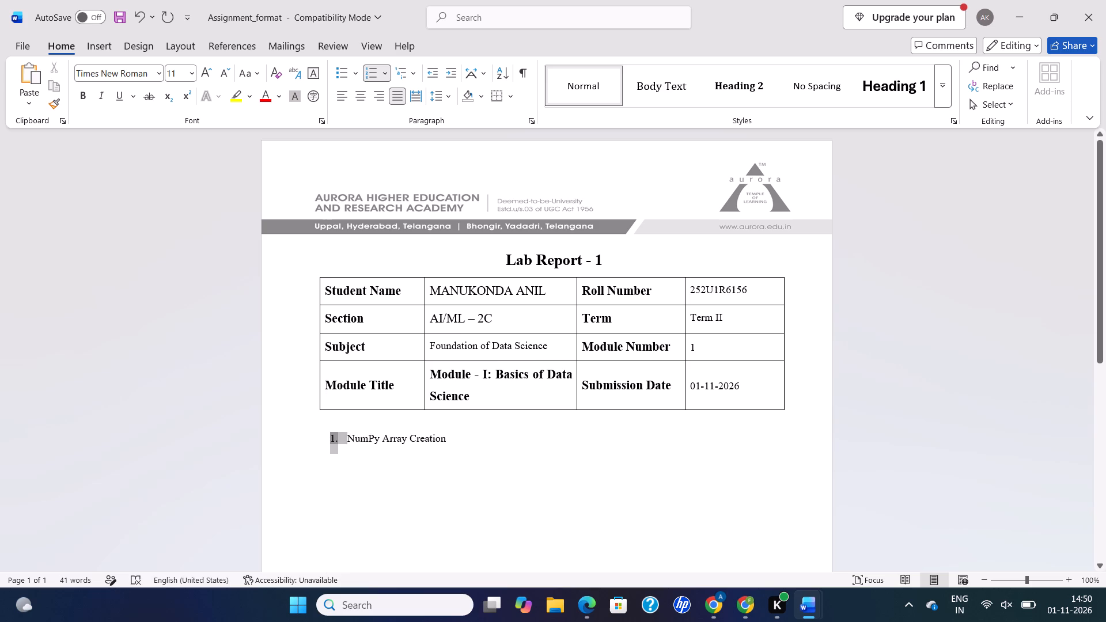
double_click(332, 435)
left_click_drag(332, 435, 326, 437)
left_click_drag(326, 437, 317, 437)
Format the "NumPy Array Creation" heading text and its list number as bold, size 14.
left_click_drag(448, 441, 325, 437)
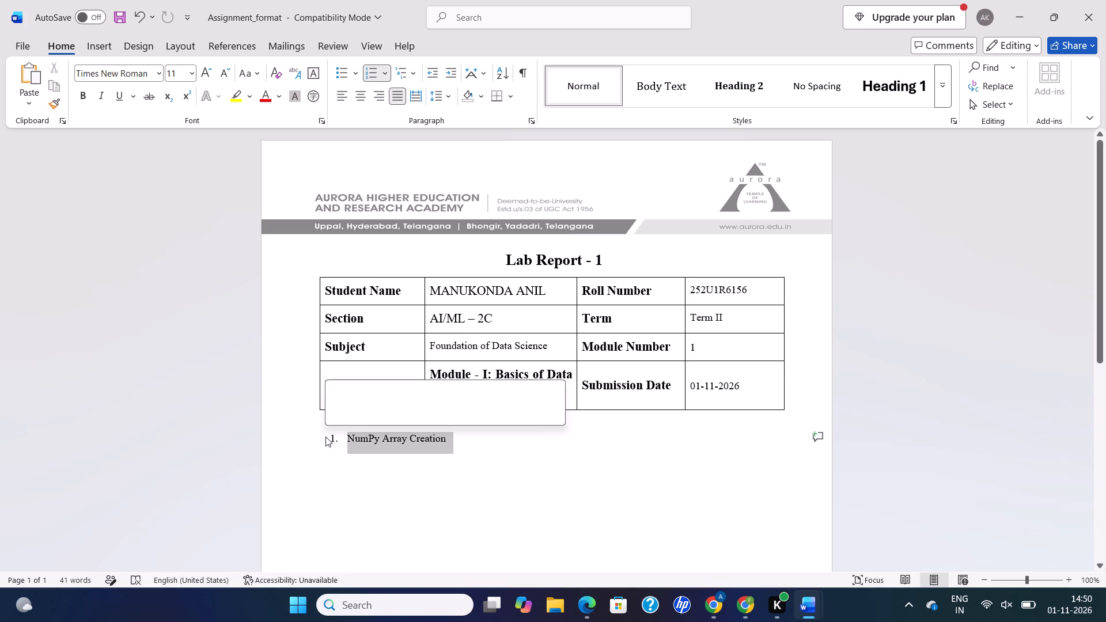
key("ctrl+b")
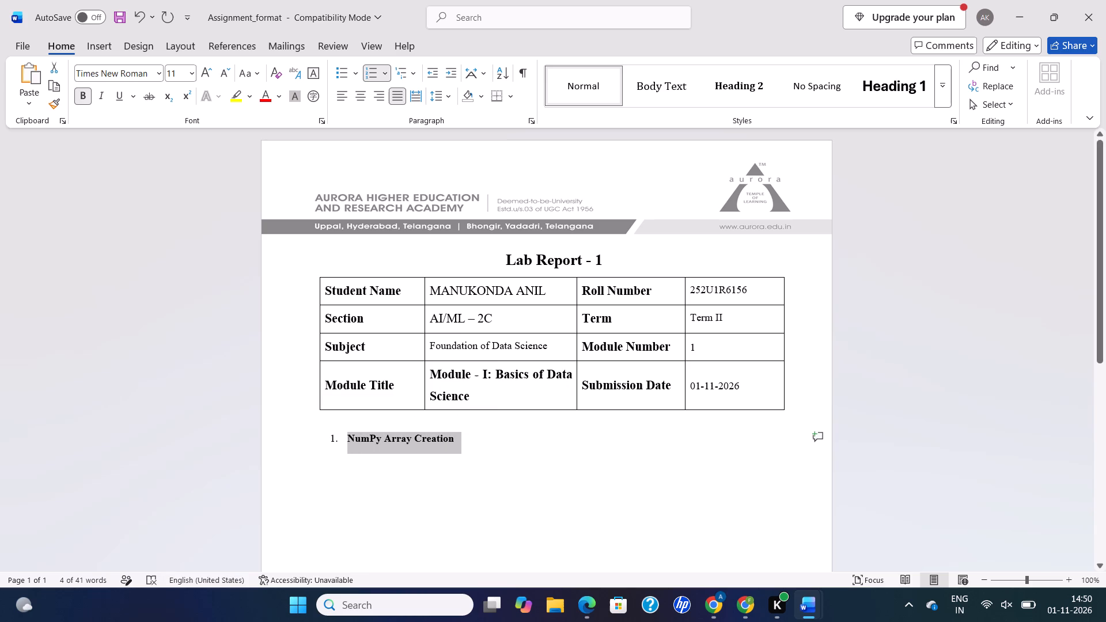
left_click(194, 71)
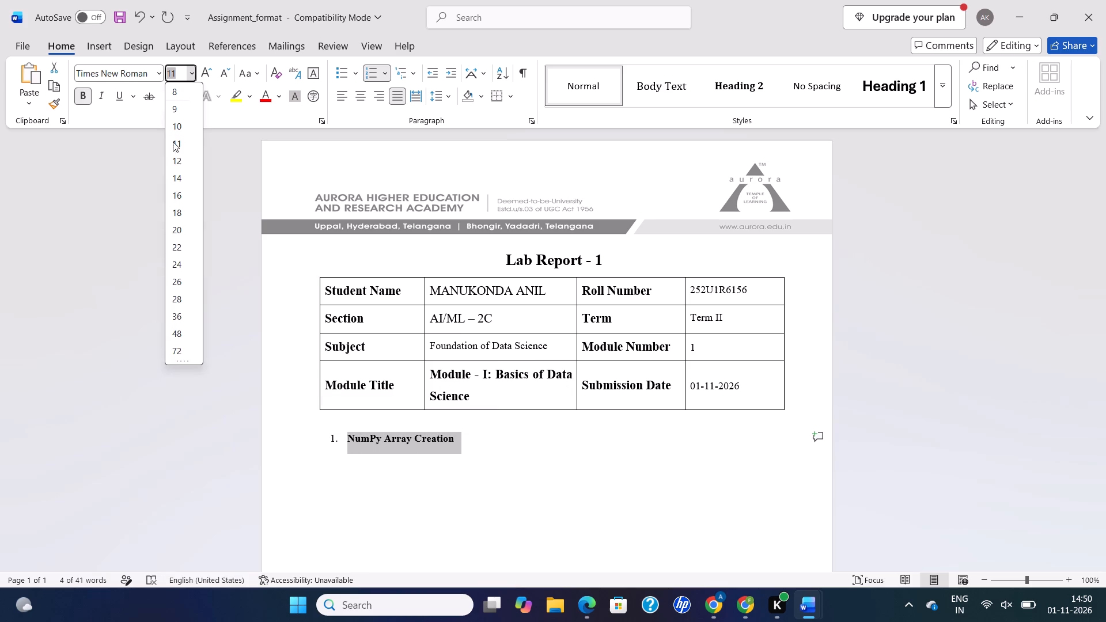
left_click(174, 171)
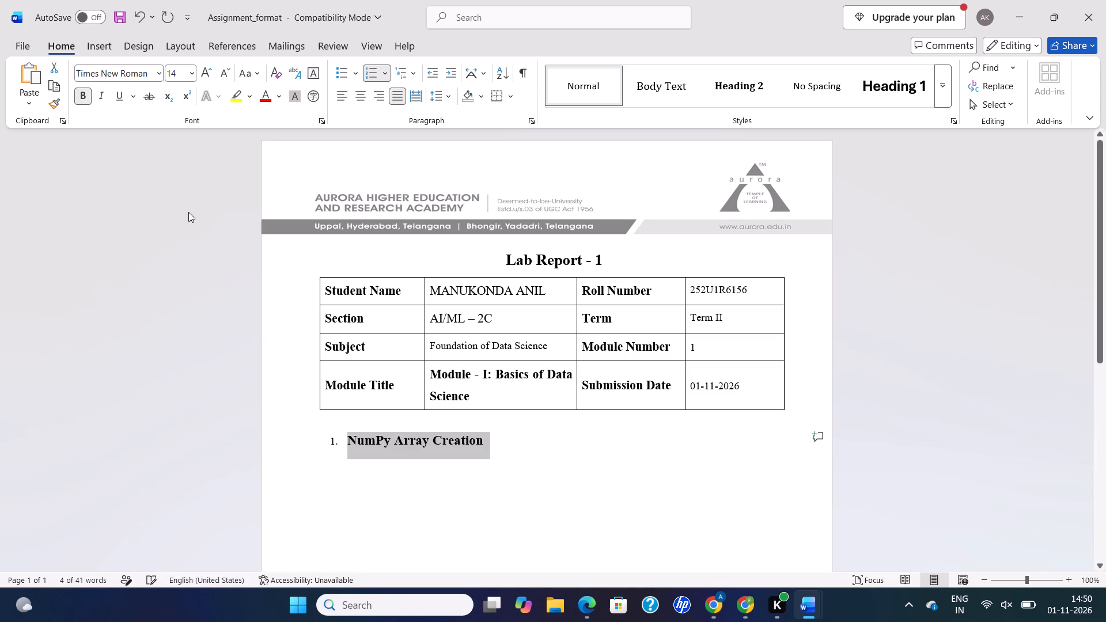
left_click(335, 439)
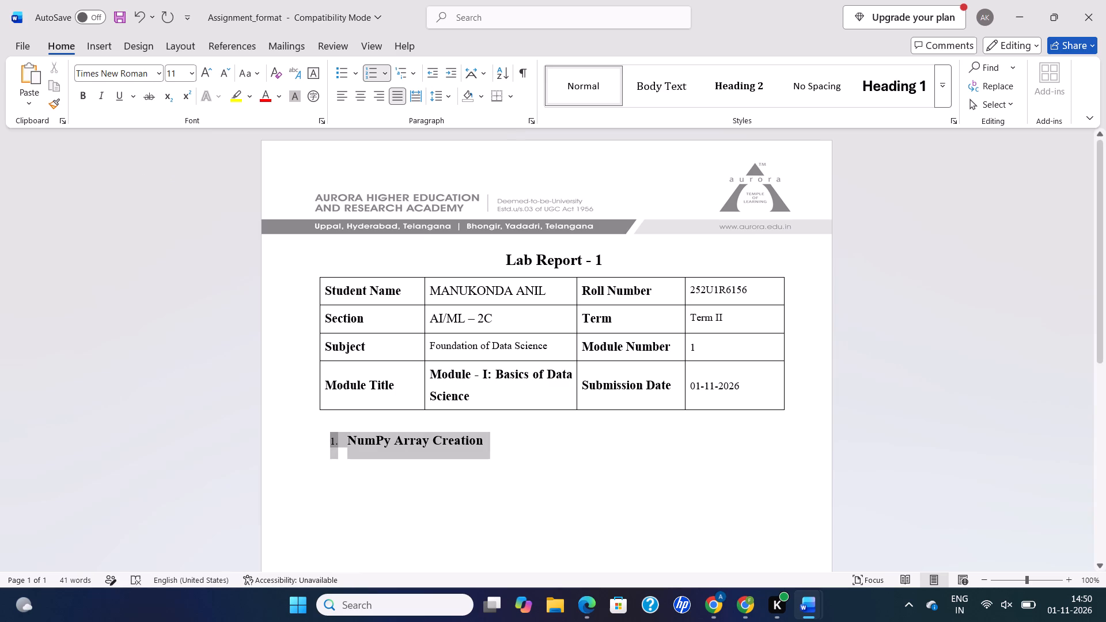
key("ctrl+b")
left_click(190, 68)
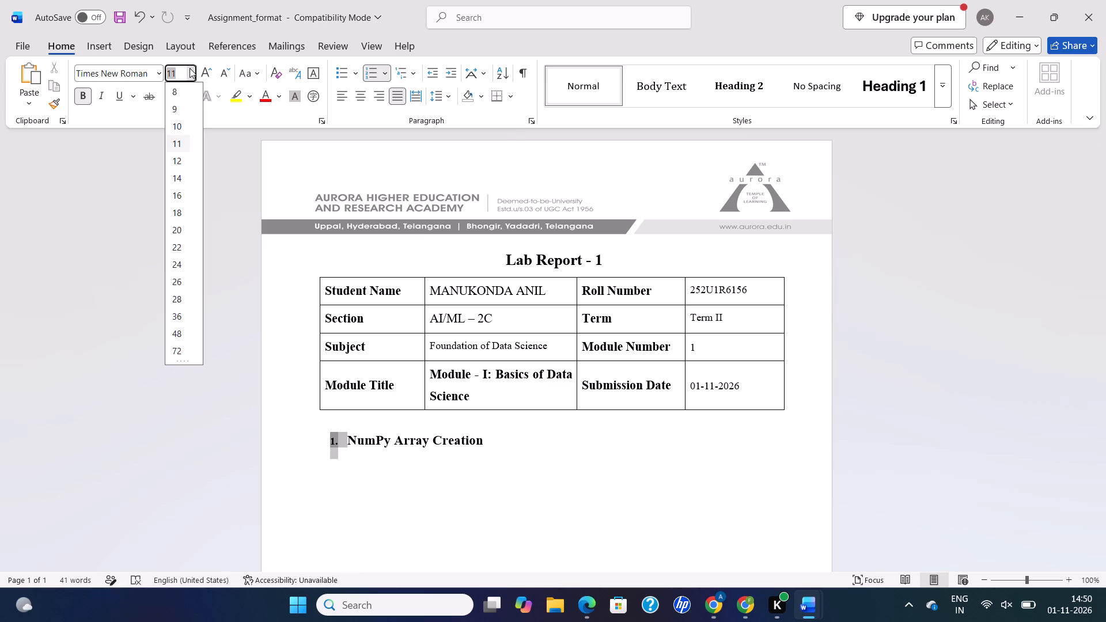
left_click(179, 172)
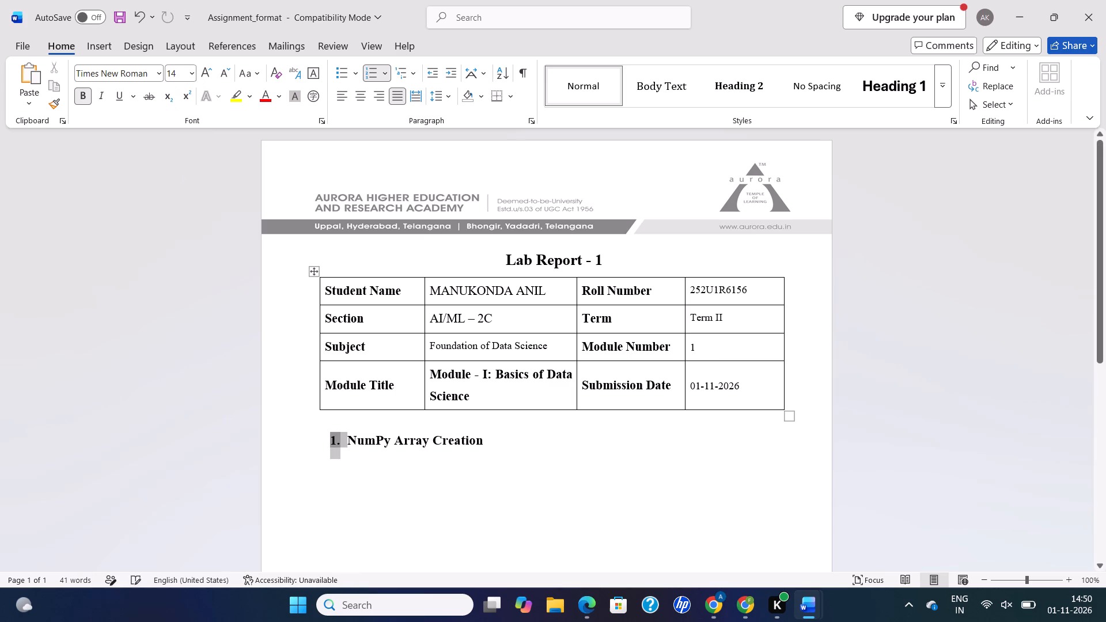
Add an unnumbered line reading "Code Screenshot:" beneath the "NumPy Array Creation" heading.
left_click(532, 433)
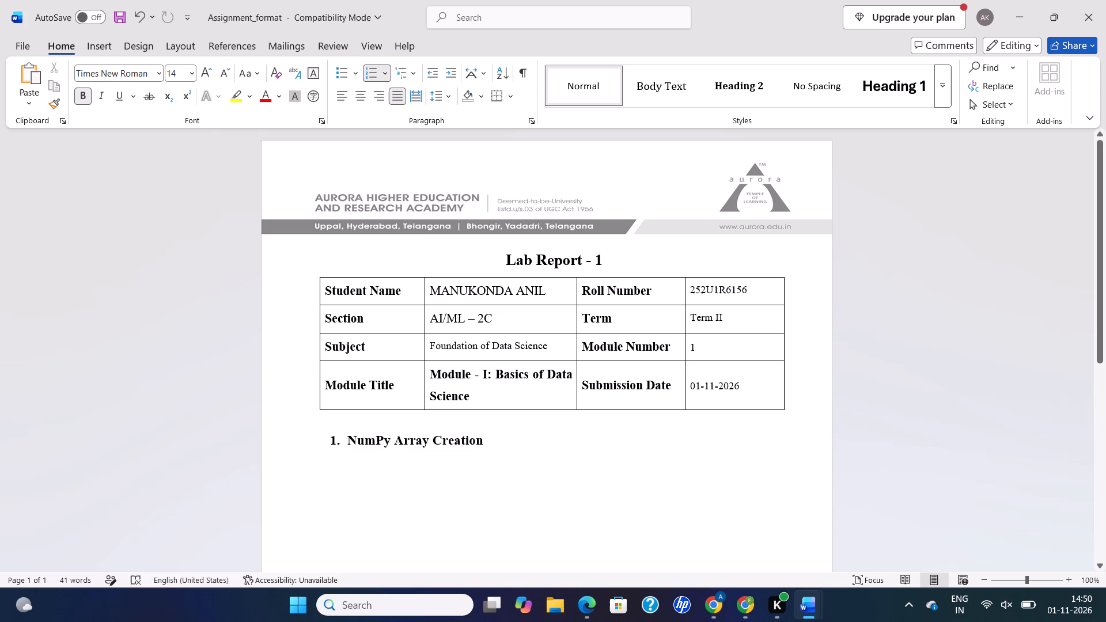
key("Return")
key("BackSpace")
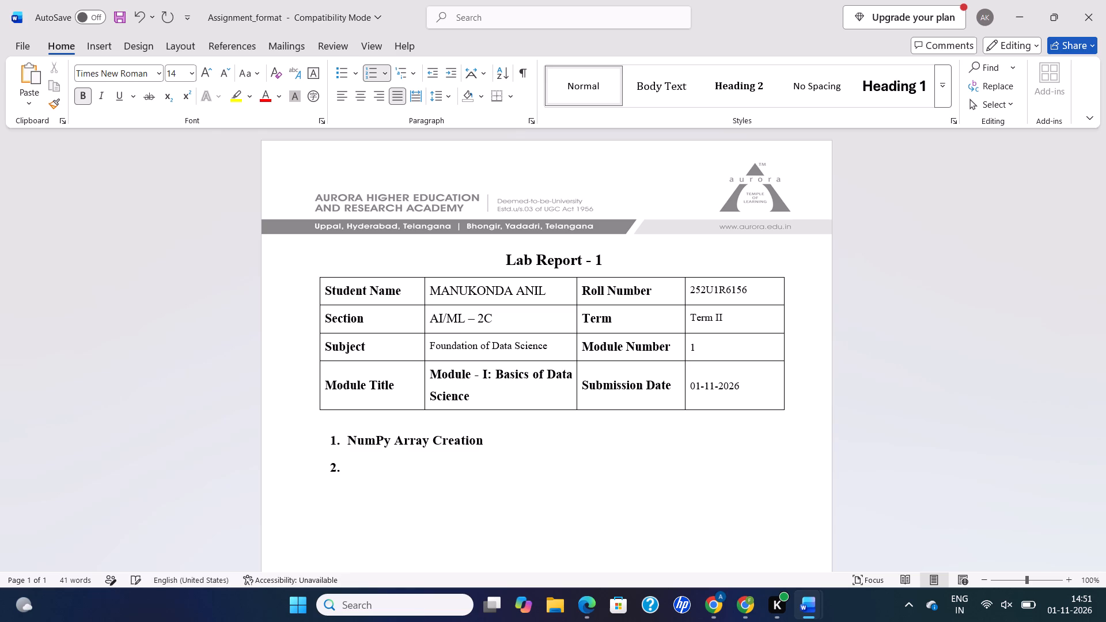
key("BackSpace")
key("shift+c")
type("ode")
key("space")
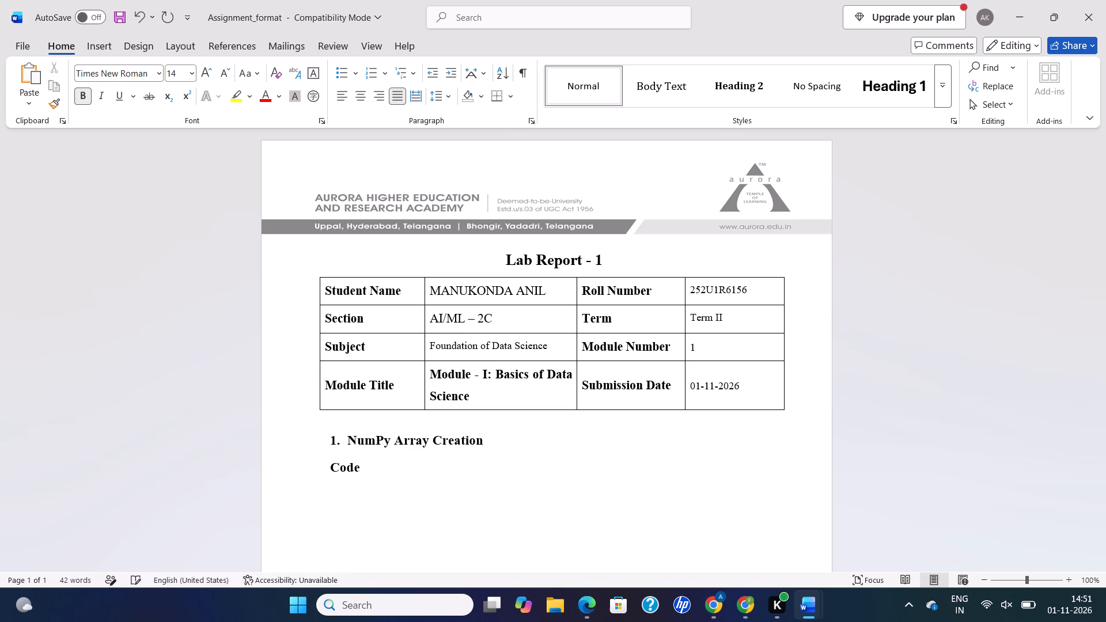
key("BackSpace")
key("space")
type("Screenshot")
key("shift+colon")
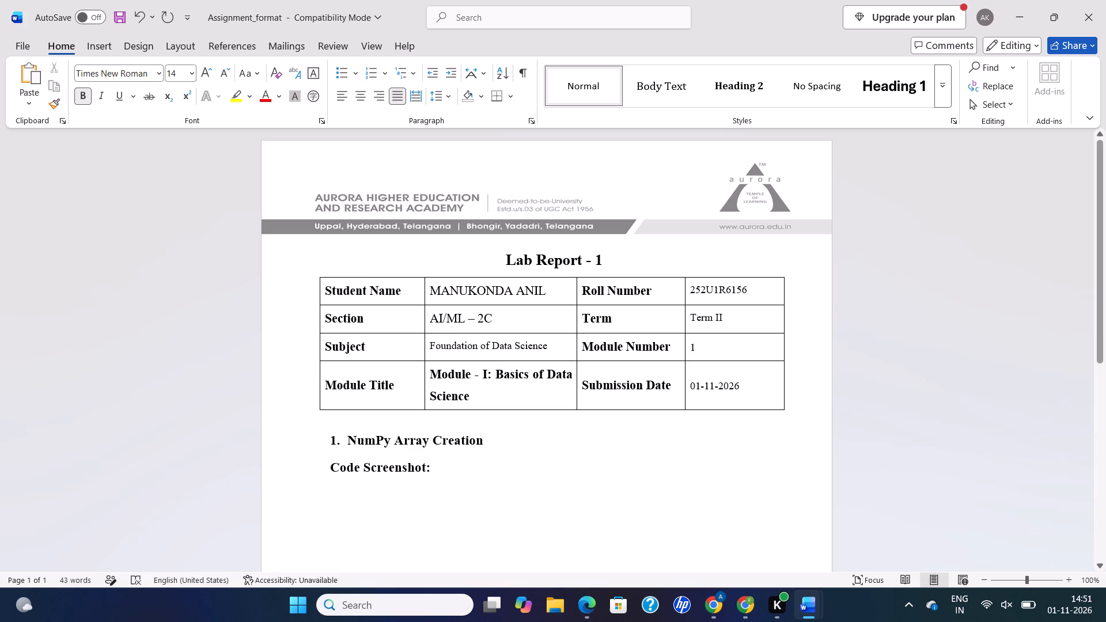
Select the "Code Screenshot:" label for a font size change.
left_click_drag(438, 468, 338, 469)
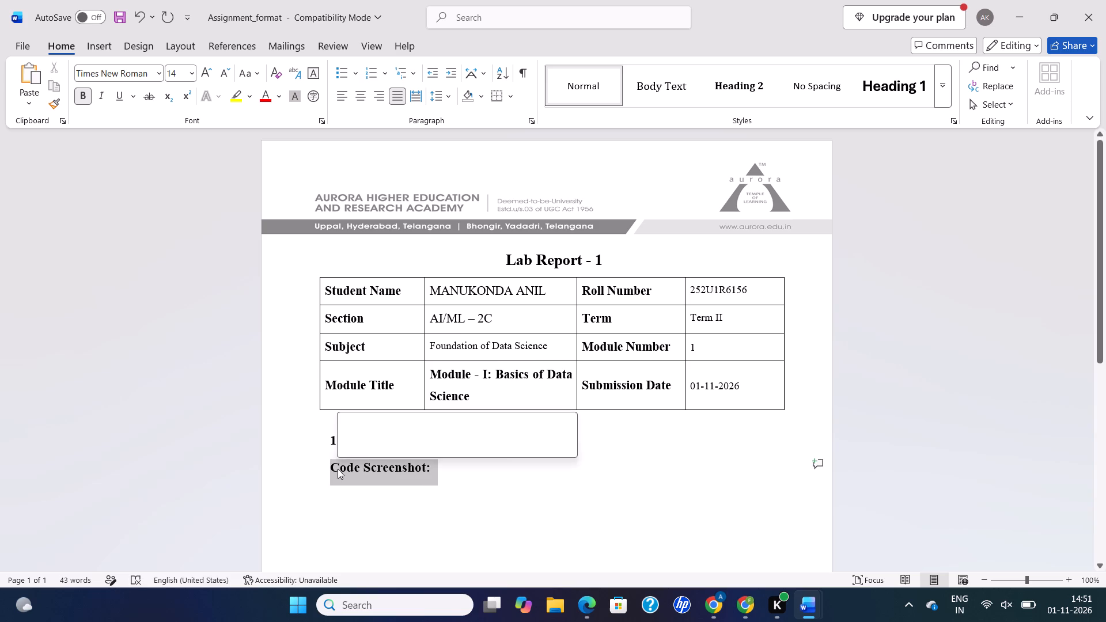
Set the "Code Screenshot:" label to font size 12.
left_click(191, 78)
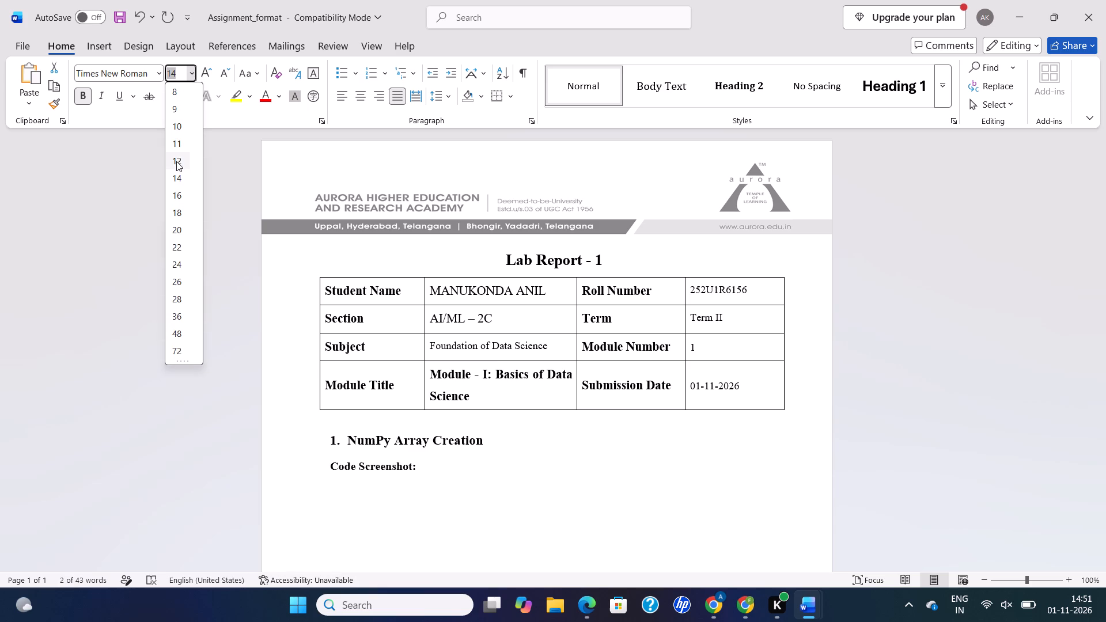
left_click(176, 161)
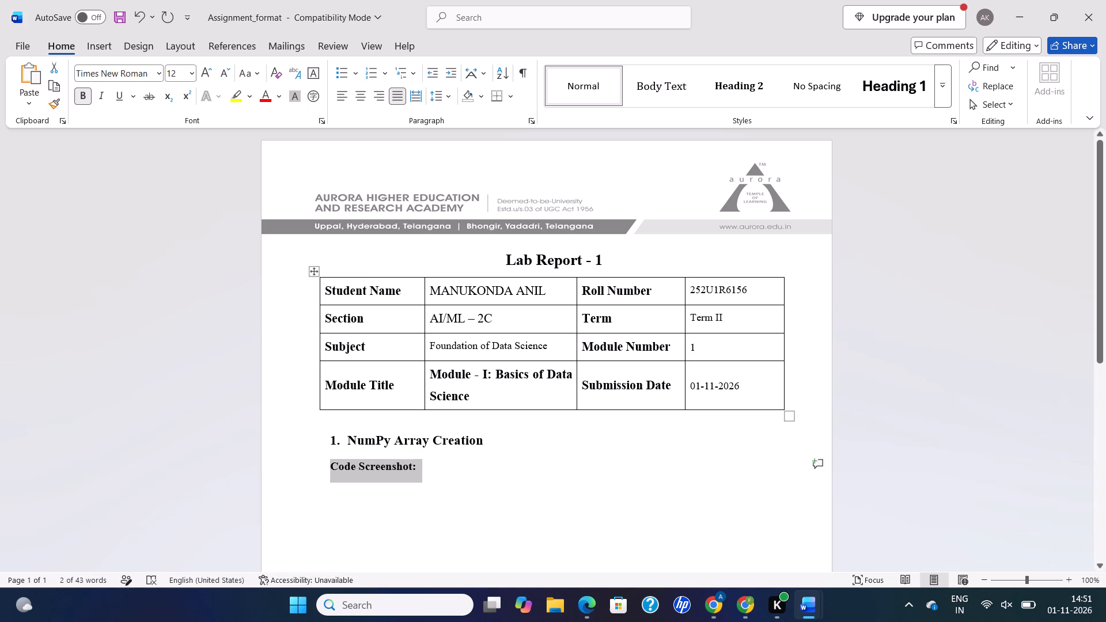
Underline the "NumPy Array Creation" heading text, leaving out its list number.
left_click_drag(488, 442, 442, 441)
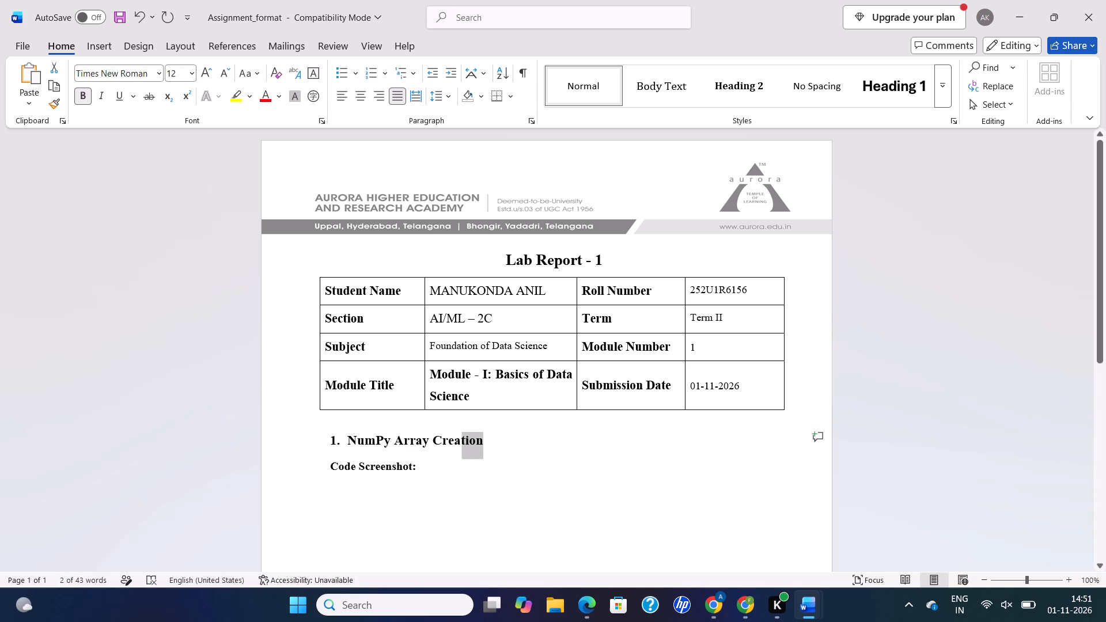
left_click_drag(442, 441, 340, 441)
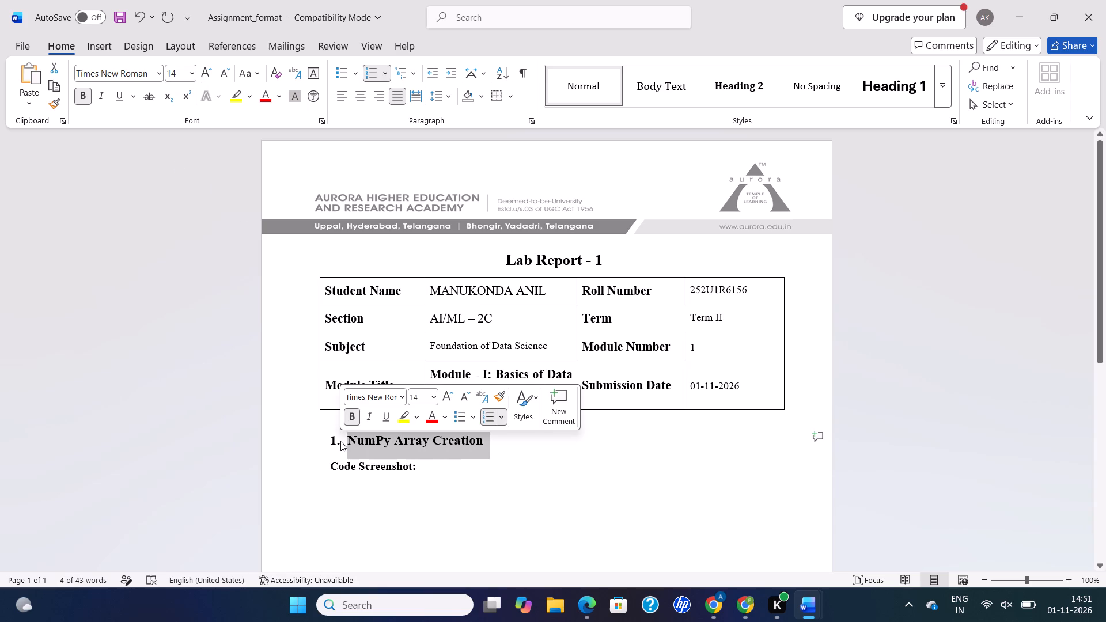
key("ctrl+u")
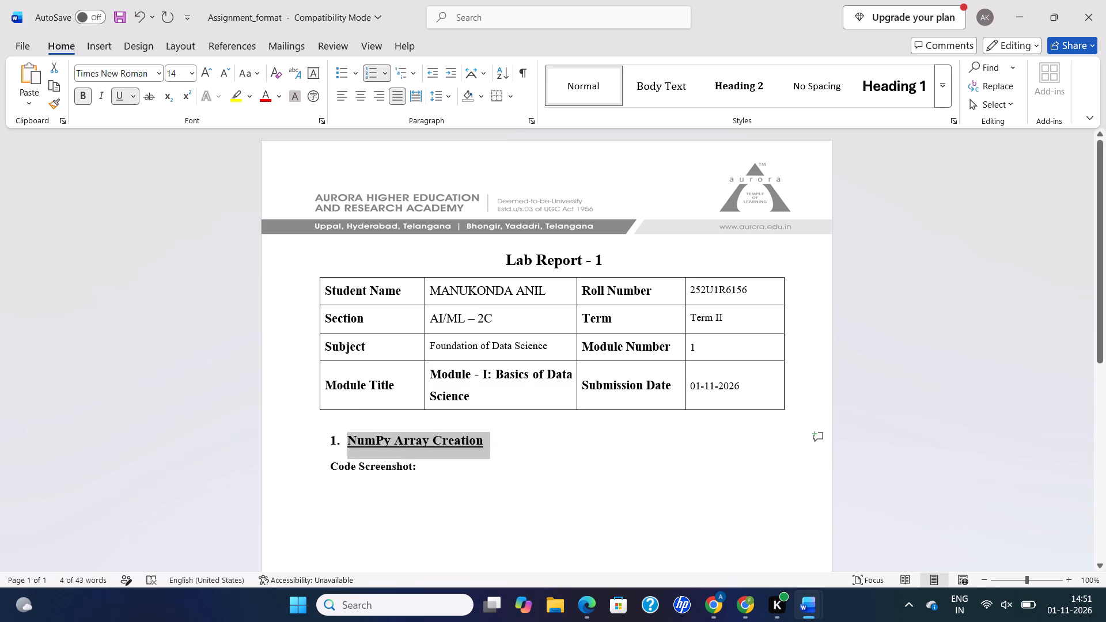
Add an empty line below the "Code Screenshot:" label.
left_click(419, 466)
key("Return")
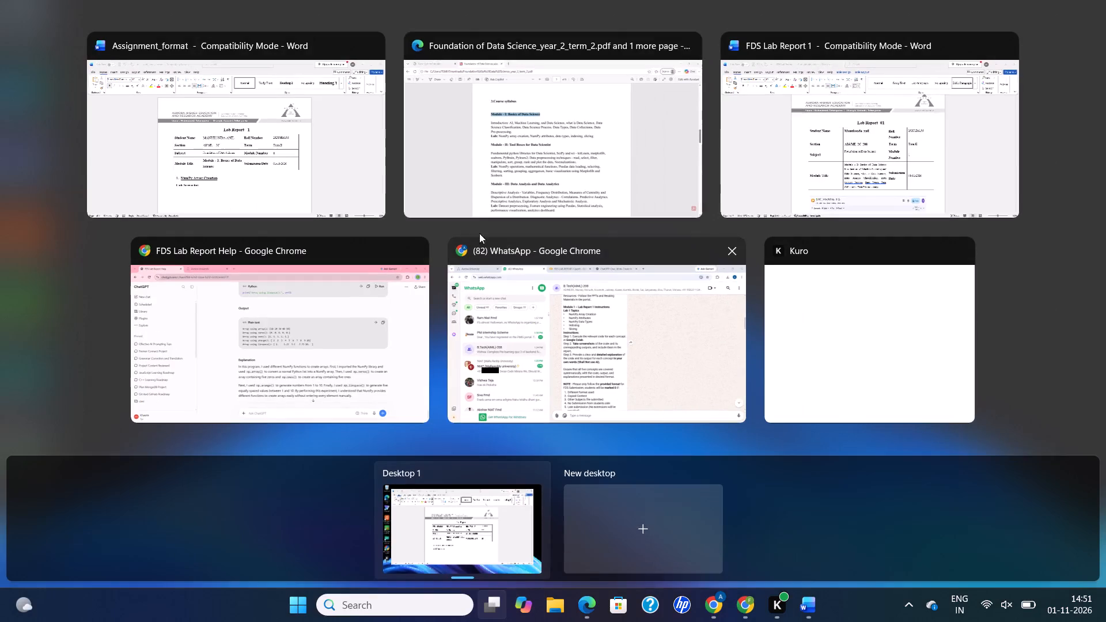
Switch to the Chrome window with the "FDS Lab Report Help" ChatGPT conversation containing the NumPy array code and output.
left_click(406, 358)
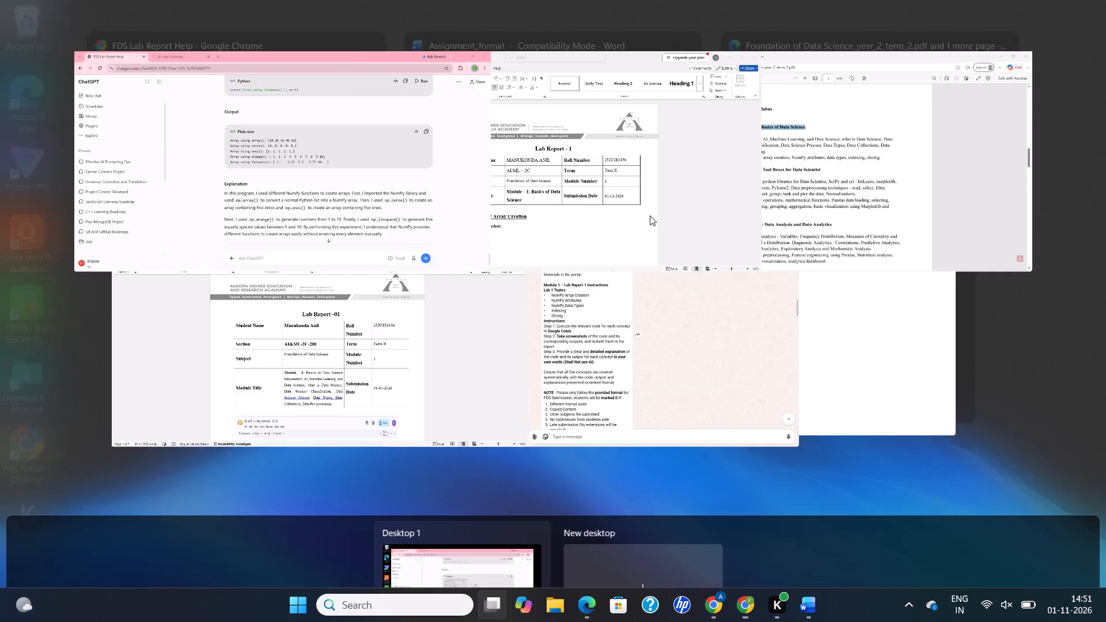
left_click(369, 154)
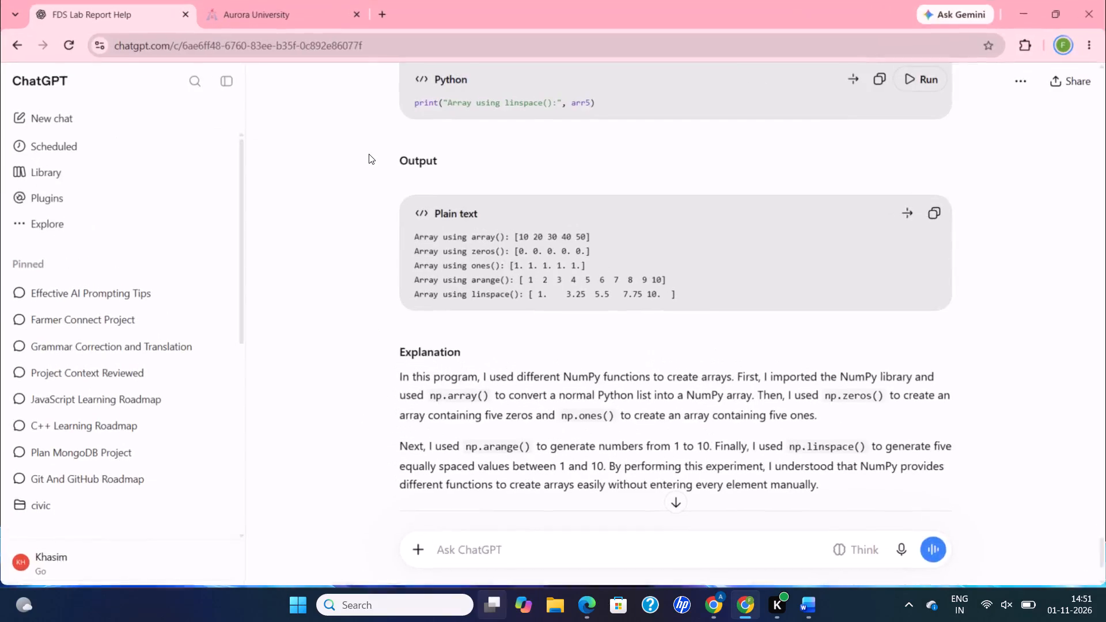
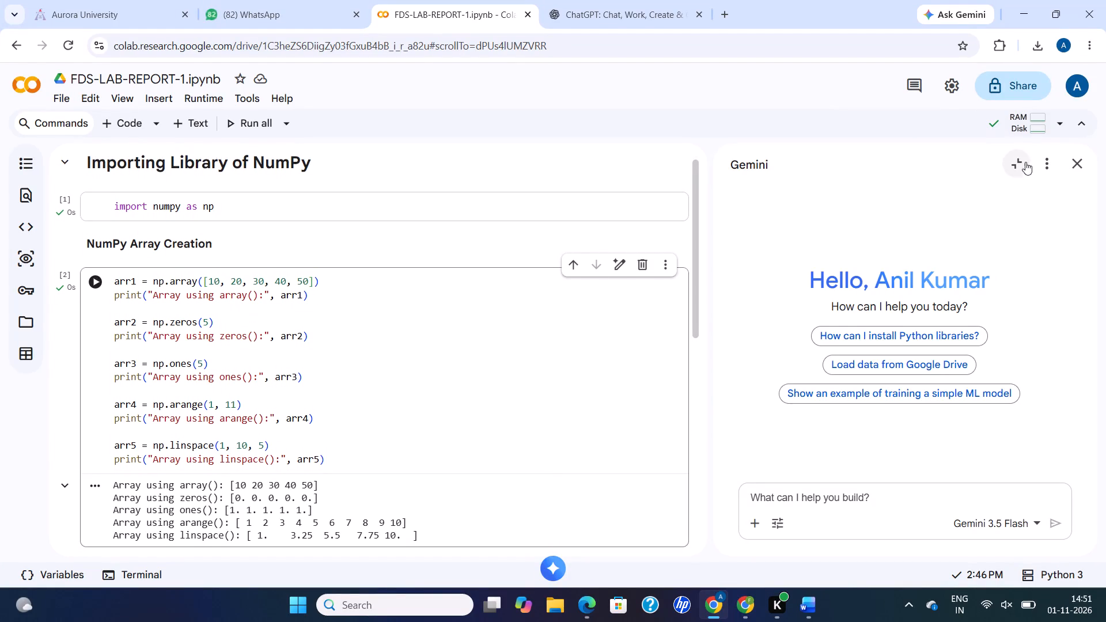
Close the Gemini pane in the Colab notebook and start a screen snip for the "NumPy Array Creation" code.
left_click(1087, 165)
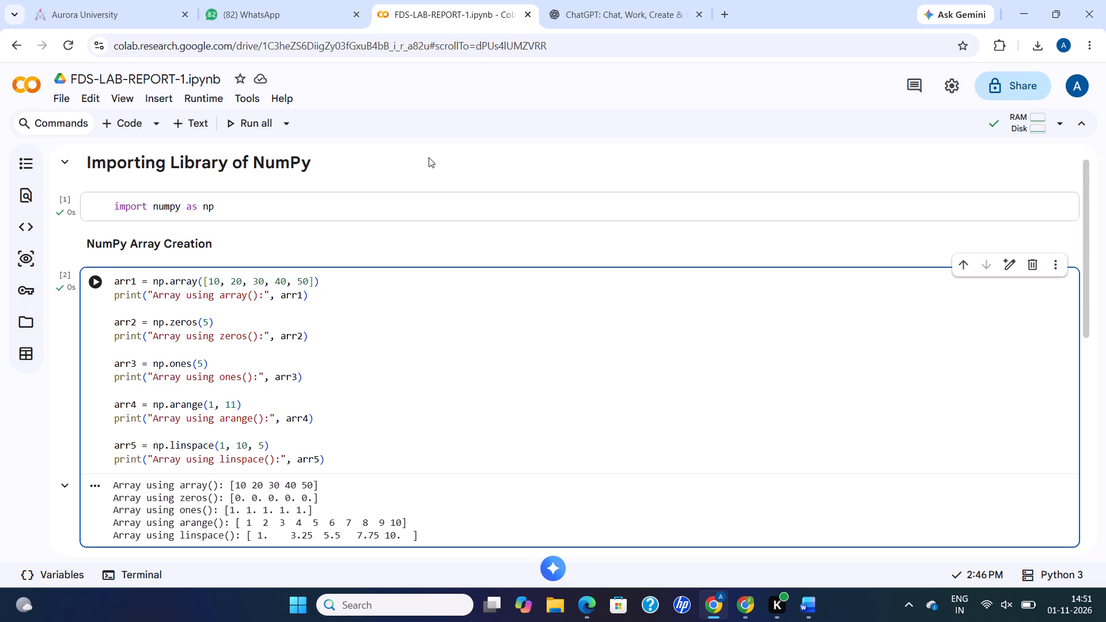
key("Print")
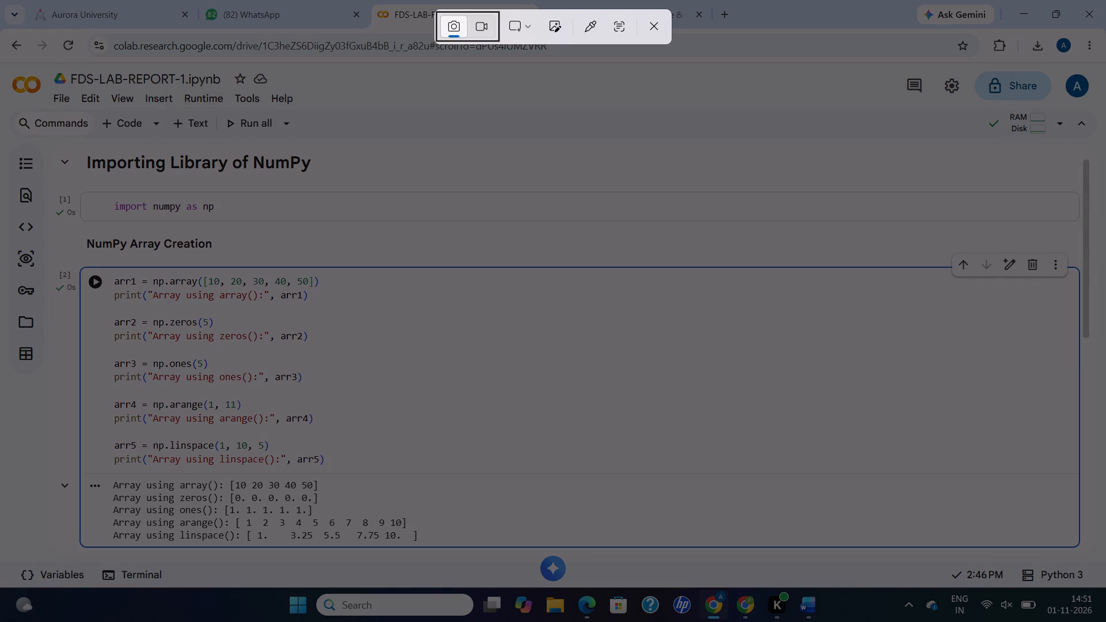
Capture the Colab page showing the NumPy array creation code and output, and paste it into the Word report beneath "Code Screenshot:".
left_click_drag(0, 28, 802, 465)
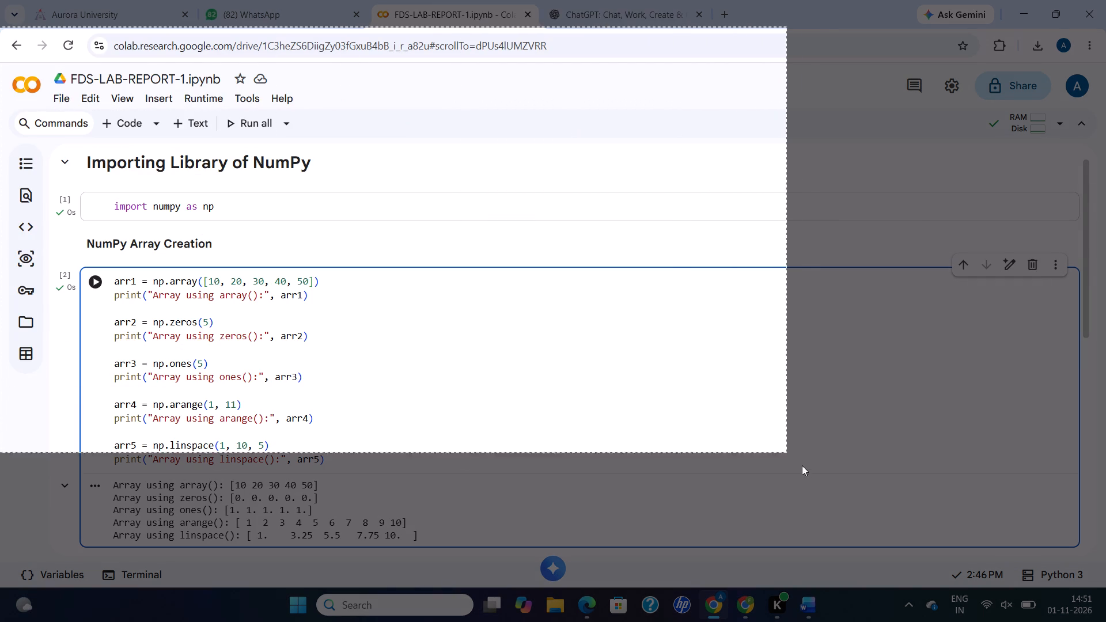
left_click_drag(802, 465, 1105, 587)
scroll(851, 496, "right", 1)
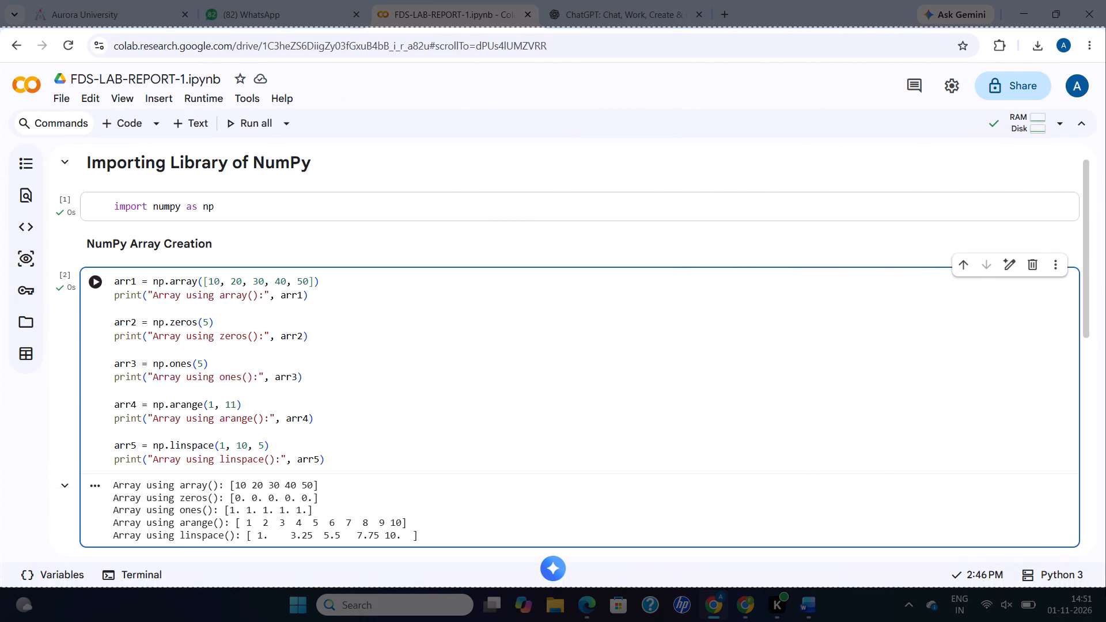
left_click_drag(1105, 587, 1105, 588)
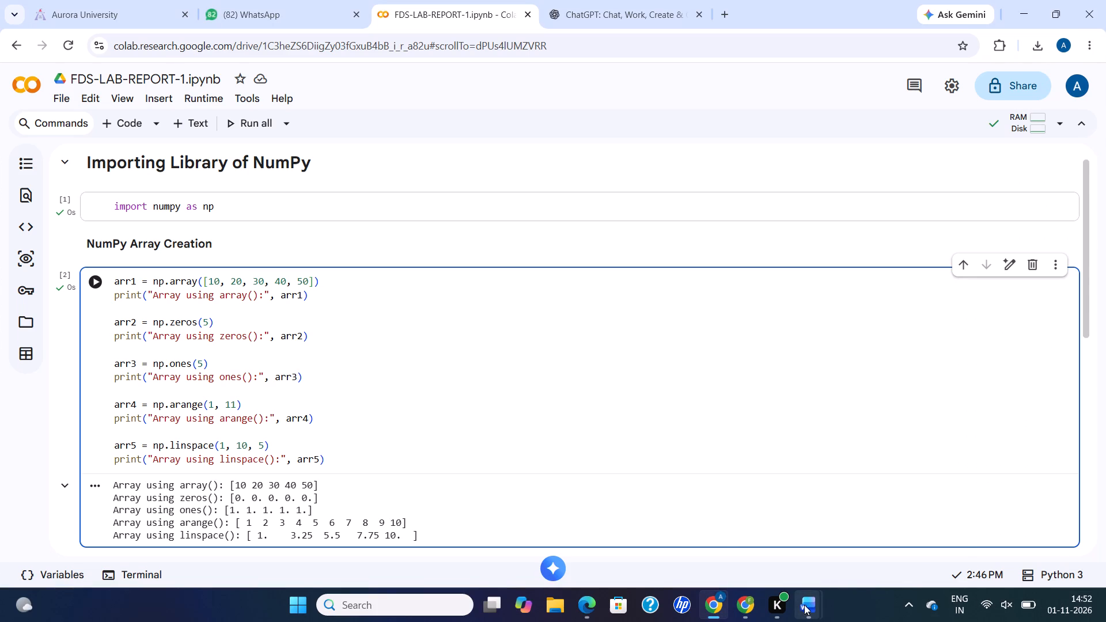
left_click(845, 530)
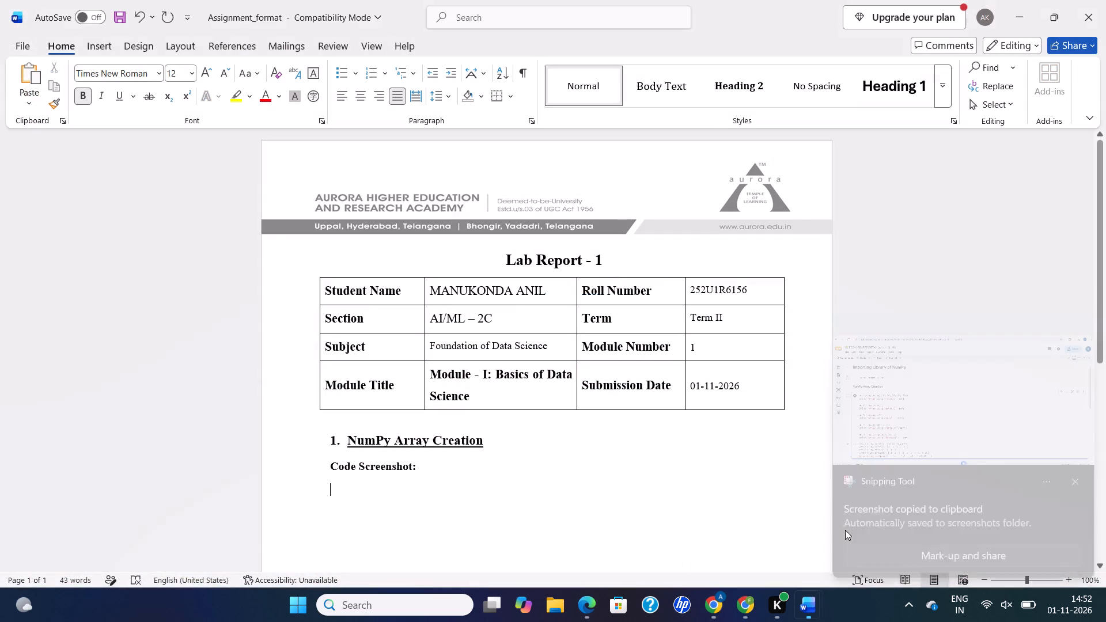
key("ctrl+v")
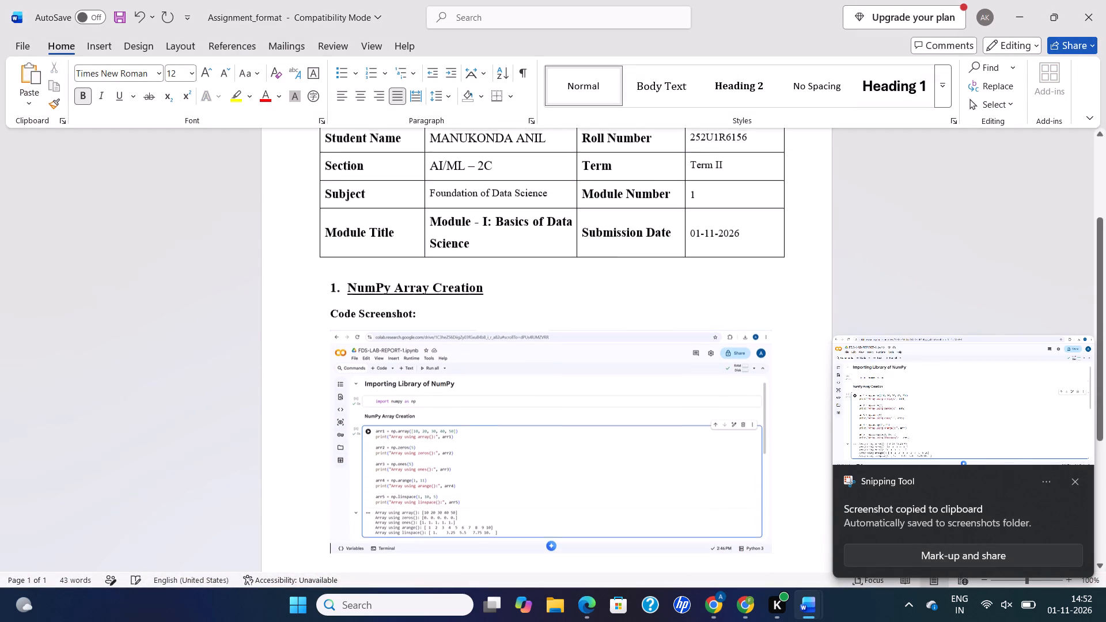
Stretch the pasted code screenshot to about a third taller and slightly wider, extending it just past the header table's width.
left_click(458, 519)
scroll(458, 519, "down", 1)
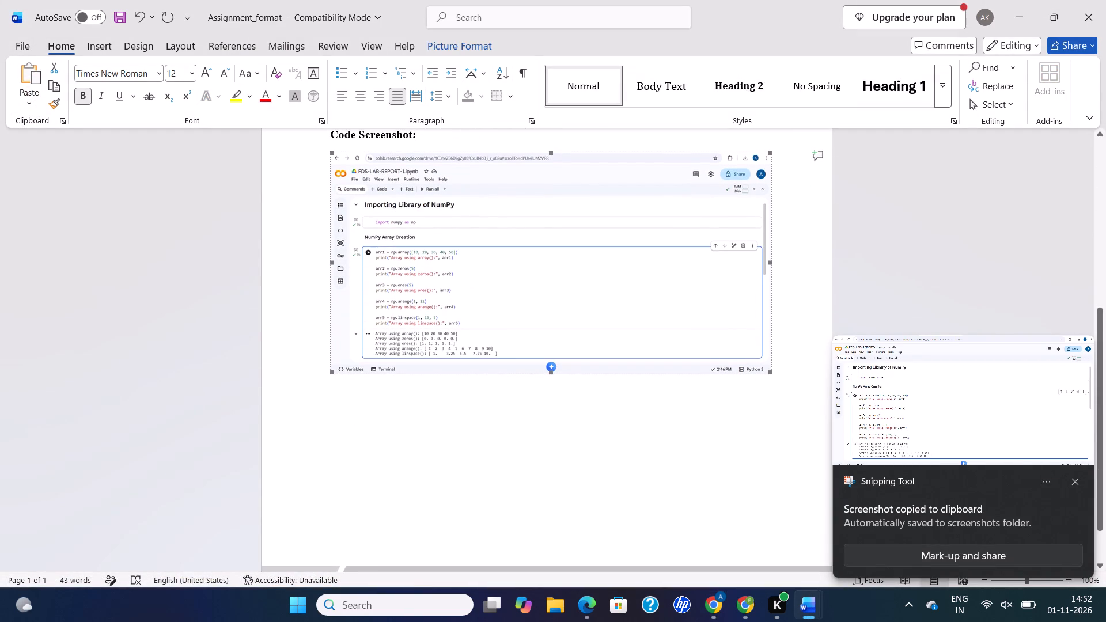
left_click_drag(552, 374, 556, 399)
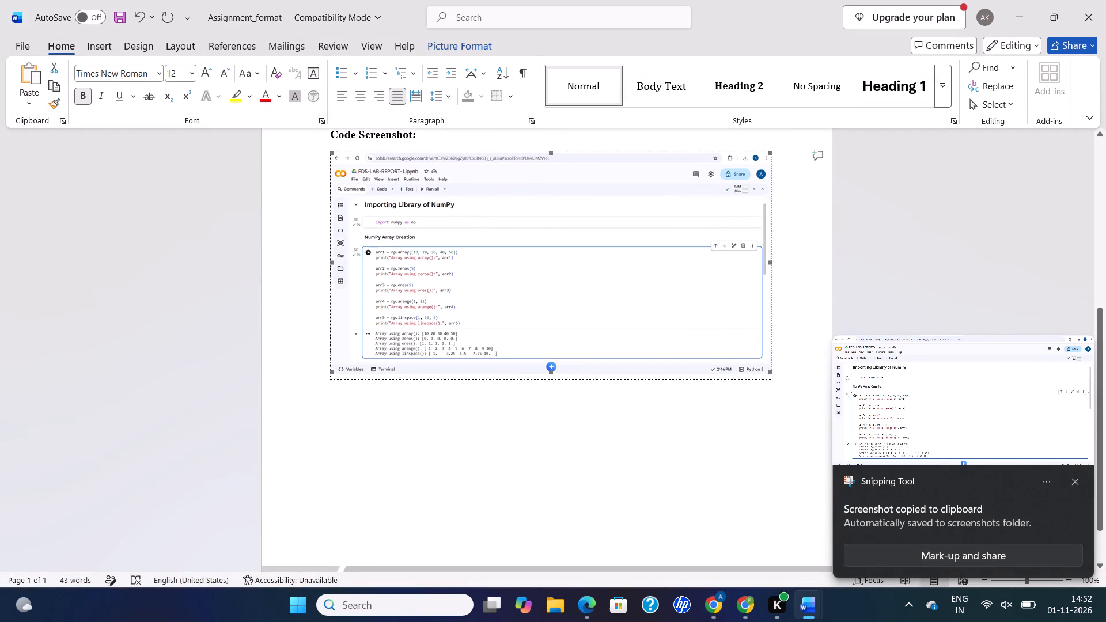
left_click_drag(556, 399, 564, 453)
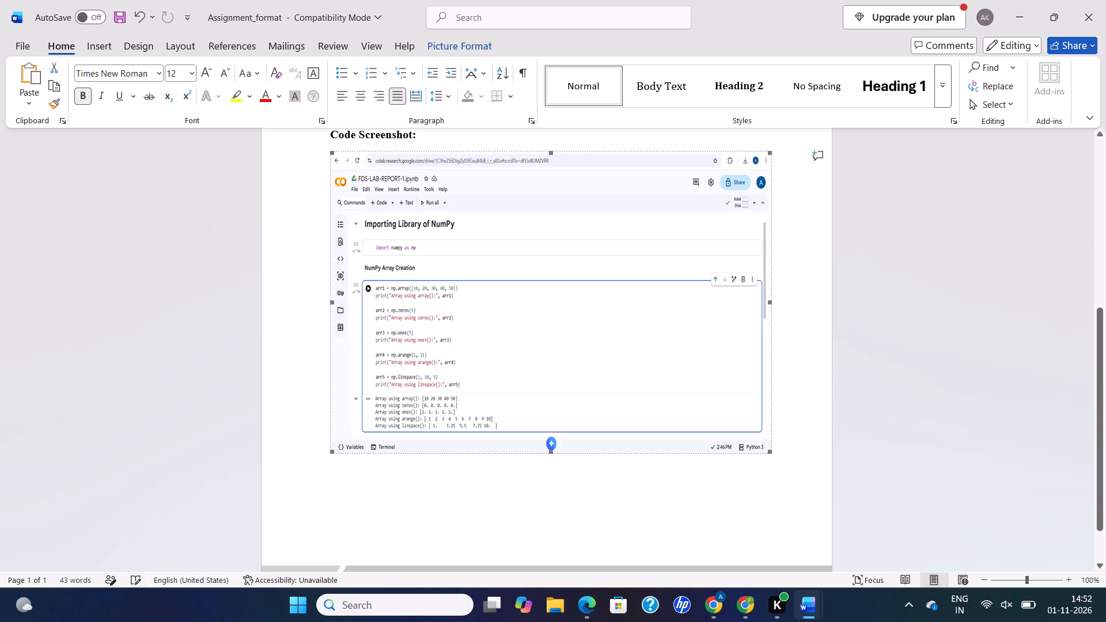
left_click_drag(768, 300, 785, 301)
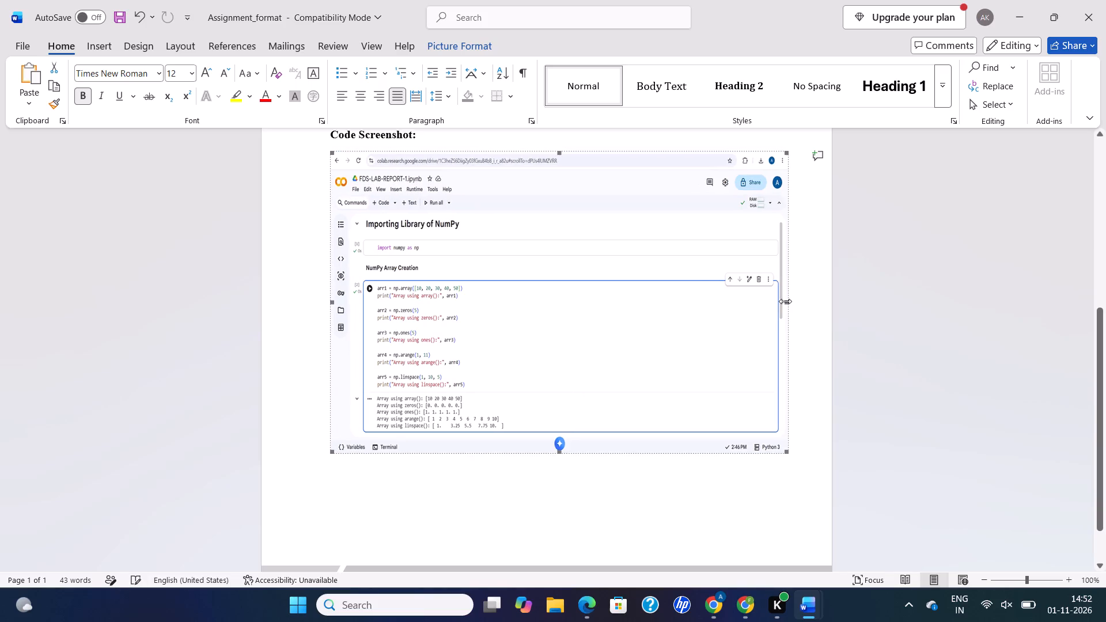
Add blank lines after the code screenshot to reach a second page and begin a label there with "Outp".
scroll(519, 358, "down", 2)
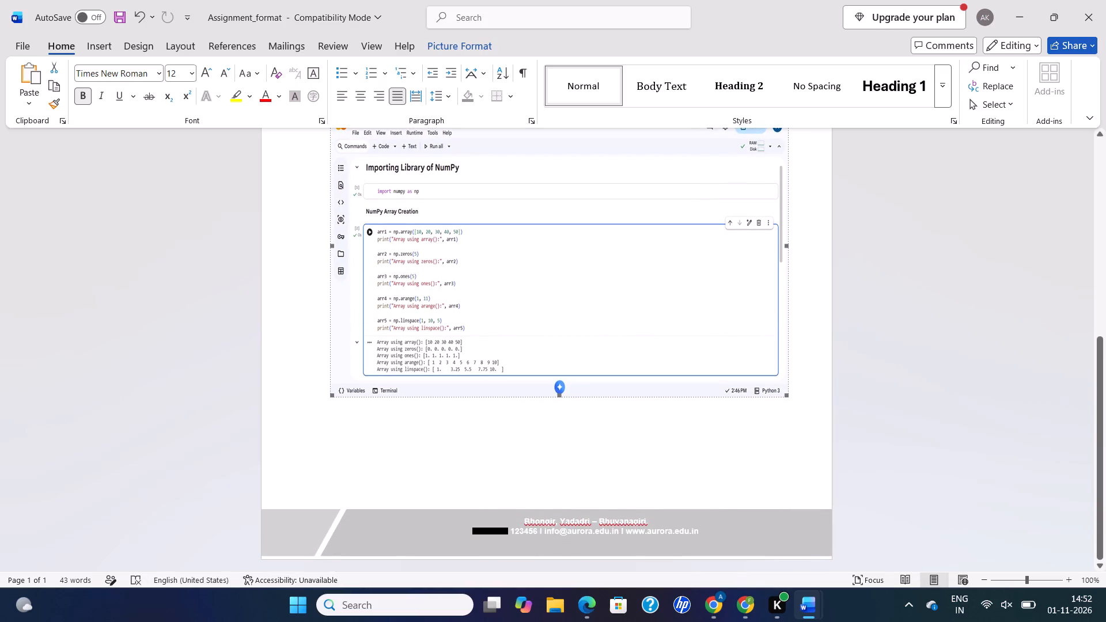
left_click(346, 446)
left_click(797, 391)
key("Return")
key("Return")
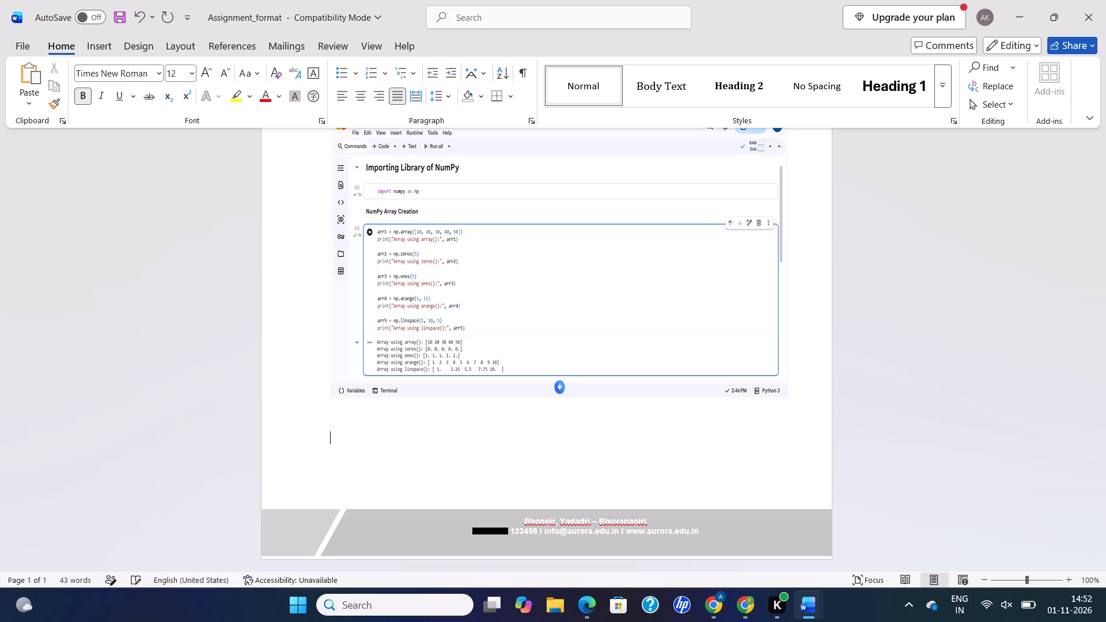
key("Return")
key("Return")
key("Return")
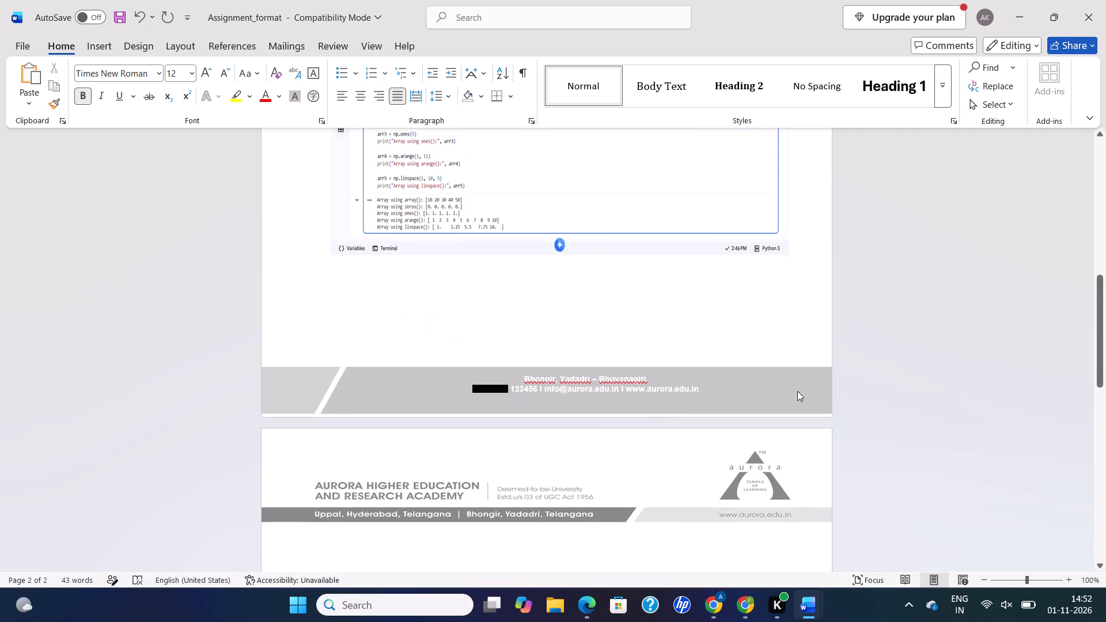
type("Ou")
key("p")
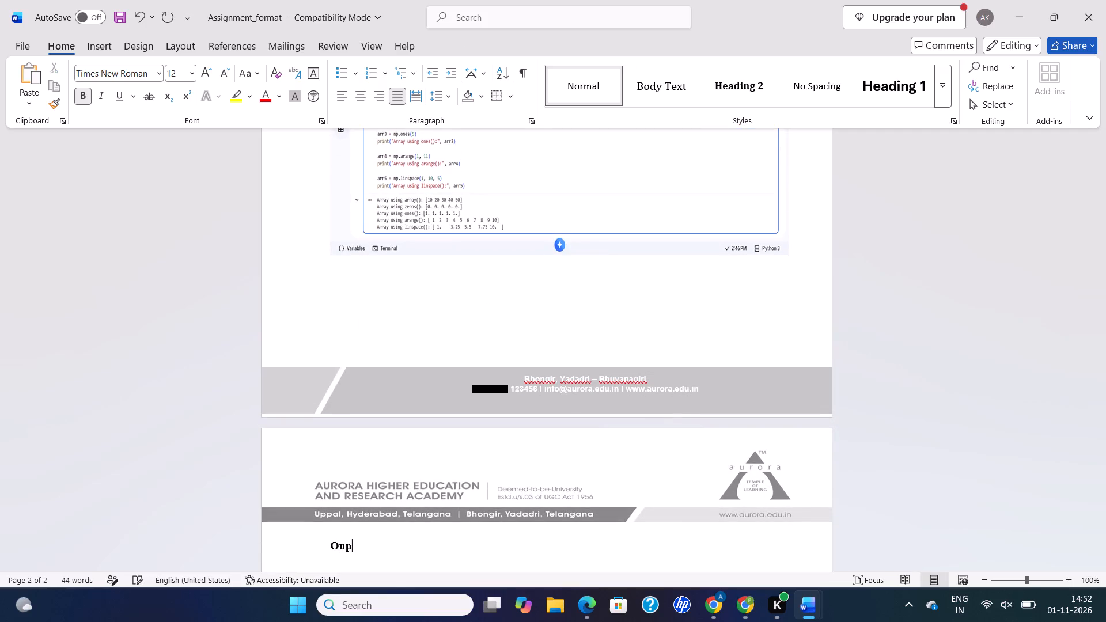
key("BackSpace")
type("tp")
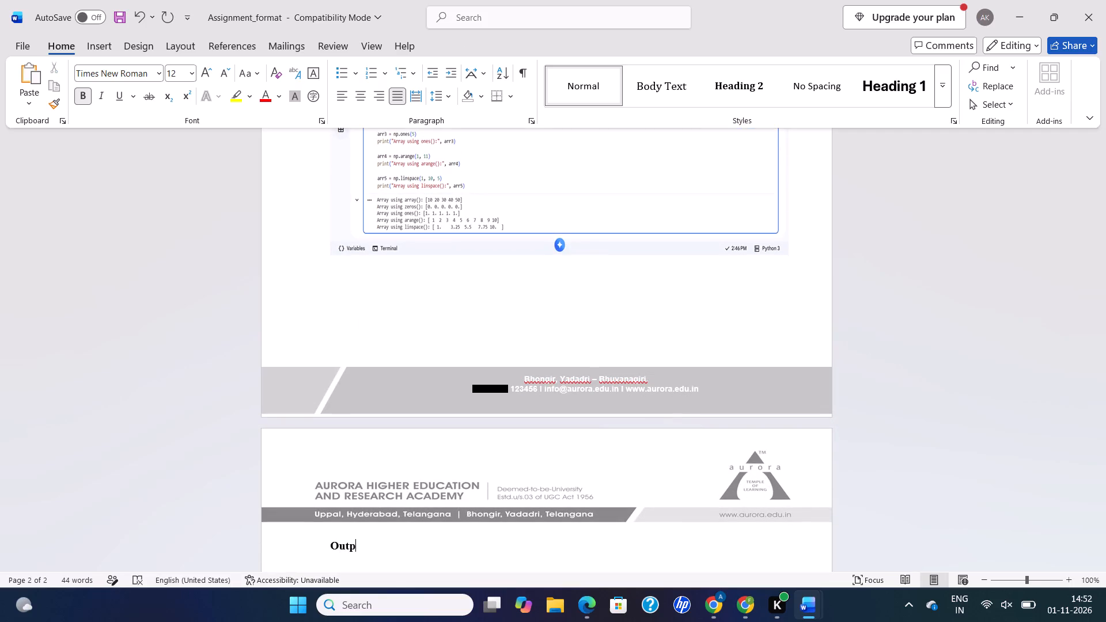
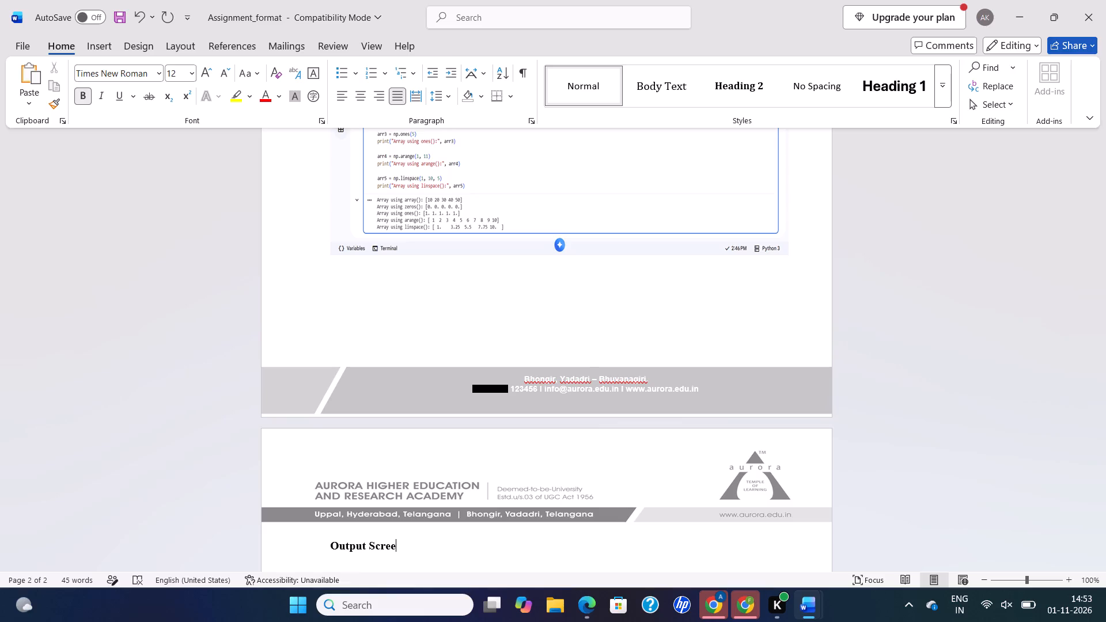
Complete the second-page label as "Output Screenshot:" and start a new line beneath it.
type("nshot")
key("shift+colon")
key("Return")
Switch to the FDS-LAB-REPORT-1 Colab notebook at the output of the NumPy array creation cell.
scroll(380, 444, "down", 1)
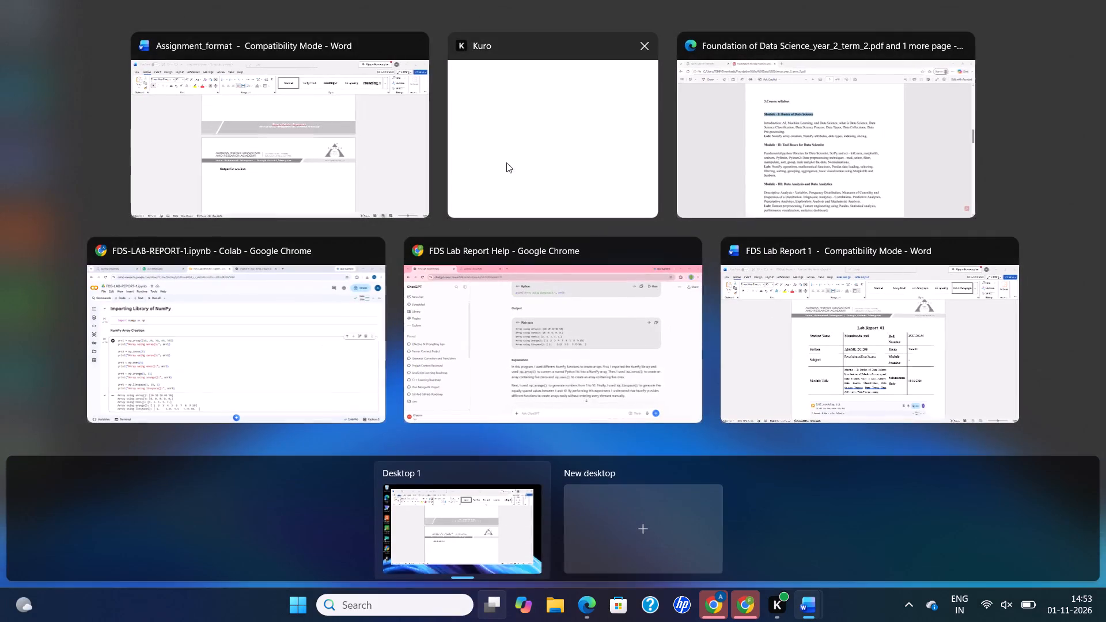
left_click(325, 371)
scroll(292, 443, "down", 1)
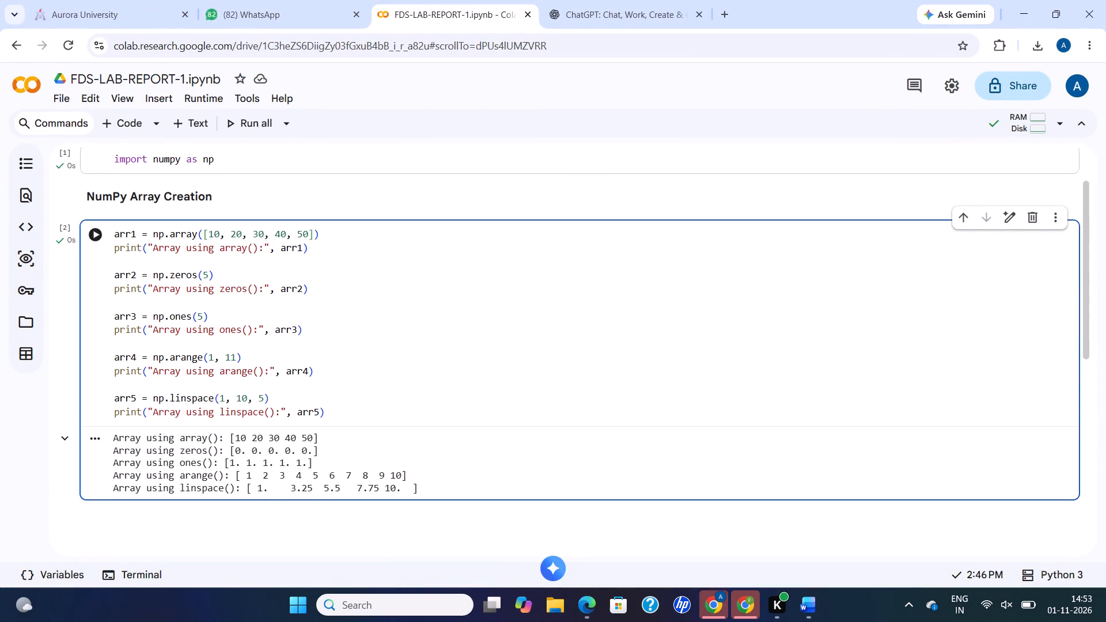
scroll(292, 443, "down", 3)
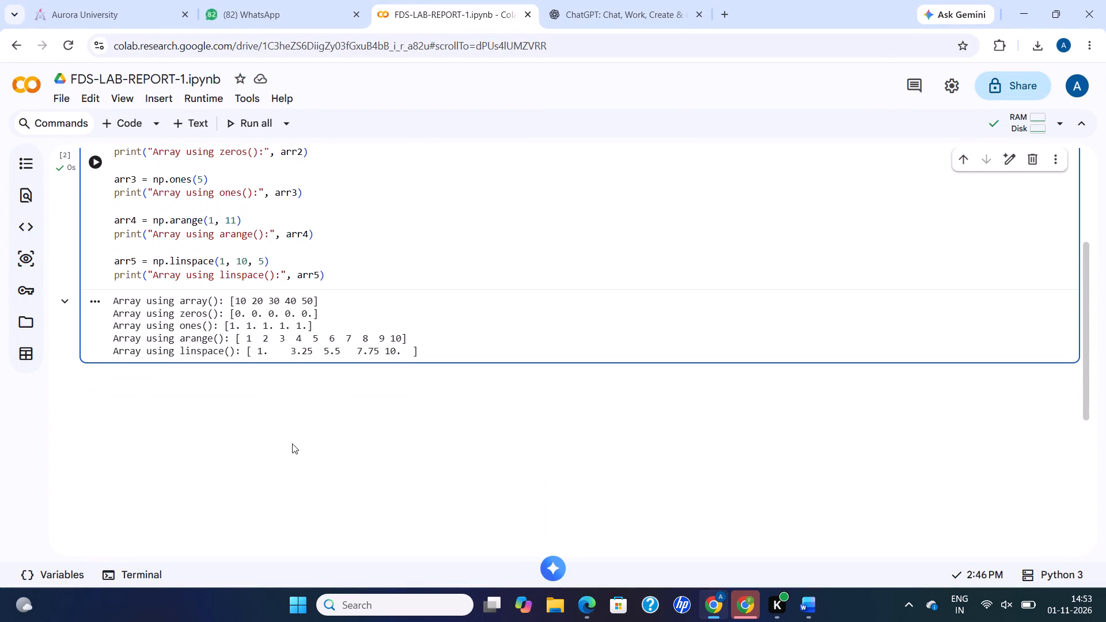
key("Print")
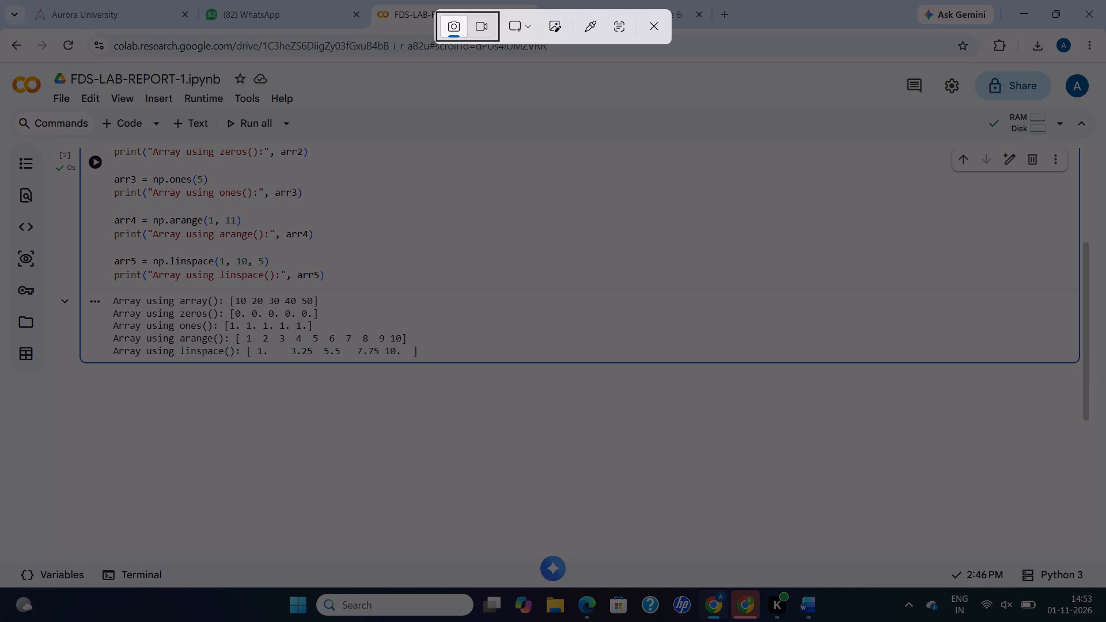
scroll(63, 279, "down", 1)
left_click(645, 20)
Capture the full-width upper part of the Colab page with the array output and paste it beneath "Output Screenshot:" in the Assignment_format Word document.
scroll(415, 265, "down", 1)
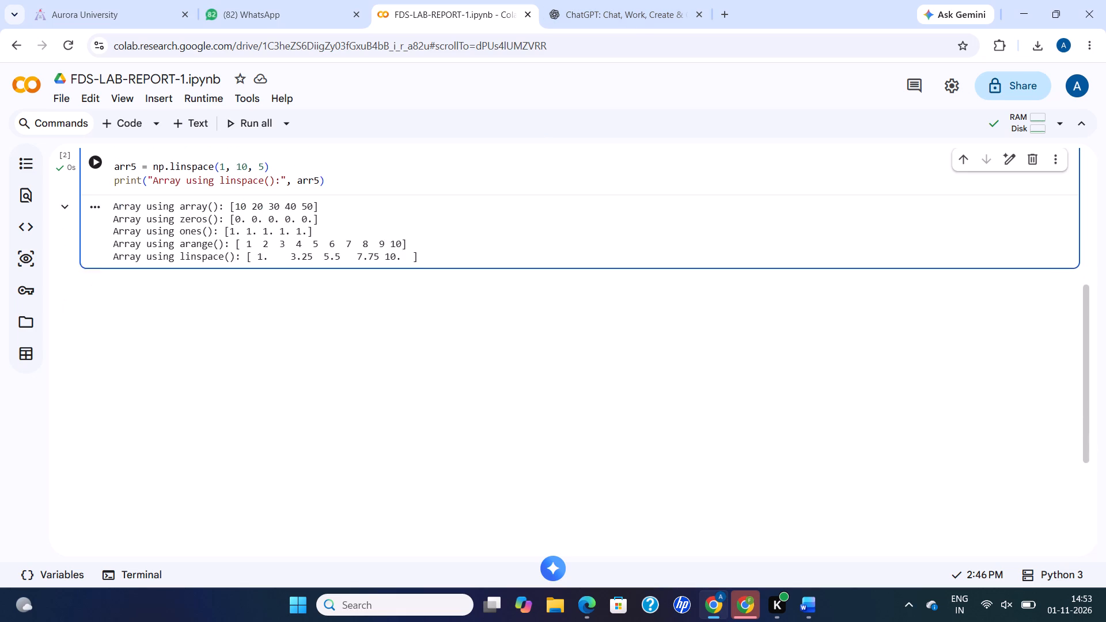
scroll(415, 265, "down", 1)
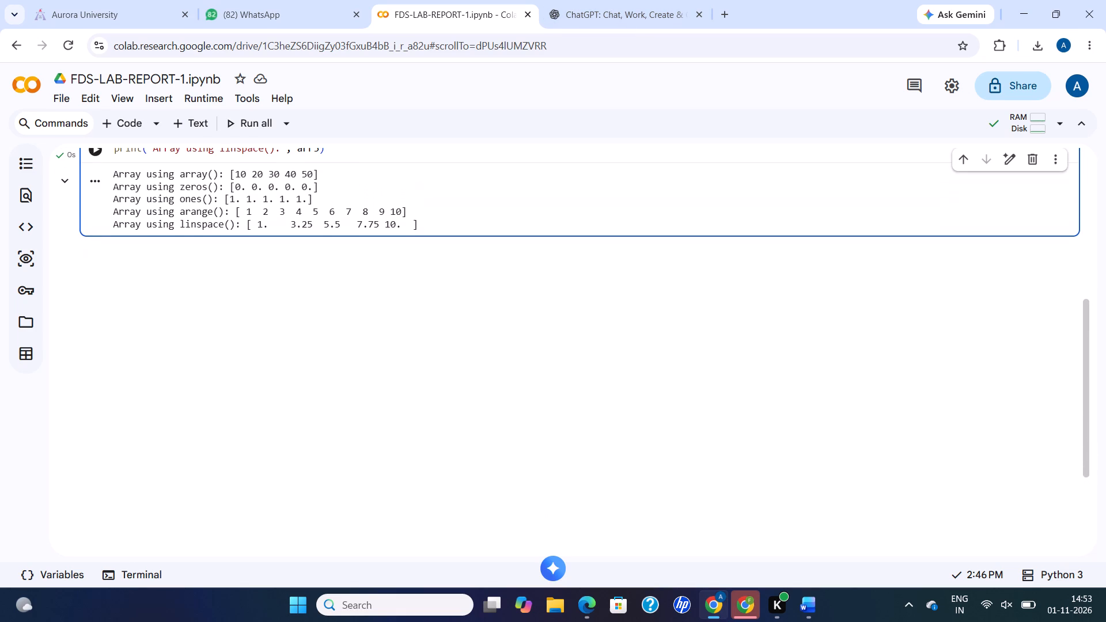
scroll(415, 265, "down", 1)
key("Print")
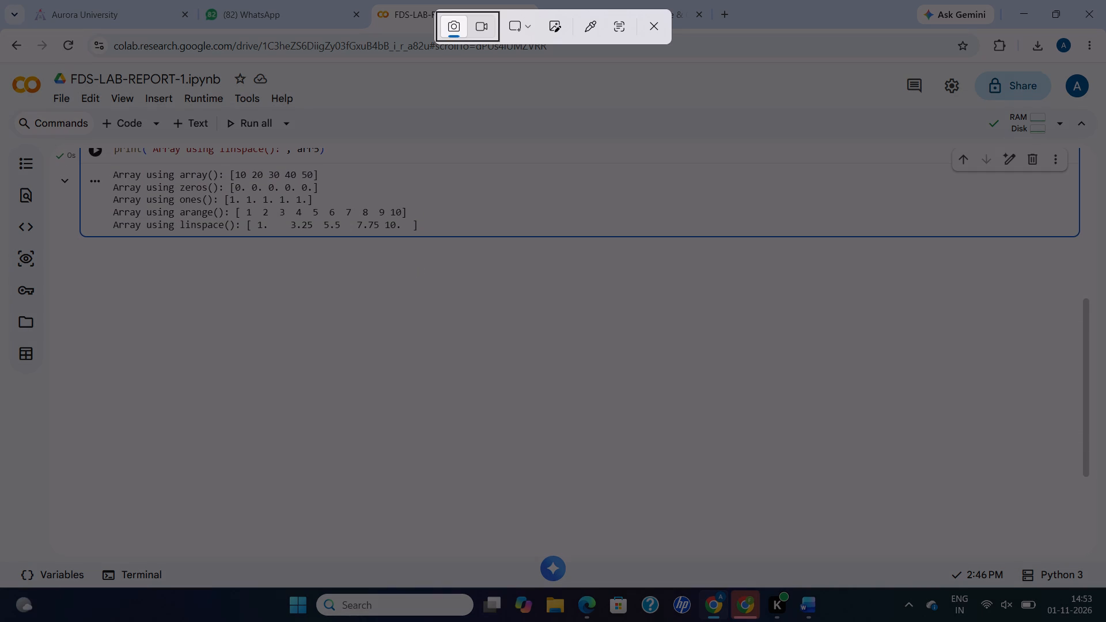
left_click_drag(0, 28, 1005, 297)
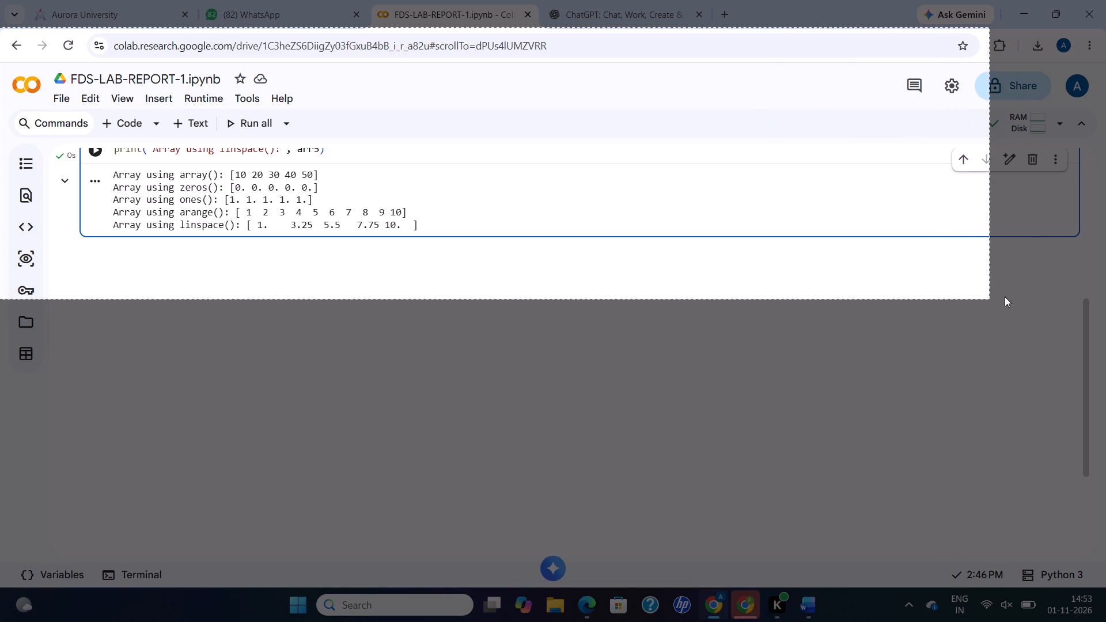
left_click_drag(1005, 297, 1105, 282)
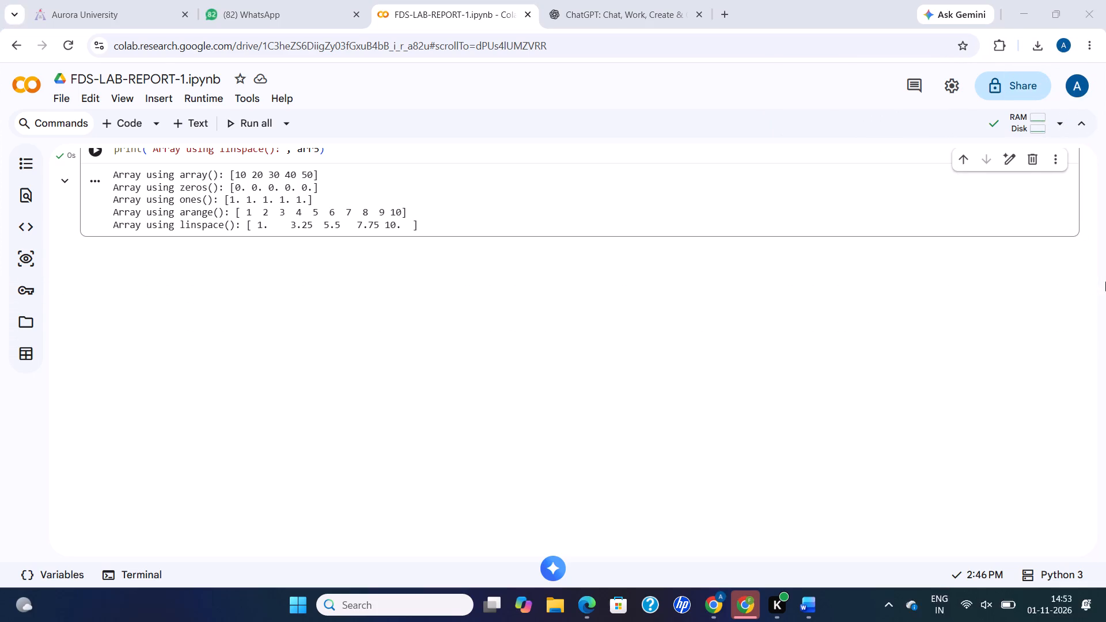
left_click(461, 170)
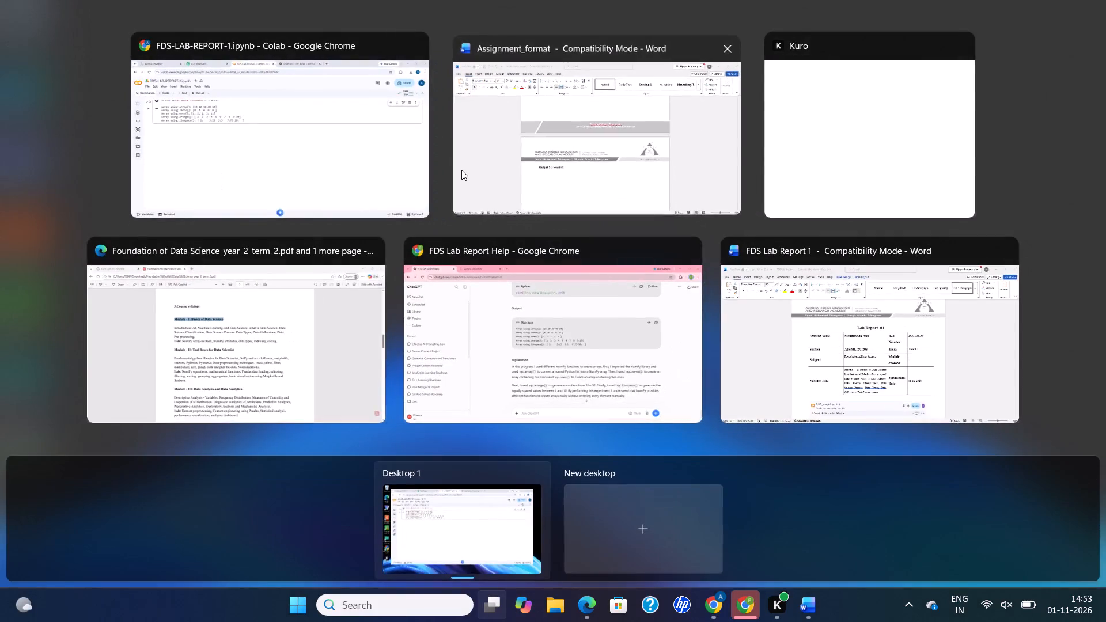
key("ctrl+v")
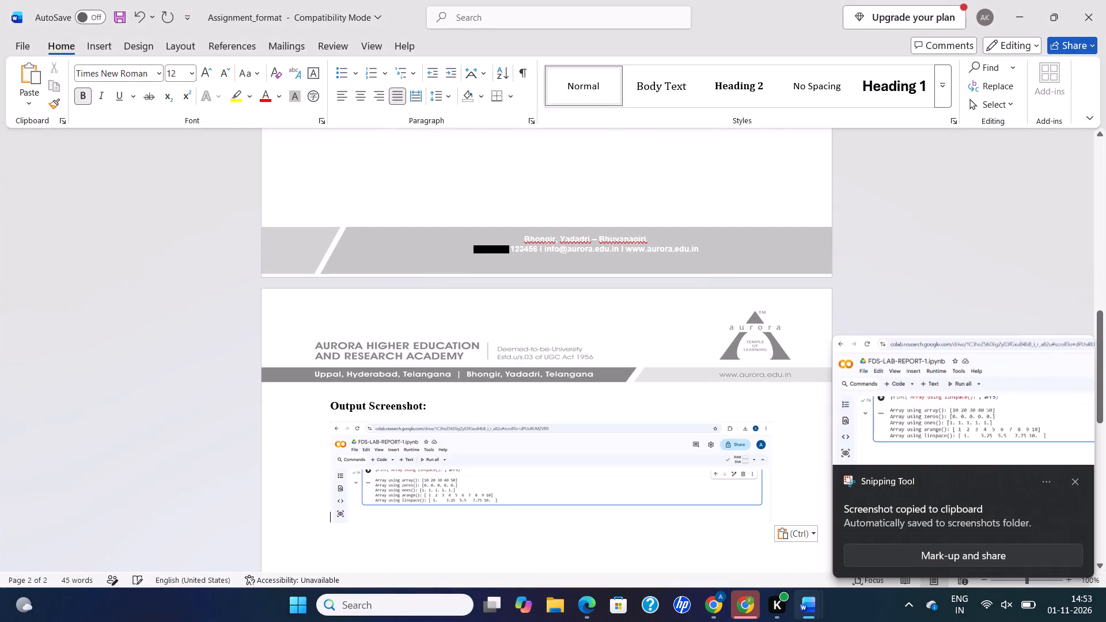
Stretch the pasted output screenshot vertically to about 1.7 times its height, keeping its width.
left_click(600, 465)
scroll(600, 465, "down", 1)
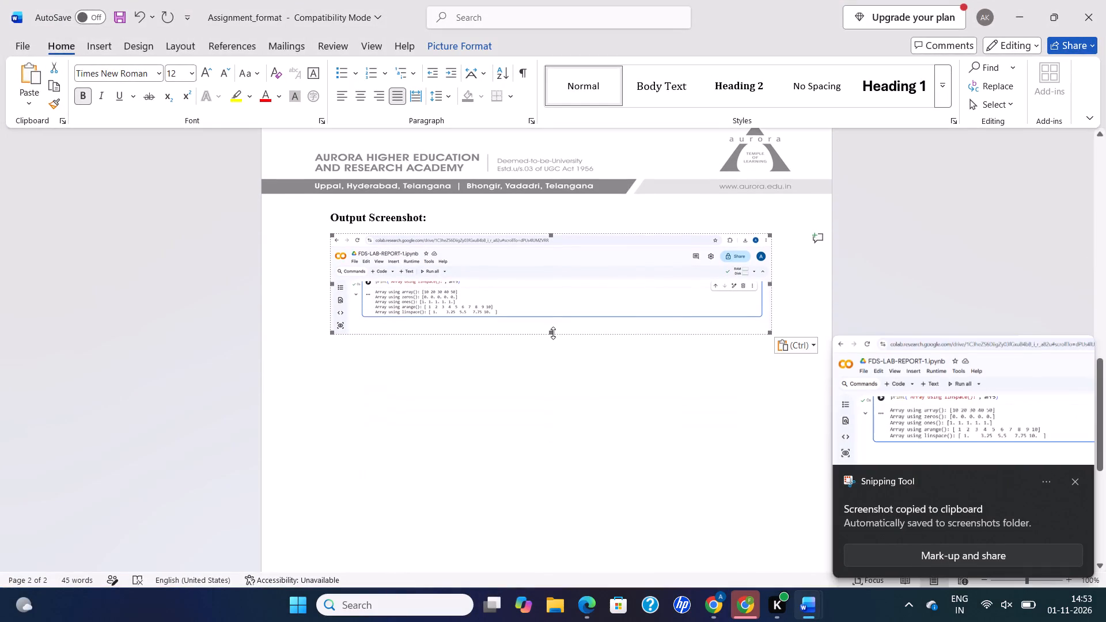
left_click_drag(552, 332, 561, 381)
left_click_drag(552, 383, 556, 403)
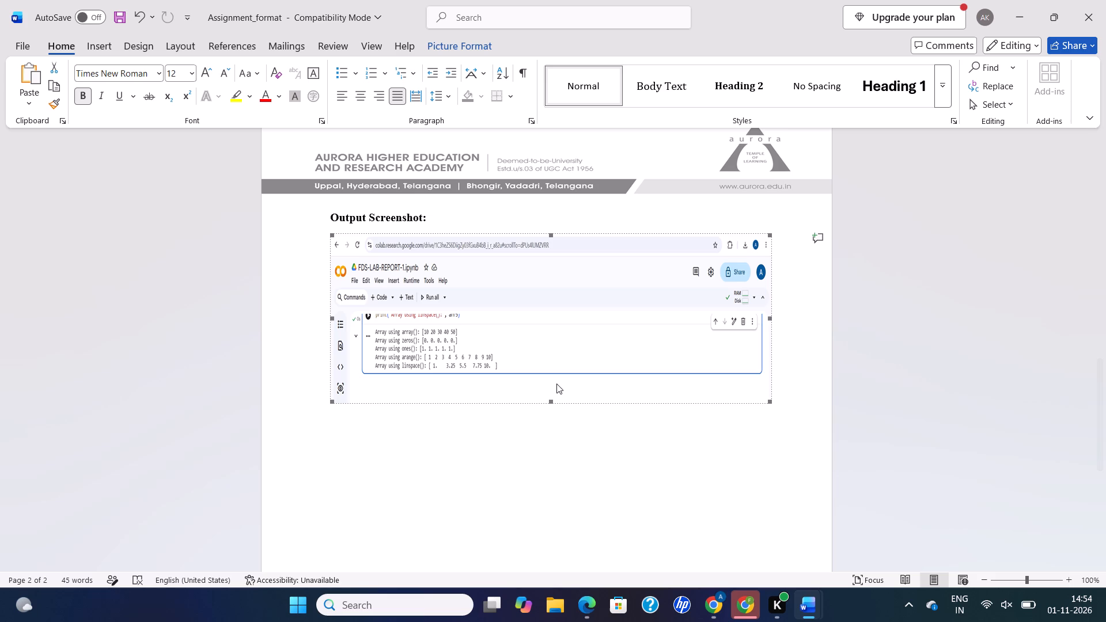
Add a bold "Explanation:" label a little below the output screenshot, followed by two line breaks.
scroll(555, 413, "down", 1)
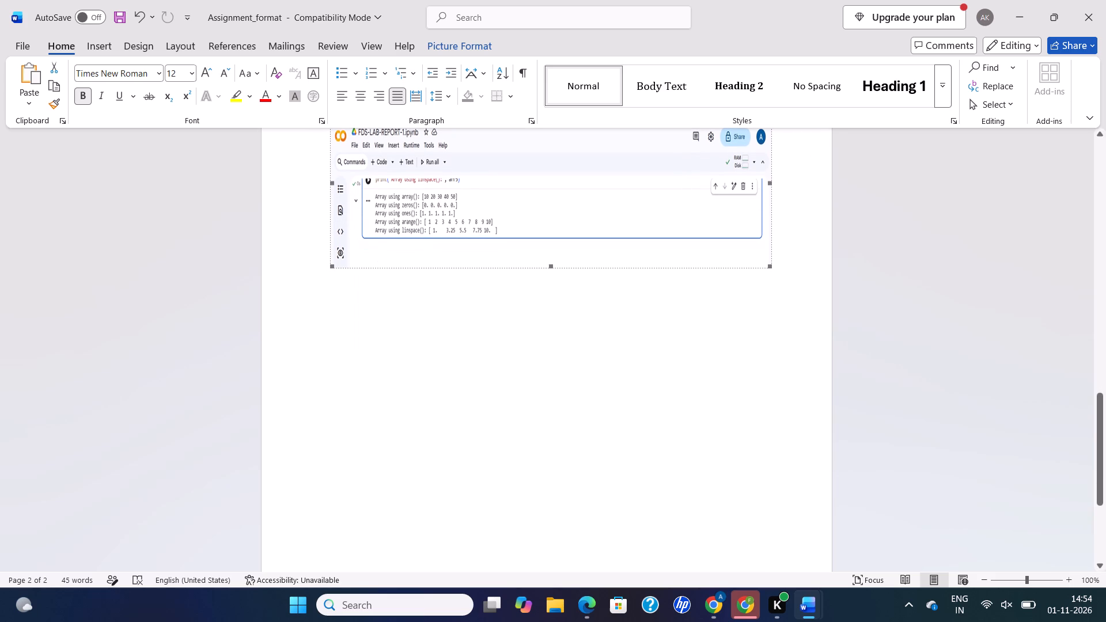
left_click(336, 297)
double_click(336, 297)
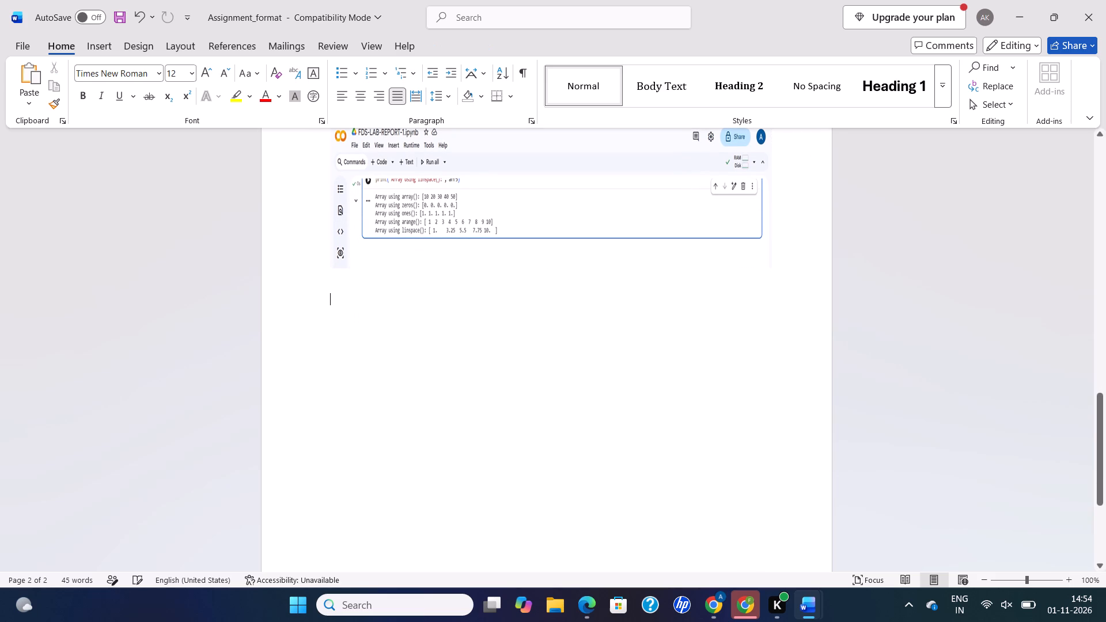
key("shift+e")
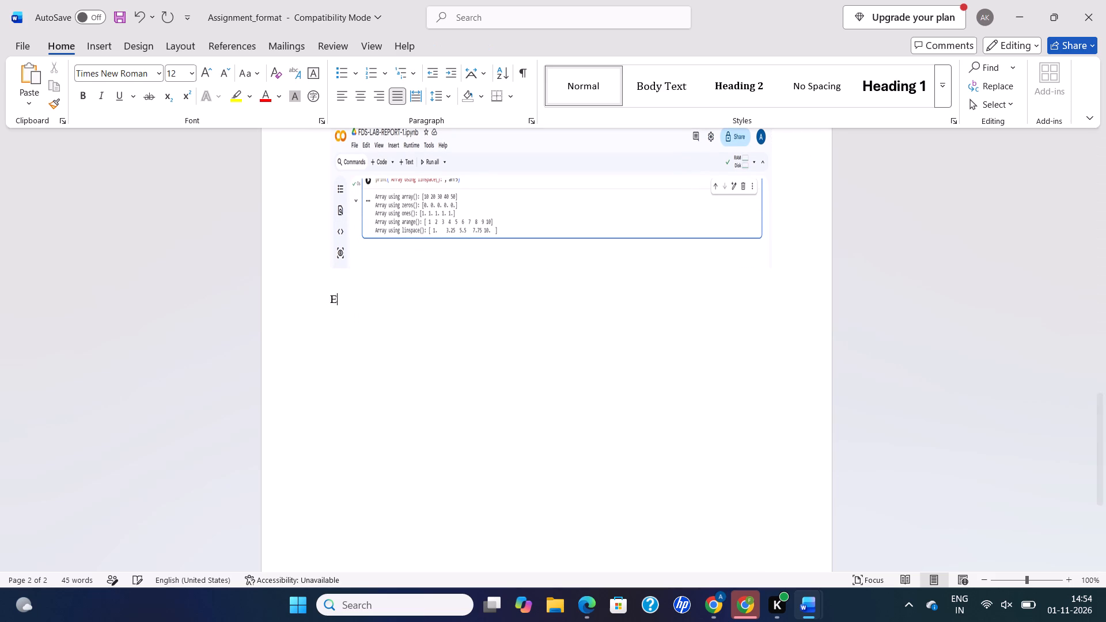
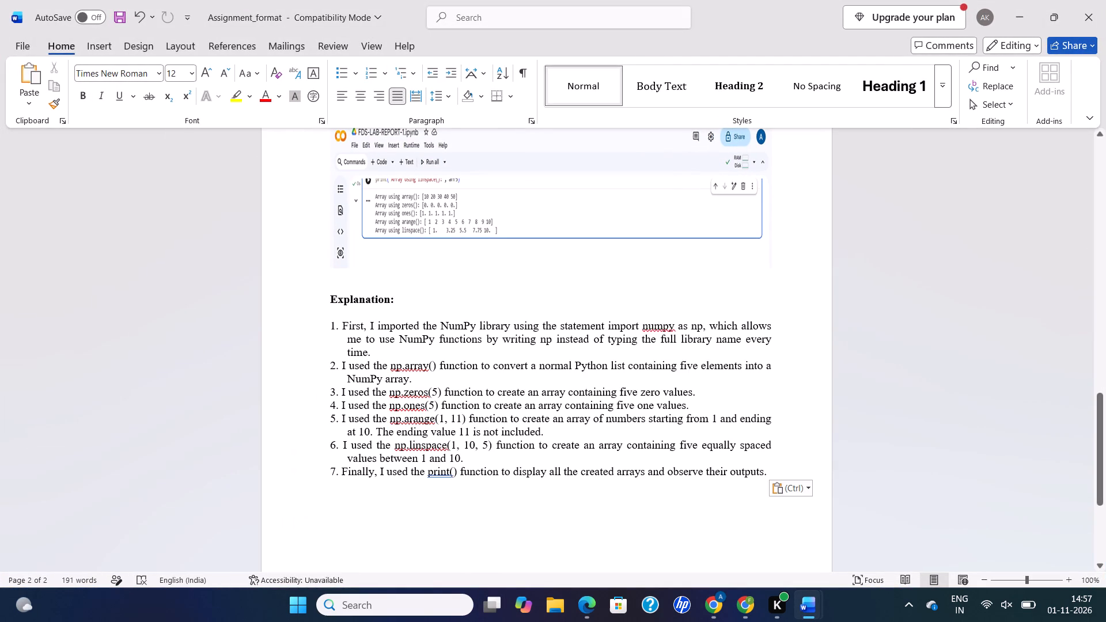
Justify all seven pasted explanation points and set their line spacing to 1.5.
left_click_drag(331, 324, 725, 472)
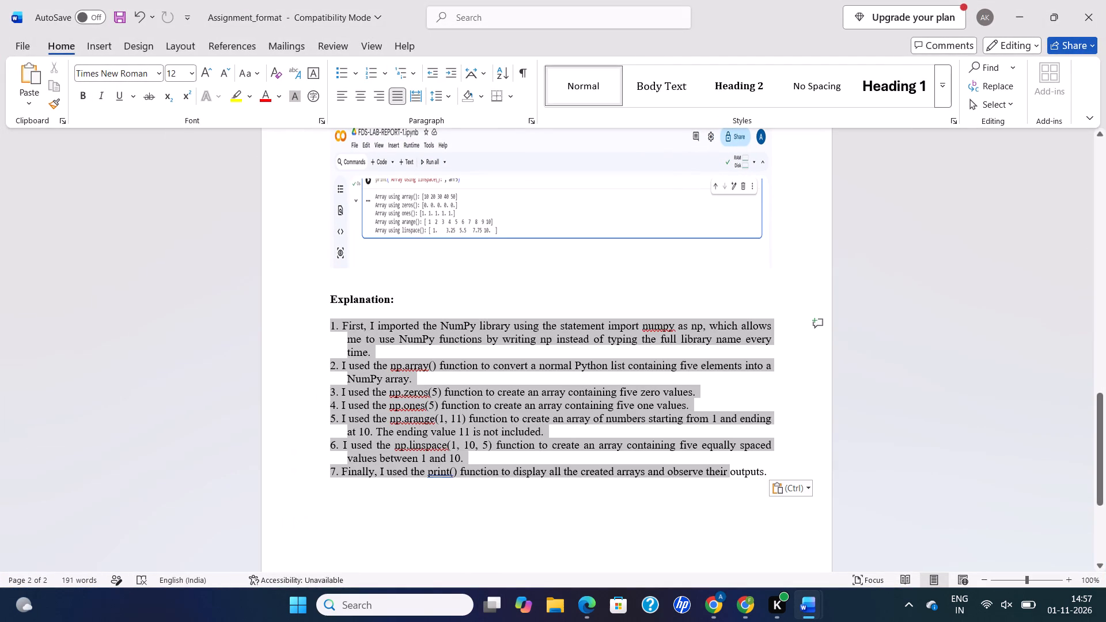
left_click_drag(725, 472, 809, 473)
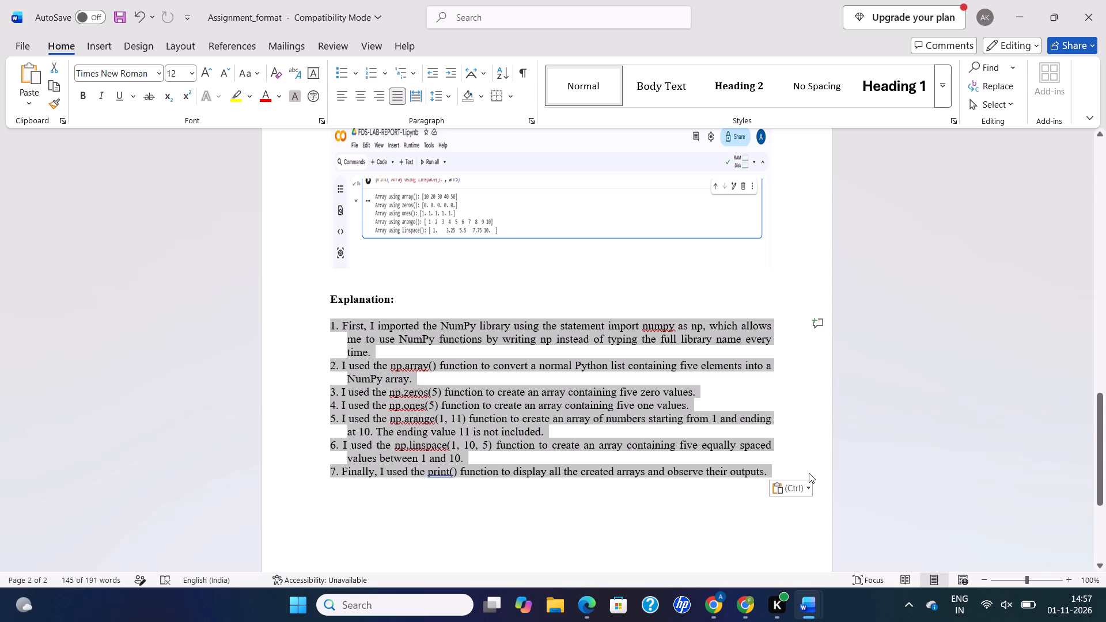
key("ctrl+j")
key("ctrl+j")
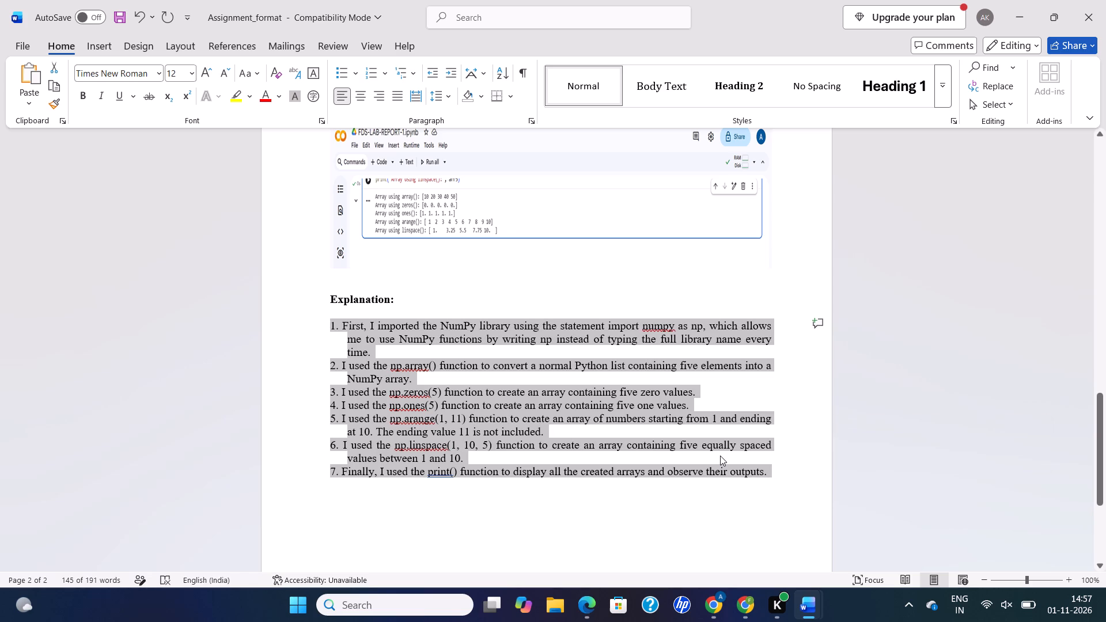
left_click(438, 95)
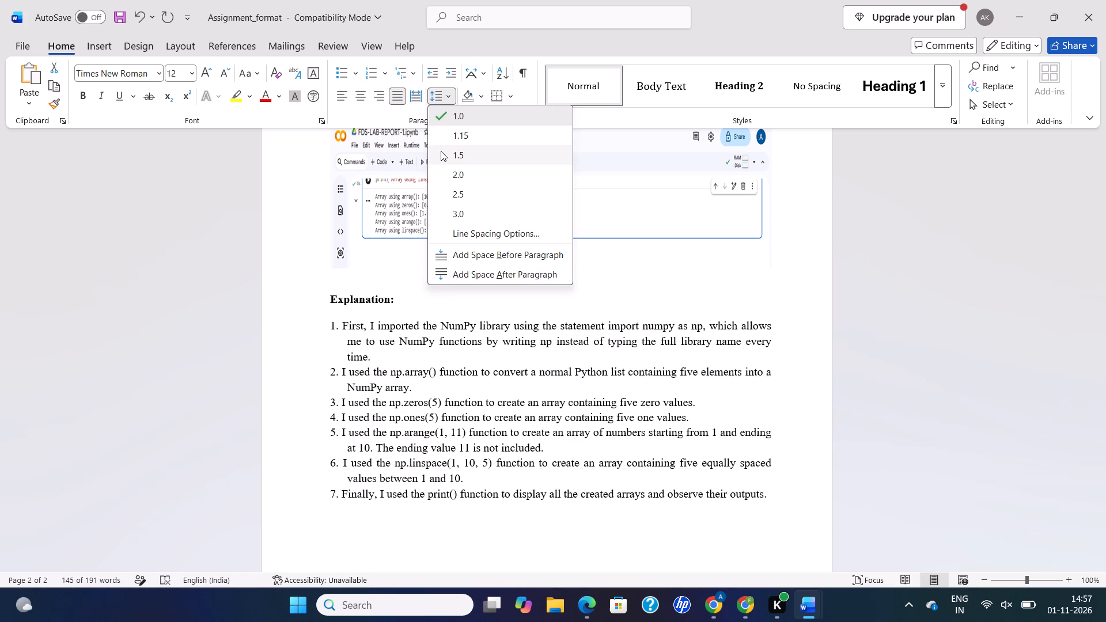
left_click(441, 151)
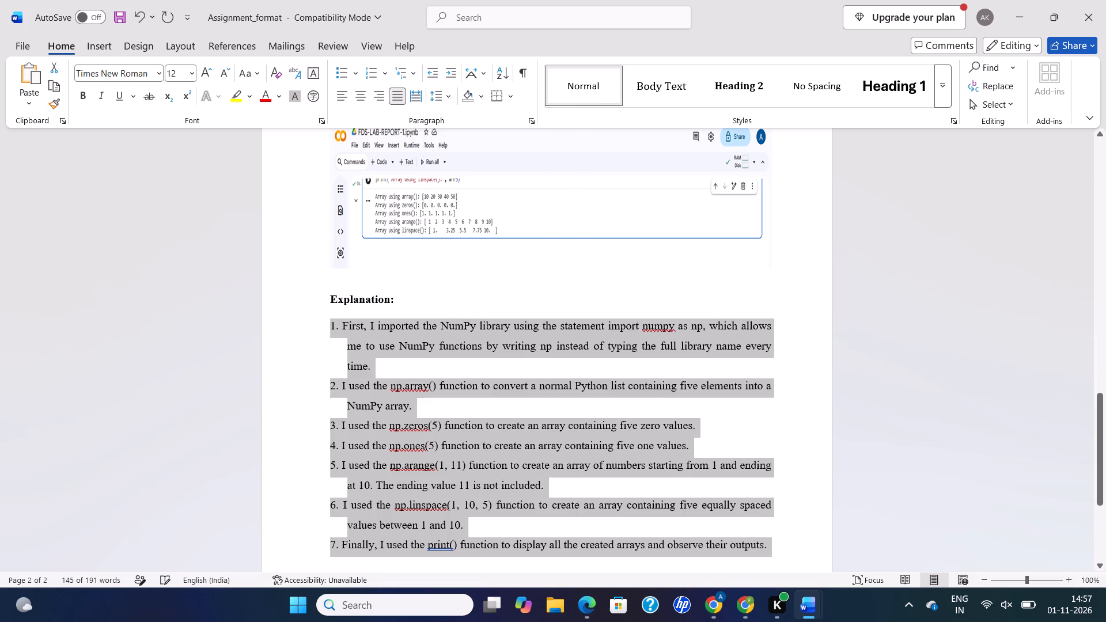
Turn the explanation points into an arrowhead-bulleted list and shift the list slightly closer to the left margin.
left_click(358, 70)
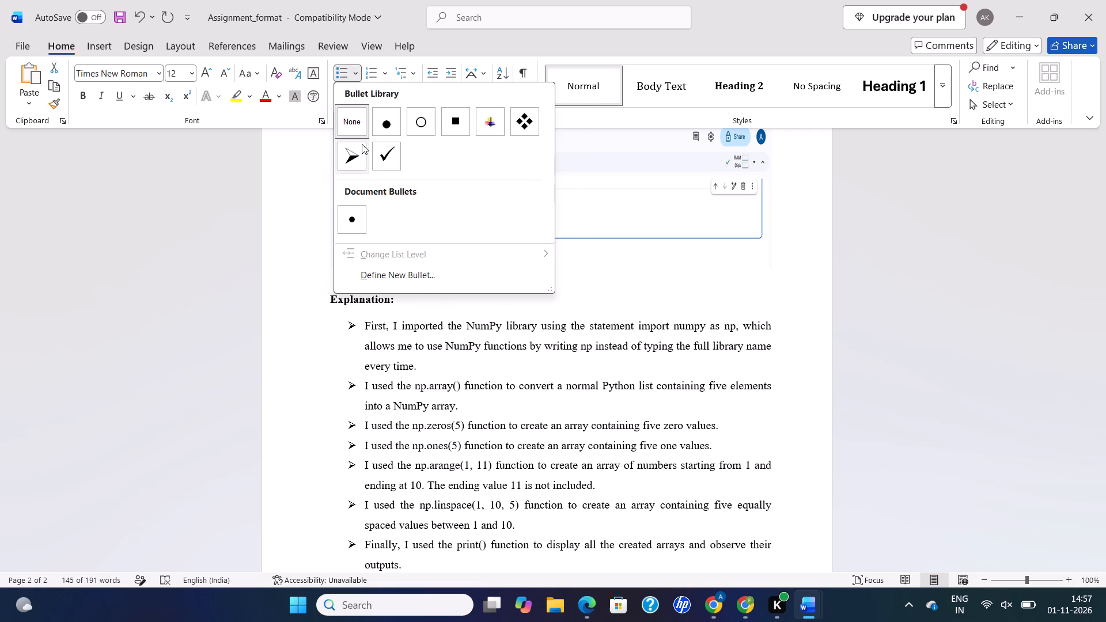
left_click(362, 144)
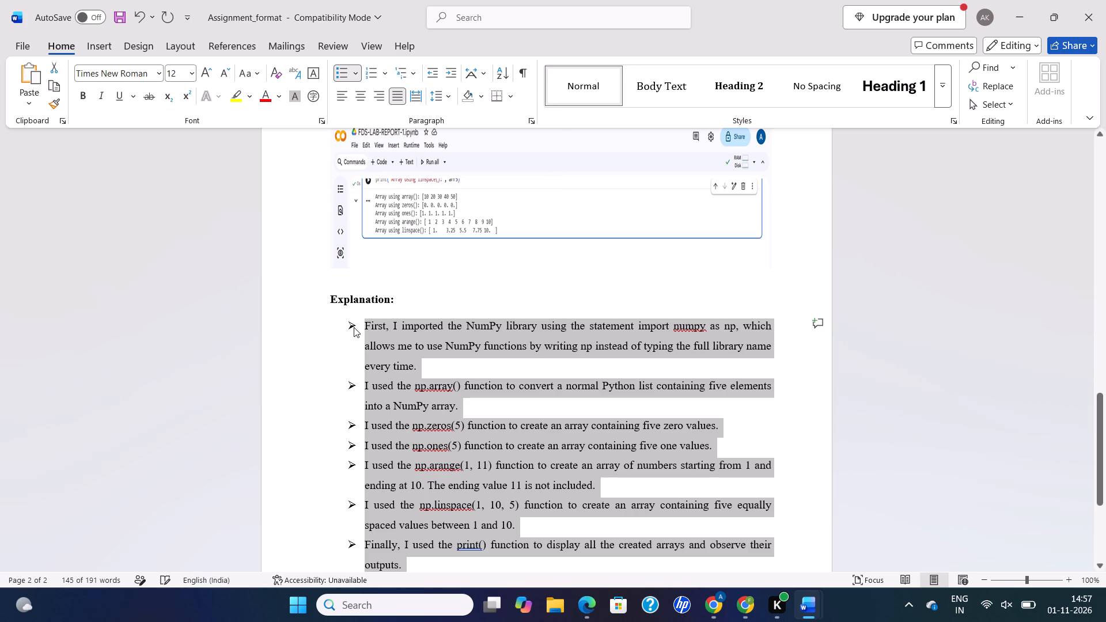
left_click(354, 327)
left_click_drag(349, 326, 343, 326)
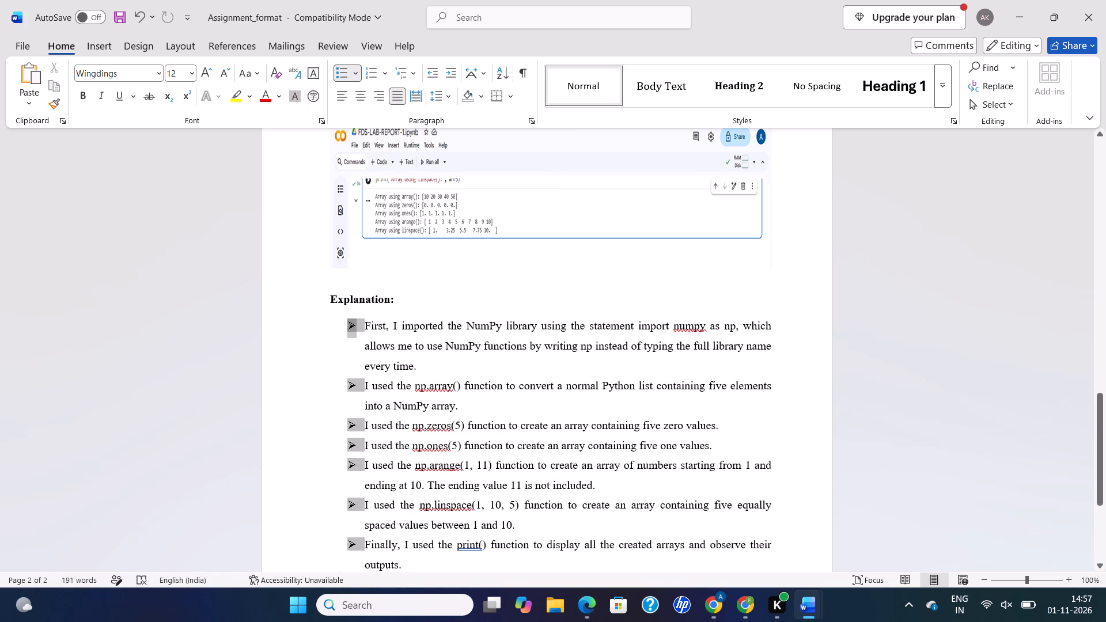
left_click_drag(343, 326, 336, 326)
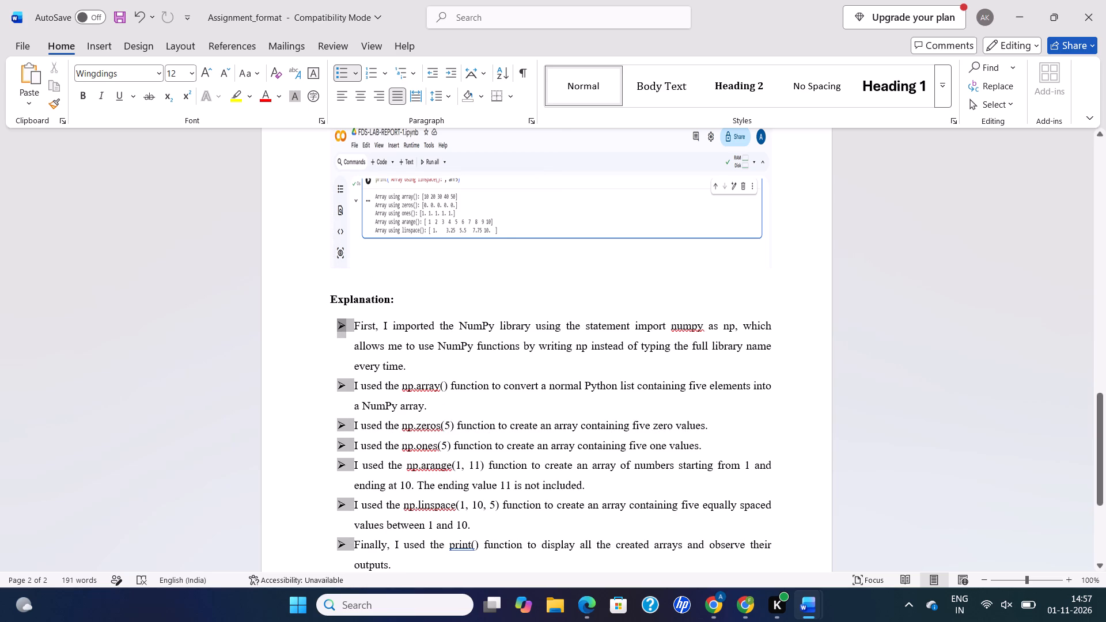
left_click(387, 380)
Bold the code terms import numpy as np, np.array() and np.zeros(5) in the first three explanation bullets.
scroll(387, 380, "down", 1)
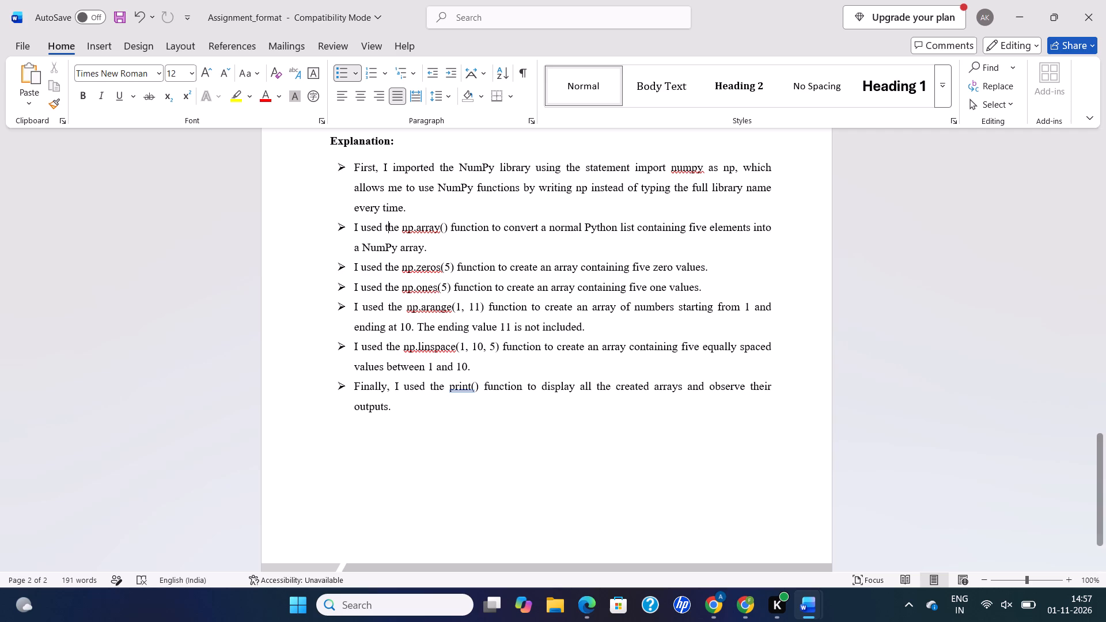
left_click(635, 166)
left_click_drag(734, 169, 643, 168)
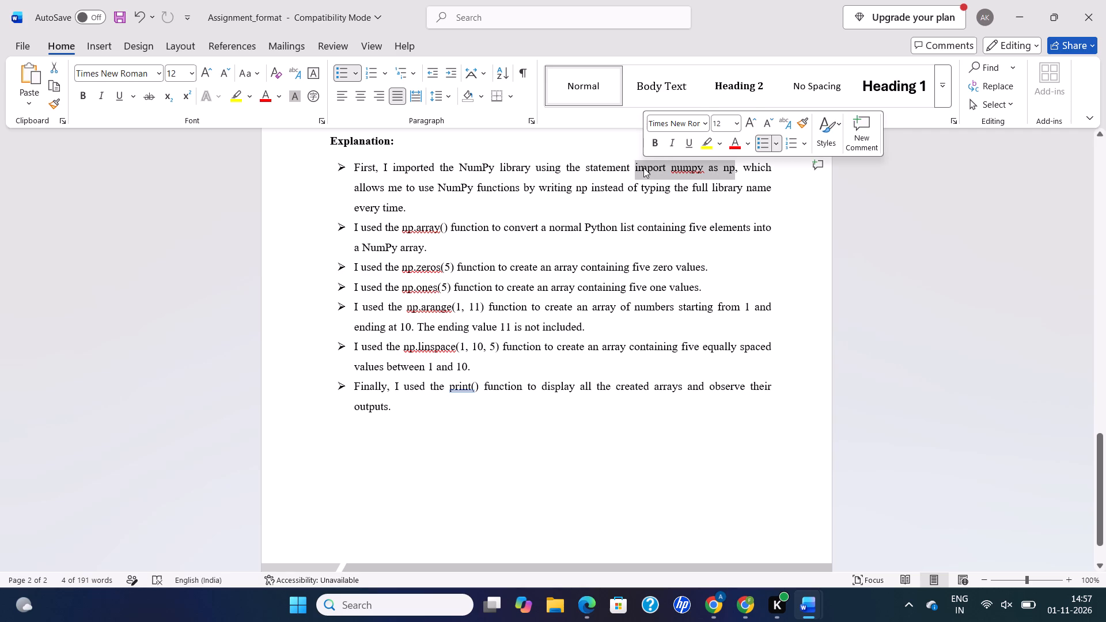
key("ctrl+b")
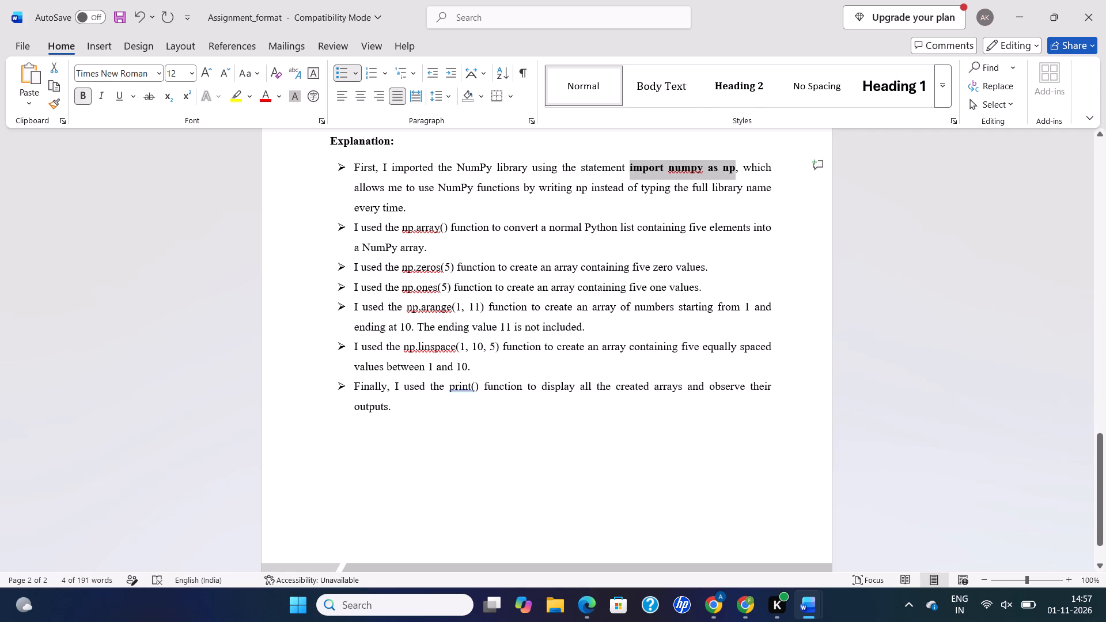
left_click_drag(448, 226, 413, 228)
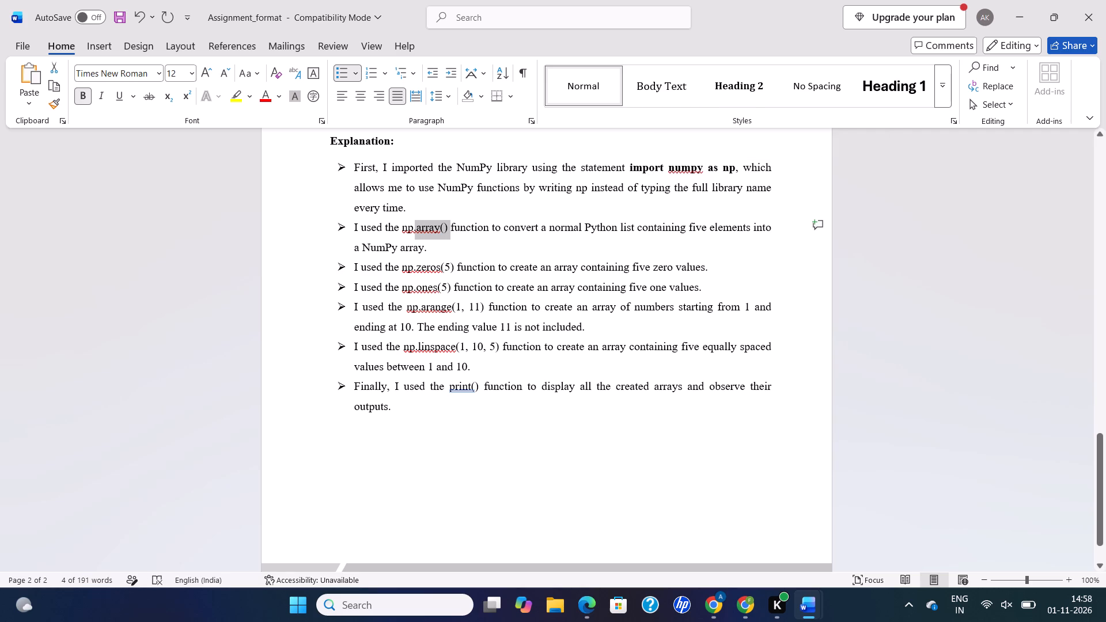
left_click_drag(413, 228, 404, 229)
key("ctrl+b")
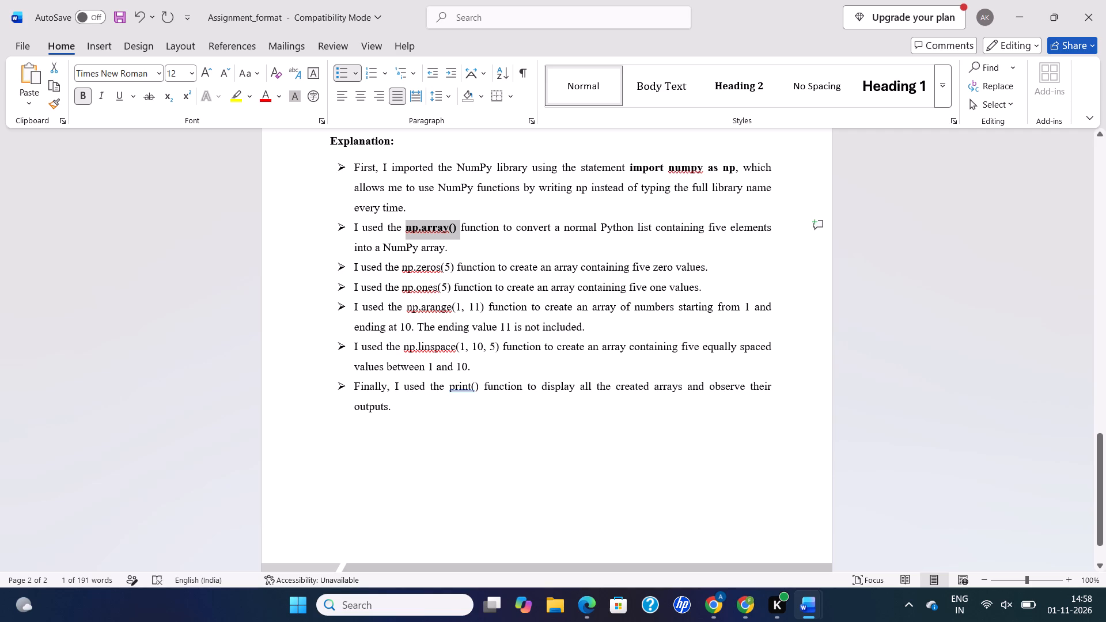
left_click_drag(403, 271, 439, 264)
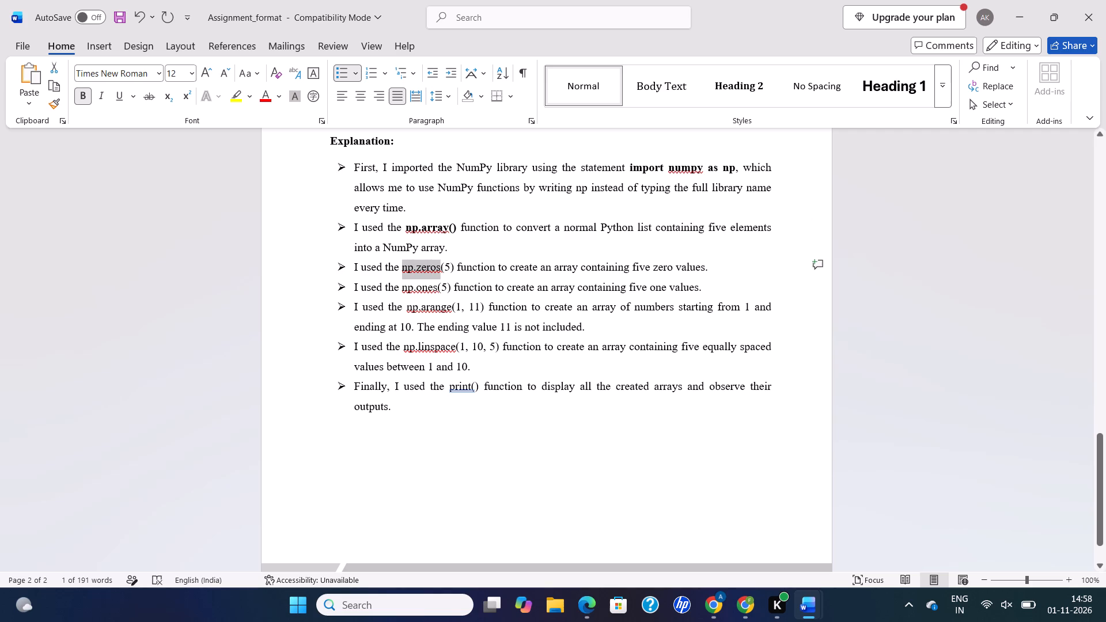
left_click_drag(439, 264, 454, 267)
key("ctrl+b")
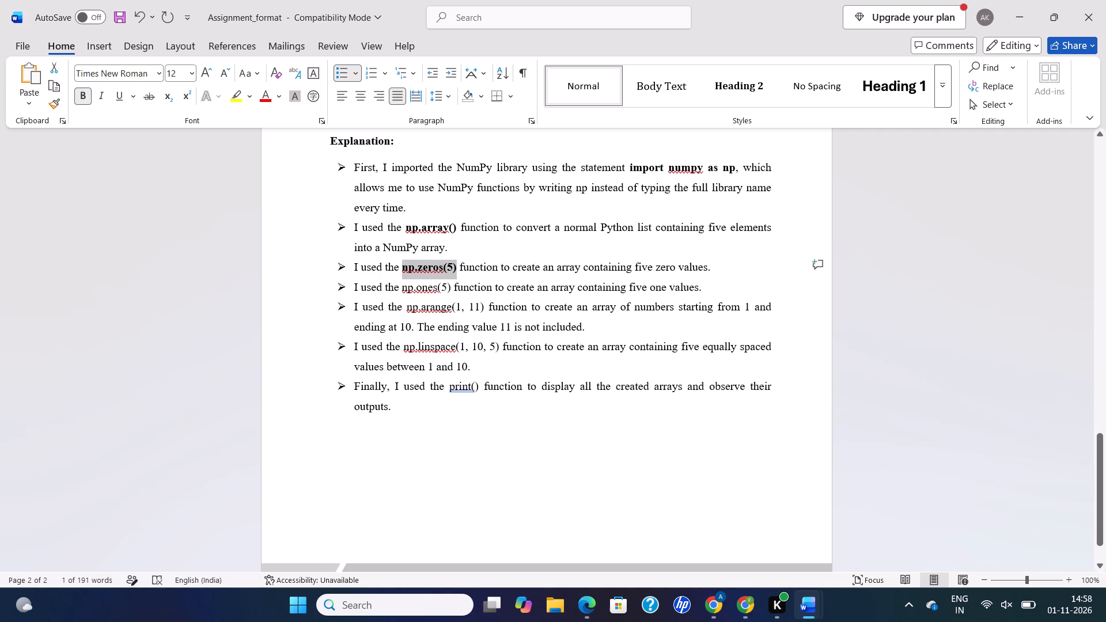
Bold the code terms np.ones(5), np.arange(1, 11), np.linspace(1, 10, 5) and print() in the last four explanation bullets.
left_click_drag(401, 287, 449, 294)
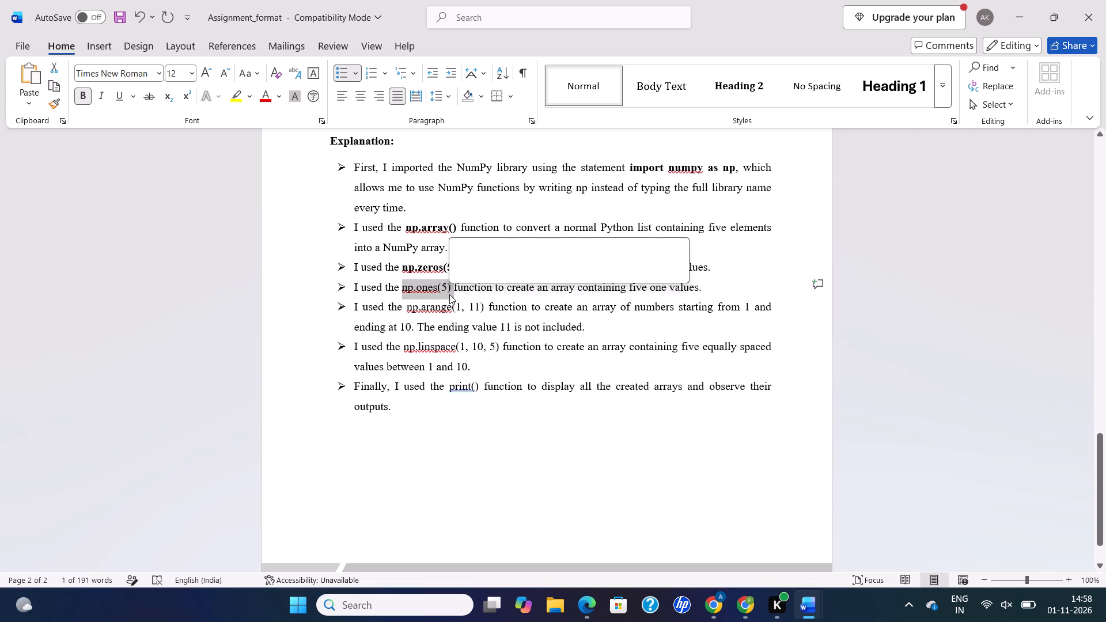
key("ctrl+b")
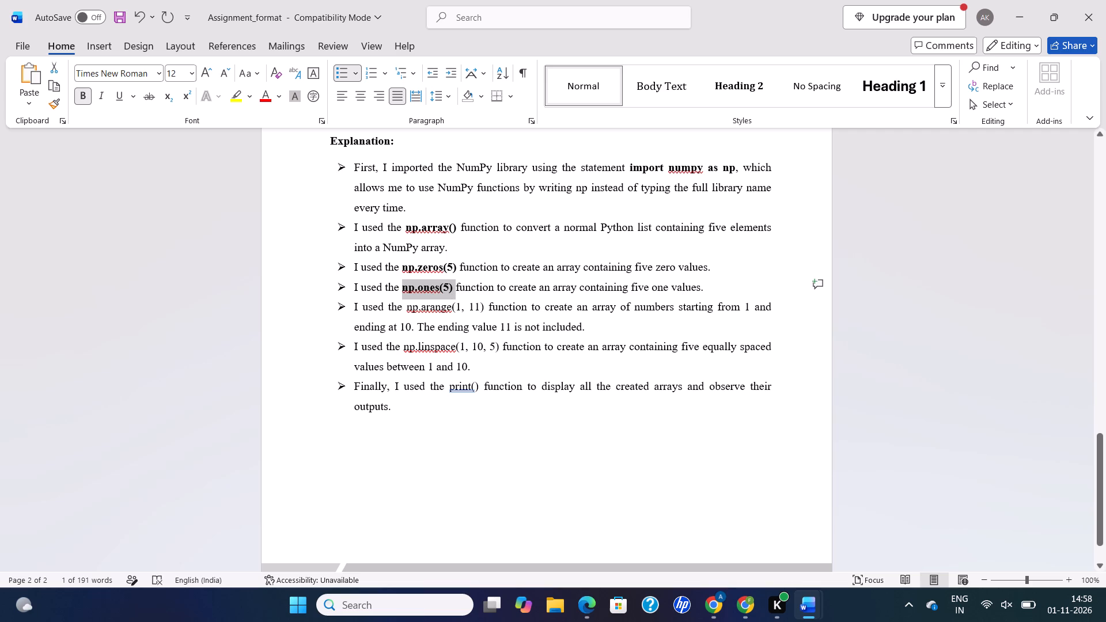
left_click_drag(405, 311, 483, 311)
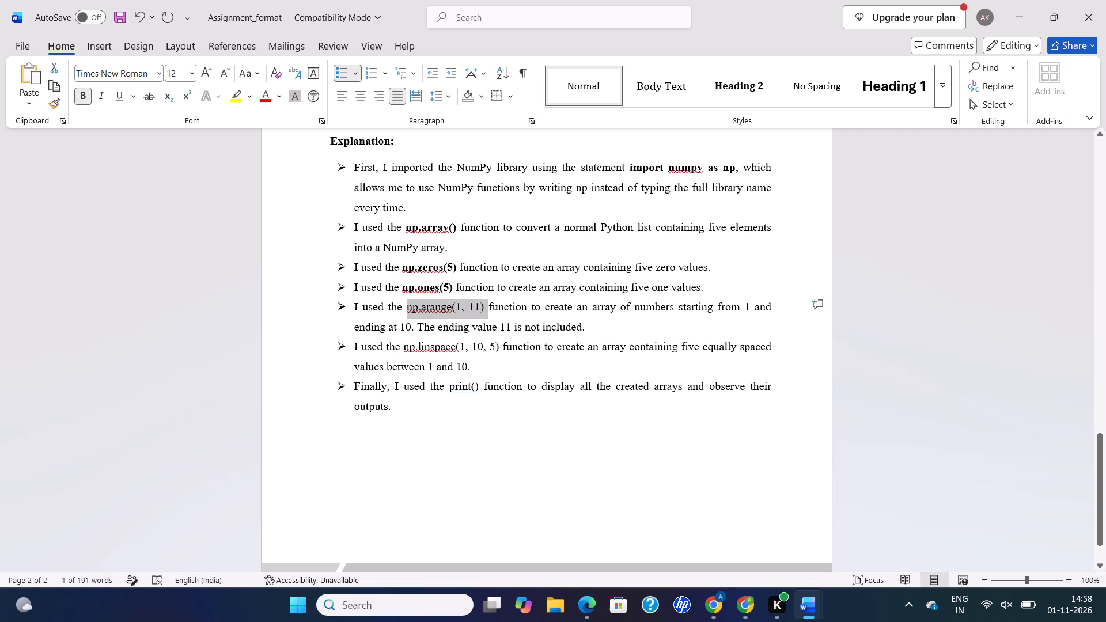
left_click_drag(483, 311, 482, 310)
key("ctrl+b")
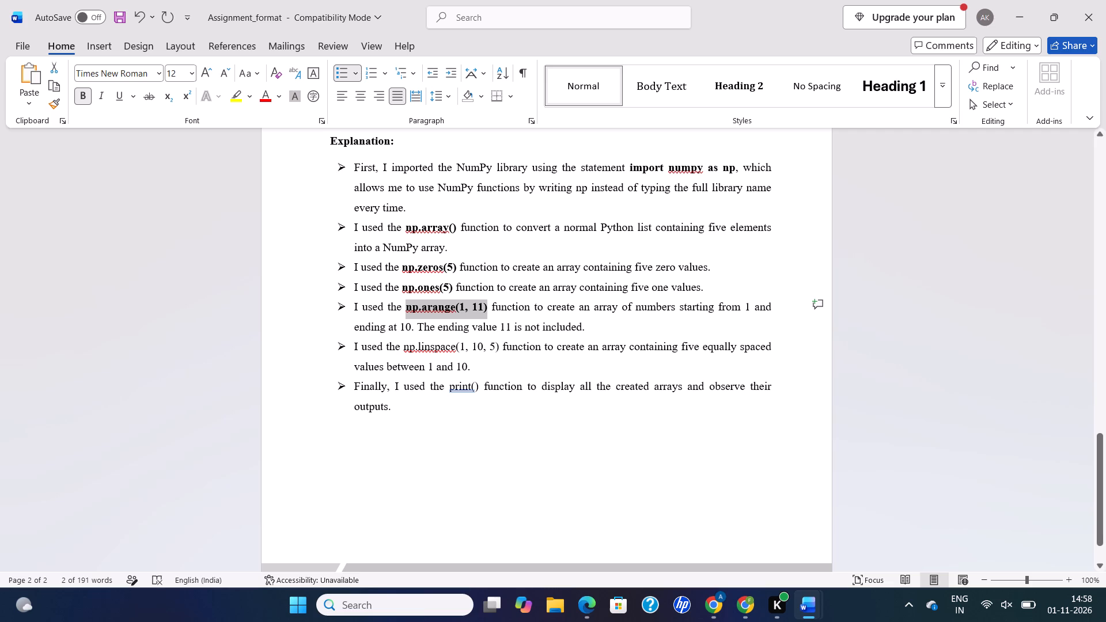
left_click_drag(403, 348, 499, 348)
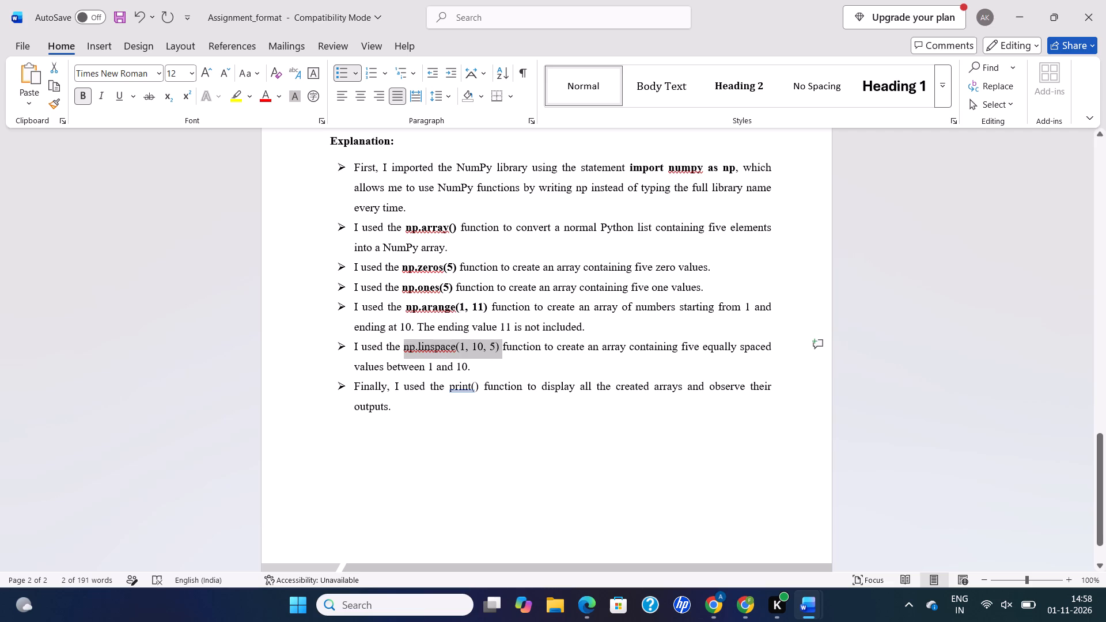
left_click_drag(499, 348, 497, 348)
key("ctrl+b")
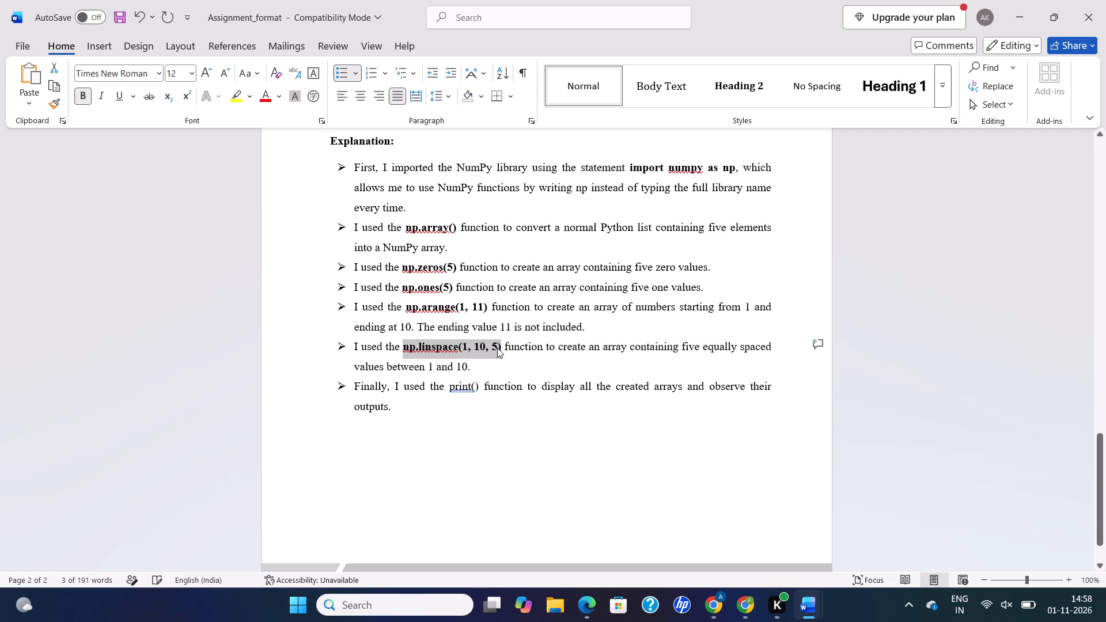
left_click_drag(480, 388, 467, 388)
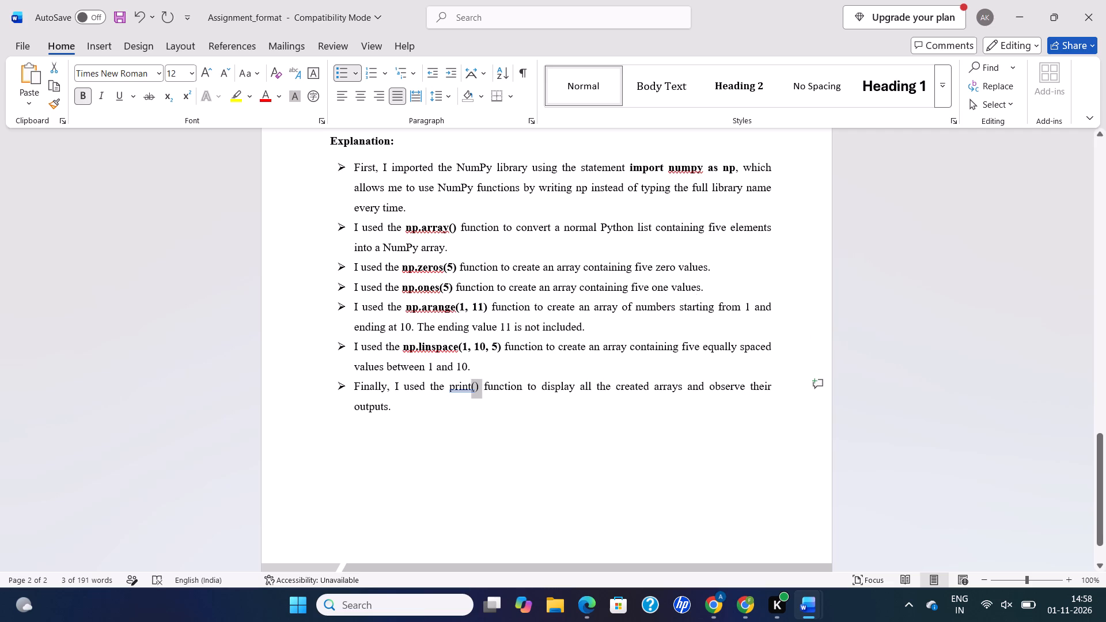
left_click_drag(467, 388, 456, 388)
key("ctrl+b")
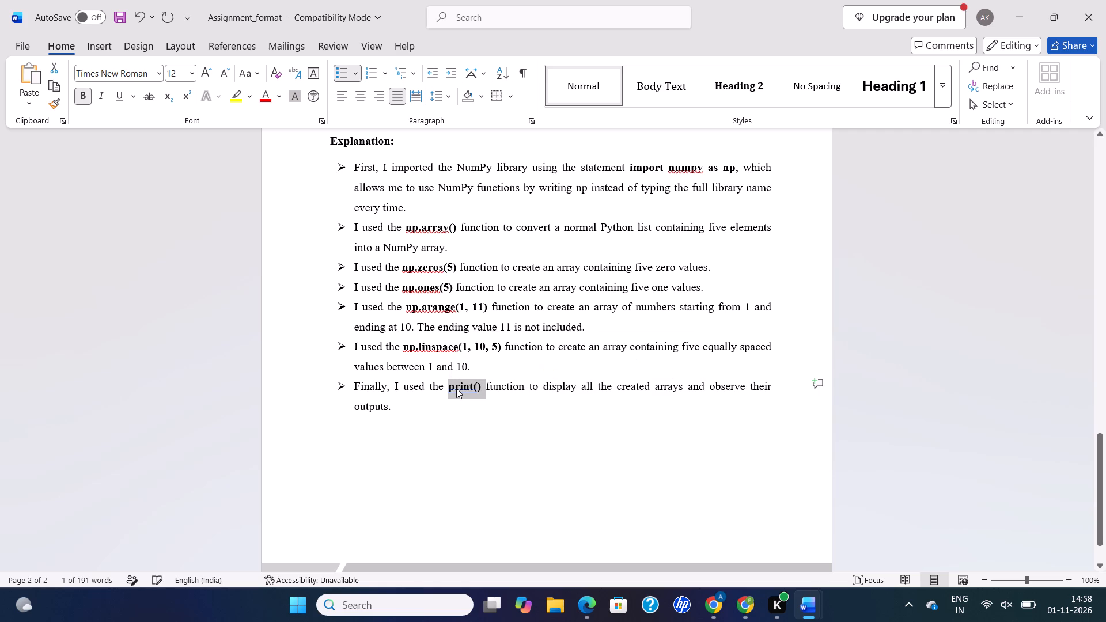
left_click(466, 444)
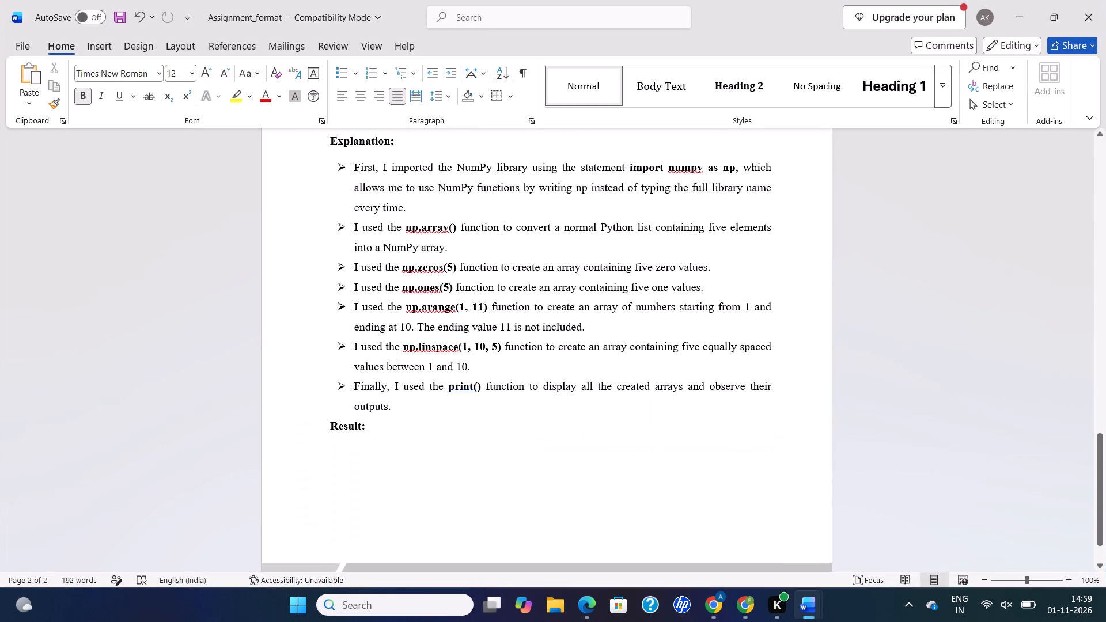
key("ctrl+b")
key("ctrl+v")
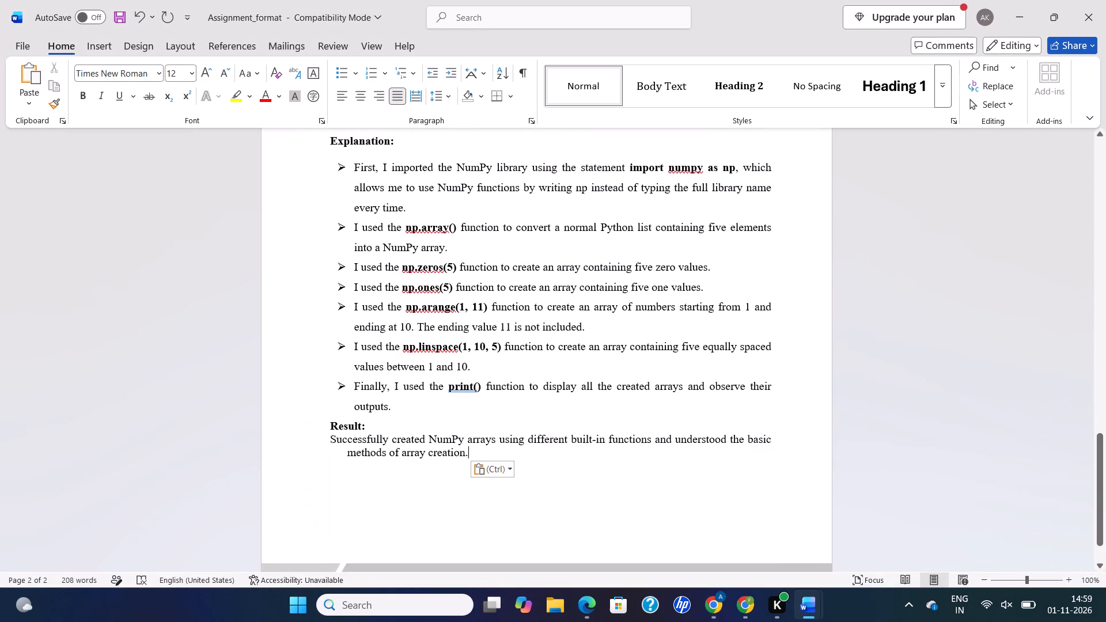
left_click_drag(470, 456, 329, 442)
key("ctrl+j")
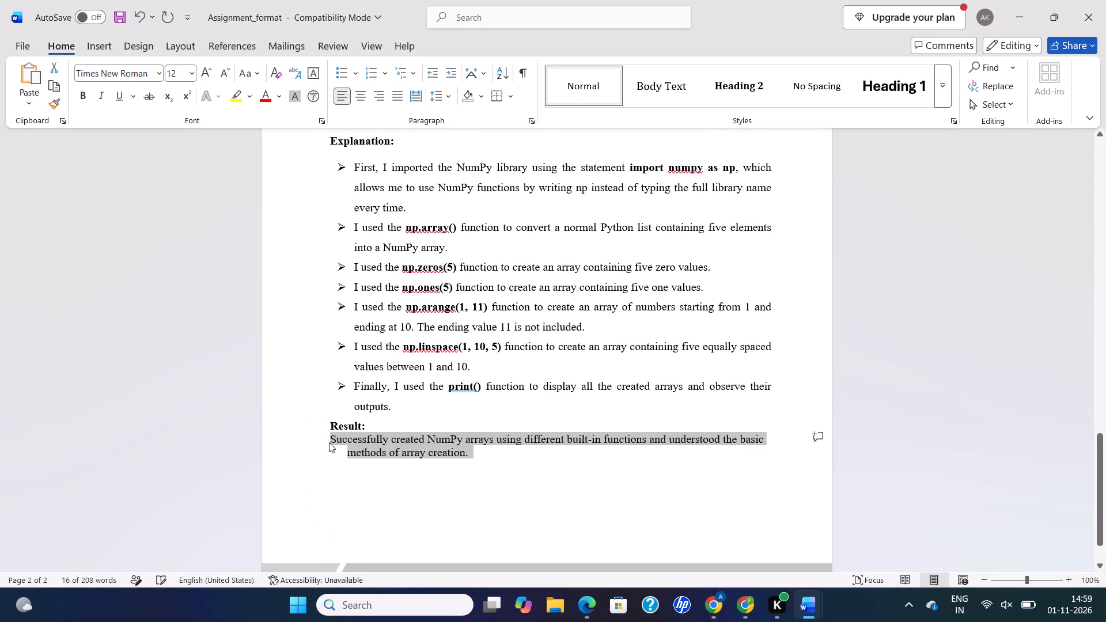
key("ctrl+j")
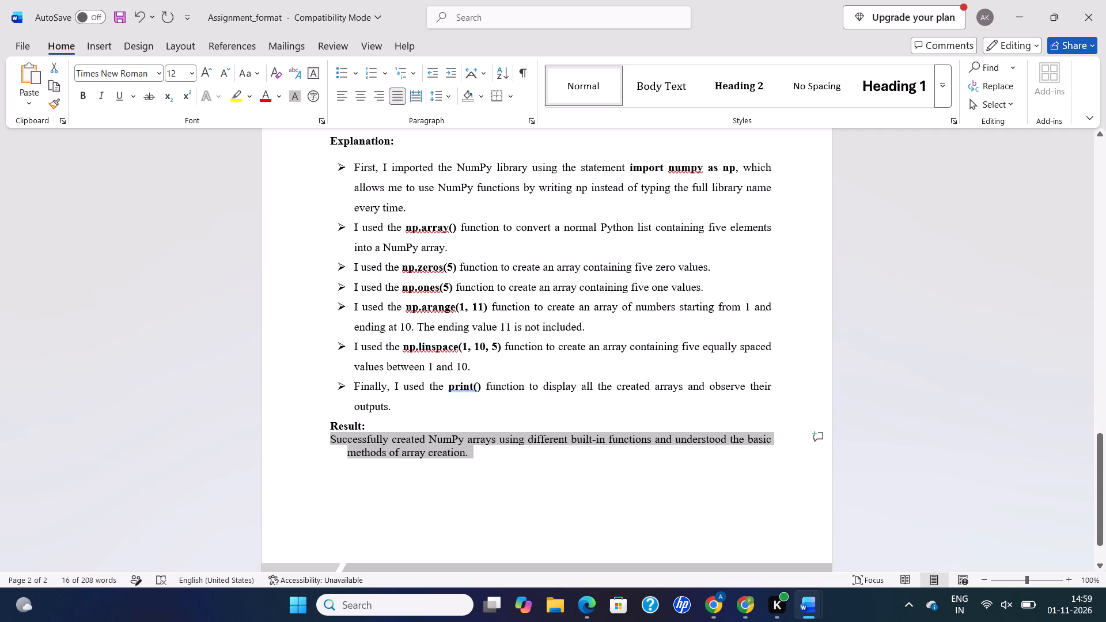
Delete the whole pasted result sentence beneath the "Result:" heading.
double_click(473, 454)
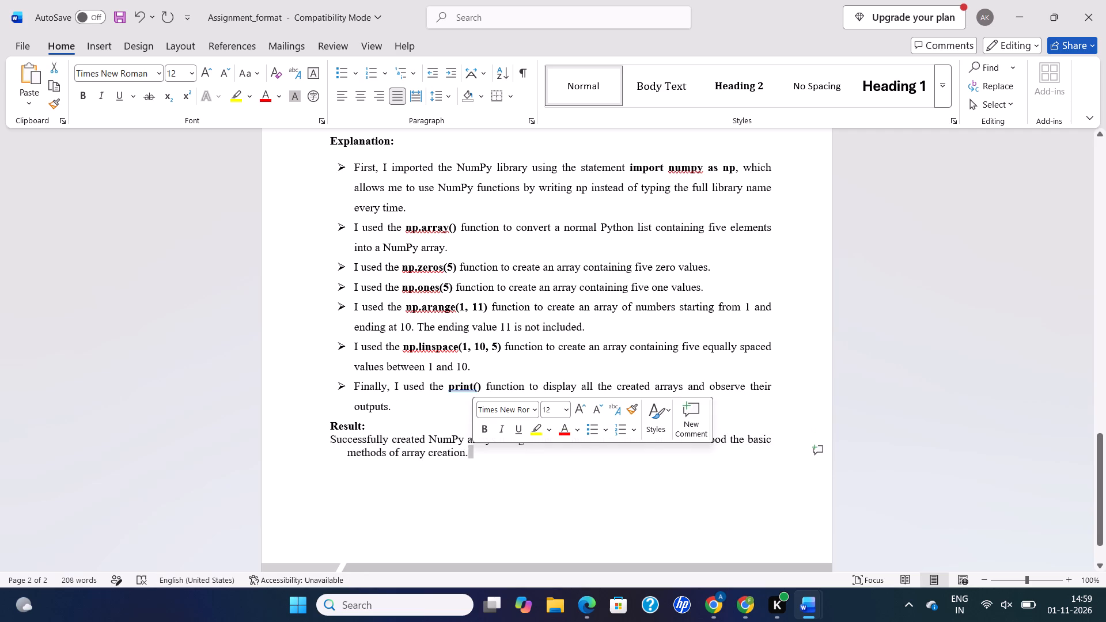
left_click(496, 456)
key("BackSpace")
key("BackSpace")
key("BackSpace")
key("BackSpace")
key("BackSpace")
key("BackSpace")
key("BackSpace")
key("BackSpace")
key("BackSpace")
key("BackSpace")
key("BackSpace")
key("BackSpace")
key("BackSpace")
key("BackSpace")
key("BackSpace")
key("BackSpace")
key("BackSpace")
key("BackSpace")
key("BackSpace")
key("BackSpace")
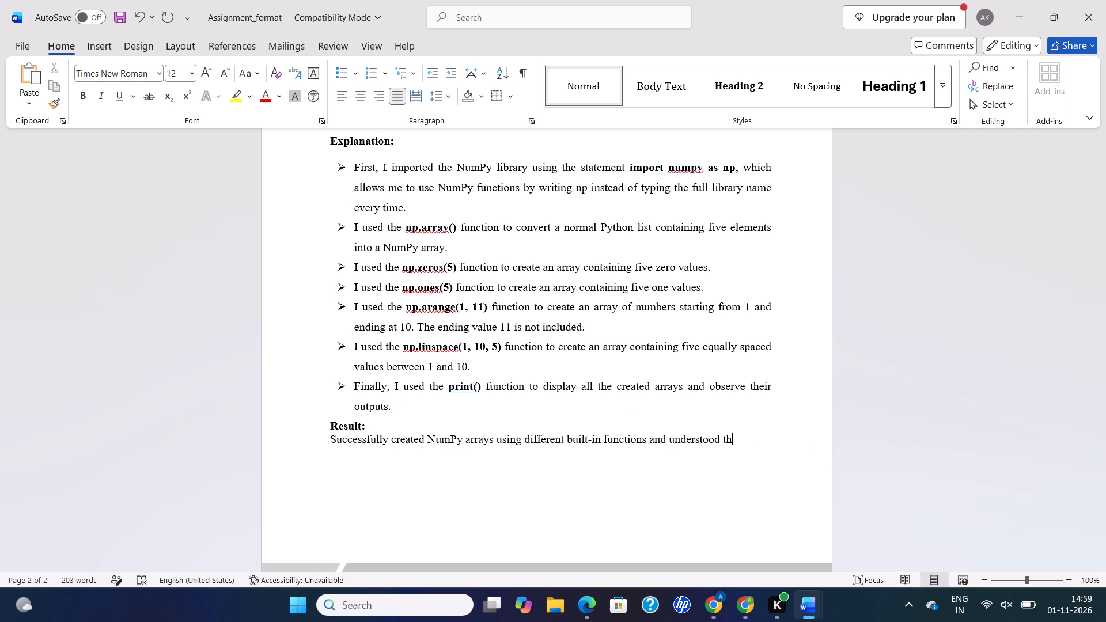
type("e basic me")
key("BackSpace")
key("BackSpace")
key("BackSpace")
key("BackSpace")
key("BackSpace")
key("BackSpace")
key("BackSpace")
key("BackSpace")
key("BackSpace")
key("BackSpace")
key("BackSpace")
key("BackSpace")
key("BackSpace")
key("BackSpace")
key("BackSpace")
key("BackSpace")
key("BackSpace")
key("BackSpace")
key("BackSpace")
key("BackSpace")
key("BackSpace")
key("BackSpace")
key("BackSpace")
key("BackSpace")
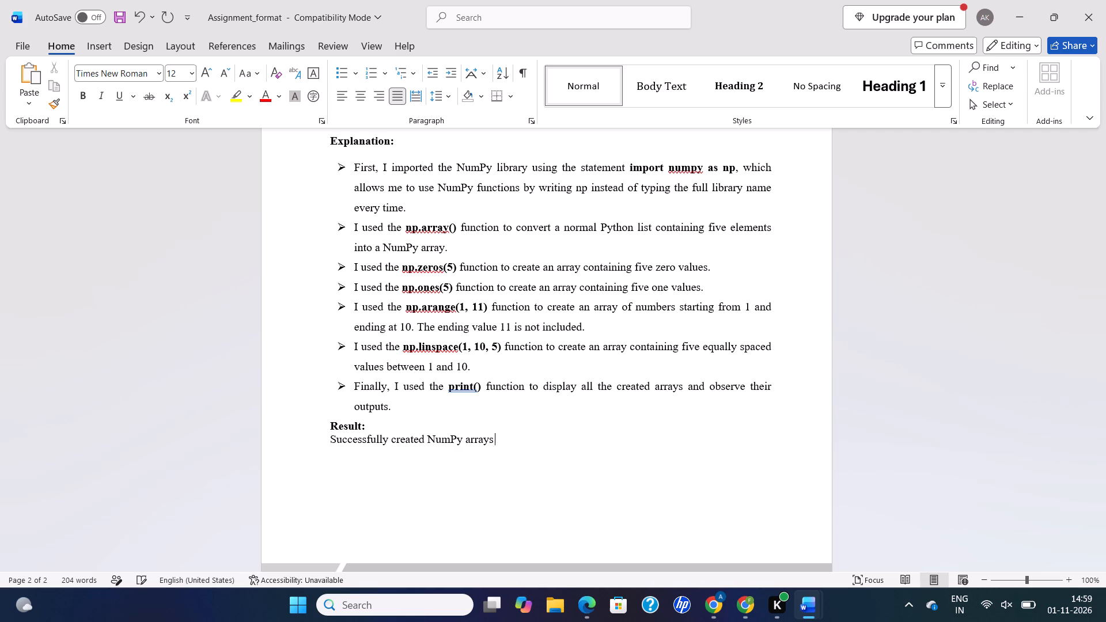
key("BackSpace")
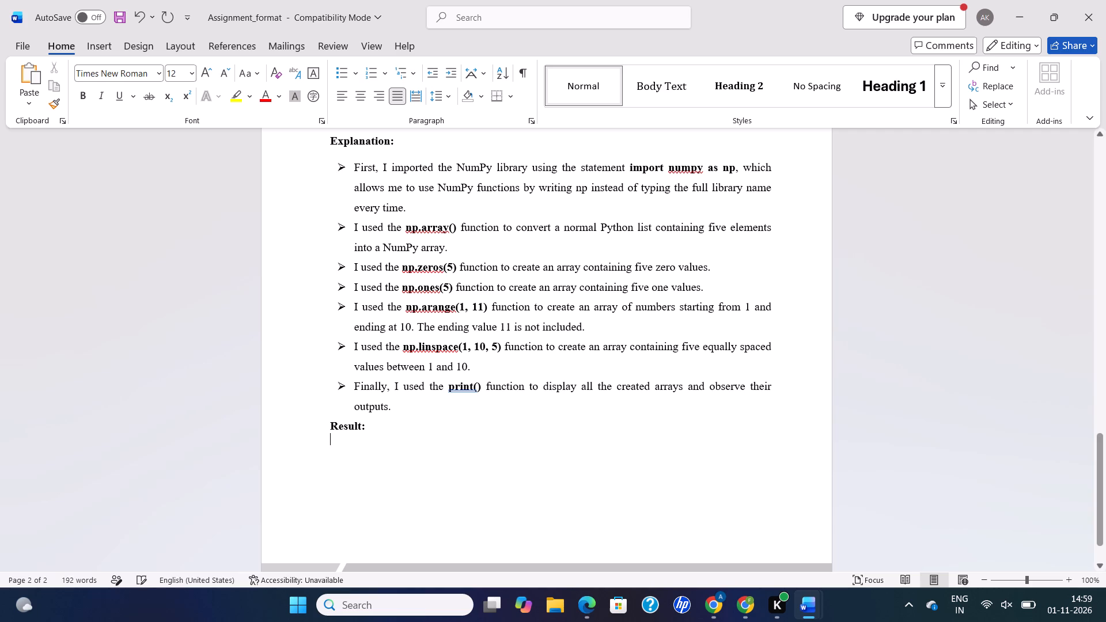
Insert a blank, unbulleted line between the last explanation bullet and the "Result:" heading.
left_click(431, 413)
key("Return")
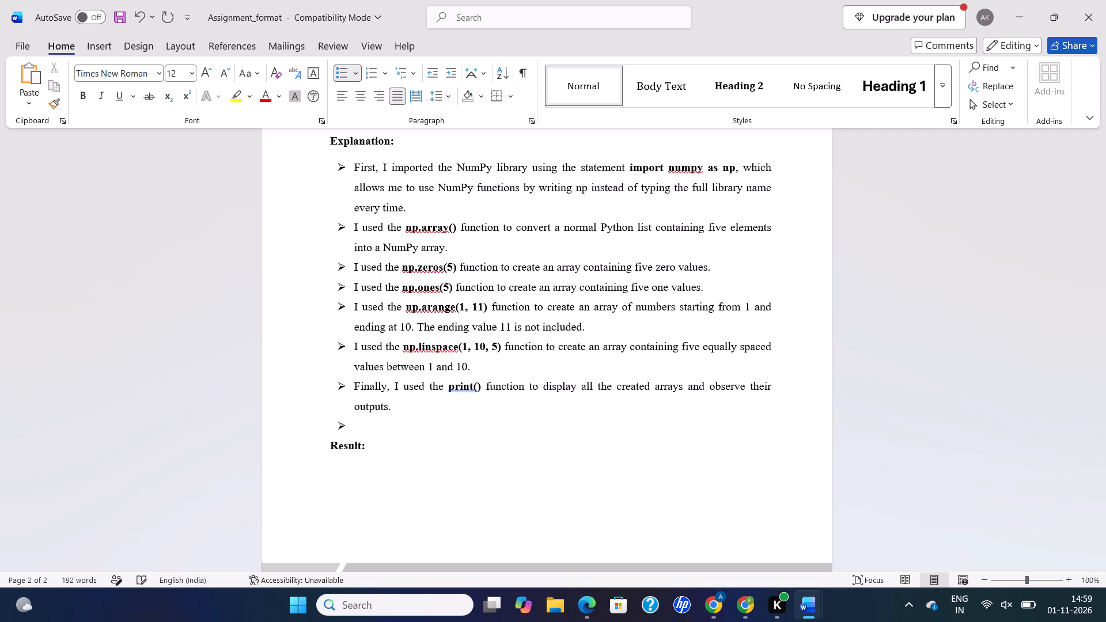
key("BackSpace")
key("BackSpace")
key("BackSpace")
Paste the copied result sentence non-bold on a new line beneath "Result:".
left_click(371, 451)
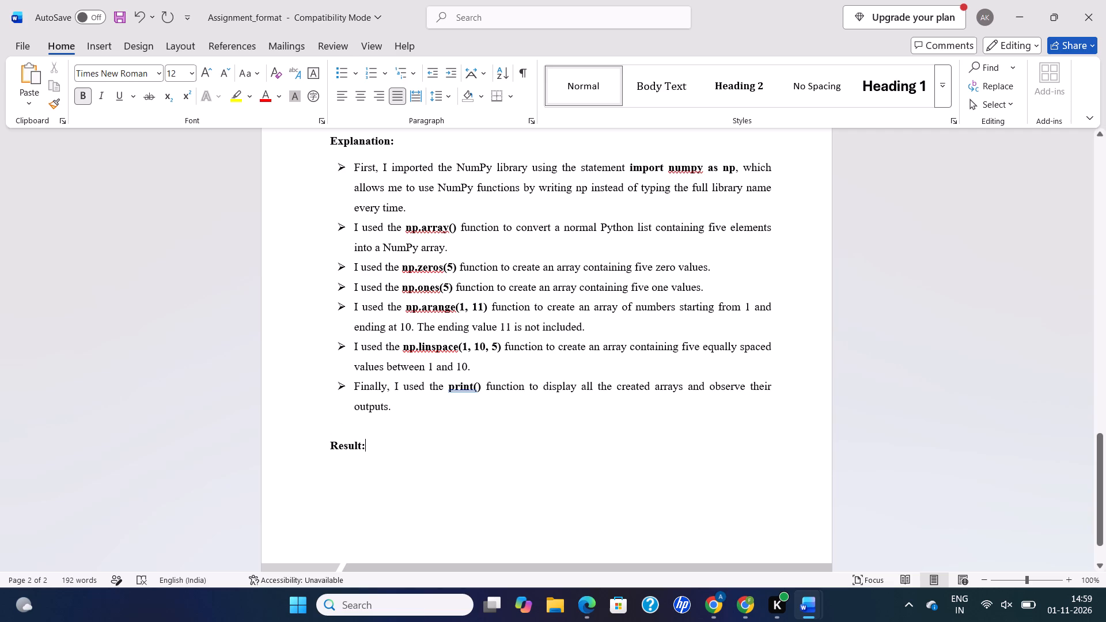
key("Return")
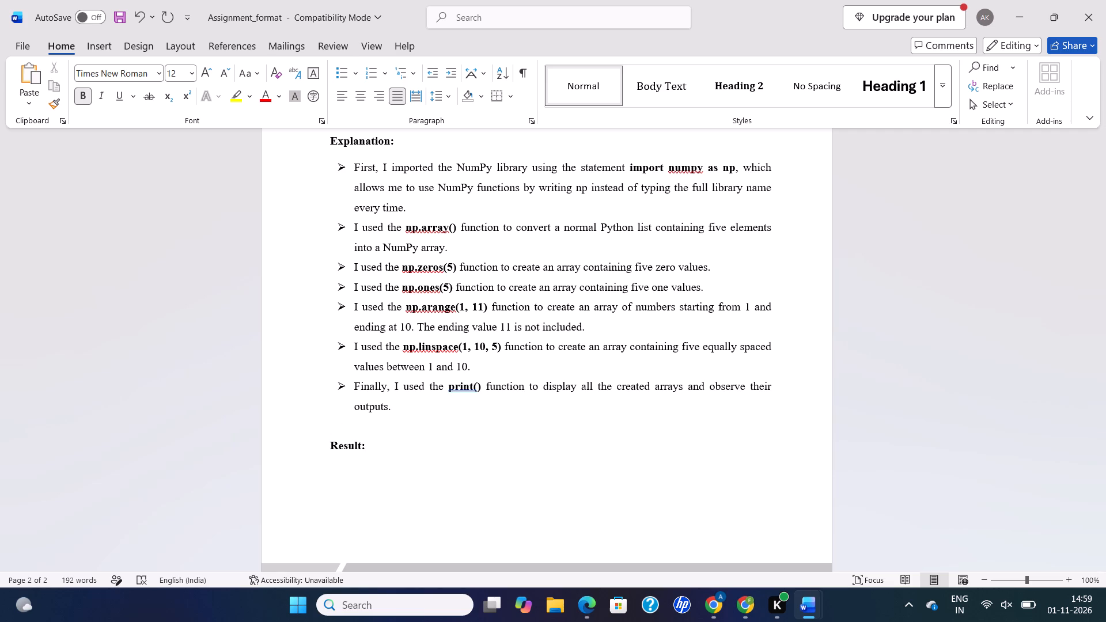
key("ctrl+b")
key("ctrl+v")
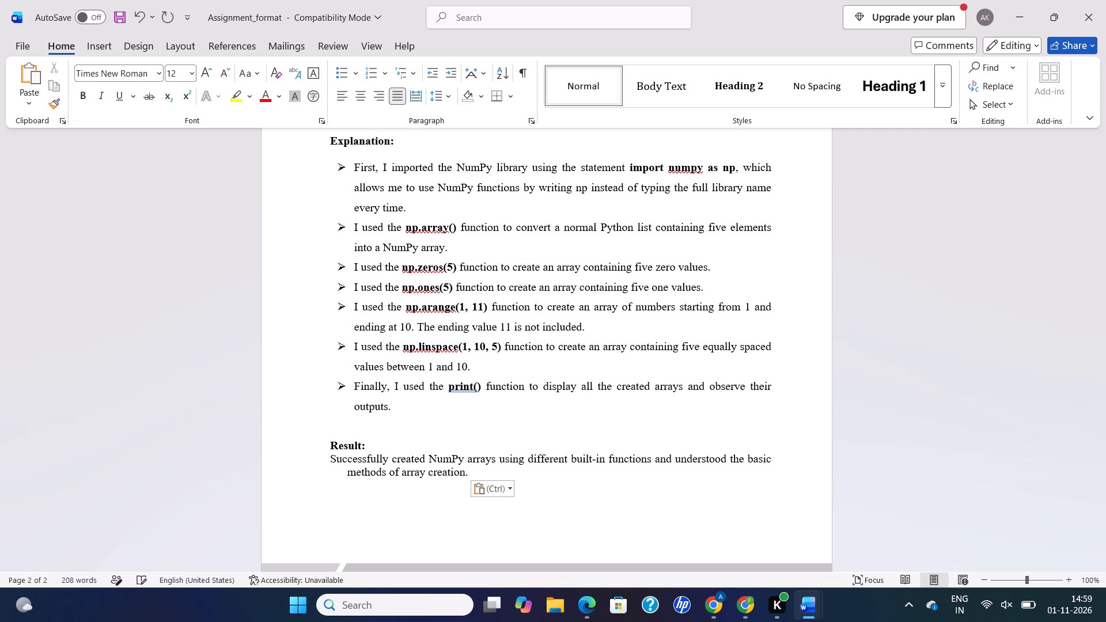
Delete the pasted result sentence and its line, and add a space right after "Result:".
left_click_drag(329, 461, 447, 471)
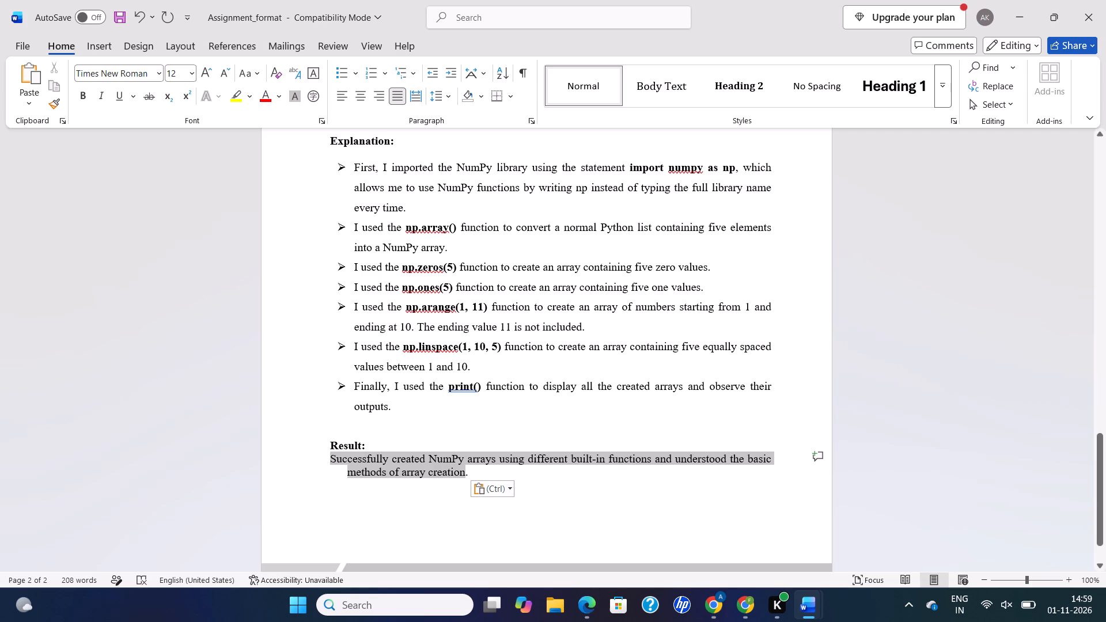
left_click_drag(447, 471, 471, 474)
key("BackSpace")
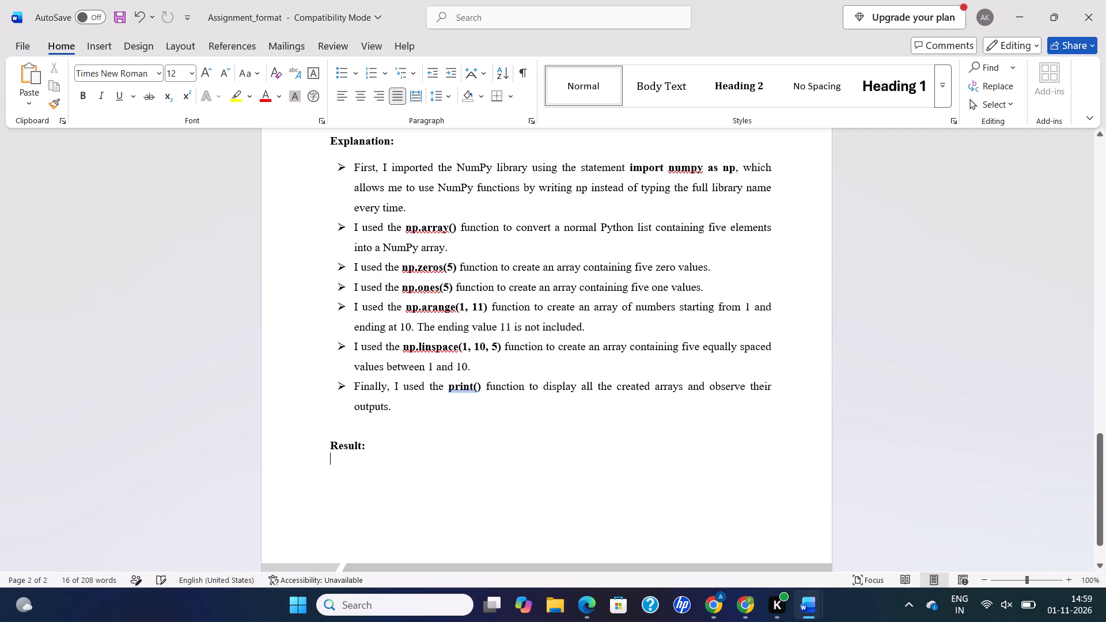
key("BackSpace")
key("BackSpace")
key("space")
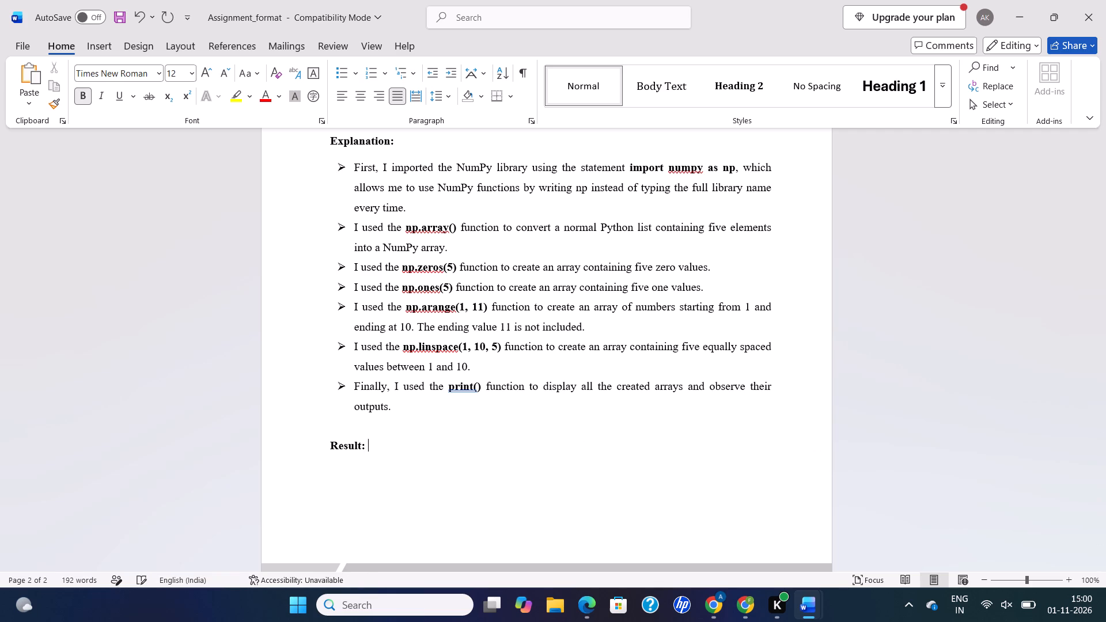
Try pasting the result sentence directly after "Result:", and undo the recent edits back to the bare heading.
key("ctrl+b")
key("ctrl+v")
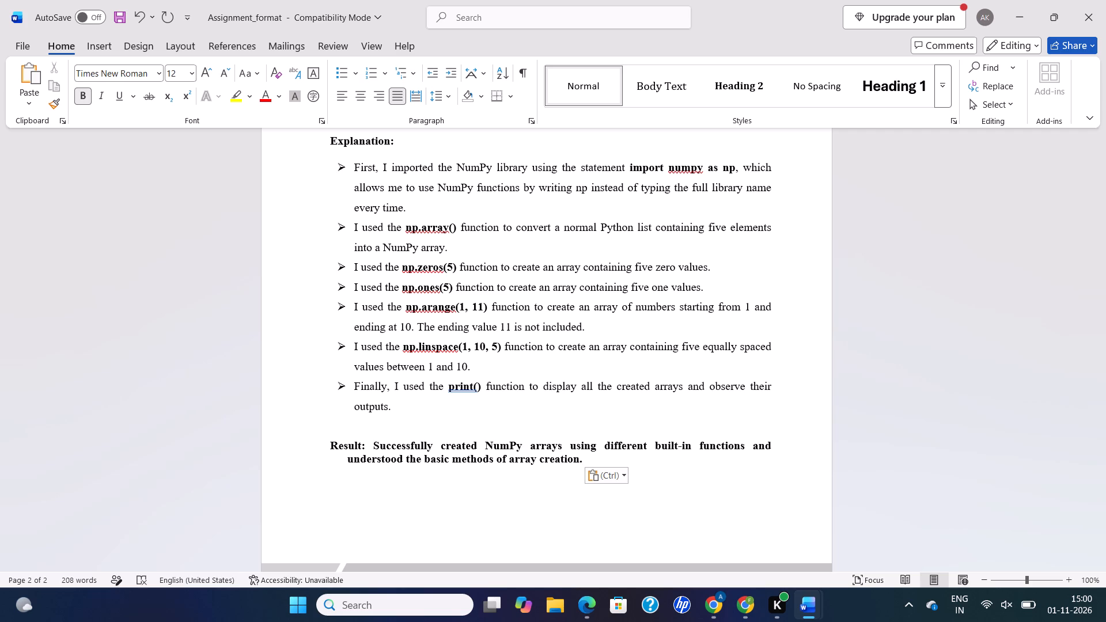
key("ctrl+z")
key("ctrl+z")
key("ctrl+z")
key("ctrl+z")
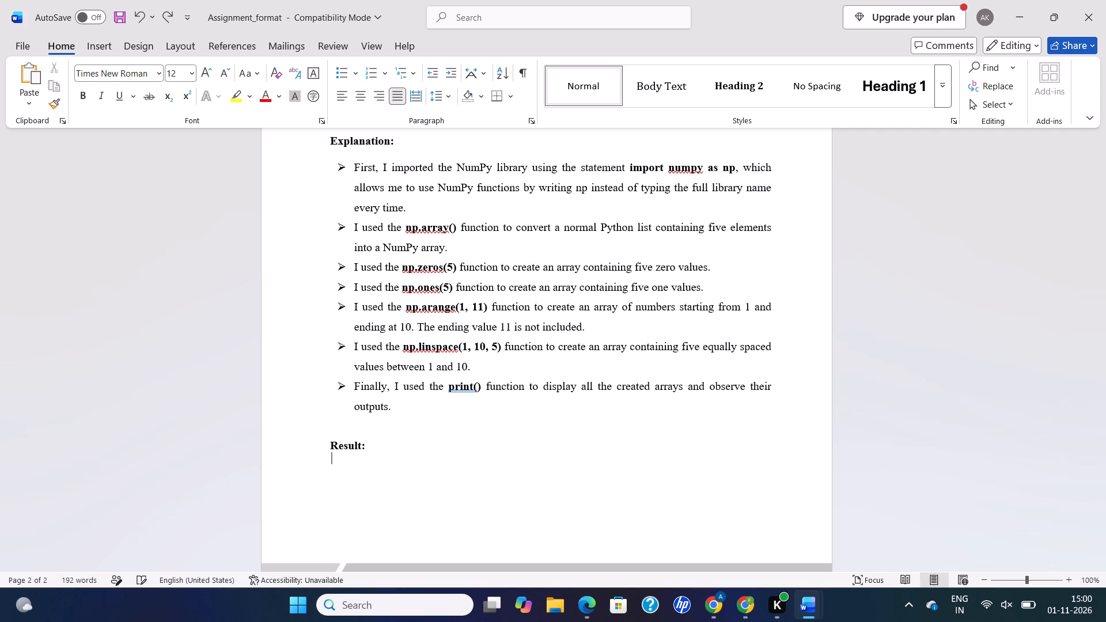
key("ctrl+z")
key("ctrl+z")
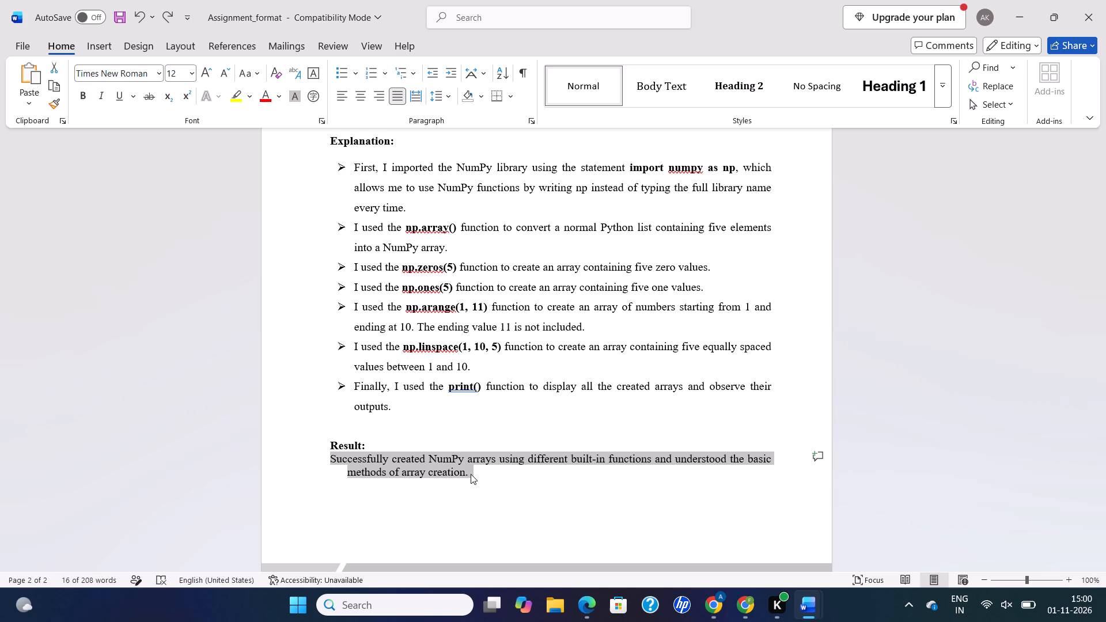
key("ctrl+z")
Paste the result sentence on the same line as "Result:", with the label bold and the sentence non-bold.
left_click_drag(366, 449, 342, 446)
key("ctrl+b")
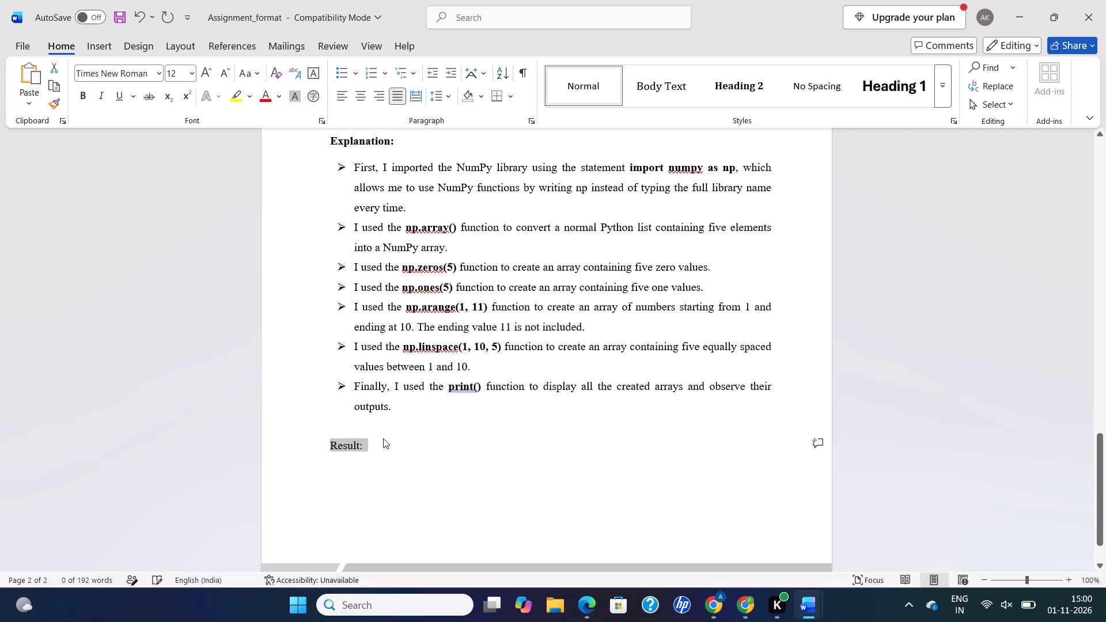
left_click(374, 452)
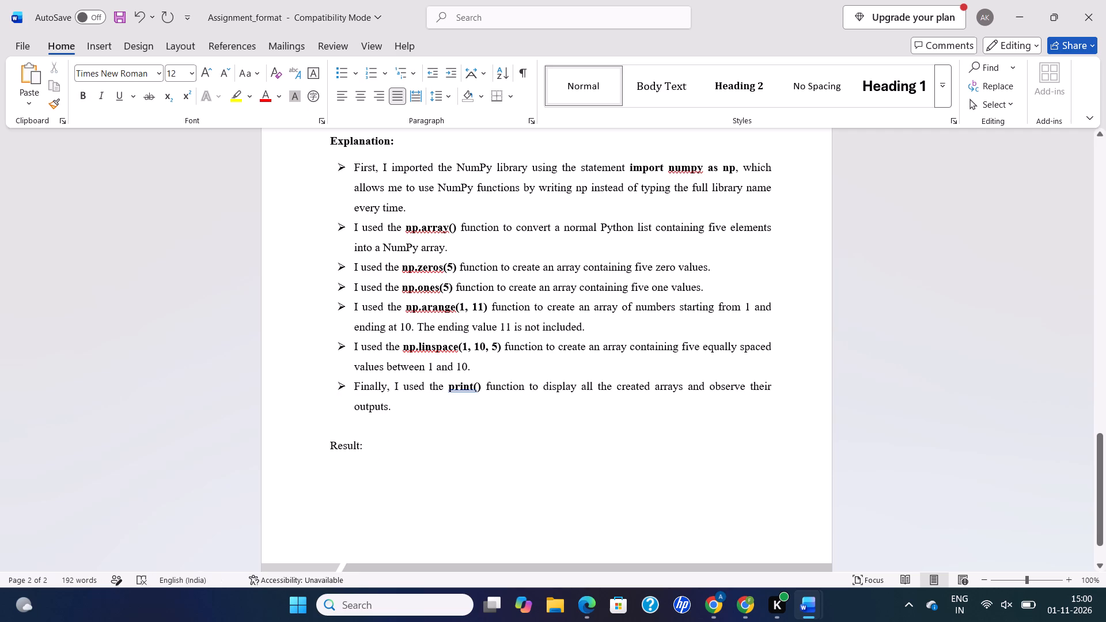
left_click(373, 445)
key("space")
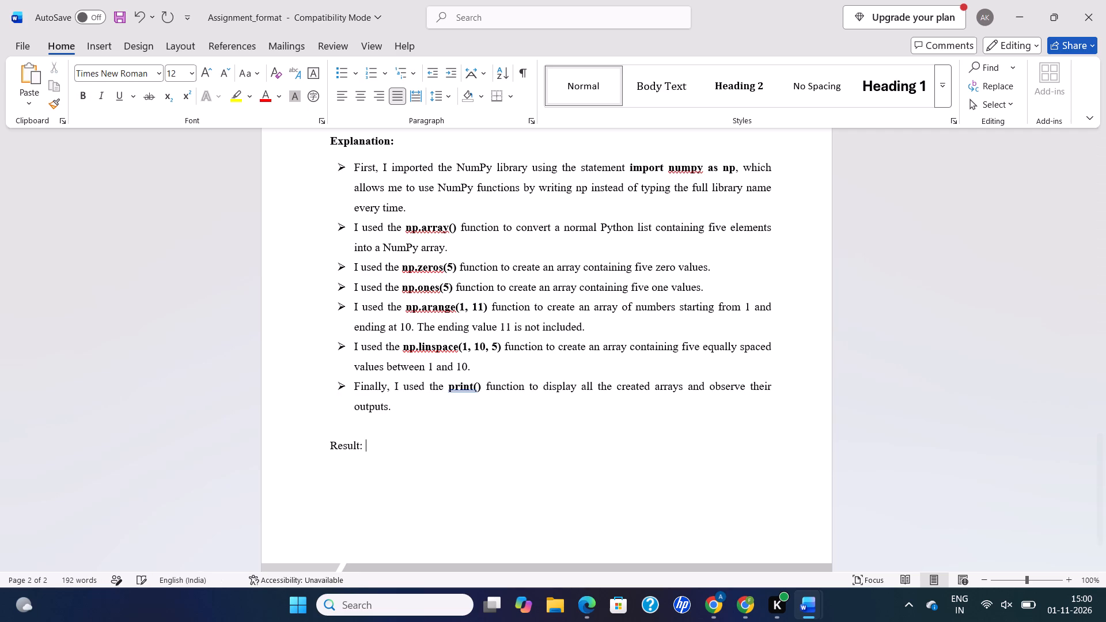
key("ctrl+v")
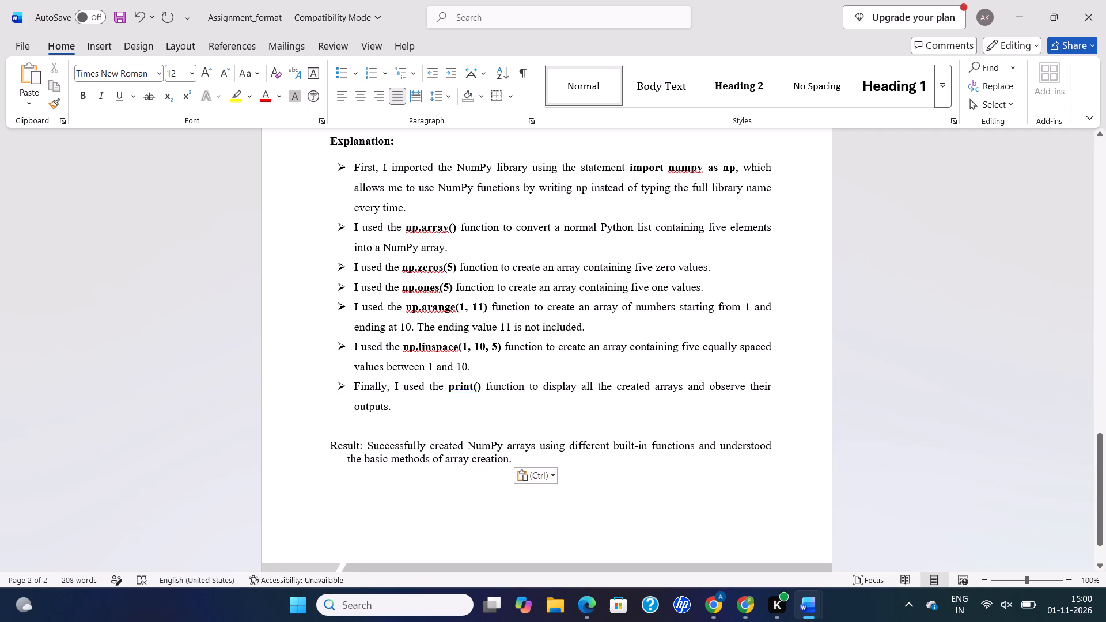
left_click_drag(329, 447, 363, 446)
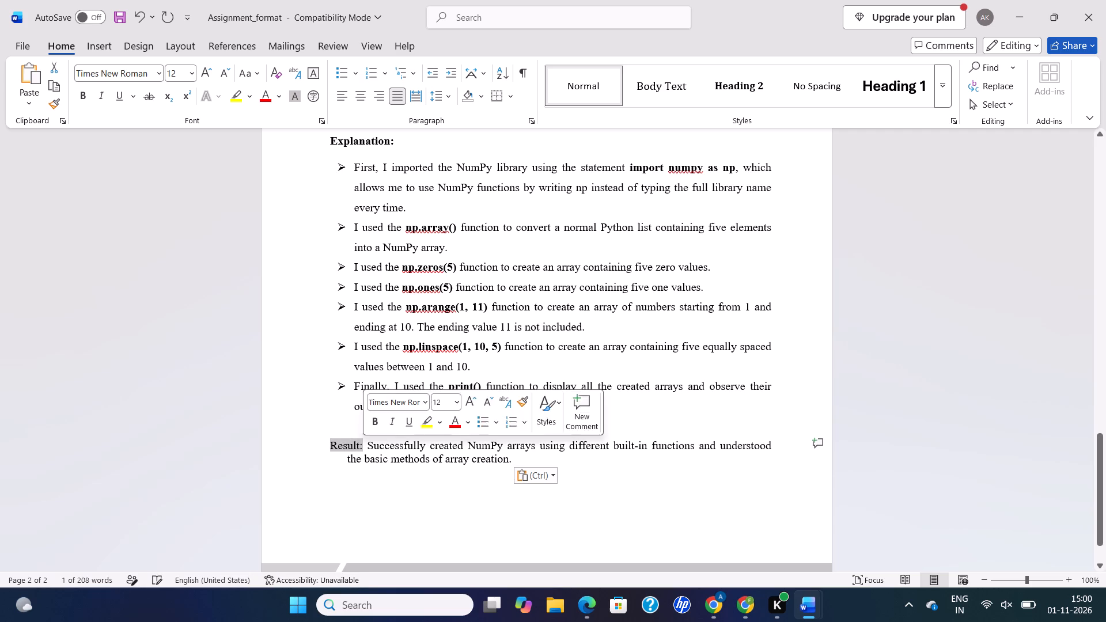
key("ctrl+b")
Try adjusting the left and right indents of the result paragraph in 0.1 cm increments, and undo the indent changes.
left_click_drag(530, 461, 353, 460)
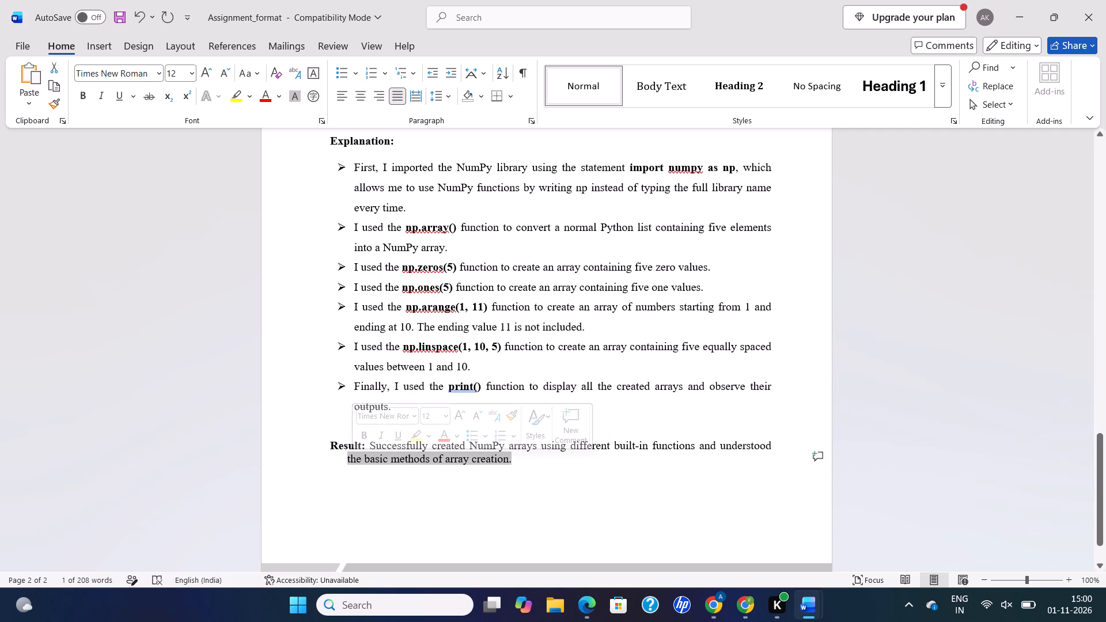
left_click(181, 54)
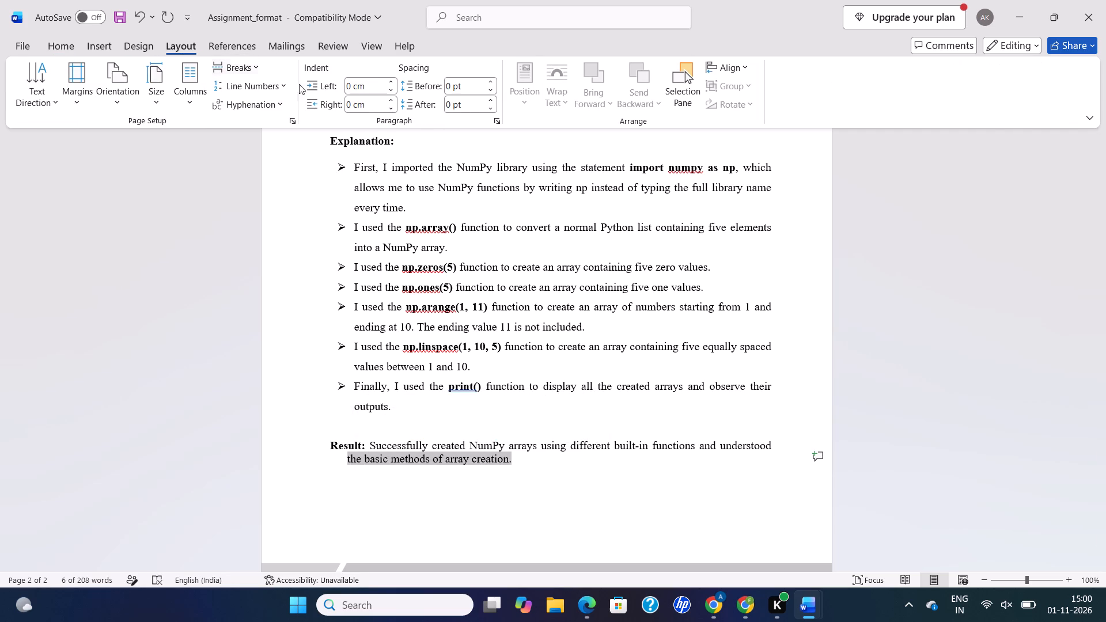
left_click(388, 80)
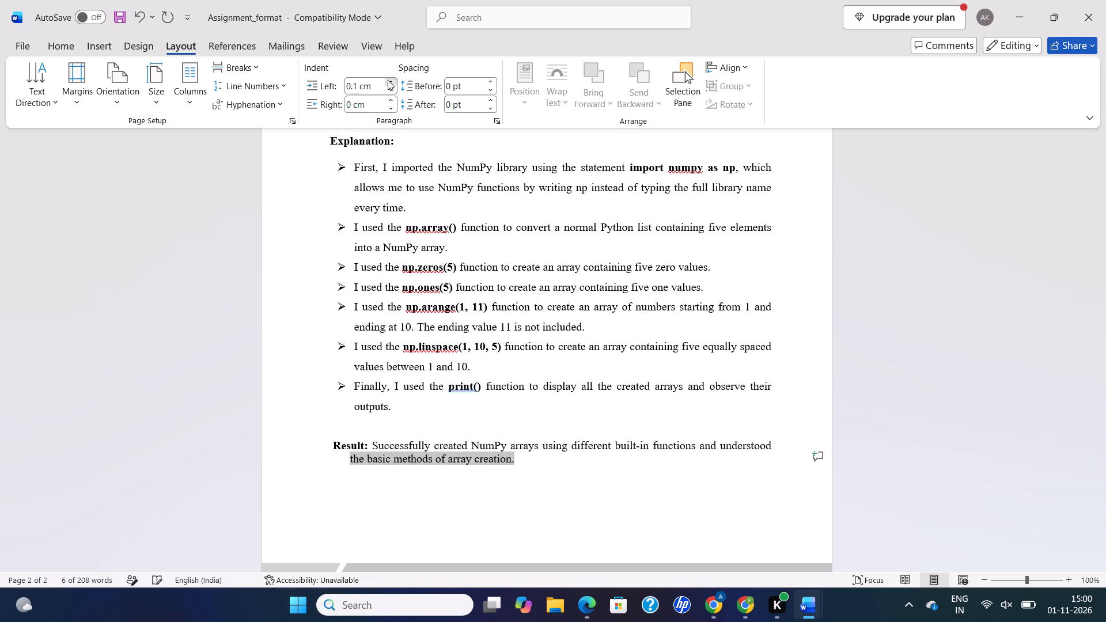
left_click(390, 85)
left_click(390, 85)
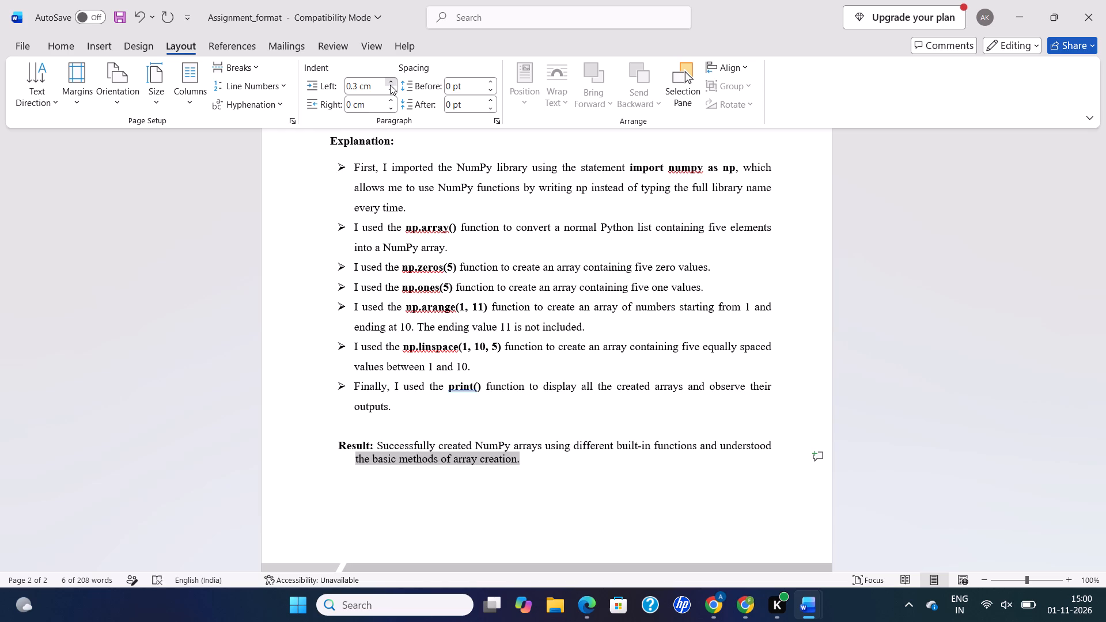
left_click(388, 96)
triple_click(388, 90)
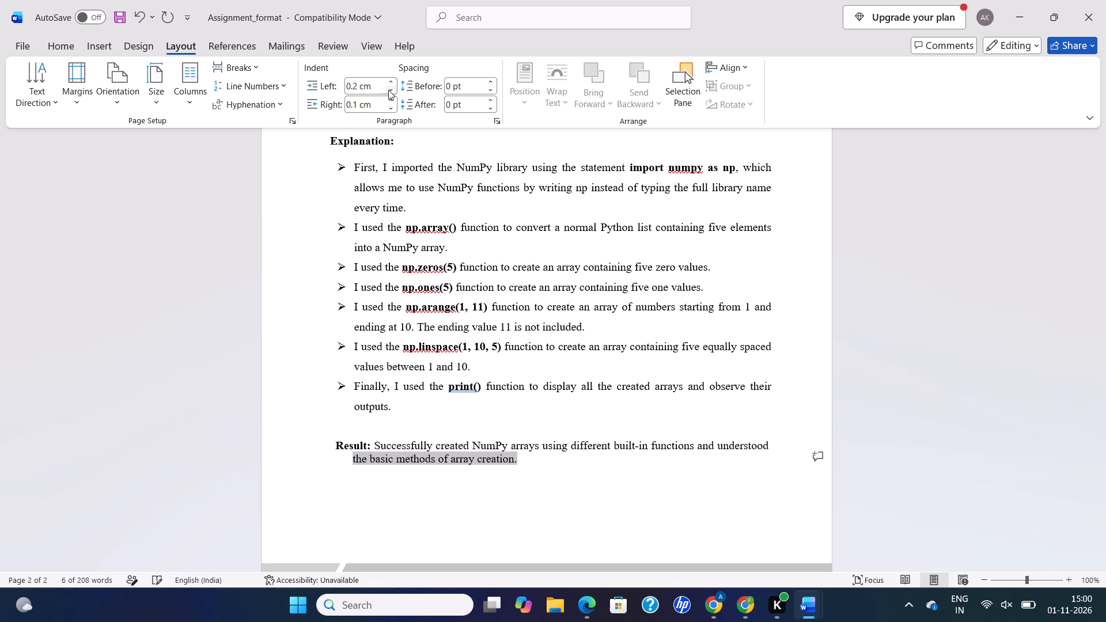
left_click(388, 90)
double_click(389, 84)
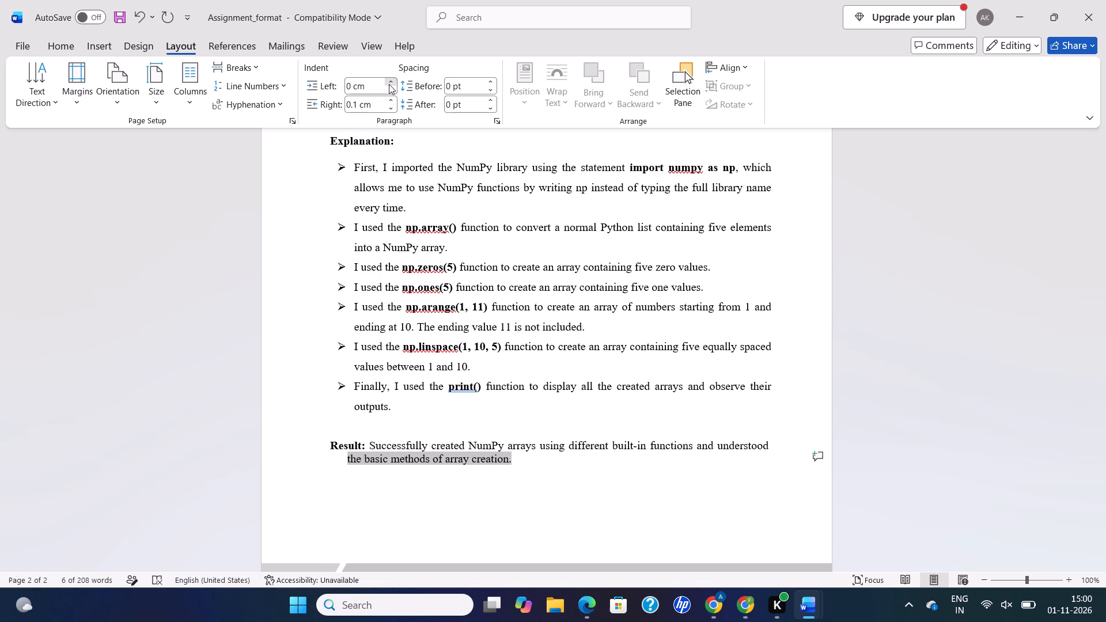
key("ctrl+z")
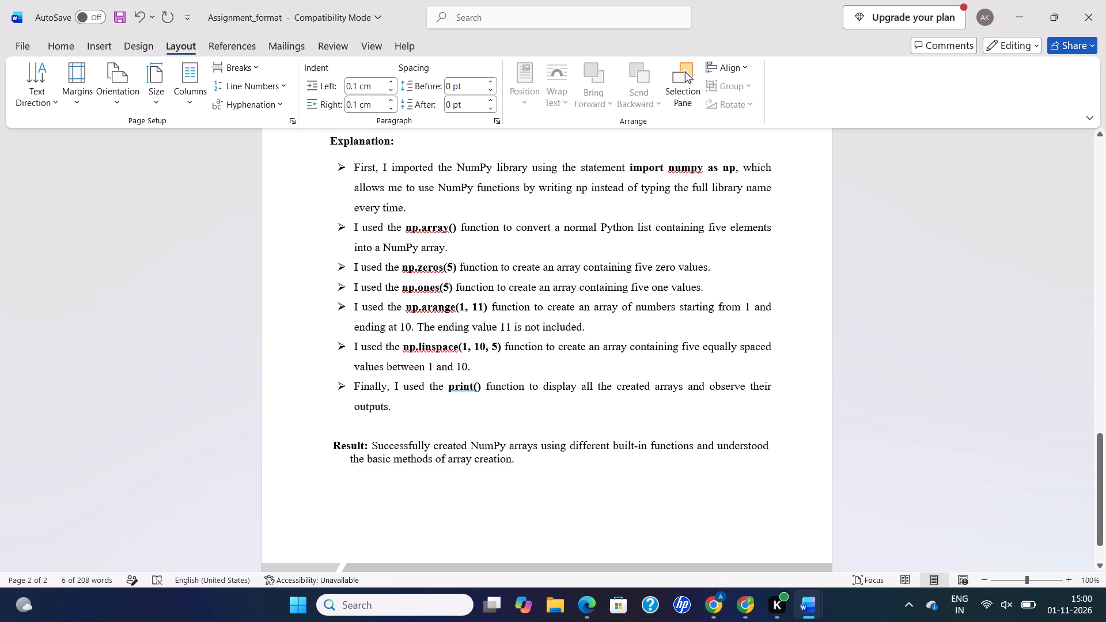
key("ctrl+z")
Delete the whole "Result:" paragraph and the blank line left beneath the last explanation bullet.
left_click_drag(518, 469, 323, 446)
key("BackSpace")
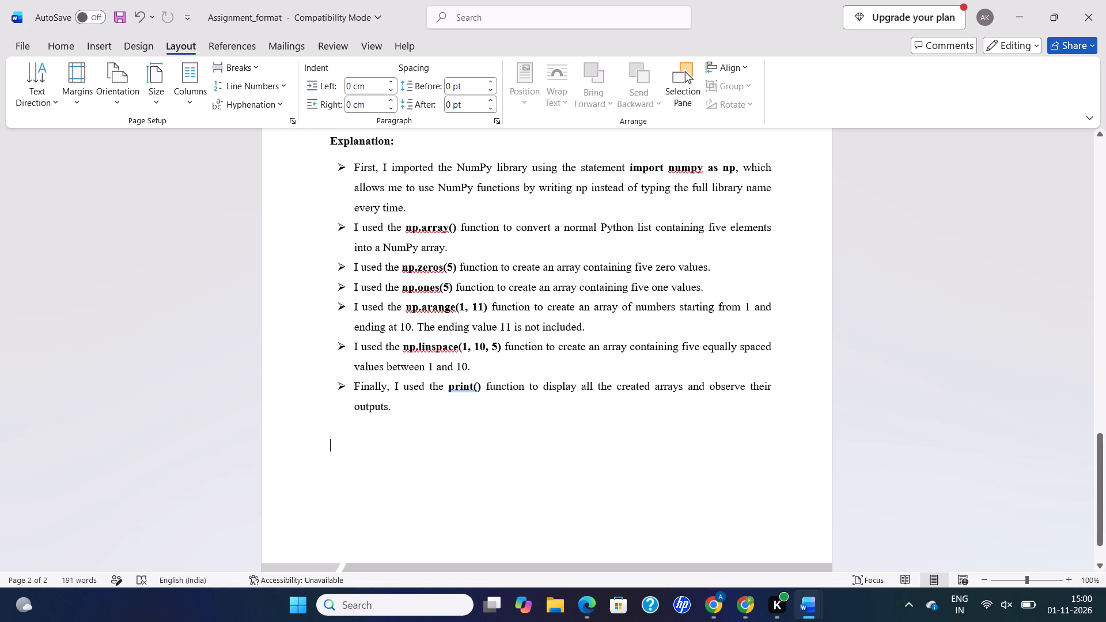
scroll(392, 264, "down", 1)
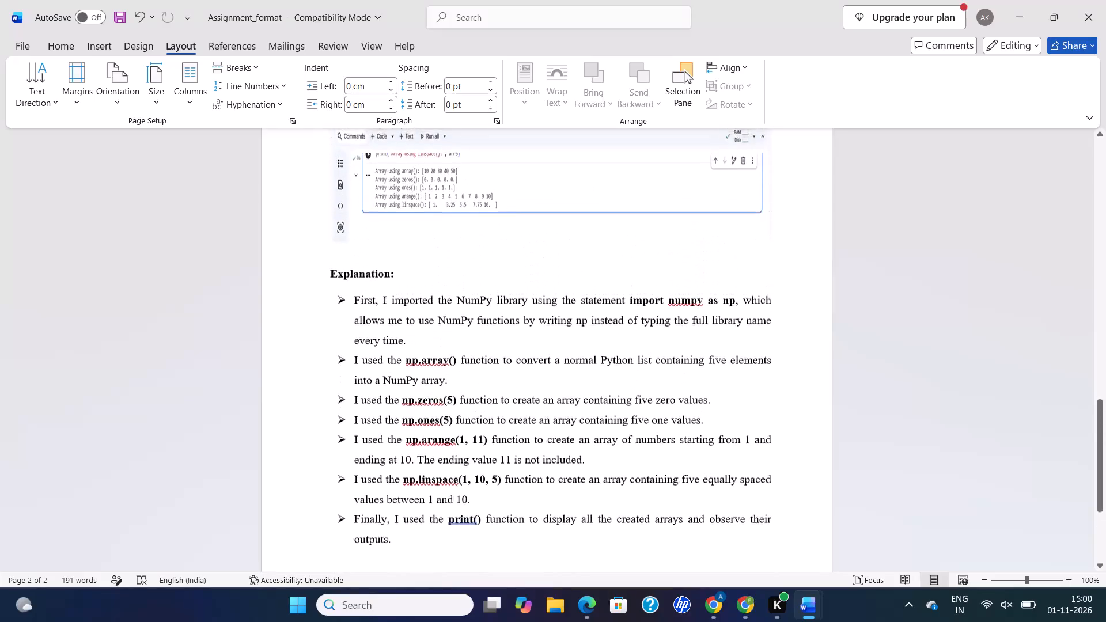
scroll(392, 264, "down", 2)
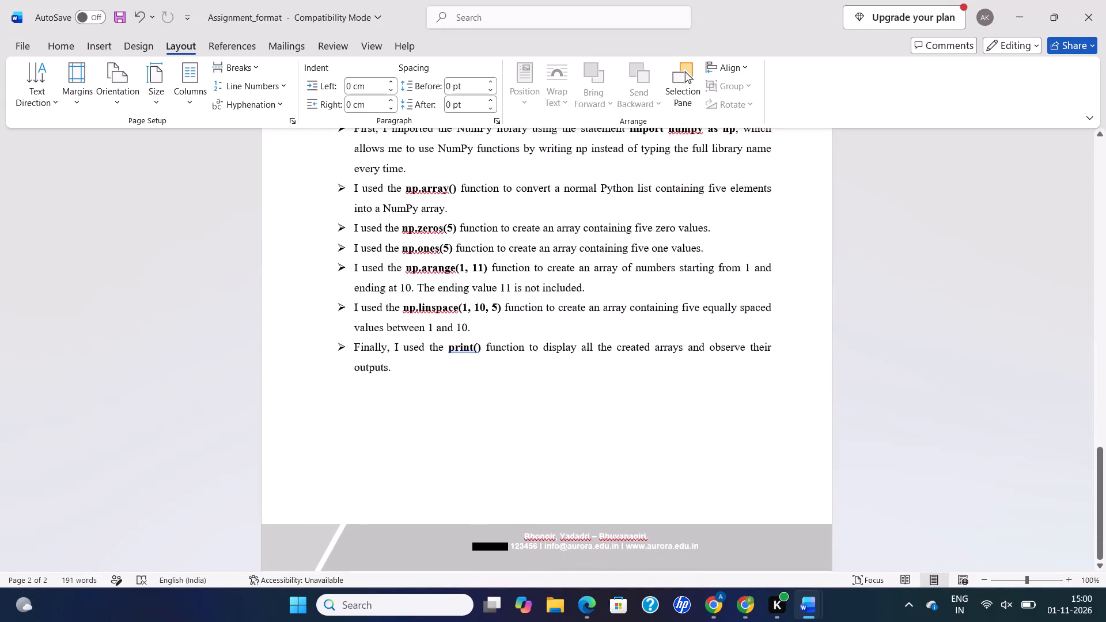
scroll(392, 264, "down", 1)
key("BackSpace")
key("BackSpace")
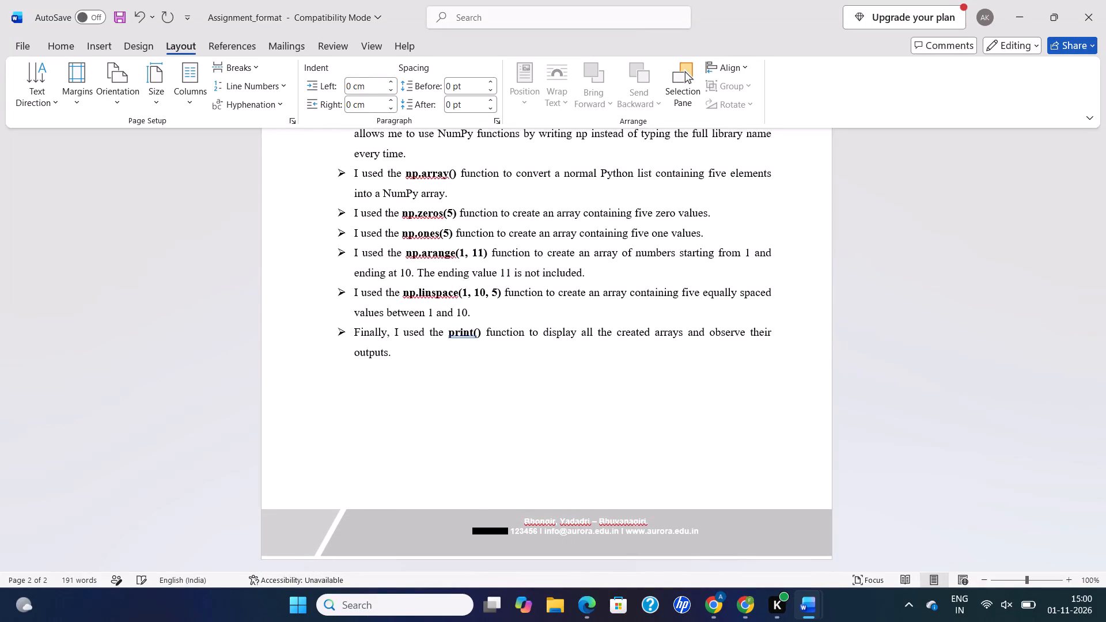
Add a bold "Result:" heading on a new unbulleted line beneath the last explanation bullet.
key("Return")
type("Re")
type("sult")
key("shift+colon")
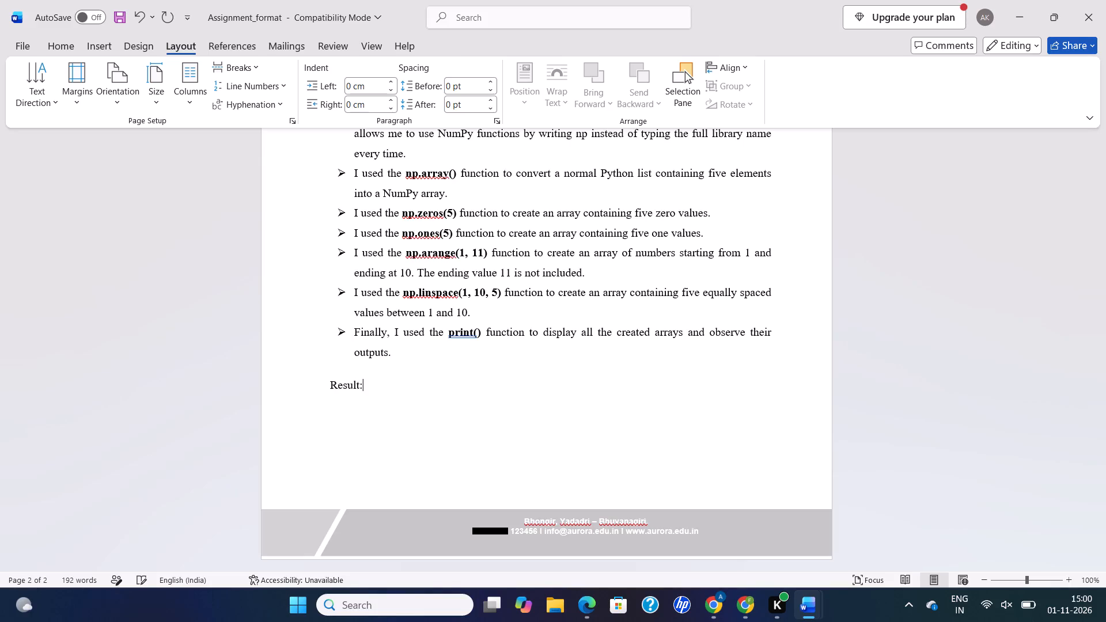
left_click_drag(368, 385, 320, 384)
key("ctrl+b")
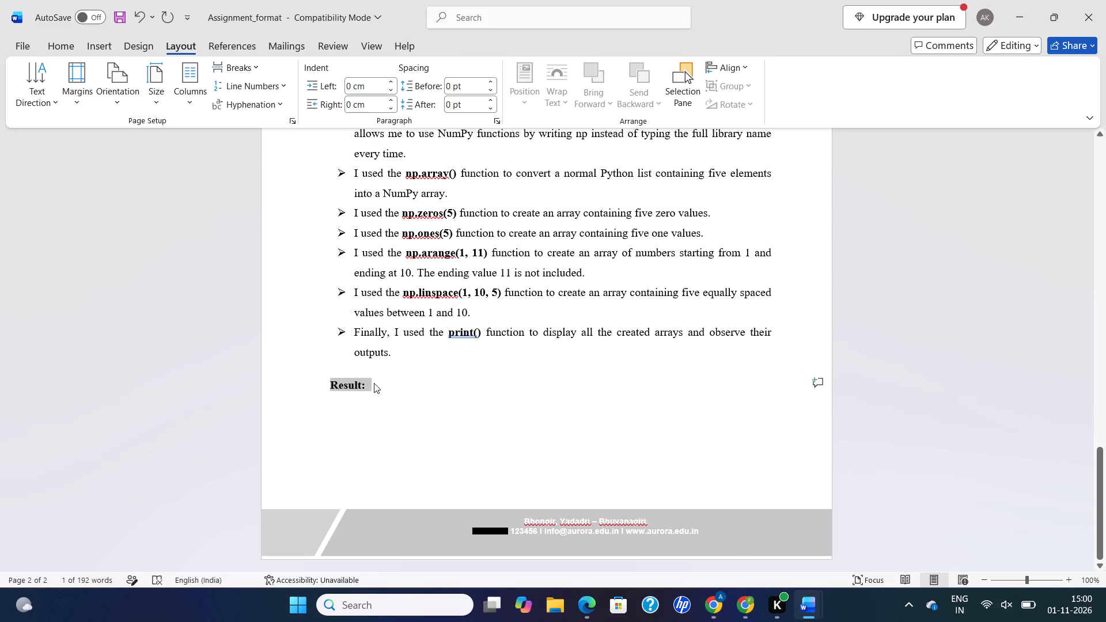
Paste the copied result sentence on a new line beneath the "Result:" heading and make it non-bold.
left_click(374, 383)
key("Return")
key("Return")
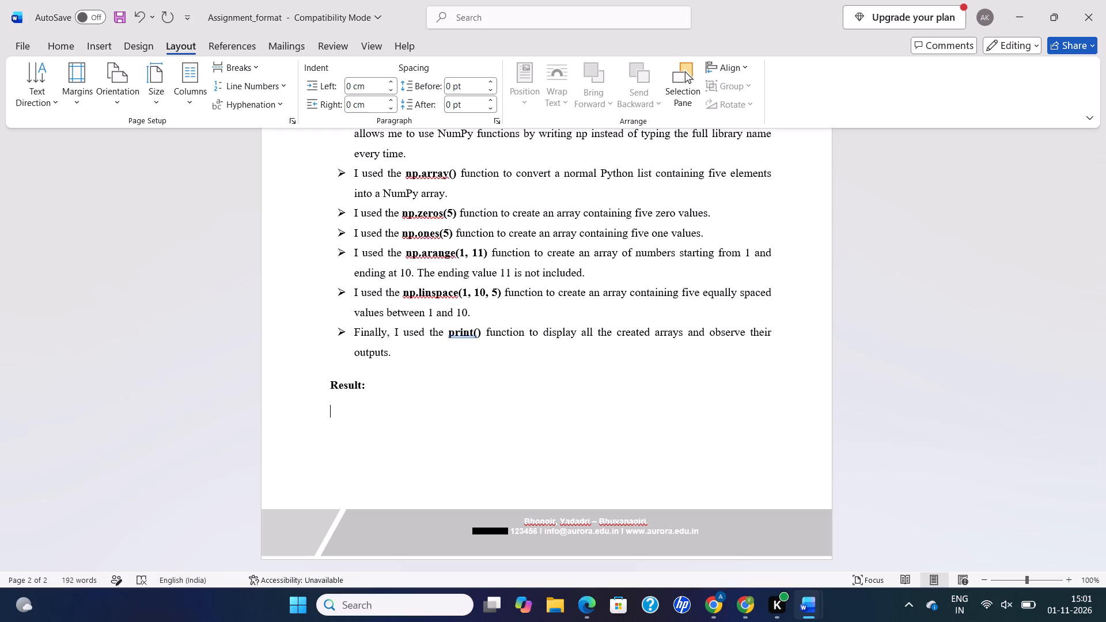
key("ctrl+v")
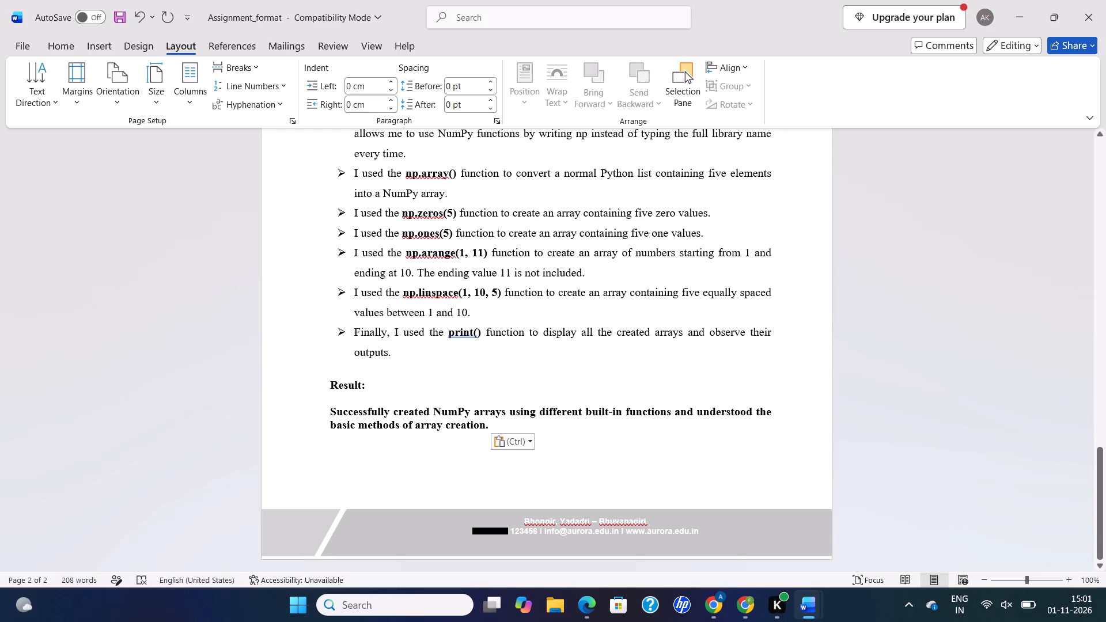
left_click_drag(488, 423, 354, 412)
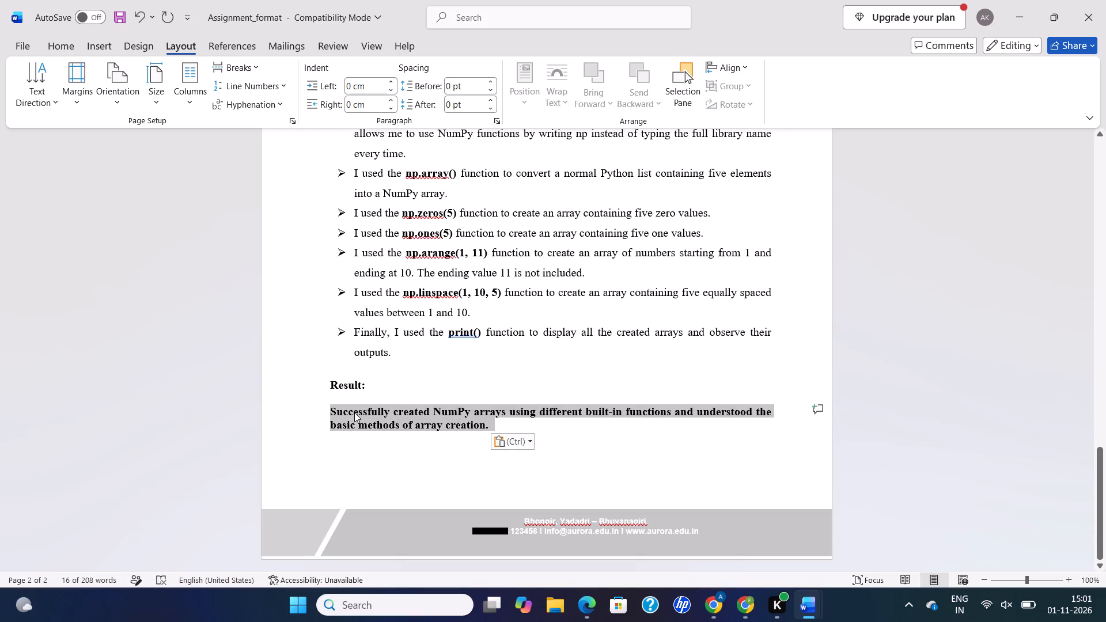
key("ctrl+b")
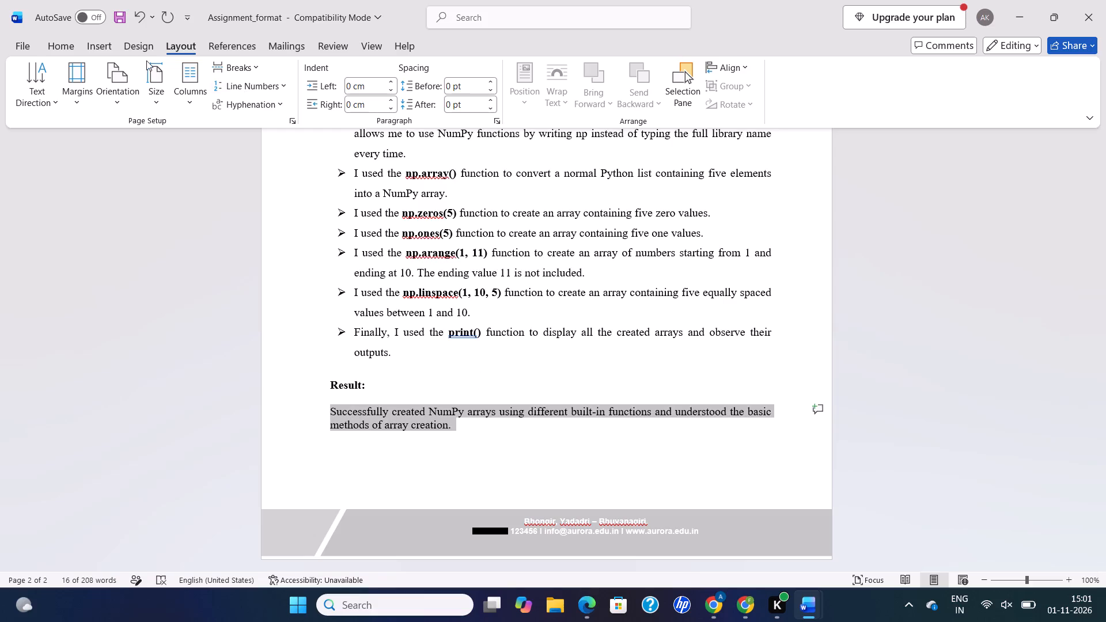
Set the line spacing of the result sentence to 1.5.
left_click(71, 39)
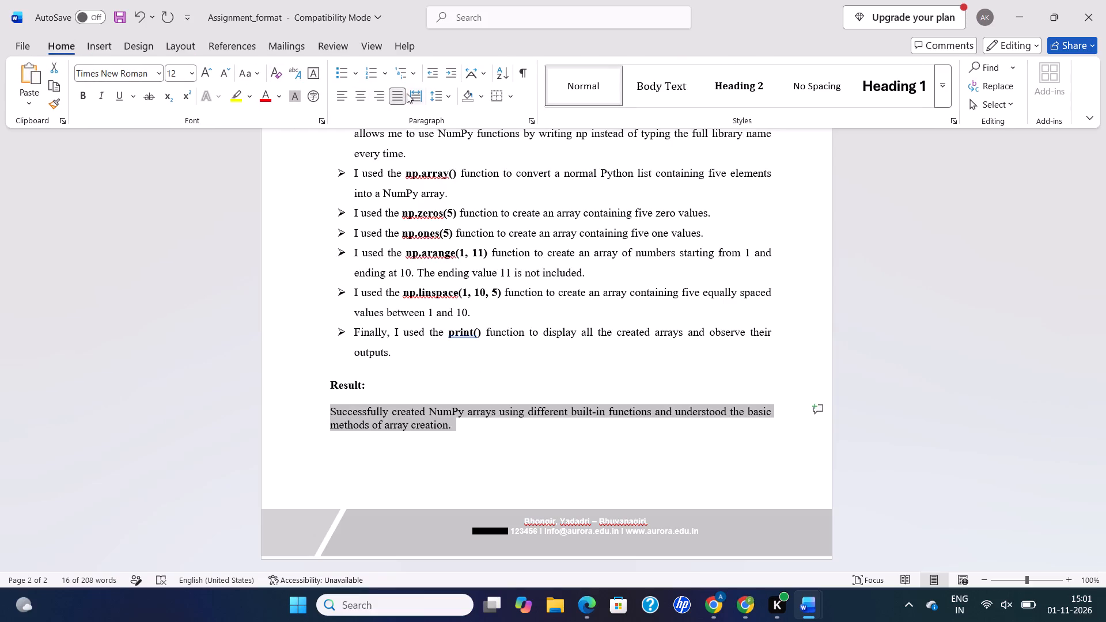
left_click(450, 97)
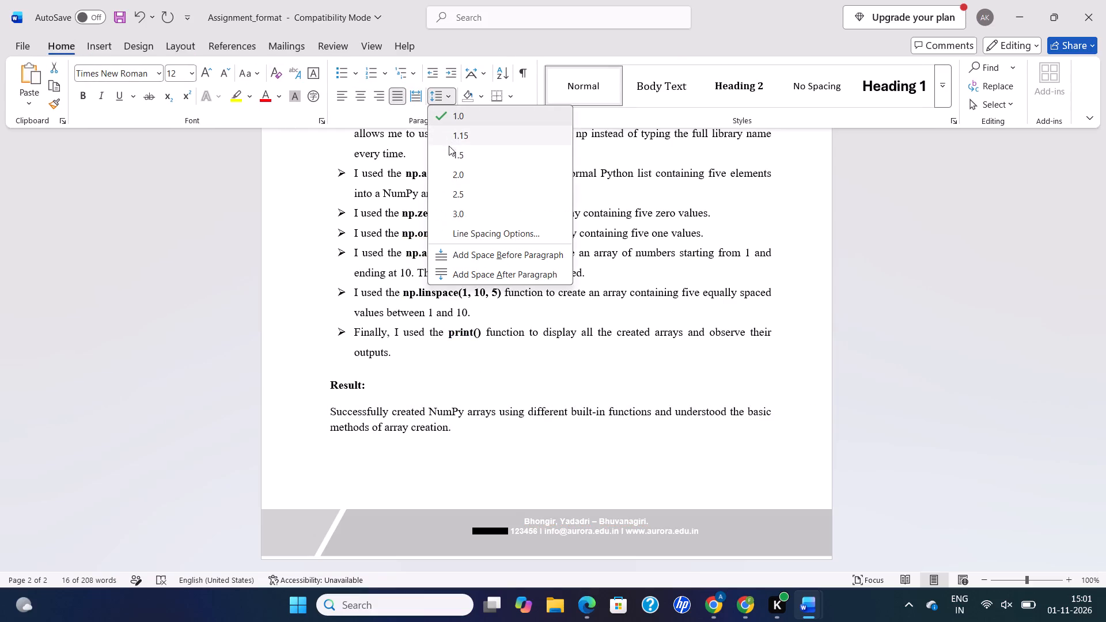
left_click(448, 156)
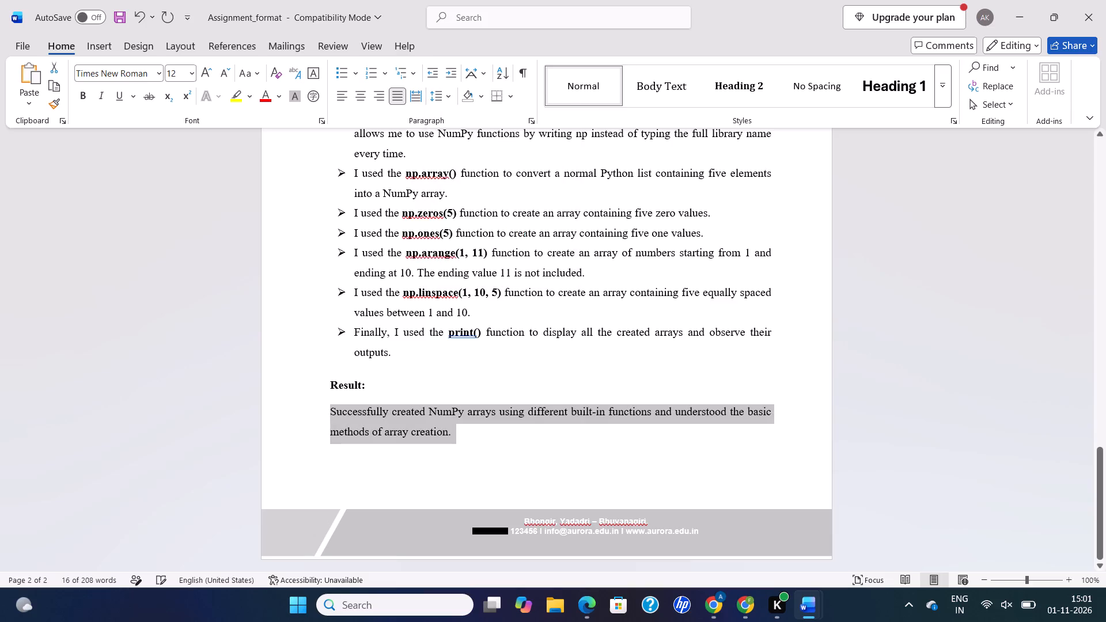
left_click(335, 407)
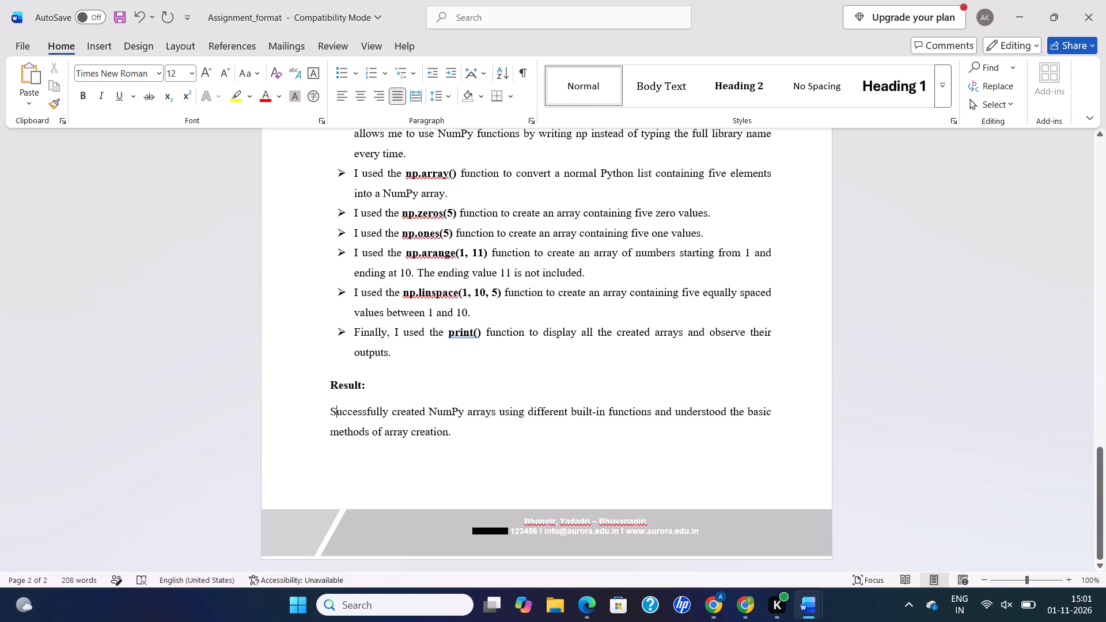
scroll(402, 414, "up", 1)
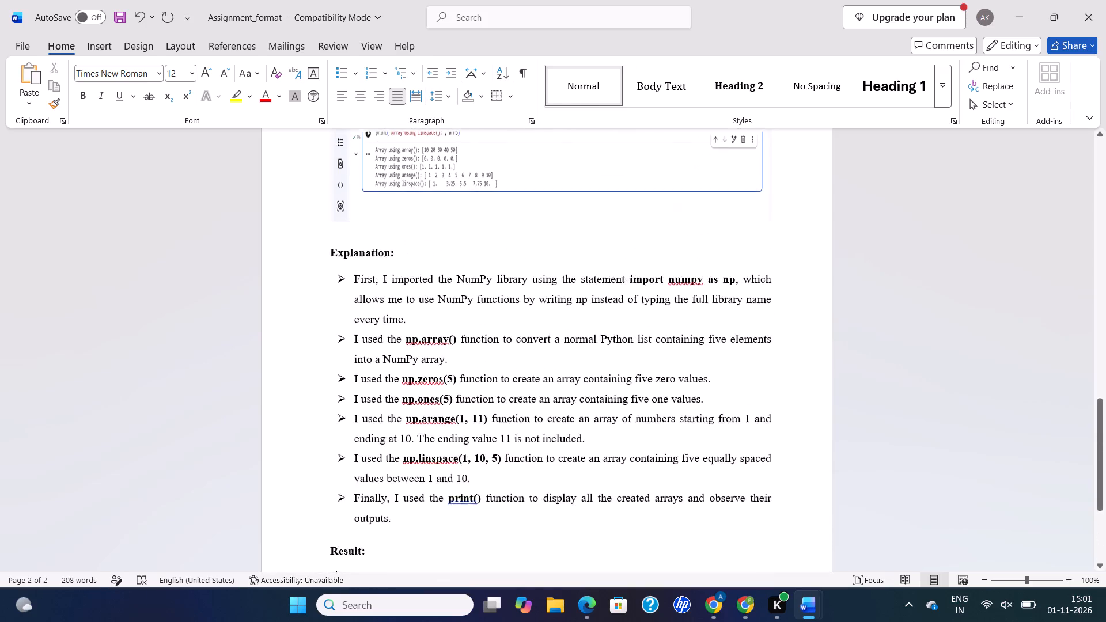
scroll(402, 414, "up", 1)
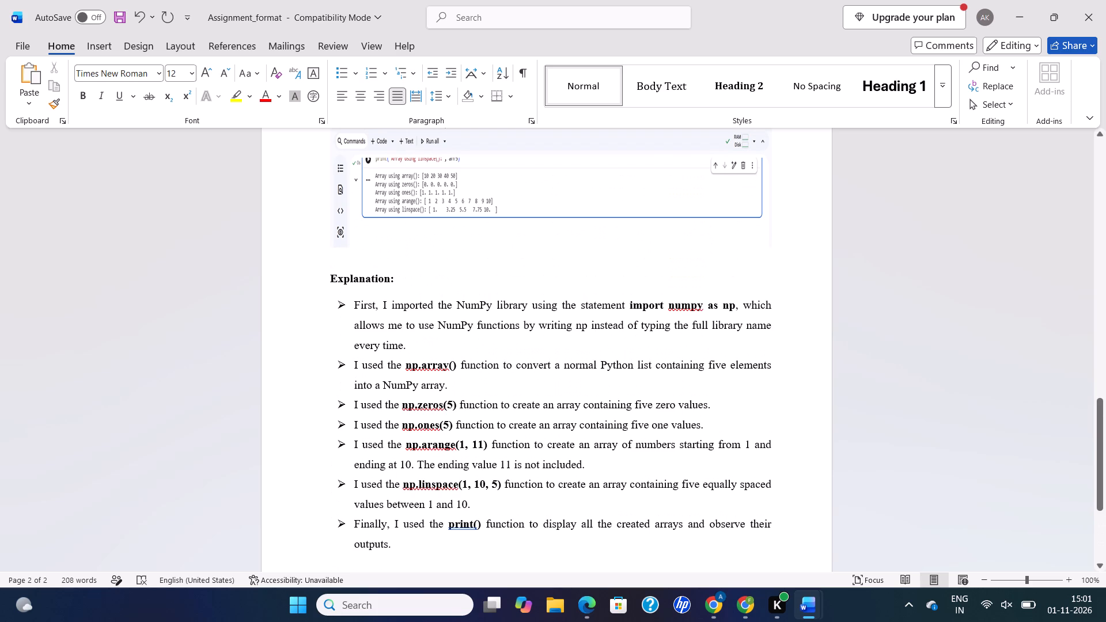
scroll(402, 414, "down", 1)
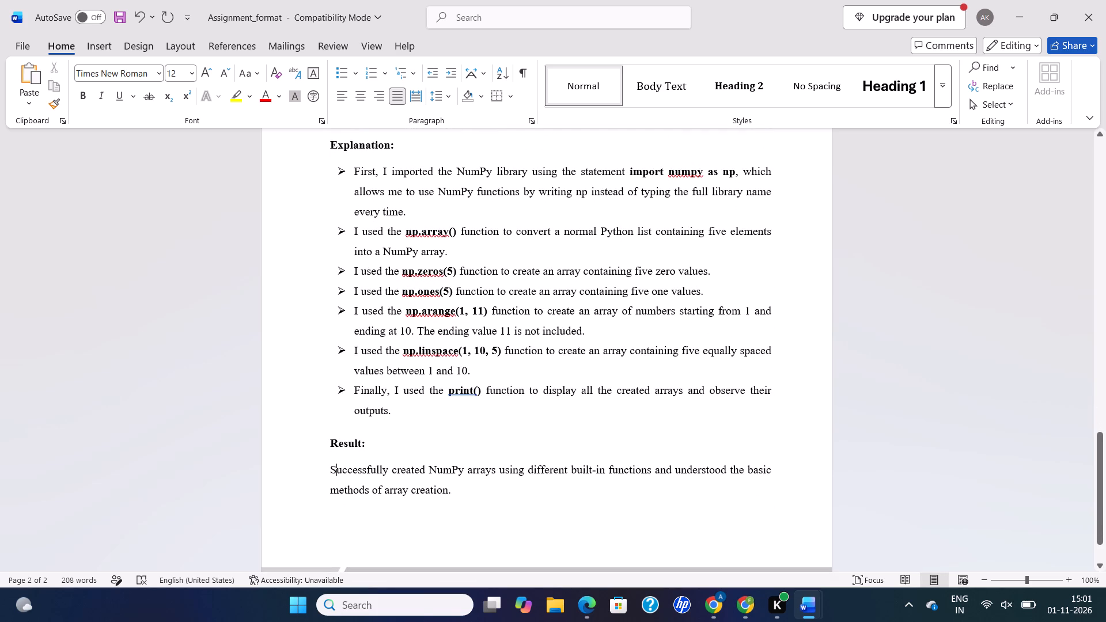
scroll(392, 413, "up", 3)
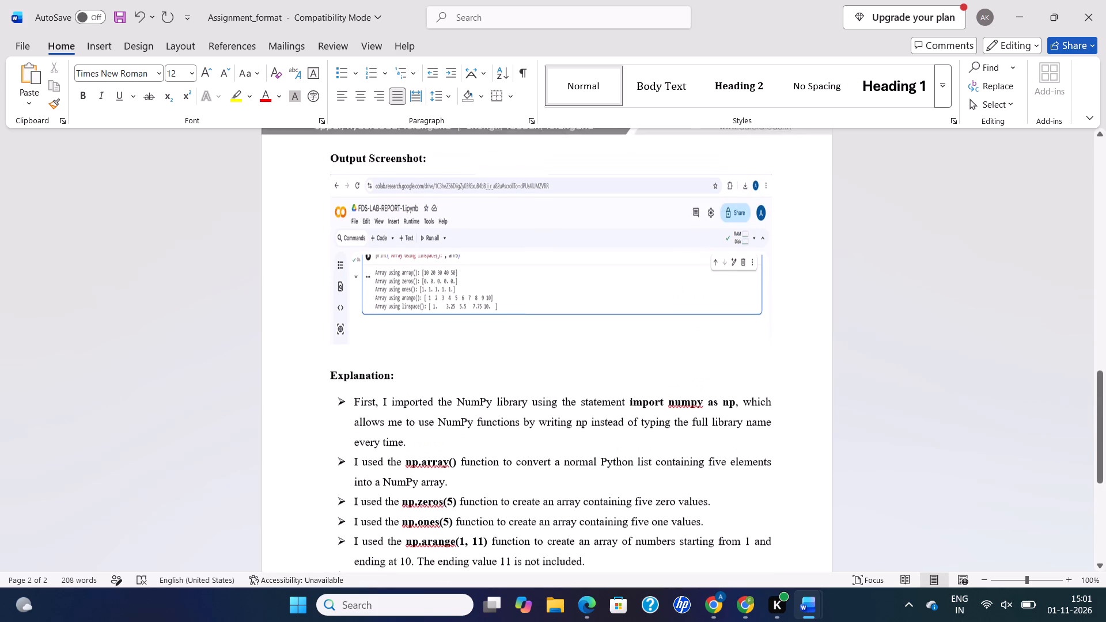
Add blank lines after the result sentence to continue the report on a new third page.
scroll(392, 413, "up", 2)
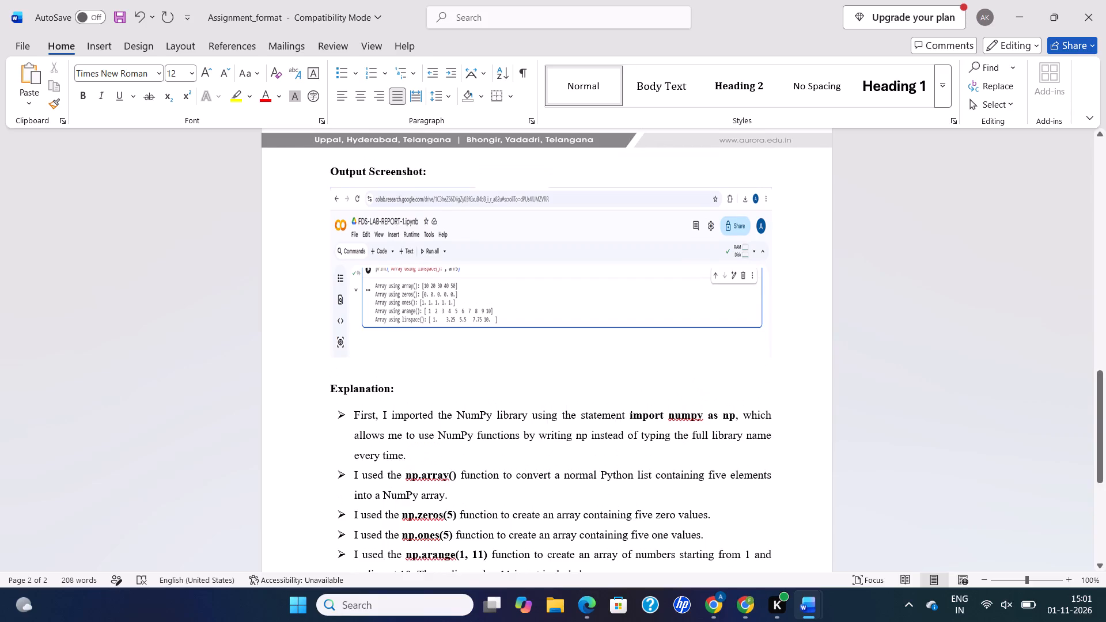
left_click(497, 320)
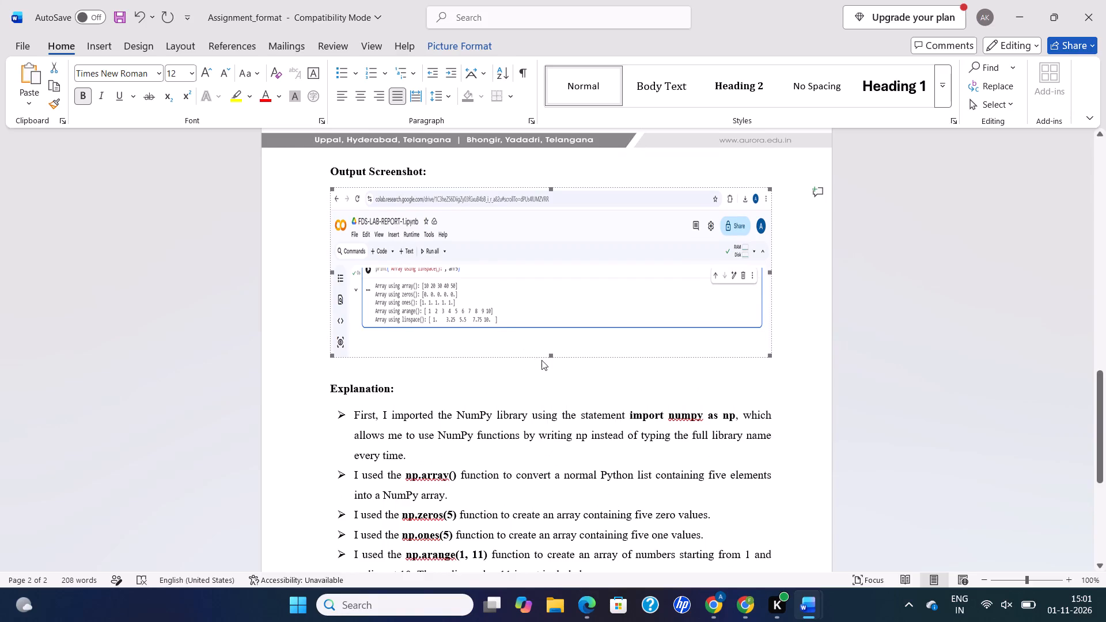
scroll(455, 400, "up", 3)
scroll(455, 400, "down", 6)
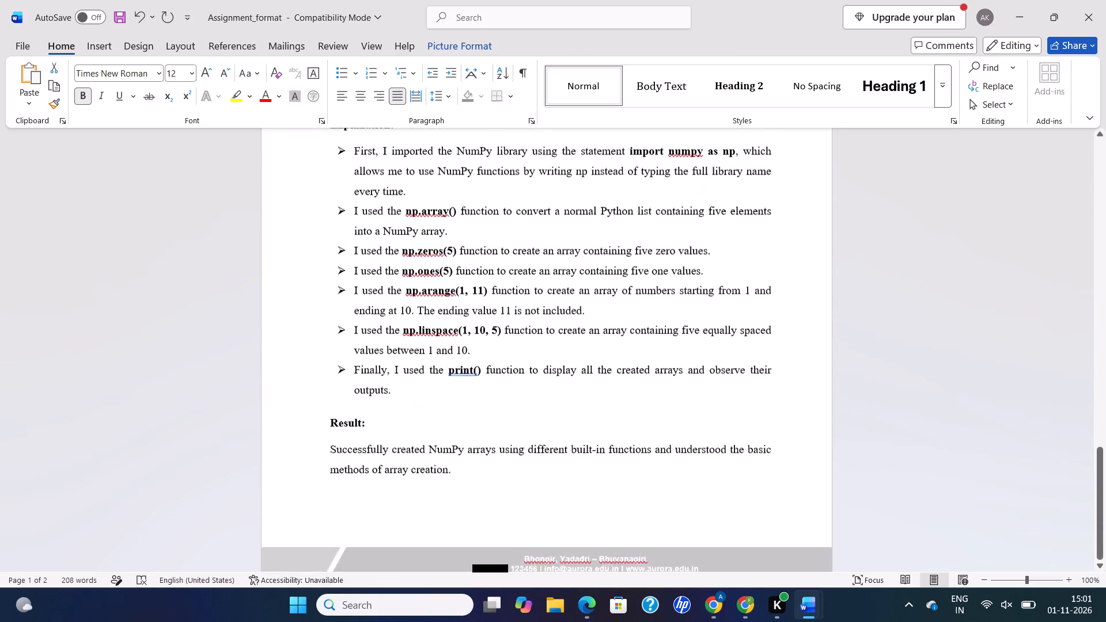
scroll(455, 400, "down", 1)
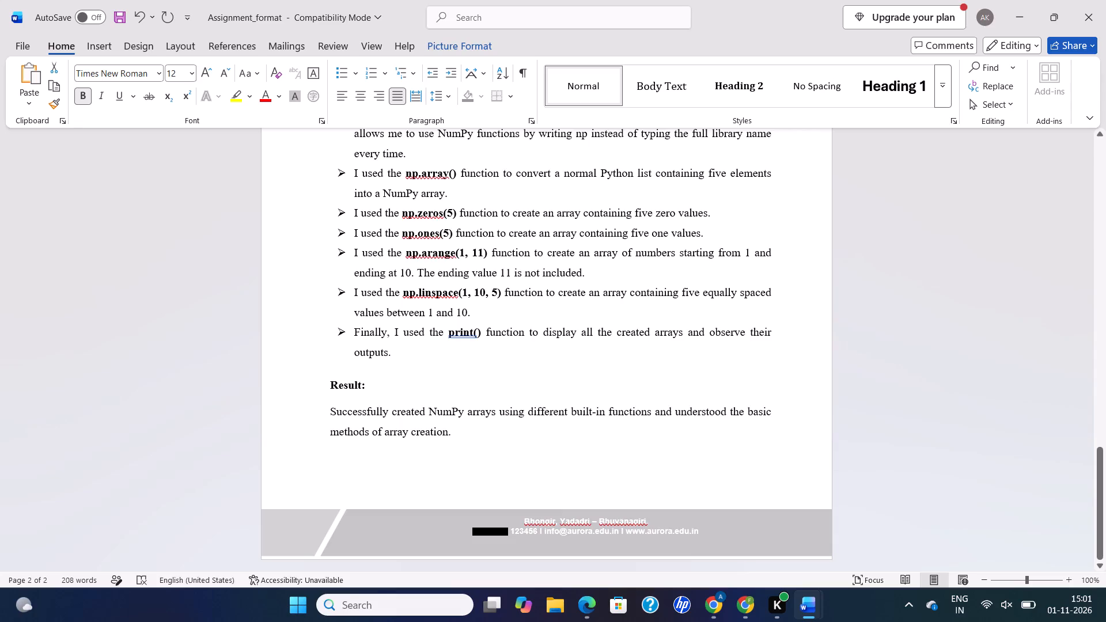
left_click(454, 435)
key("Return")
key("Return")
key("Return")
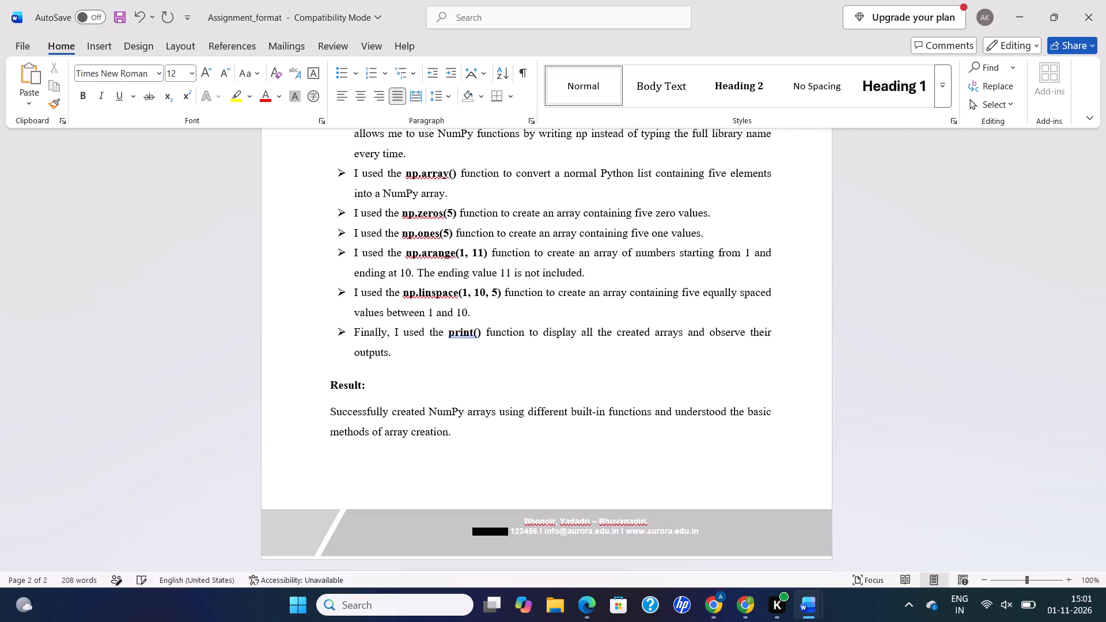
scroll(454, 435, "down", 2)
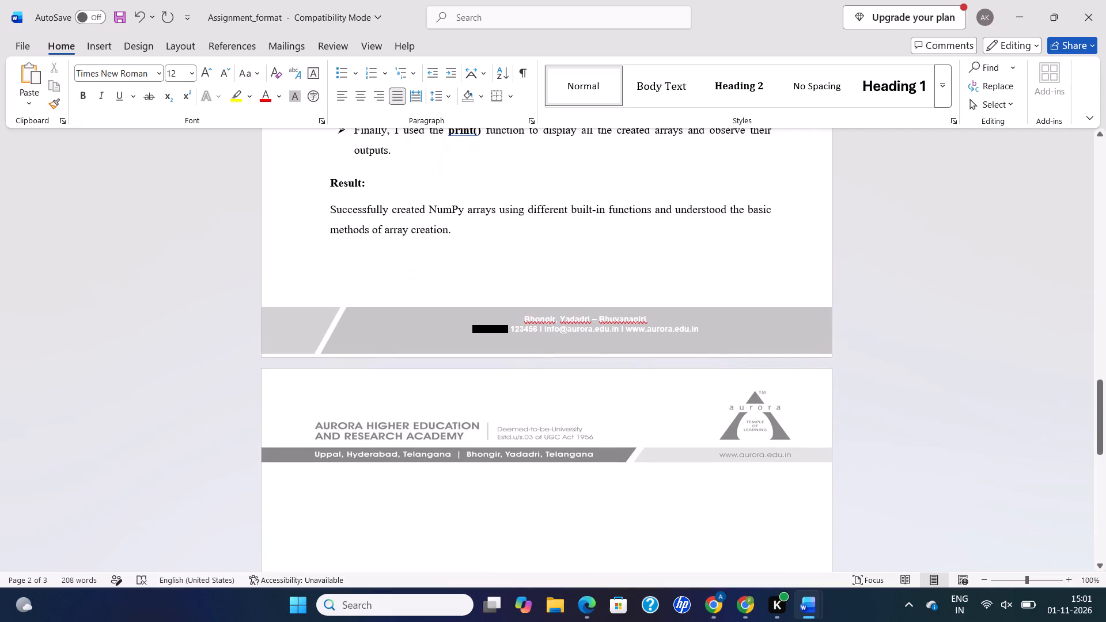
key("Return")
Examine the formatting of the "NumPy Array Creation" heading and the layout of the first experiment's section.
scroll(454, 435, "up", 1)
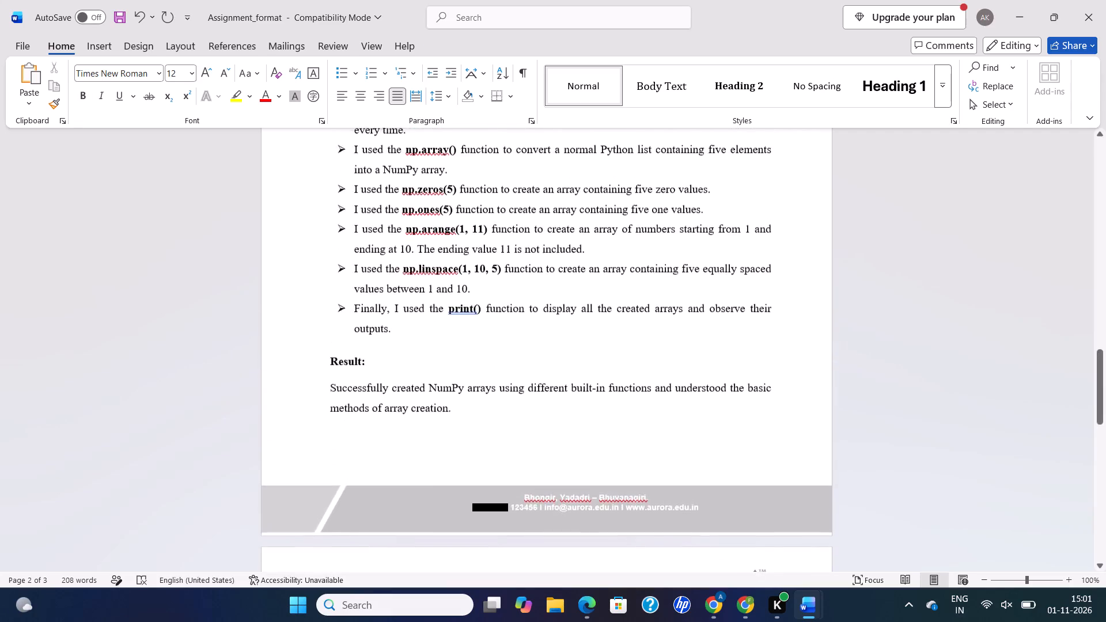
scroll(454, 435, "up", 4)
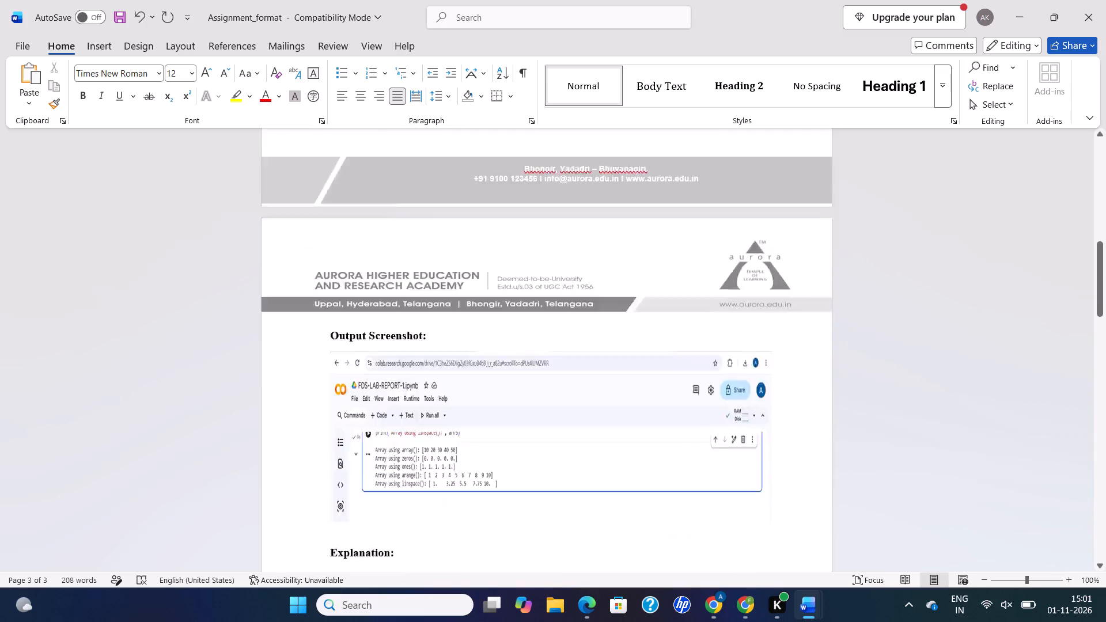
scroll(454, 435, "up", 1)
left_click_drag(454, 435, 513, 215)
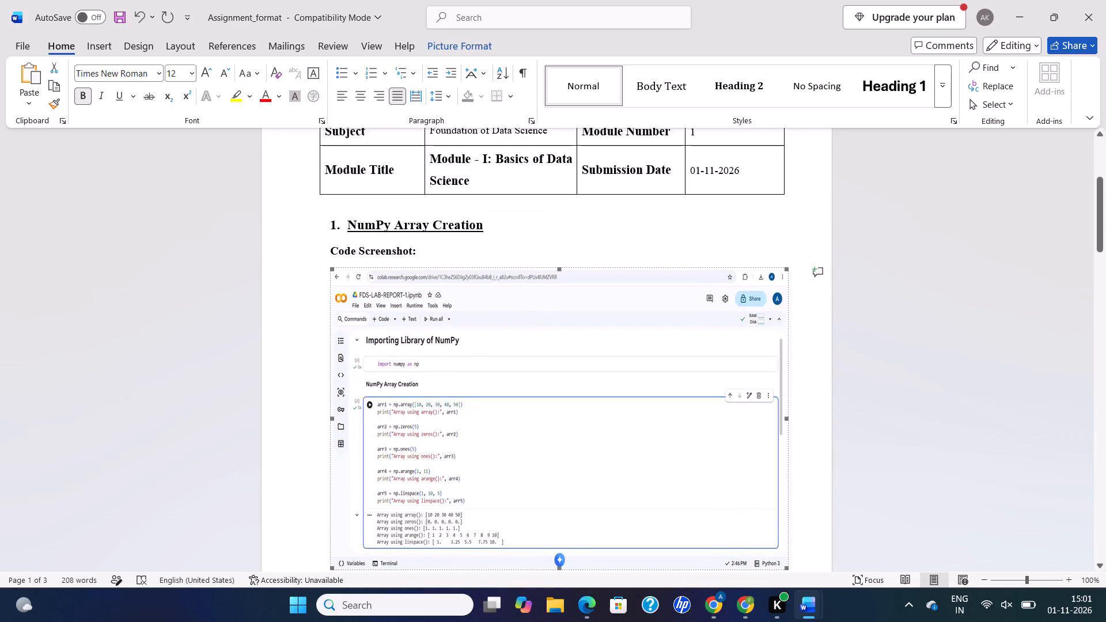
left_click_drag(500, 230, 321, 227)
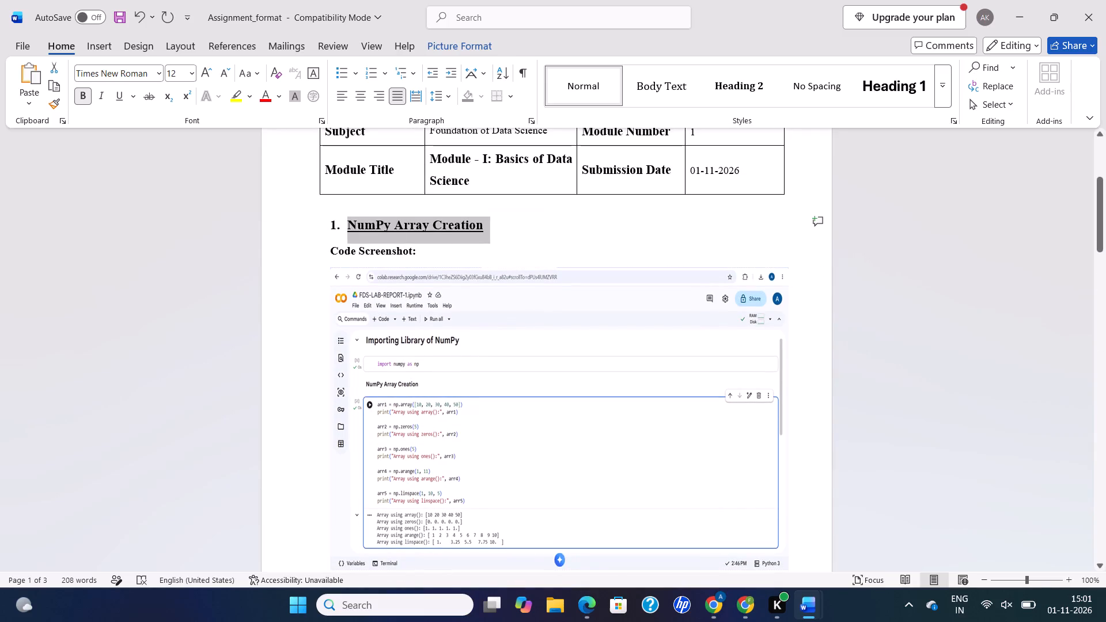
left_click_drag(321, 227, 502, 222)
left_click(502, 222)
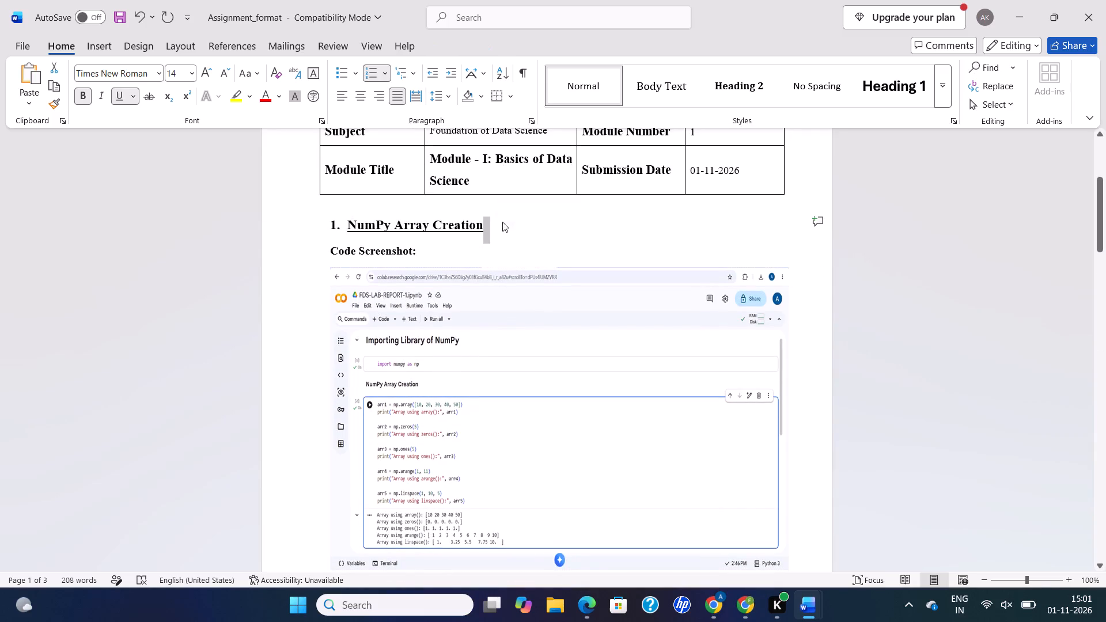
scroll(502, 222, "down", 9)
scroll(502, 222, "up", 1)
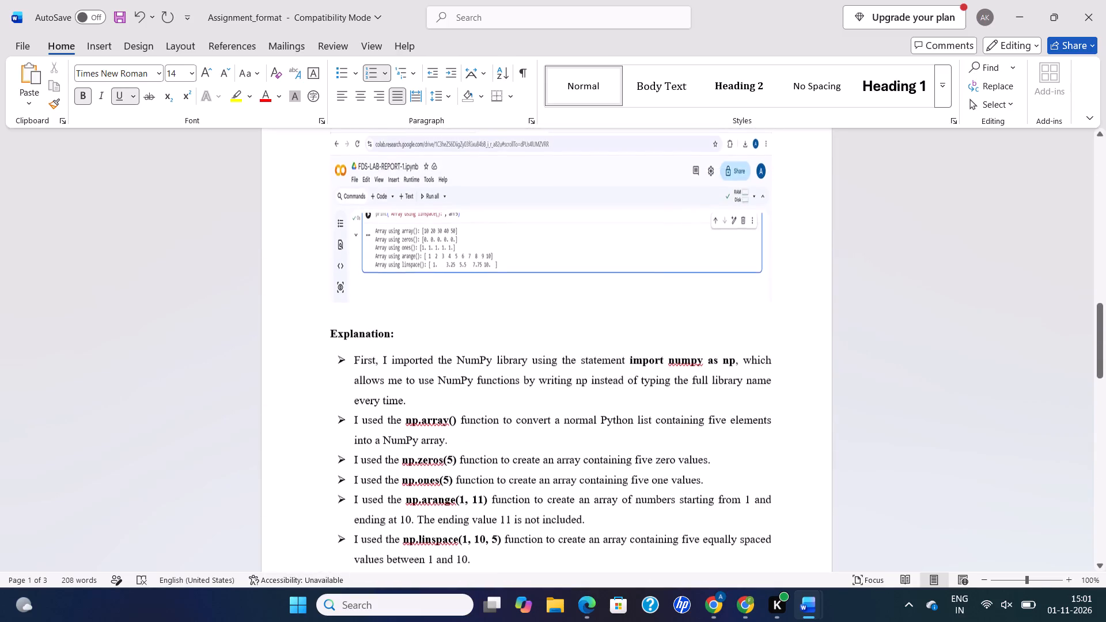
scroll(382, 278, "down", 2)
scroll(336, 502, "down", 2)
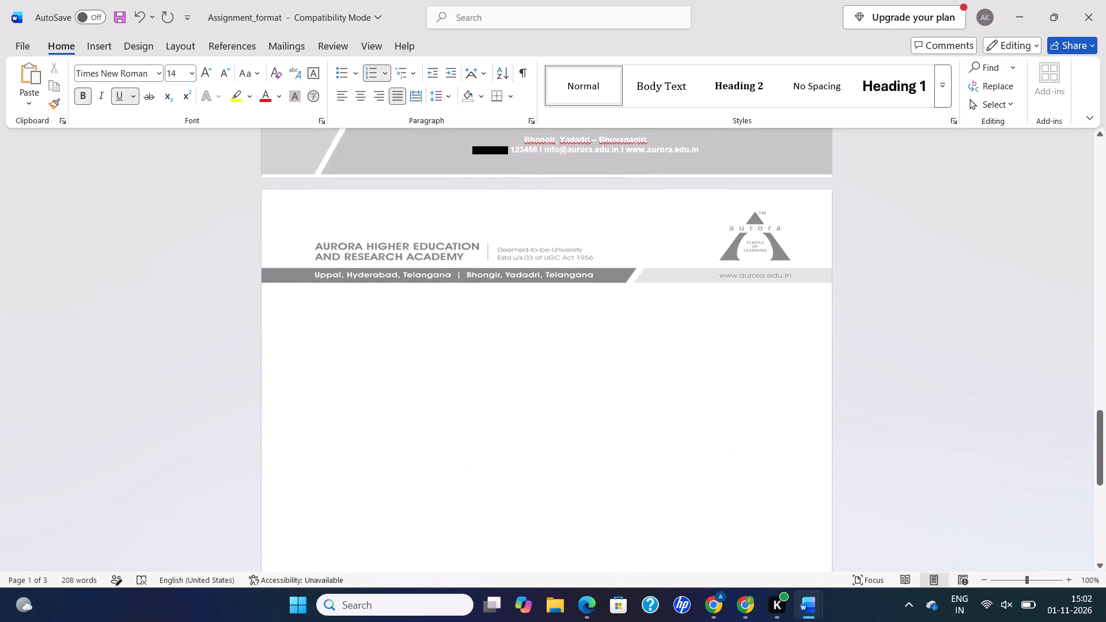
Adjust the blank lines after the first experiment so the insertion point sits on the first line of page three.
left_click(328, 308)
key("BackSpace")
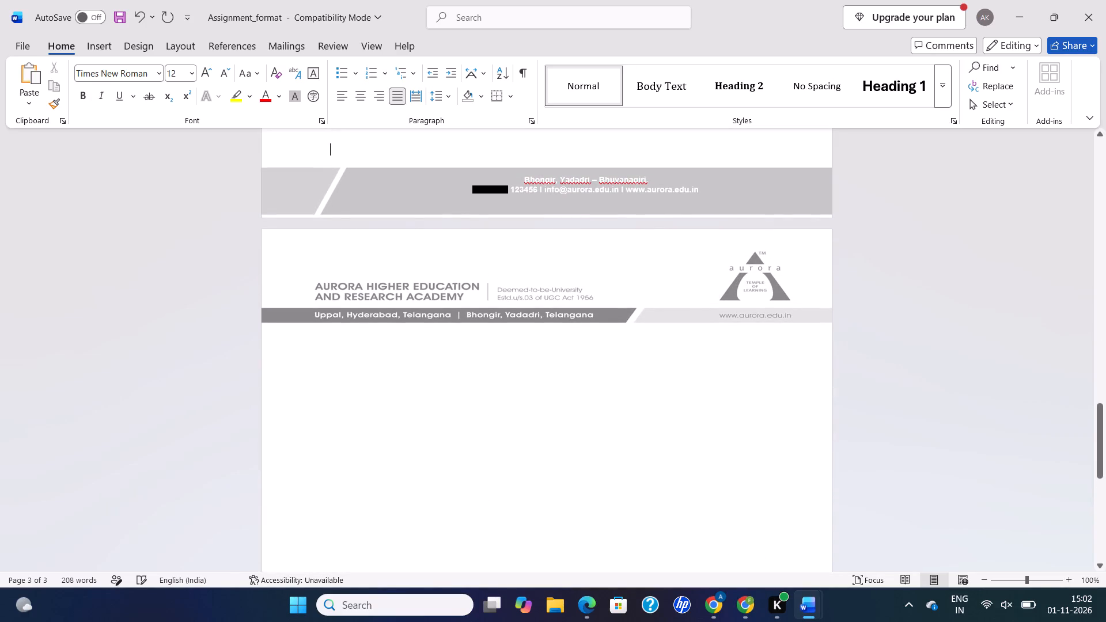
key("Return")
key("BackSpace")
scroll(328, 308, "up", 1)
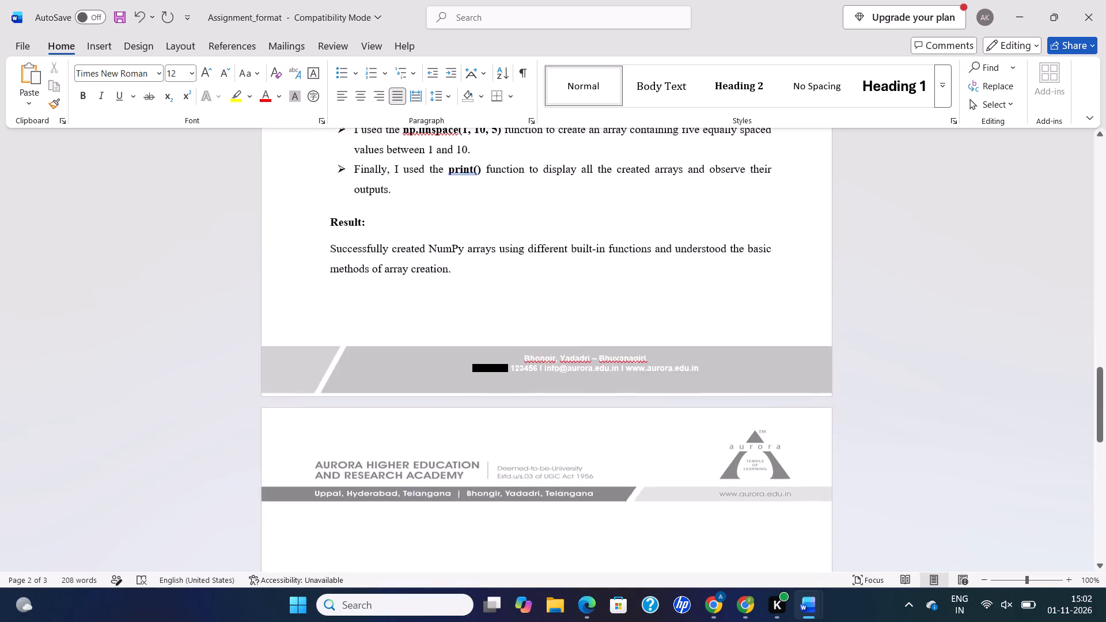
scroll(328, 308, "up", 1)
key("Return")
scroll(328, 308, "down", 1)
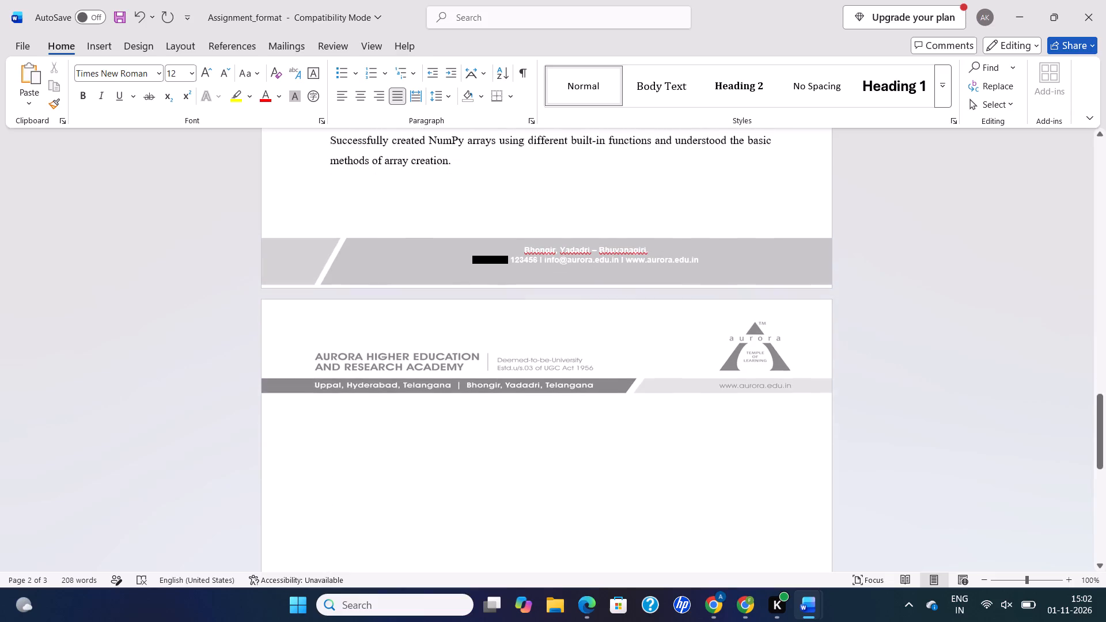
scroll(328, 308, "down", 1)
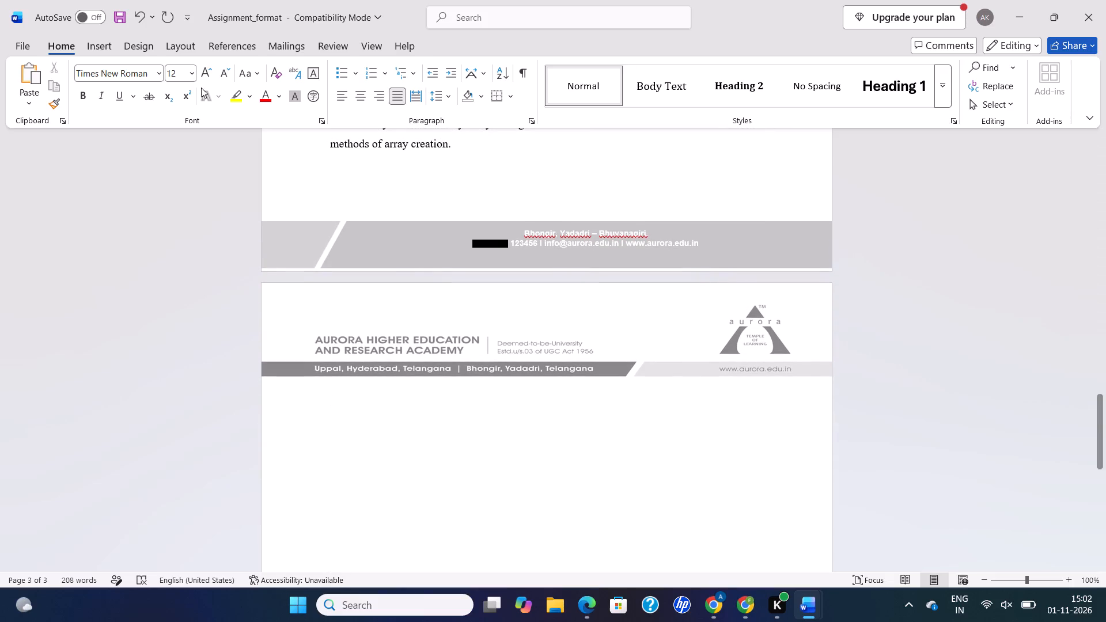
Begin the second experiment's heading on page three with "2." in bold at font size 14.
left_click(192, 69)
left_click(171, 181)
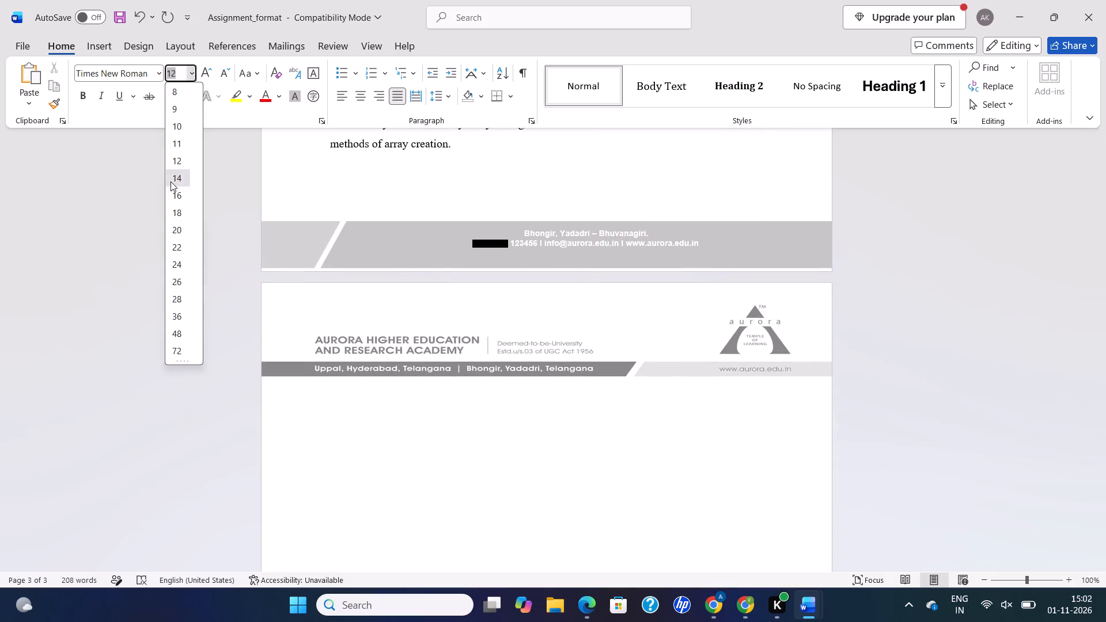
left_click(82, 94)
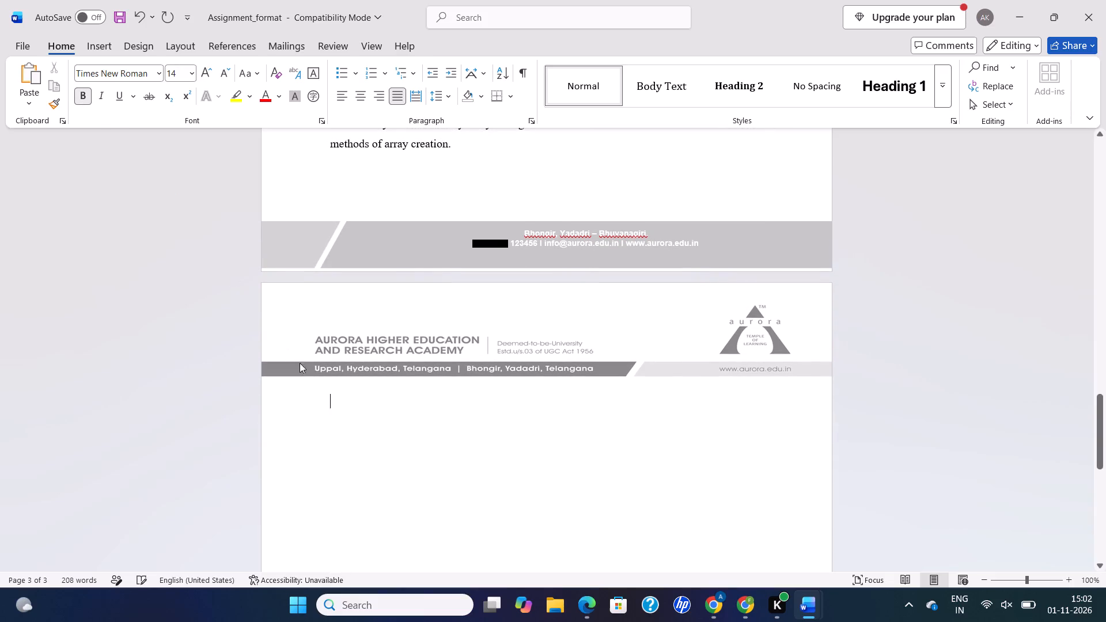
type("2.")
key("space")
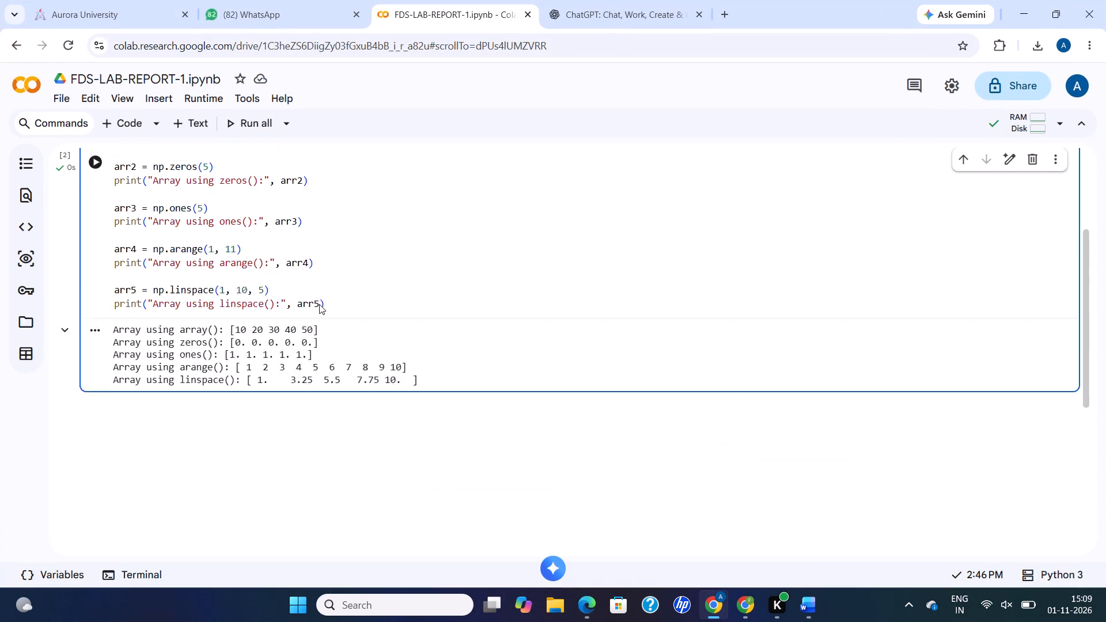
scroll(319, 304, "up", 2)
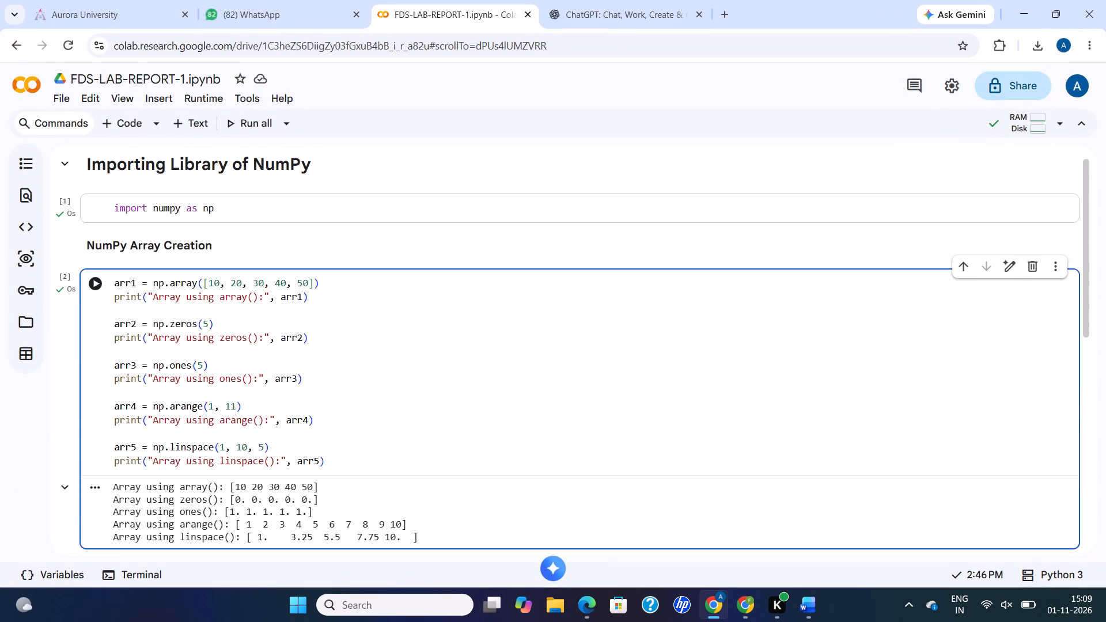
left_click_drag(332, 462, 119, 278)
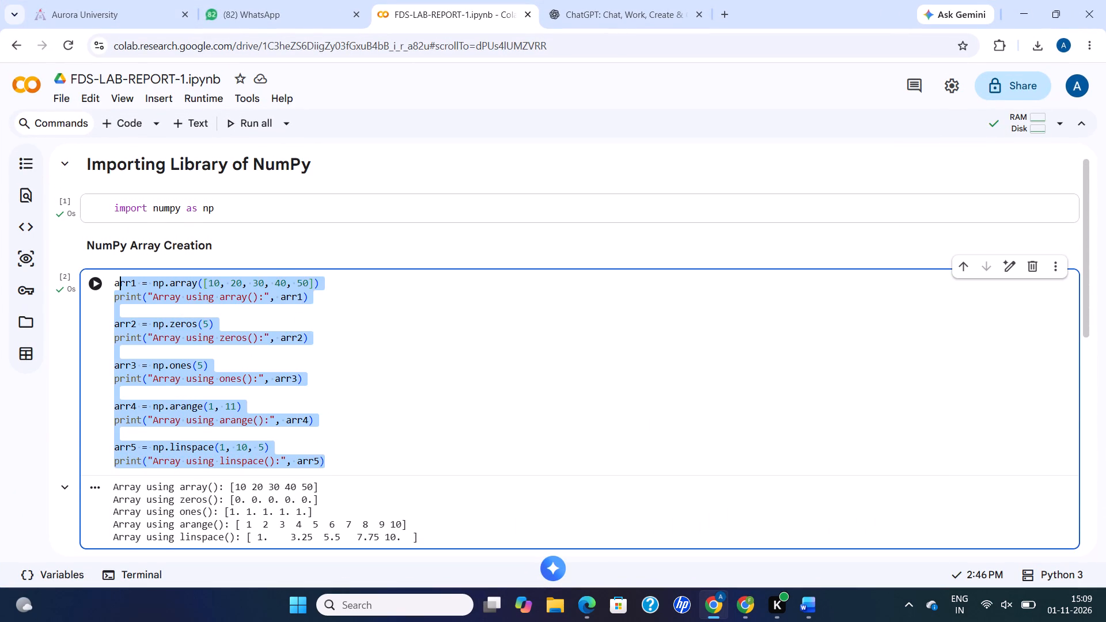
left_click_drag(119, 278, 113, 275)
key("BackSpace")
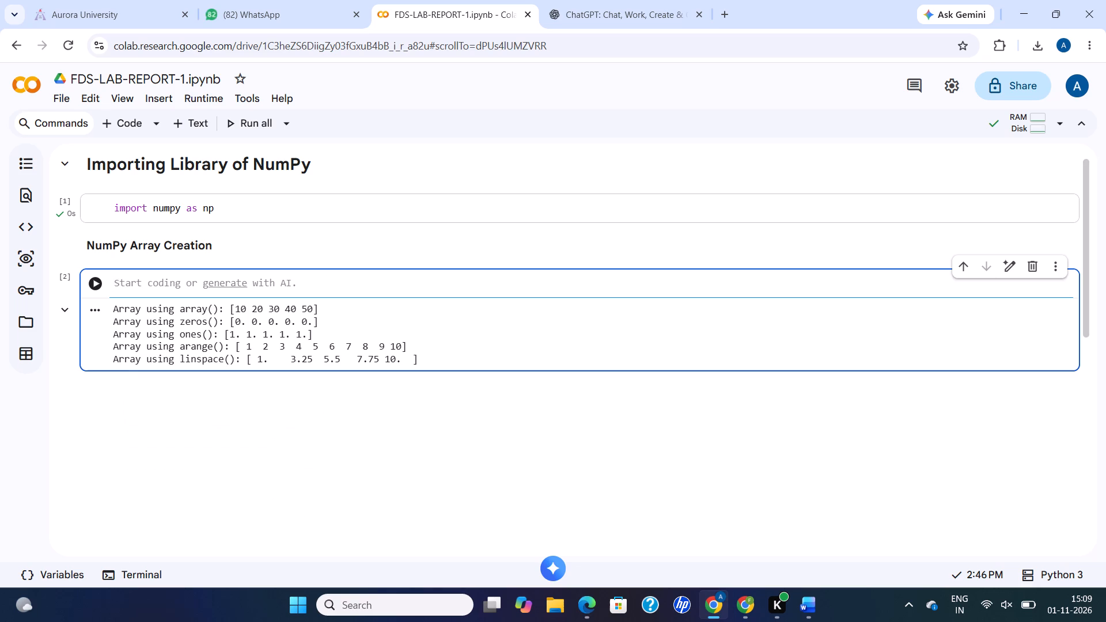
key("ctrl+v")
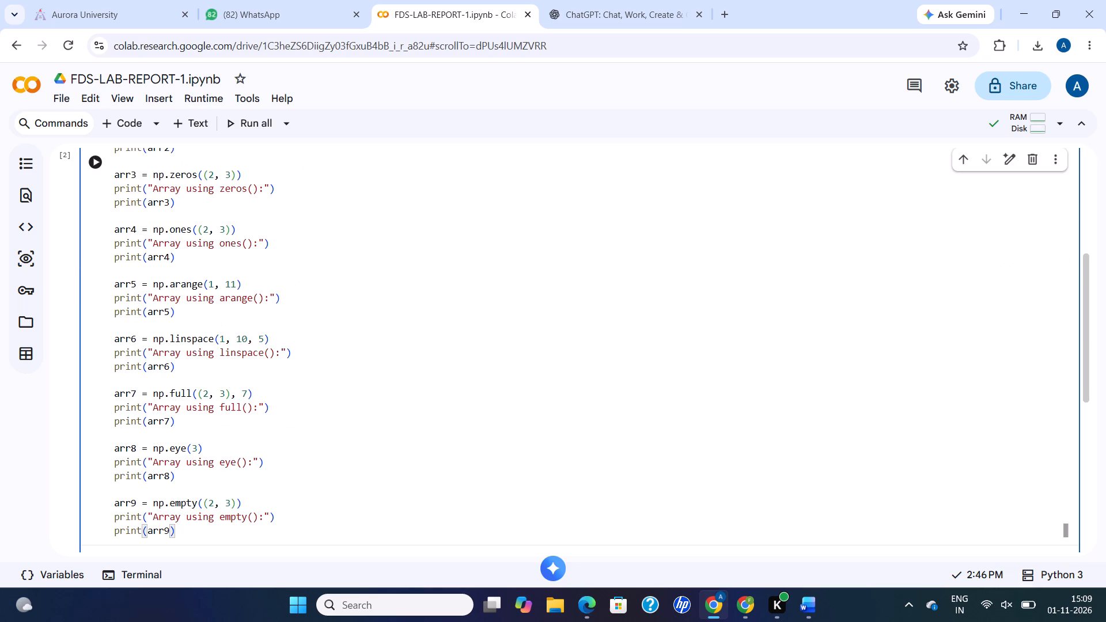
Delete the duplicate "import numpy as np" line and one blank line from the top of the NumPy Array Creation cell.
scroll(167, 353, "up", 3)
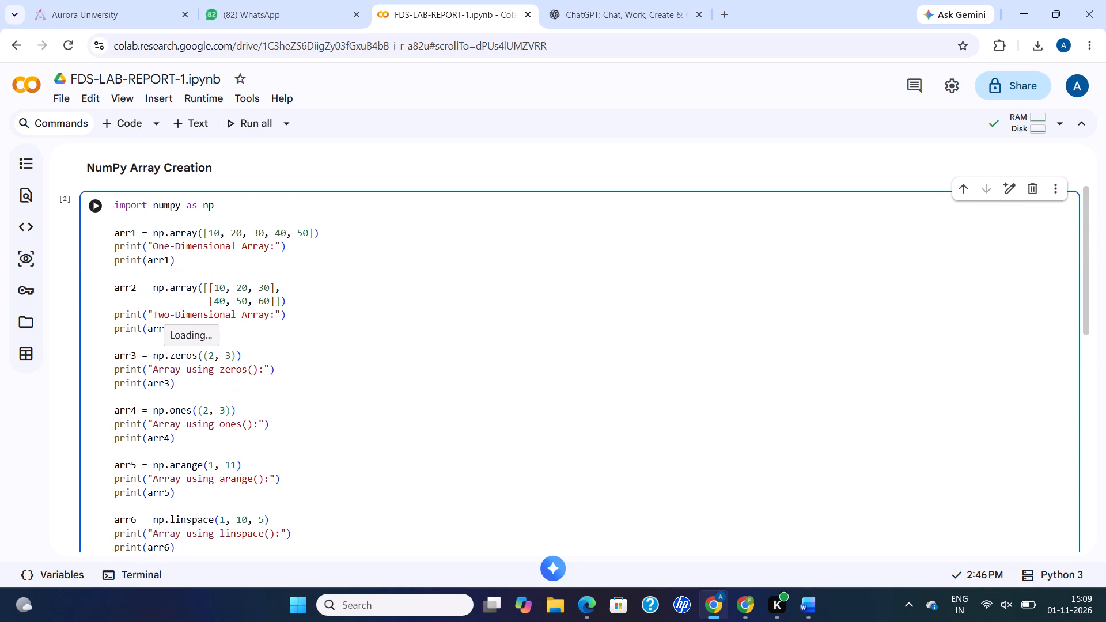
left_click_drag(228, 210, 112, 209)
key("BackSpace")
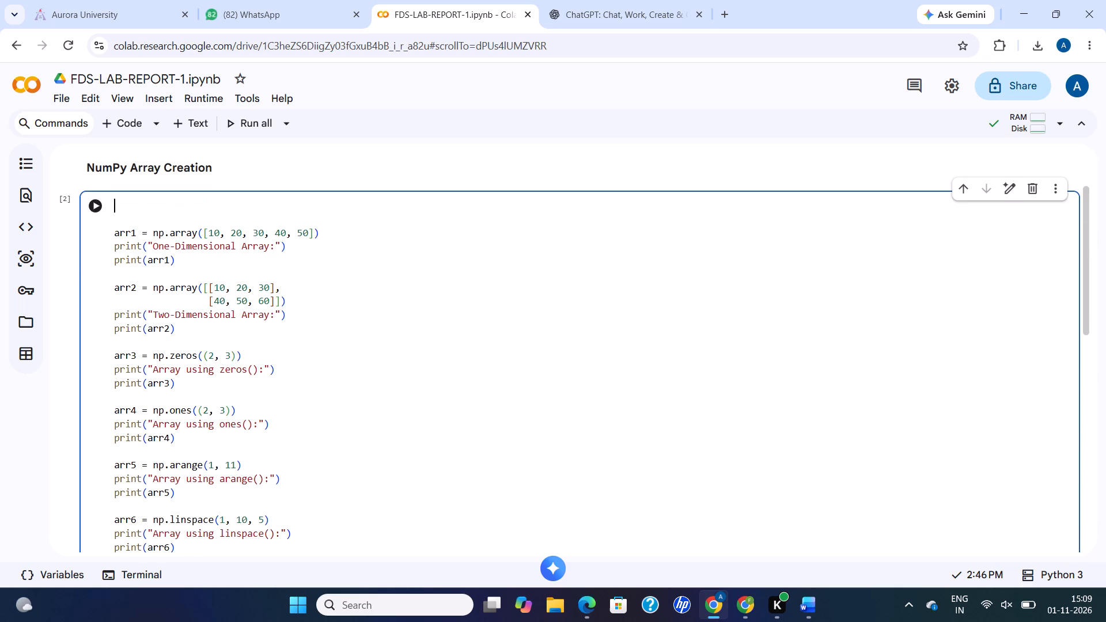
key("Down")
key("BackSpace")
key("BackSpace")
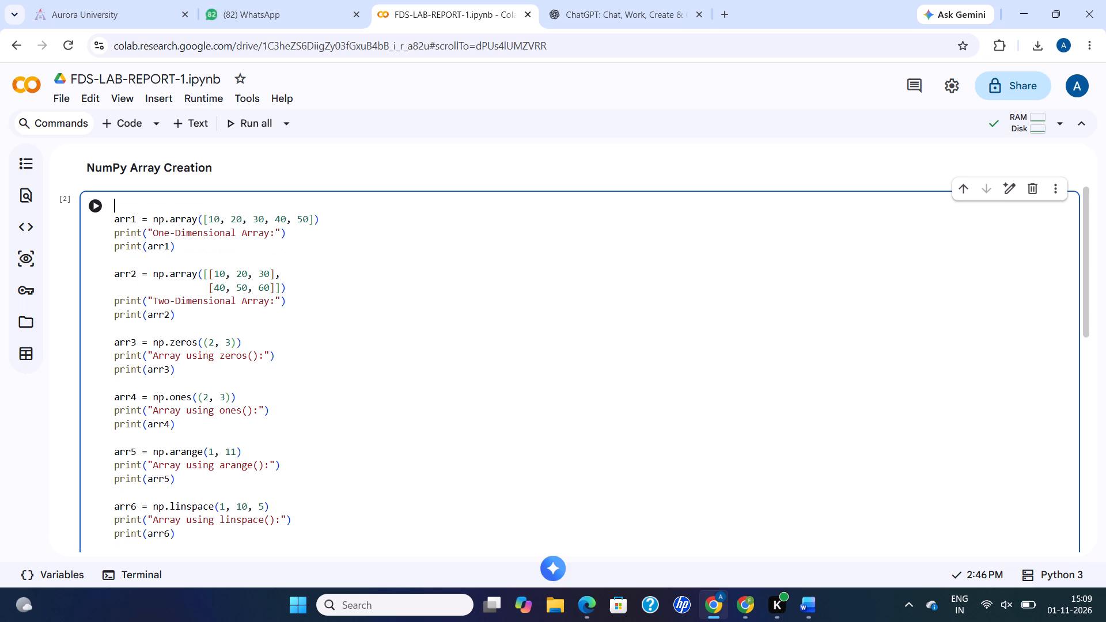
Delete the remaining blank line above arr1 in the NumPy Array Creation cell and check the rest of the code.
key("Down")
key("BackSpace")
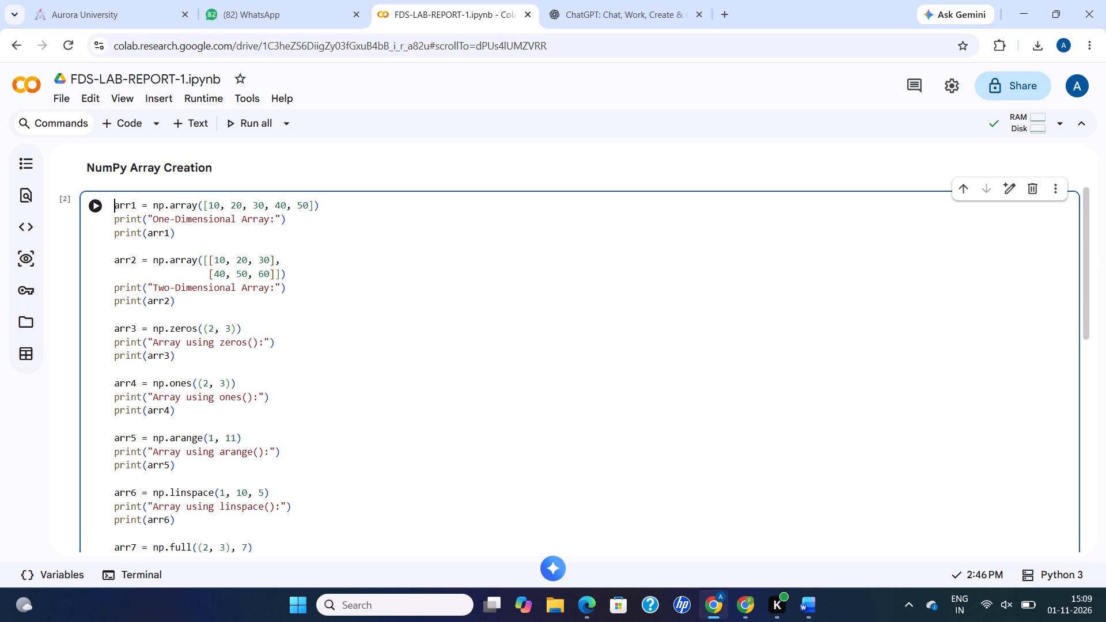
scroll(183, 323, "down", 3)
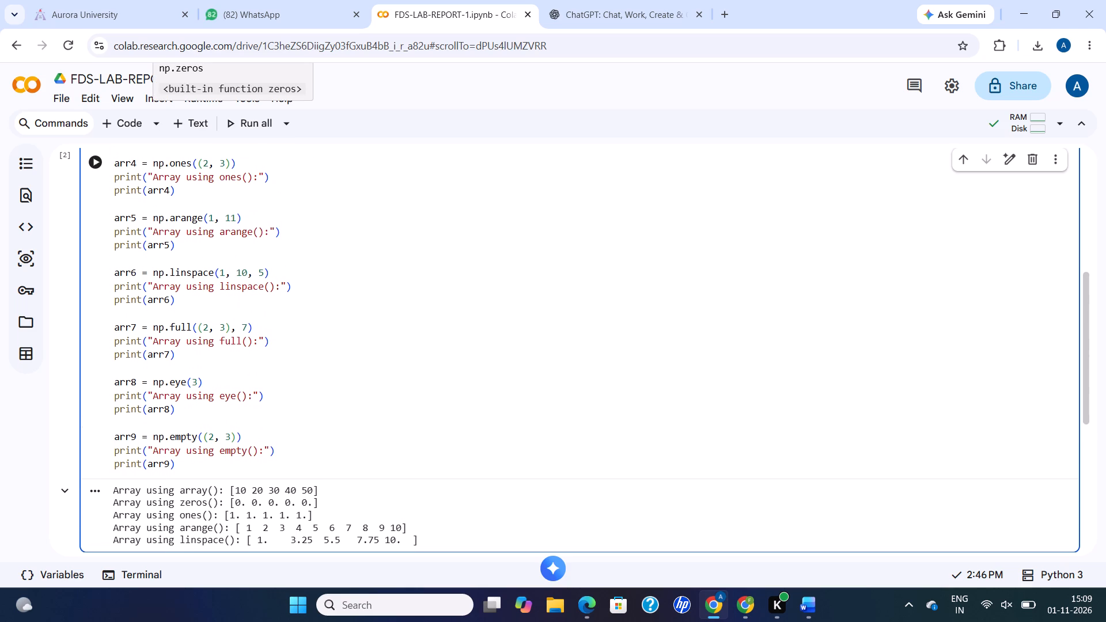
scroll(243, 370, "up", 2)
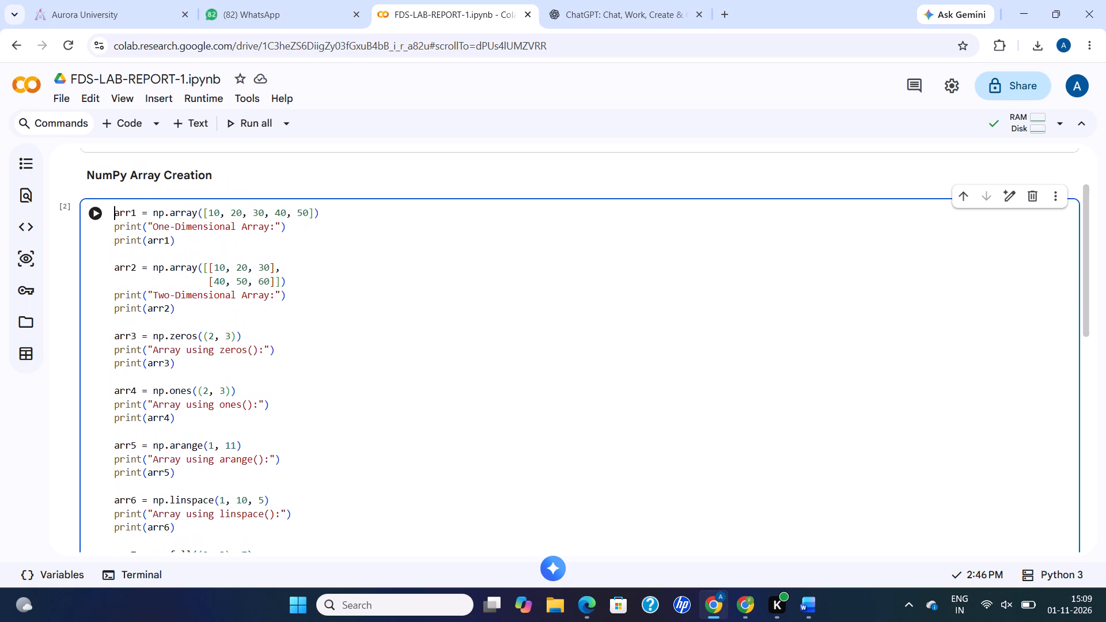
Undo the line deletions and the code replacement in the NumPy Array Creation cell, back to its original five-array program.
key("ctrl+z")
key("ctrl+z")
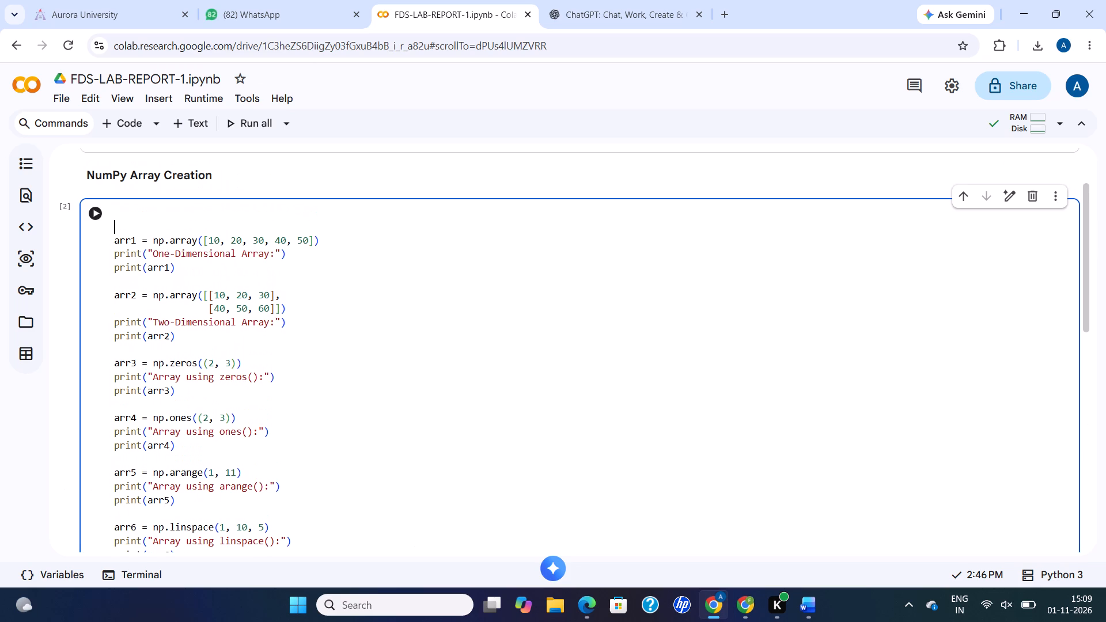
key("ctrl+z")
key("ctrl+z")
key("ctrl+z")
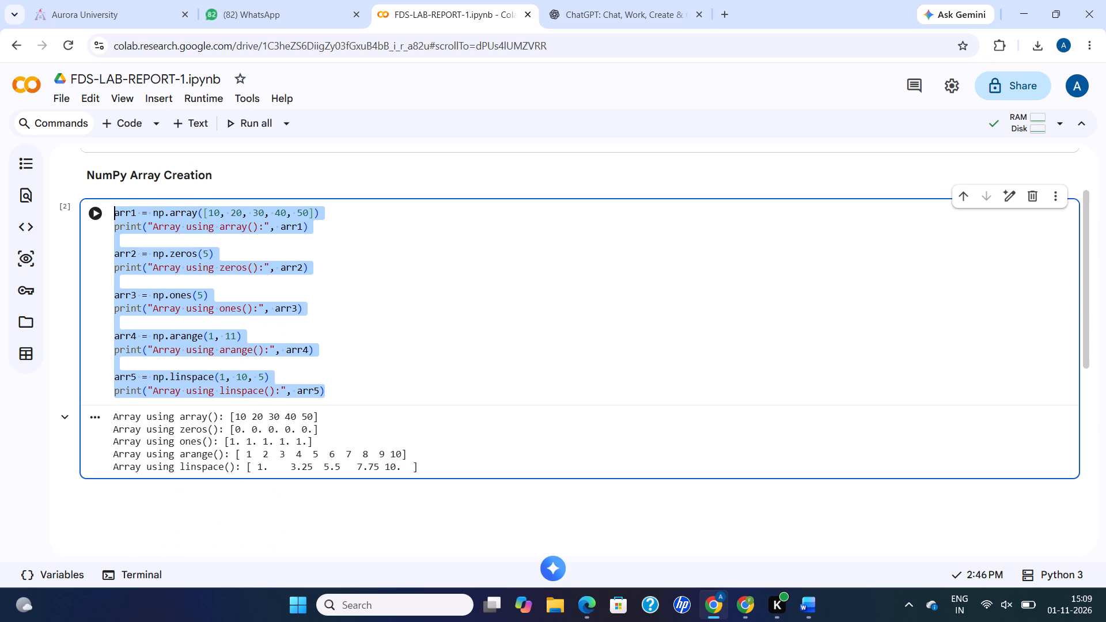
left_click(310, 309)
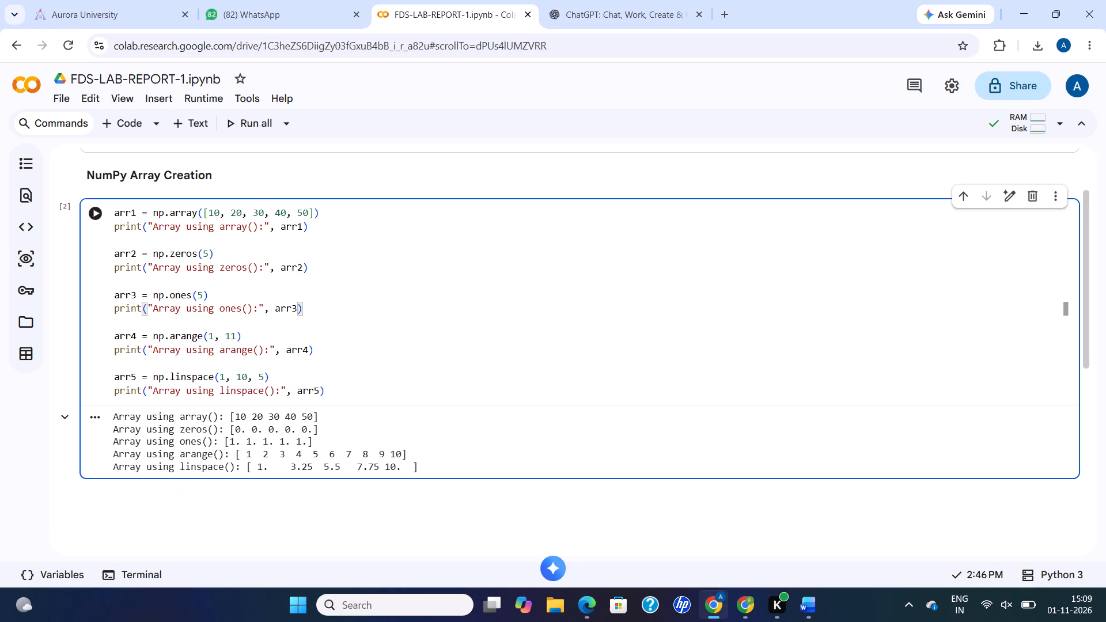
Add a new code cell below the NumPy Array Creation output and paste the copied combined program into it.
left_click(561, 490)
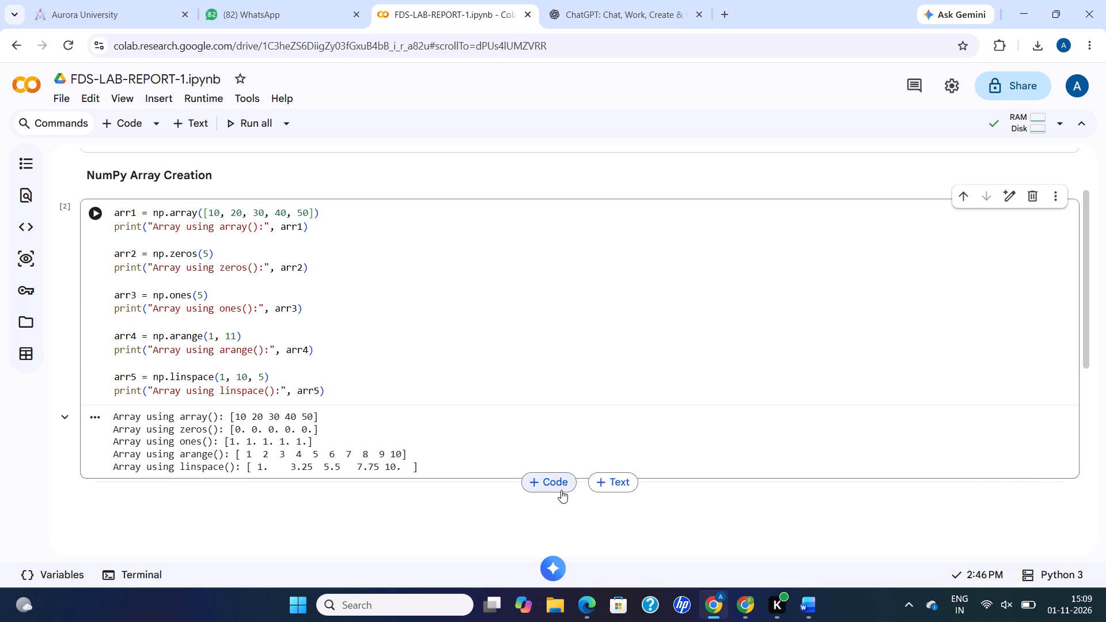
key("ctrl+v")
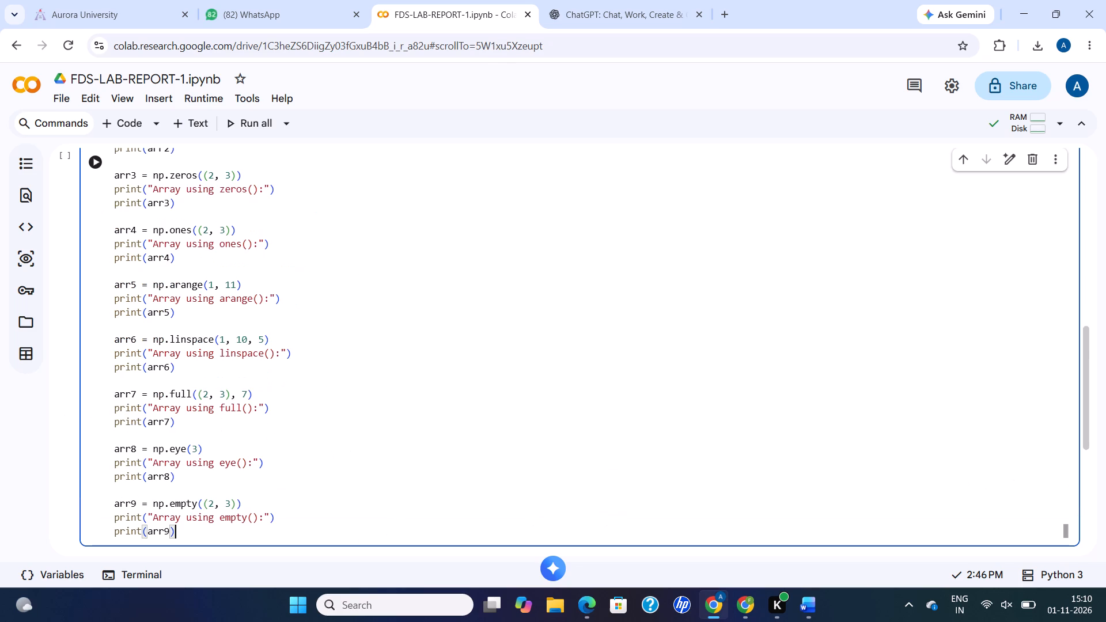
Examine the original cell's print statements and output against the start of the newly pasted program.
scroll(304, 402, "up", 6)
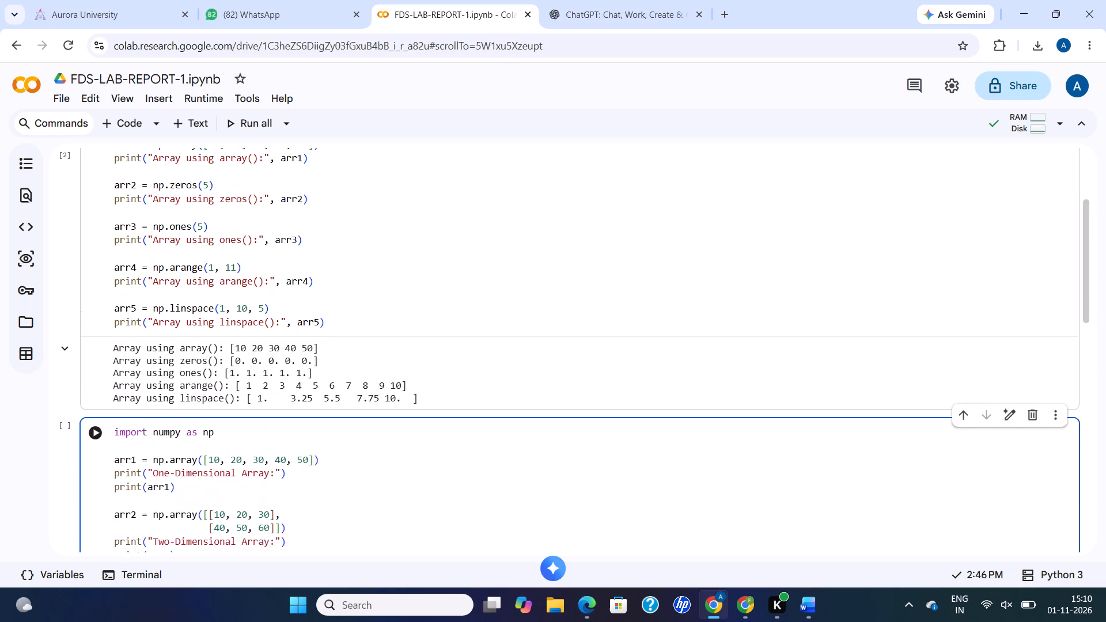
scroll(304, 402, "up", 2)
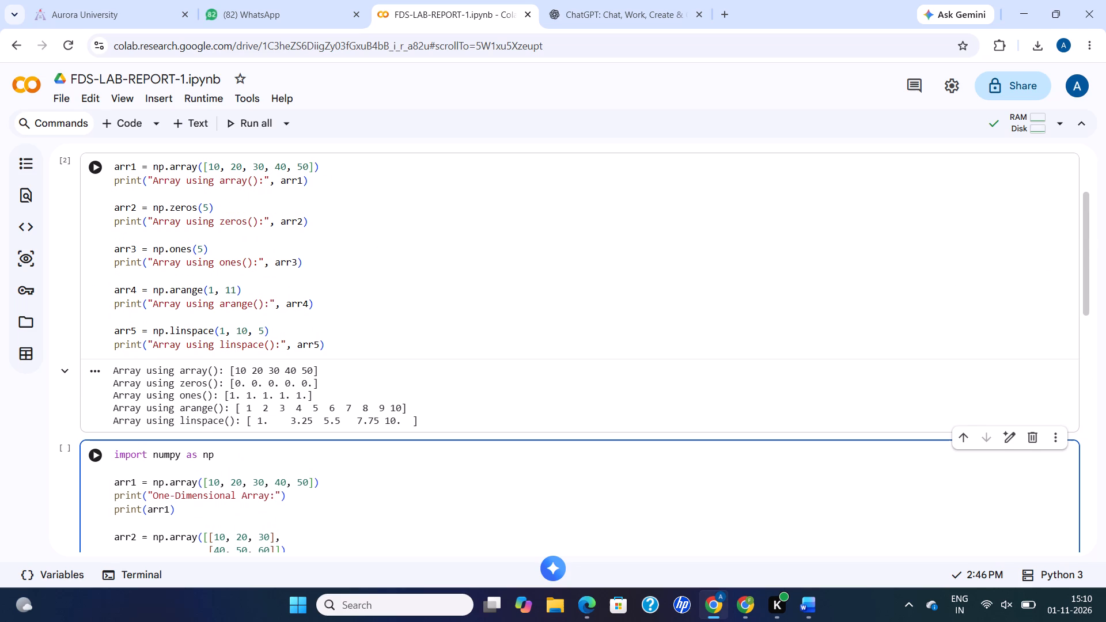
scroll(304, 402, "up", 1)
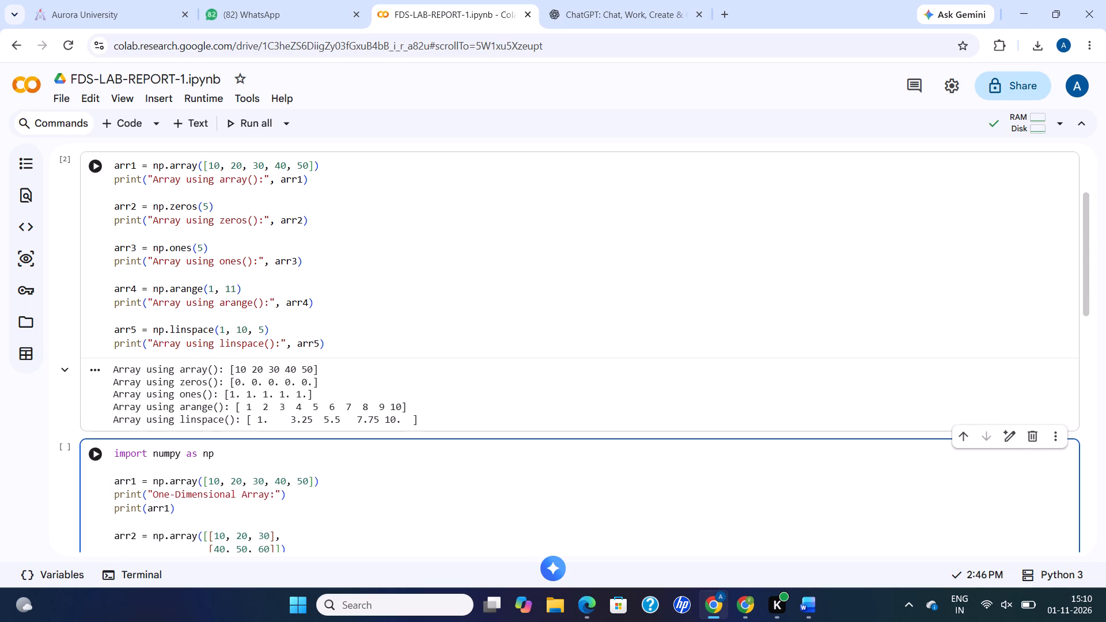
scroll(304, 402, "up", 4)
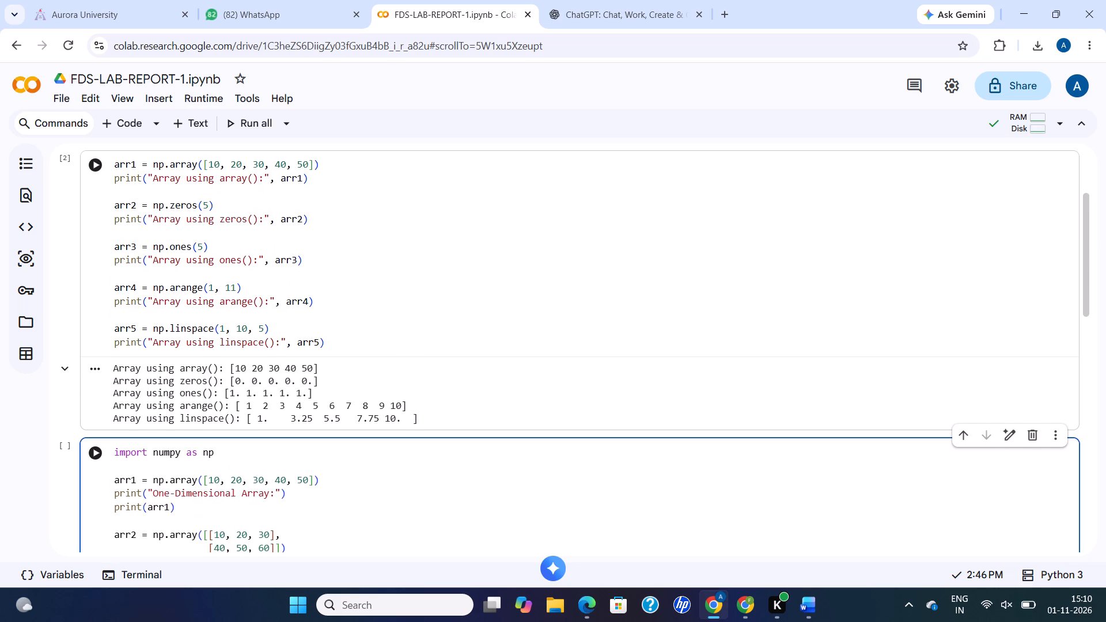
scroll(304, 402, "up", 2)
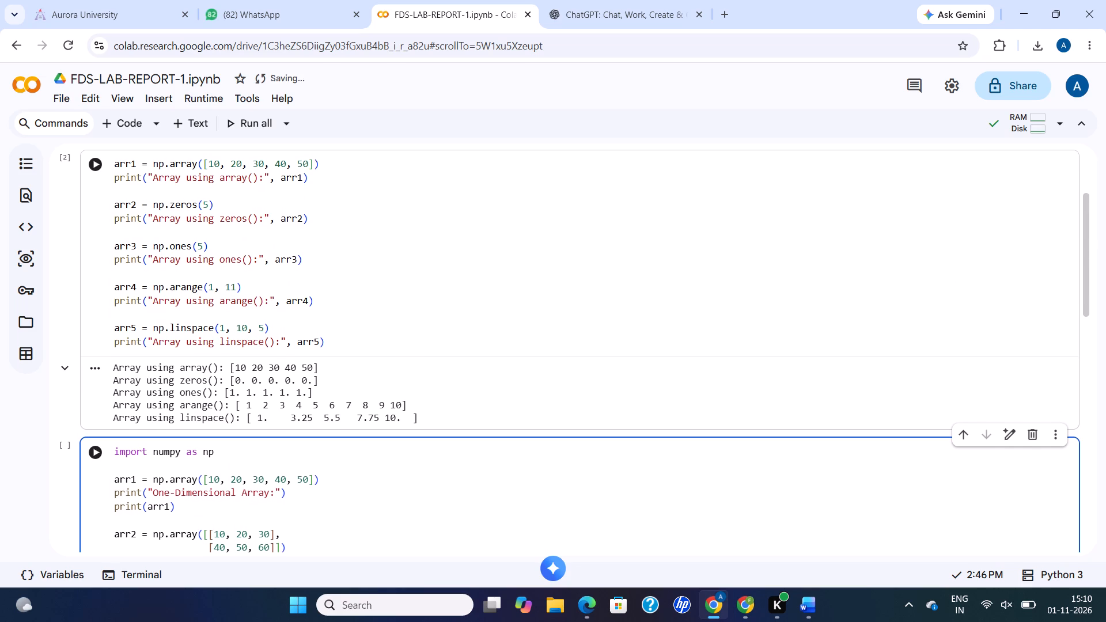
scroll(304, 402, "up", 1)
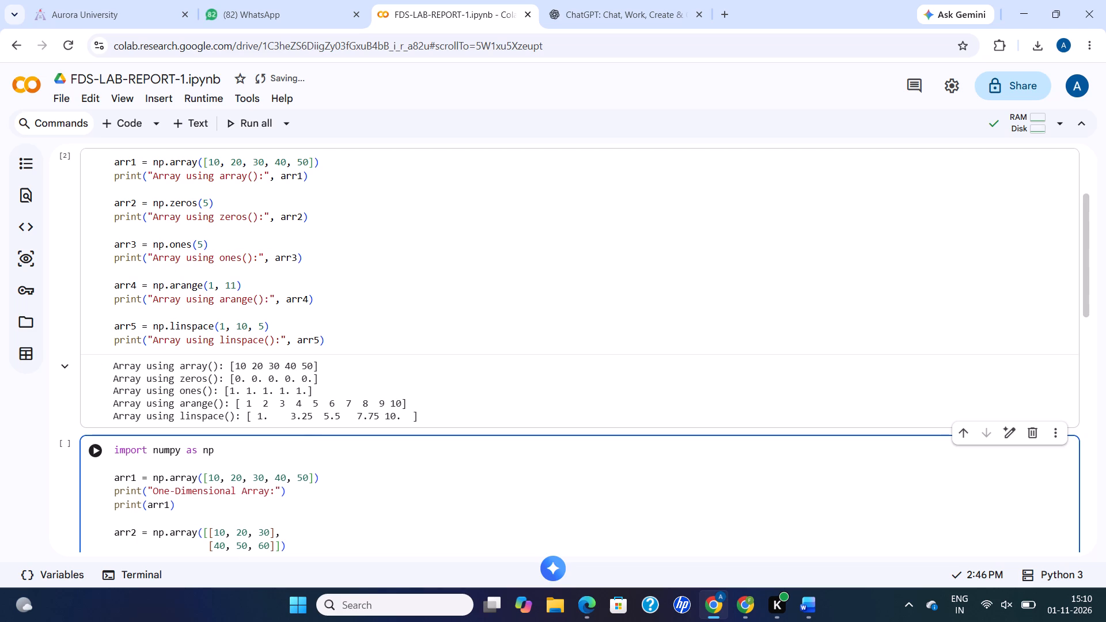
Add arr1, arr2 and arr3 as second arguments to the One-Dimensional, Two-Dimensional and zeros() label print statements in the new cell.
left_click(281, 492)
type(", arr1")
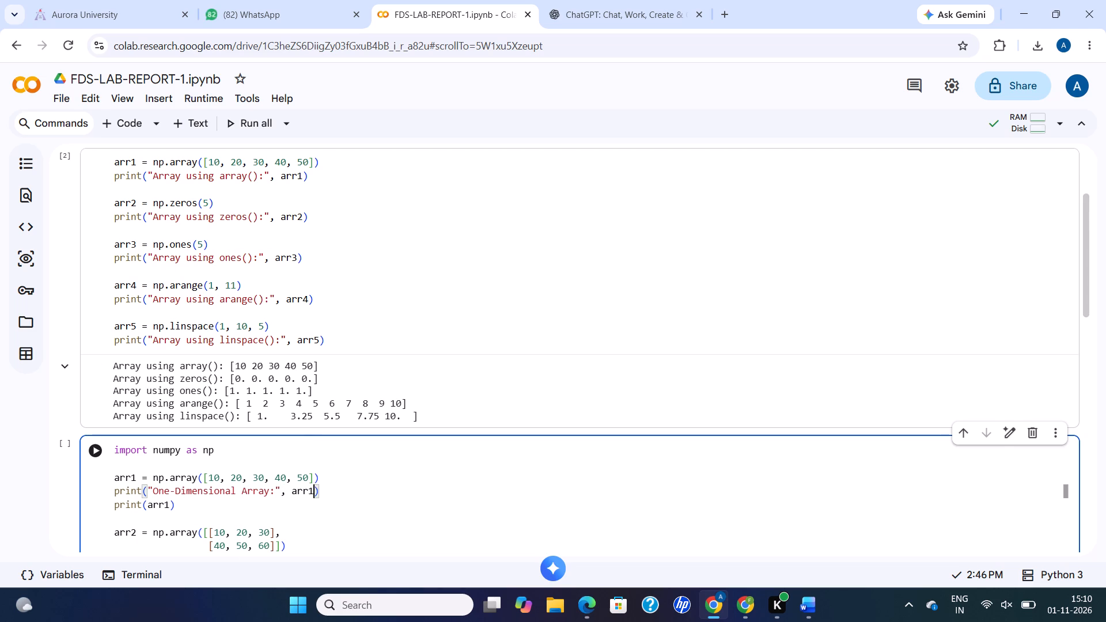
scroll(281, 492, "down", 2)
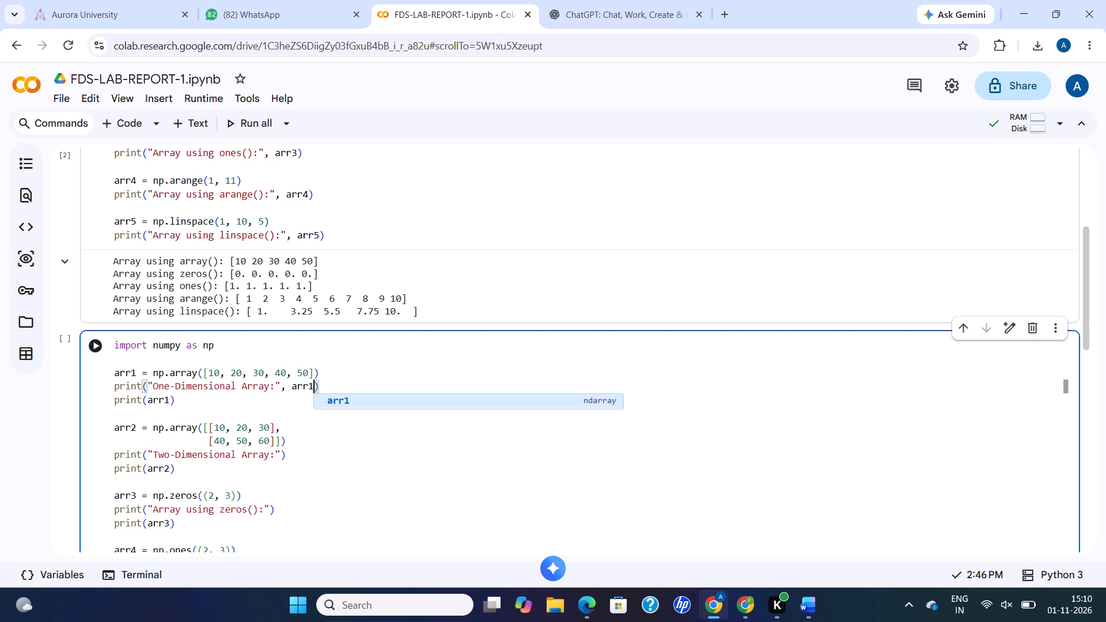
left_click(281, 453)
type(", arr2")
scroll(281, 453, "down", 1)
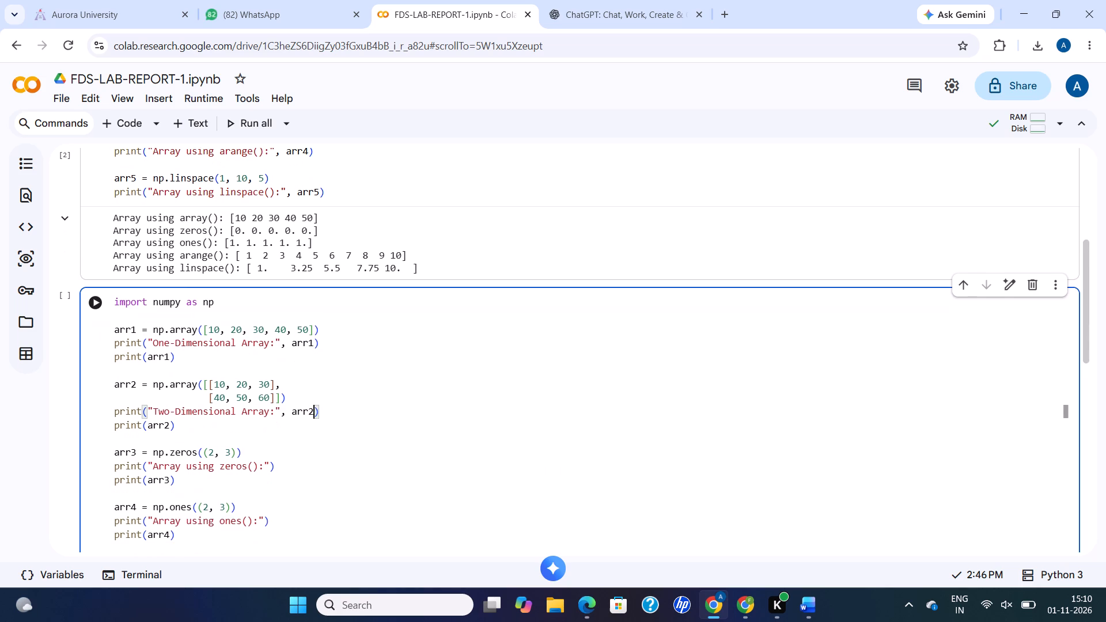
left_click(268, 469)
type(", q")
key("BackSpace")
type("arr3")
Add arr4, arr5 and arr6 as second arguments to the ones(), arange() and linspace() label print statements.
scroll(268, 469, "down", 1)
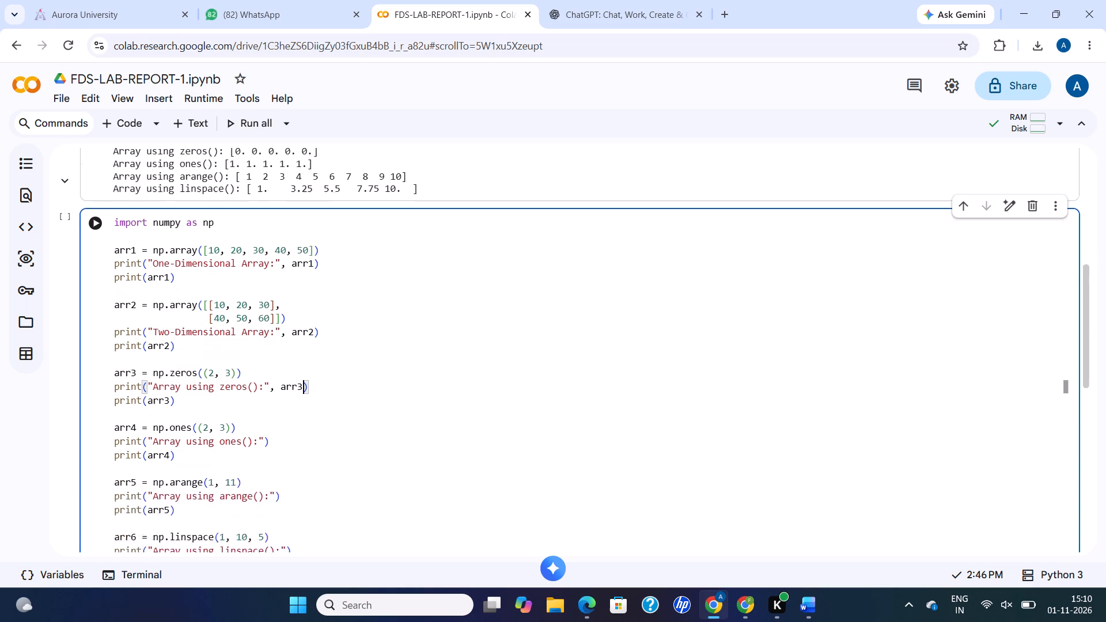
scroll(268, 469, "down", 2)
left_click(262, 347)
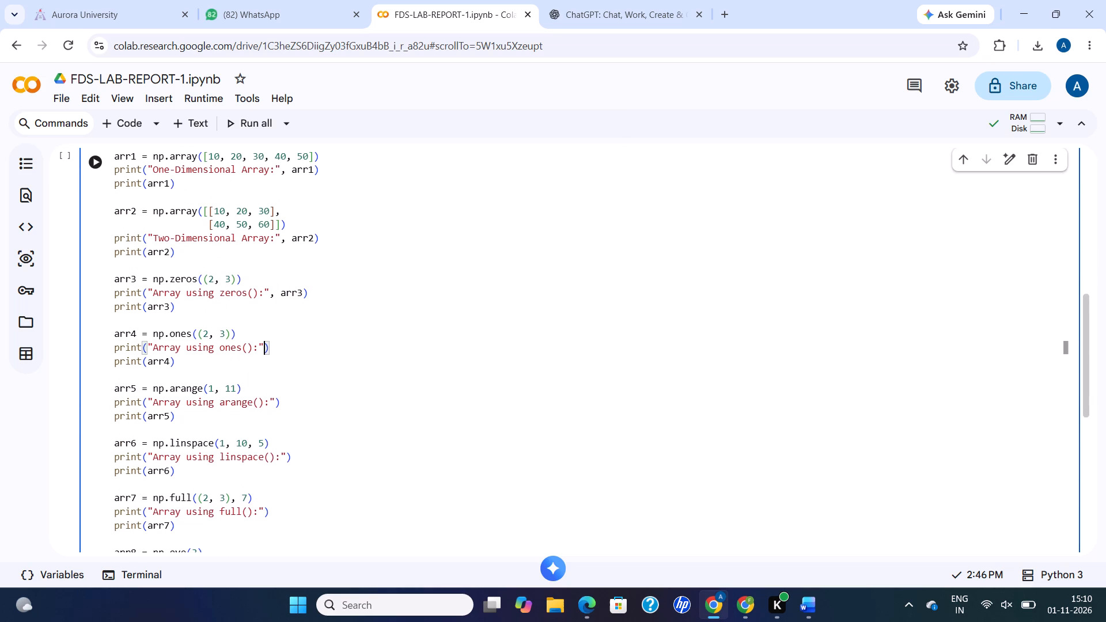
type(",")
key("space")
type("arr4")
left_click(275, 401)
type(", arr")
key("5")
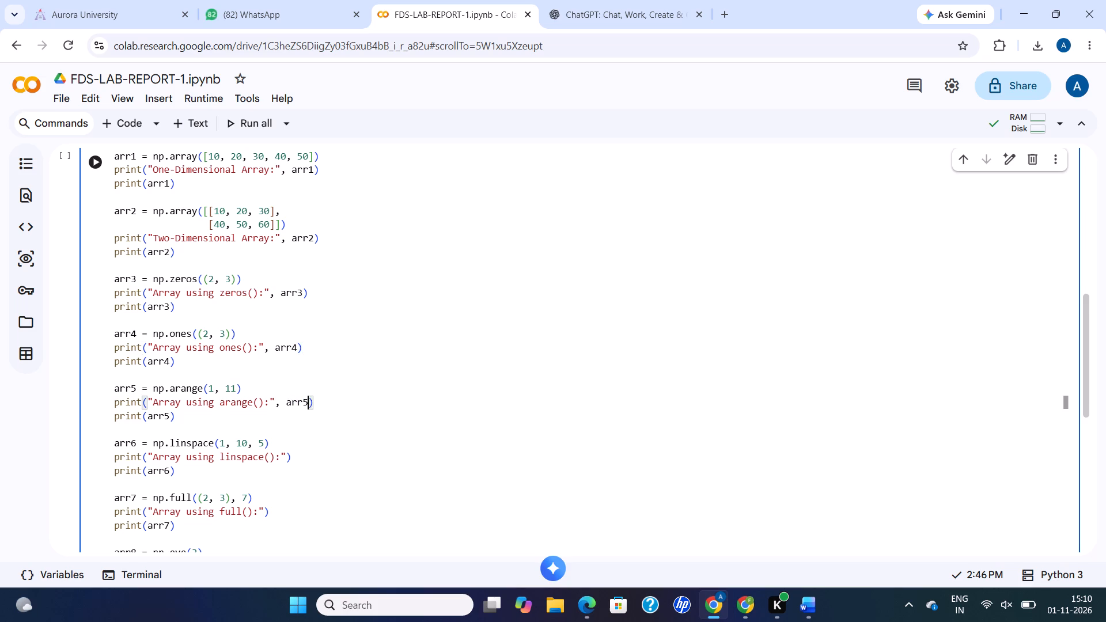
left_click(286, 457)
key("comma")
key("space")
type("arr6")
Add arr7, arr8 and arr9 as second arguments to the full(), eye() and empty() label print statements.
scroll(286, 457, "down", 1)
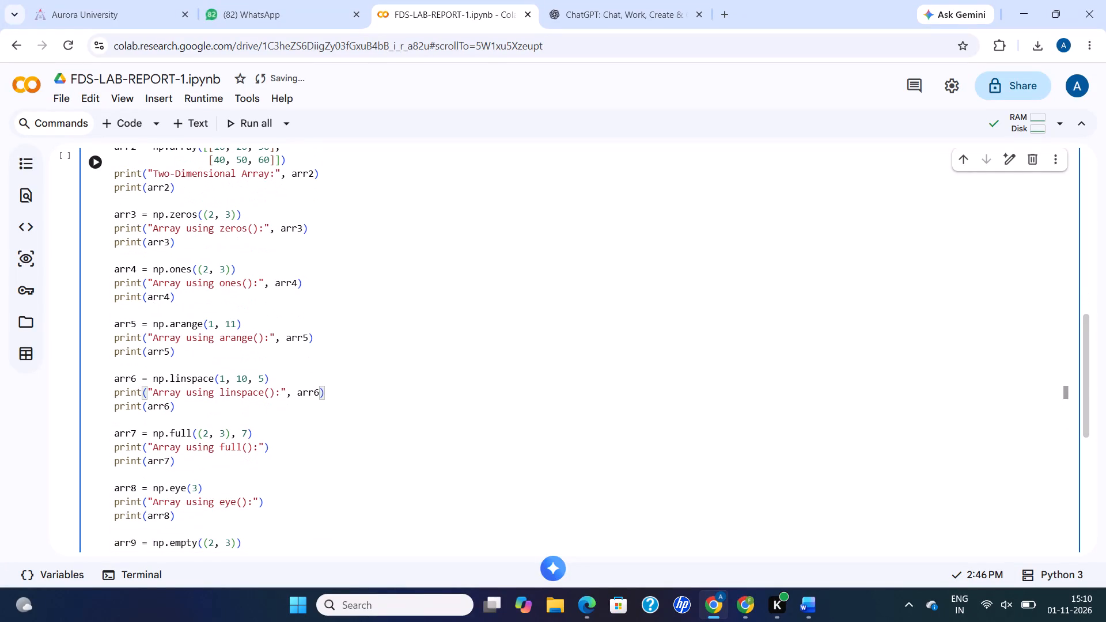
left_click(264, 445)
type(", arr")
key("7")
left_click(256, 504)
type(", arr")
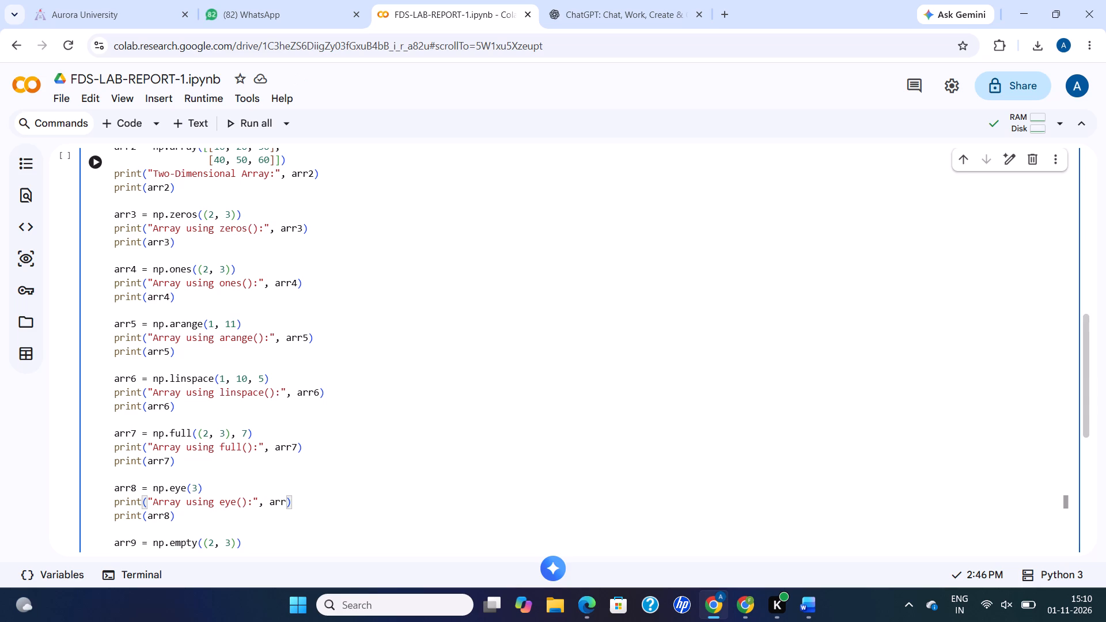
key("8")
scroll(247, 553, "down", 3)
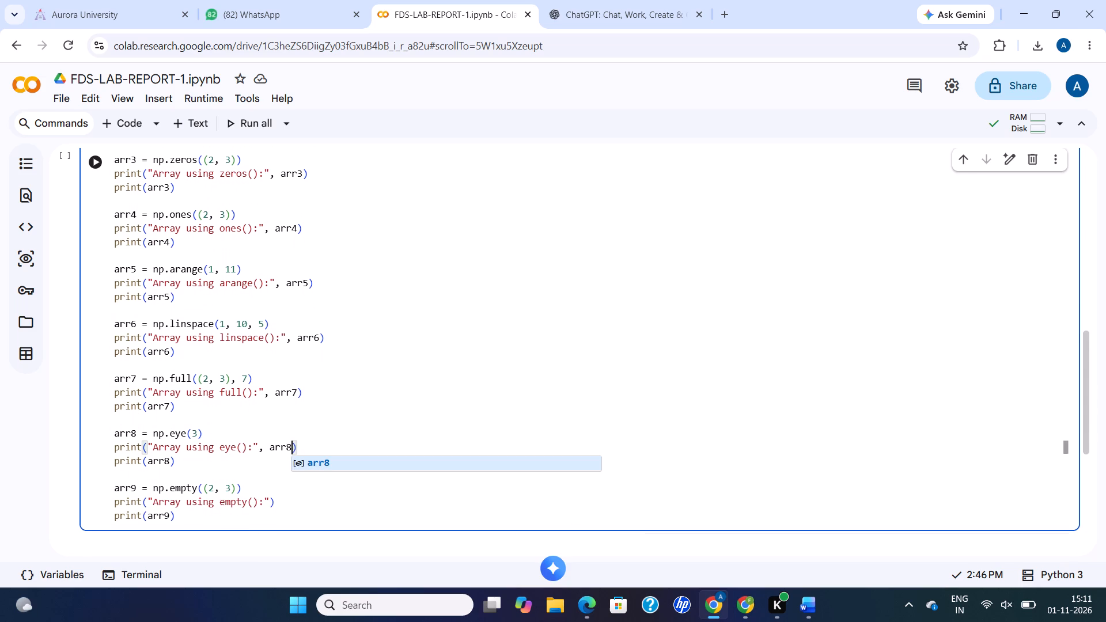
left_click(268, 499)
type(",")
key("space")
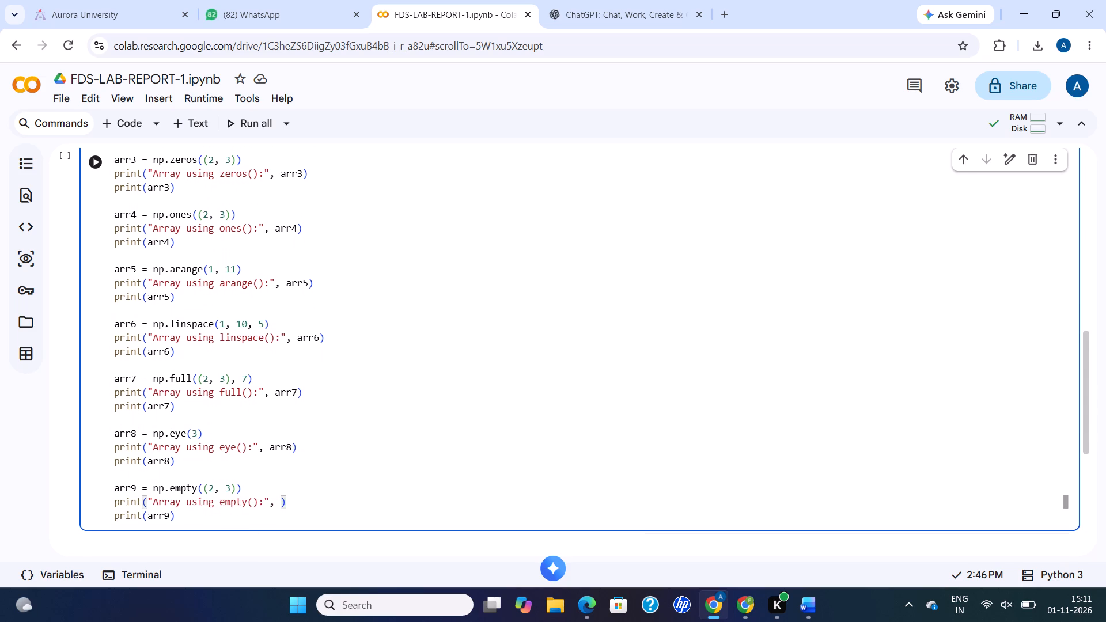
type("arr")
key("9")
Delete the separate print(arr2) and print(arr1) lines from the new array creation cell.
scroll(208, 185, "up", 2)
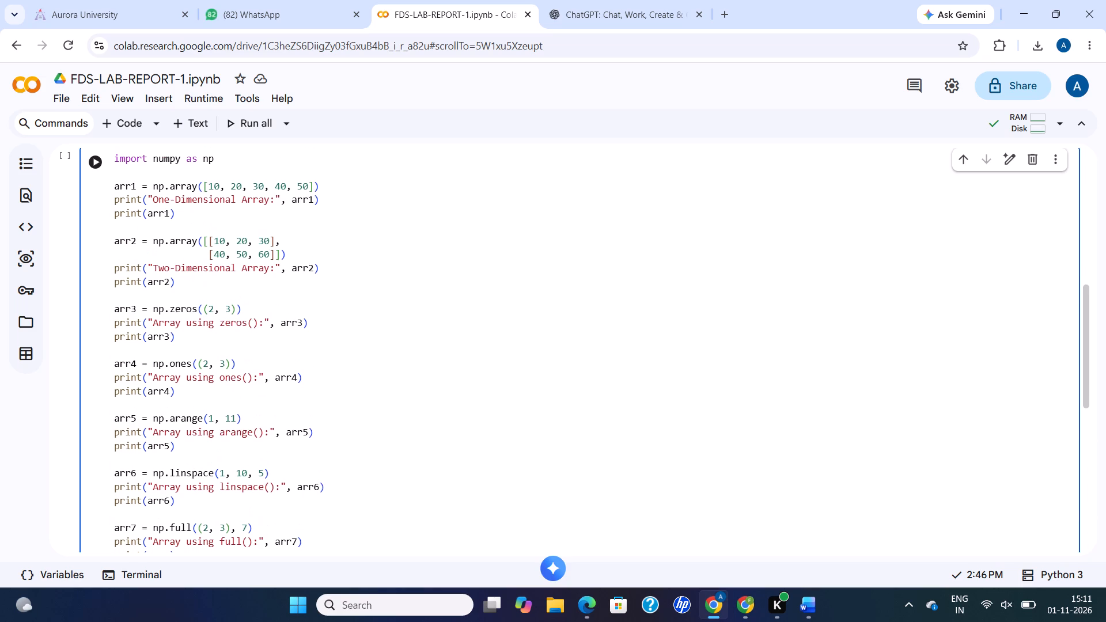
left_click_drag(180, 283, 116, 285)
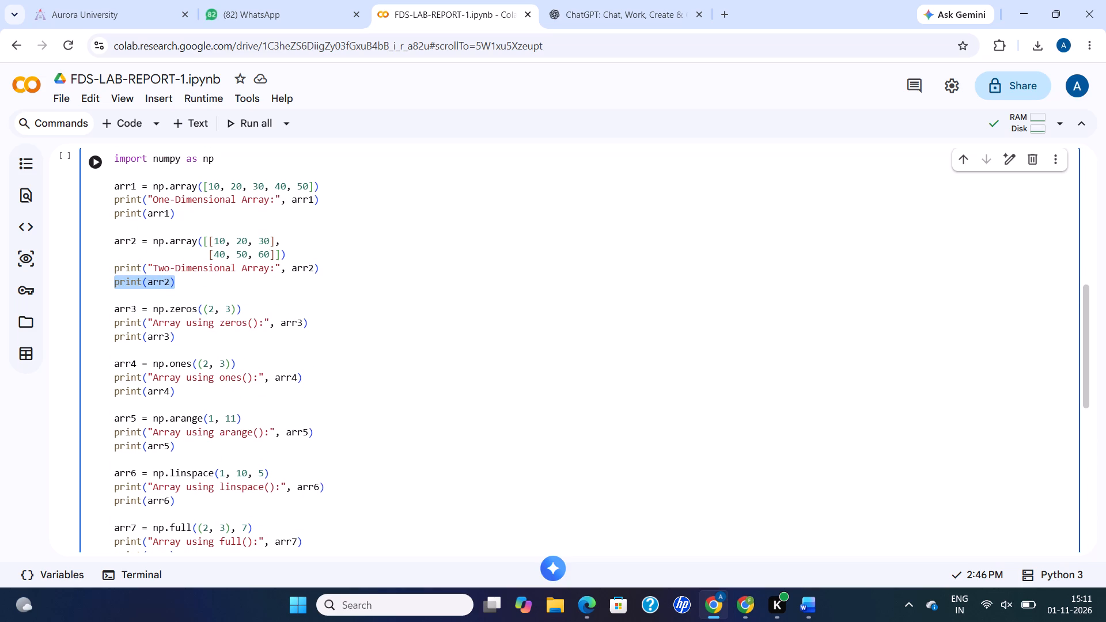
key("BackSpace")
key("BackSpace")
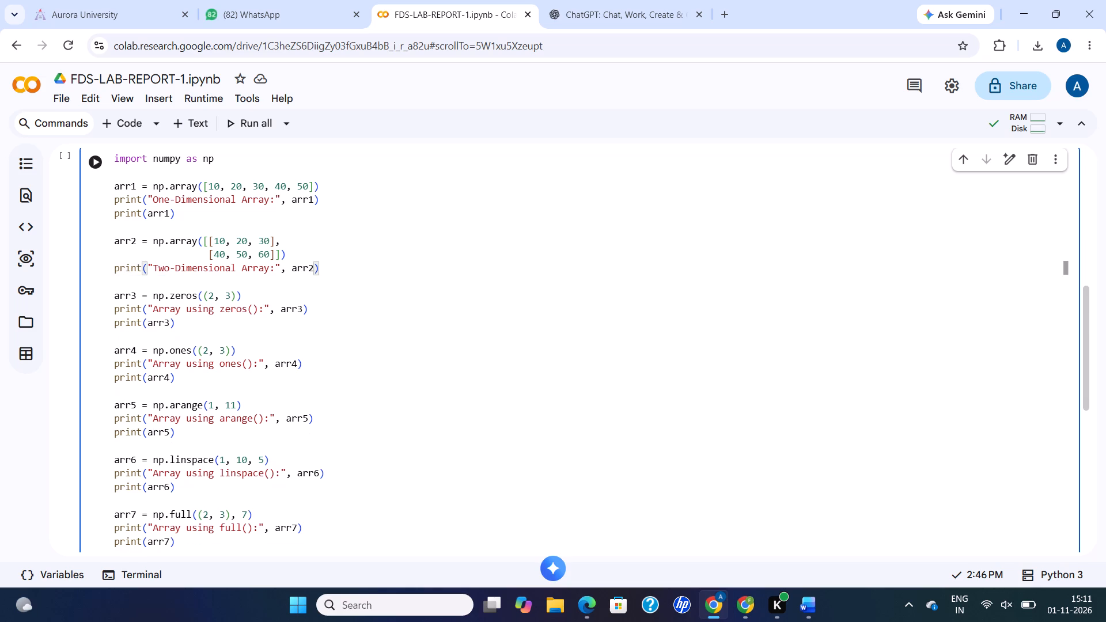
left_click_drag(177, 217, 112, 218)
key("BackSpace")
key("BackSpace")
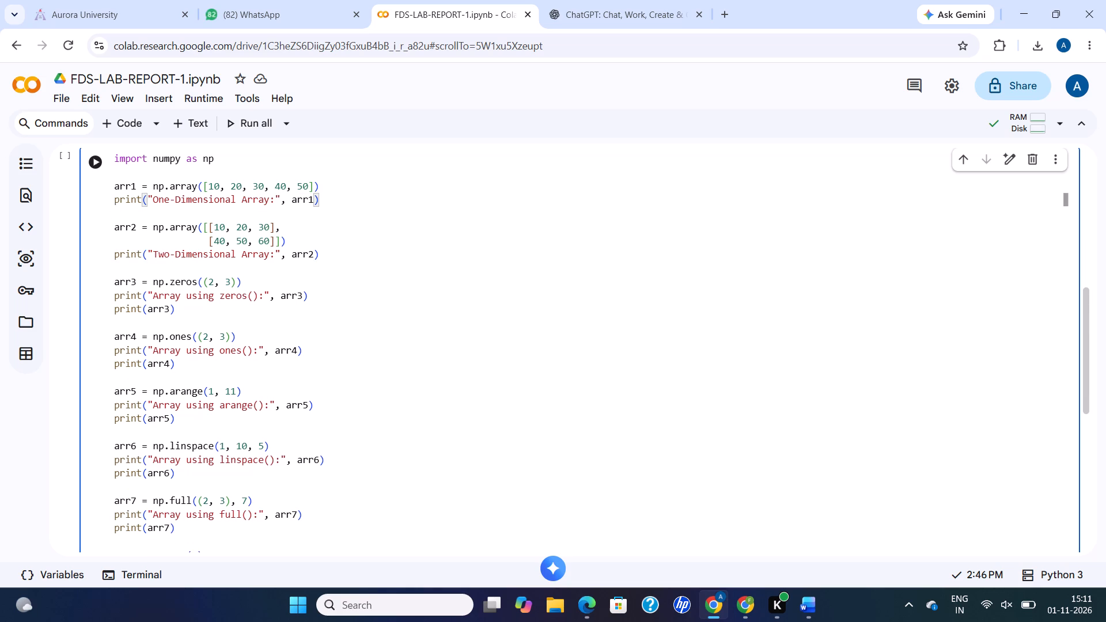
Remove the import numpy as np line and the blank lines above arr1 in the new cell.
left_click_drag(231, 162, 115, 170)
key("BackSpace")
key("BackSpace")
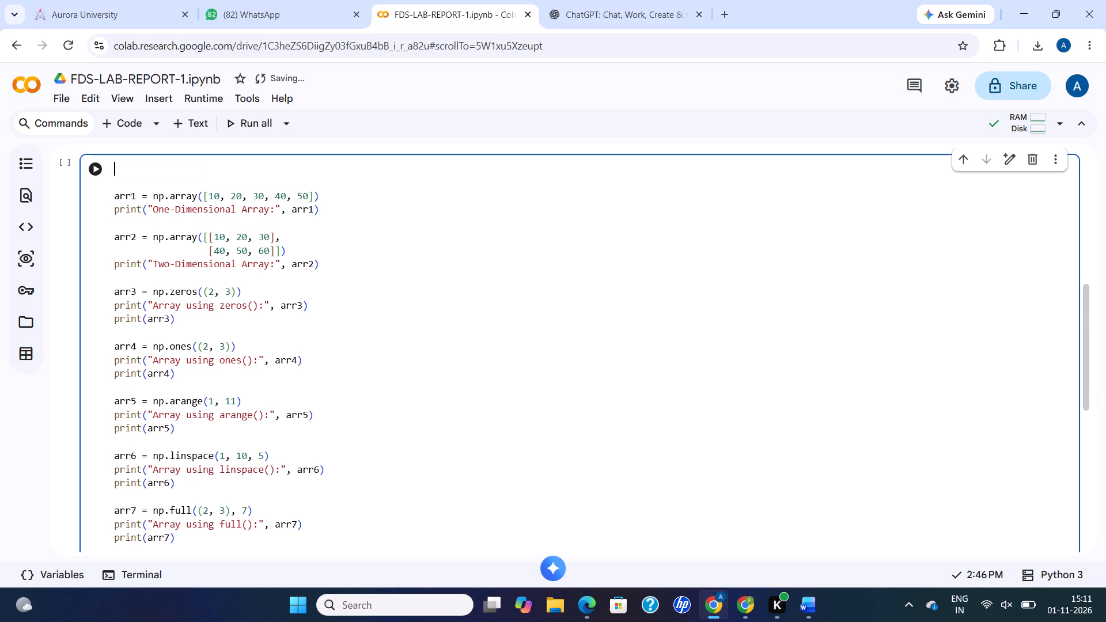
key("Down")
key("BackSpace")
key("Down")
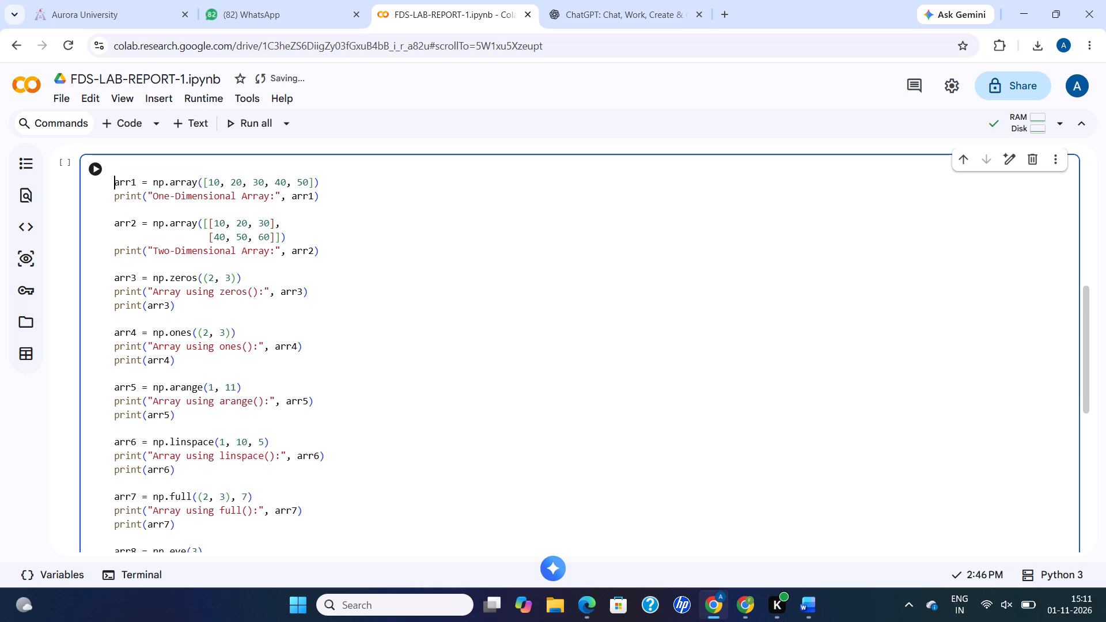
key("BackSpace")
Delete the separate print(arr3), print(arr4), print(arr5) and print(arr6) lines, leaving one blank line between the array blocks.
left_click_drag(184, 294, 111, 293)
key("BackSpace")
key("BackSpace")
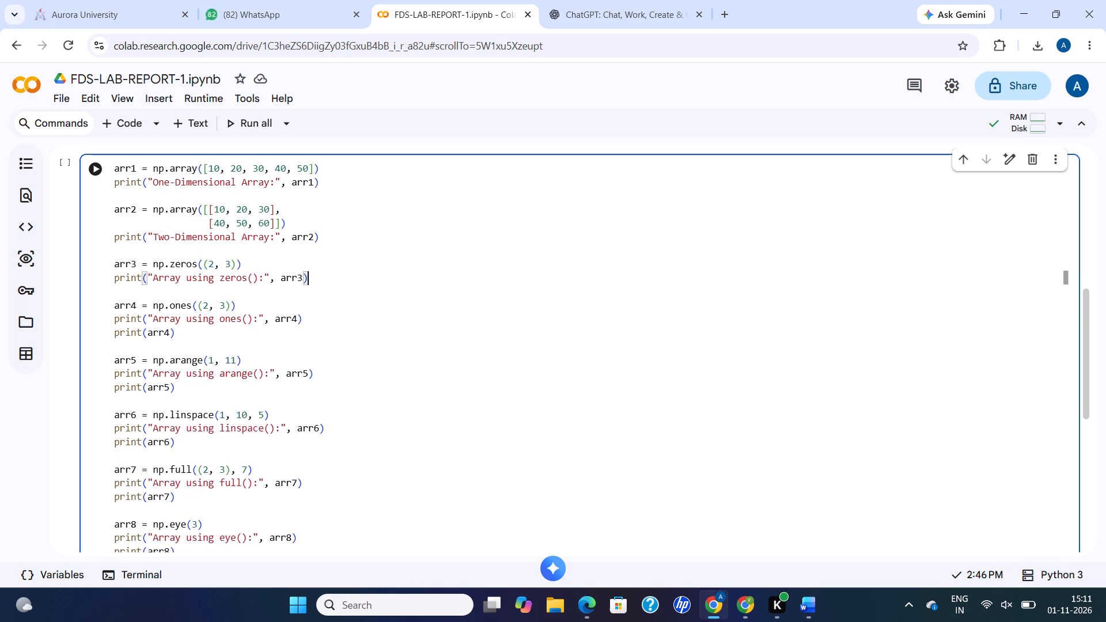
left_click_drag(191, 334, 116, 332)
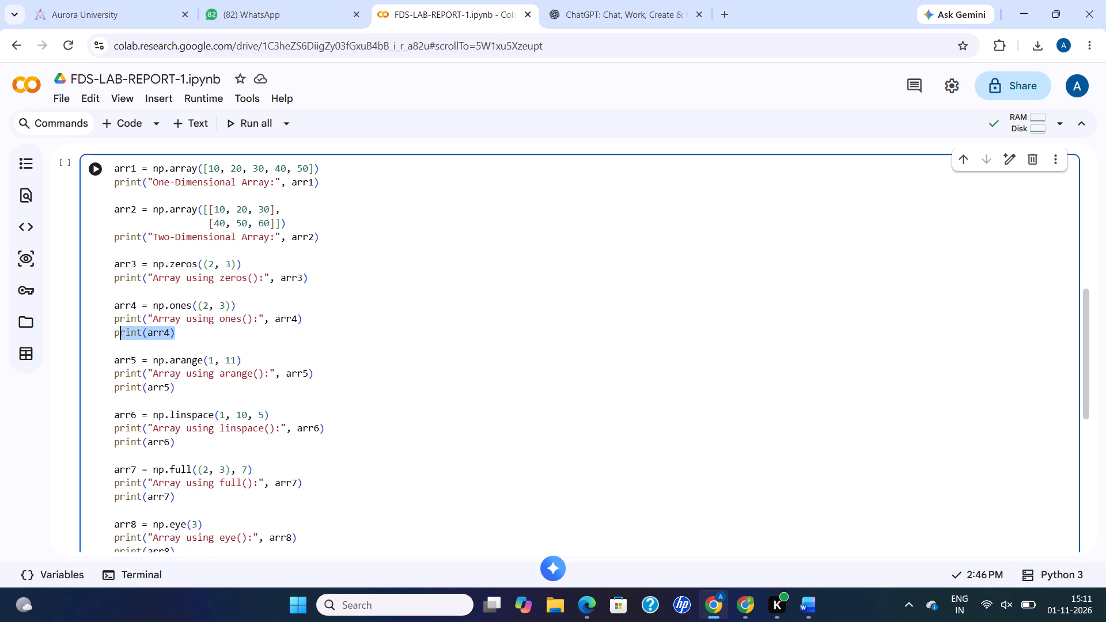
left_click_drag(116, 332, 116, 332)
key("BackSpace")
key("BackSpace")
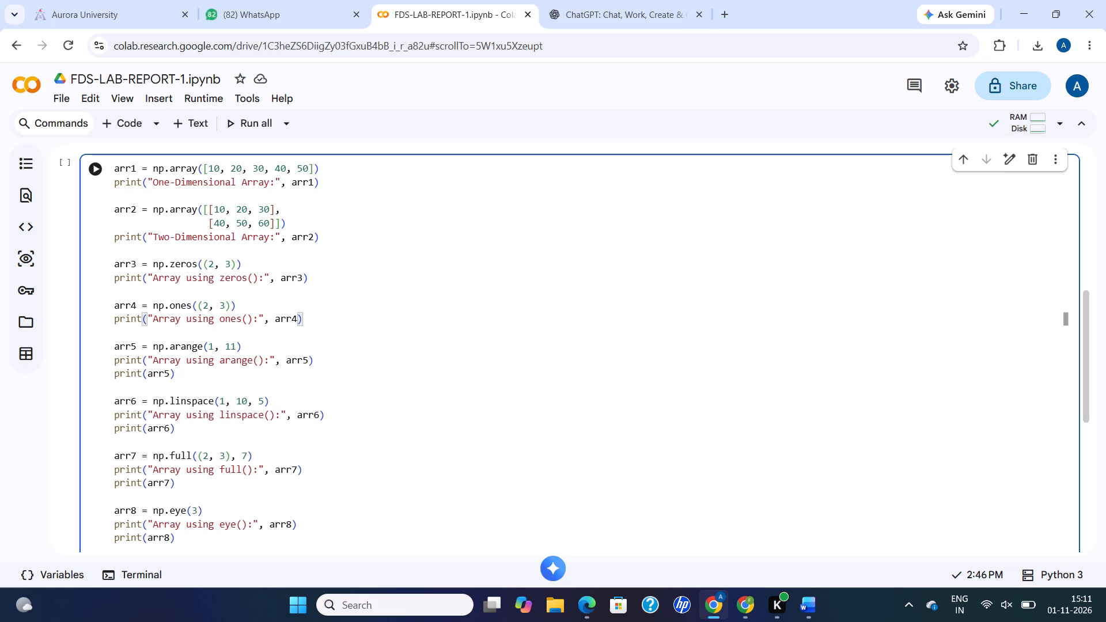
left_click_drag(173, 374, 108, 369)
key("BackSpace")
key("BackSpace")
left_click_drag(179, 417, 129, 412)
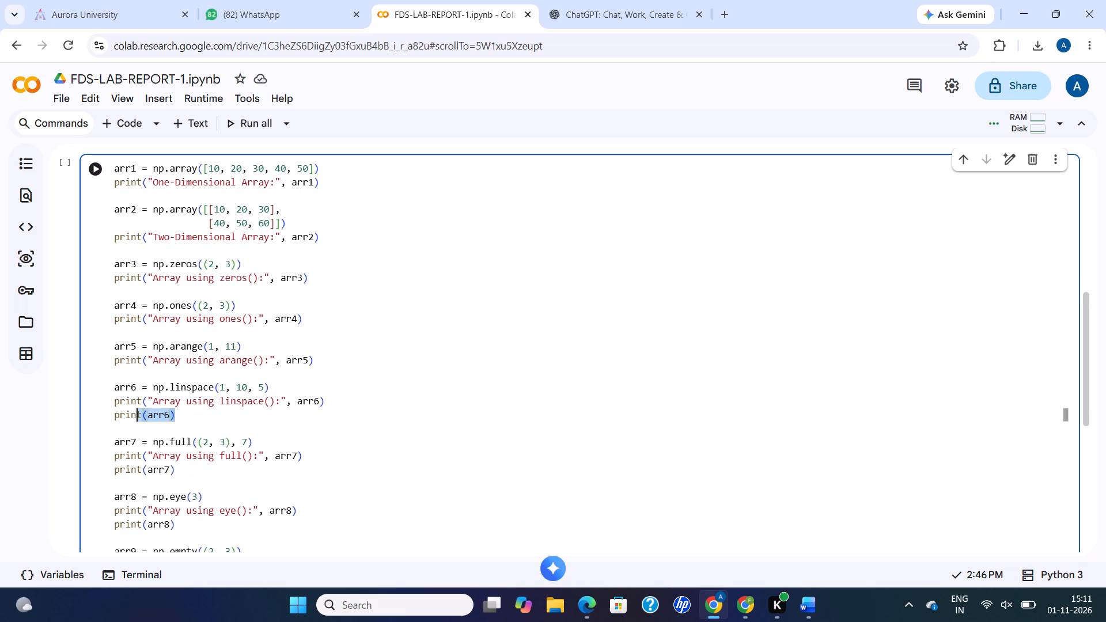
left_click_drag(129, 412, 109, 412)
key("BackSpace")
key("BackSpace")
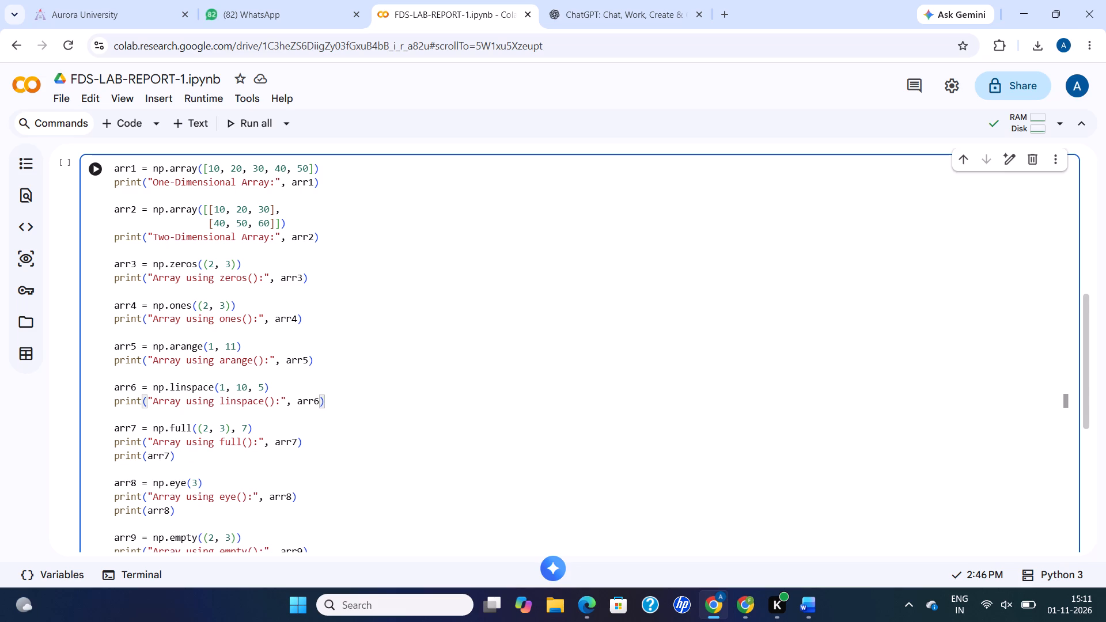
Delete the separate print(arr7), print(arr8) and print(arr9) lines from the new cell.
left_click_drag(182, 453, 112, 453)
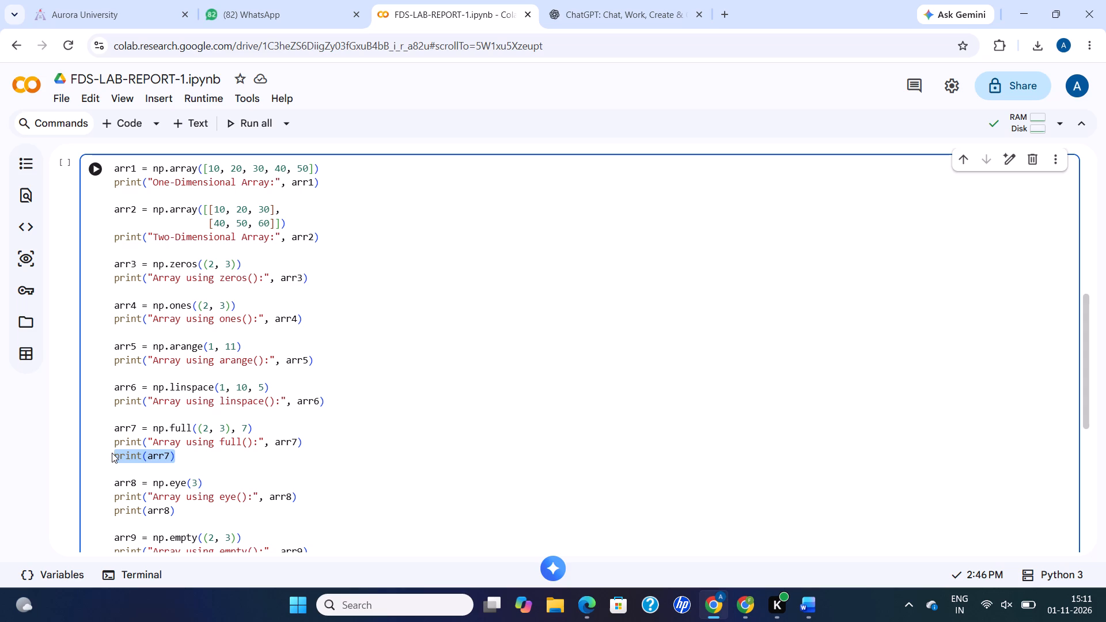
key("BackSpace")
key("BackSpace")
left_click_drag(177, 499, 154, 495)
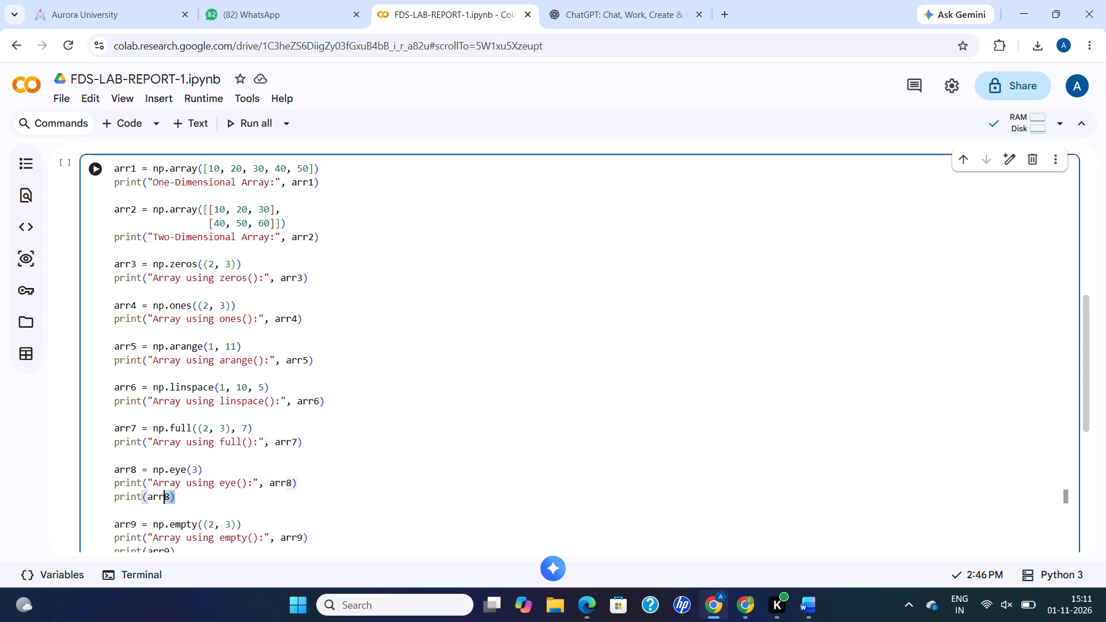
left_click_drag(154, 495, 105, 494)
key("BackSpace")
key("BackSpace")
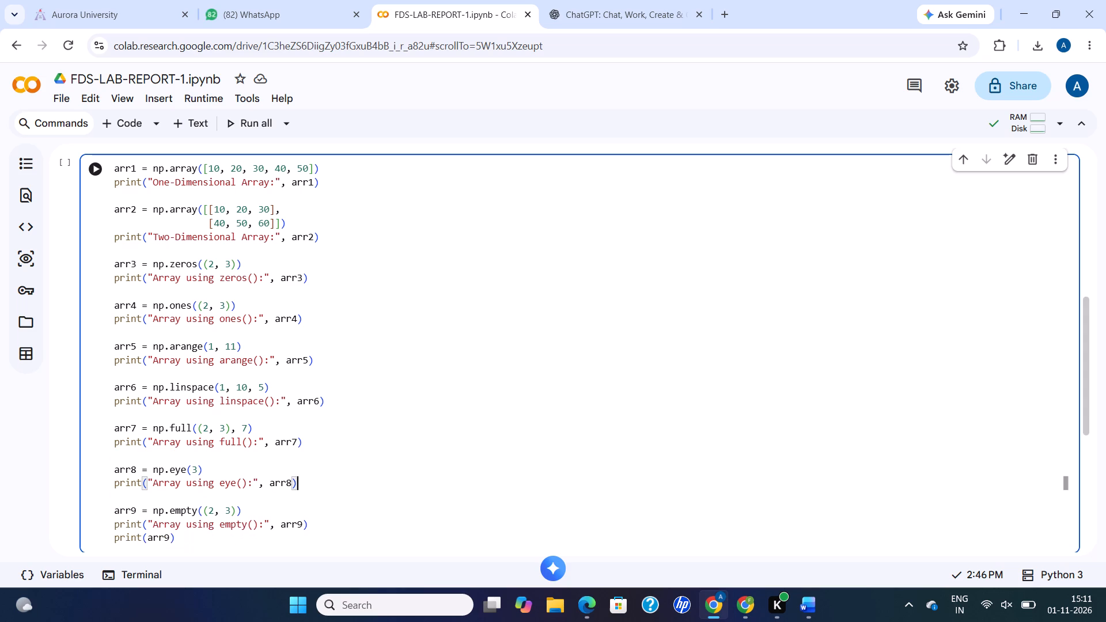
left_click_drag(180, 539, 100, 538)
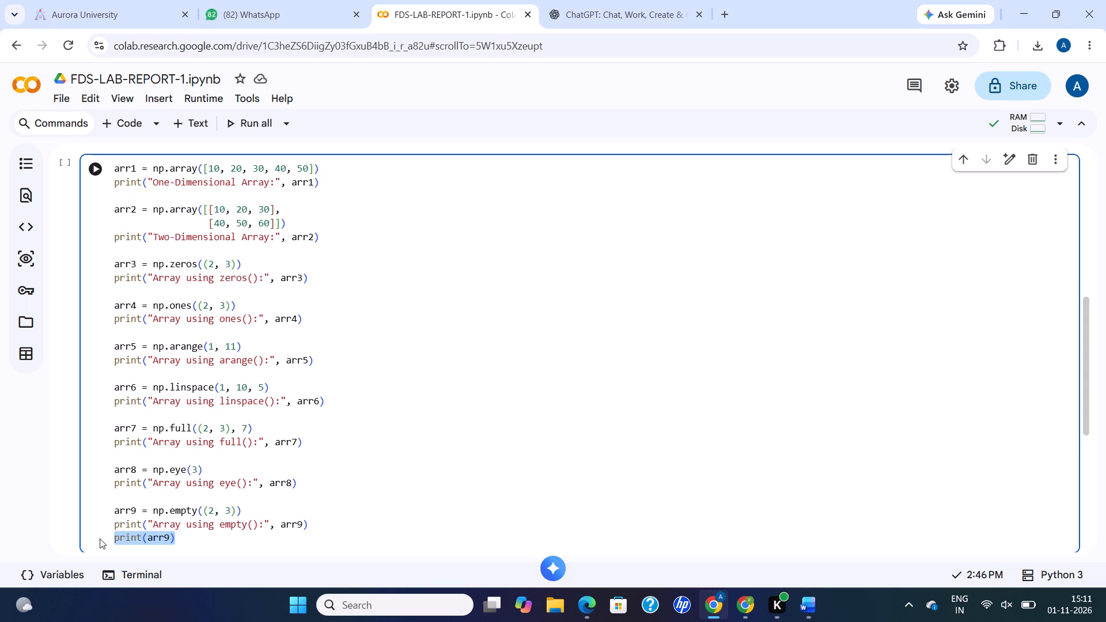
key("BackSpace")
key("BackSpace")
Delete the original five-array code cell under the NumPy Array Creation heading.
scroll(229, 386, "up", 2)
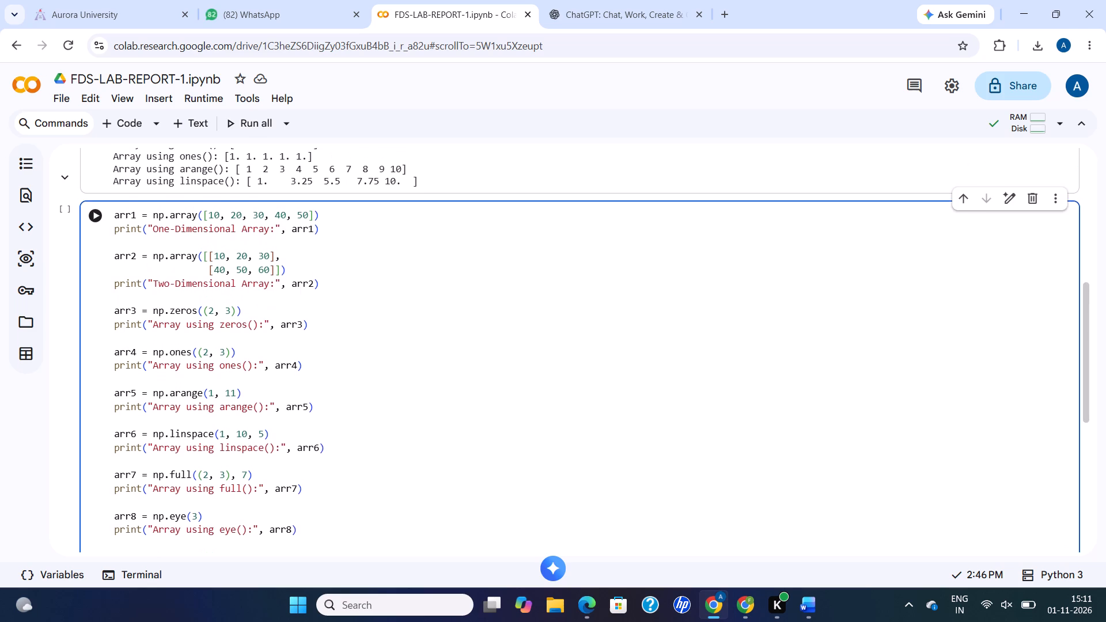
scroll(229, 386, "up", 3)
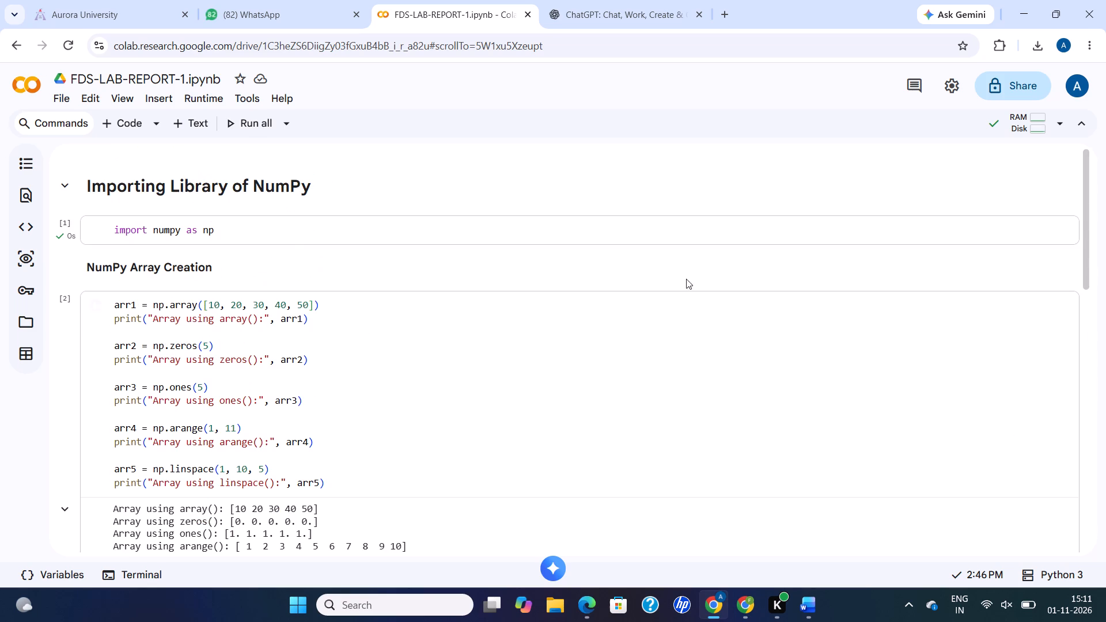
scroll(799, 434, "down", 1)
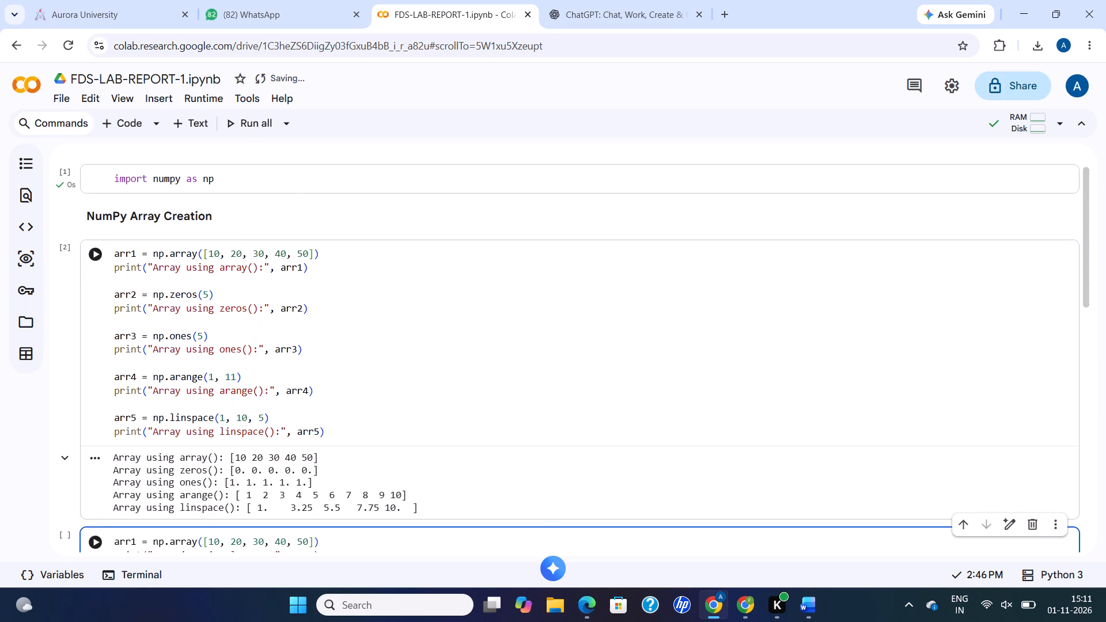
left_click(805, 309)
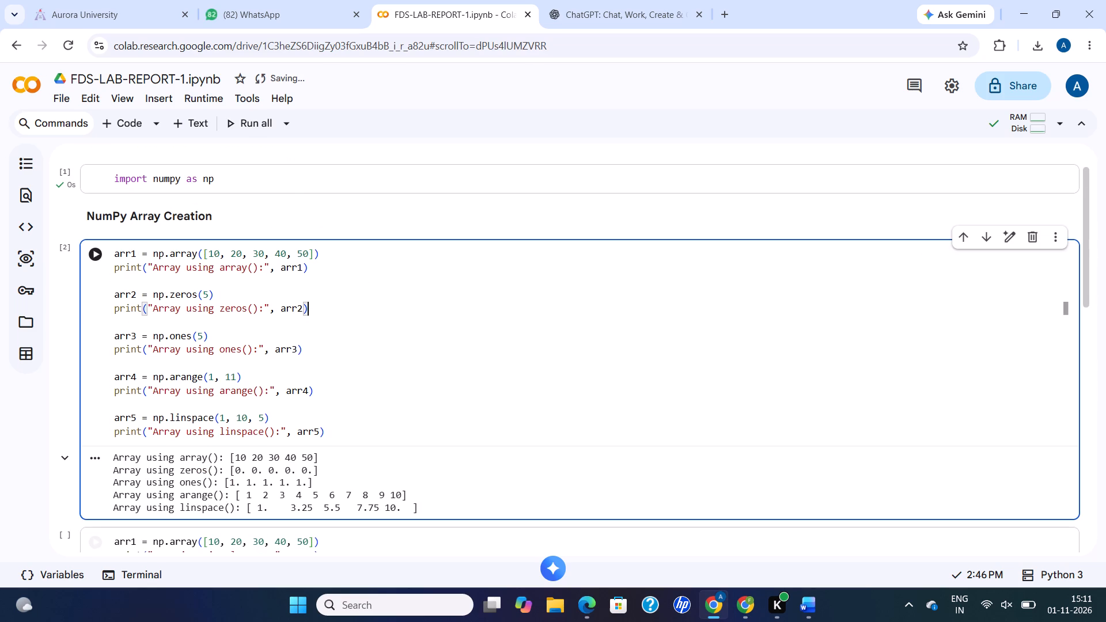
left_click(1032, 237)
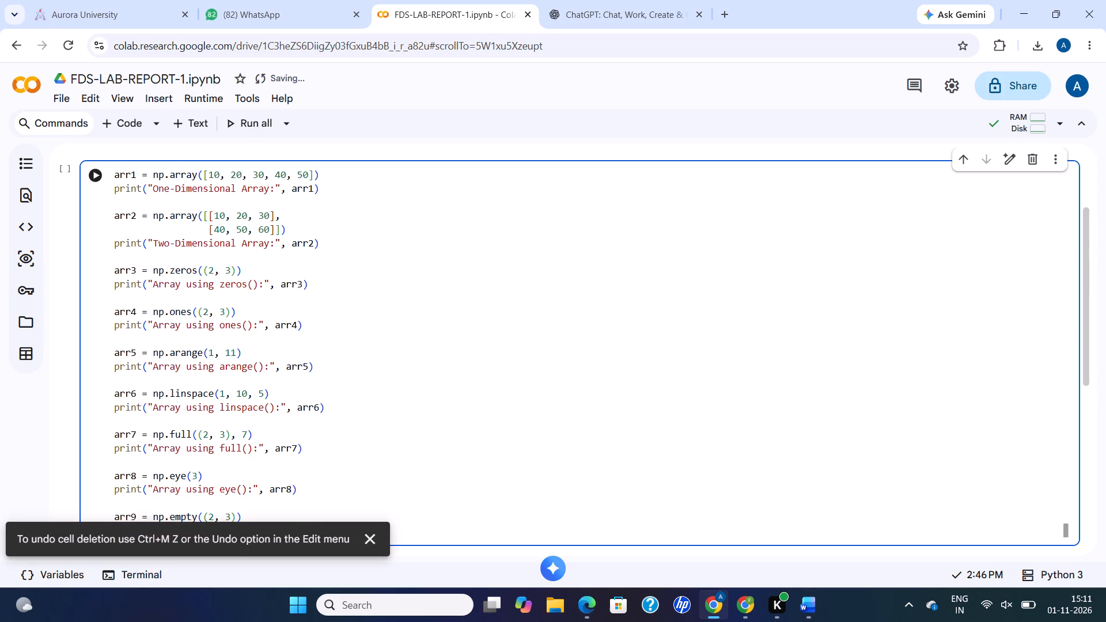
Run the remaining nine-array cell under NumPy Array Creation and review its printed output.
scroll(644, 328, "up", 1)
left_click(94, 280)
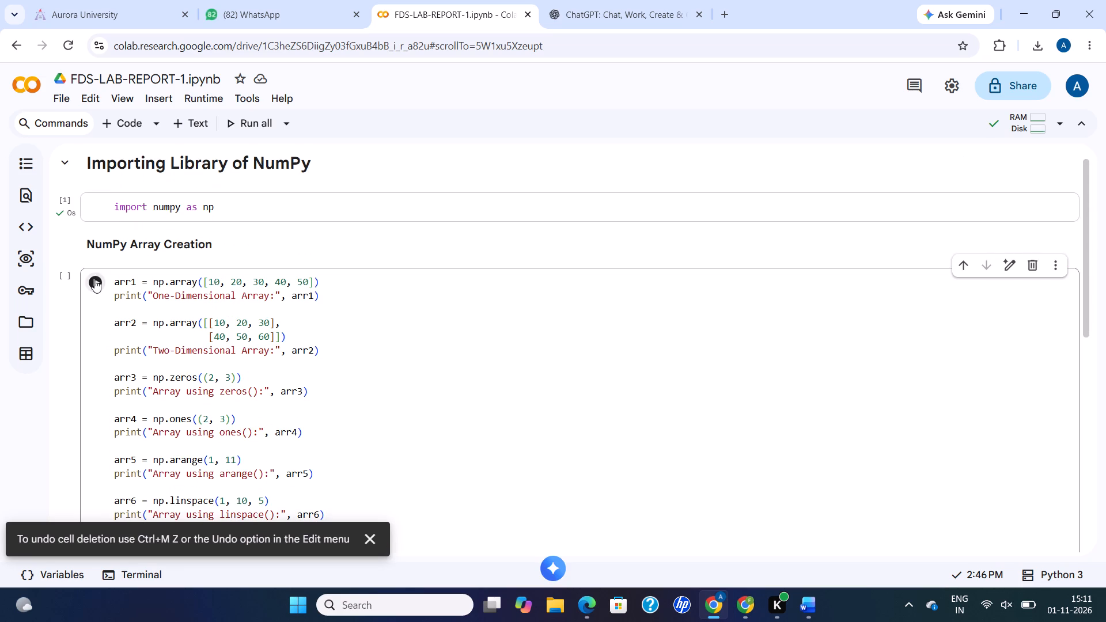
scroll(286, 388, "up", 2)
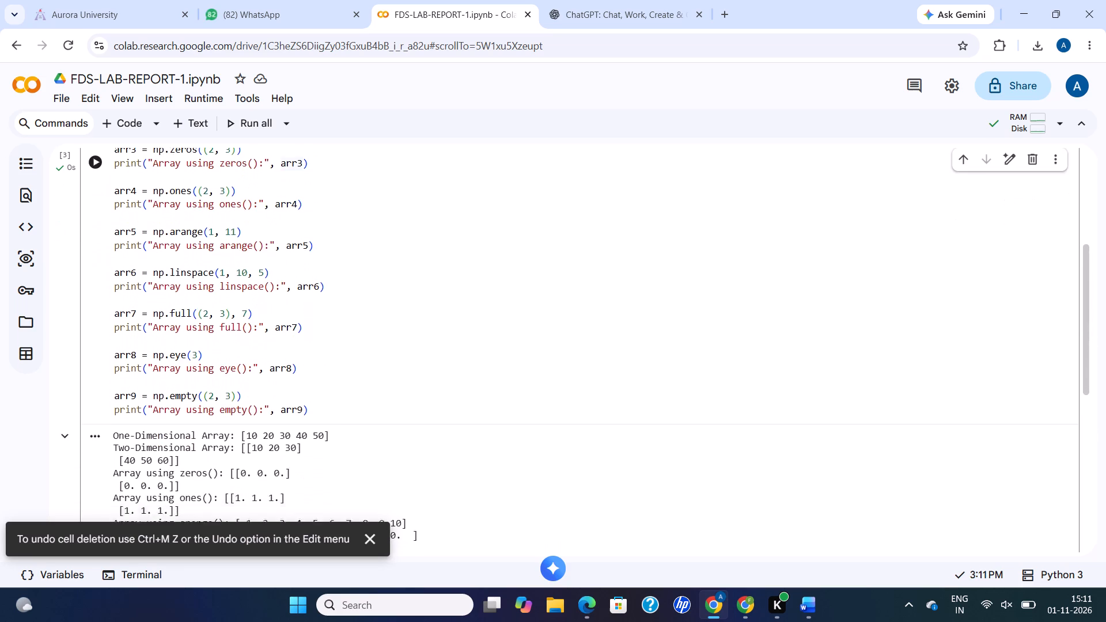
scroll(286, 388, "up", 2)
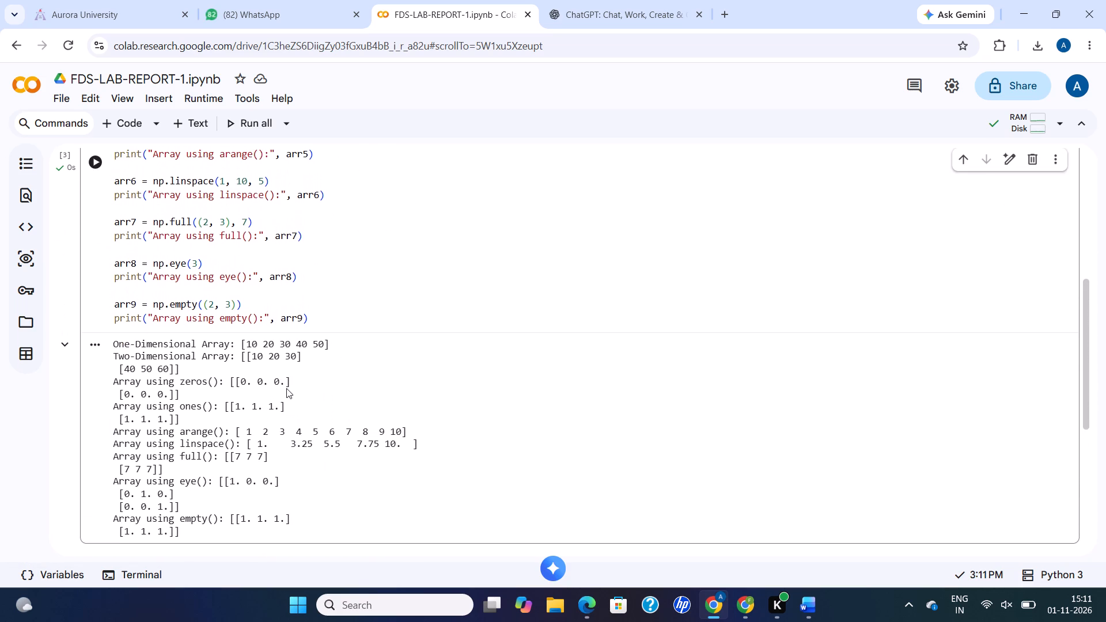
Capture a screenshot of the notebook from the Importing Library of NumPy heading through the arr6 code lines, including the browser address bar.
scroll(286, 388, "up", 3)
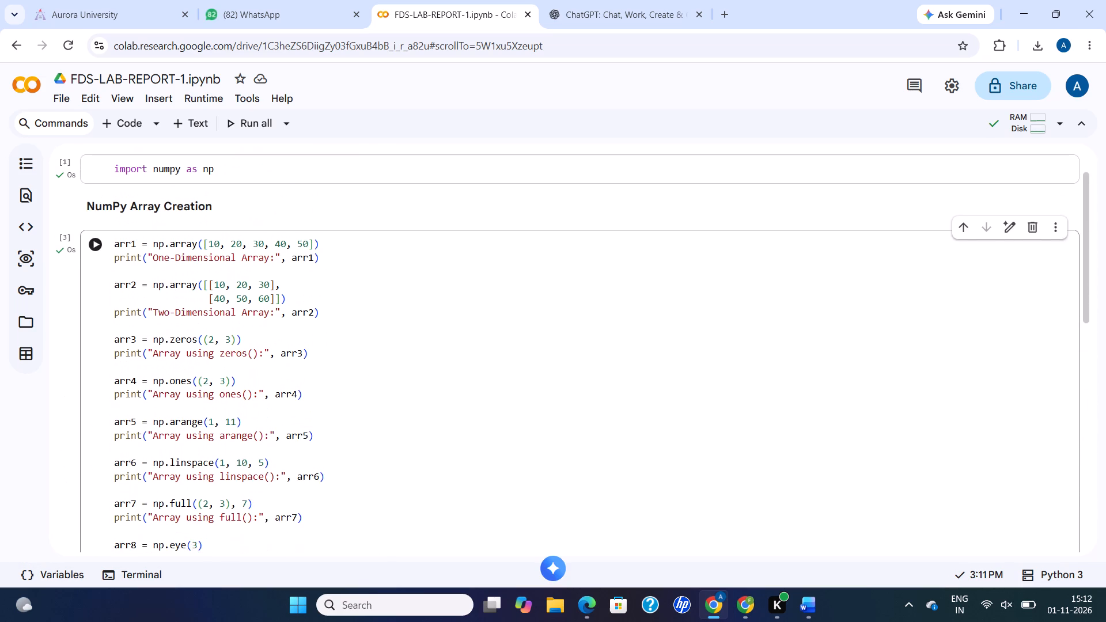
scroll(286, 388, "up", 2)
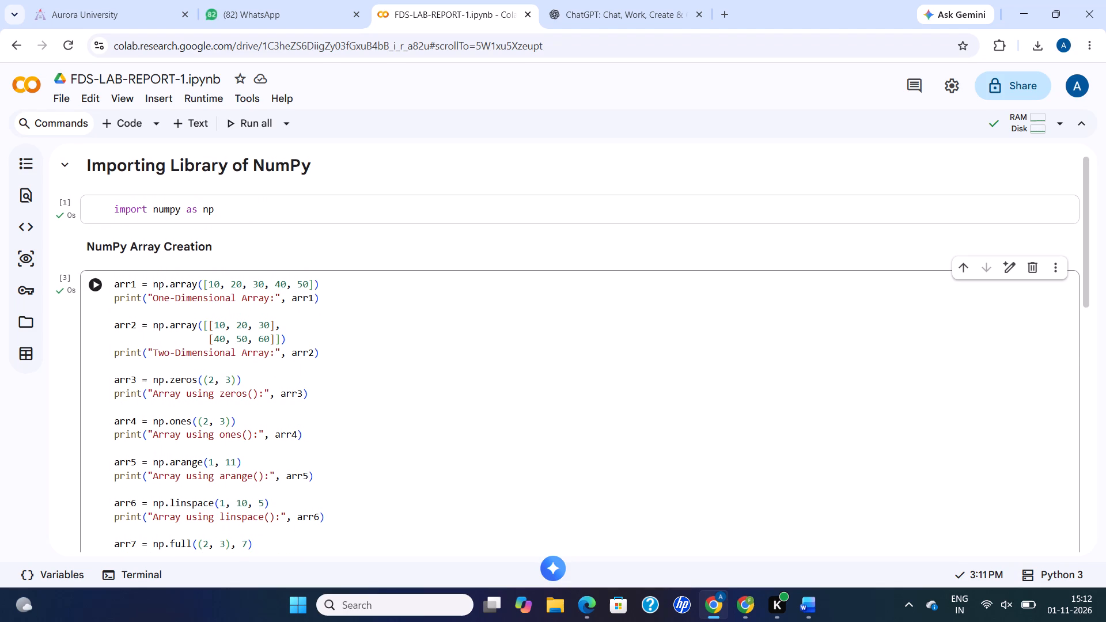
key("ctrl+minus")
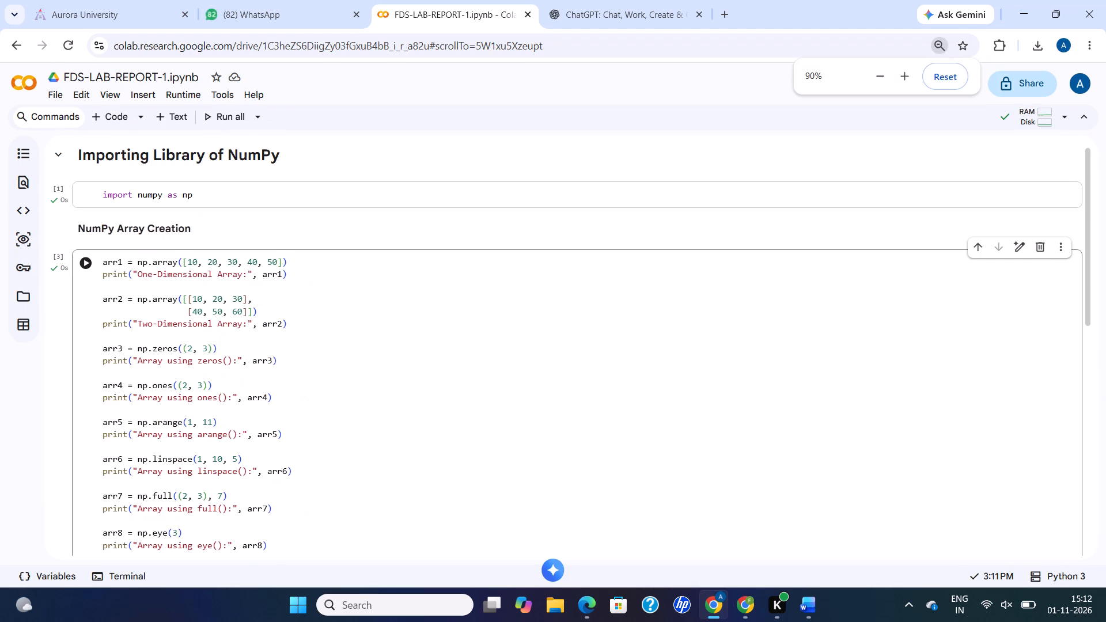
scroll(292, 346, "down", 1)
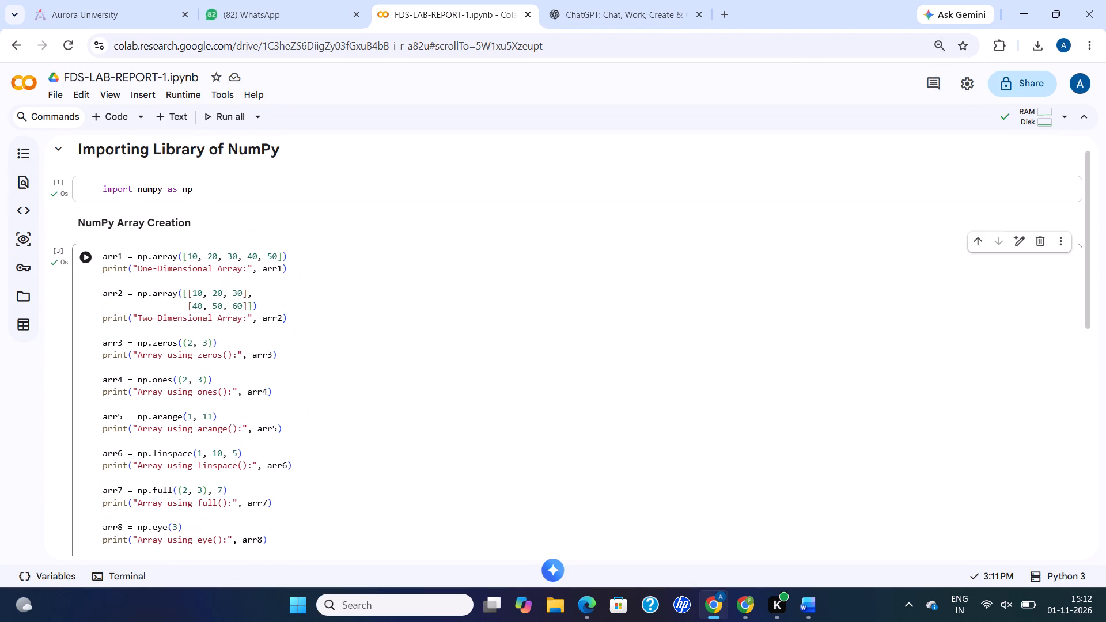
key("ctrl+plus")
scroll(339, 324, "up", 1)
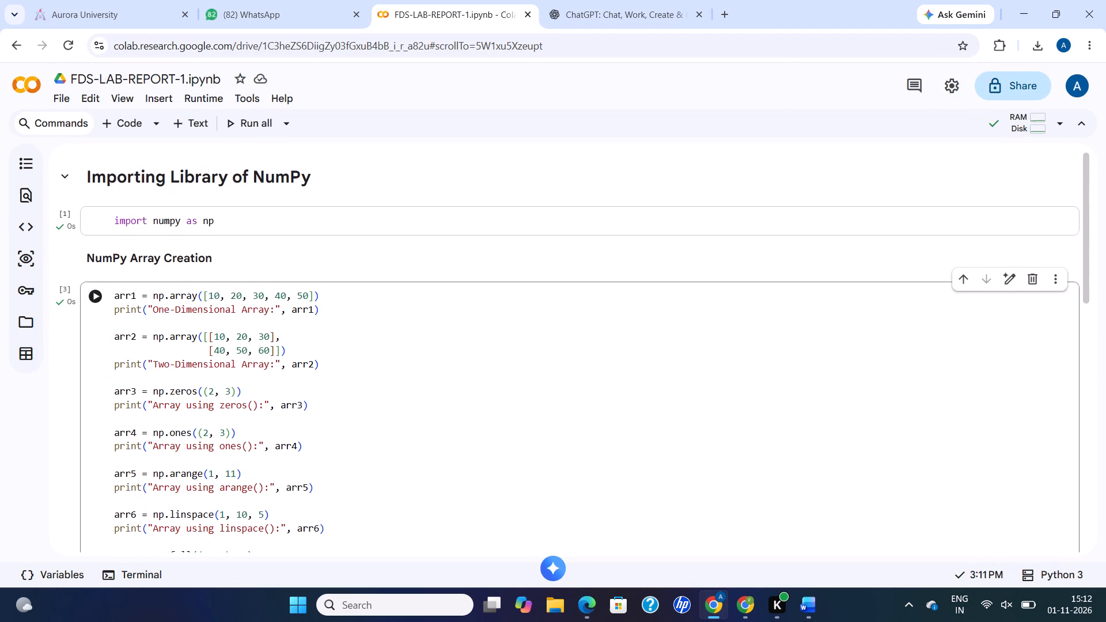
scroll(339, 324, "up", 1)
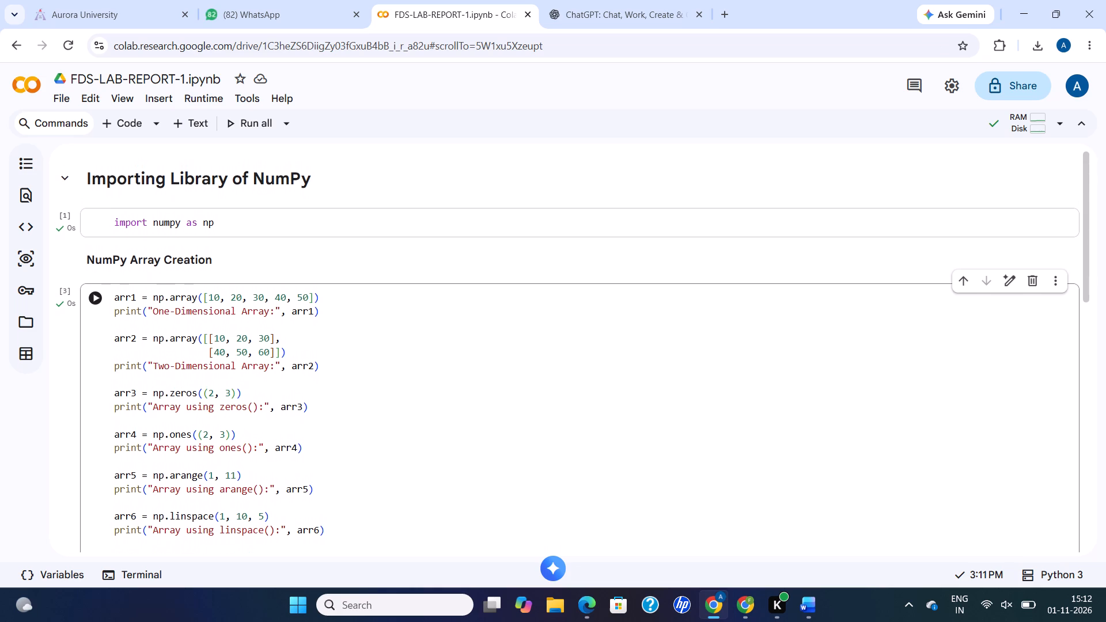
scroll(339, 324, "up", 2)
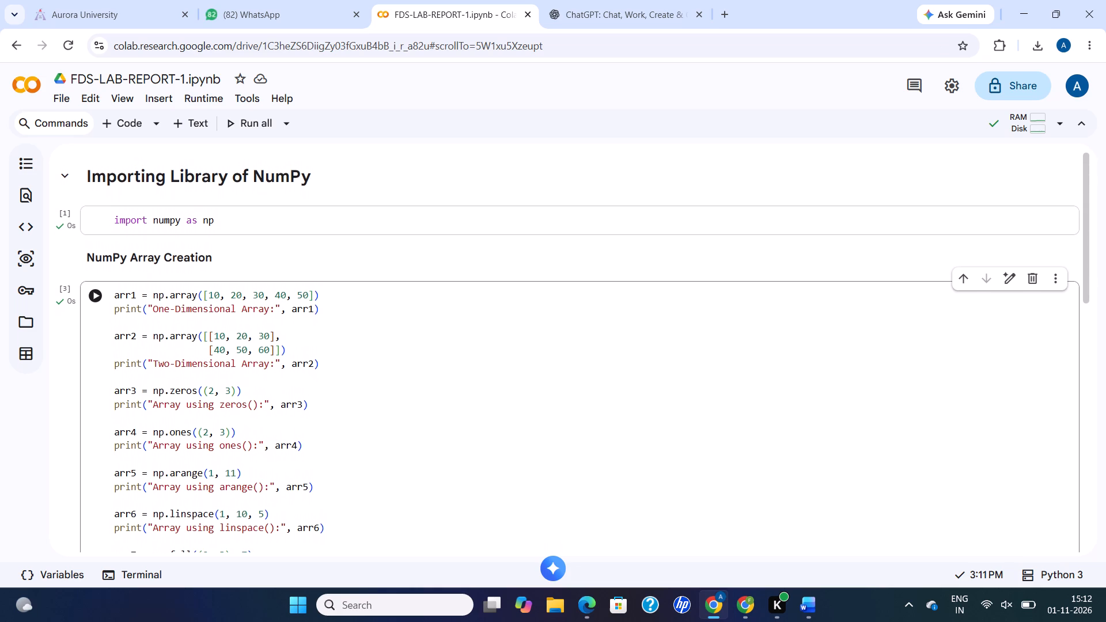
key("Print")
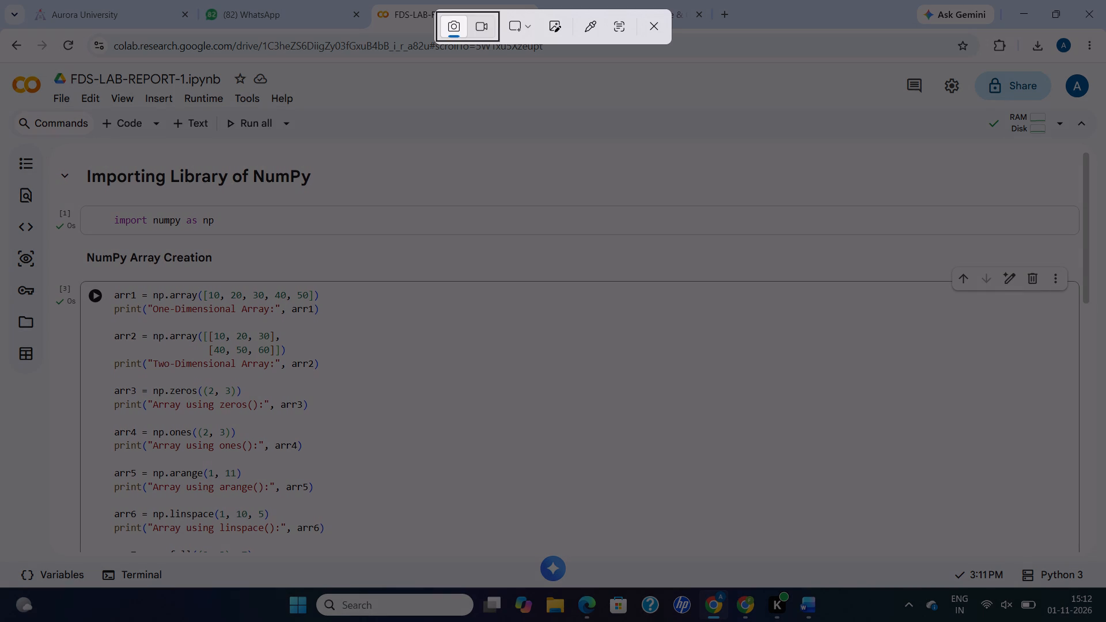
left_click_drag(0, 30, 1047, 381)
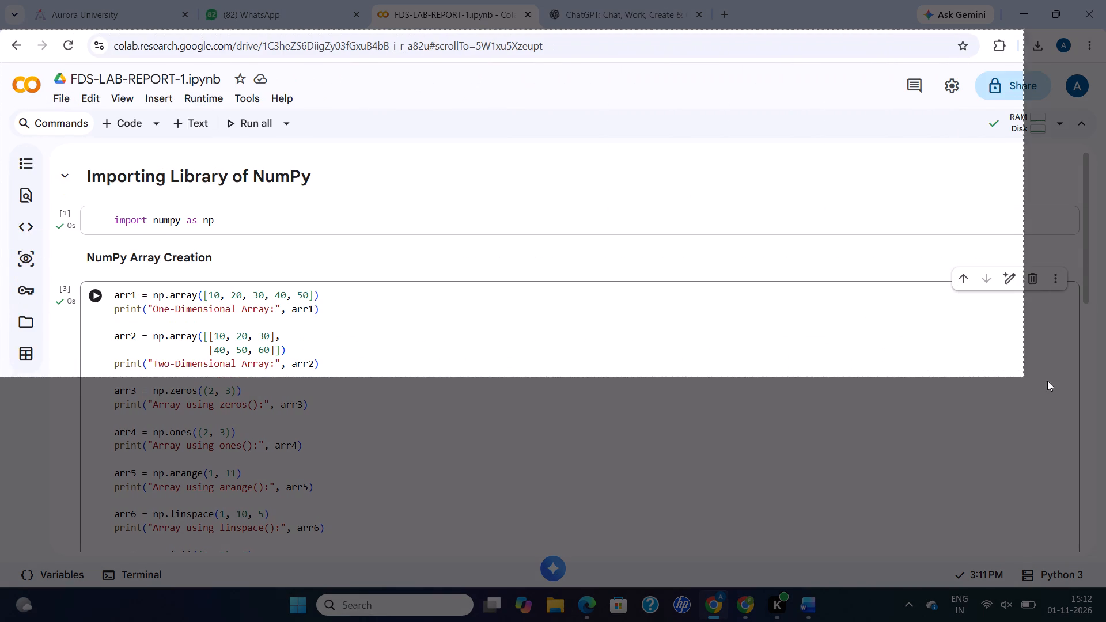
left_click_drag(1047, 381, 1105, 585)
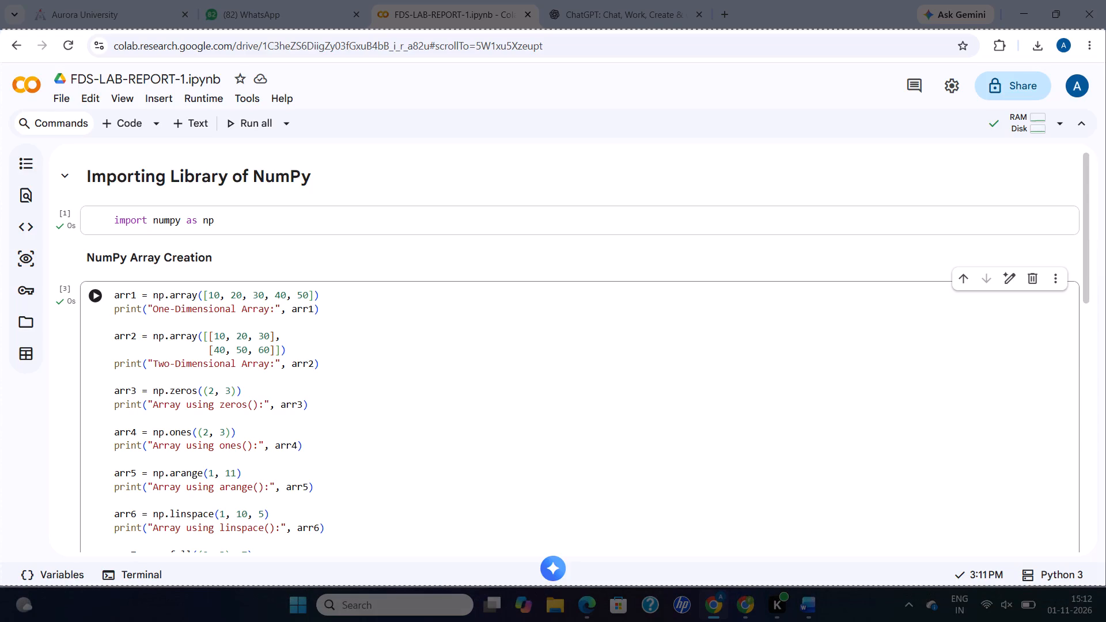
left_click_drag(1105, 585, 1105, 587)
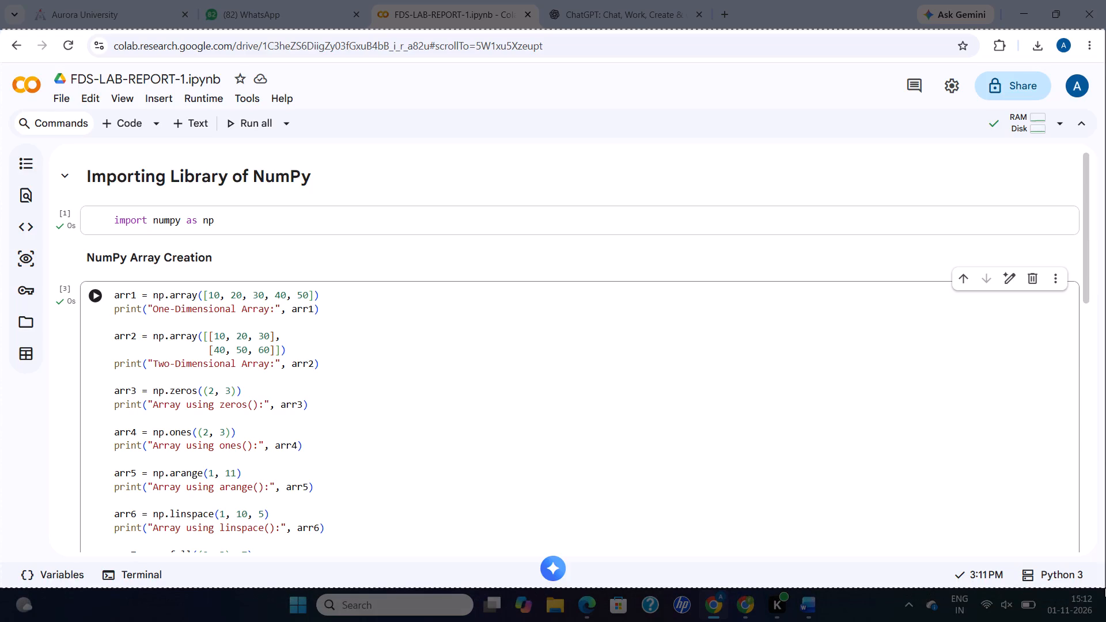
left_click_drag(1105, 587, 1105, 586)
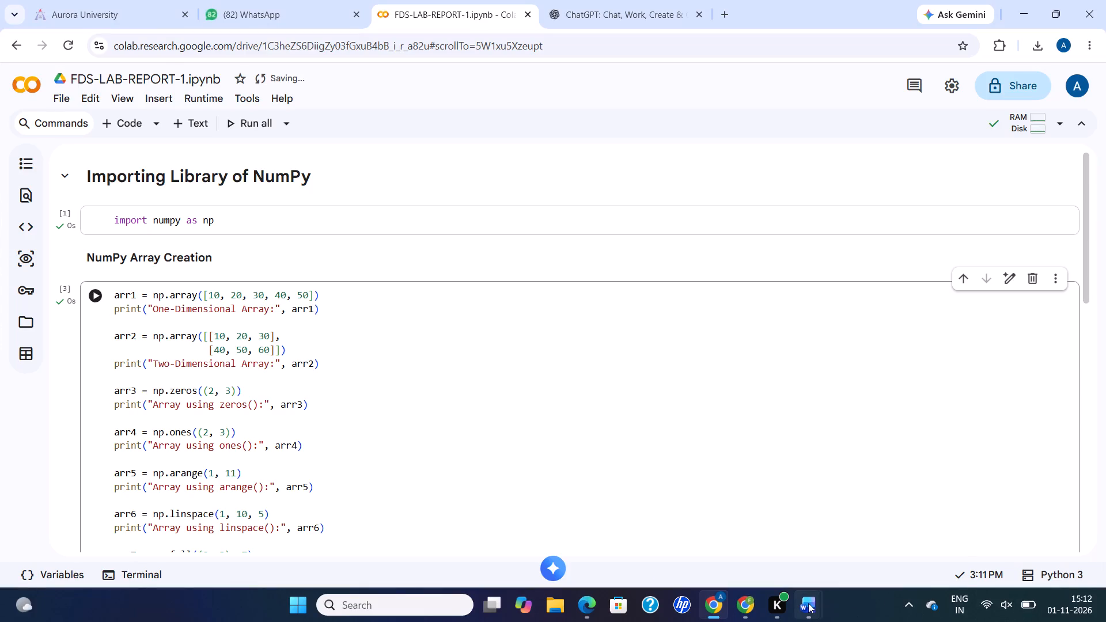
In the Assignment_format Word document, replace the old picture under Code Screenshot with the new capture and stretch it taller.
left_click(880, 500)
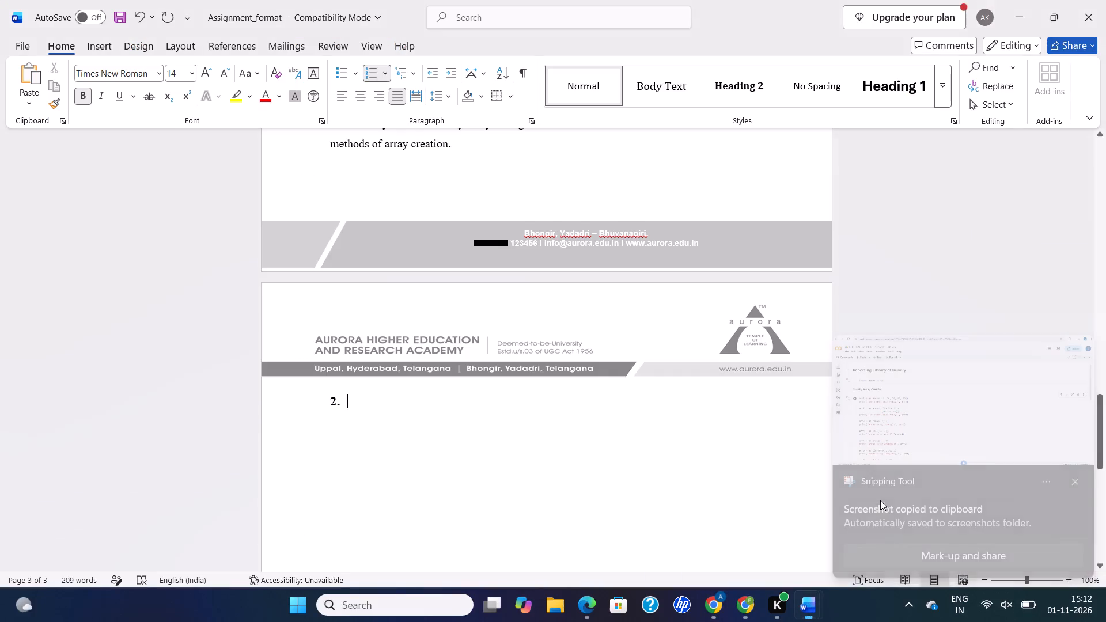
scroll(630, 405, "up", 6)
left_click(630, 405)
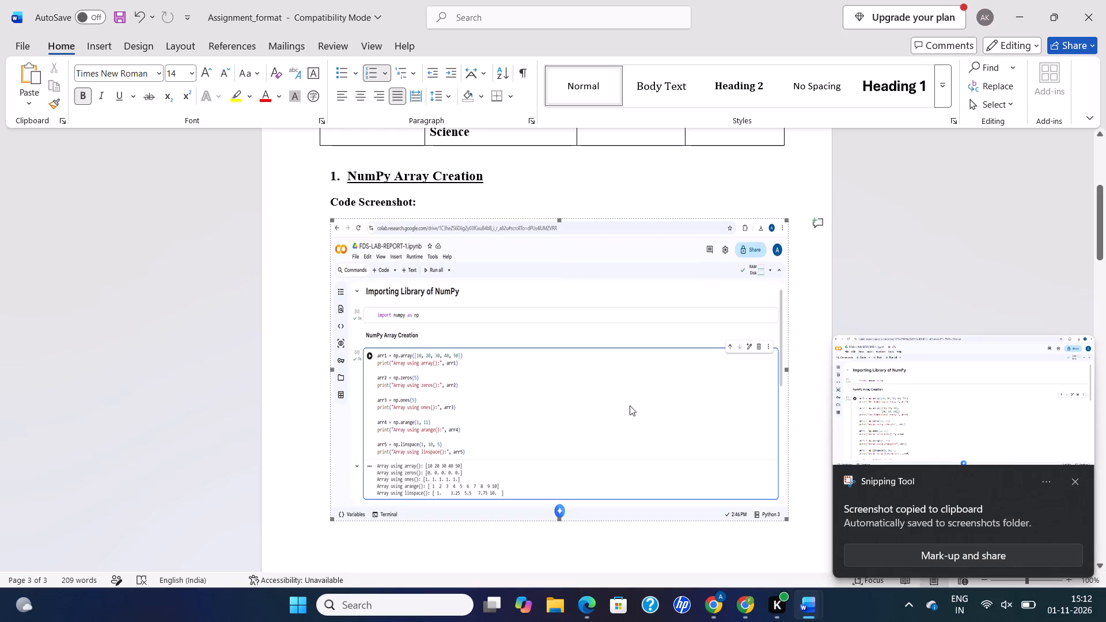
key("BackSpace")
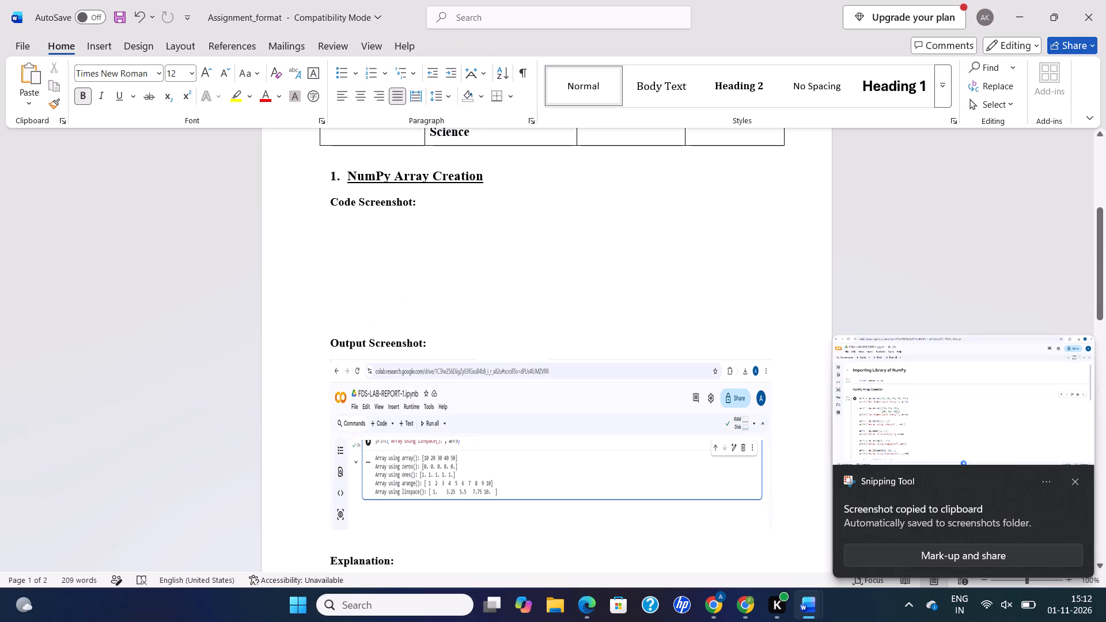
key("ctrl+v")
left_click(601, 396)
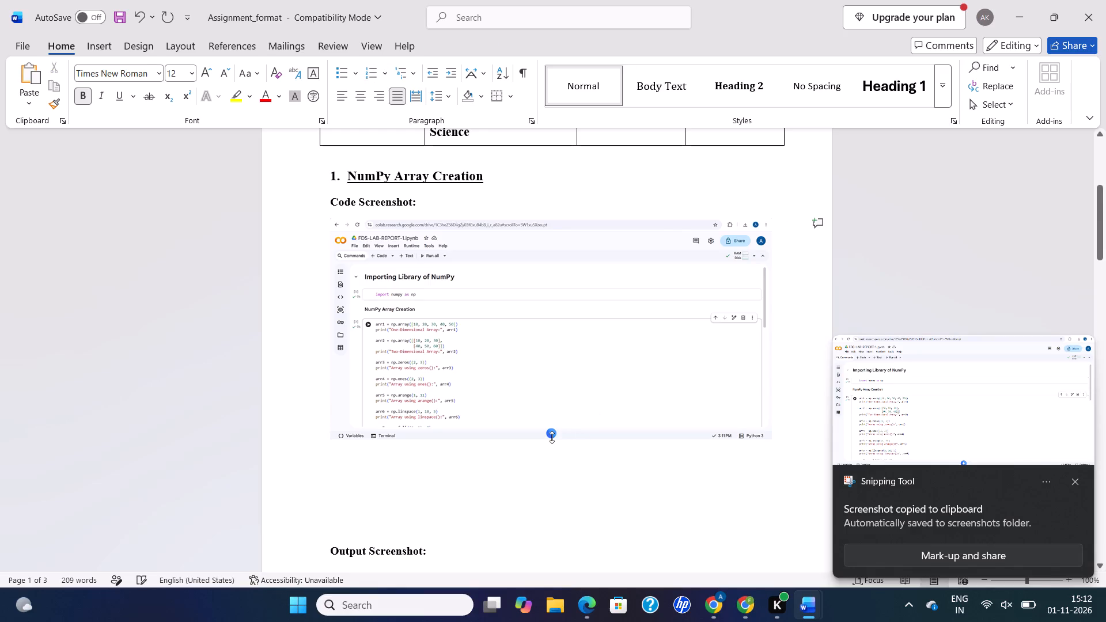
left_click_drag(552, 437, 561, 534)
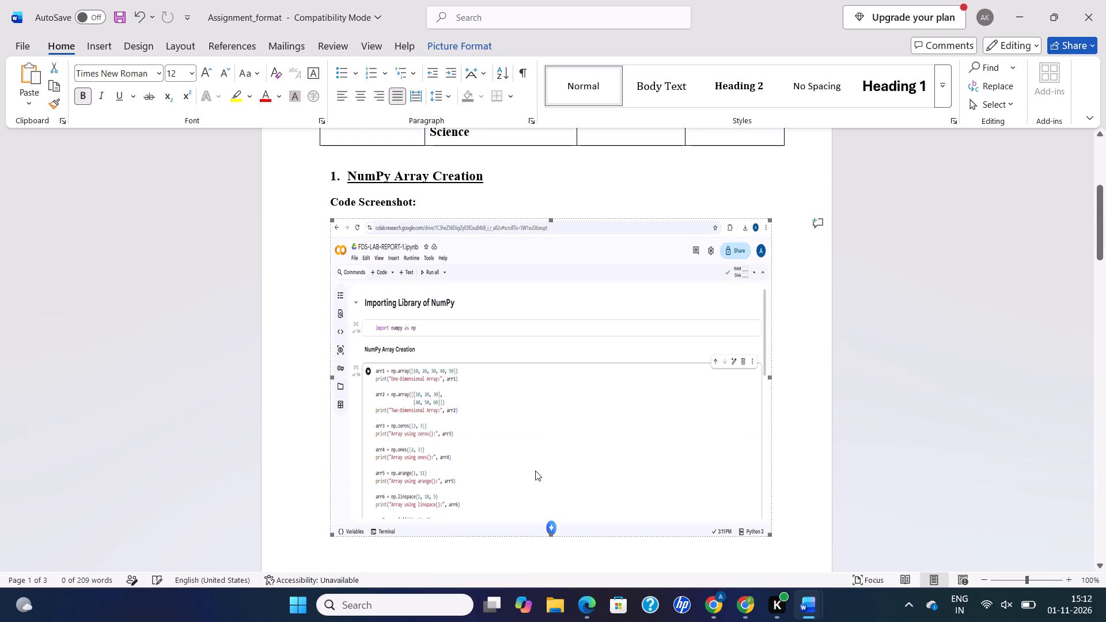
Insert two blank lines above the Output Screenshot heading and place the cursor in the blank space.
scroll(535, 471, "down", 3)
left_click(439, 471)
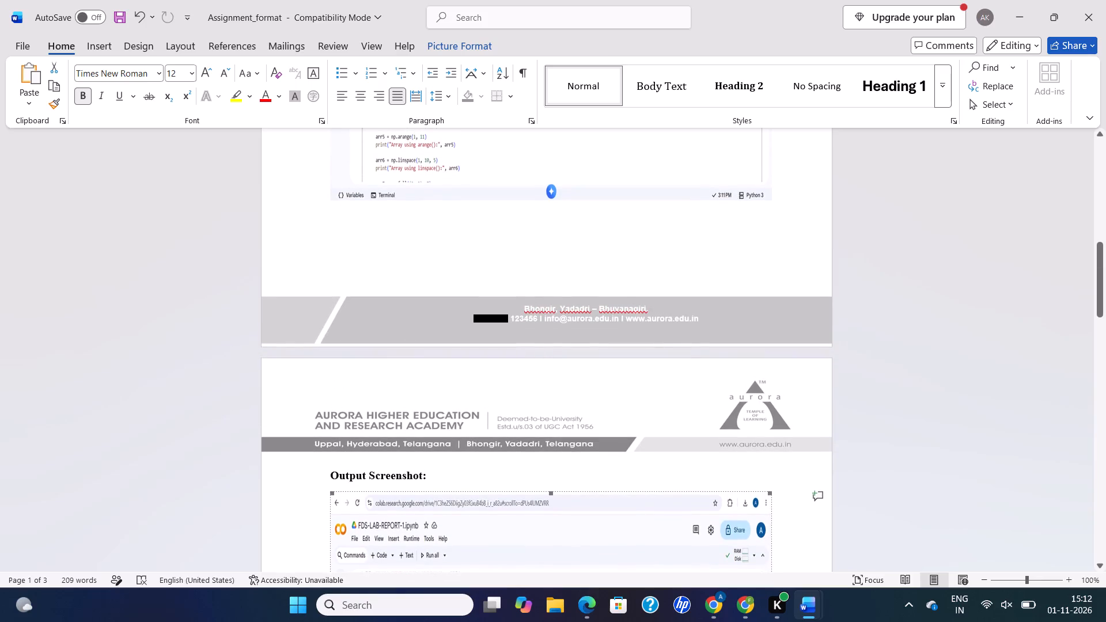
left_click(329, 474)
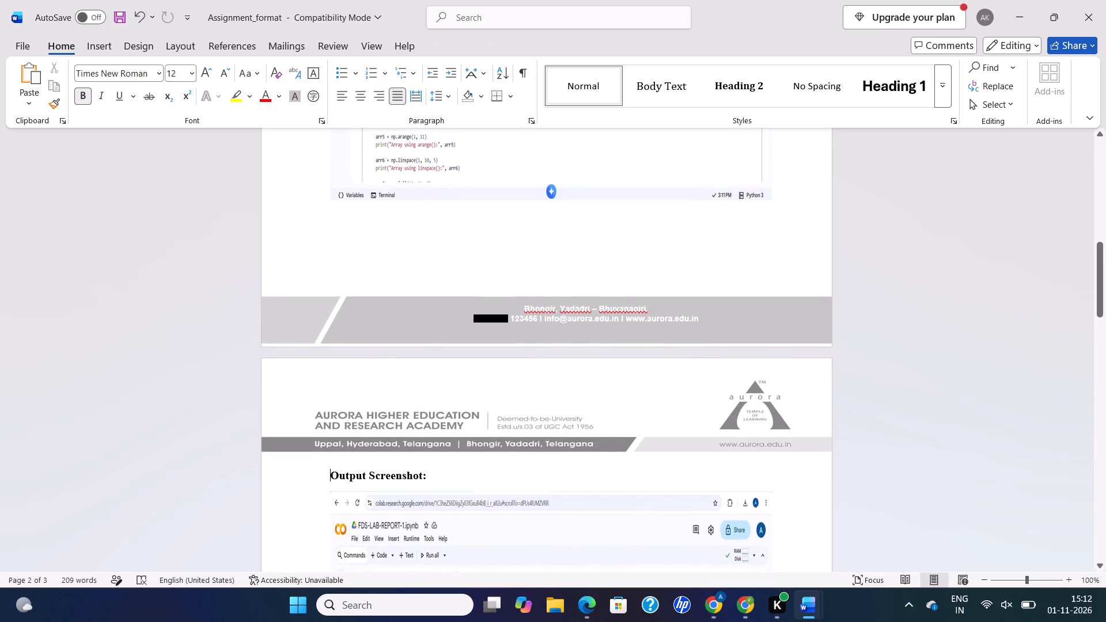
key("Return")
key("Return")
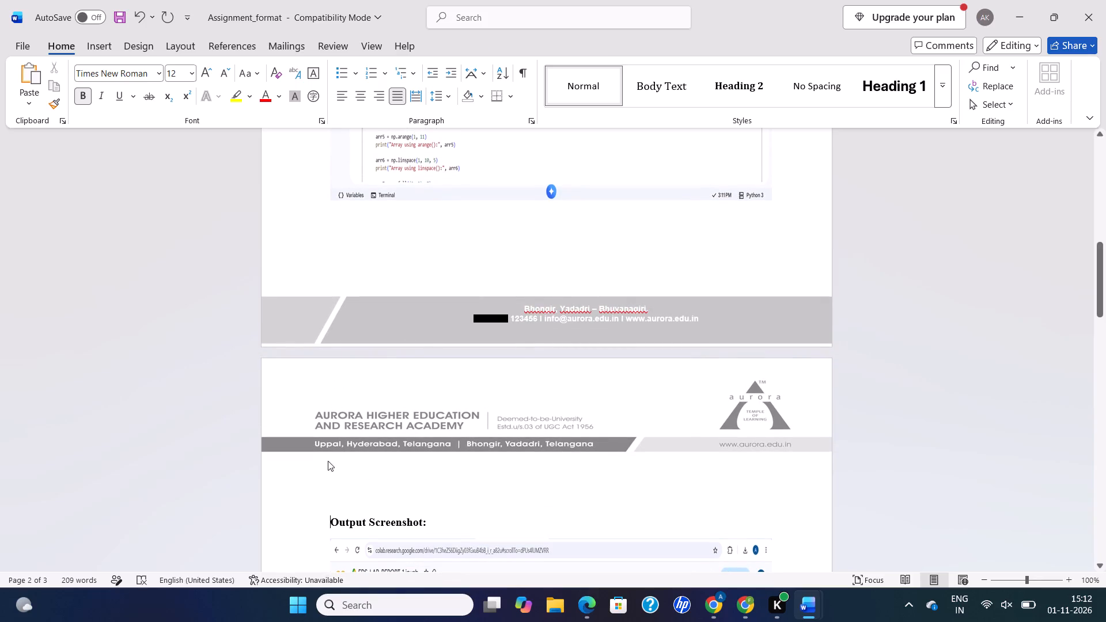
left_click(330, 473)
Switch to the Colab notebook and capture a screenshot of the arr6 to arr9 code with the full printed output.
left_click(517, 162)
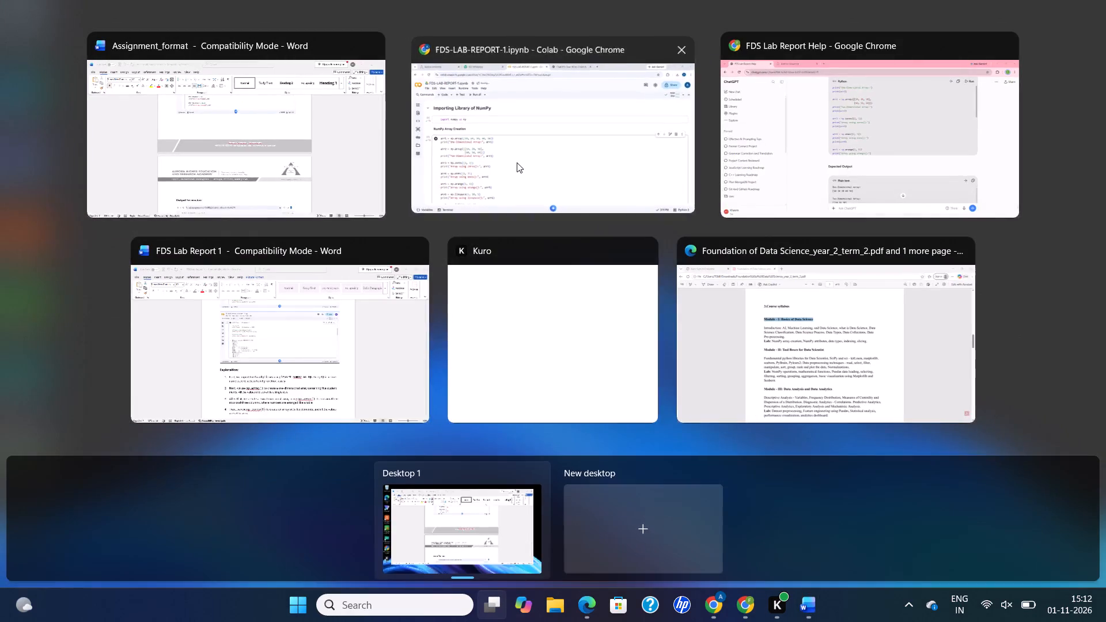
scroll(321, 441, "down", 4)
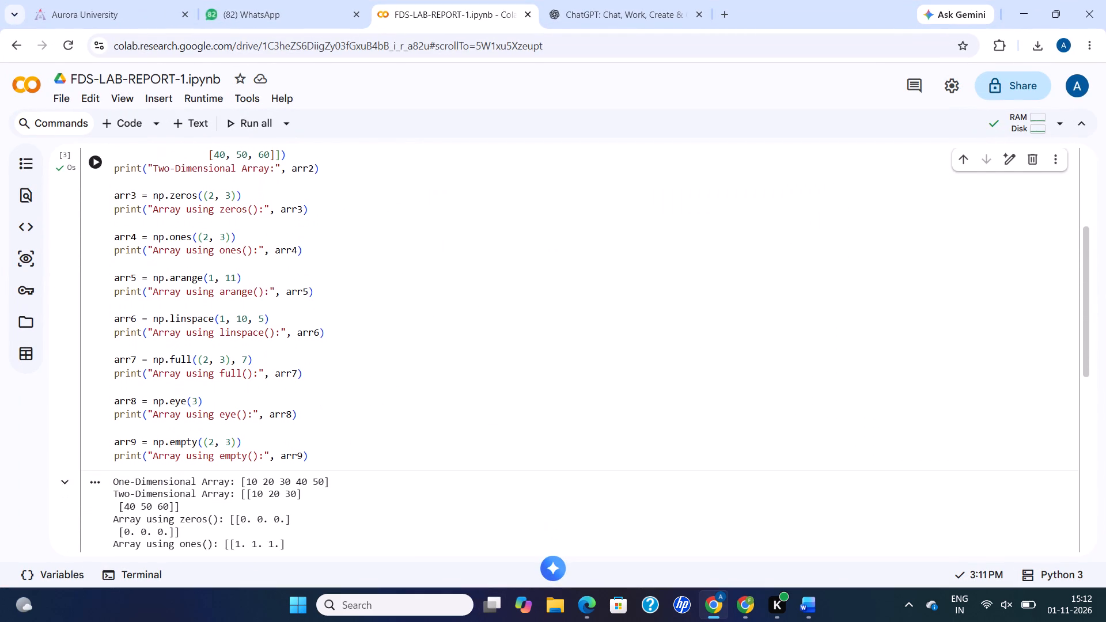
scroll(321, 441, "down", 2)
scroll(321, 441, "up", 1)
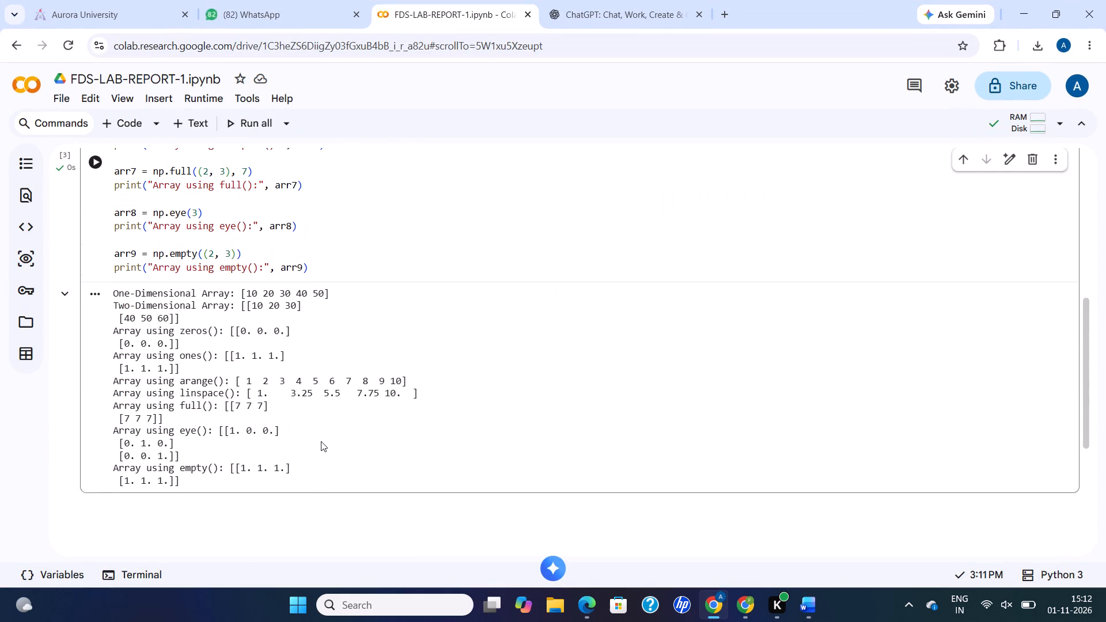
scroll(321, 441, "up", 1)
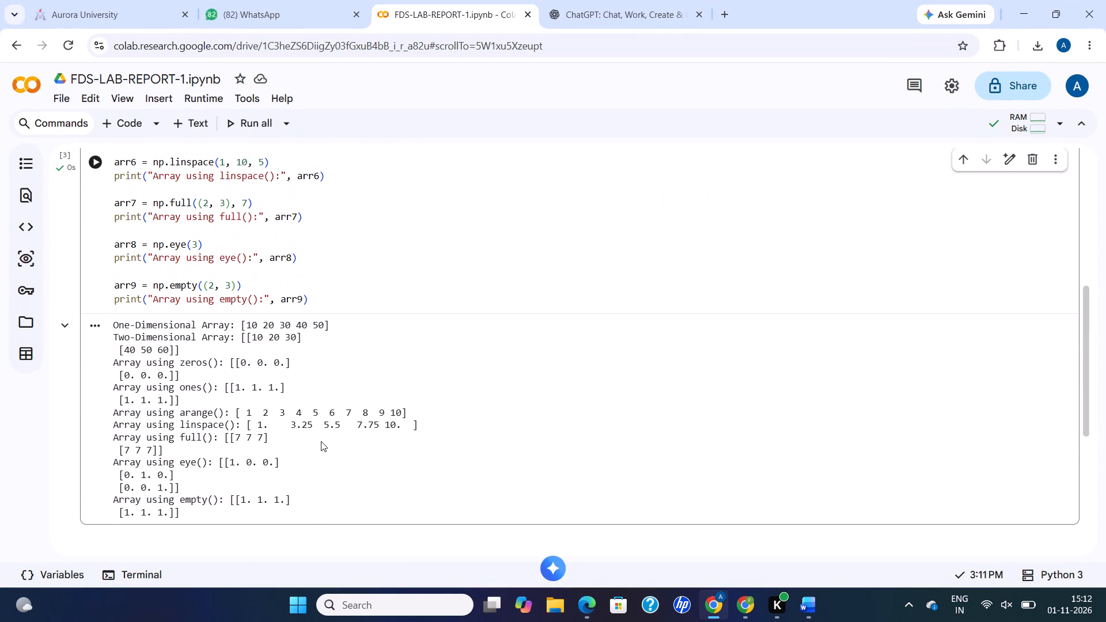
key("Print")
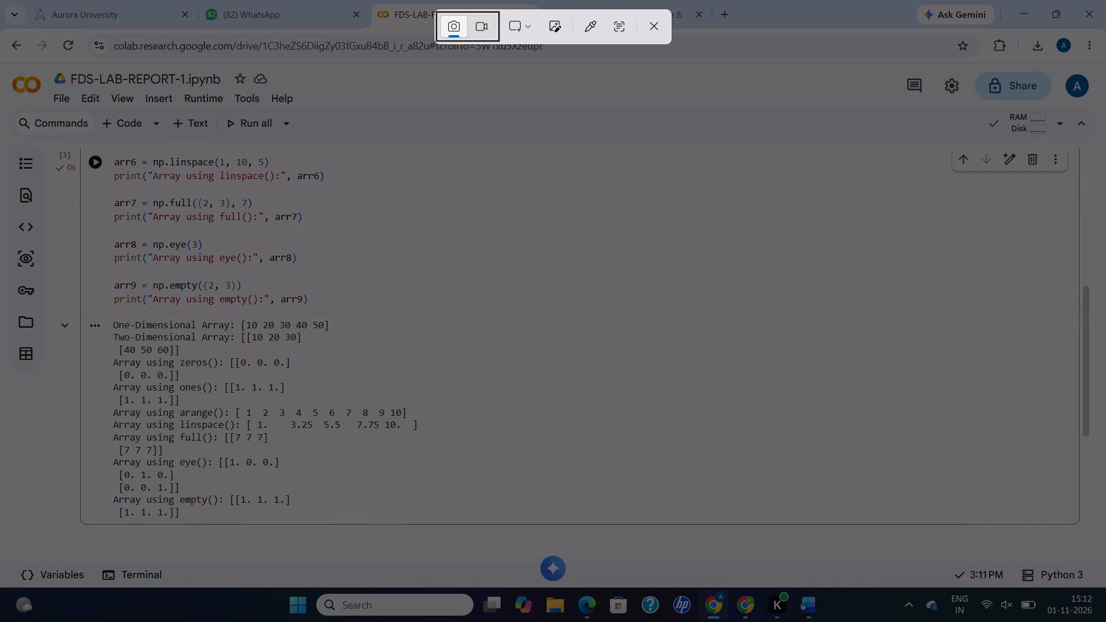
left_click_drag(0, 29, 110, 101)
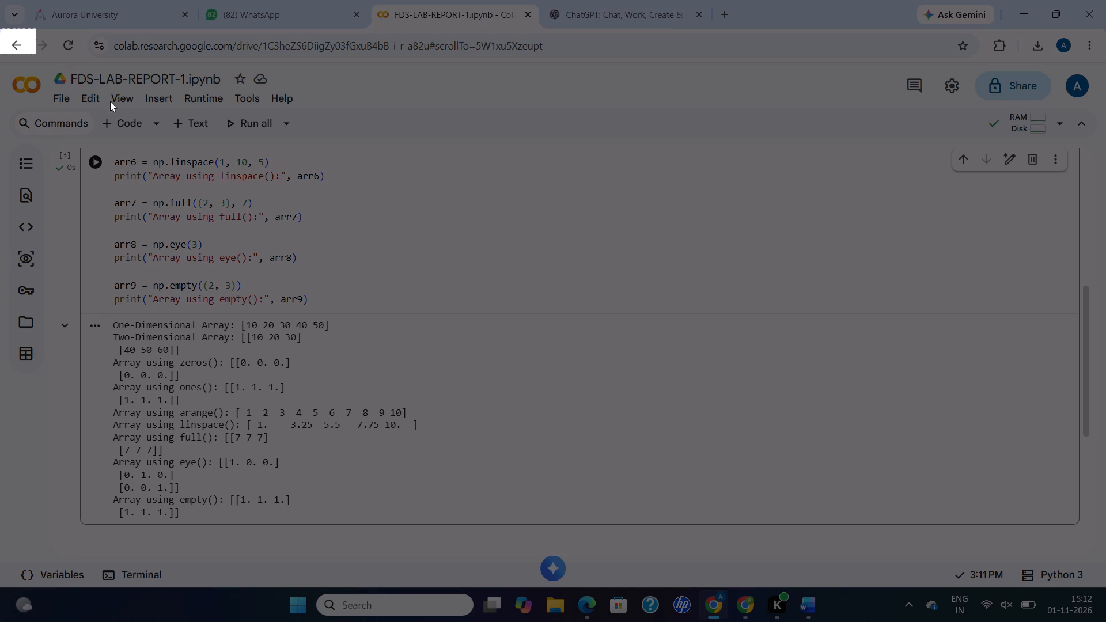
left_click_drag(110, 101, 1105, 587)
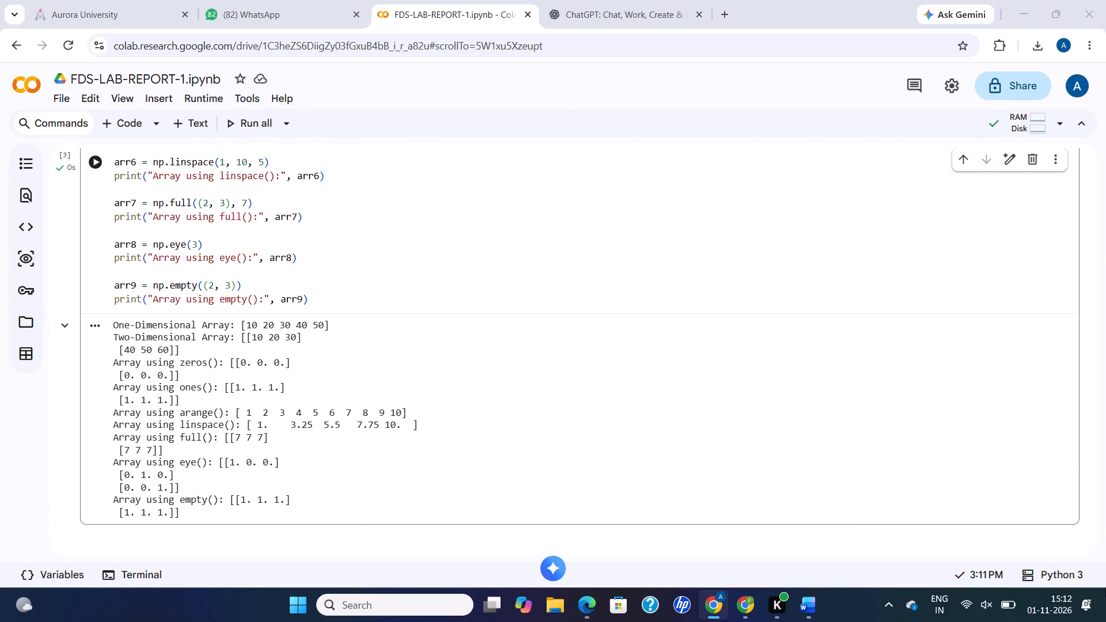
Paste the second code capture above the Output Screenshot heading in the Assignment_format document and stretch it taller.
left_click(640, 181)
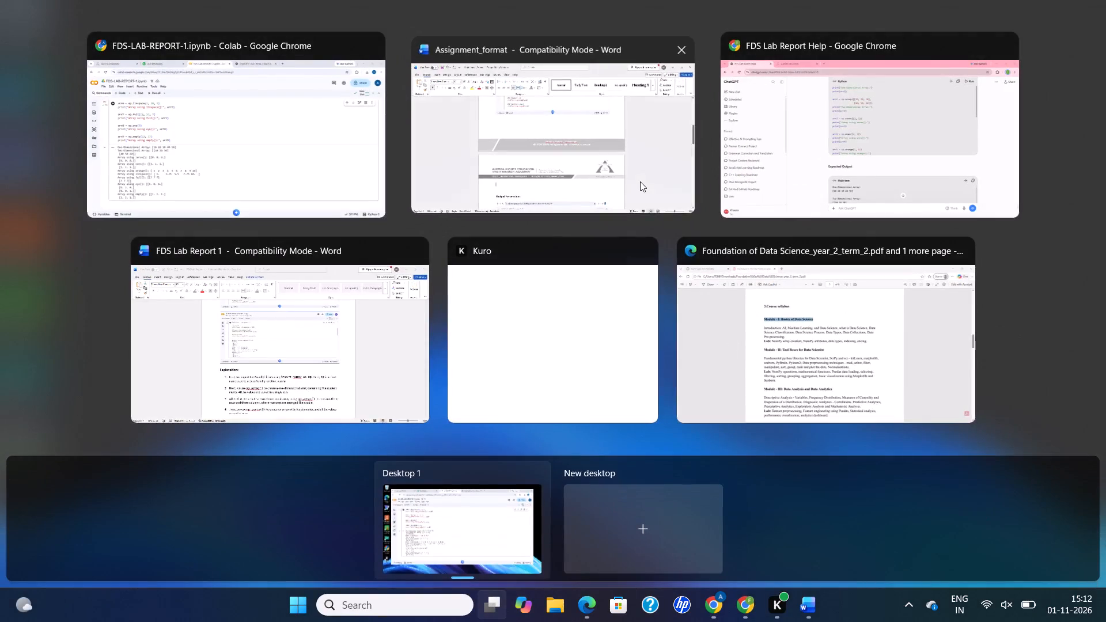
key("ctrl+v")
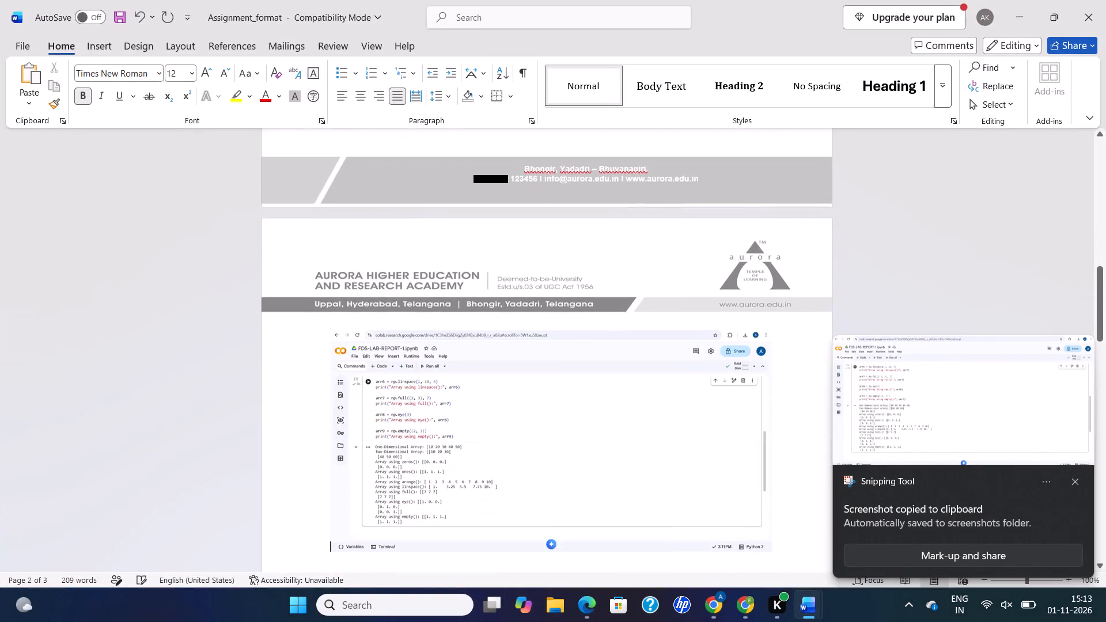
left_click(416, 469)
scroll(416, 469, "down", 1)
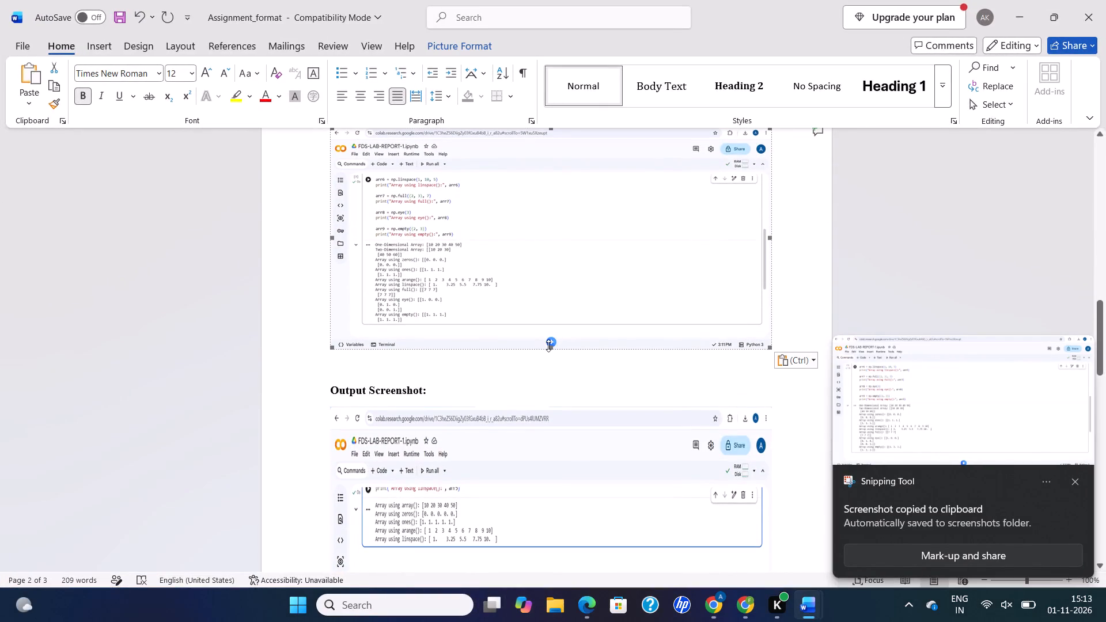
left_click_drag(548, 346, 559, 415)
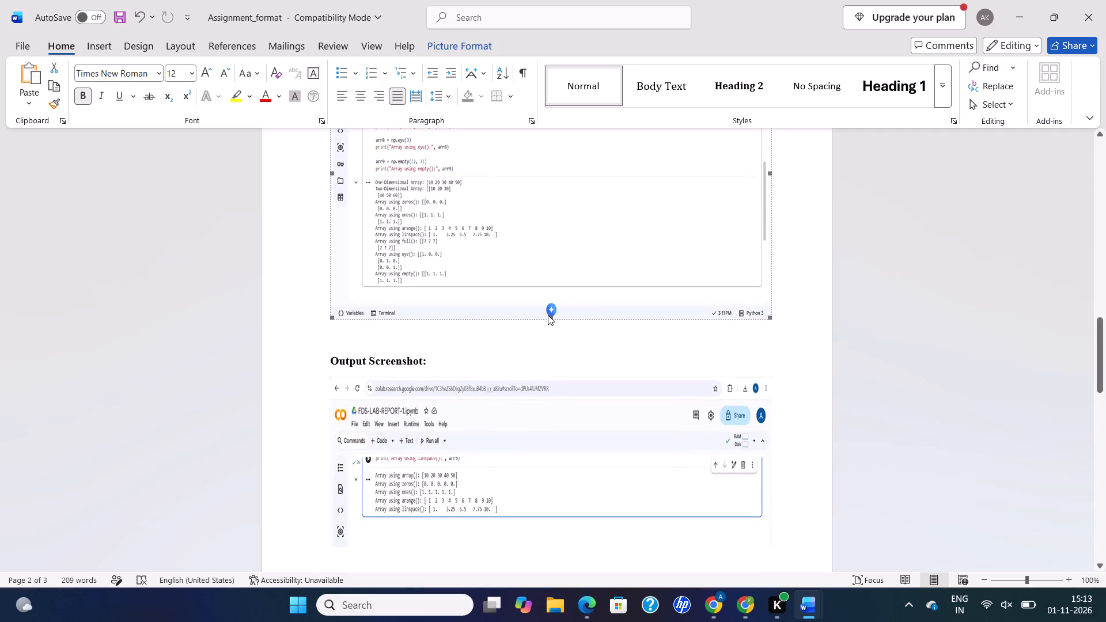
left_click_drag(551, 319, 553, 334)
left_click_drag(553, 334, 554, 326)
Delete the old five-array picture under the Output Screenshot heading.
scroll(426, 367, "down", 1)
left_click(490, 319)
key("BackSpace")
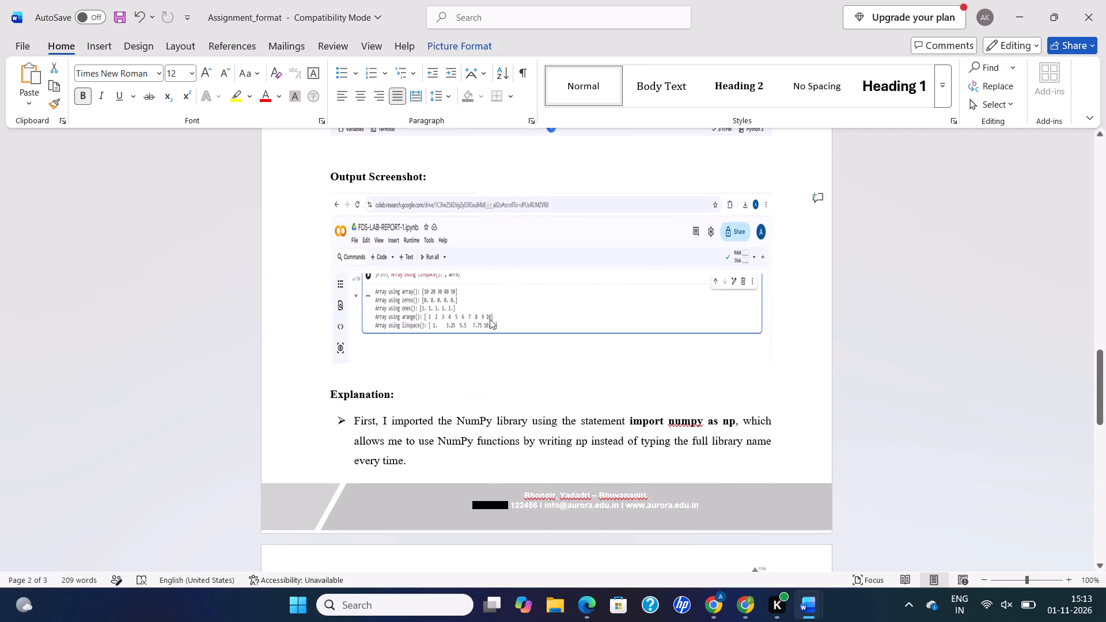
Switch to the FDS-LAB-REPORT-1 Colab notebook and capture a screenshot of the complete printed array output, from One-Dimensional Array to empty().
left_click(422, 134)
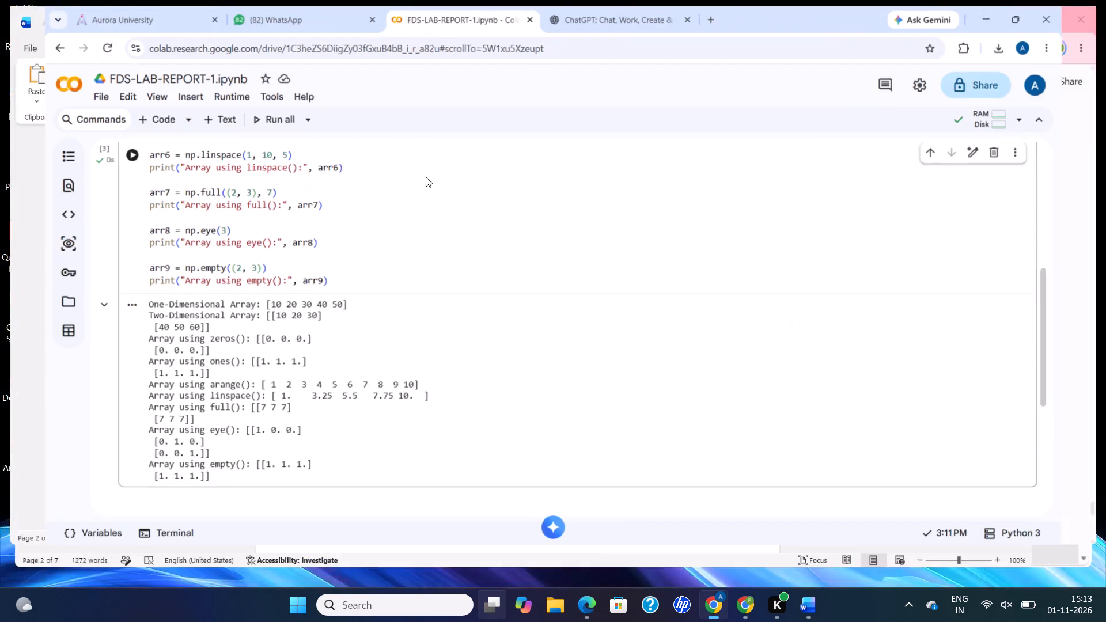
scroll(438, 283, "down", 1)
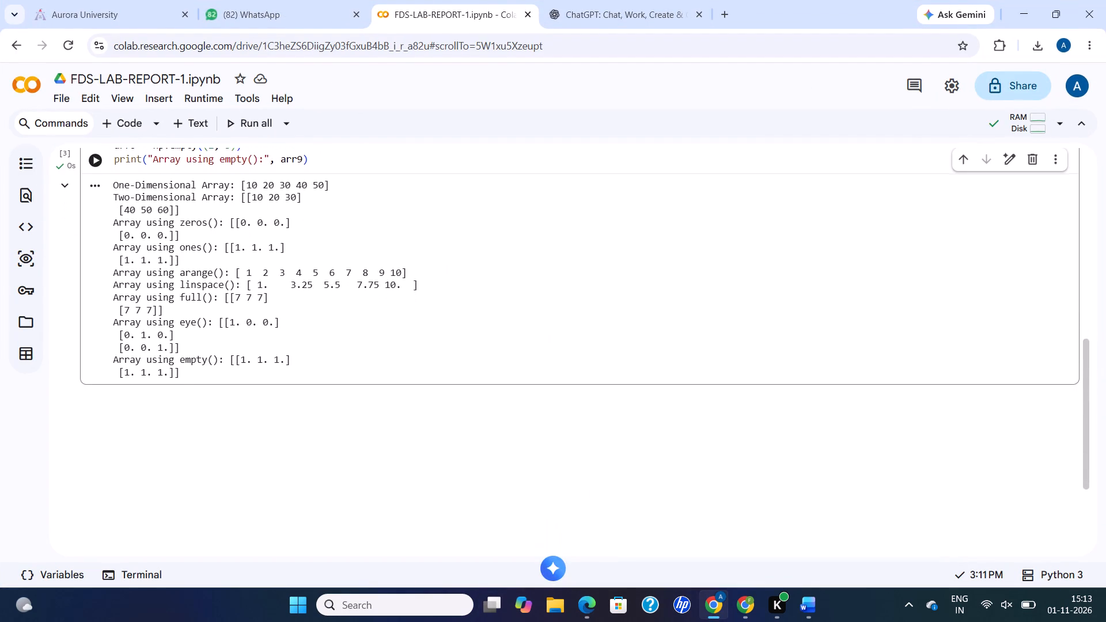
scroll(438, 283, "down", 1)
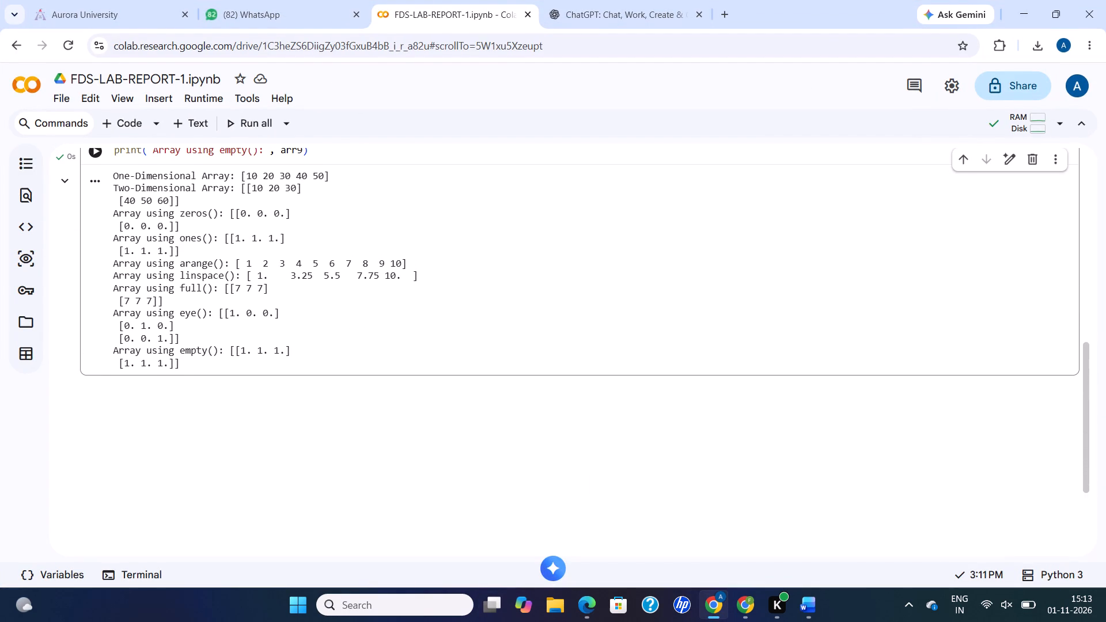
scroll(438, 283, "down", 1)
key("Print")
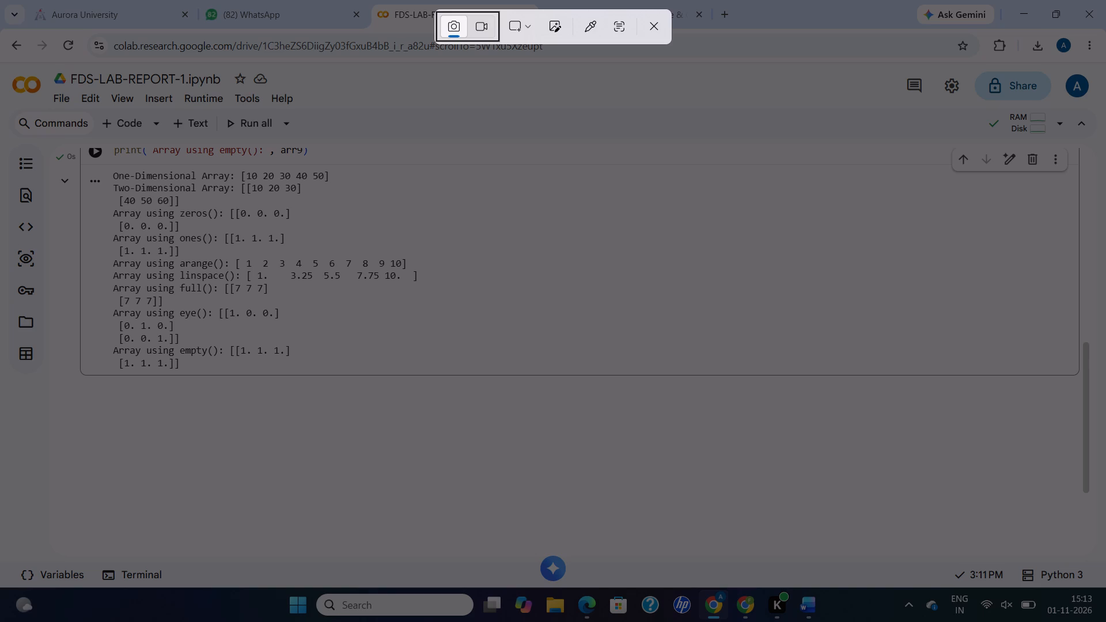
left_click_drag(0, 28, 1105, 515)
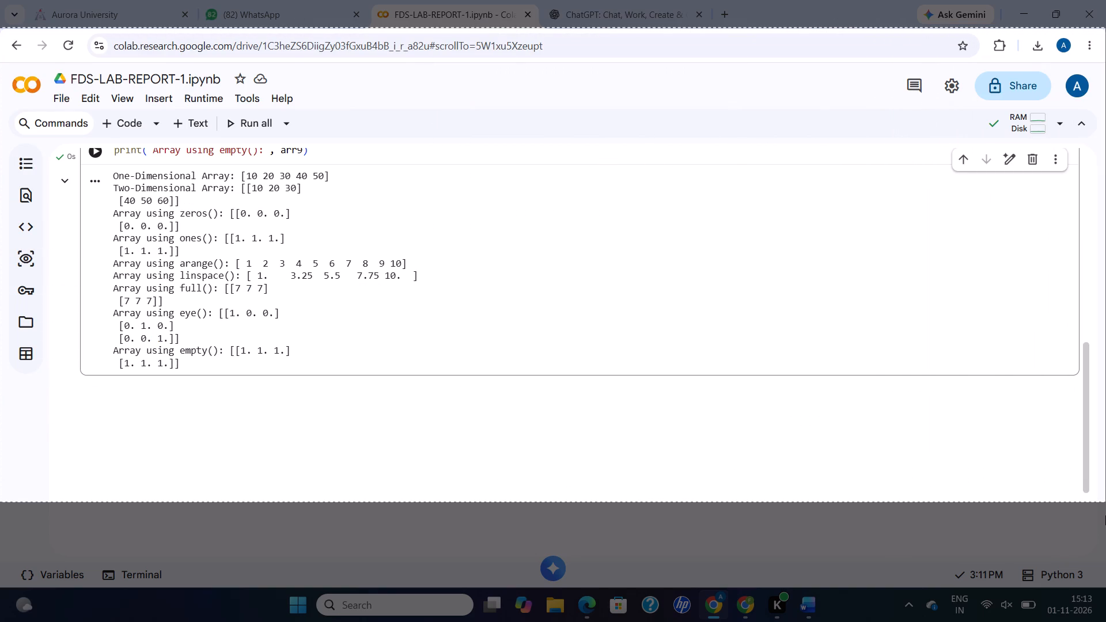
left_click_drag(1105, 515, 1105, 431)
Paste the output capture under the Output Screenshot heading in the Assignment_format document and stretch it taller.
left_click(647, 127)
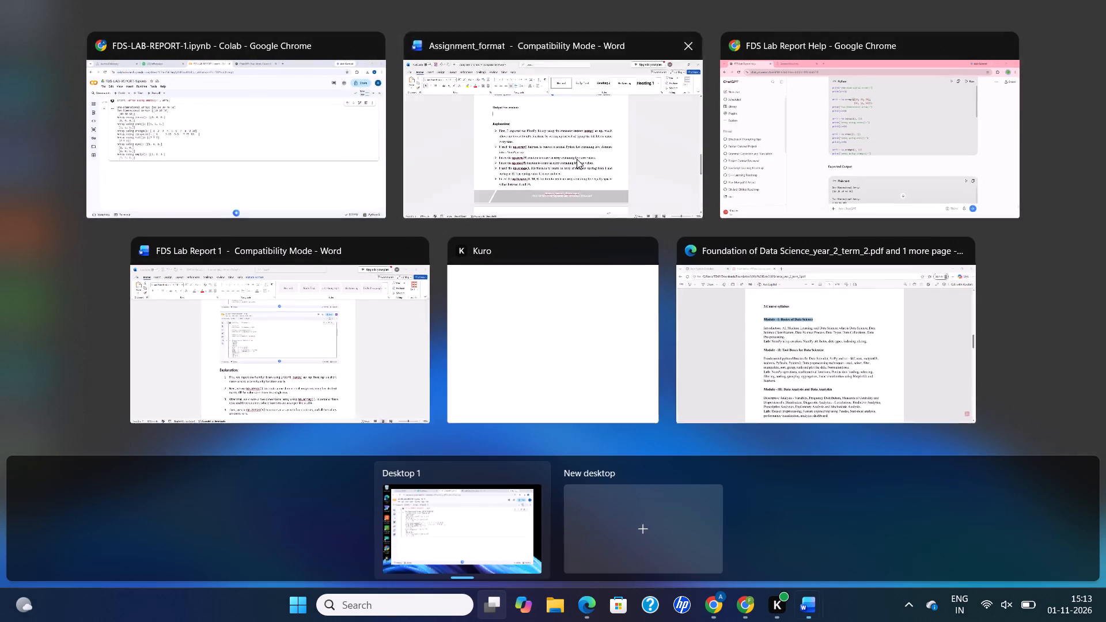
key("ctrl+v")
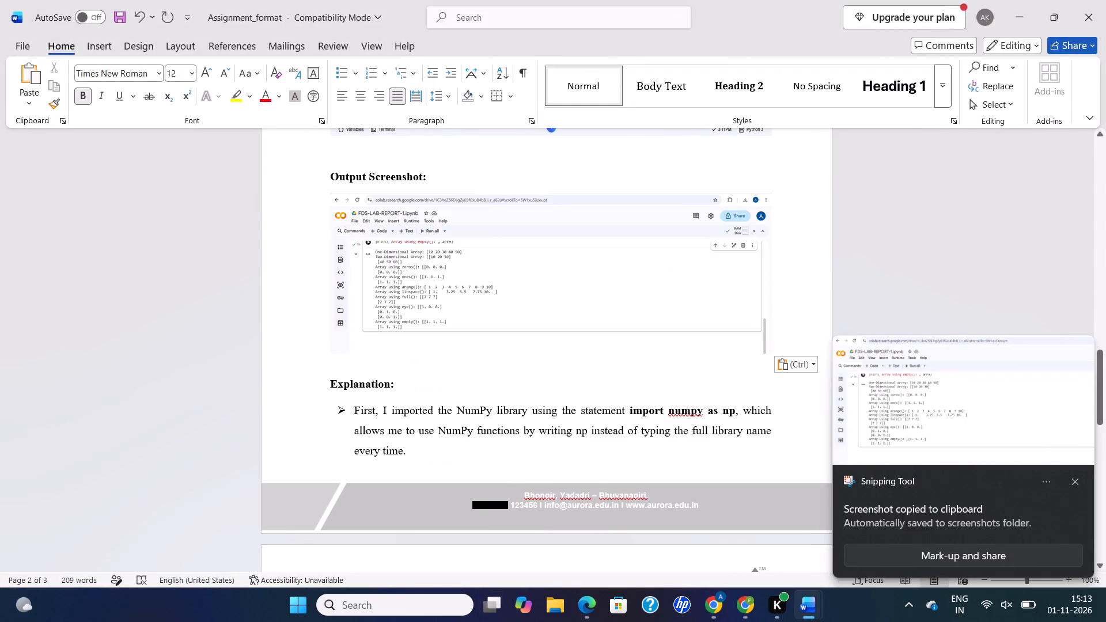
left_click(534, 252)
left_click_drag(551, 351, 552, 402)
left_click_drag(551, 403, 551, 407)
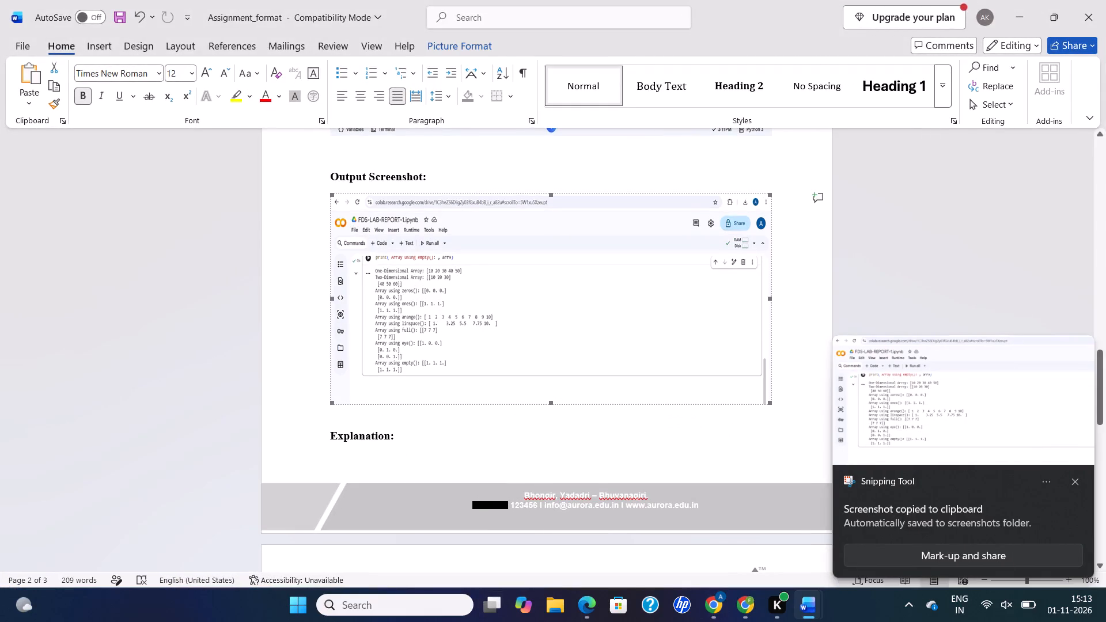
left_click_drag(551, 407, 551, 412)
Check the pasted code pictures and stretch the second one, showing arr6 to arr9, slightly taller.
scroll(538, 336, "up", 1)
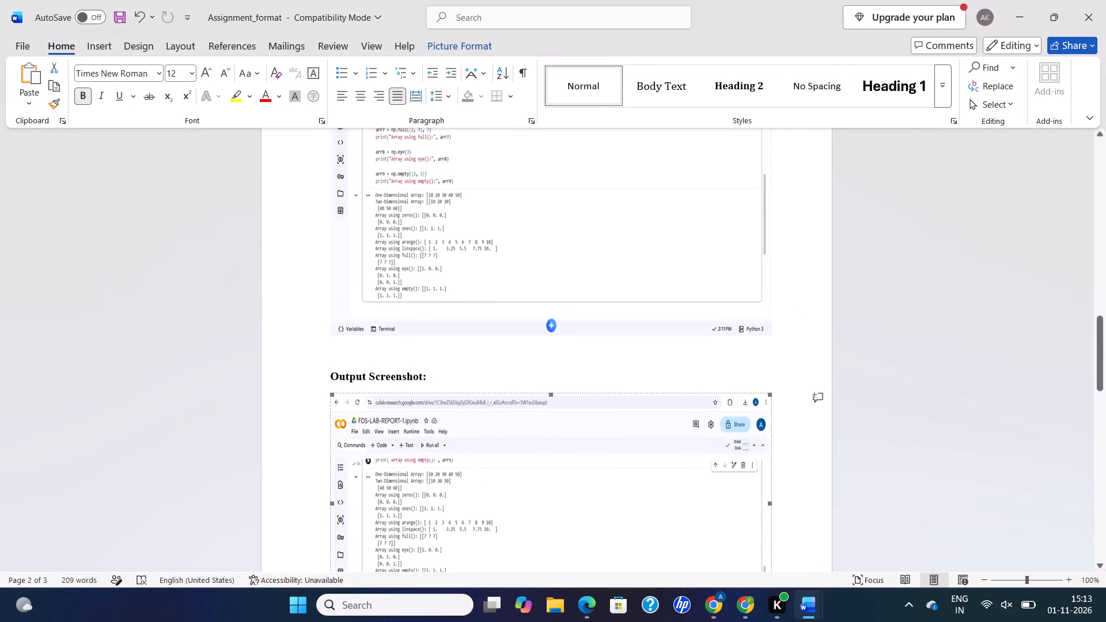
left_click(531, 300)
scroll(531, 300, "up", 1)
scroll(550, 373, "up", 1)
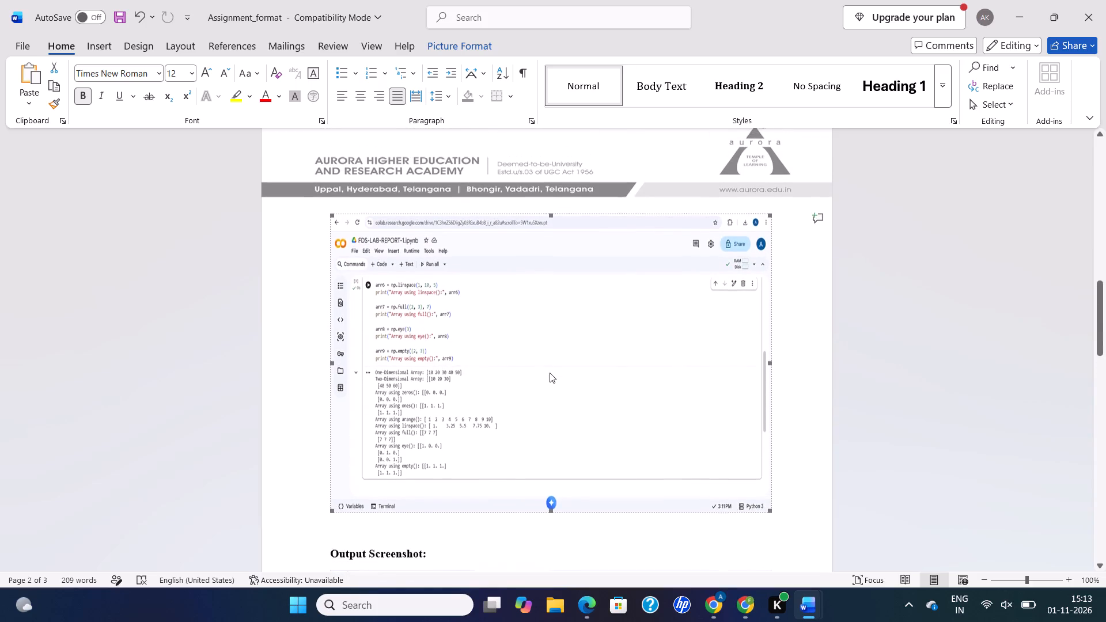
scroll(550, 373, "up", 3)
left_click(550, 373)
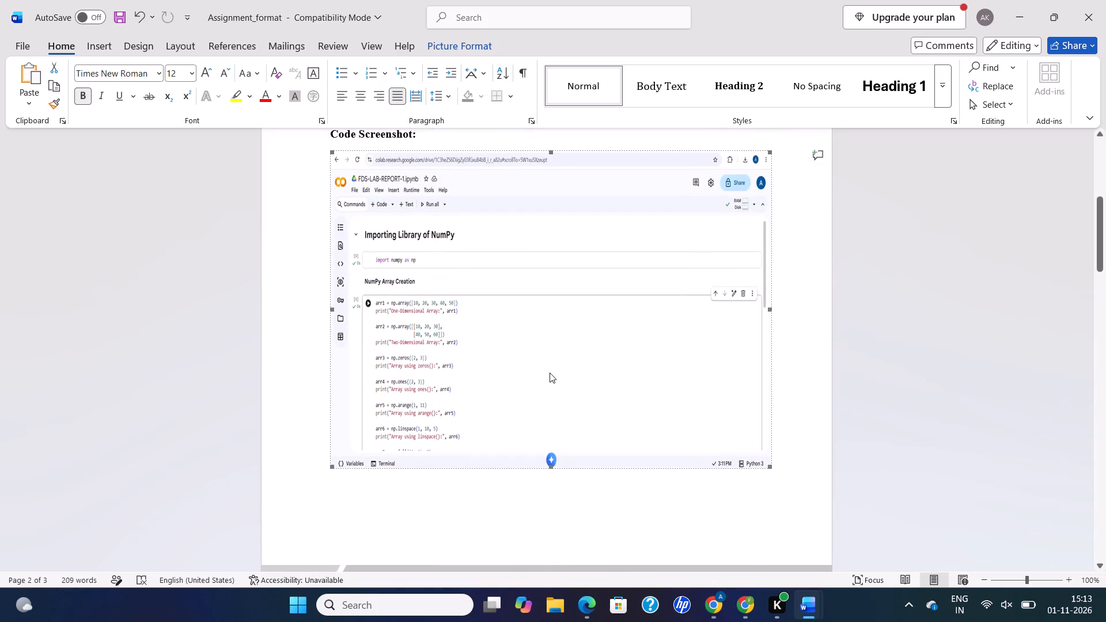
scroll(550, 373, "down", 4)
left_click(547, 278)
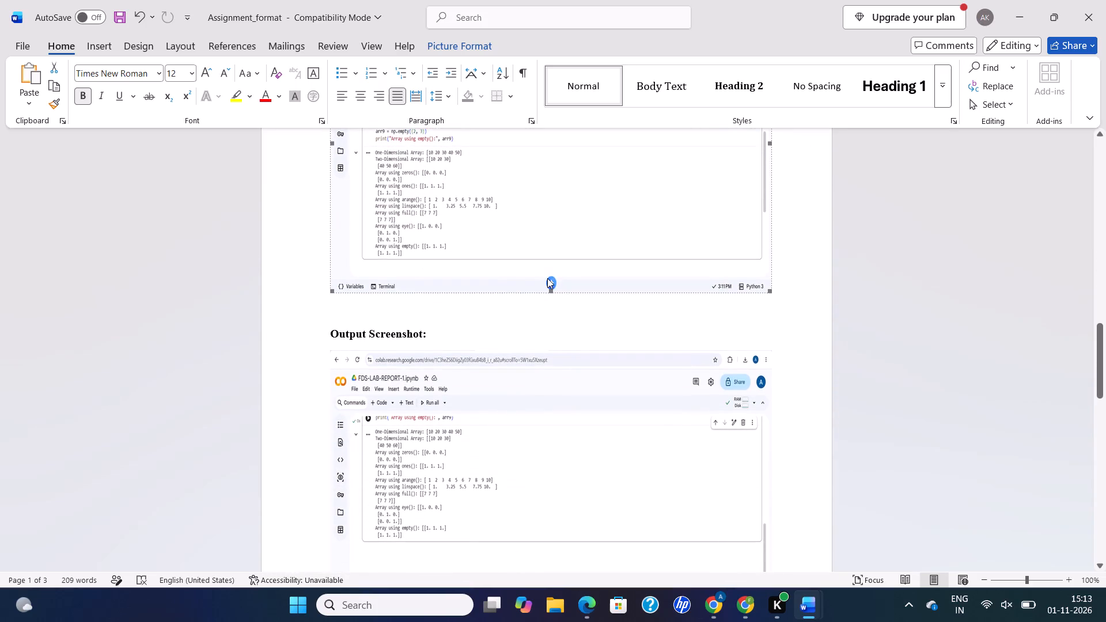
left_click_drag(550, 290, 551, 305)
Insert two blank lines above the Explanation heading to push it onto the next page with its bullet list.
scroll(551, 305, "down", 4)
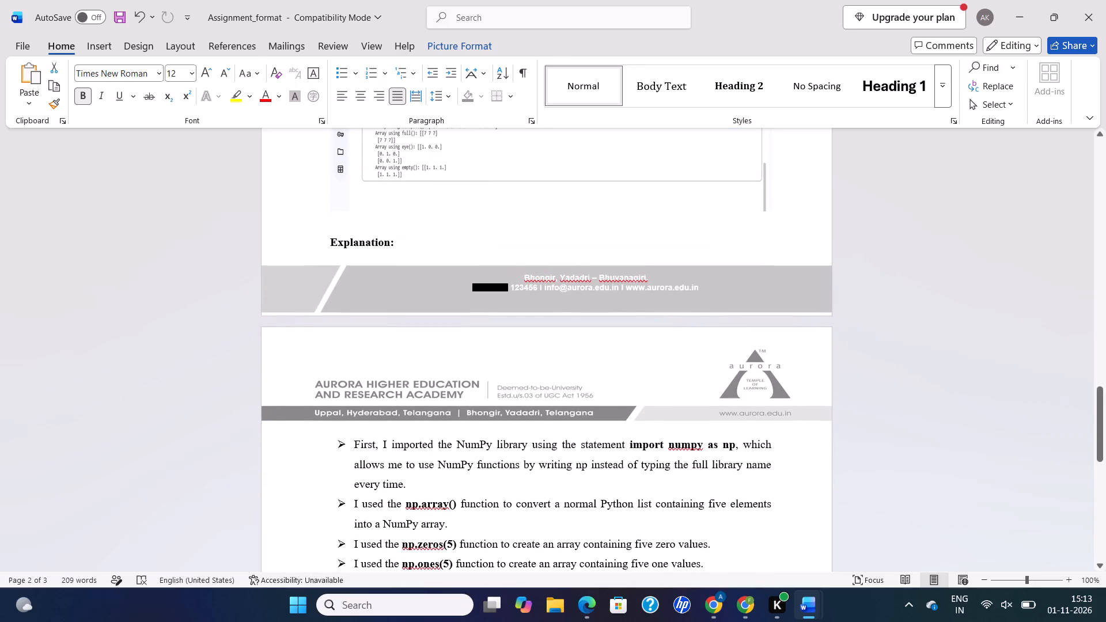
left_click(330, 248)
key("Up")
key("Return")
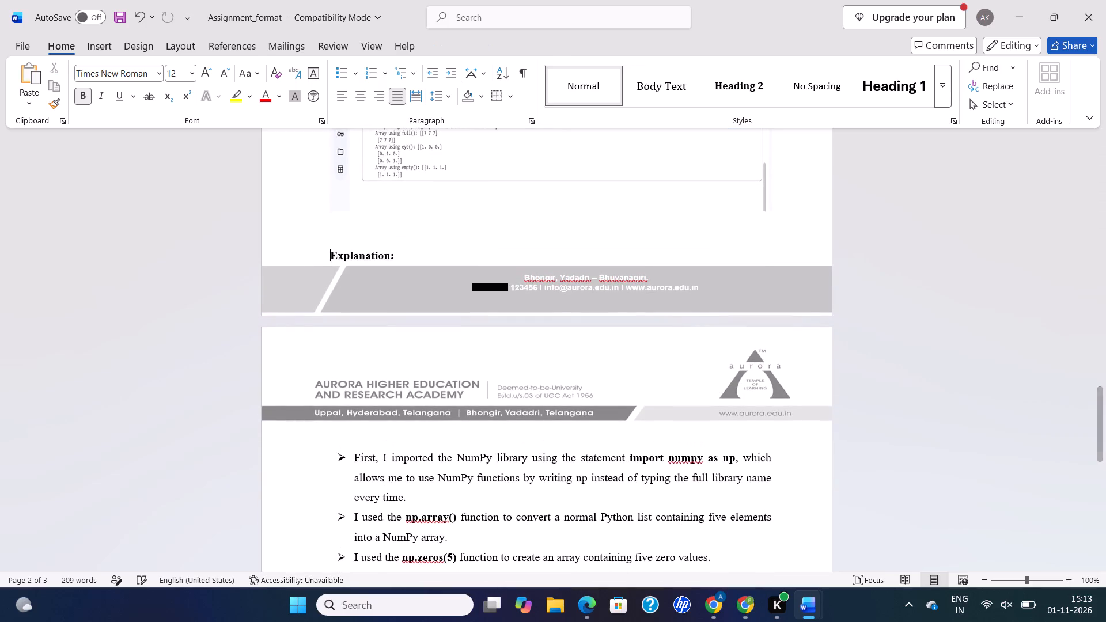
key("Return")
scroll(335, 297, "down", 2)
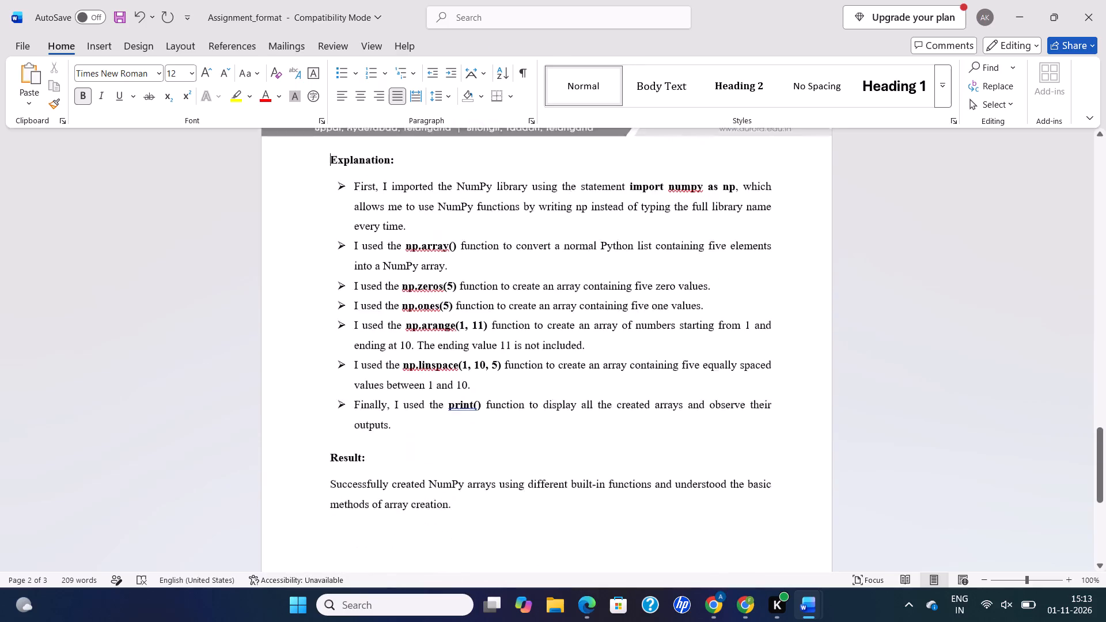
scroll(335, 297, "down", 1)
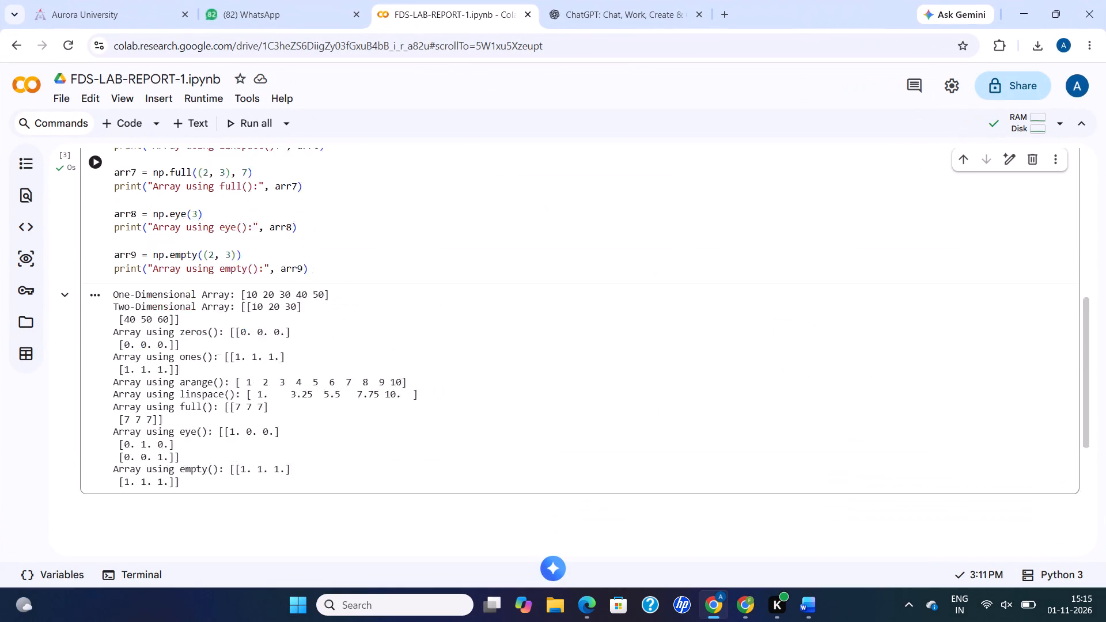
scroll(541, 198, "up", 1)
scroll(541, 198, "down", 1)
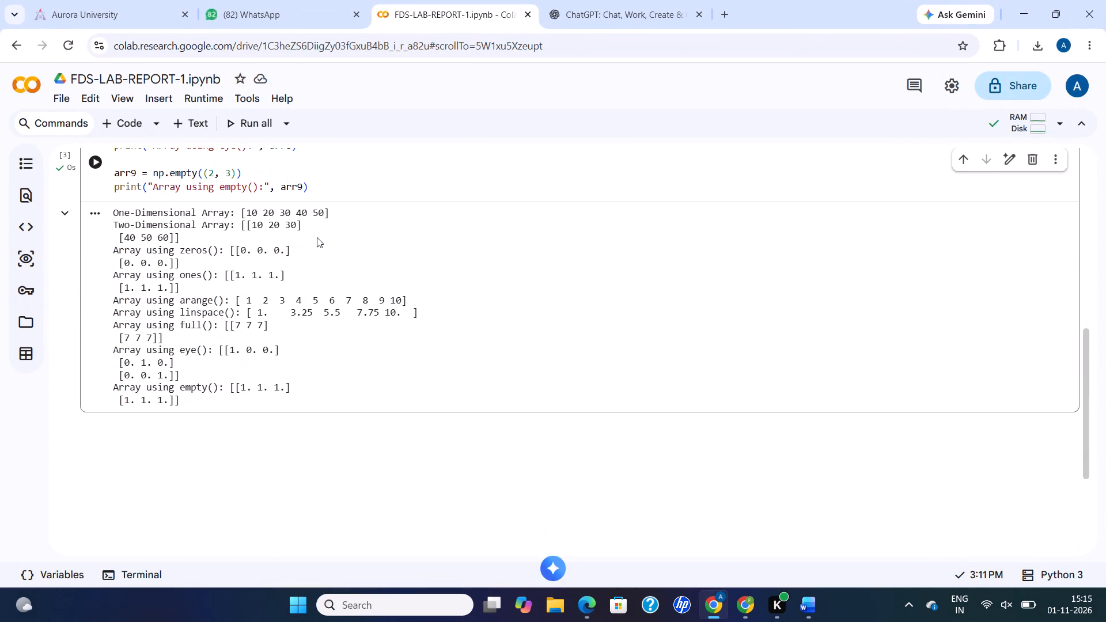
scroll(317, 237, "up", 4)
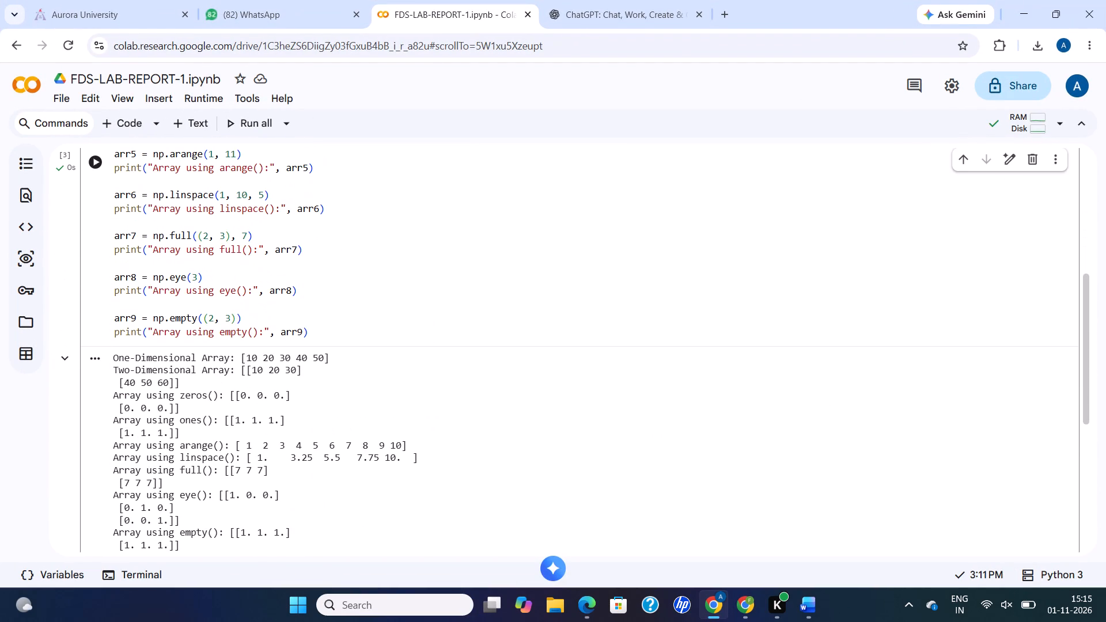
left_click_drag(312, 330, 112, 317)
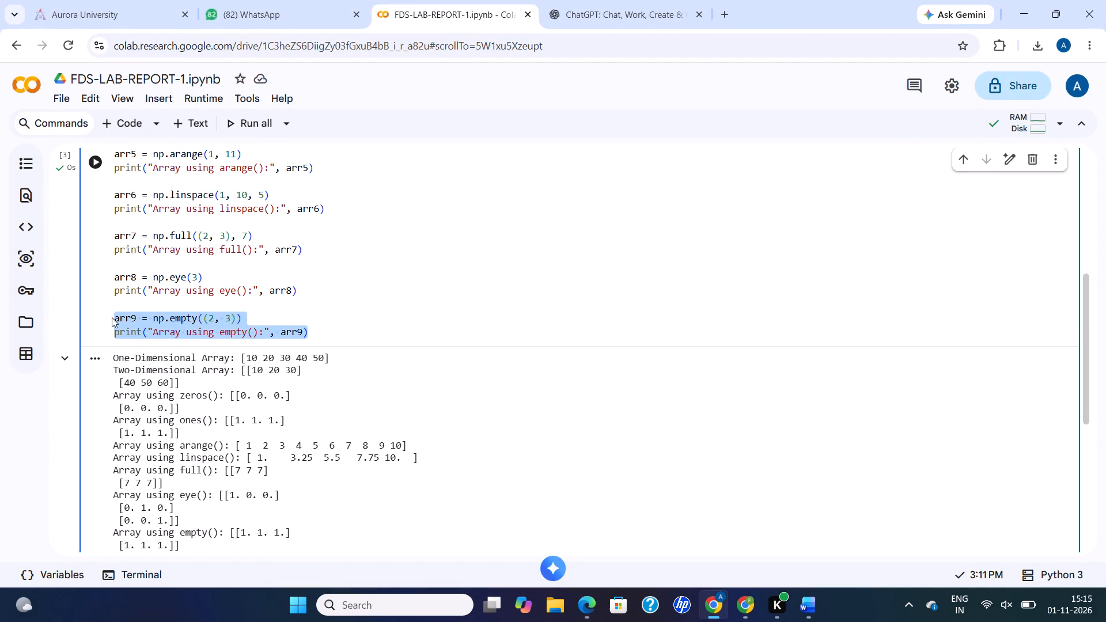
key("BackSpace")
key("BackSpace")
key("BackSpace")
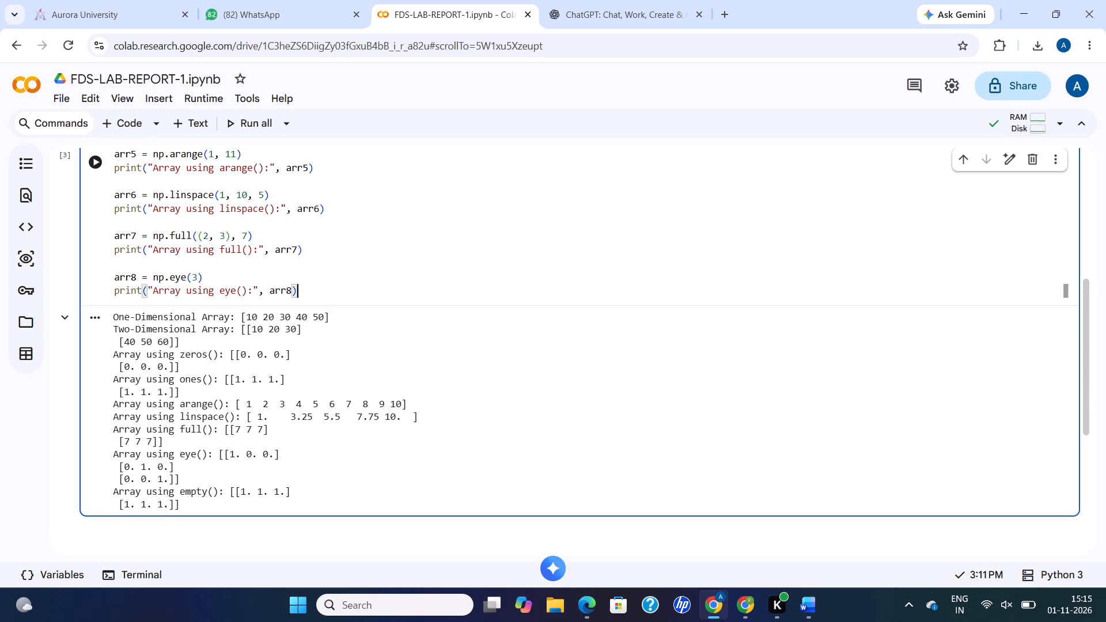
Rerun the NumPy Array Creation cell to refresh its printed output.
scroll(144, 380, "up", 1)
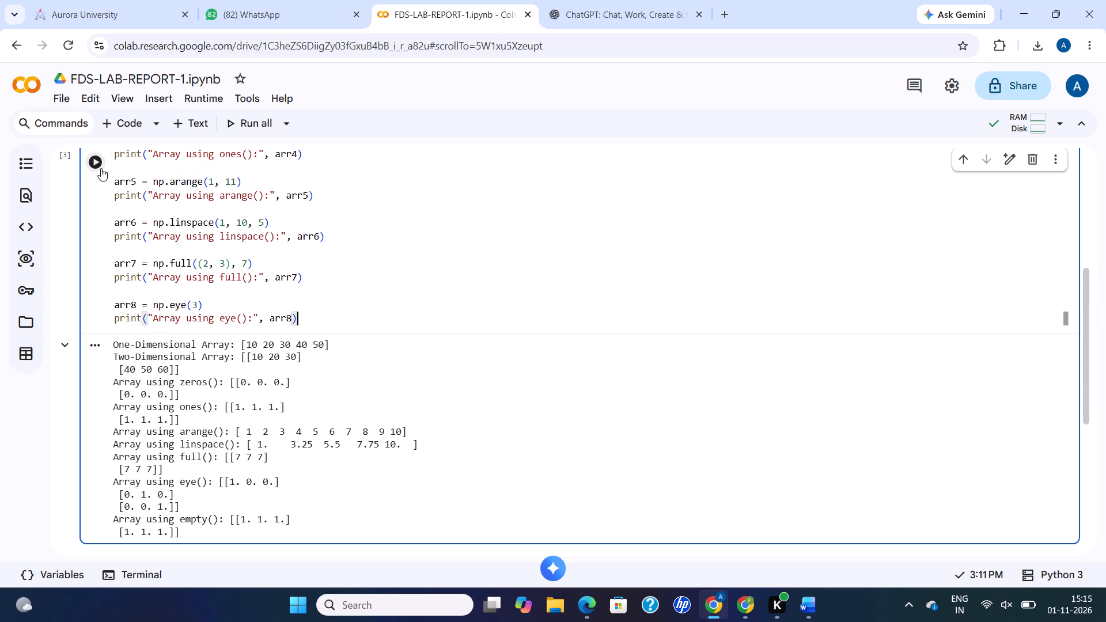
left_click(99, 168)
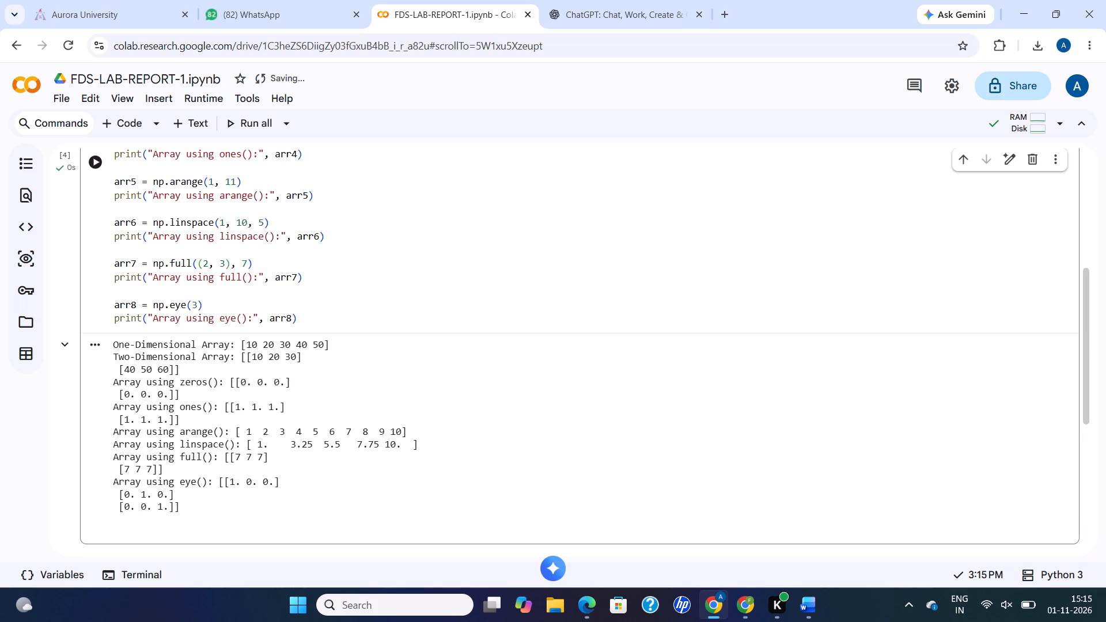
Review the NumPy Array Creation cell's code from arr1 to arr8 and its refreshed output in the notebook.
scroll(163, 300, "up", 4)
scroll(163, 300, "down", 1)
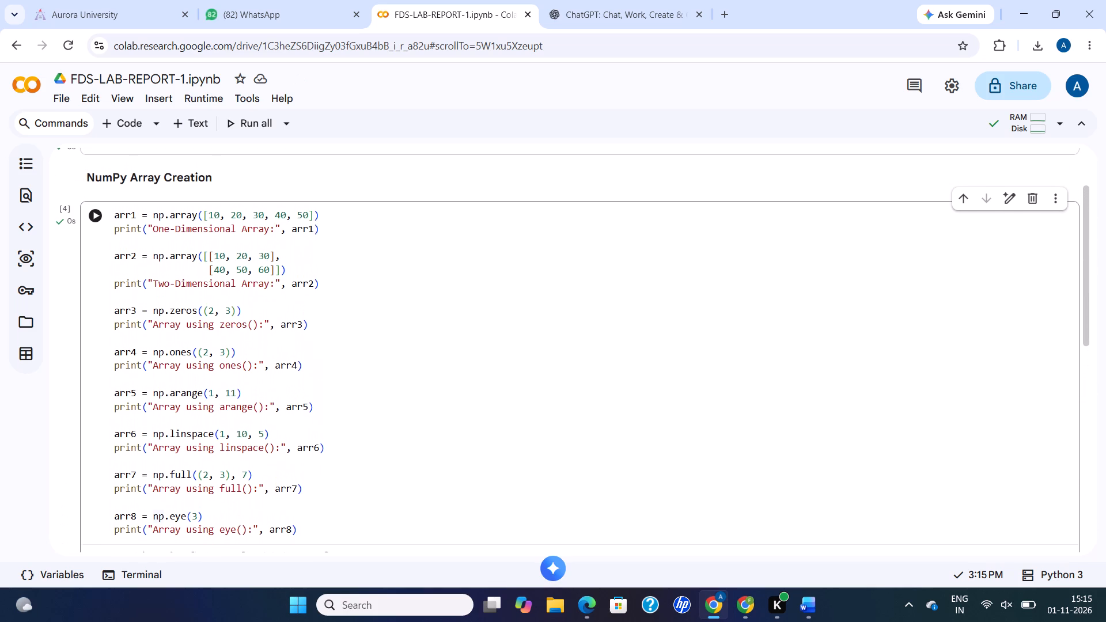
scroll(163, 300, "down", 2)
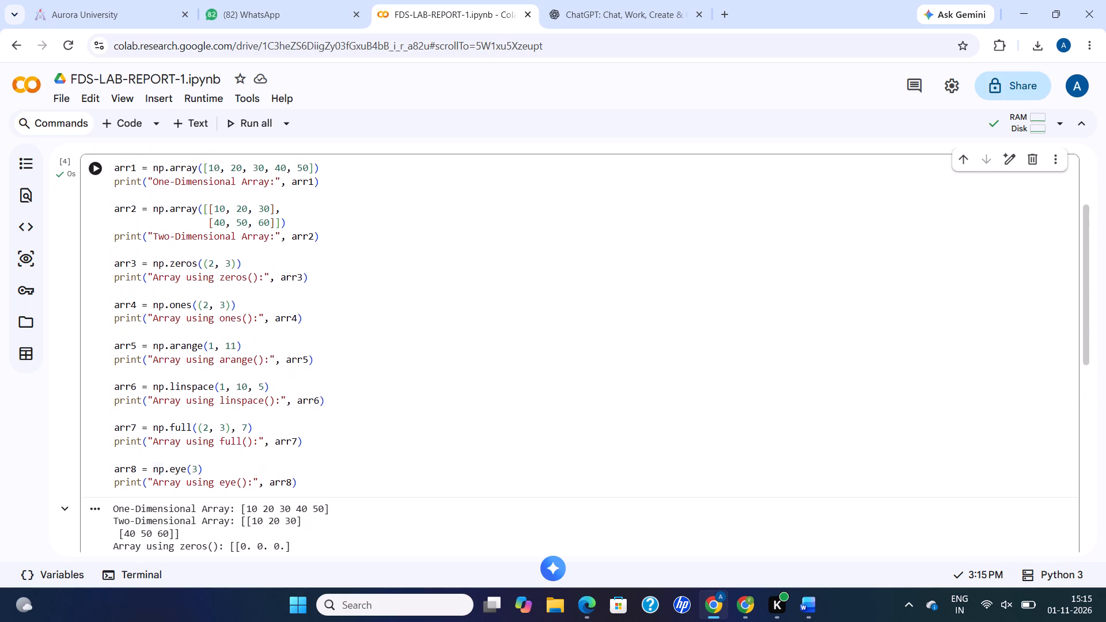
scroll(163, 300, "down", 1)
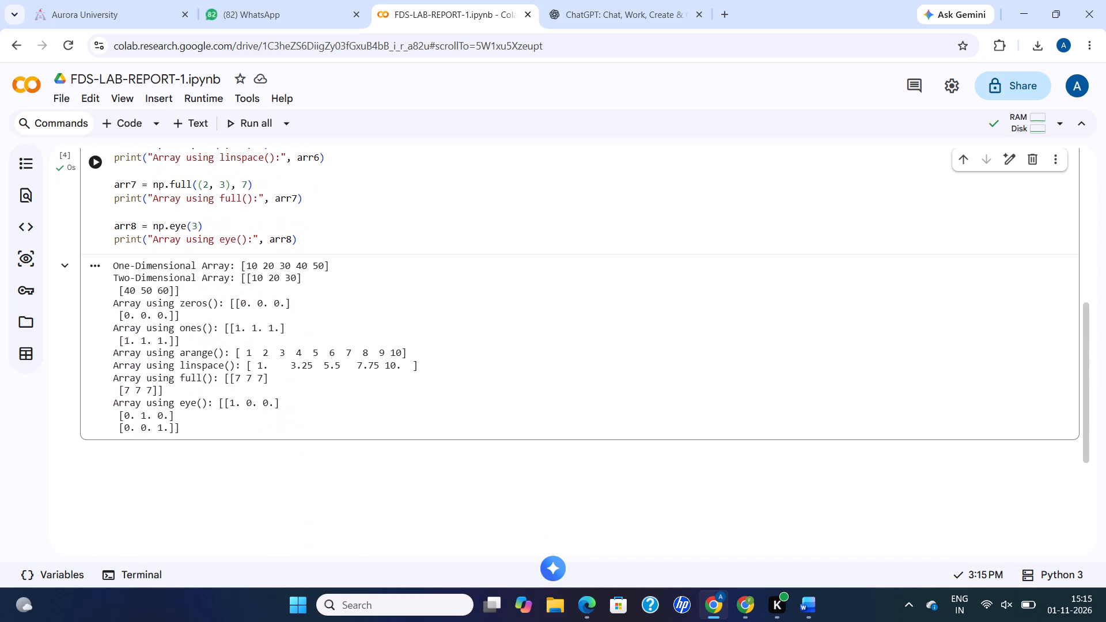
scroll(163, 300, "up", 4)
scroll(163, 300, "down", 1)
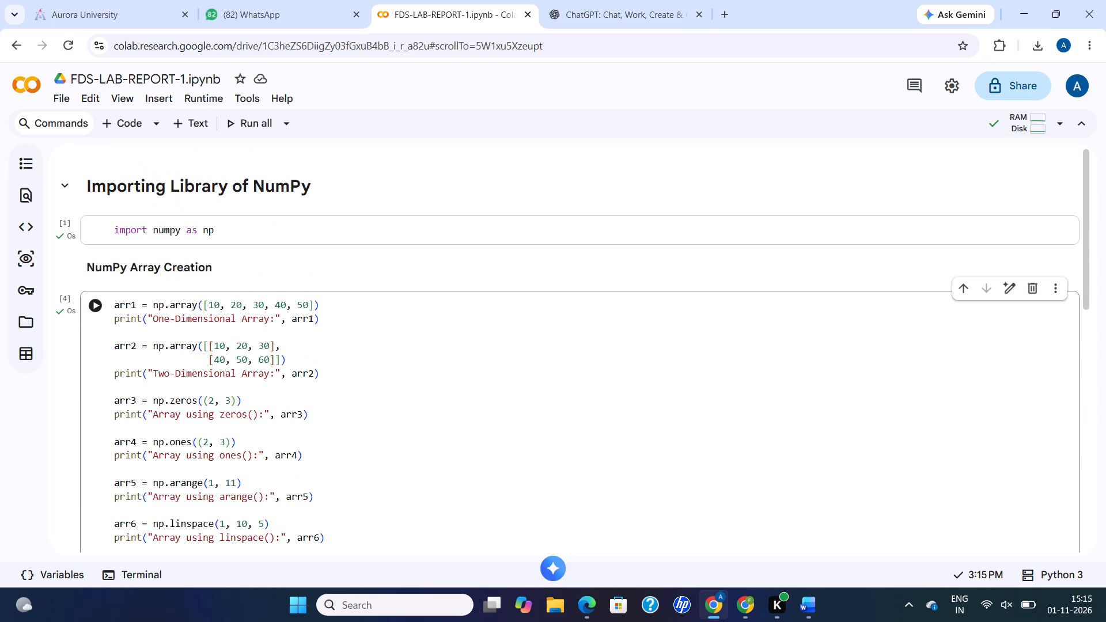
scroll(163, 300, "down", 1)
scroll(163, 300, "up", 1)
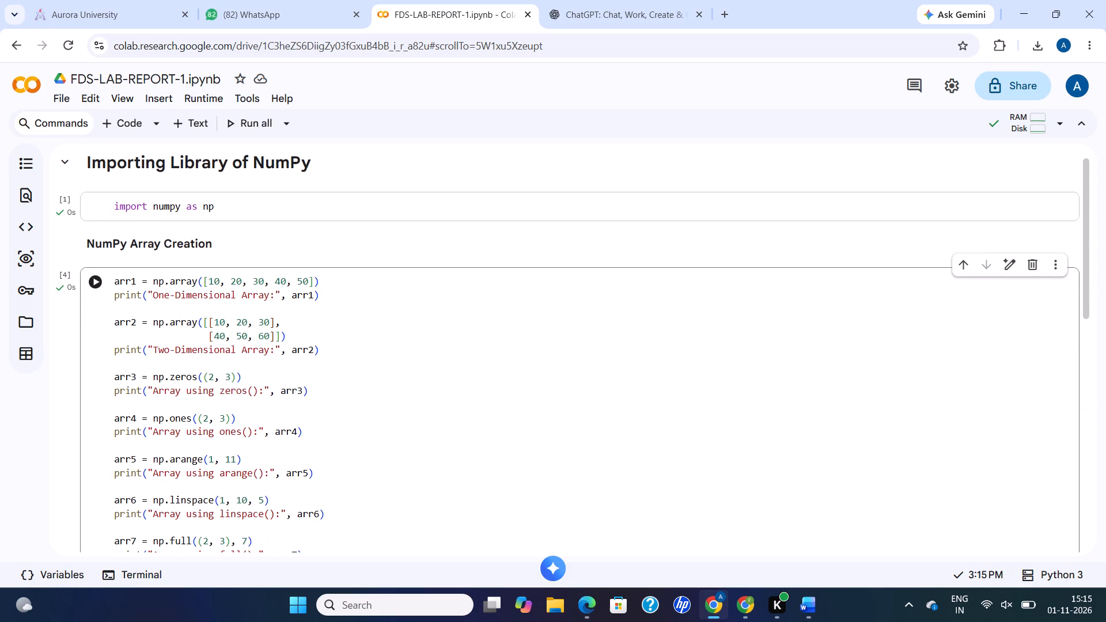
scroll(163, 300, "up", 2)
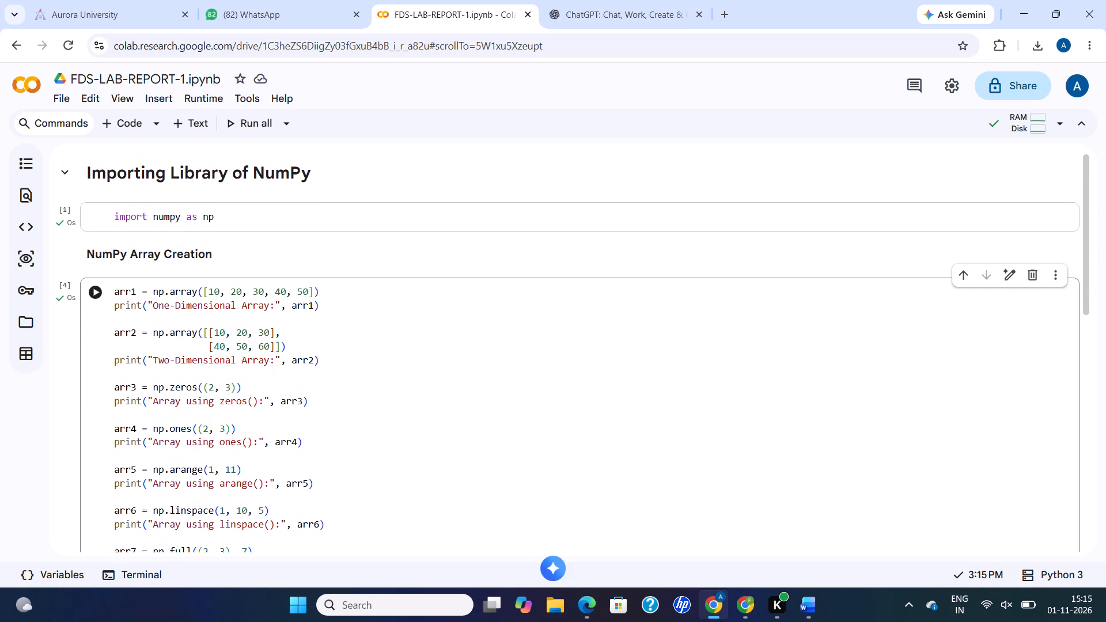
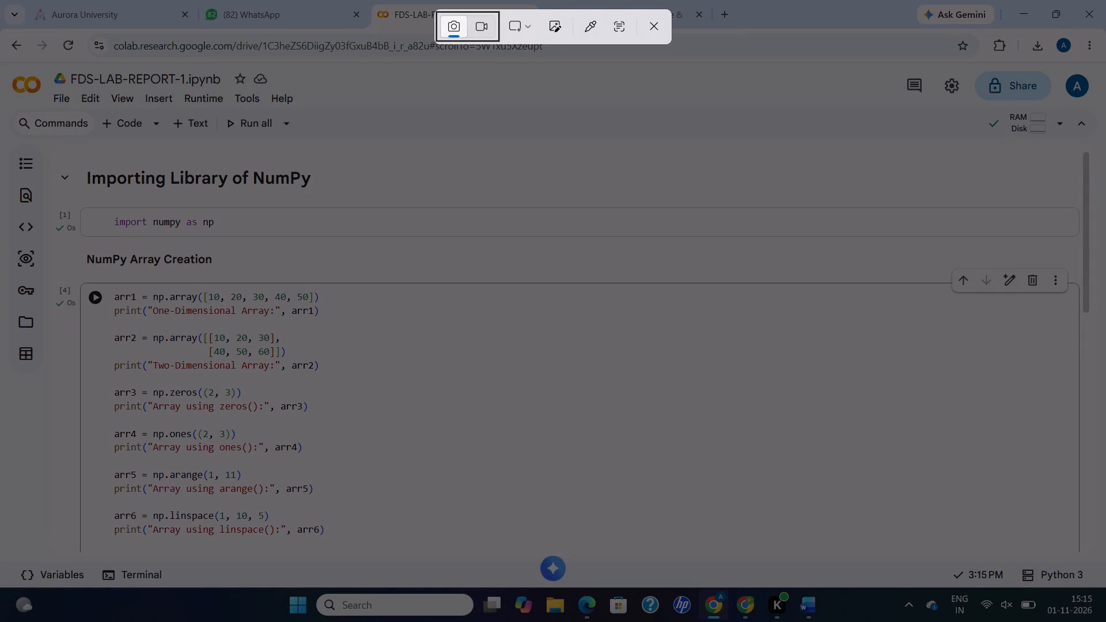
Capture a screenshot of the Colab notebook from the address bar down to the bottom status bar, showing the arr1 to arr6 code.
left_click_drag(0, 29, 1105, 621)
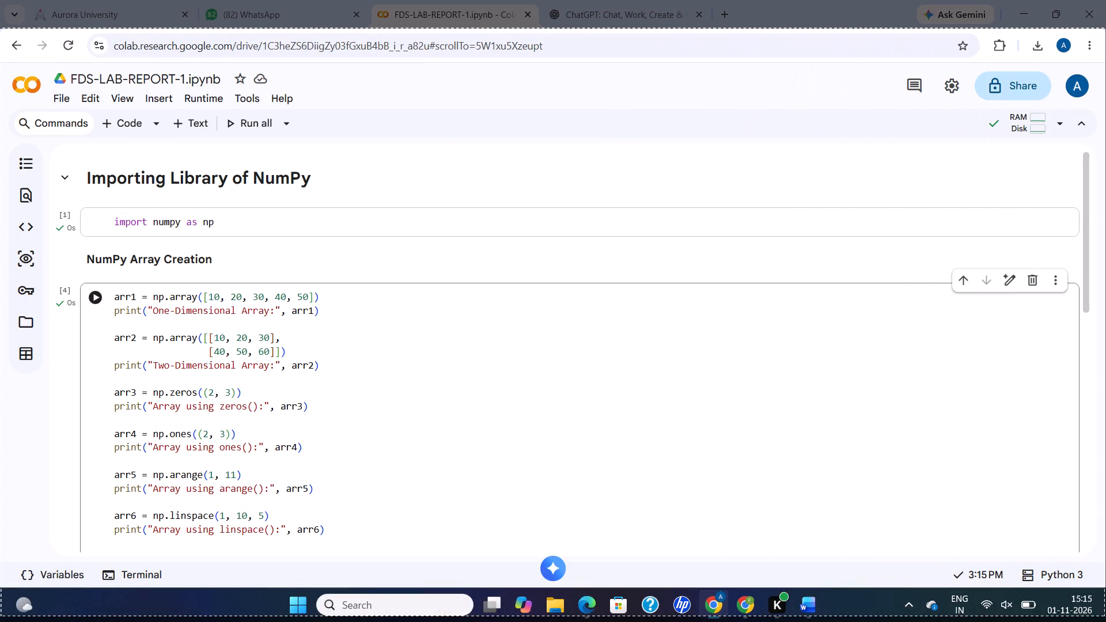
left_click_drag(1105, 621, 1105, 591)
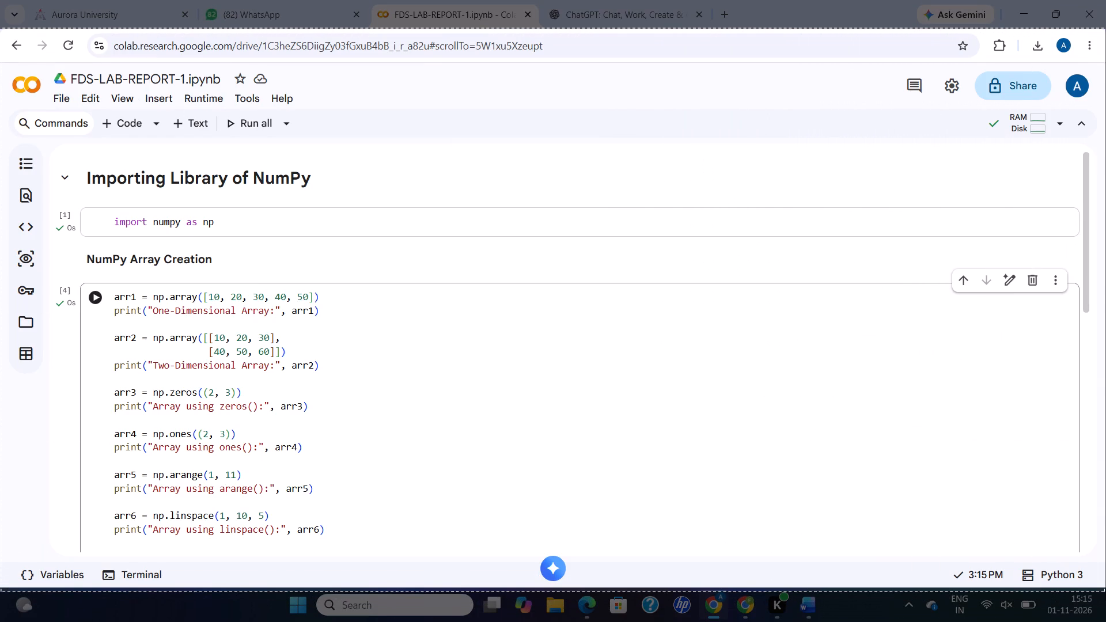
left_click_drag(1105, 591, 1105, 587)
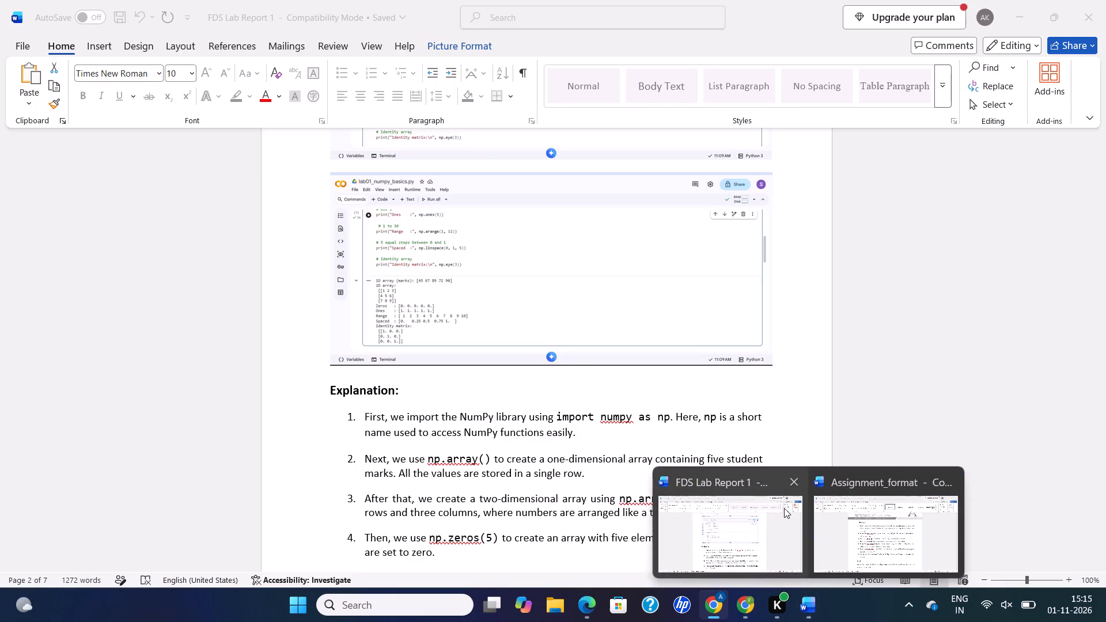
In the Assignment_format Word document, replace the first image under Code Screenshot with the new capture and stretch it taller.
left_click(879, 533)
scroll(631, 358, "up", 4)
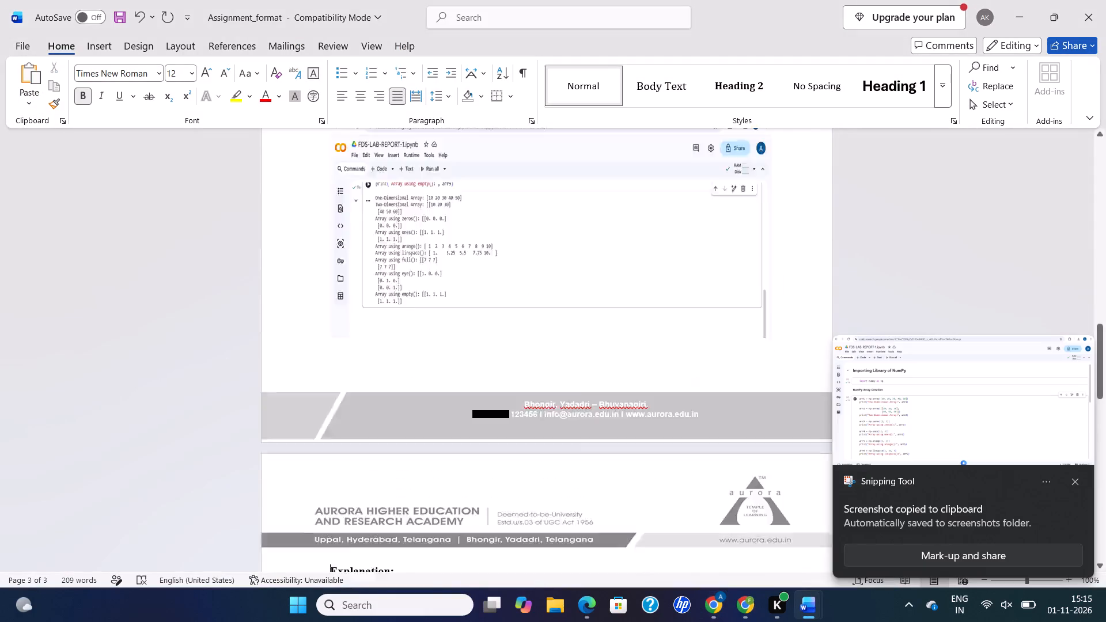
scroll(631, 358, "up", 6)
left_click(607, 447)
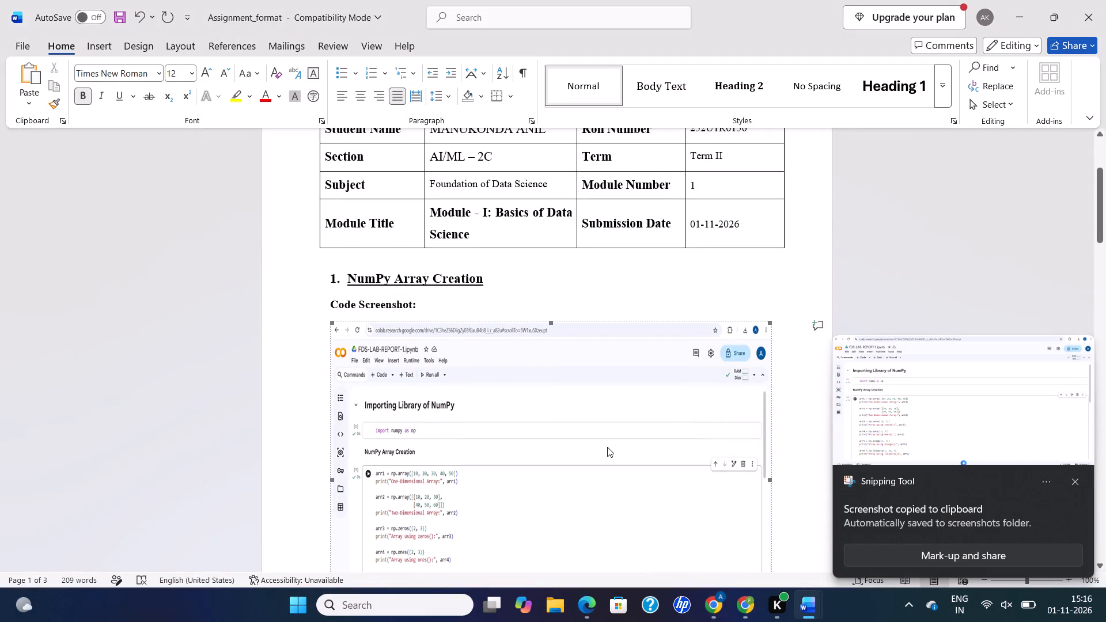
key("BackSpace")
key("ctrl+v")
left_click(607, 447)
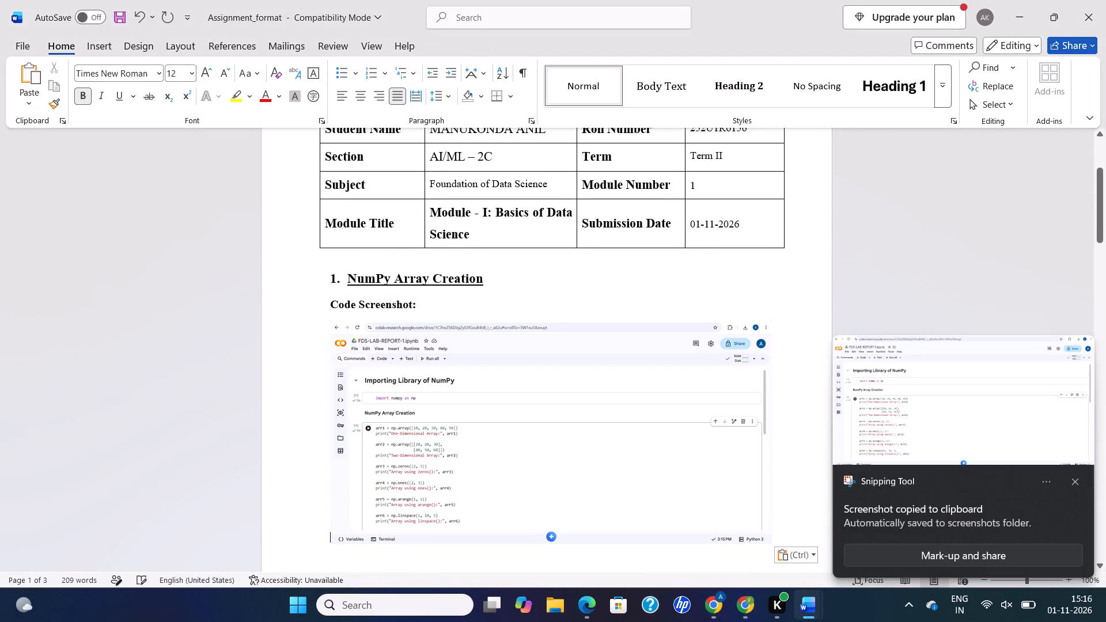
scroll(607, 447, "down", 1)
left_click_drag(551, 329, 562, 450)
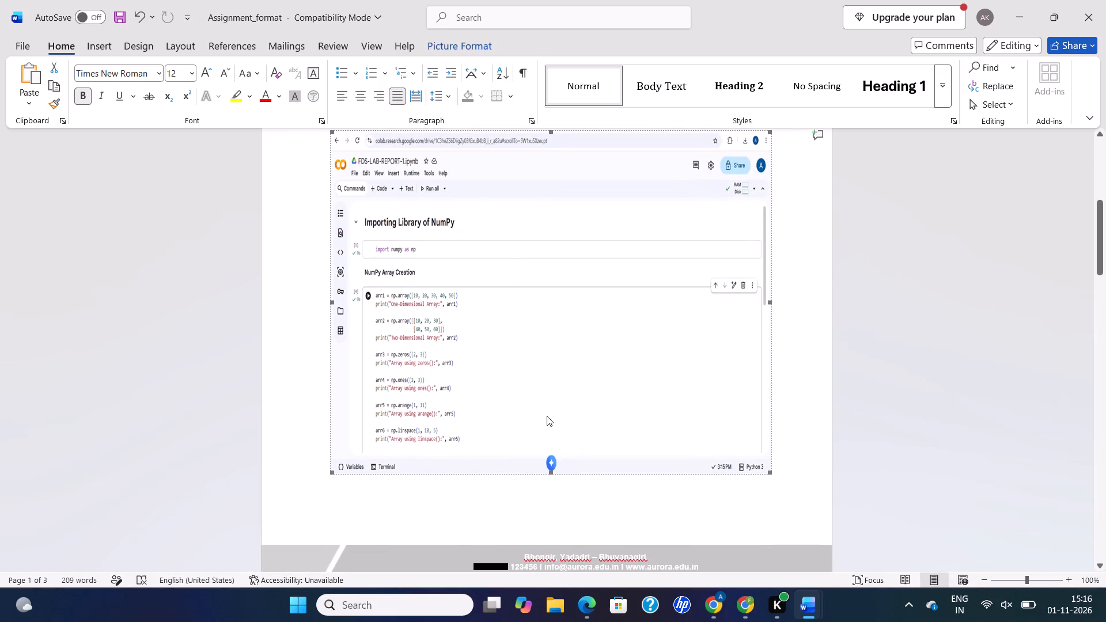
Switch to the Colab notebook and capture a screenshot showing the arr6 to arr8 code with the full printed output.
scroll(547, 416, "down", 3)
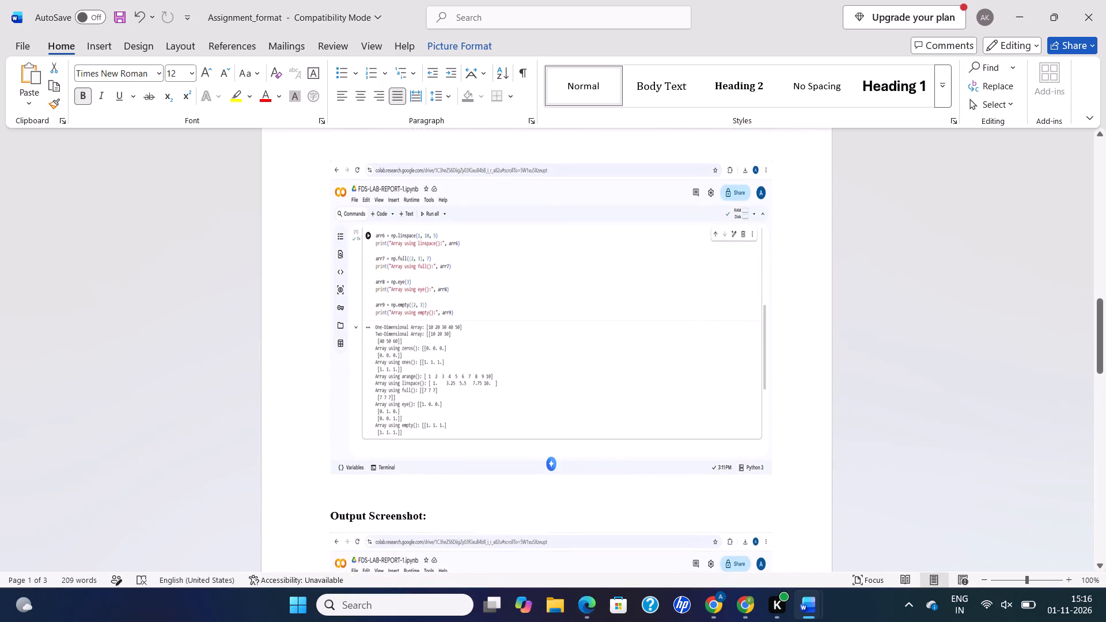
left_click(539, 206)
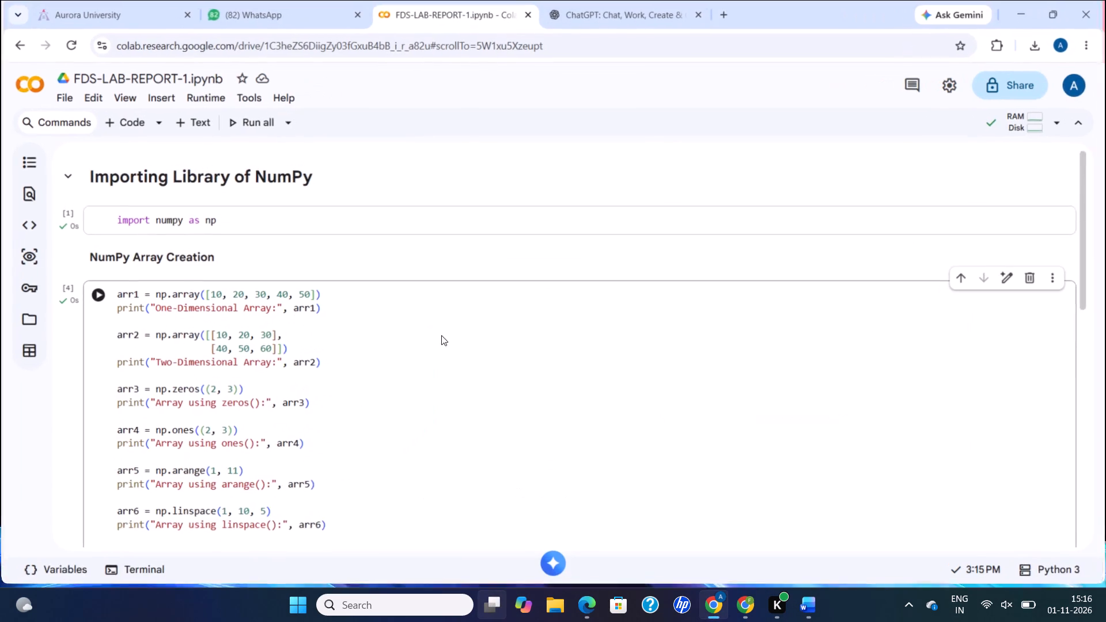
scroll(431, 348, "down", 3)
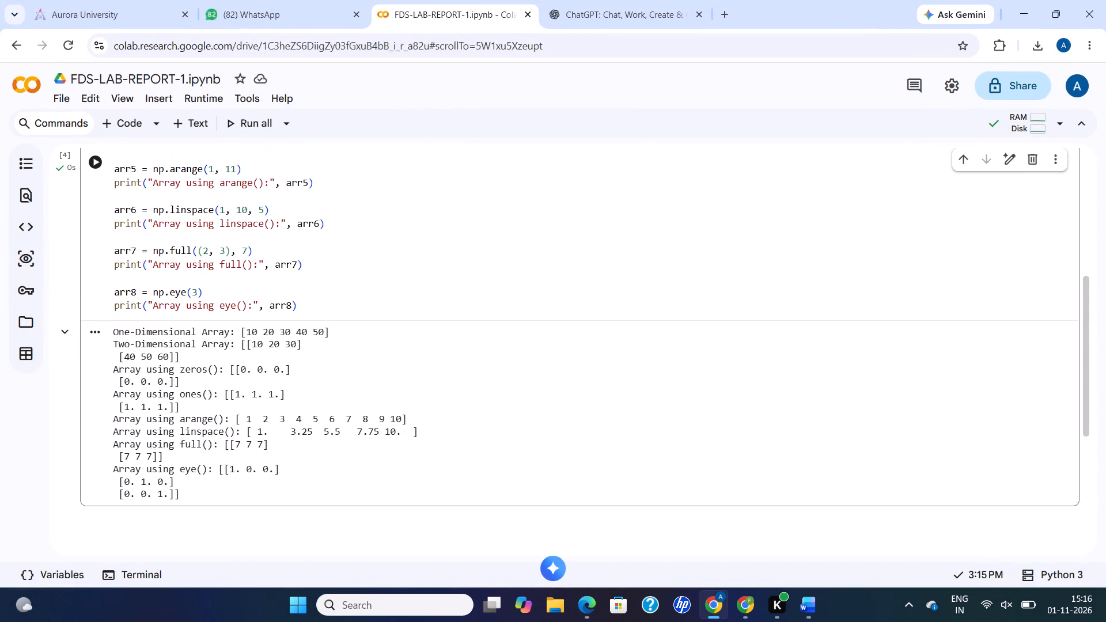
scroll(431, 348, "down", 4)
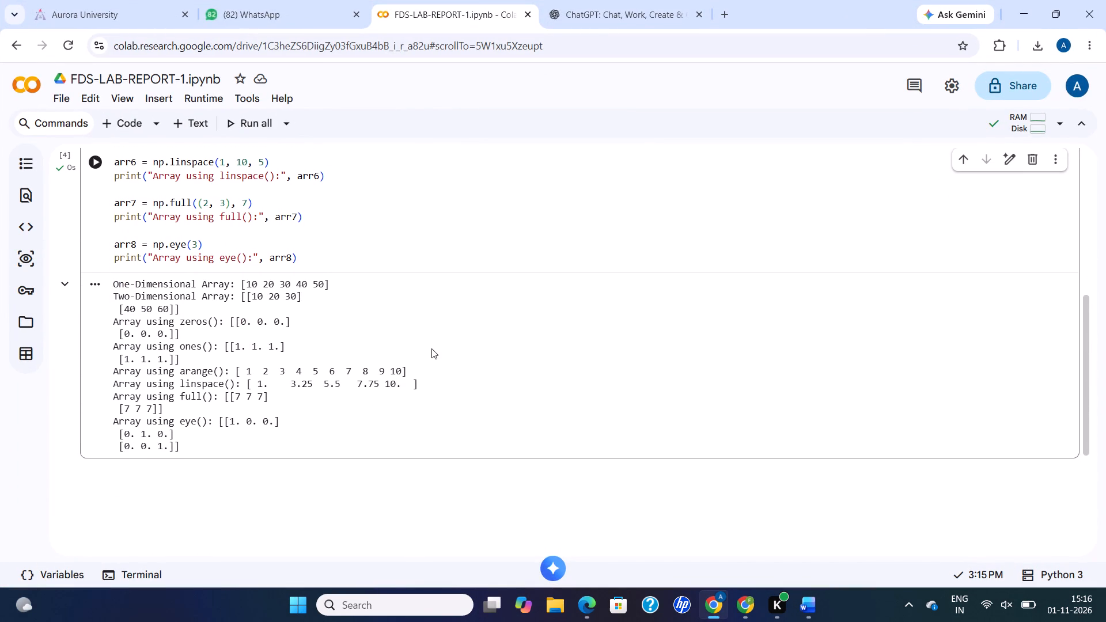
key("Print")
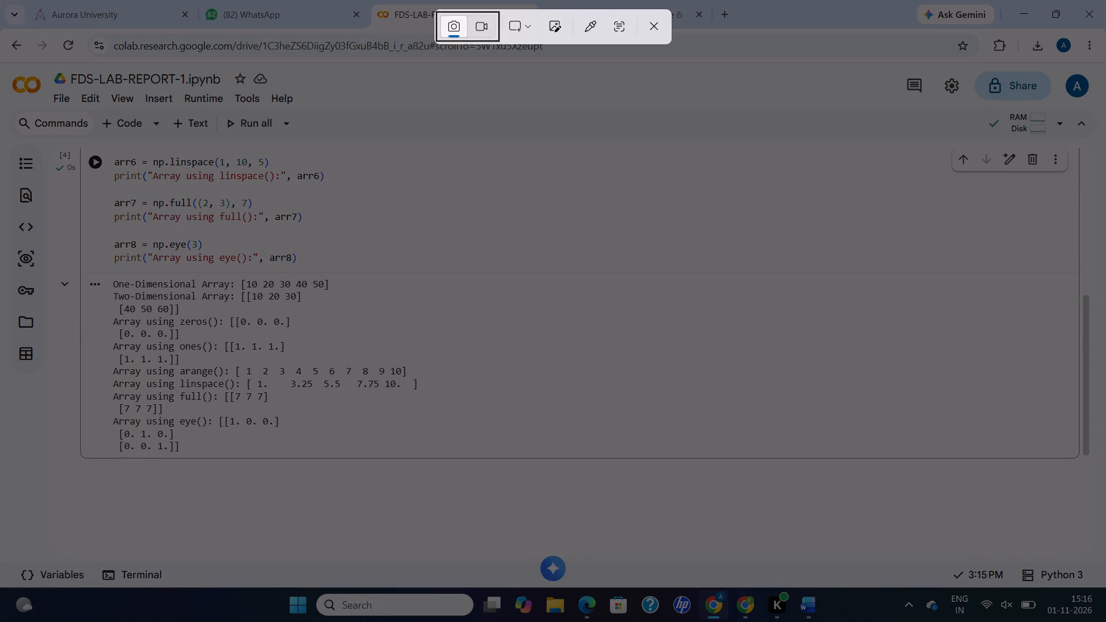
left_click_drag(0, 26, 636, 515)
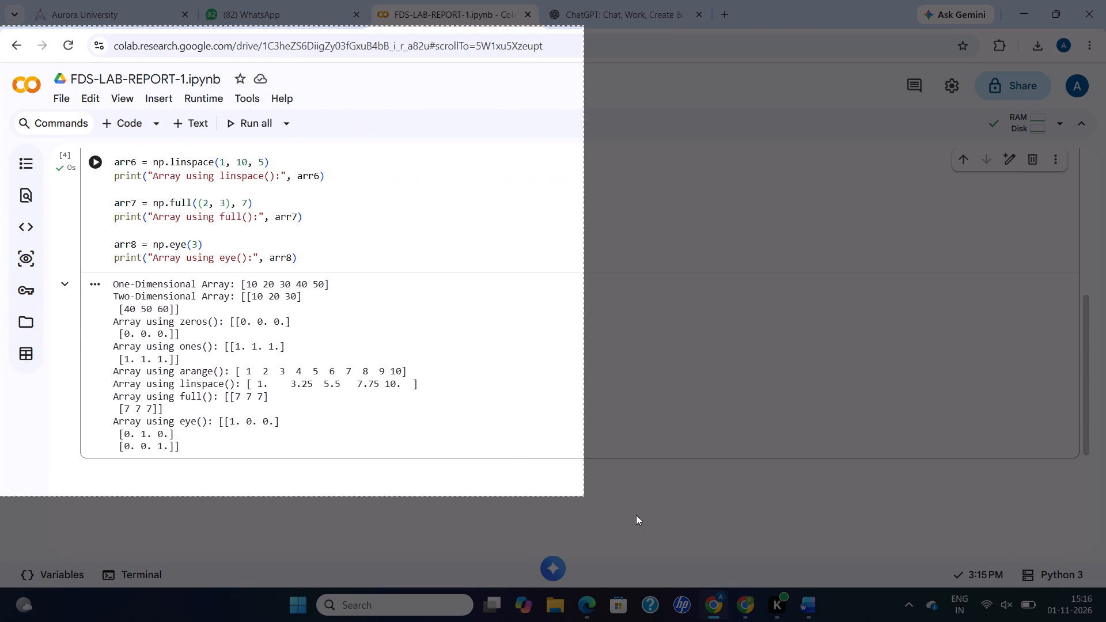
left_click_drag(636, 515, 1105, 586)
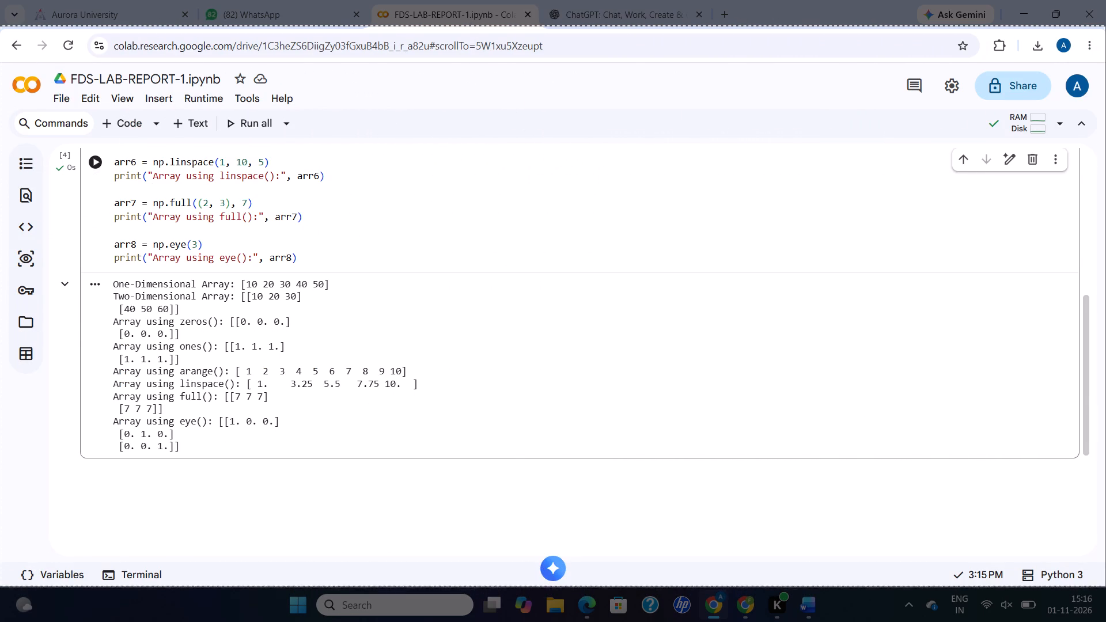
left_click_drag(1105, 586, 1105, 585)
In Assignment_format, replace the second code image, above Output Screenshot, with the new capture and stretch it taller.
left_click(480, 194)
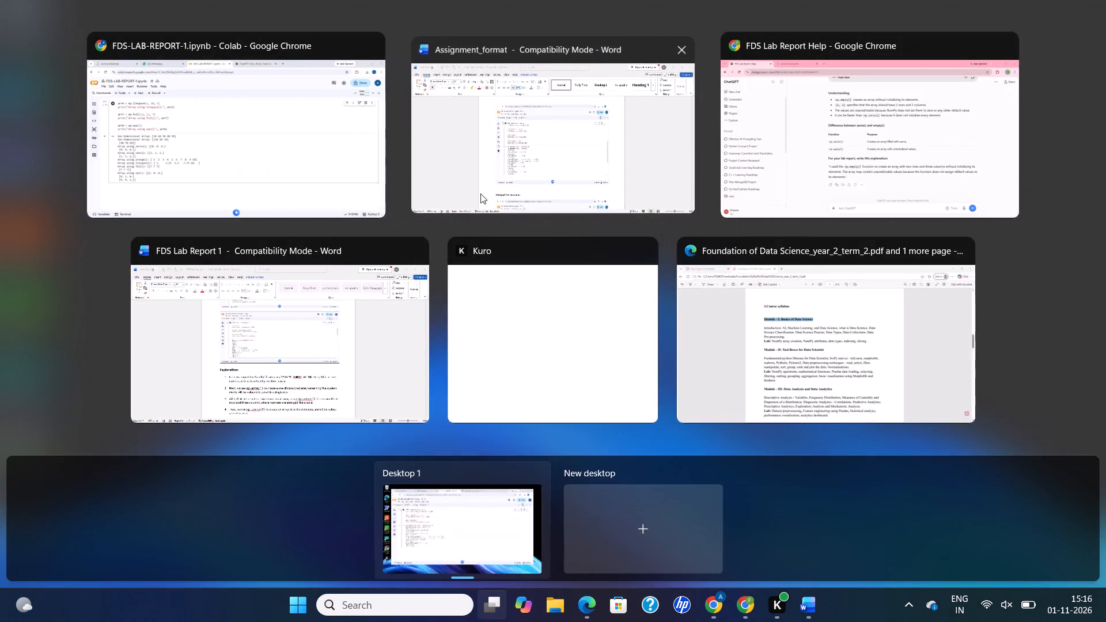
left_click(462, 312)
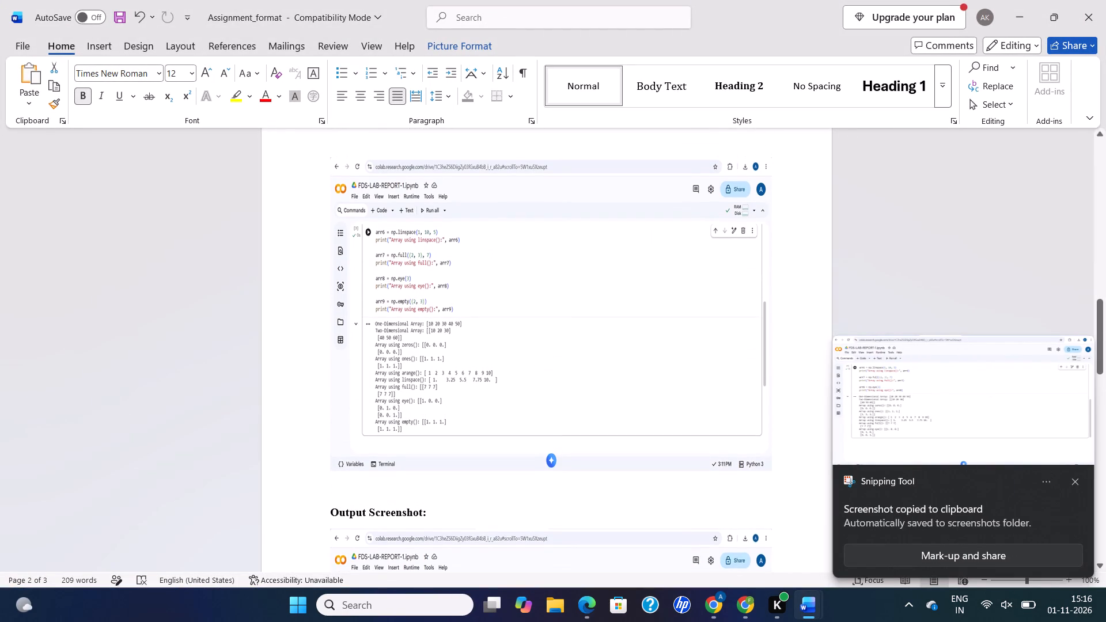
key("BackSpace")
key("ctrl+v")
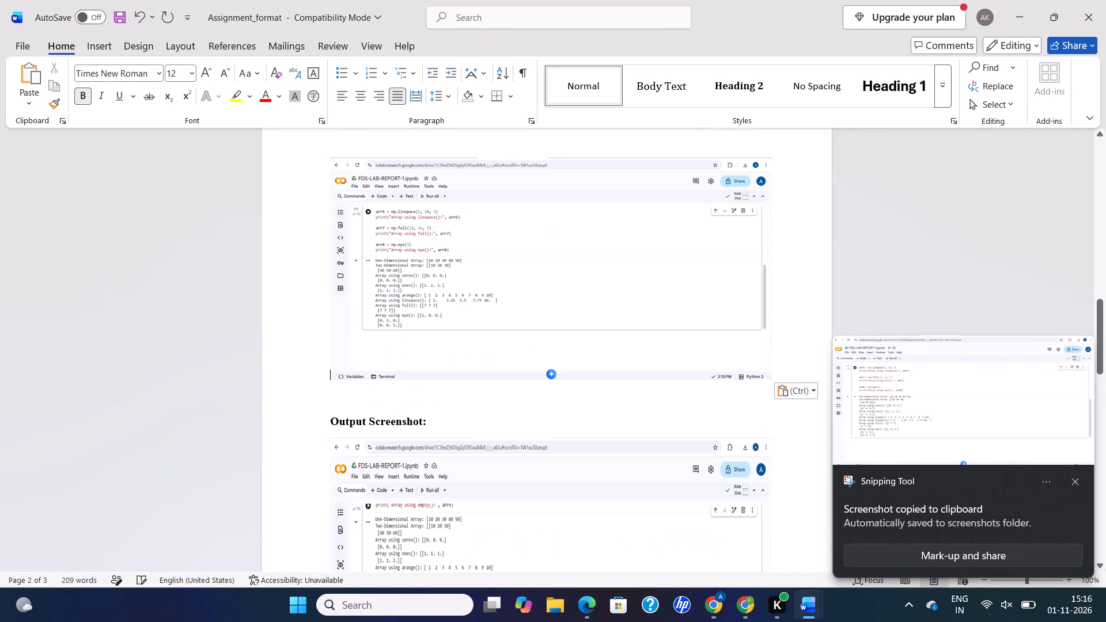
left_click(462, 312)
scroll(462, 312, "up", 1)
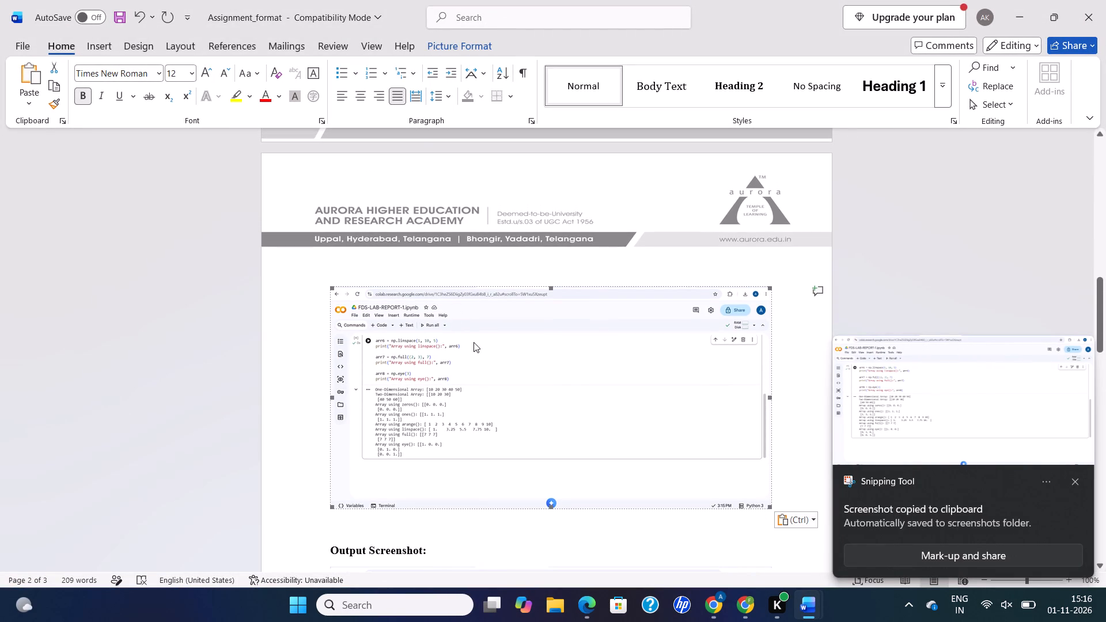
scroll(477, 349, "down", 1)
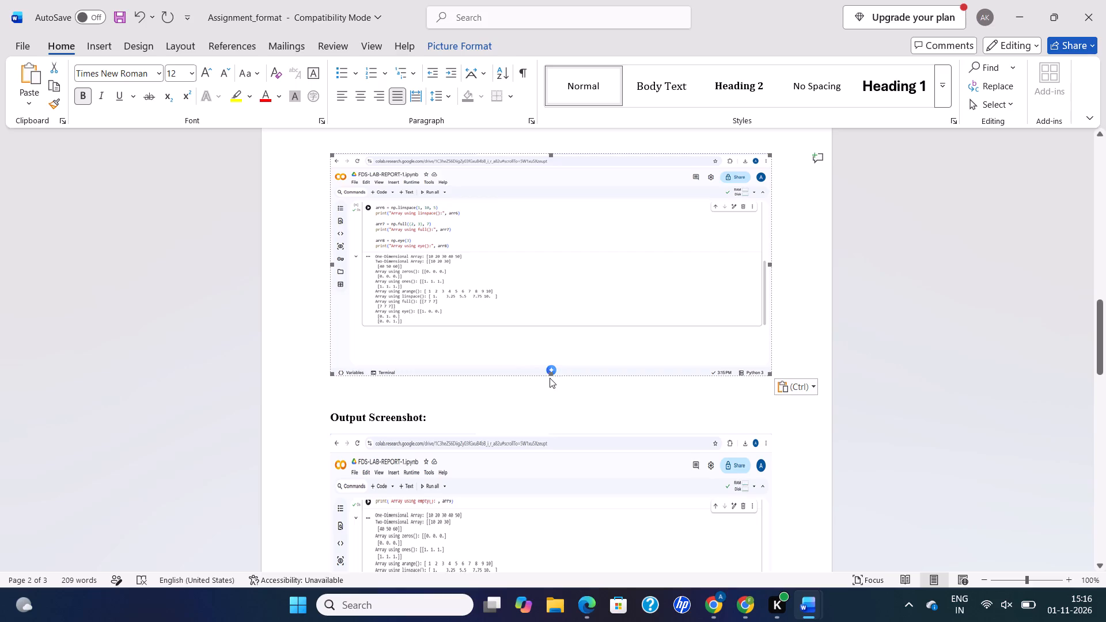
left_click_drag(551, 373, 555, 450)
Delete the blank line above the second code image at the top of page 2.
scroll(555, 450, "up", 1)
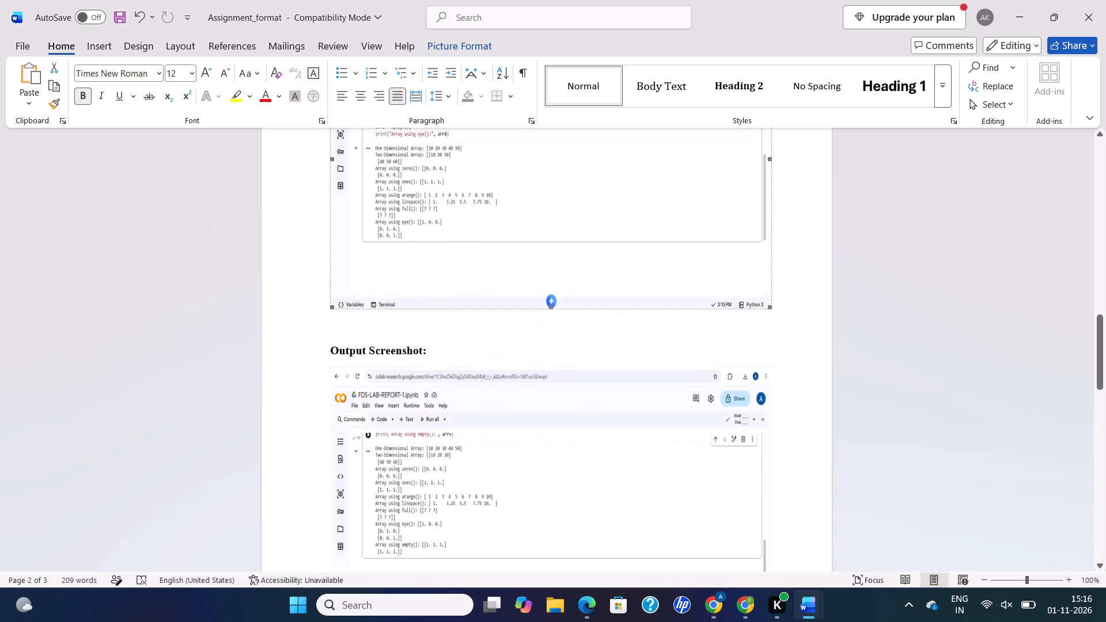
scroll(555, 450, "up", 1)
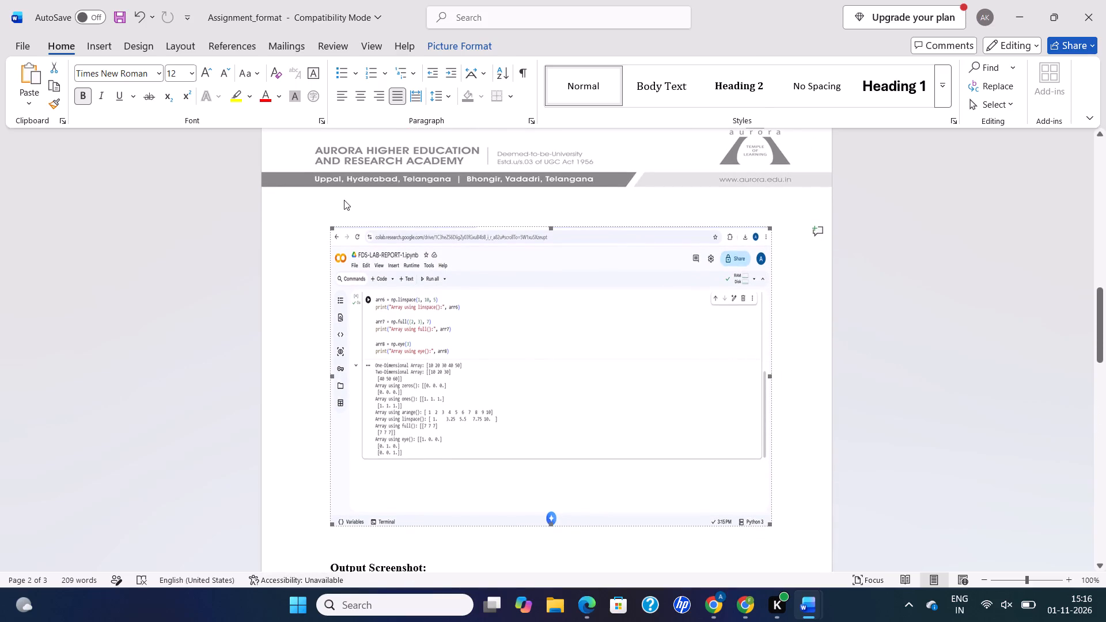
left_click(343, 207)
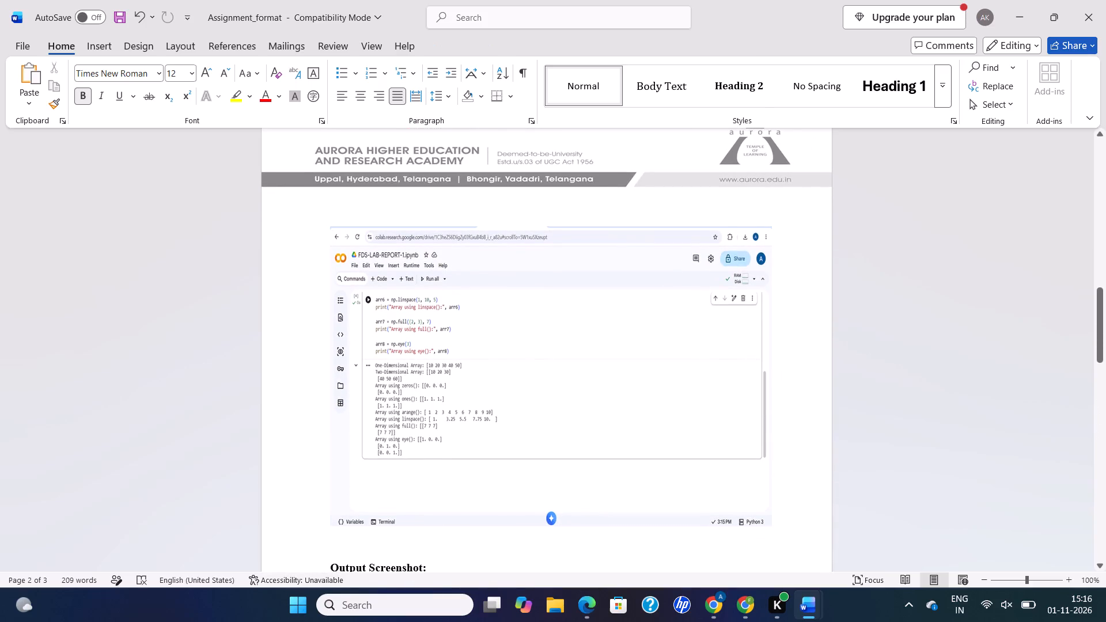
key("BackSpace")
Switch to the Colab notebook and capture an enlarged screenshot of the array creation cell's printed output, from One-Dimensional Array to eye().
scroll(349, 249, "down", 2)
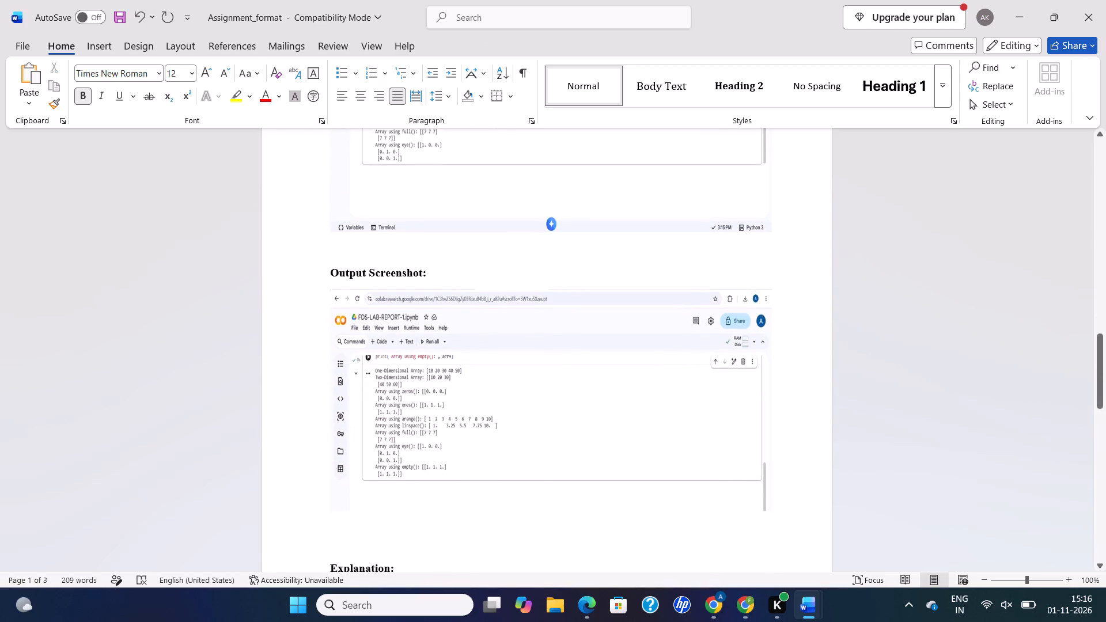
scroll(349, 249, "down", 1)
left_click(431, 281)
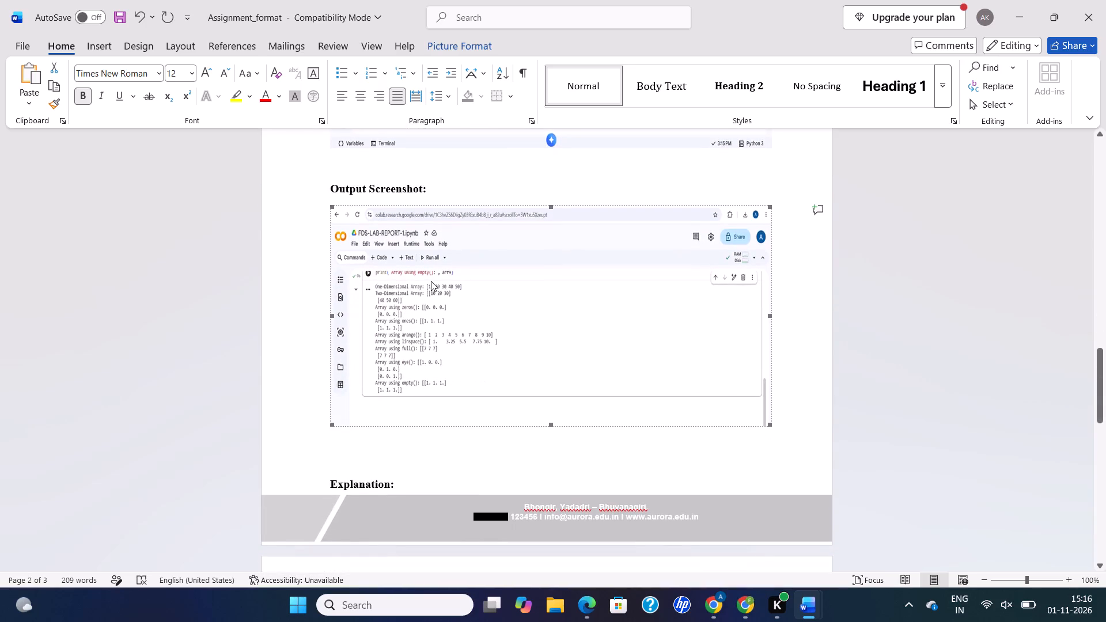
left_click(508, 185)
scroll(459, 332, "down", 1)
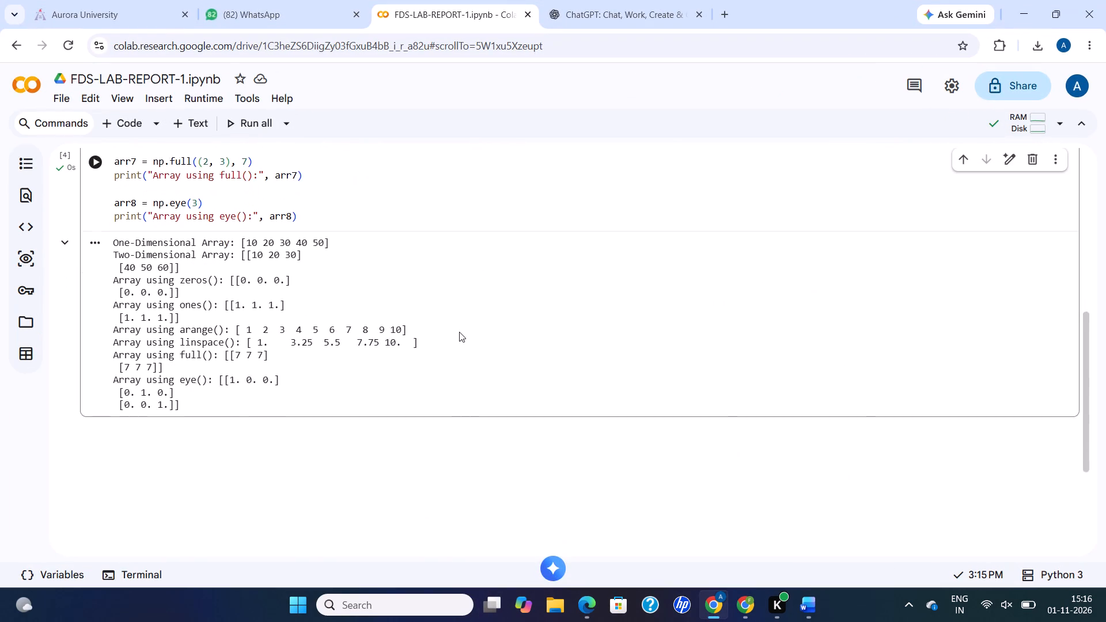
scroll(459, 332, "down", 2)
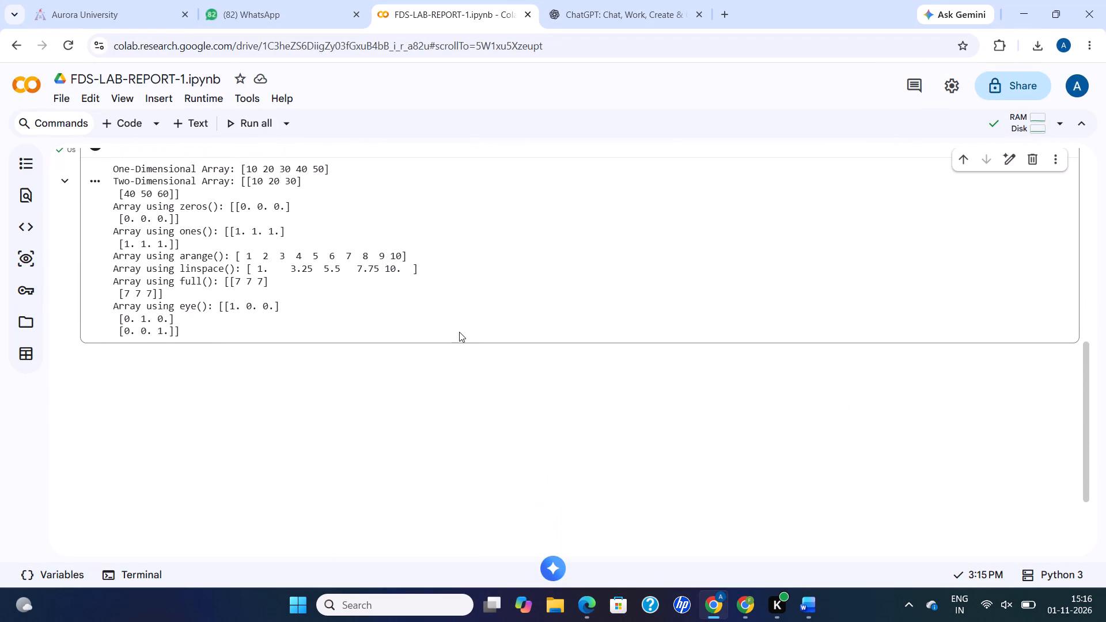
key("ctrl+plus")
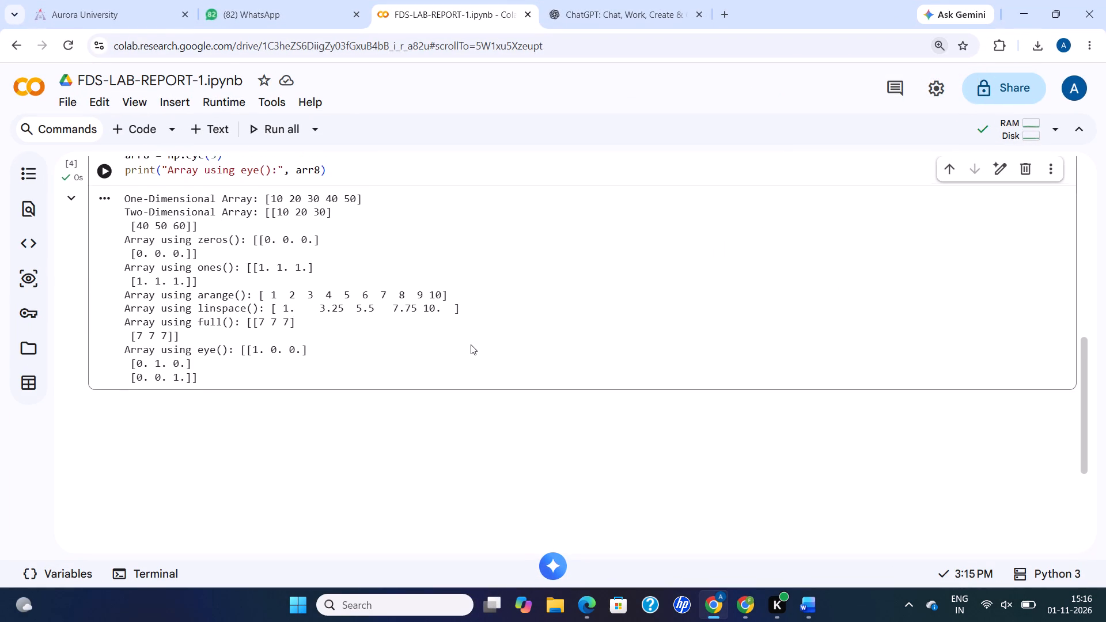
key("Print")
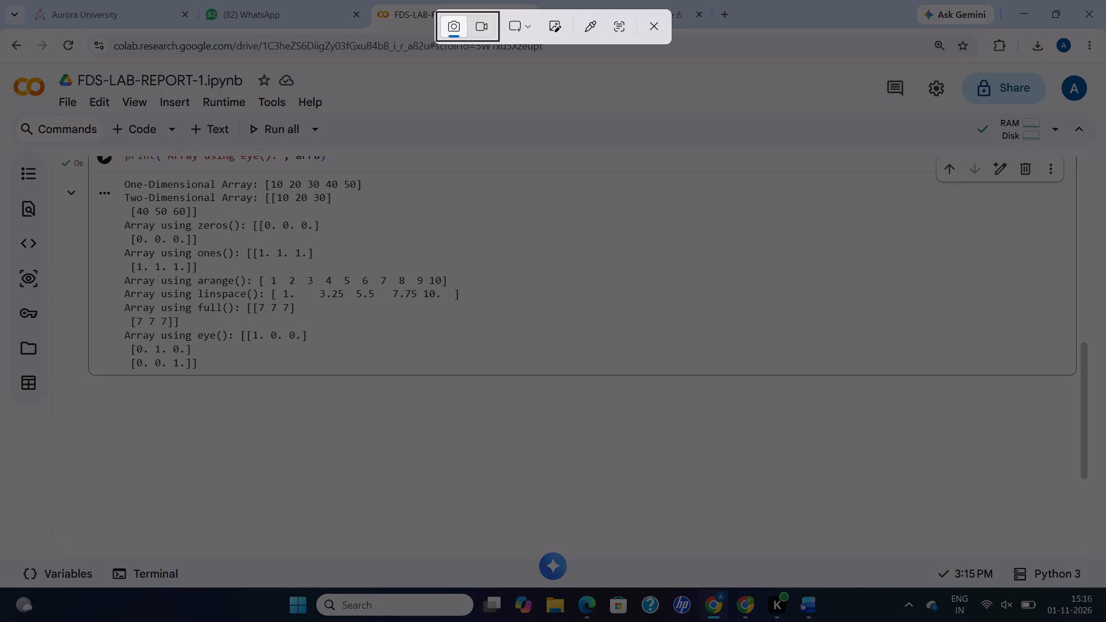
left_click_drag(0, 28, 504, 243)
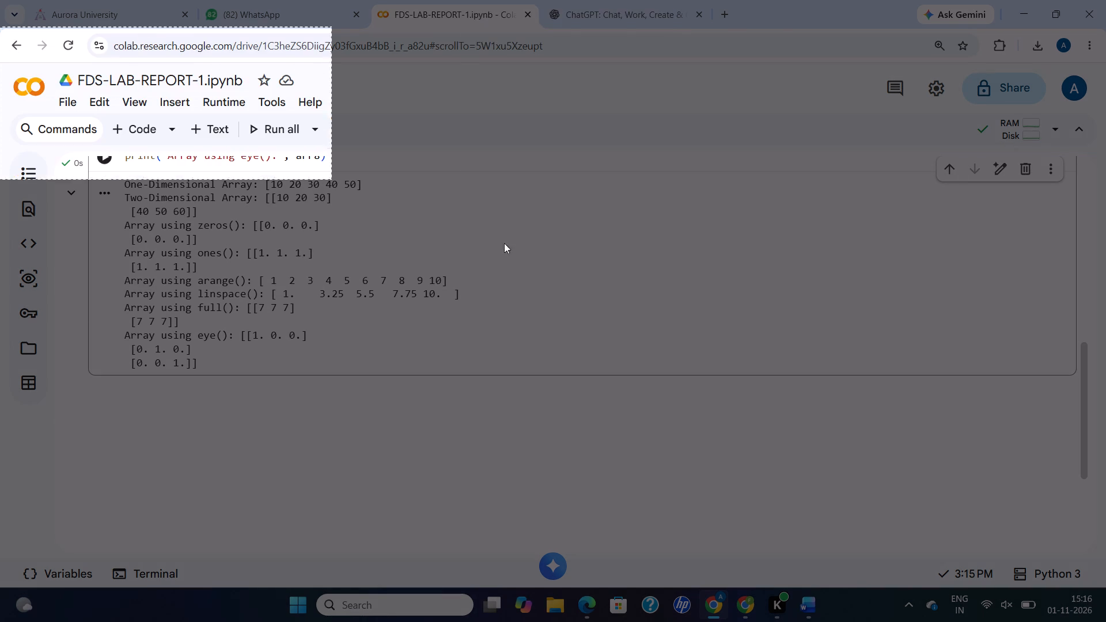
left_click_drag(504, 243, 1105, 586)
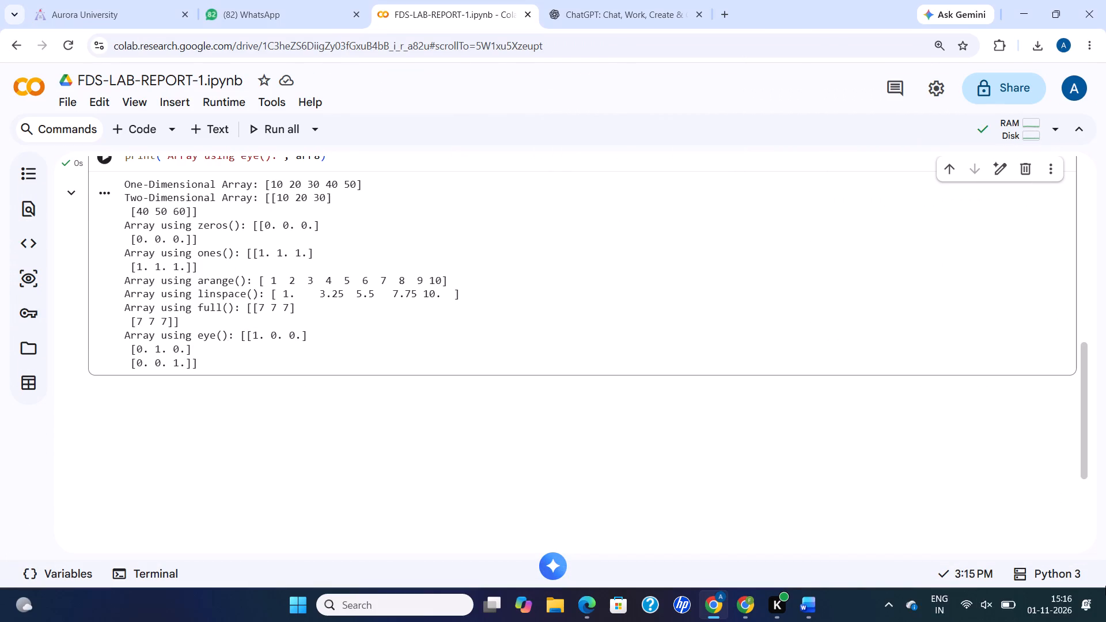
In Assignment_format, replace the image under Output Screenshot with the new output capture and stretch it slightly taller.
left_click(422, 162)
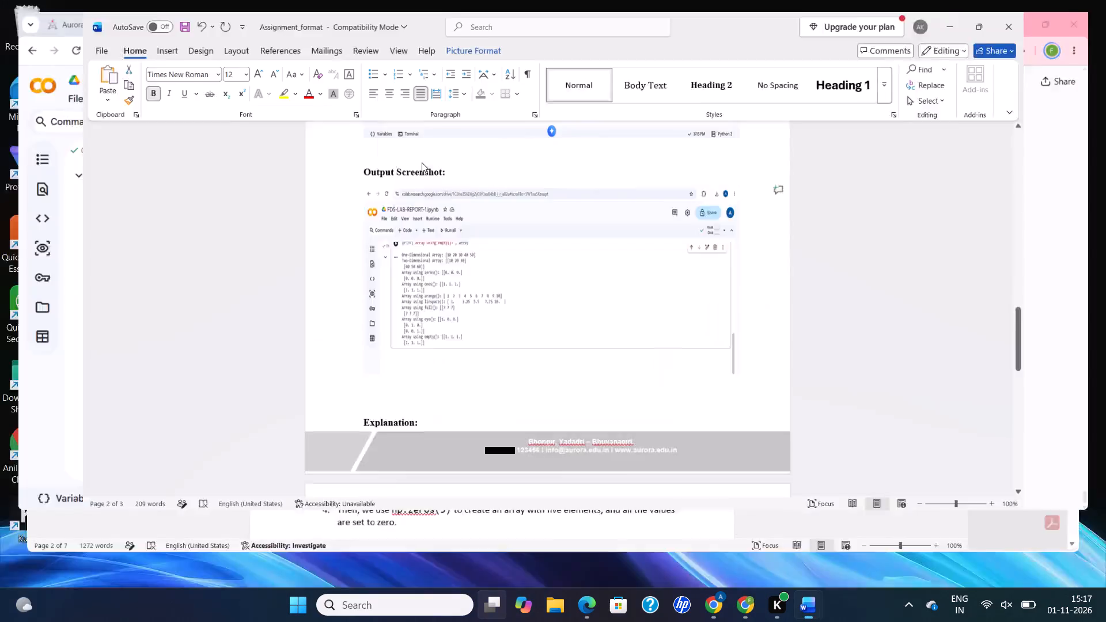
left_click(475, 278)
key("BackSpace")
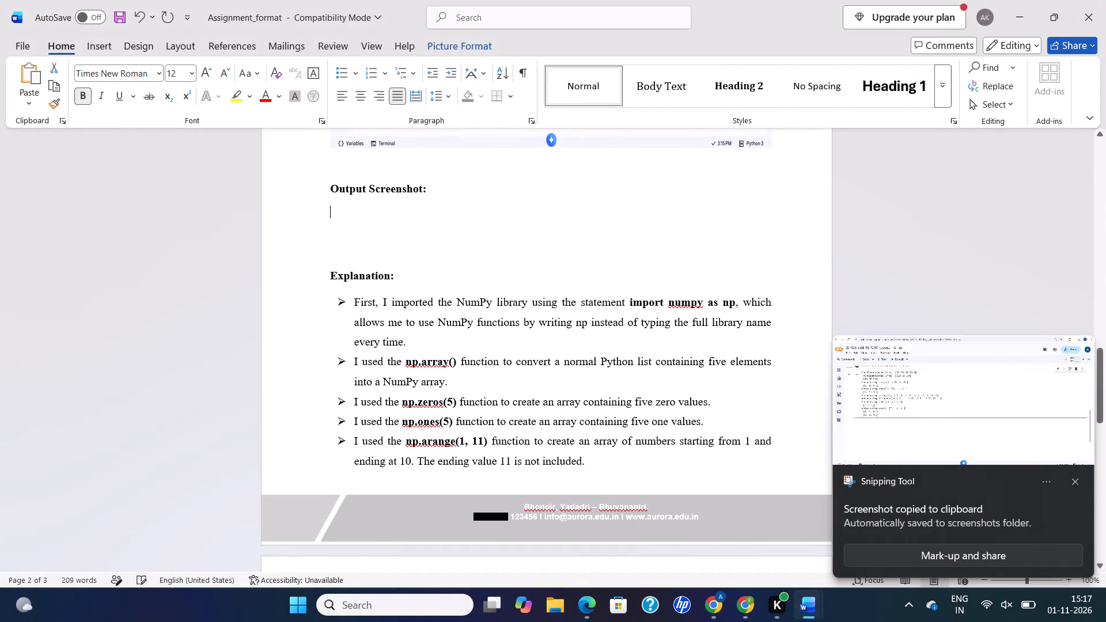
key("ctrl+v")
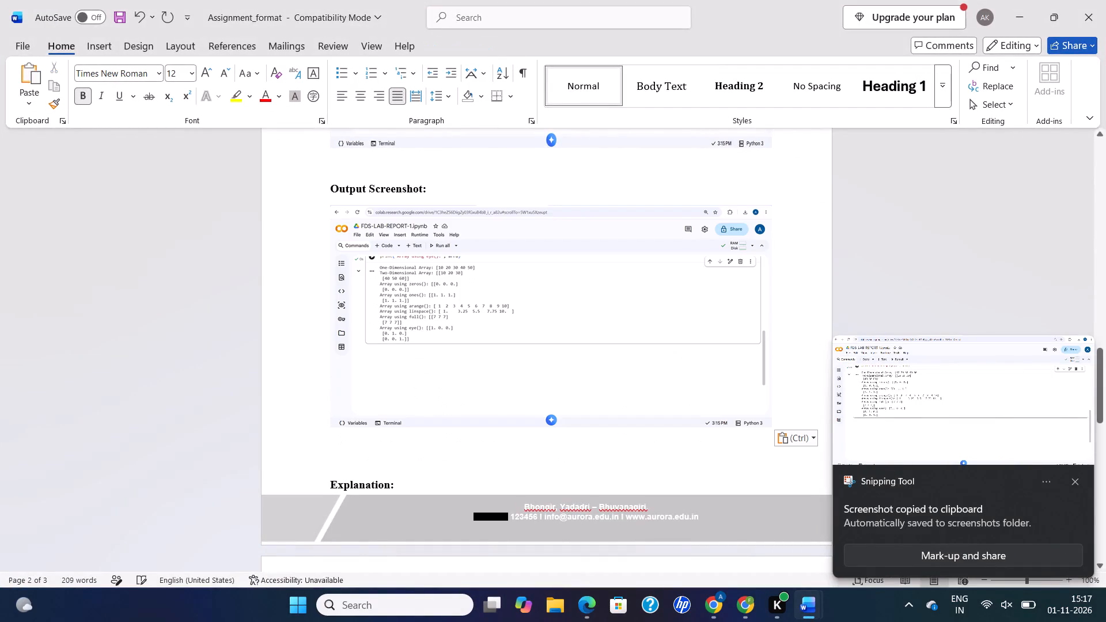
left_click(513, 339)
left_click_drag(551, 425, 558, 460)
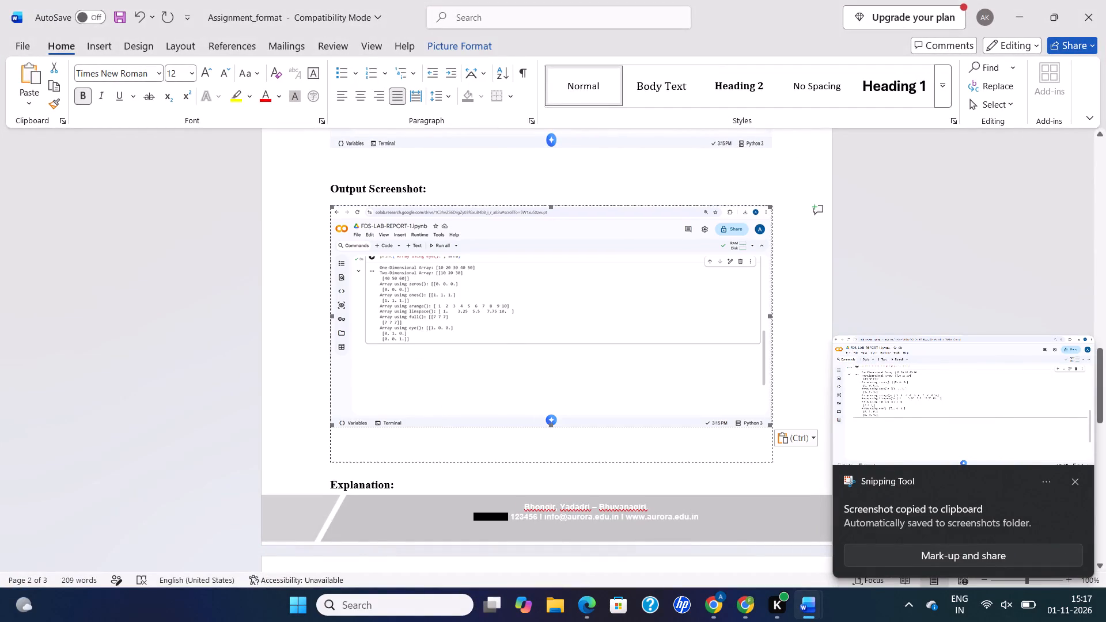
left_click_drag(558, 460, 558, 461)
scroll(524, 275, "down", 1)
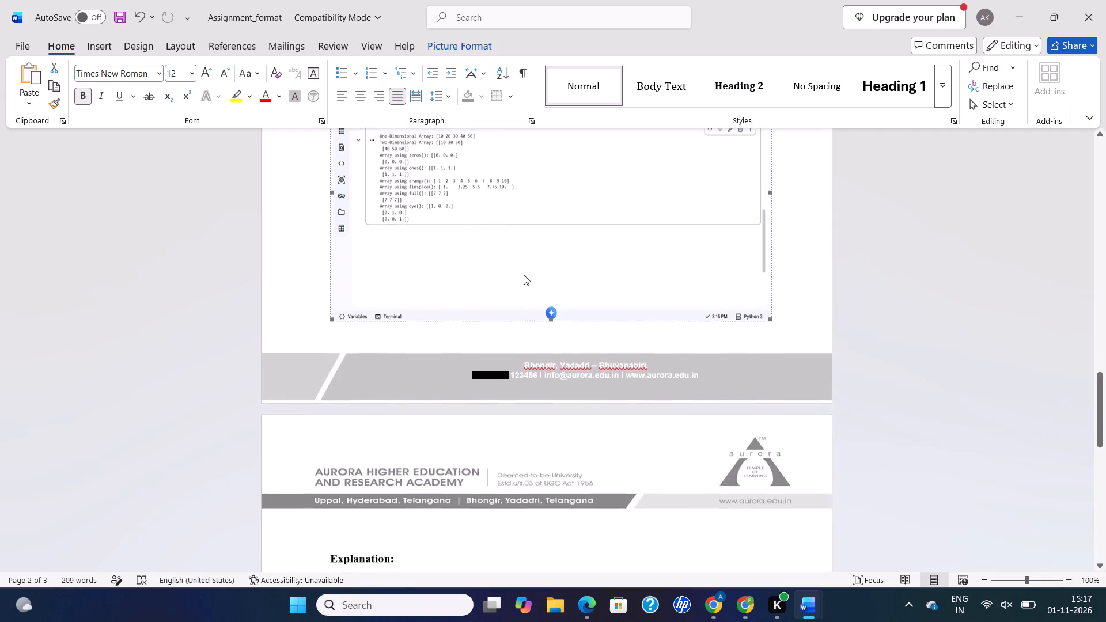
Delete the blank lines above the Explanation heading at the top of page 3.
scroll(524, 275, "down", 1)
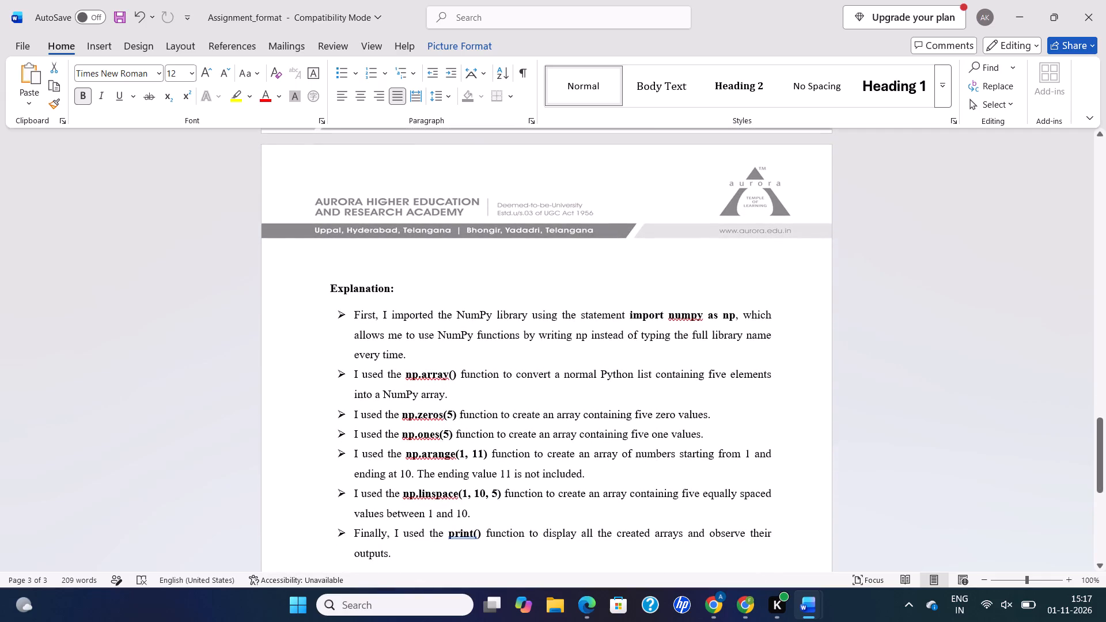
left_click(326, 274)
key("BackSpace")
key("BackSpace")
key("BackSpace")
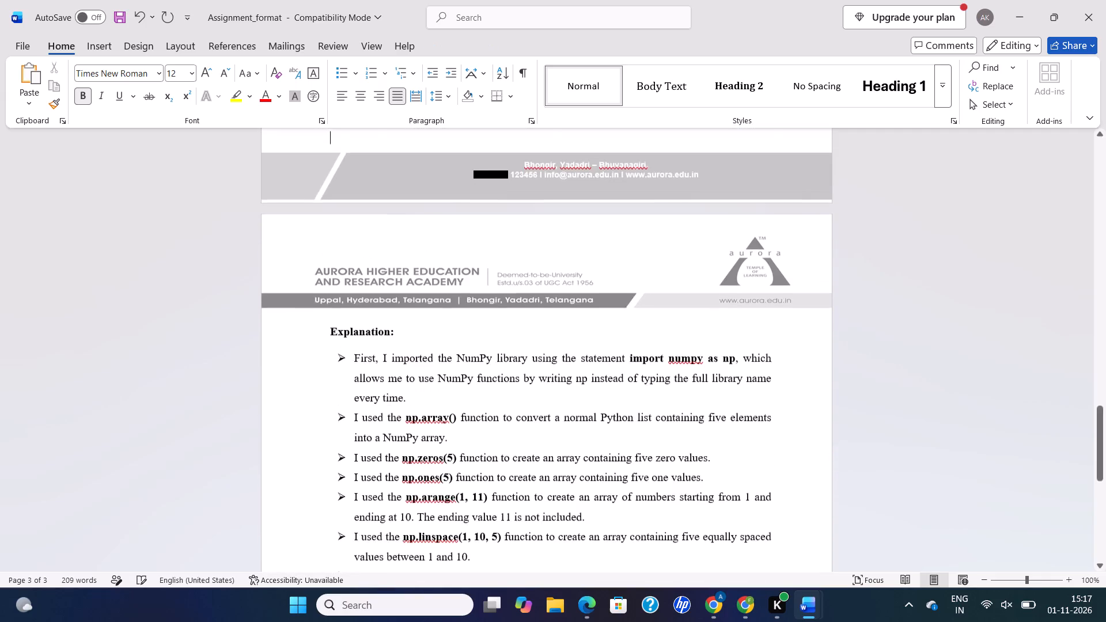
Switch to the ChatGPT lab report chat and copy Explanation points 2 to 11, from the one-dimensional np.array() point to the print() point.
scroll(369, 323, "down", 2)
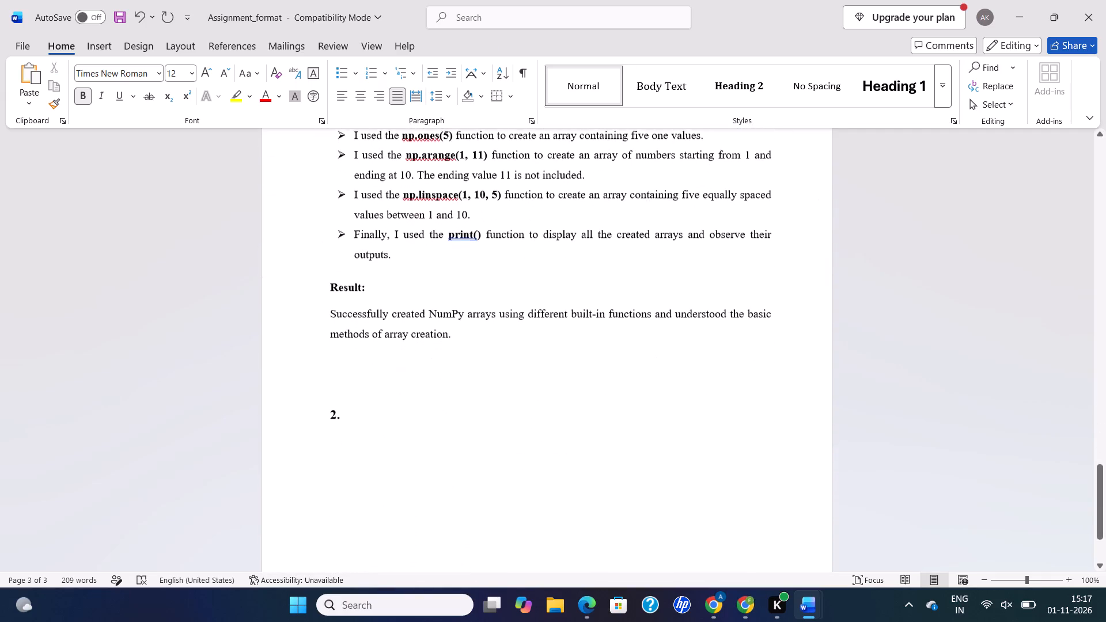
left_click(762, 153)
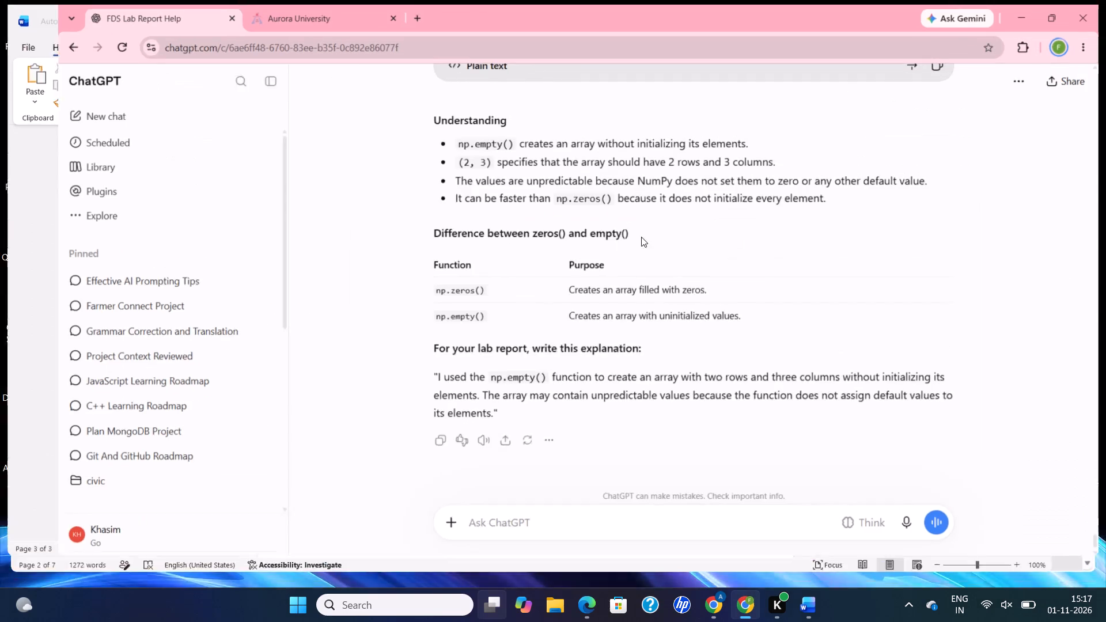
scroll(606, 246, "up", 6)
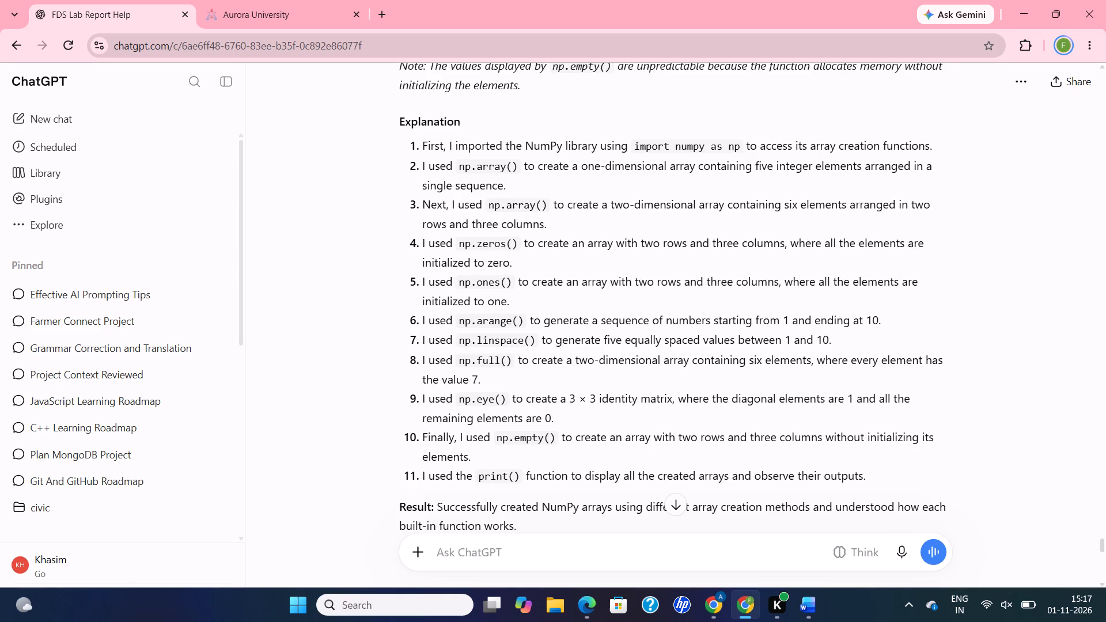
scroll(423, 144, "up", 2)
scroll(423, 144, "down", 1)
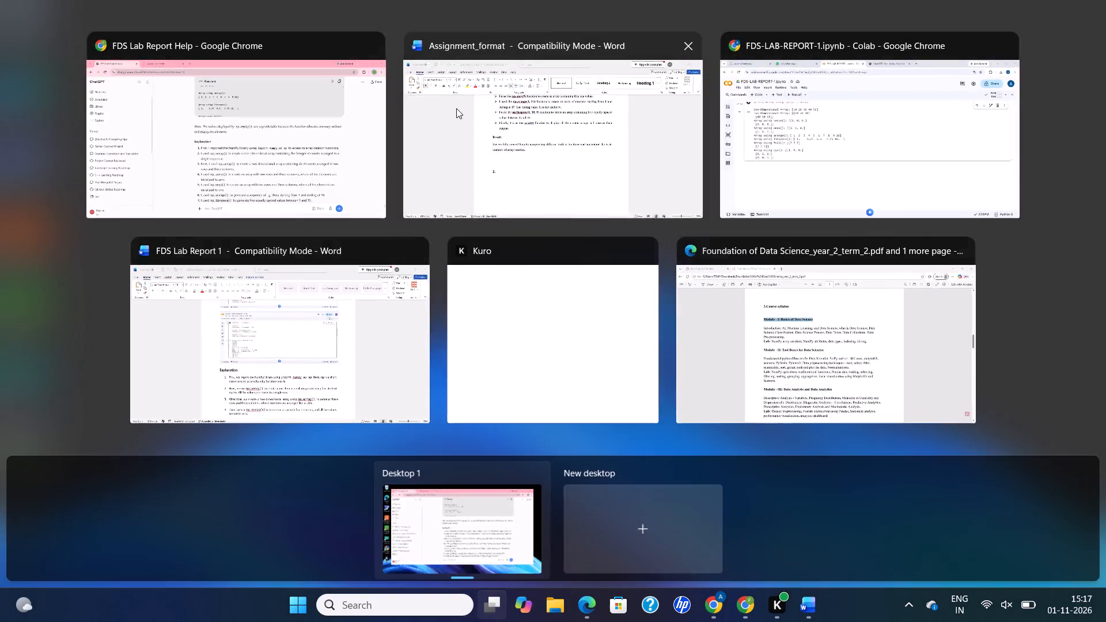
left_click(456, 108)
scroll(468, 222, "up", 2)
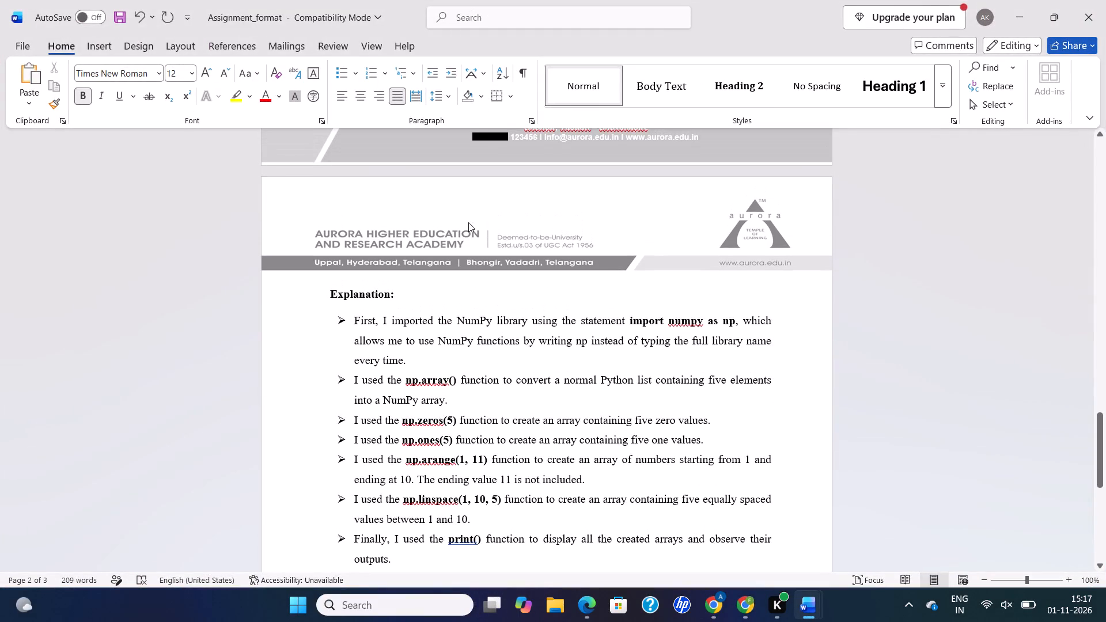
scroll(468, 222, "down", 1)
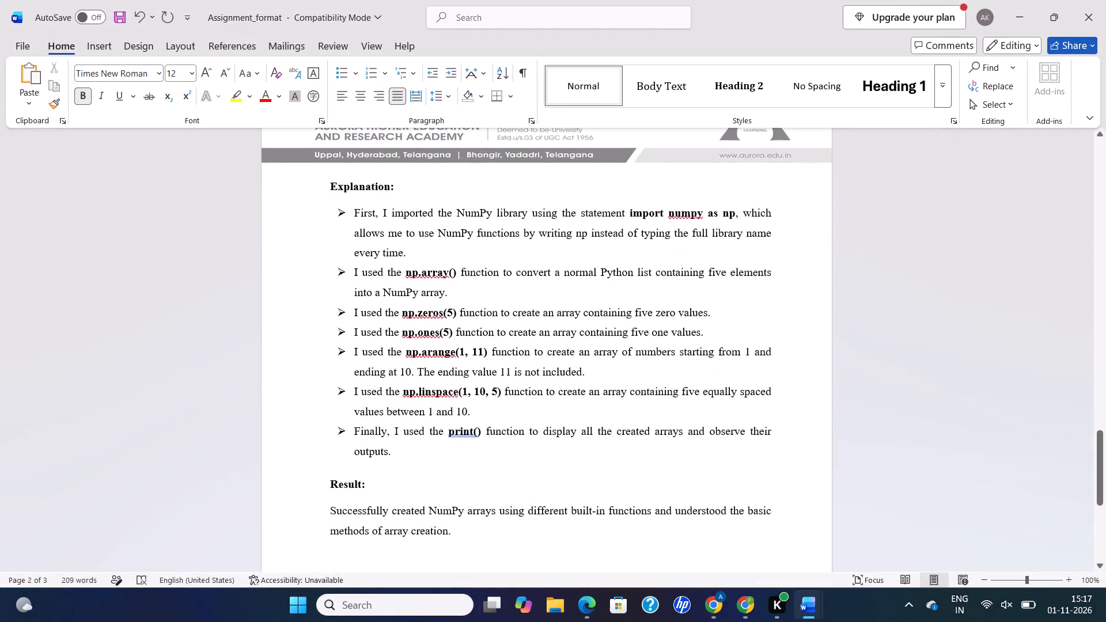
left_click(522, 192)
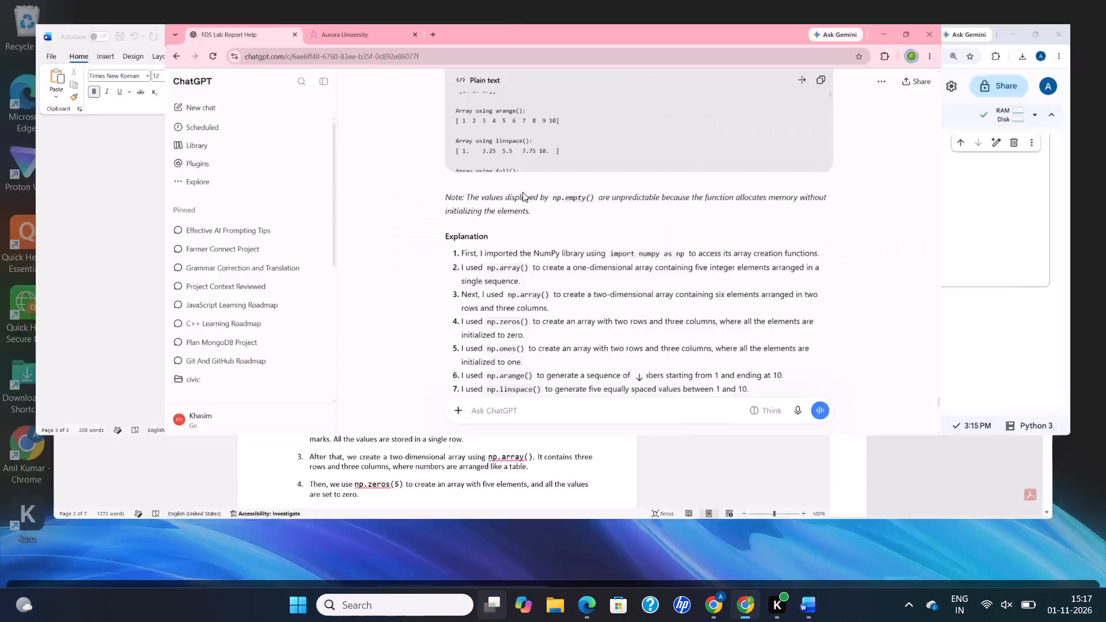
scroll(461, 316, "down", 1)
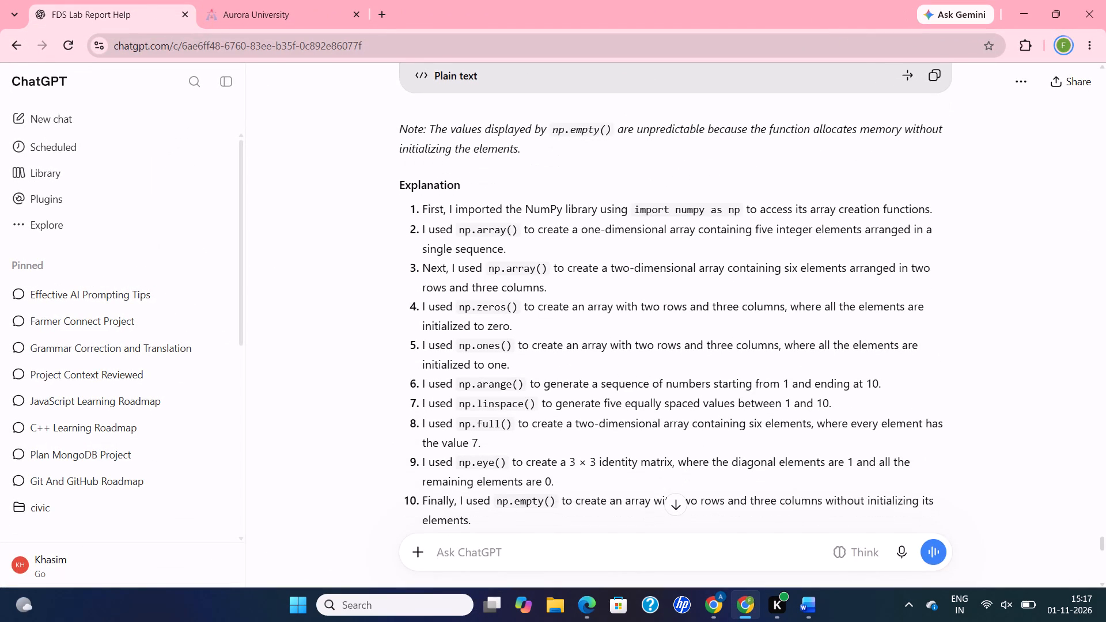
left_click_drag(422, 228, 476, 464)
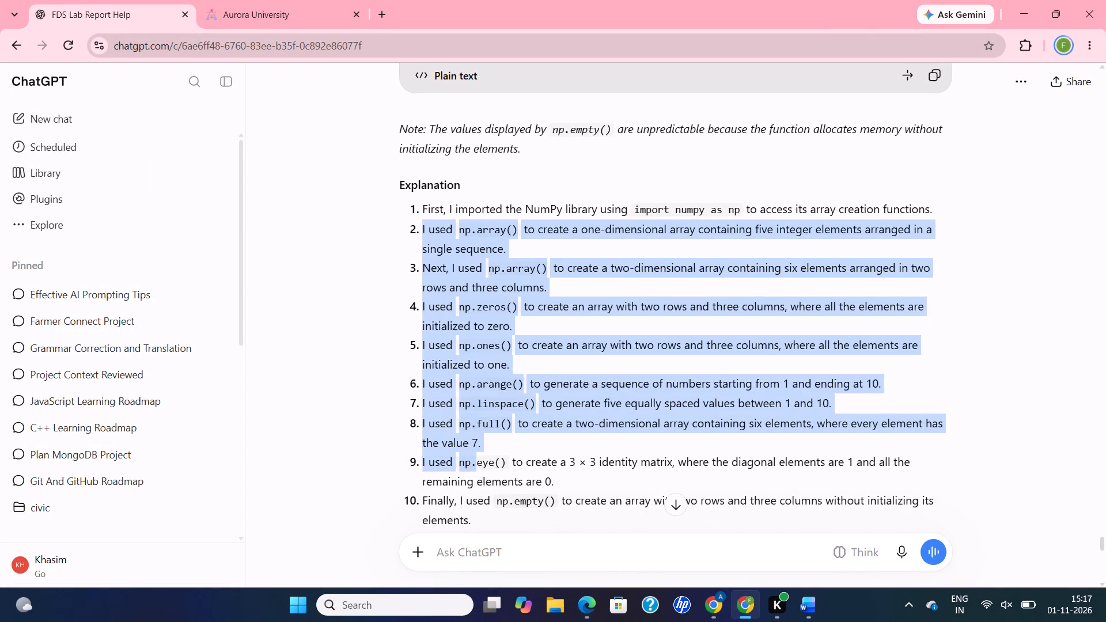
left_click_drag(476, 464, 679, 150)
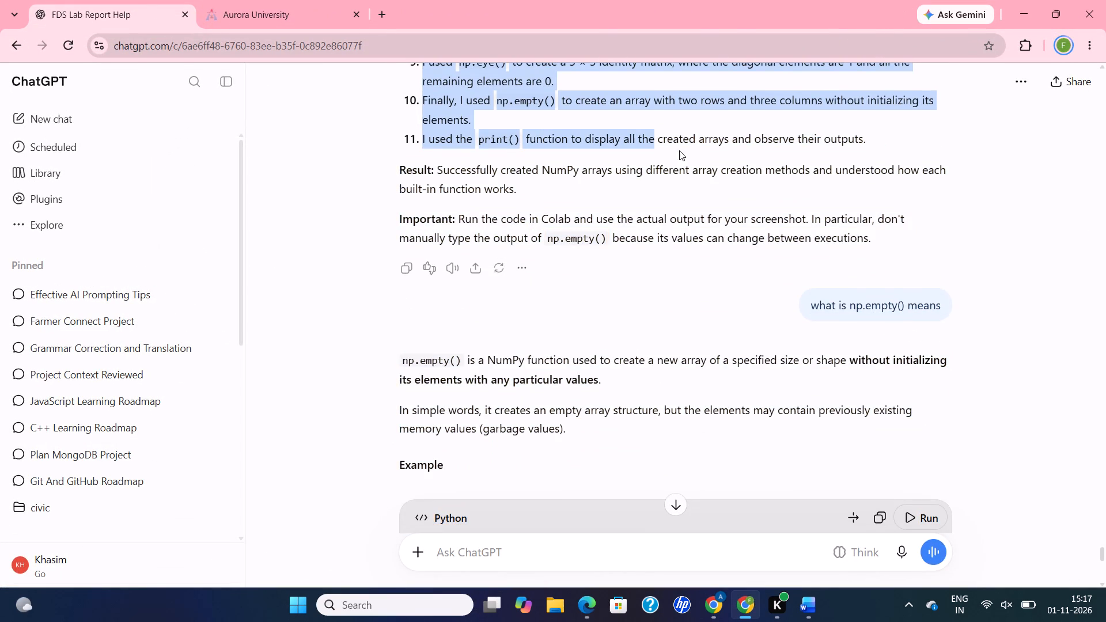
left_click_drag(679, 150, 878, 137)
key("ctrl+c")
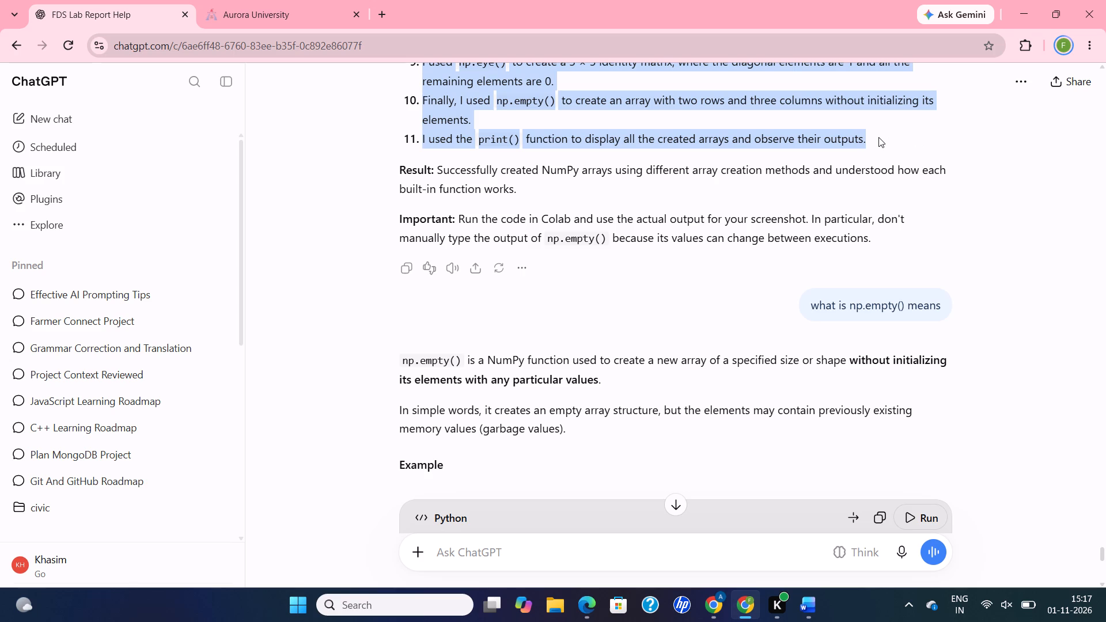
In Assignment_format, replace all Explanation bullets after the import numpy point with the copied points.
left_click(598, 148)
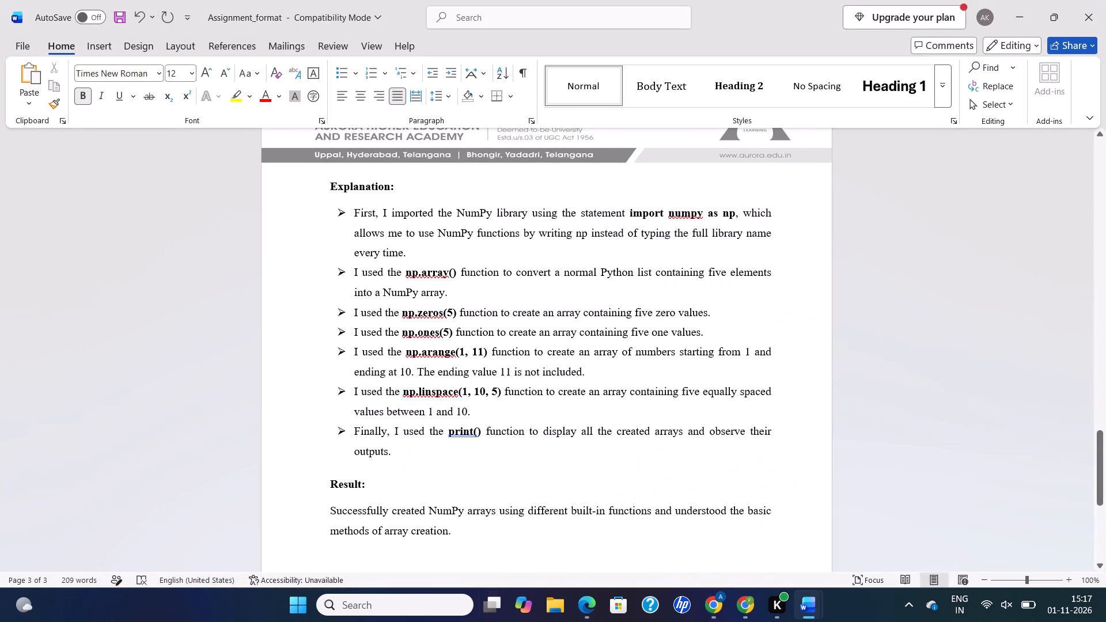
left_click_drag(354, 268, 411, 423)
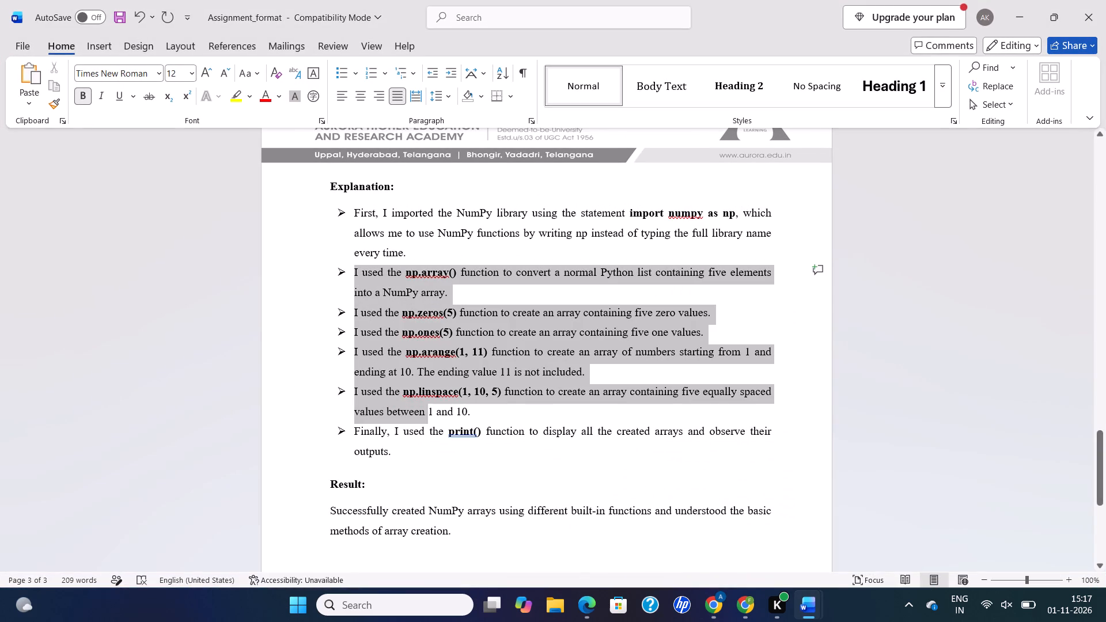
left_click_drag(411, 423, 393, 454)
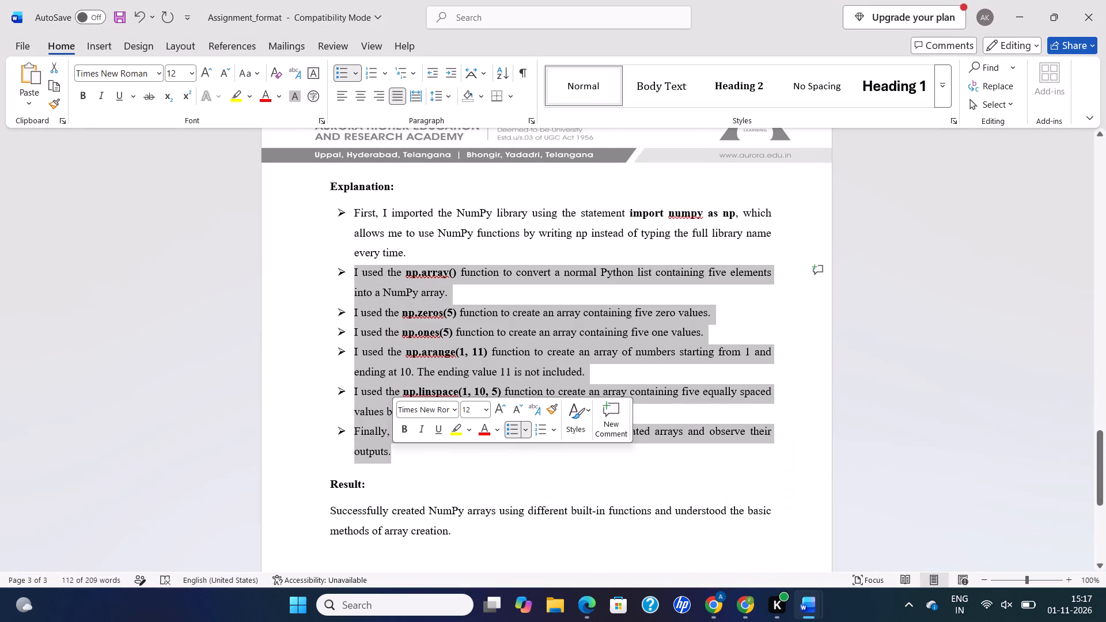
key("BackSpace")
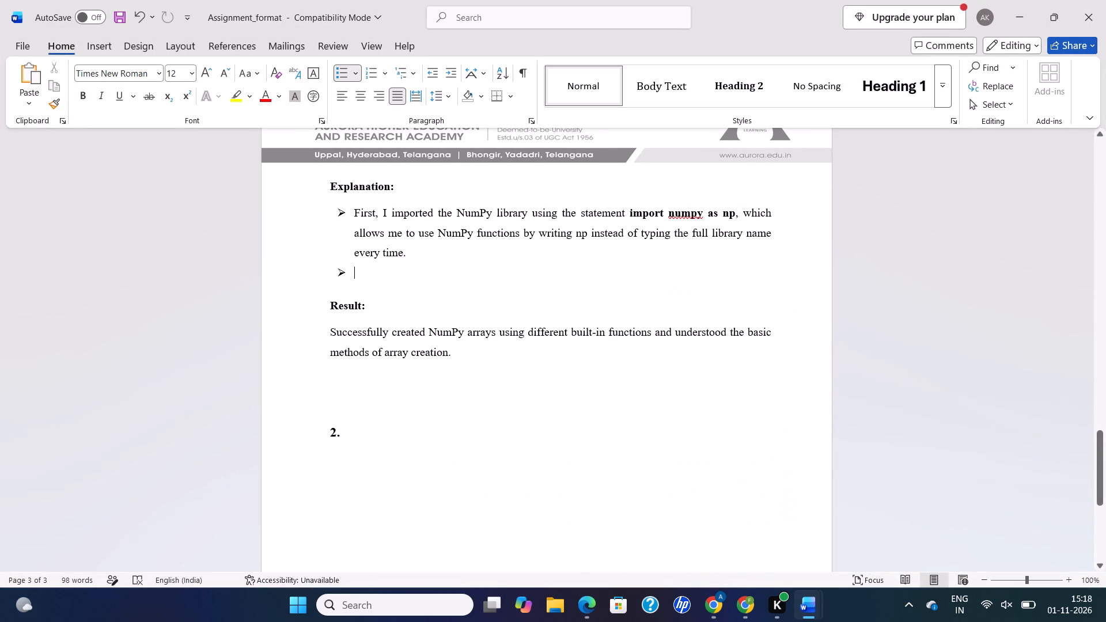
key("BackSpace")
key("BackSpace")
key("ctrl+v")
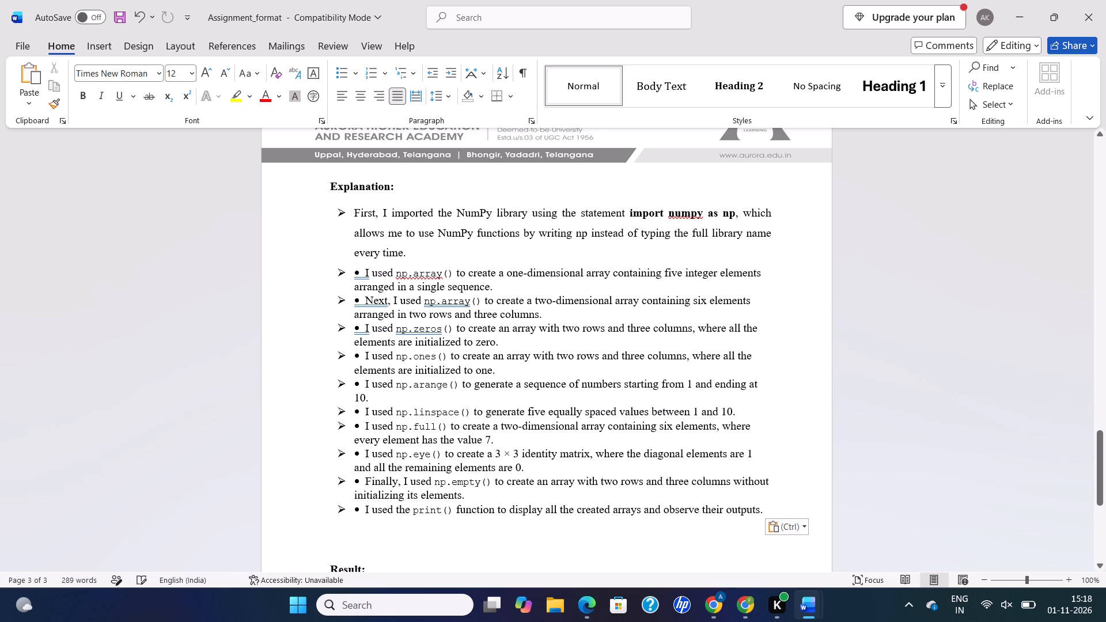
Remove the stray round bullet symbols from the start of the one-dimensional and two-dimensional np.array() points.
left_click(364, 271)
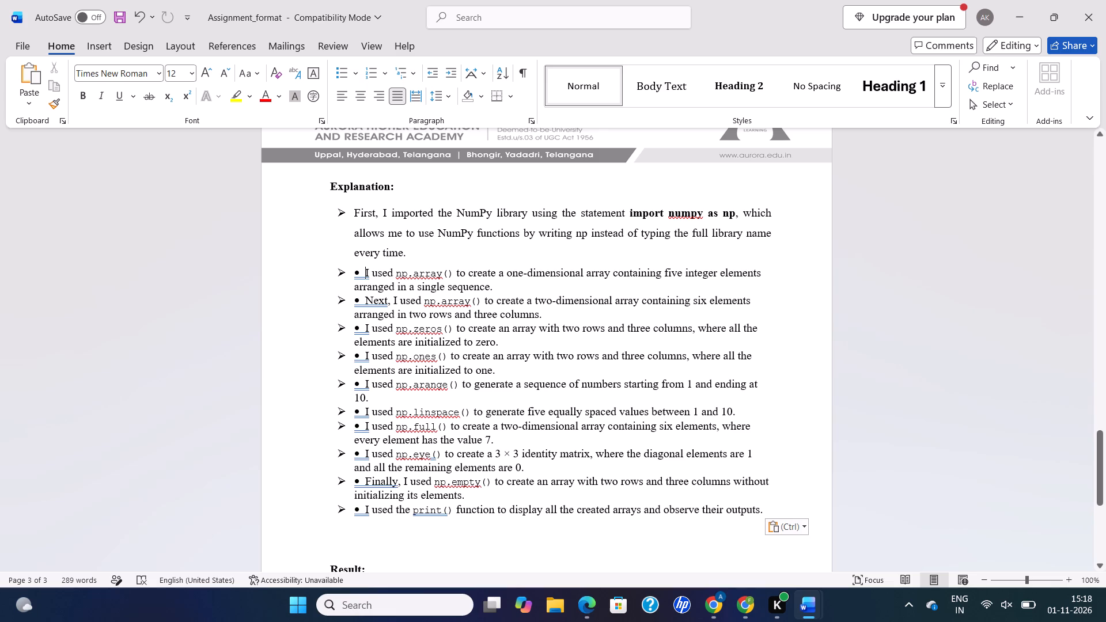
key("BackSpace")
key("BackSpace")
key("BackSpace")
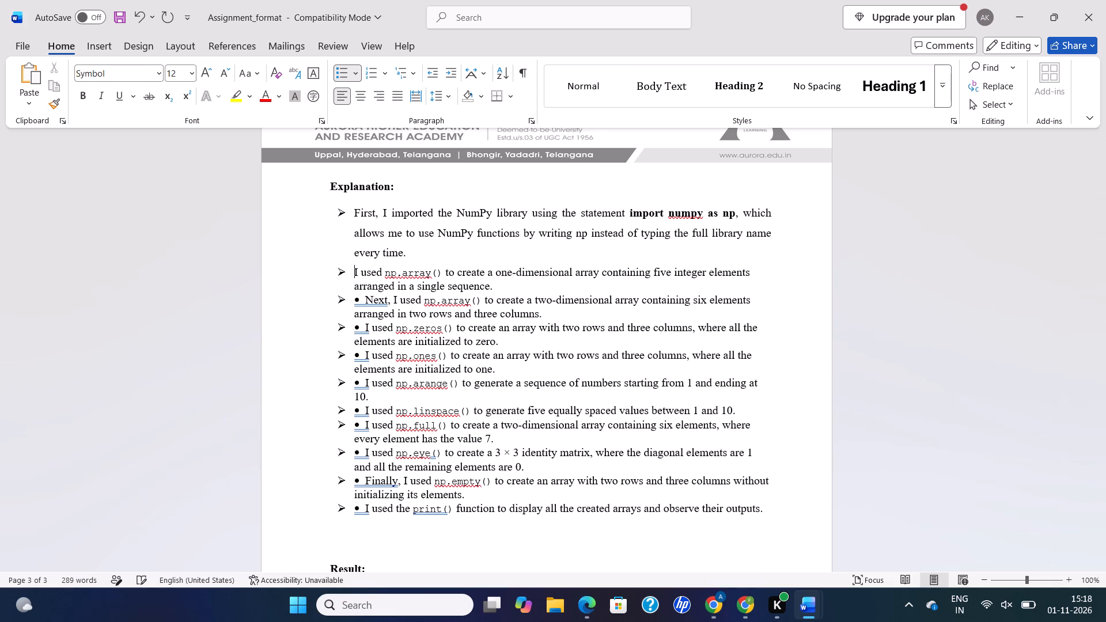
left_click(365, 298)
key("BackSpace")
key("BackSpace")
key("BackSpace")
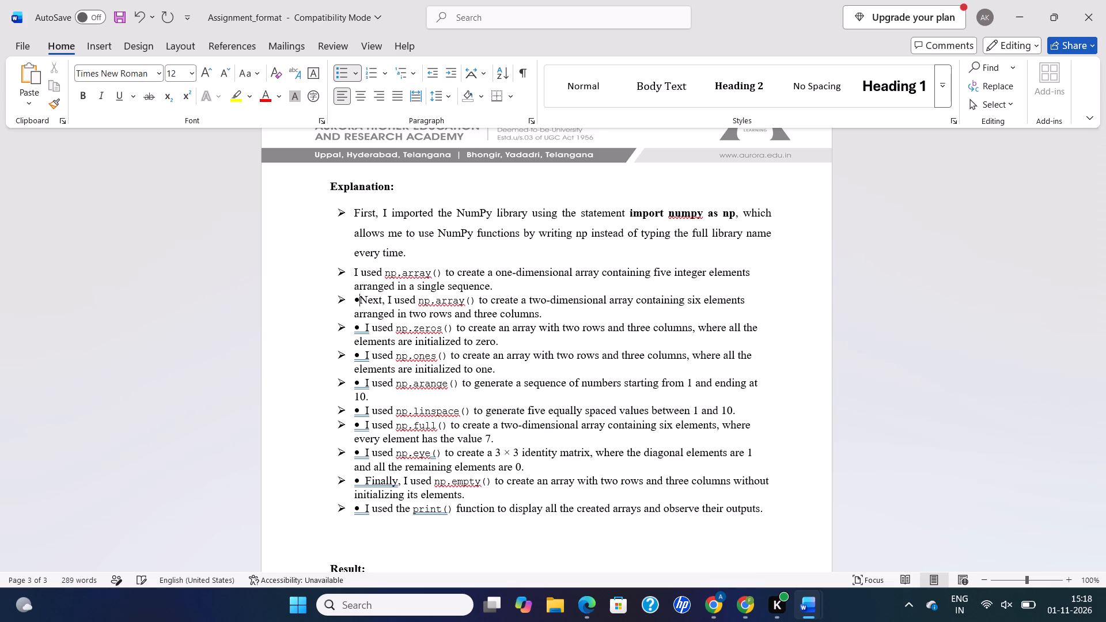
Delete "Next," from the two-dimensional np.array() point so that it starts with "I used".
left_click(381, 297)
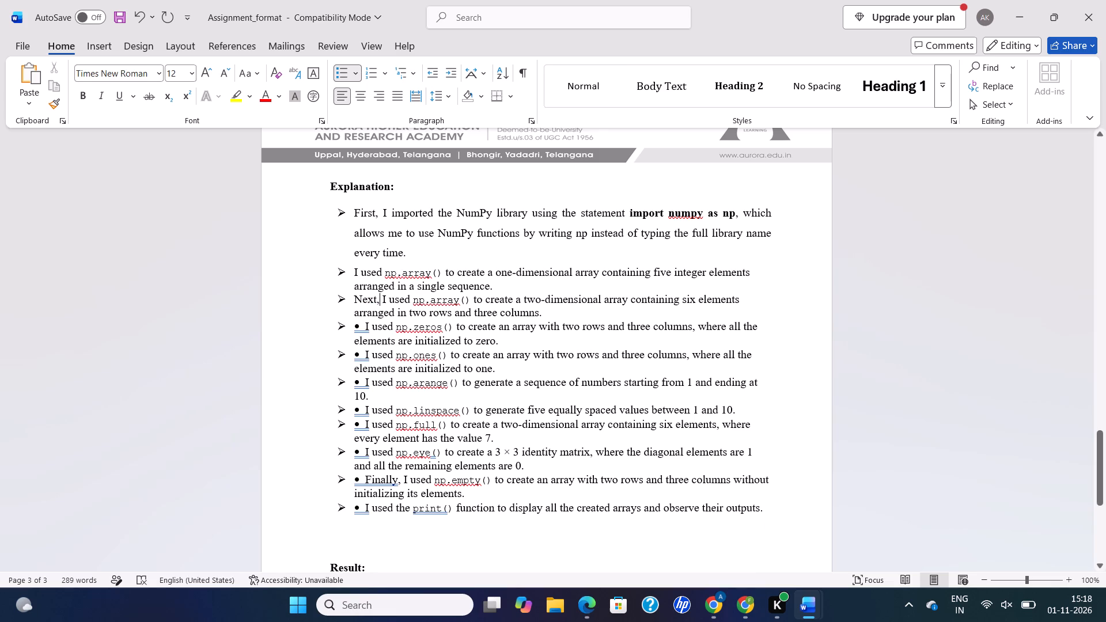
key("Right")
key("BackSpace")
key("BackSpace")
key("BackSpace")
key("BackSpace")
key("BackSpace")
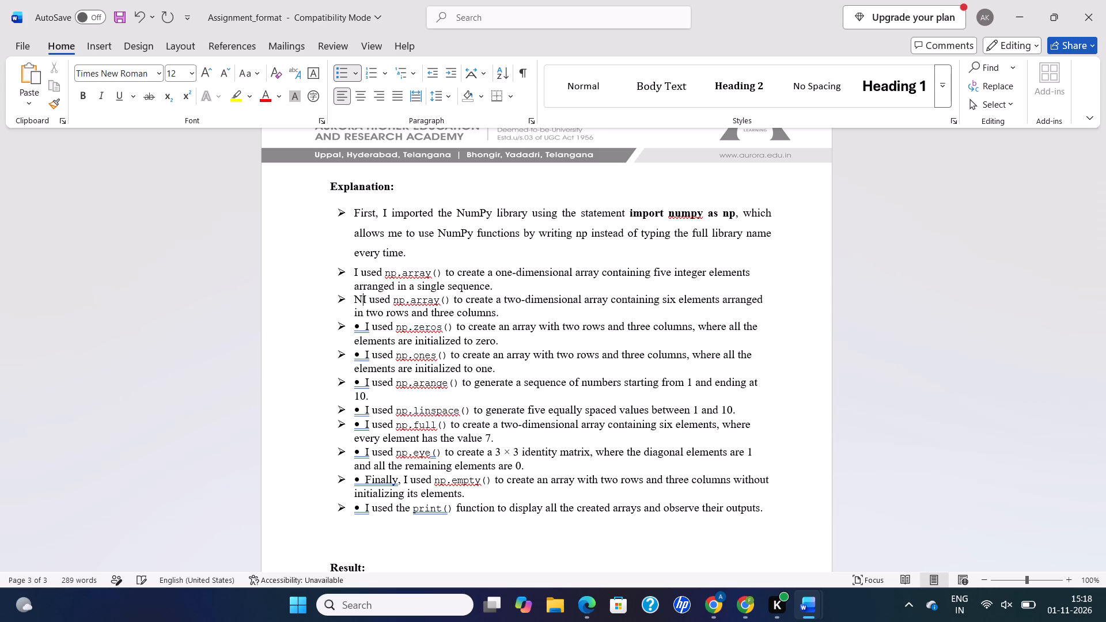
key("BackSpace")
key("BackSpace")
key("ctrl+z")
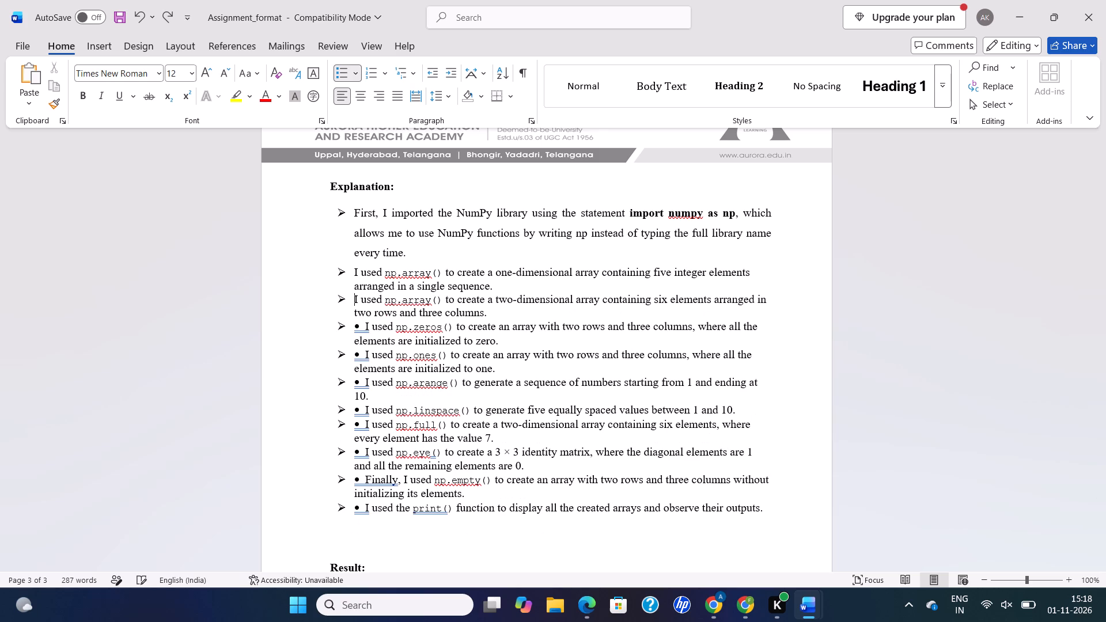
Remove the stray round bullet symbols from the start of the np.zeros(), np.ones() and np.arange() points.
left_click(365, 327)
key("BackSpace")
key("BackSpace")
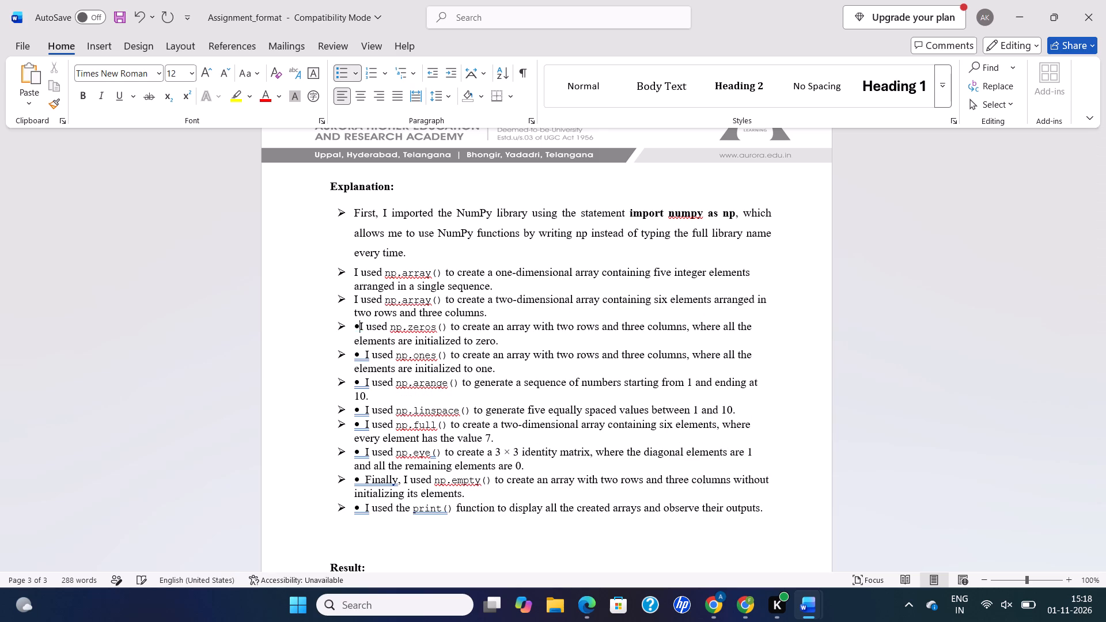
key("BackSpace")
left_click(365, 355)
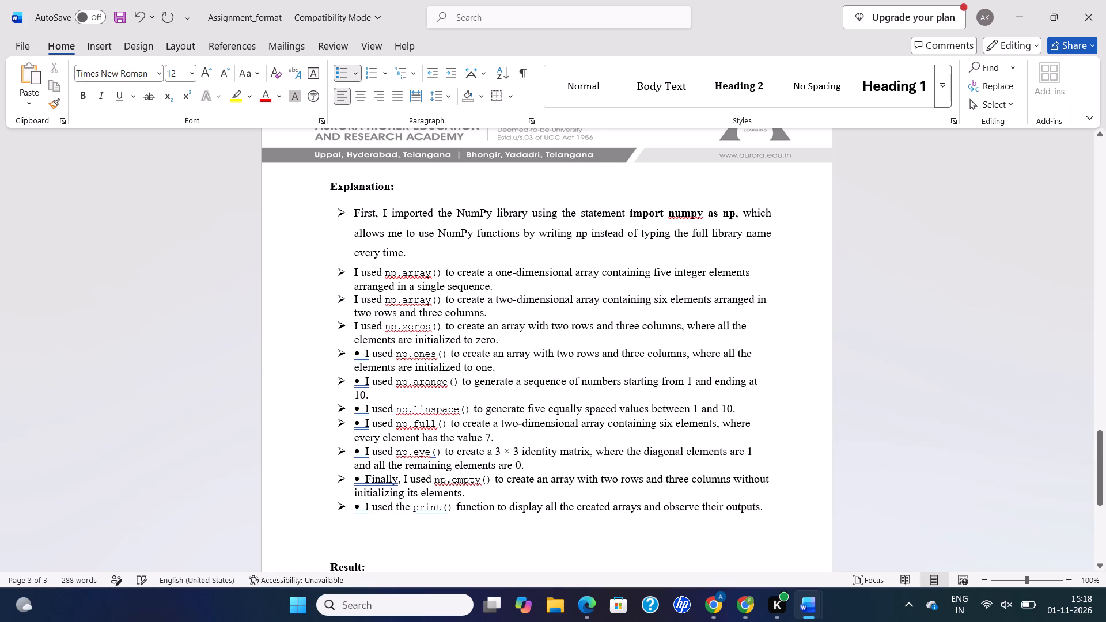
key("BackSpace")
key("BackSpace")
key("BackSpace")
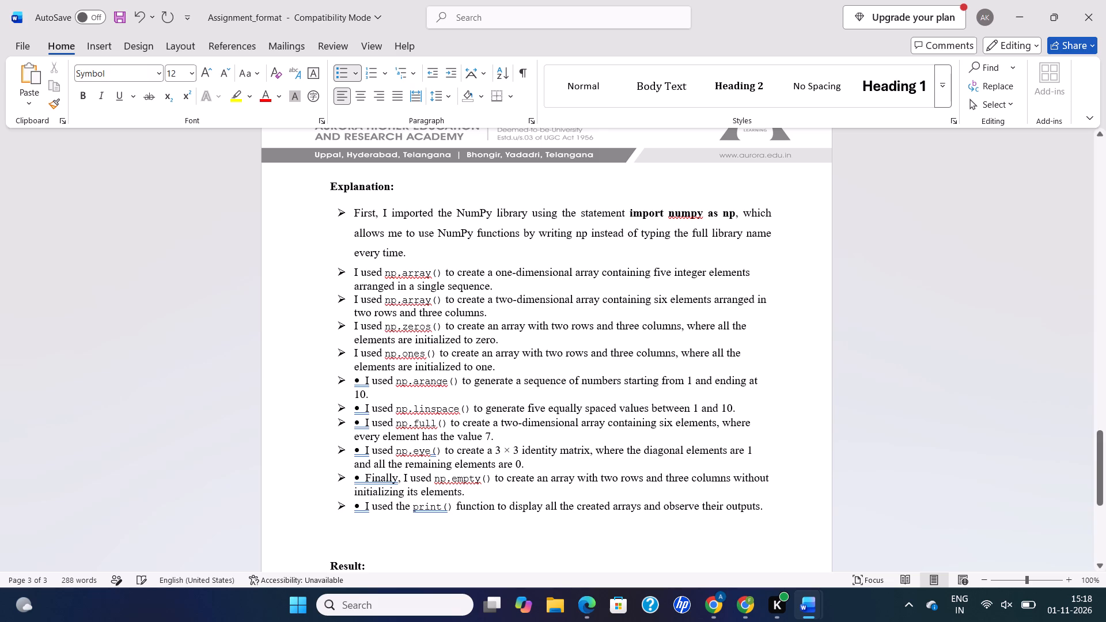
left_click(365, 381)
key("BackSpace")
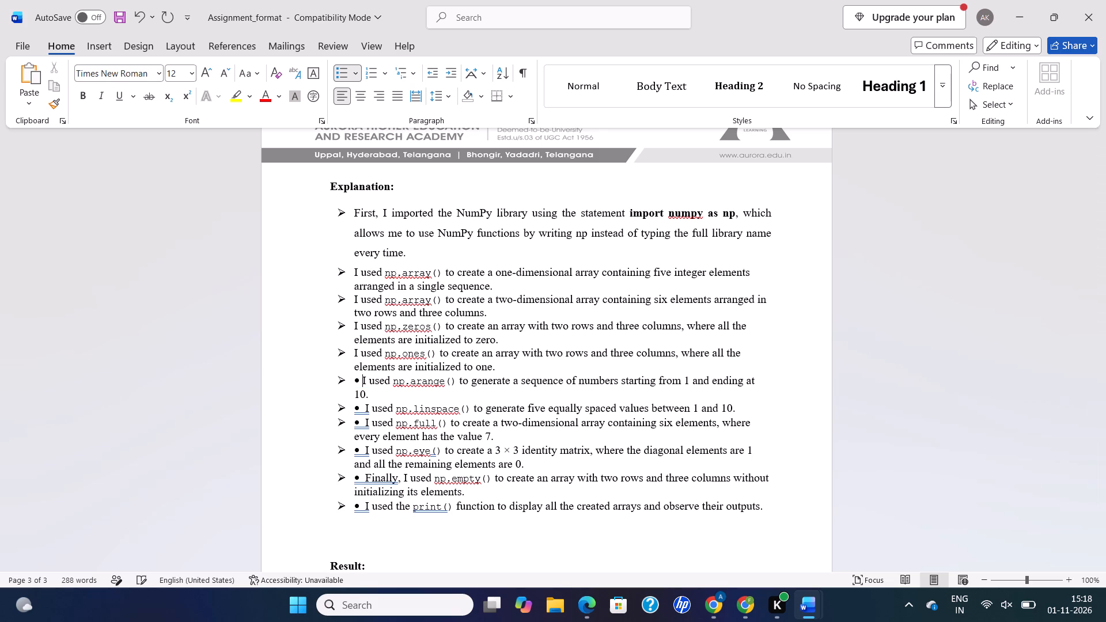
key("BackSpace")
key("BackSpace")
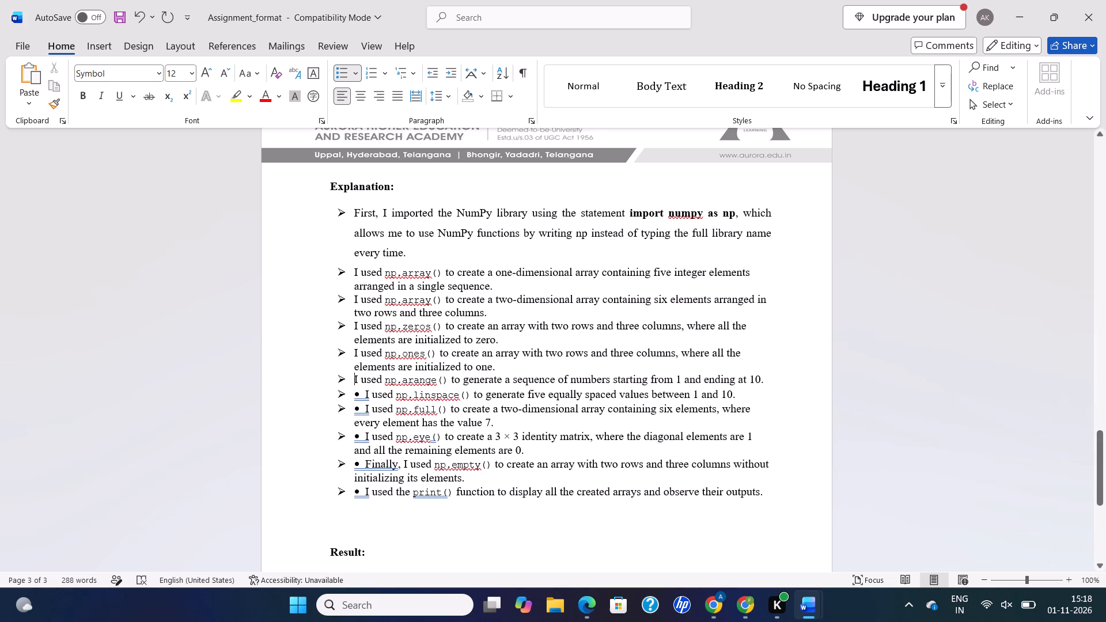
Remove the stray round bullet symbols from the start of the np.linspace(), np.full() and np.eye() points.
left_click(364, 396)
key("BackSpace")
key("BackSpace")
key("BackSpace")
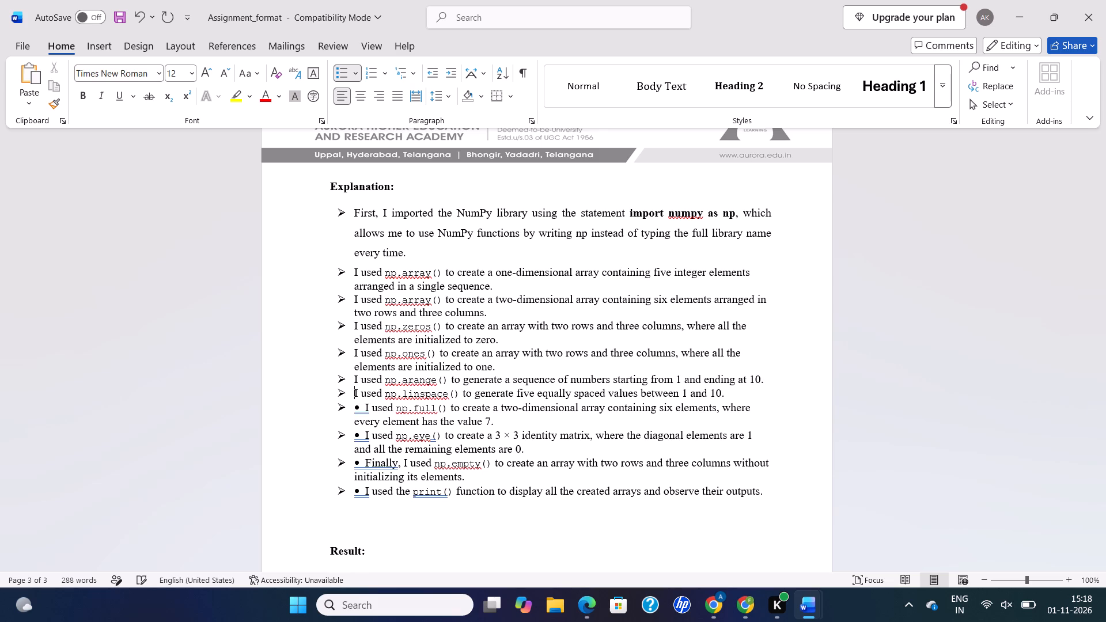
left_click(365, 408)
key("BackSpace")
key("BackSpace")
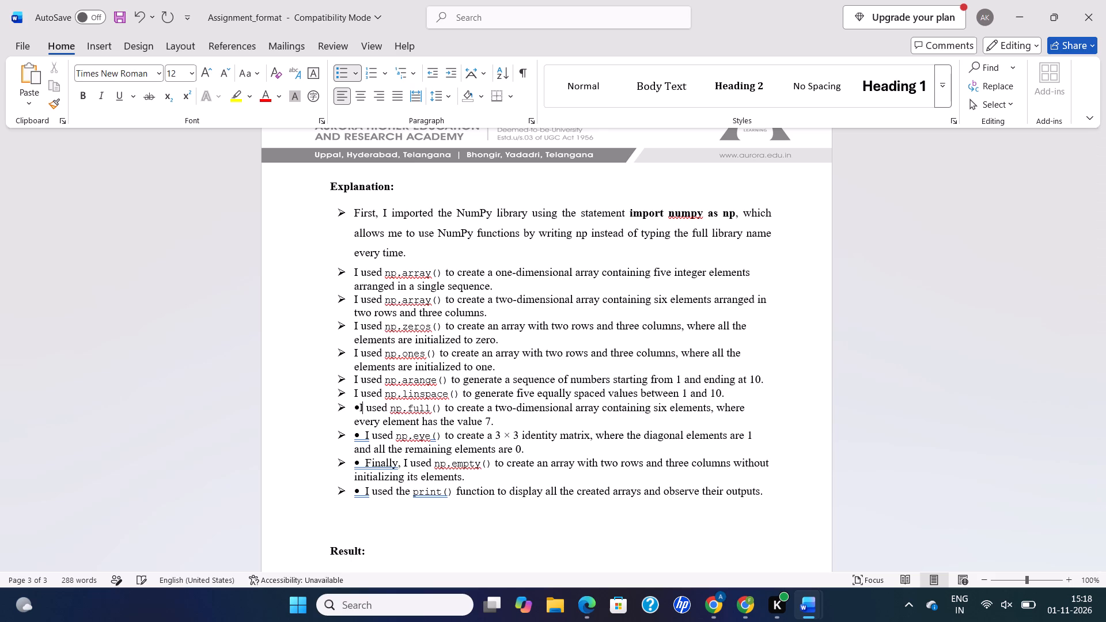
key("BackSpace")
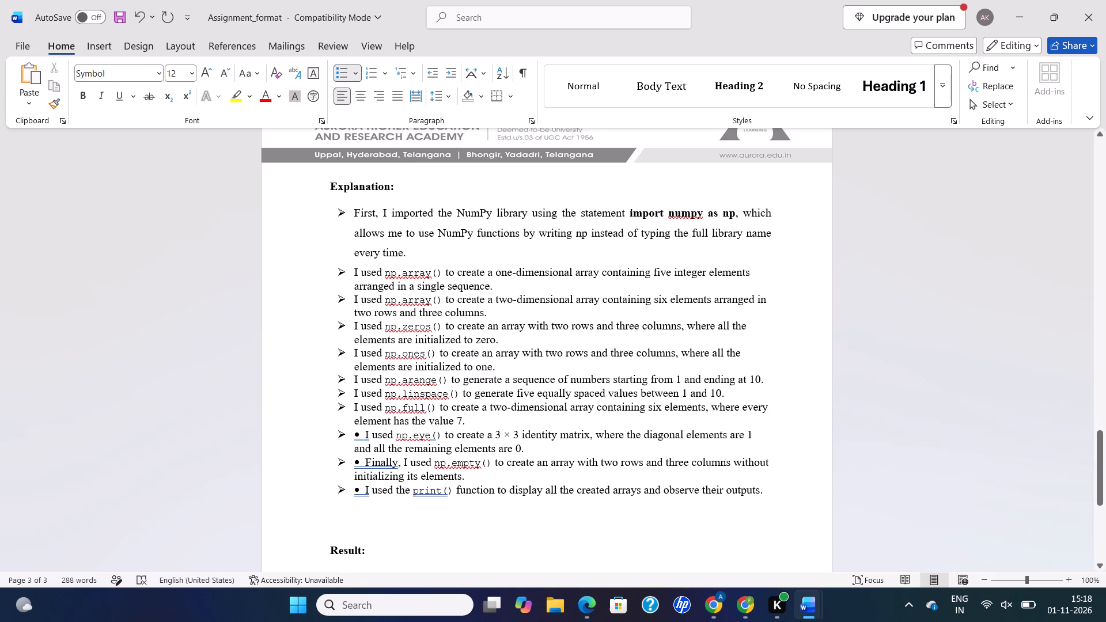
left_click(365, 431)
key("BackSpace")
key("BackSpace")
key("BackSpace")
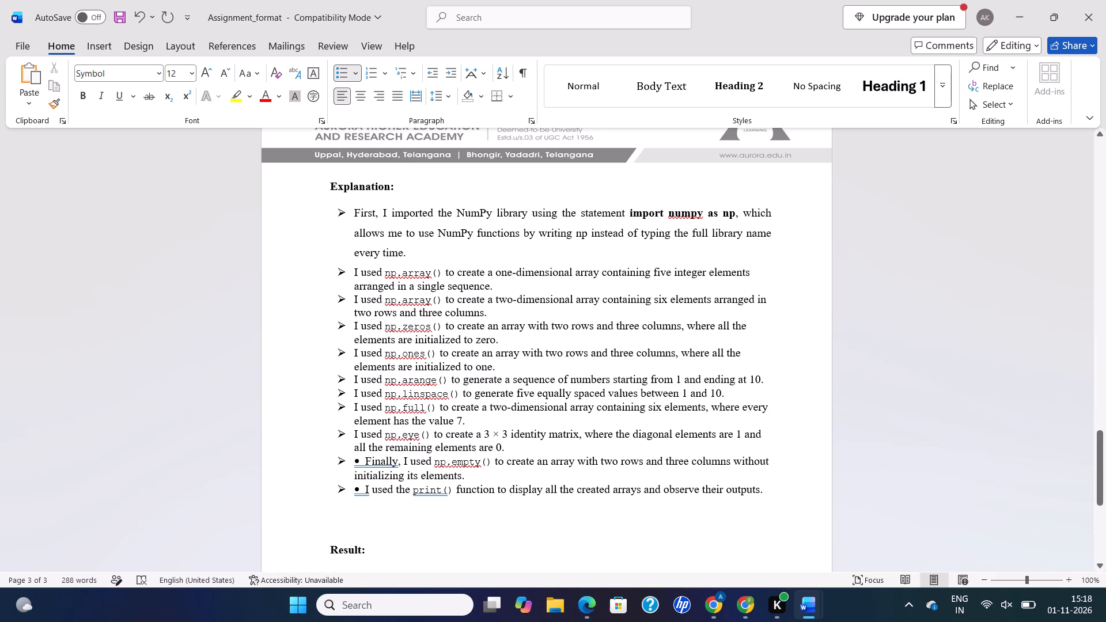
Delete the stray round bullet and "Finally," from the np.empty() point so that it starts with "I used".
left_click(364, 462)
key("Right")
key("Right")
key("Right")
key("Right")
key("Right")
key("Right")
key("Right")
key("Right")
key("Right")
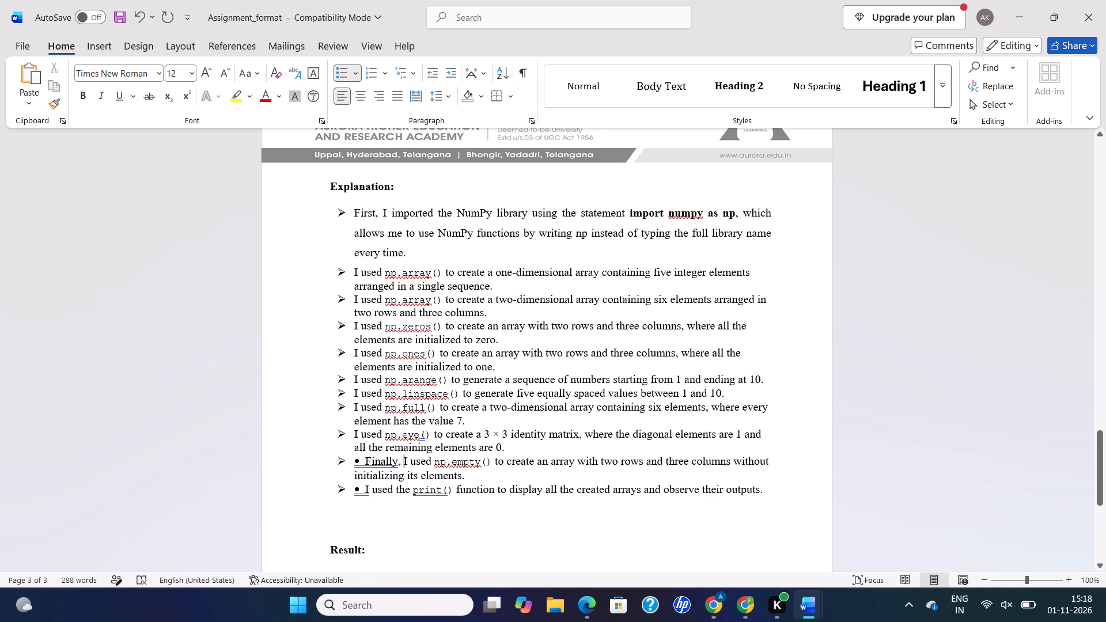
key("BackSpace")
key("BackSpace")
key("BackSpace")
key("BackSpace")
key("BackSpace")
key("BackSpace")
key("BackSpace")
key("BackSpace")
key("BackSpace")
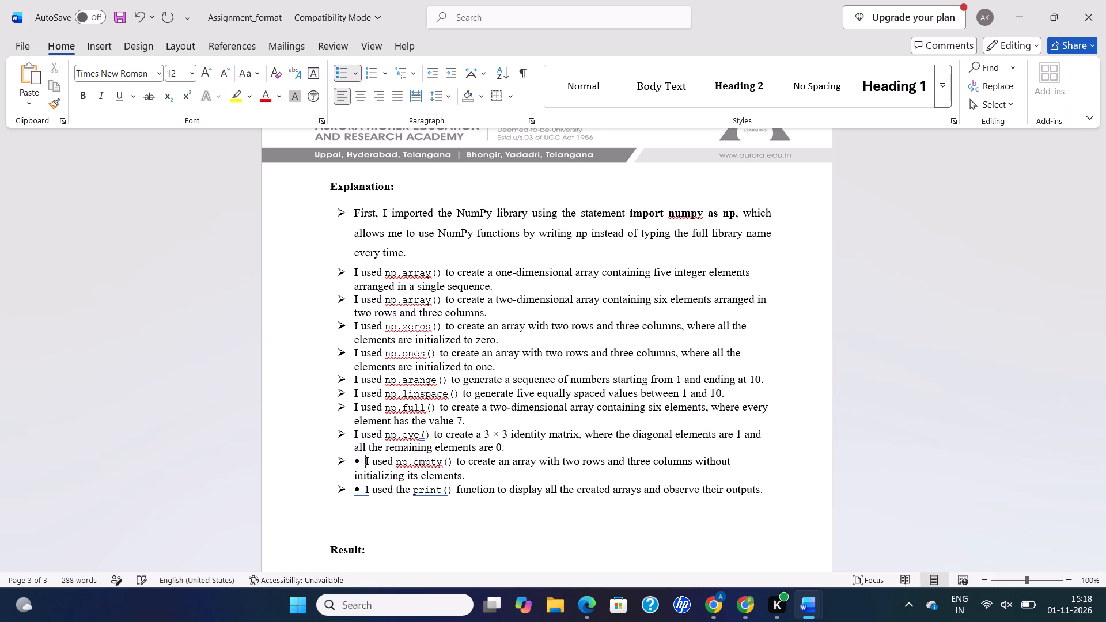
key("BackSpace")
key("BackSpace")
key("BackSpace")
Replace the stray round bullet at the start of the print() point with "Finally,".
left_click(365, 487)
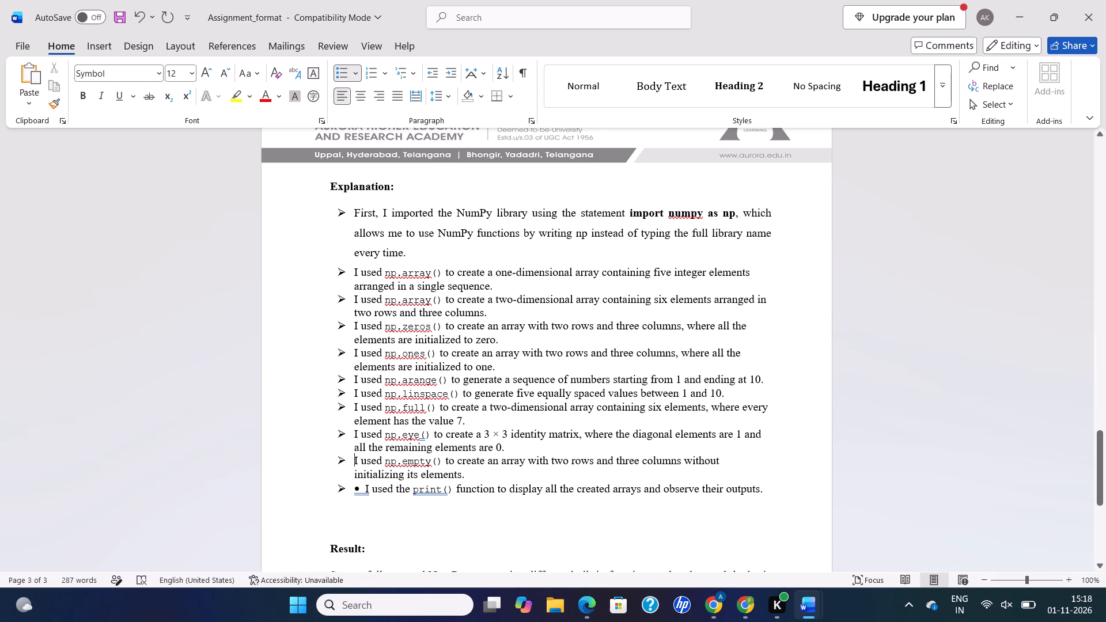
key("BackSpace")
key("BackSpace")
key("BackSpace")
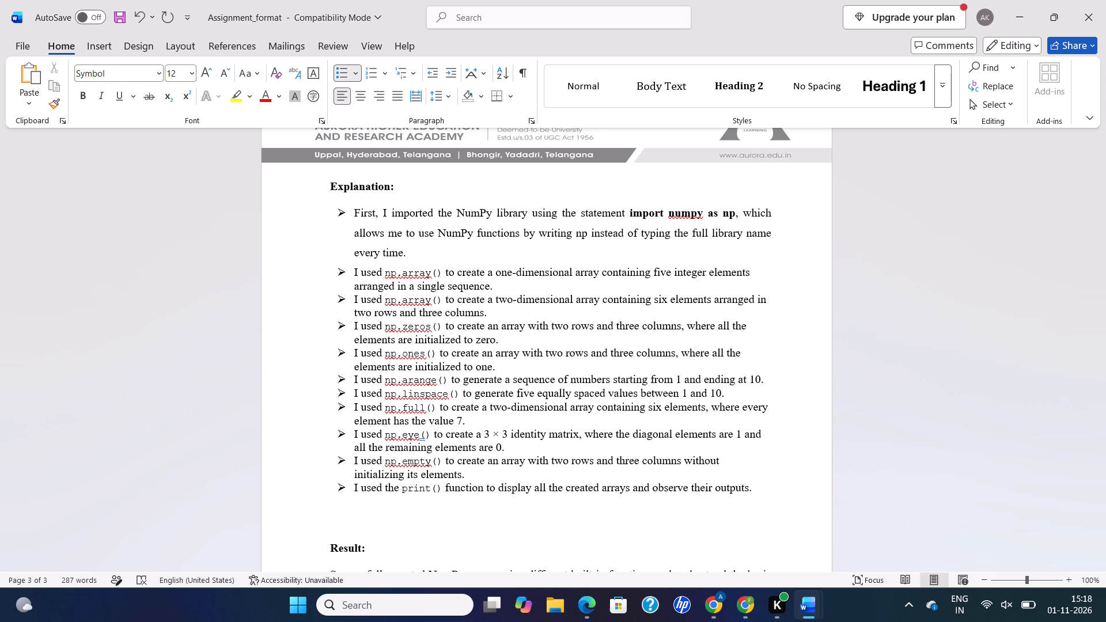
key("shift+f")
type("inallu")
key("BackSpace")
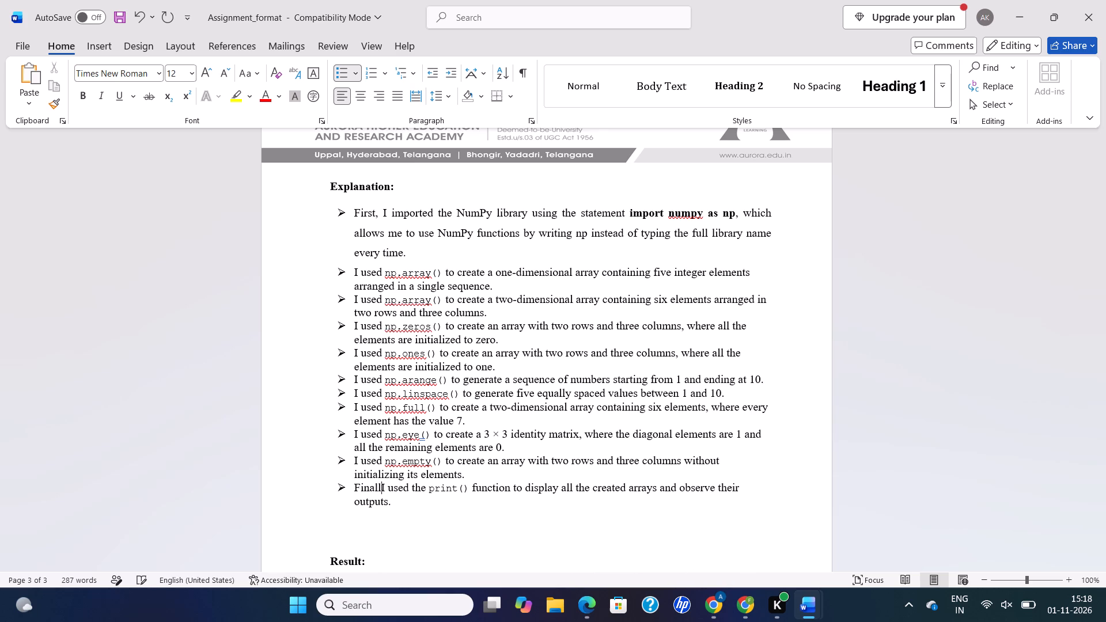
type("y,")
key("space")
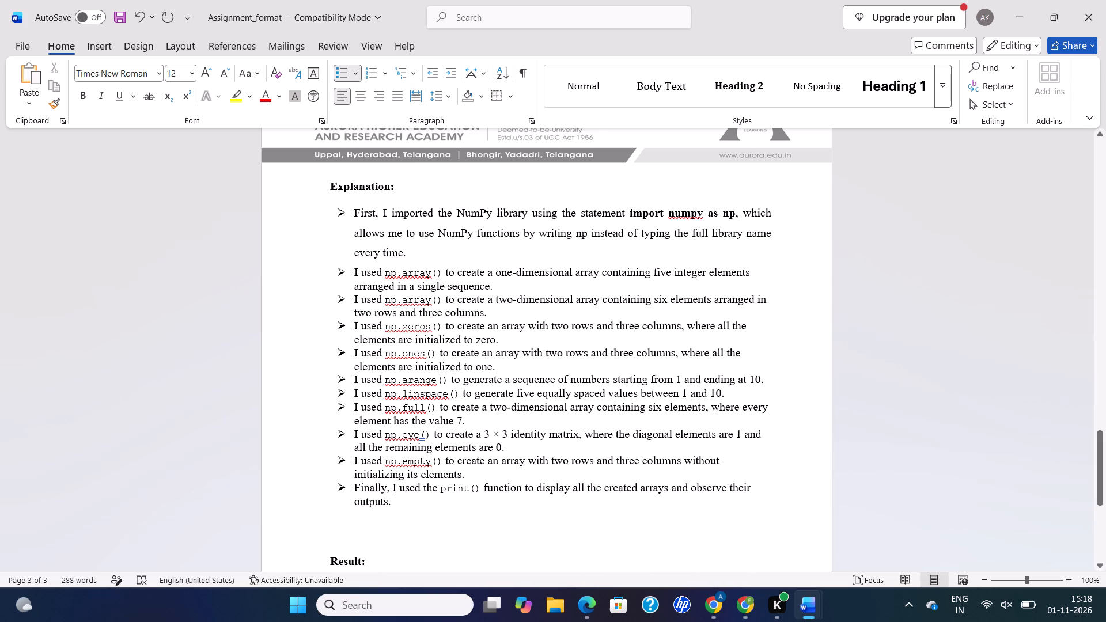
Set the line spacing of all the Explanation points to 1.5.
left_click_drag(391, 507, 355, 217)
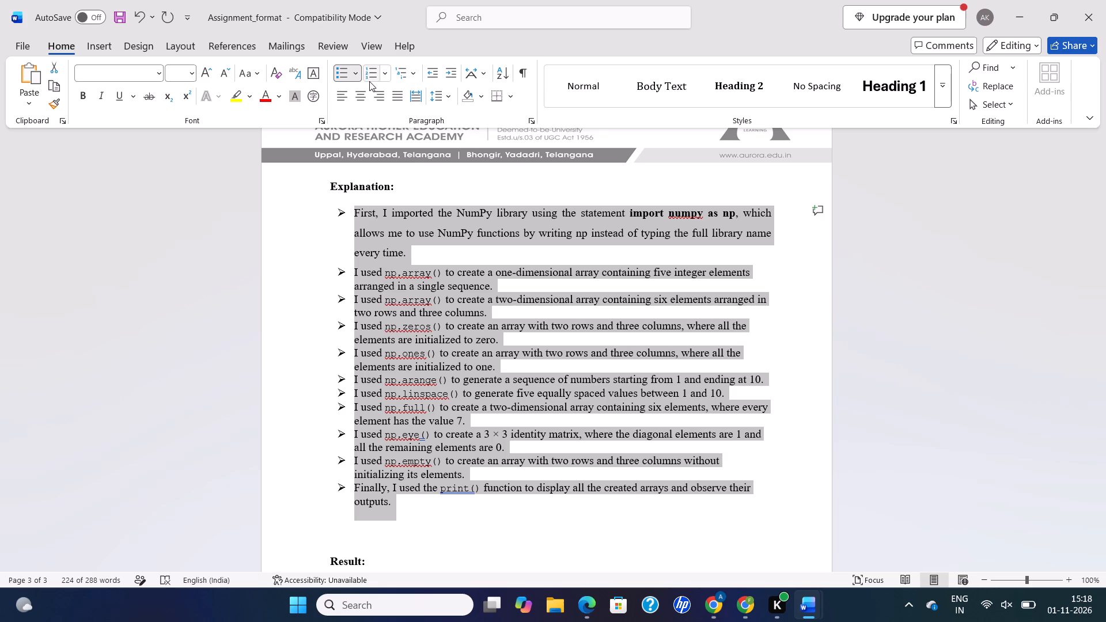
left_click(448, 98)
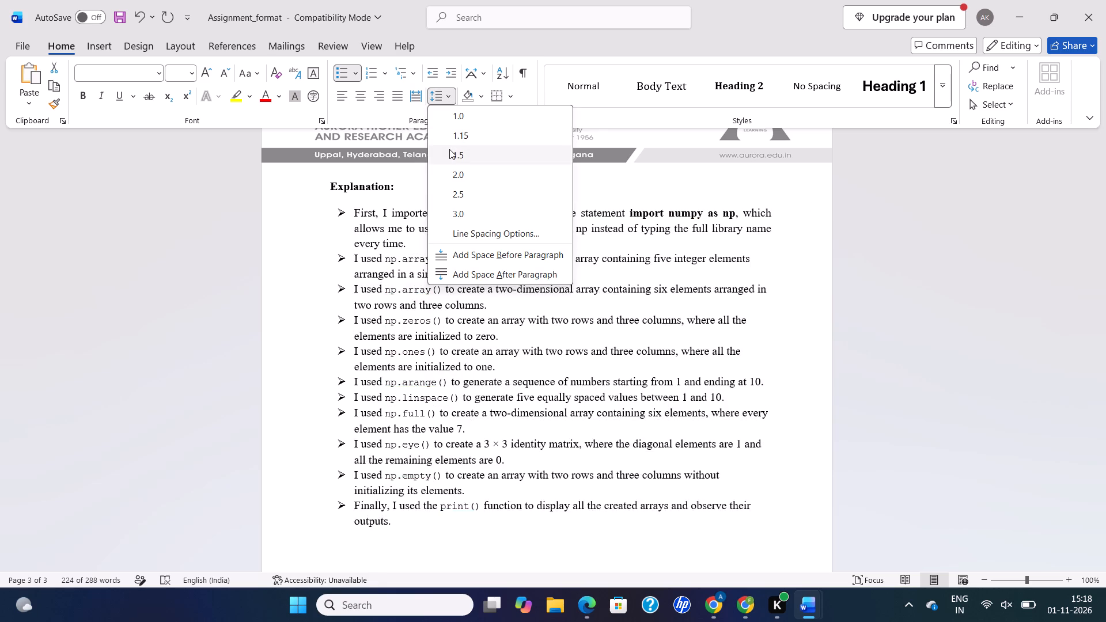
left_click(449, 149)
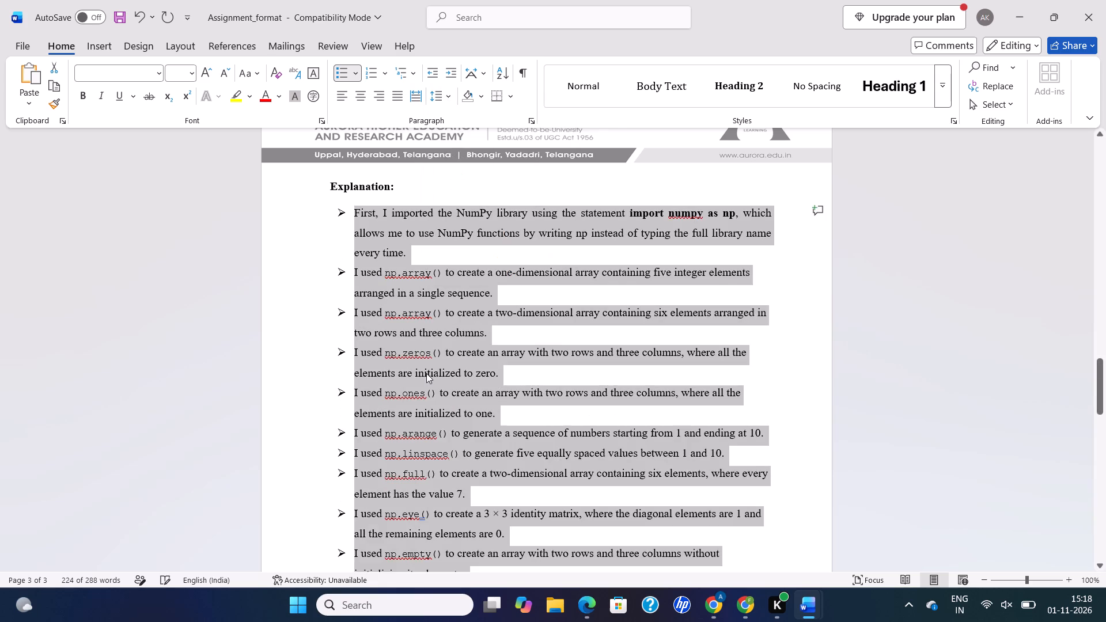
Justify all the Explanation points.
scroll(426, 373, "up", 1)
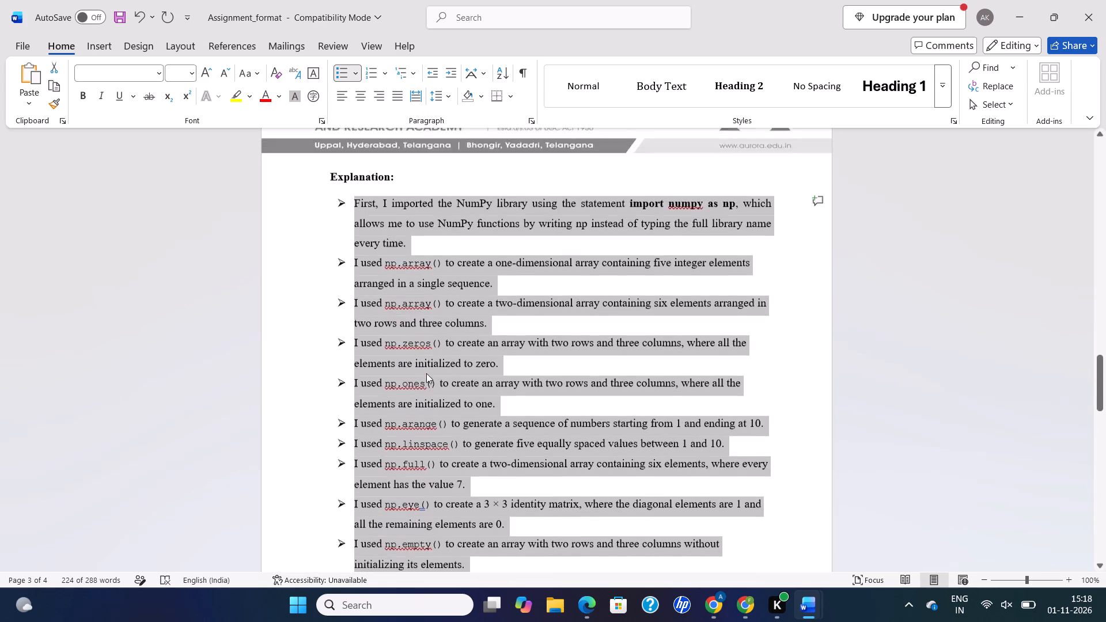
scroll(426, 373, "up", 1)
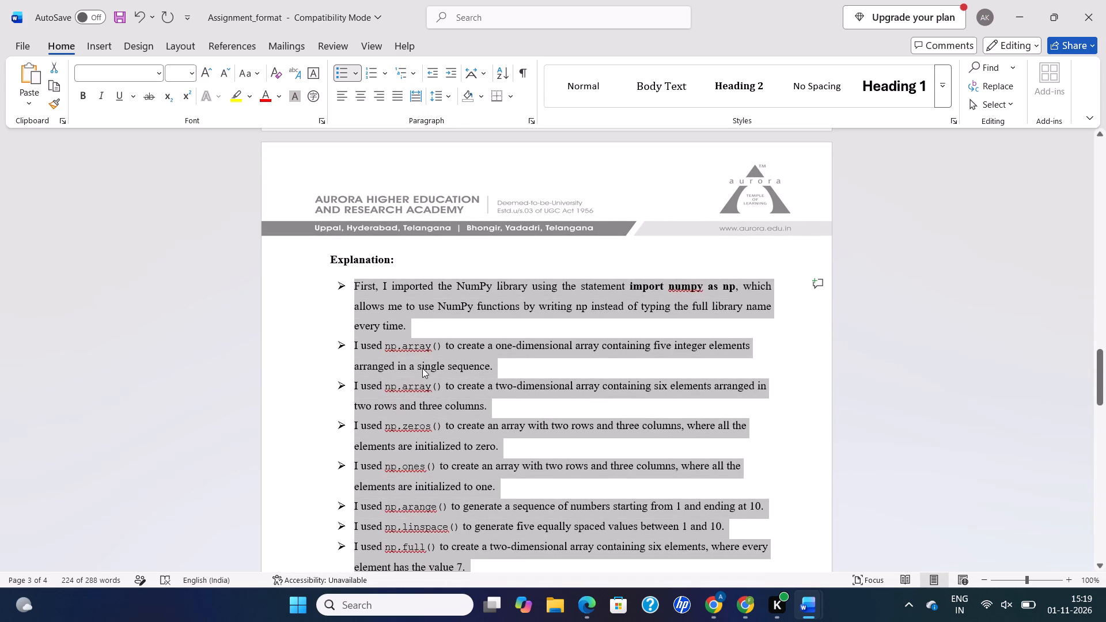
left_click(399, 98)
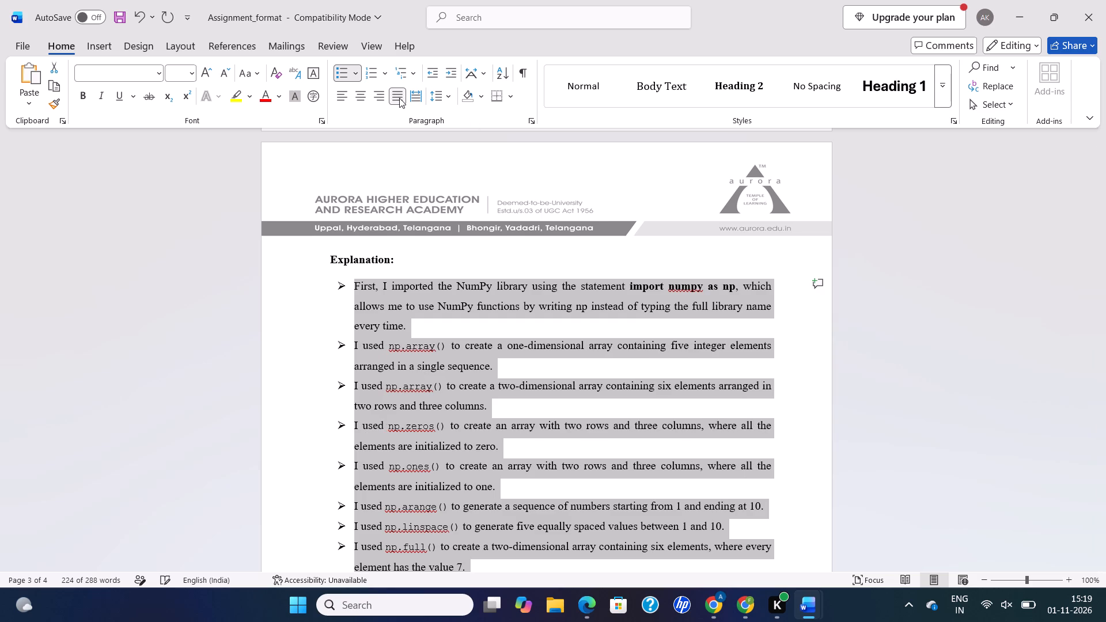
left_click(489, 380)
scroll(489, 380, "down", 1)
scroll(489, 380, "up", 1)
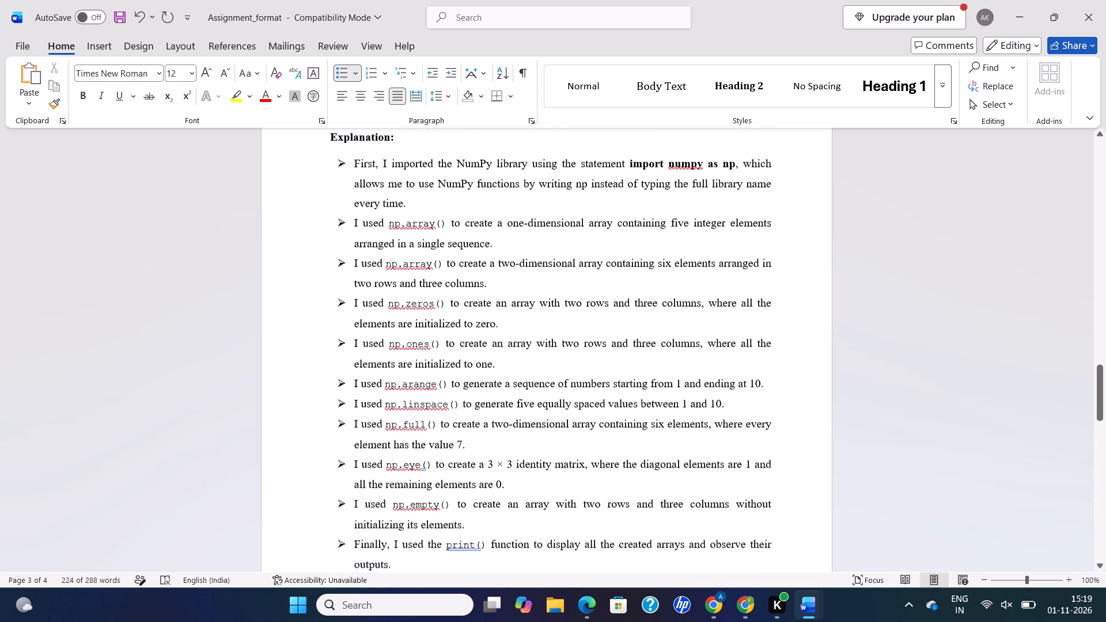
Format np.array() in the one-dimensional array point as bold Times New Roman.
scroll(489, 380, "up", 1)
left_click_drag(445, 223, 394, 225)
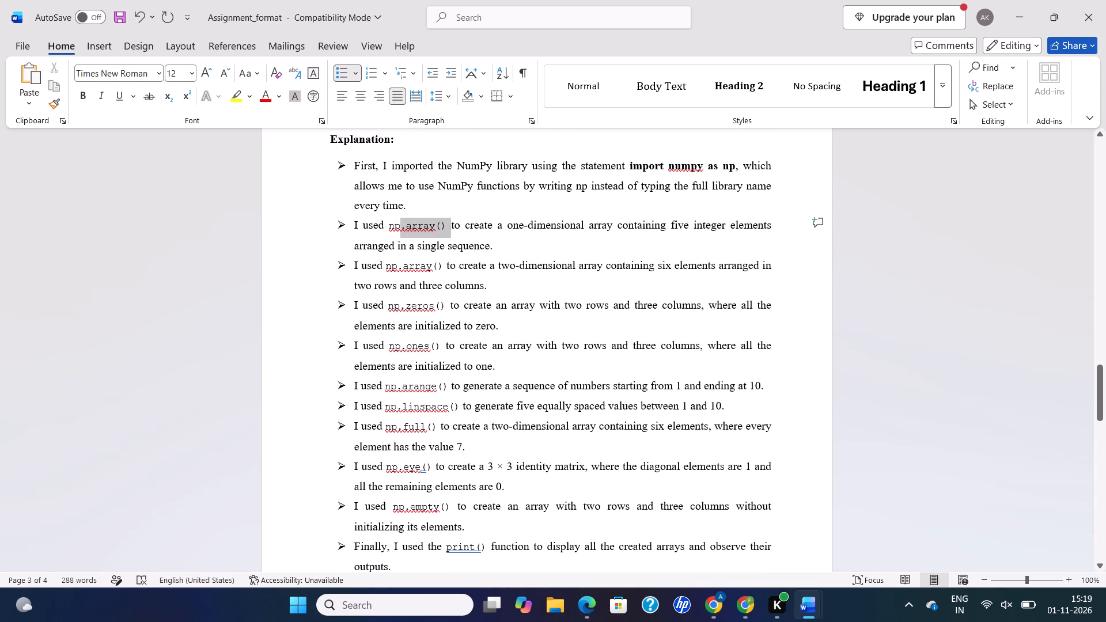
left_click_drag(394, 225, 390, 227)
key("ctrl+b")
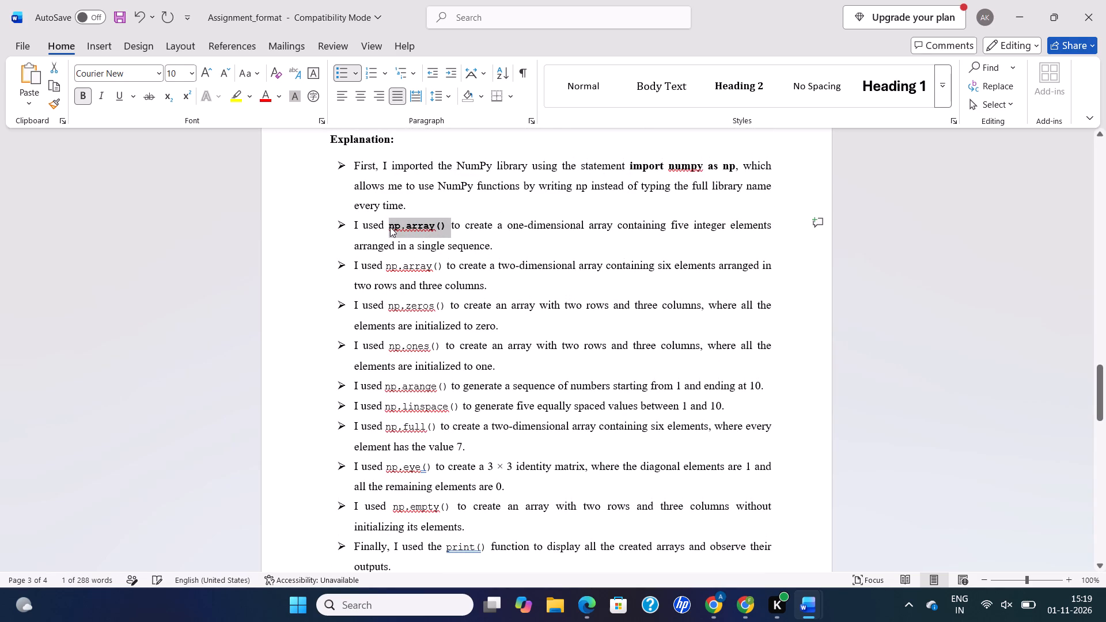
left_click(420, 246)
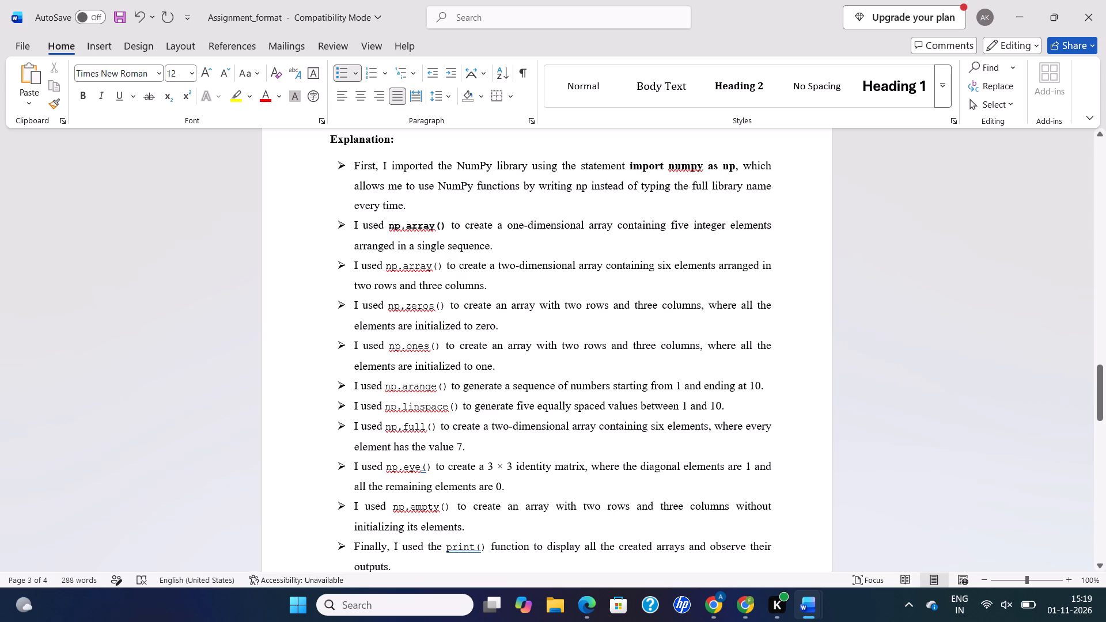
left_click_drag(446, 226, 394, 226)
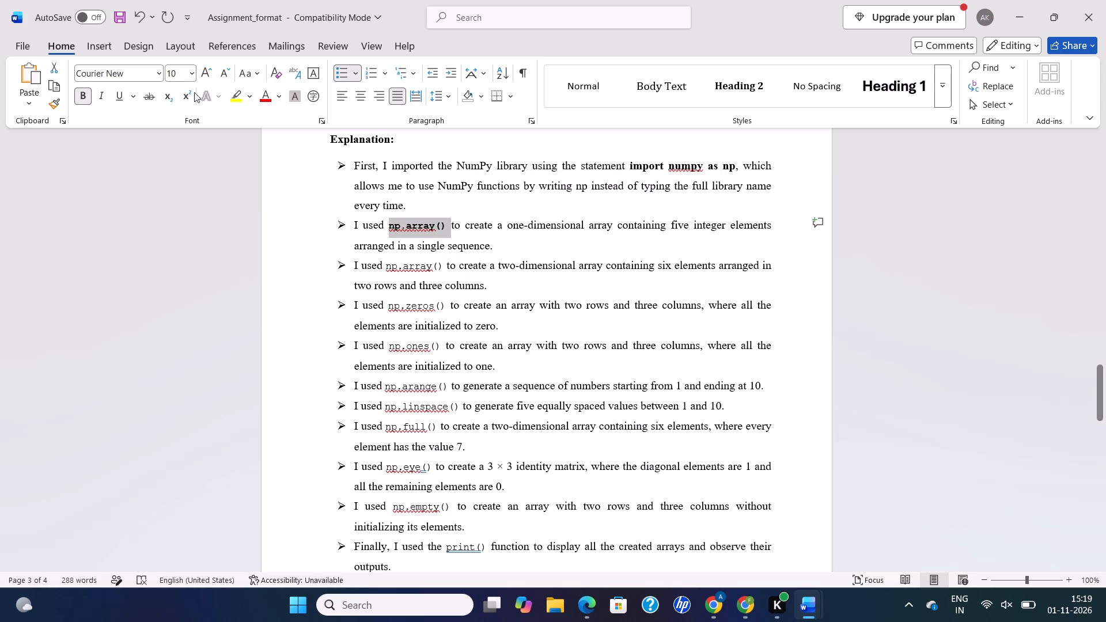
left_click(162, 66)
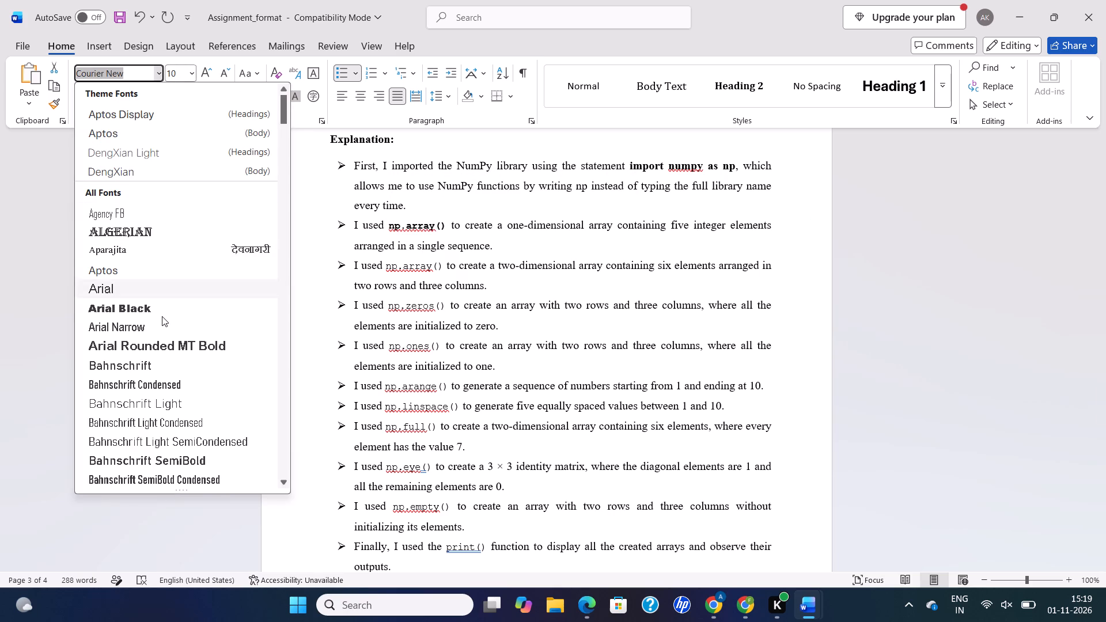
key("BackSpace")
key("shift+t")
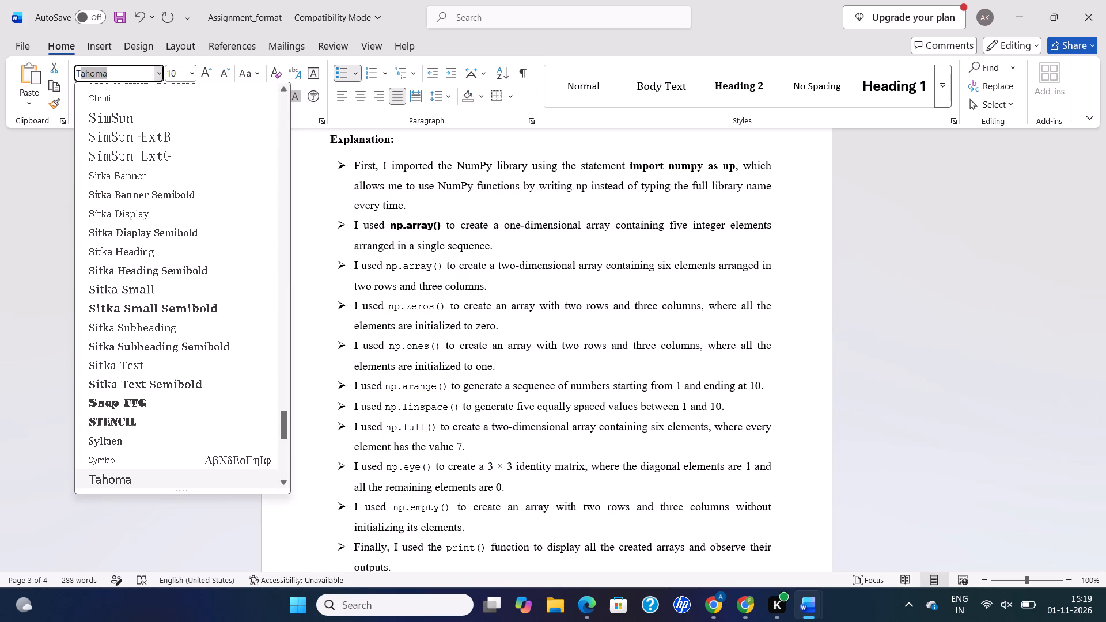
type("ime")
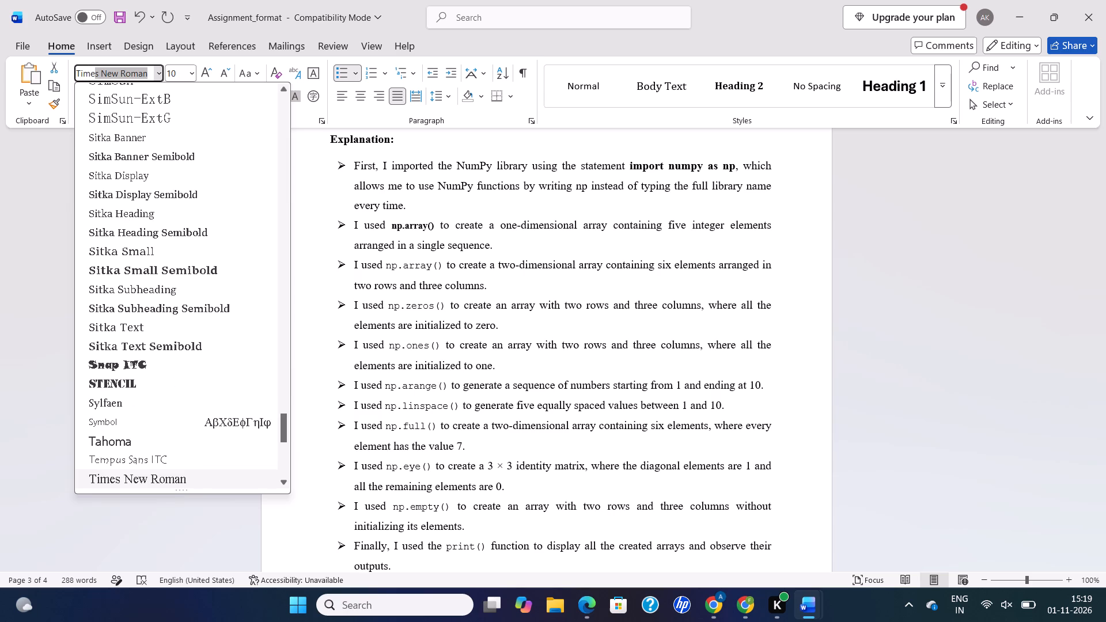
key("Return")
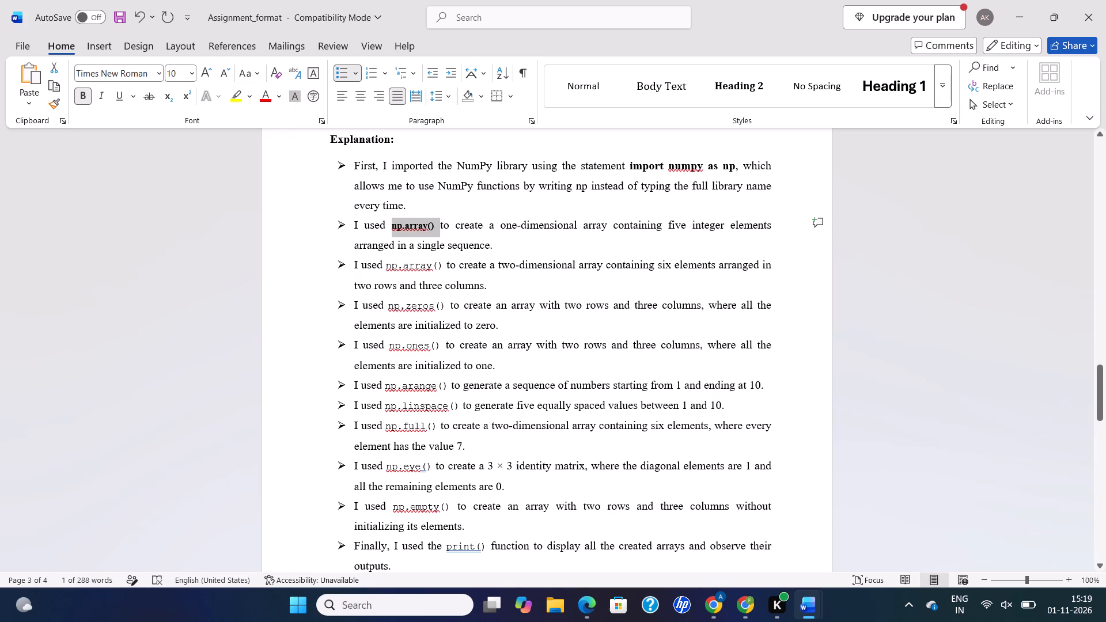
Format np.array() in the two-dimensional array point as bold Times New Roman at size 12.
left_click_drag(441, 264, 388, 264)
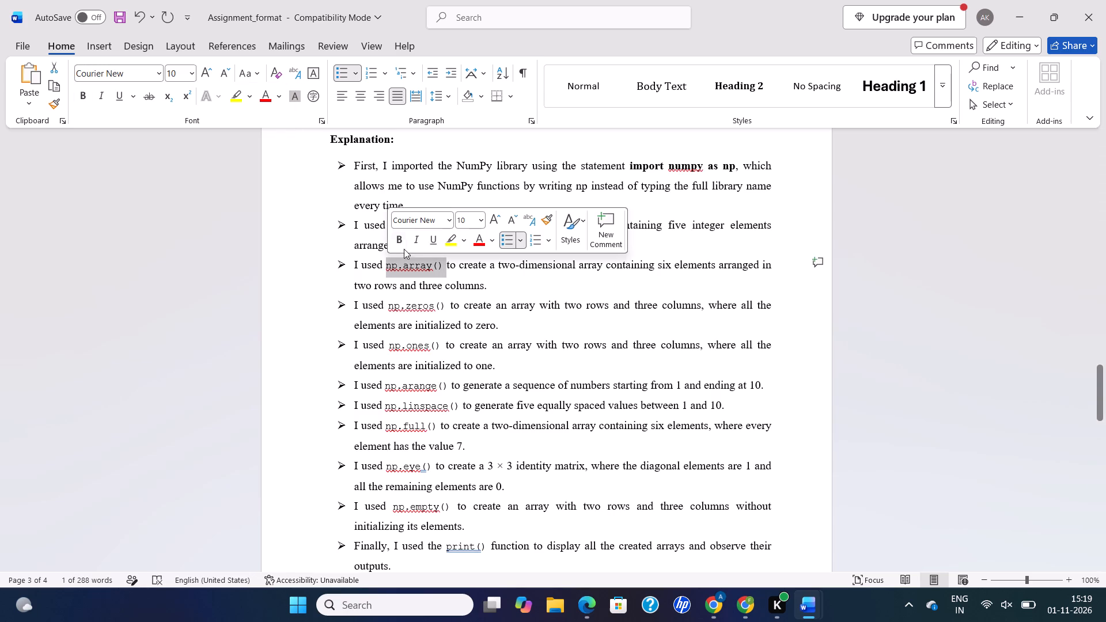
left_click(447, 221)
key("BackSpace")
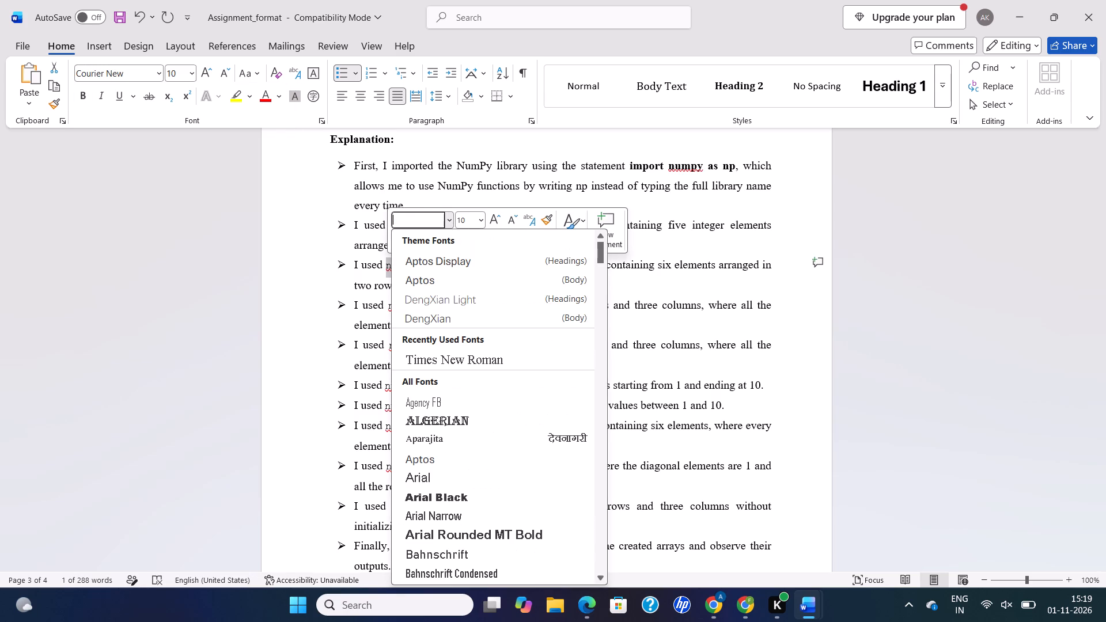
key("shift+t")
key("Return")
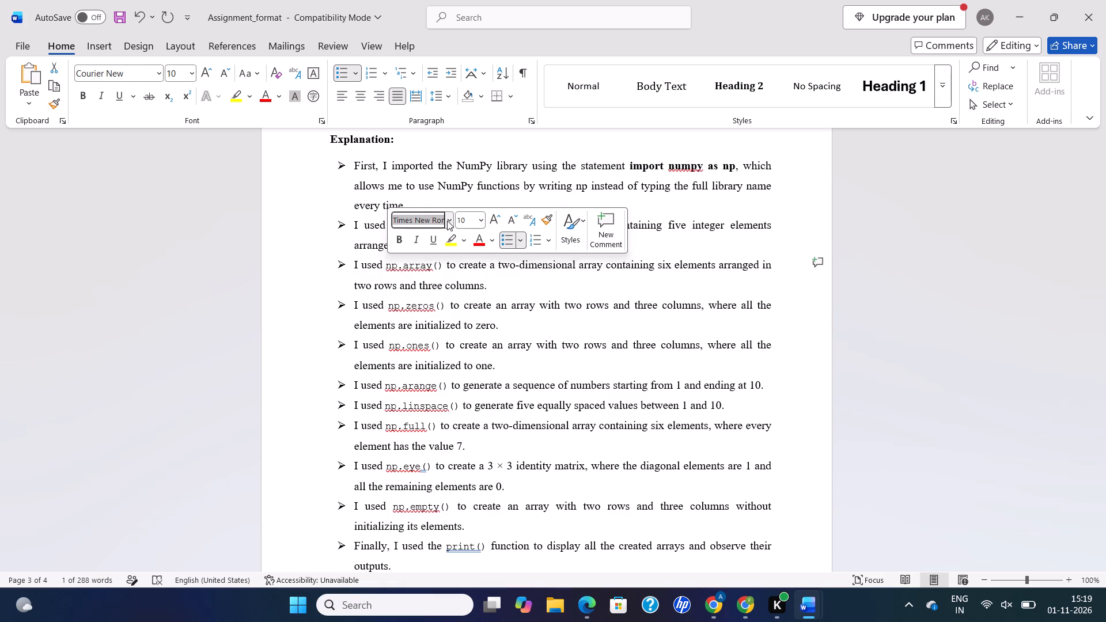
left_click(481, 219)
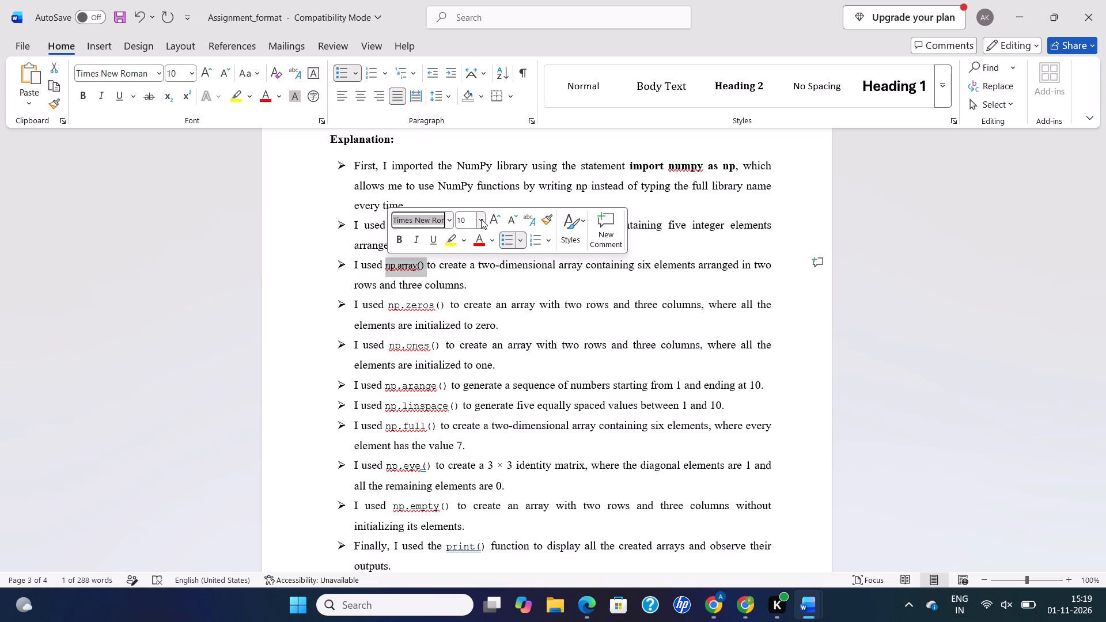
left_click(471, 306)
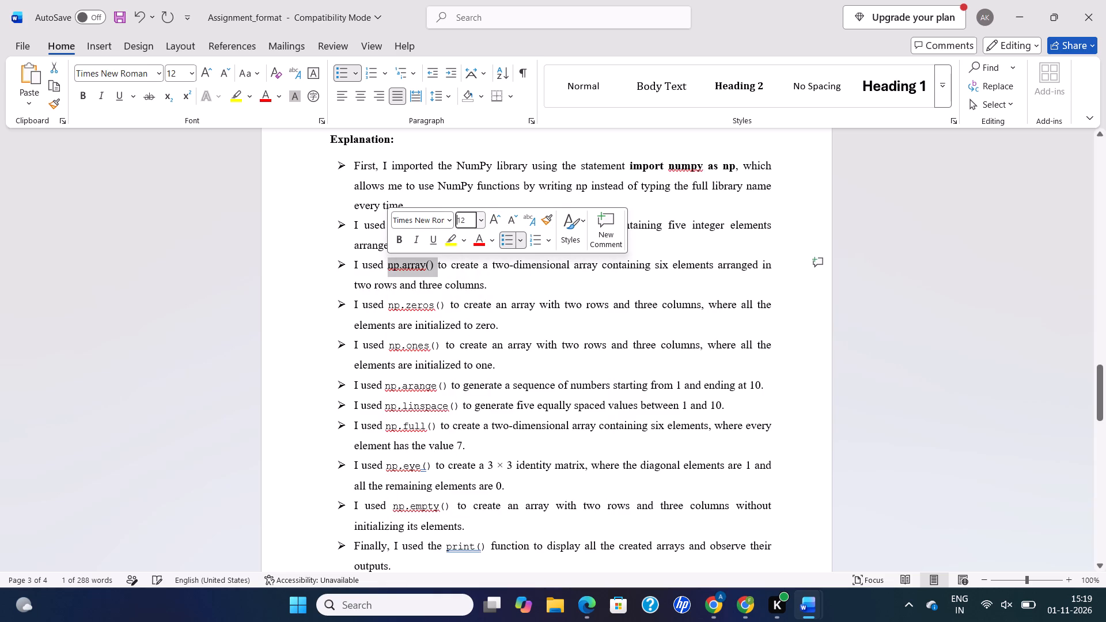
left_click(393, 241)
scroll(393, 241, "down", 1)
left_click(393, 241)
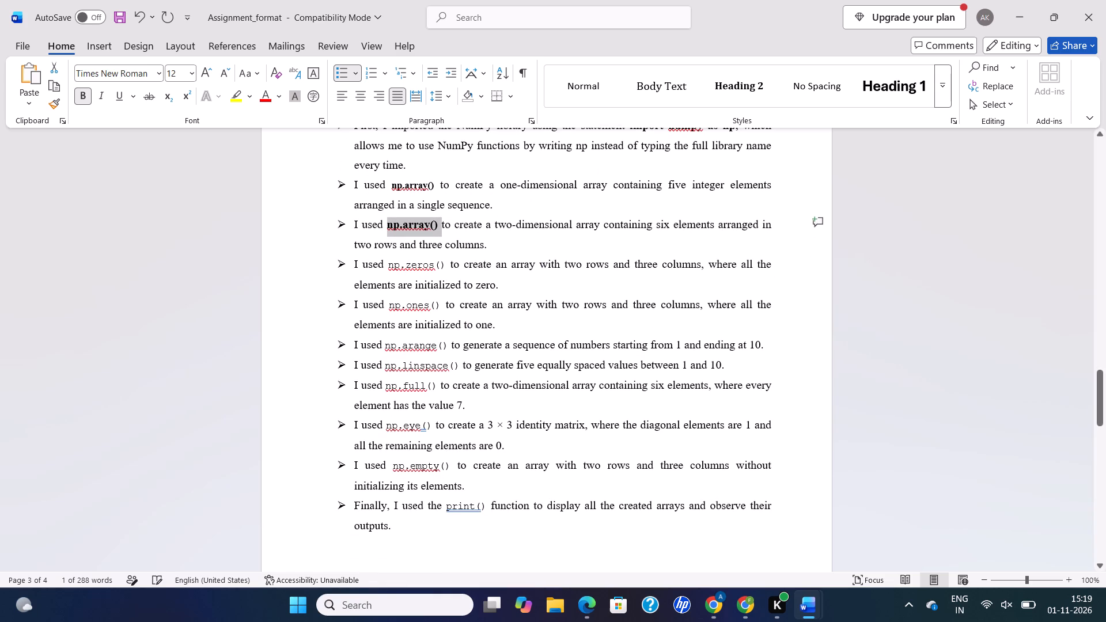
Set all the Explanation points, from the NumPy import to the print() point, to Times New Roman at size 12.
scroll(363, 179, "up", 1)
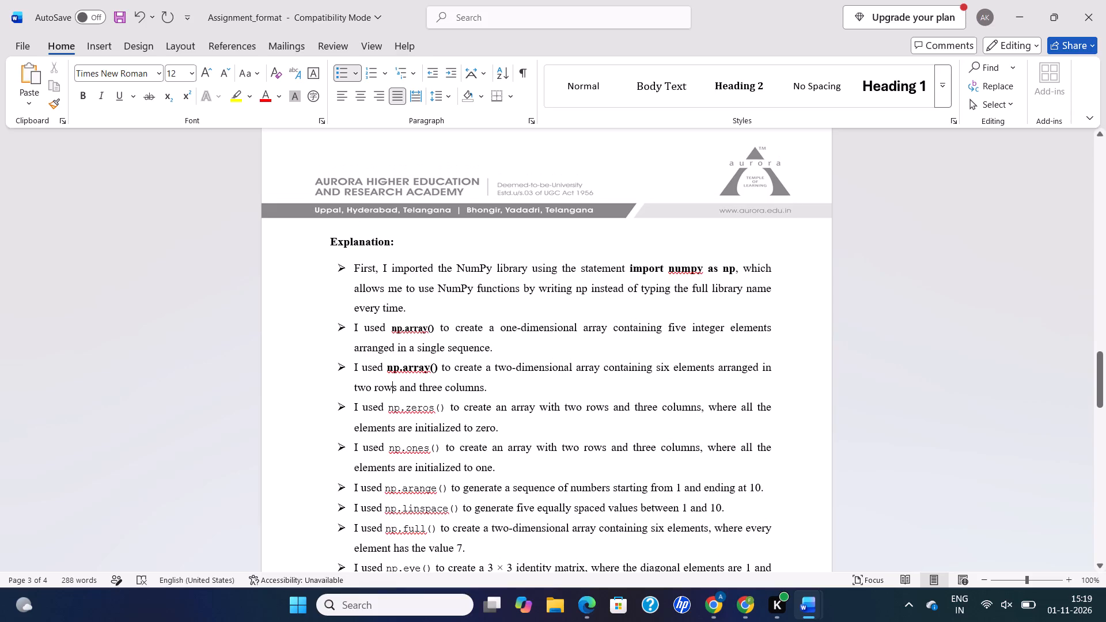
left_click_drag(354, 271, 441, 490)
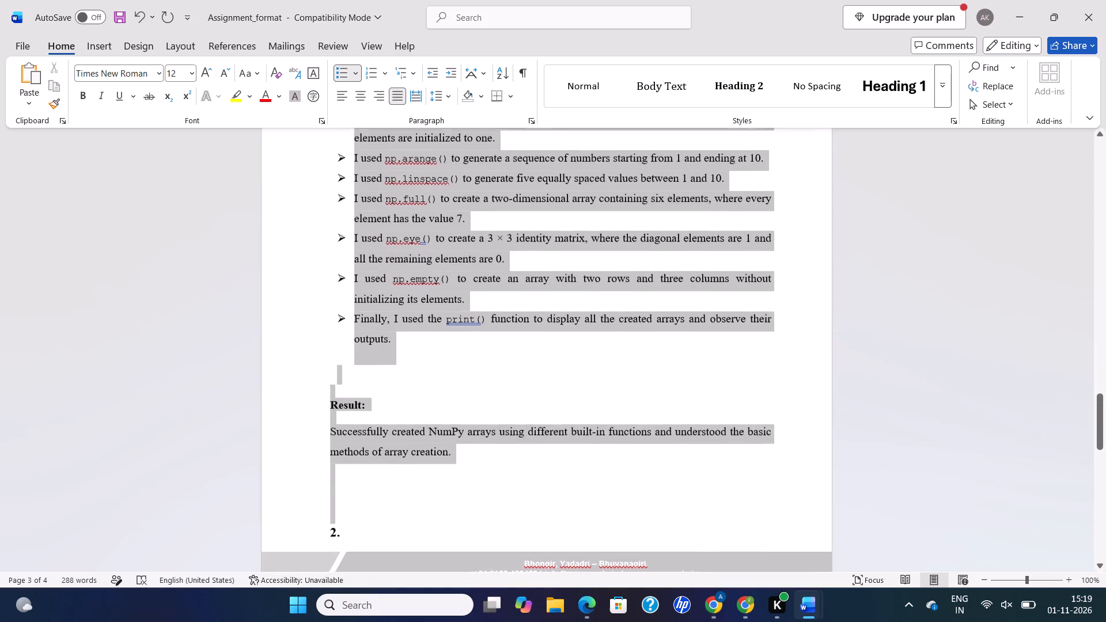
left_click_drag(441, 490, 393, 337)
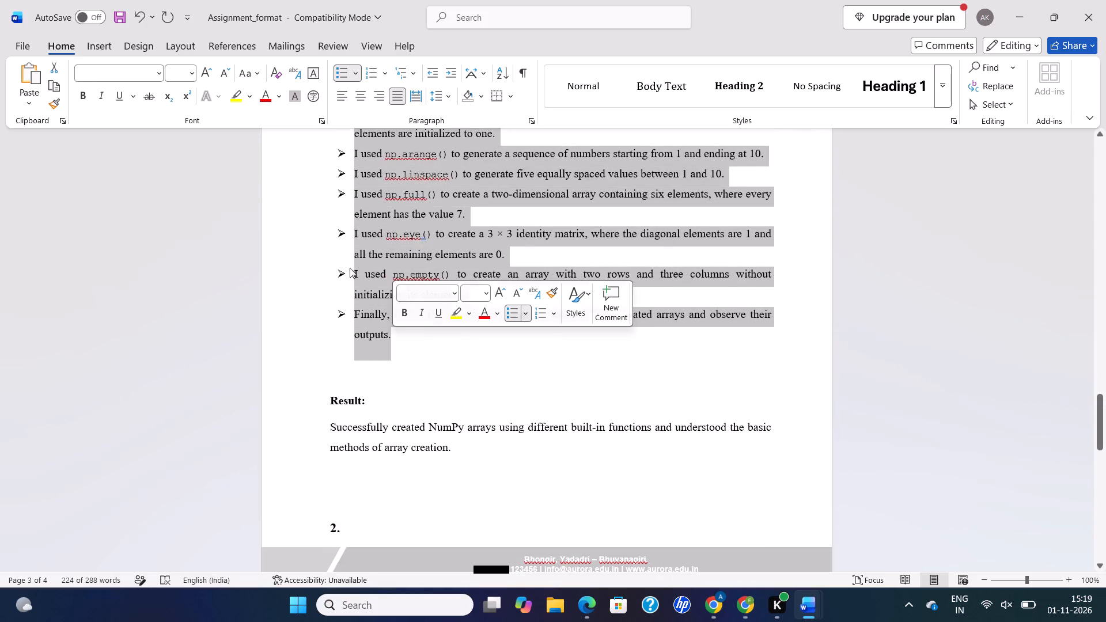
left_click(158, 68)
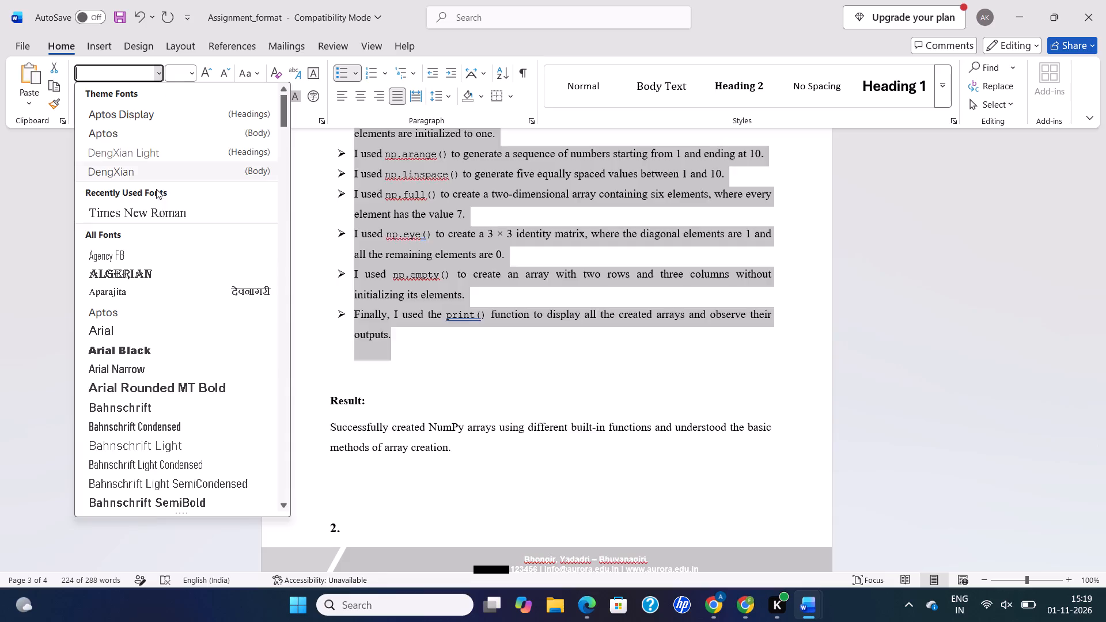
left_click(154, 208)
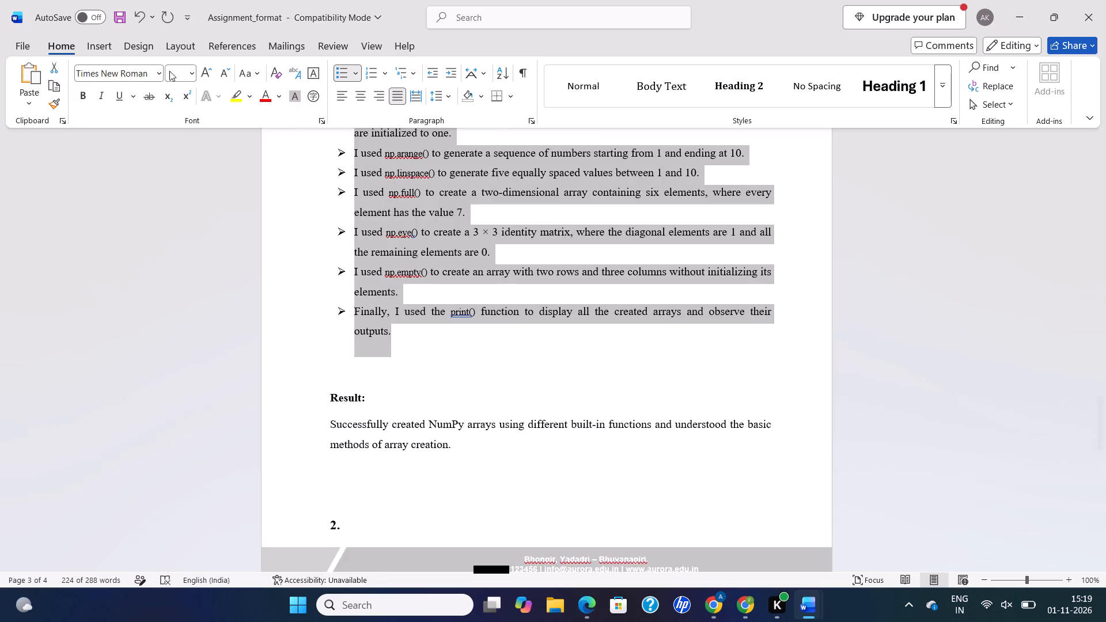
left_click(195, 75)
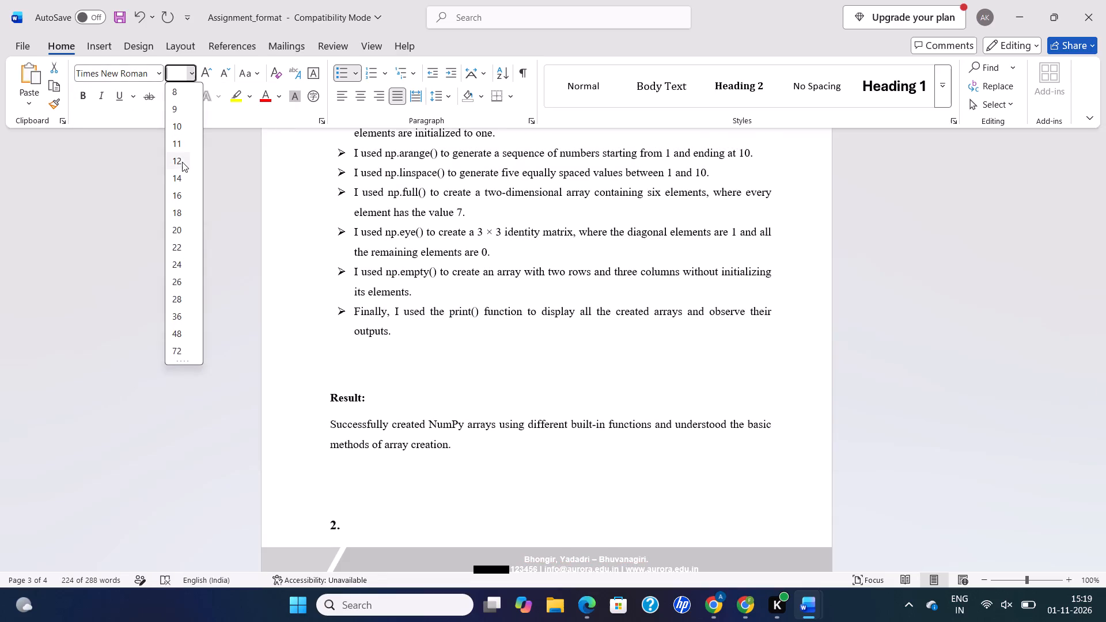
left_click(182, 162)
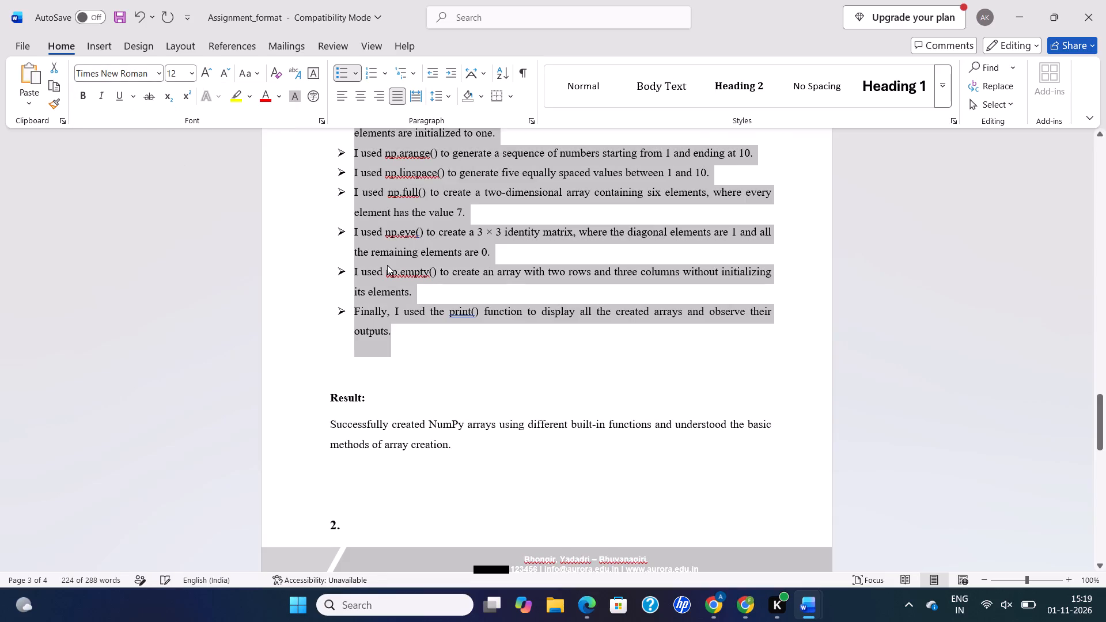
Make np.zeros(), np.ones() and np.arange() bold in their Explanation points.
scroll(387, 265, "up", 1)
left_click(387, 265)
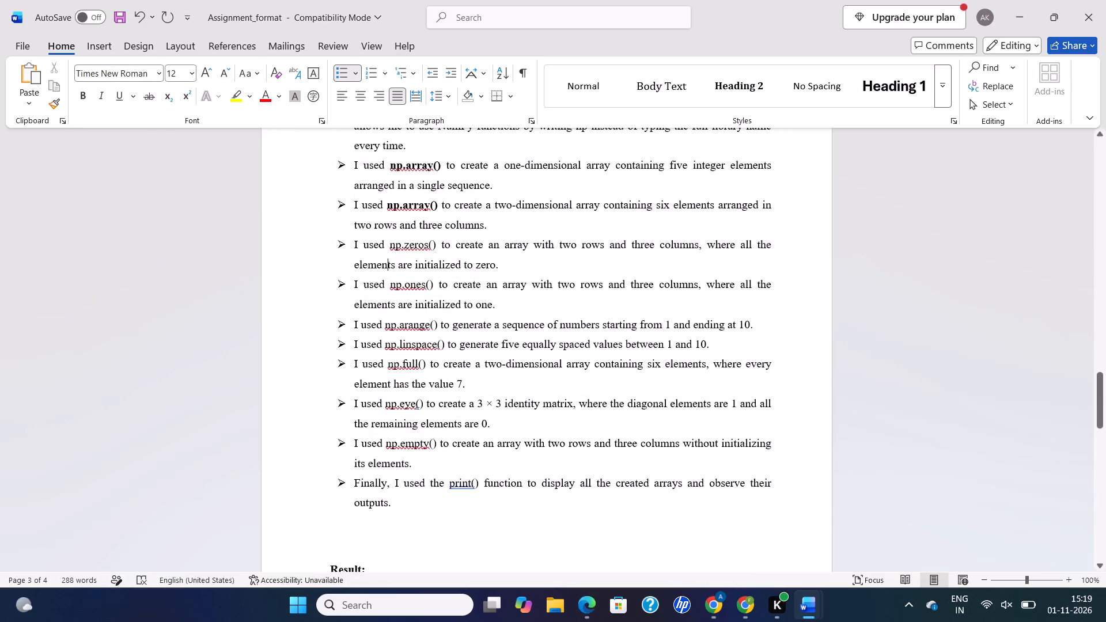
left_click_drag(434, 245, 388, 242)
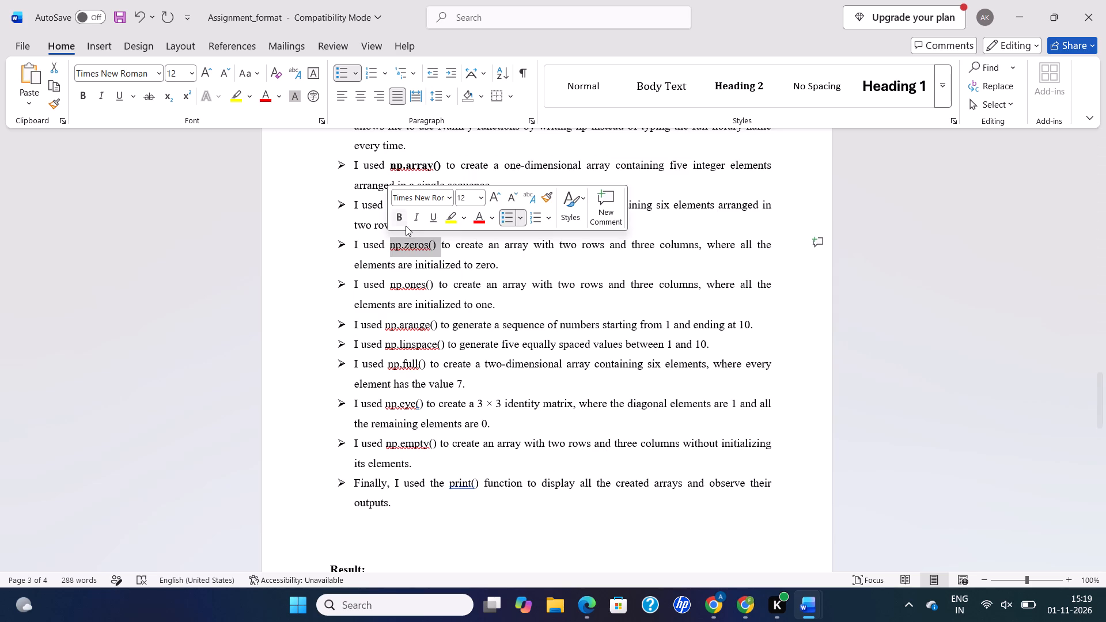
left_click(402, 225)
left_click_drag(433, 283, 393, 283)
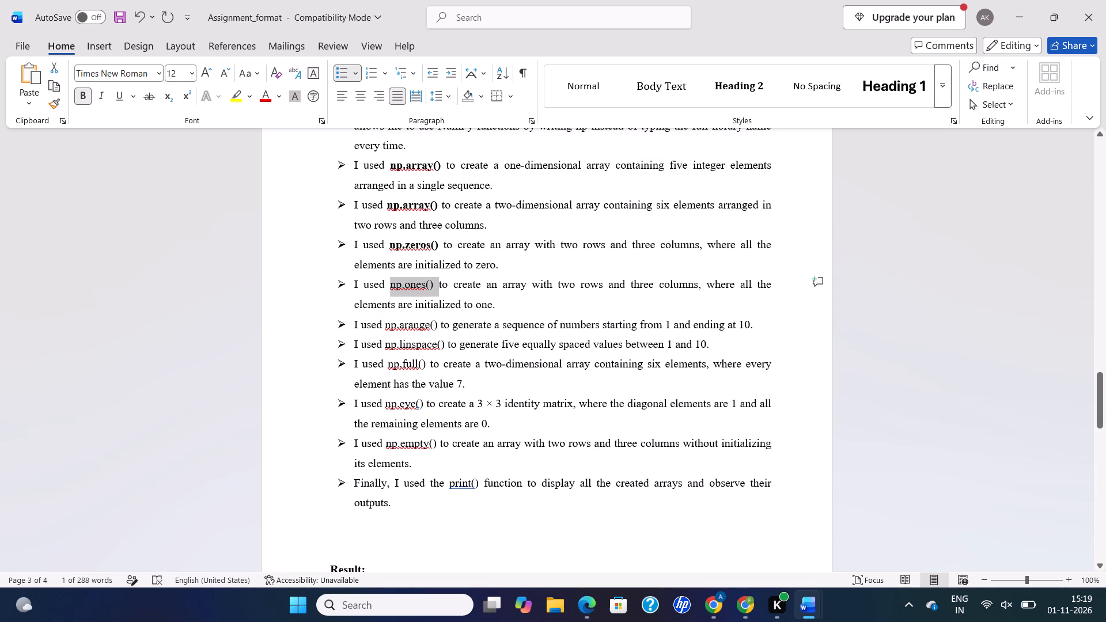
left_click_drag(393, 283, 393, 282)
left_click(404, 265)
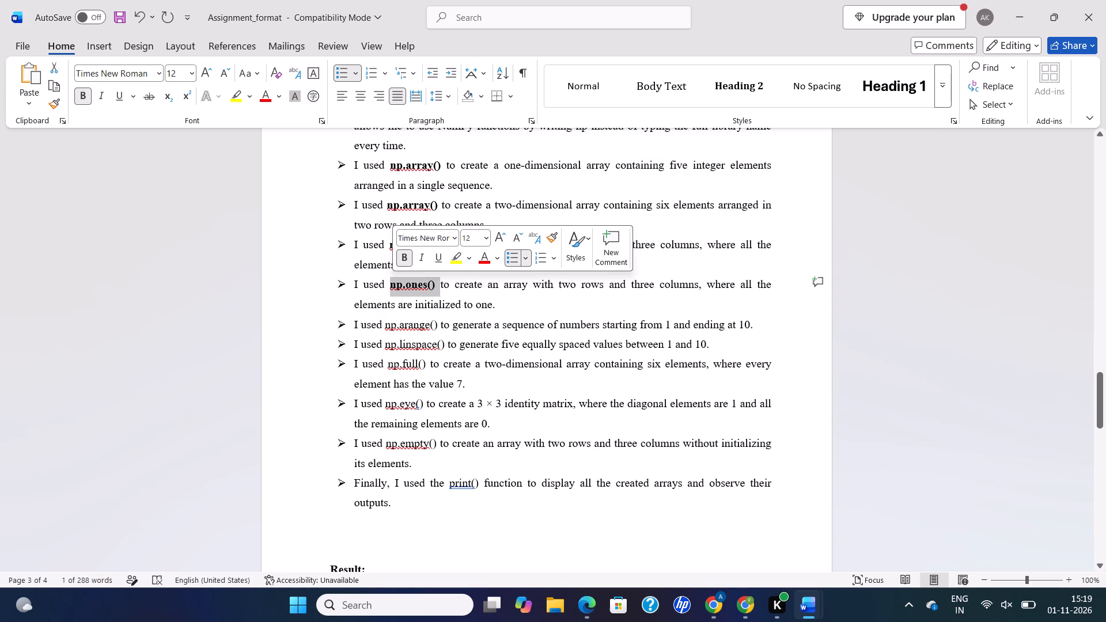
left_click_drag(437, 327, 388, 327)
left_click_drag(395, 314, 397, 304)
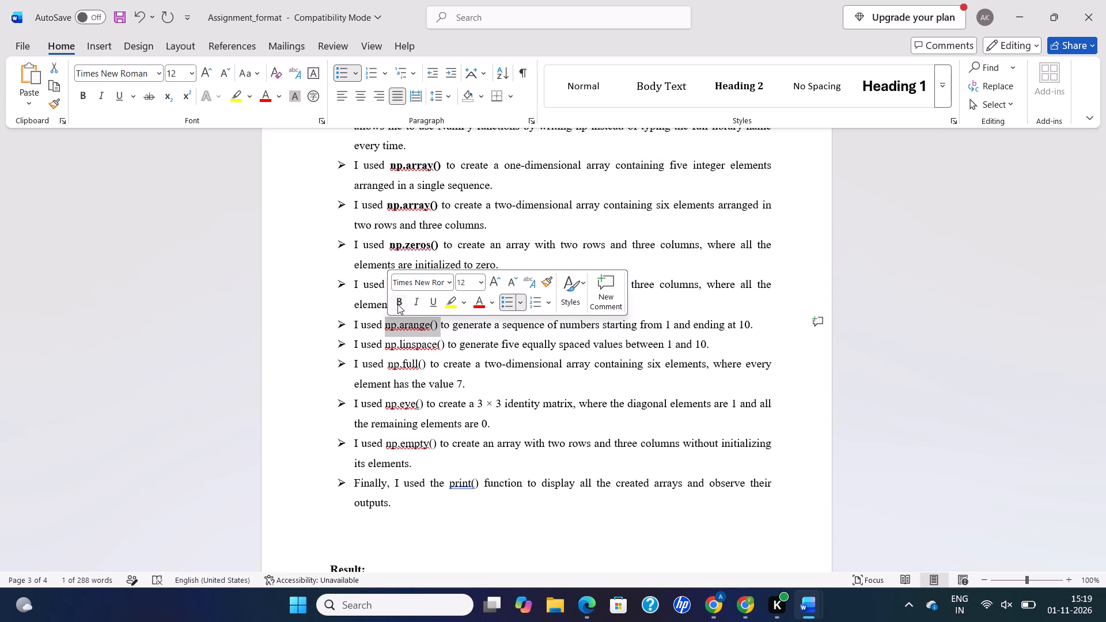
left_click(397, 304)
Make np.linspace(), np.full() and np.eye() bold in their Explanation points.
left_click_drag(444, 344, 387, 349)
left_click(395, 331)
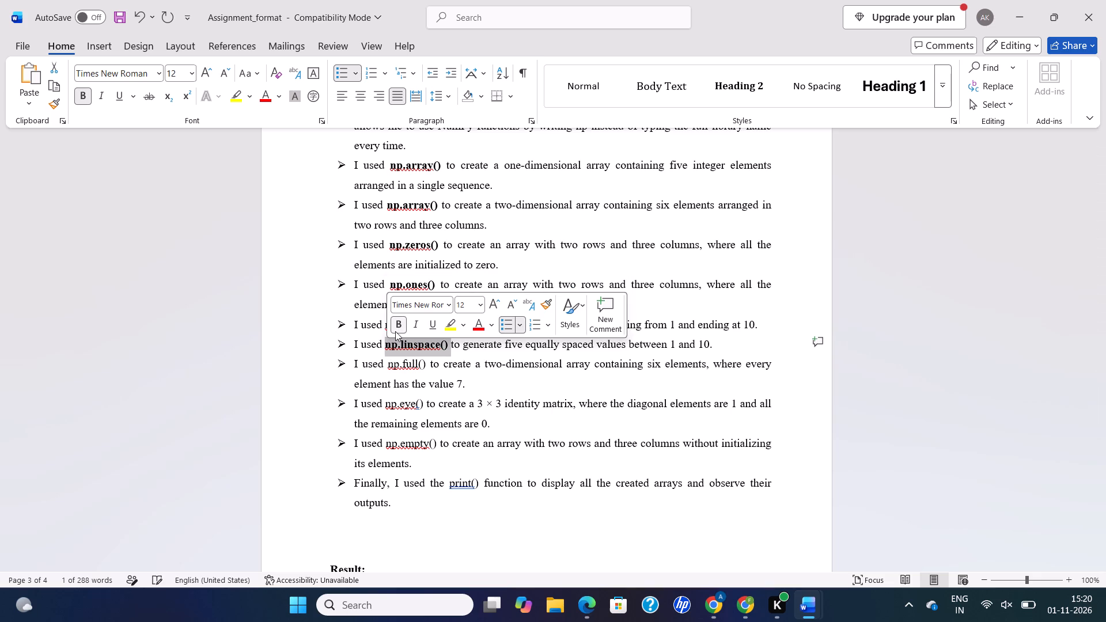
left_click_drag(424, 365, 421, 365)
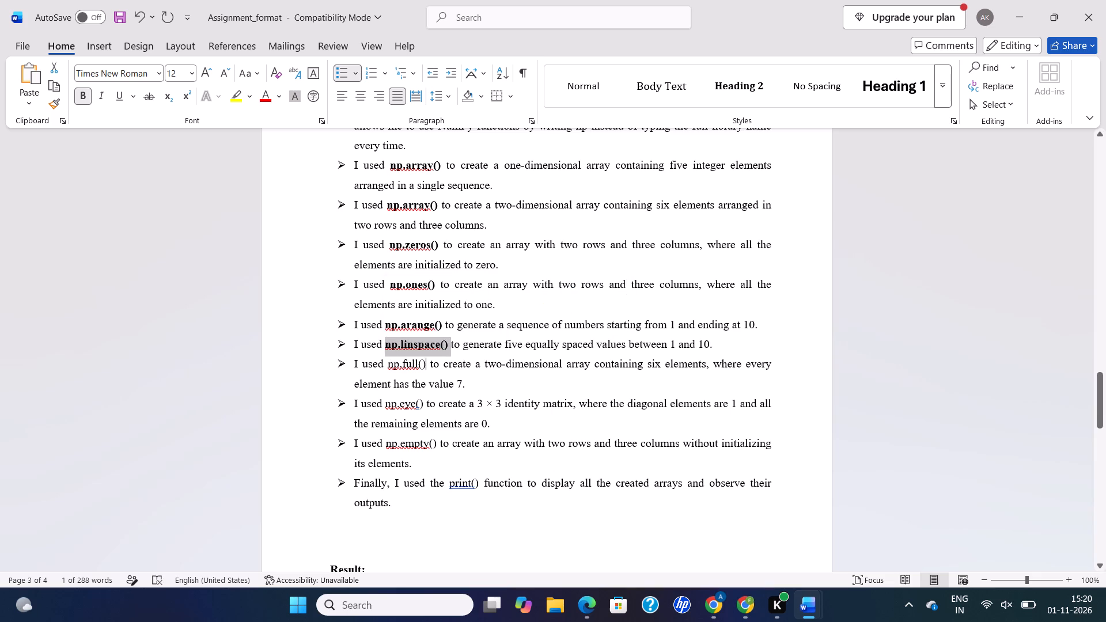
left_click_drag(421, 365, 395, 366)
left_click(408, 340)
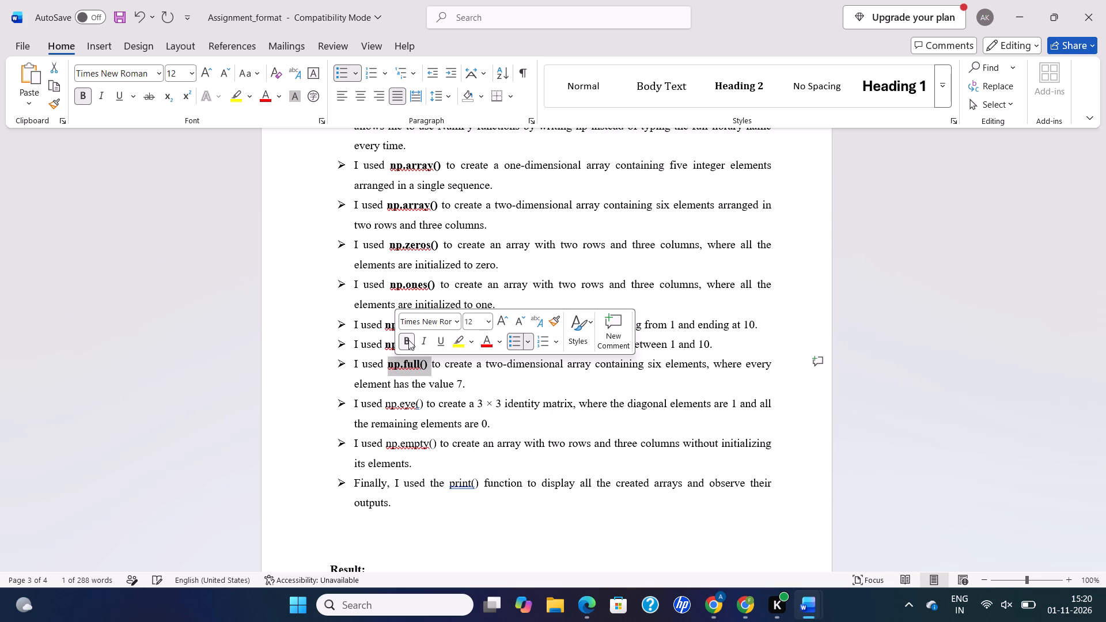
left_click_drag(422, 400, 406, 402)
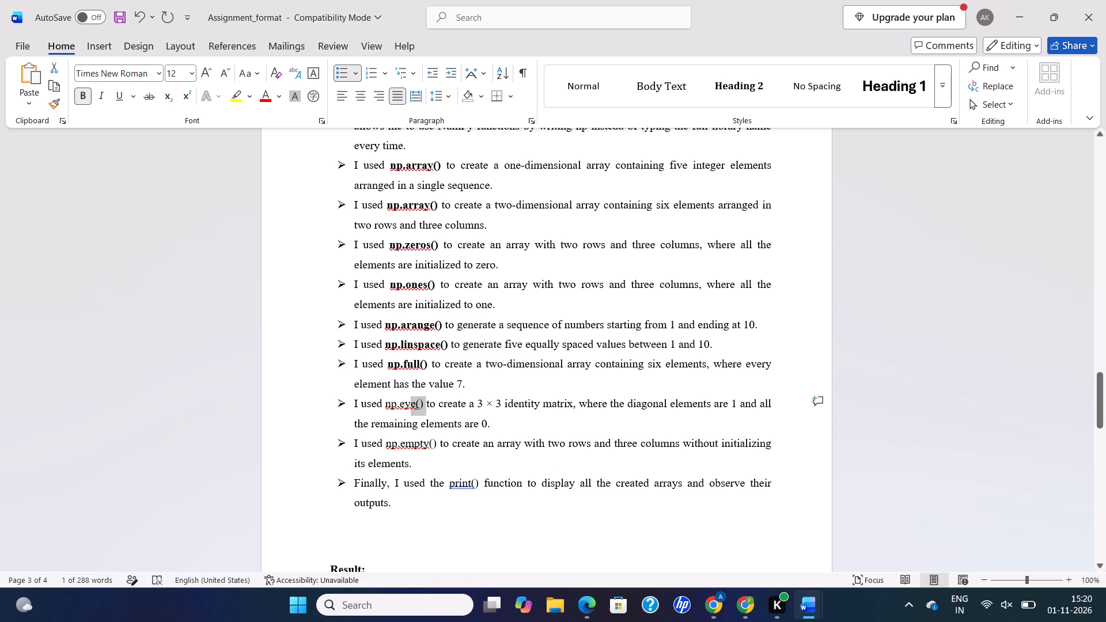
left_click_drag(406, 402, 385, 401)
left_click(395, 375)
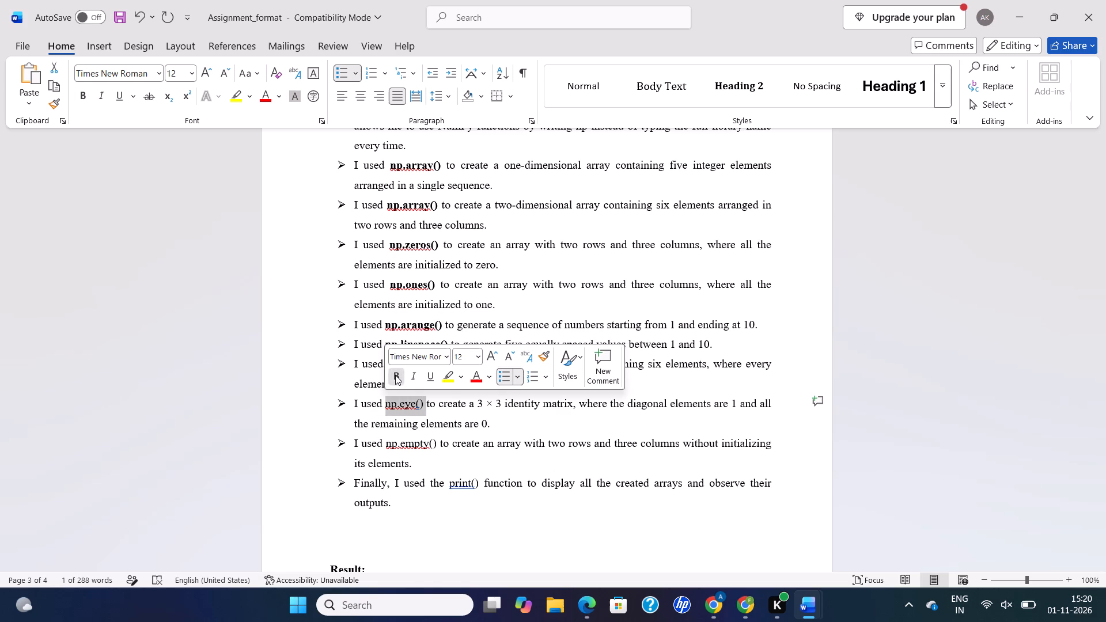
Delete the np.empty() point from the Explanation list.
left_click_drag(435, 442, 423, 443)
left_click_drag(421, 460, 346, 446)
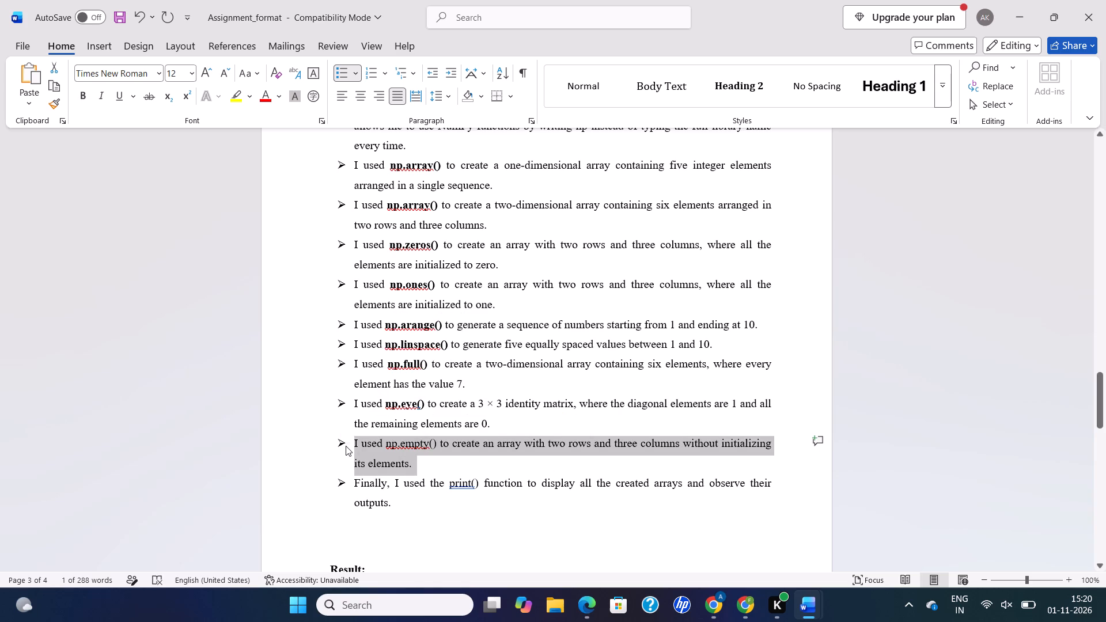
key("BackSpace")
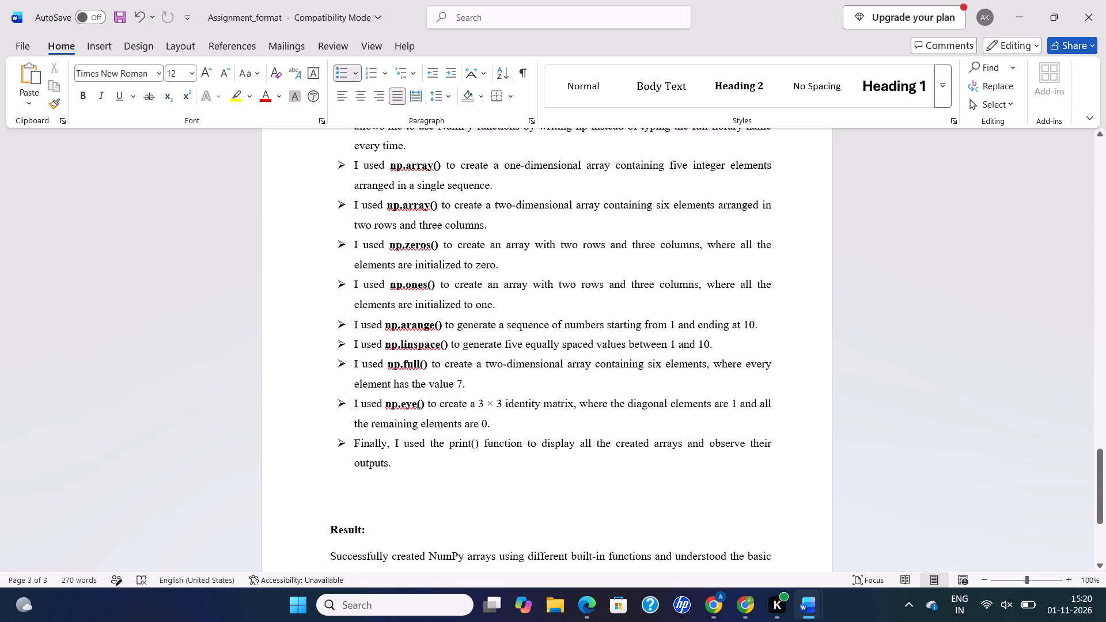
Review the Explanation points and the Result against the code and output screenshots in the report.
scroll(425, 405, "up", 3)
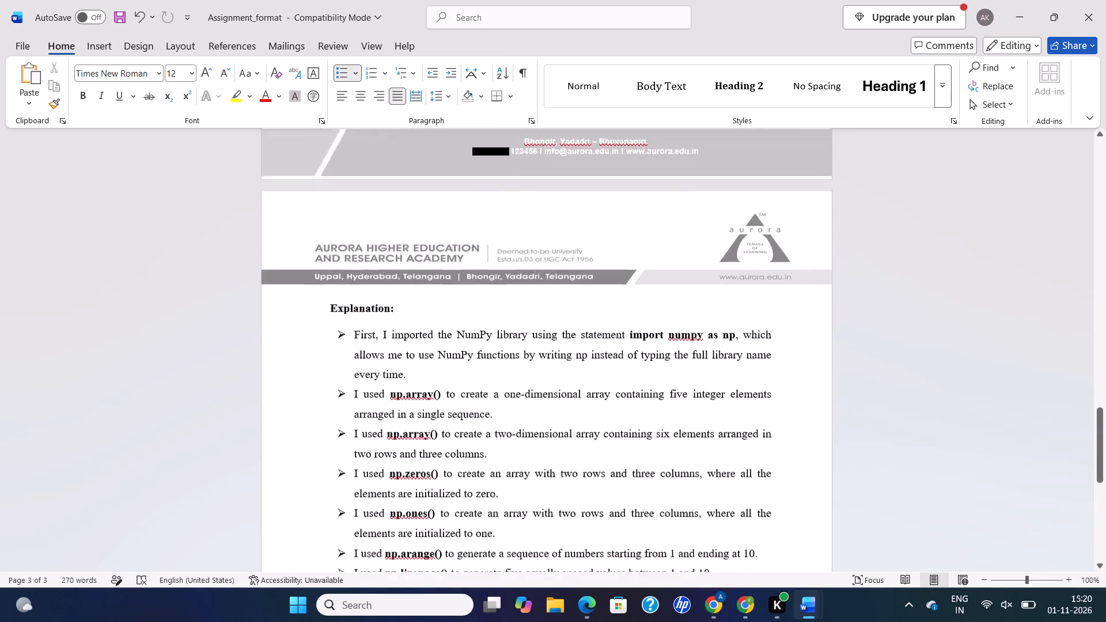
scroll(425, 405, "up", 2)
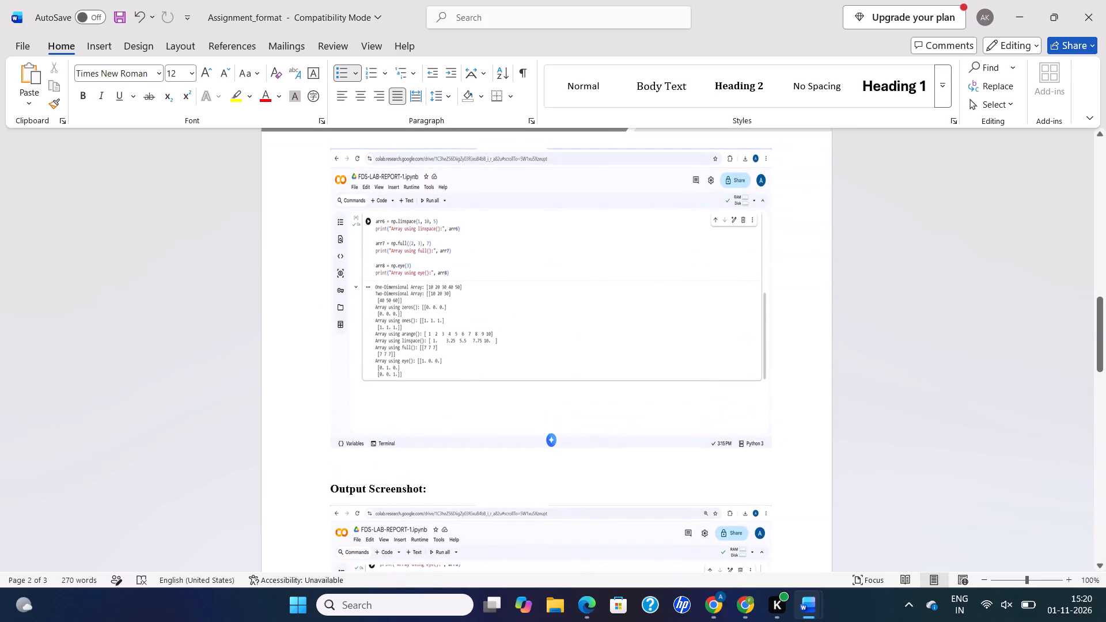
scroll(425, 405, "down", 2)
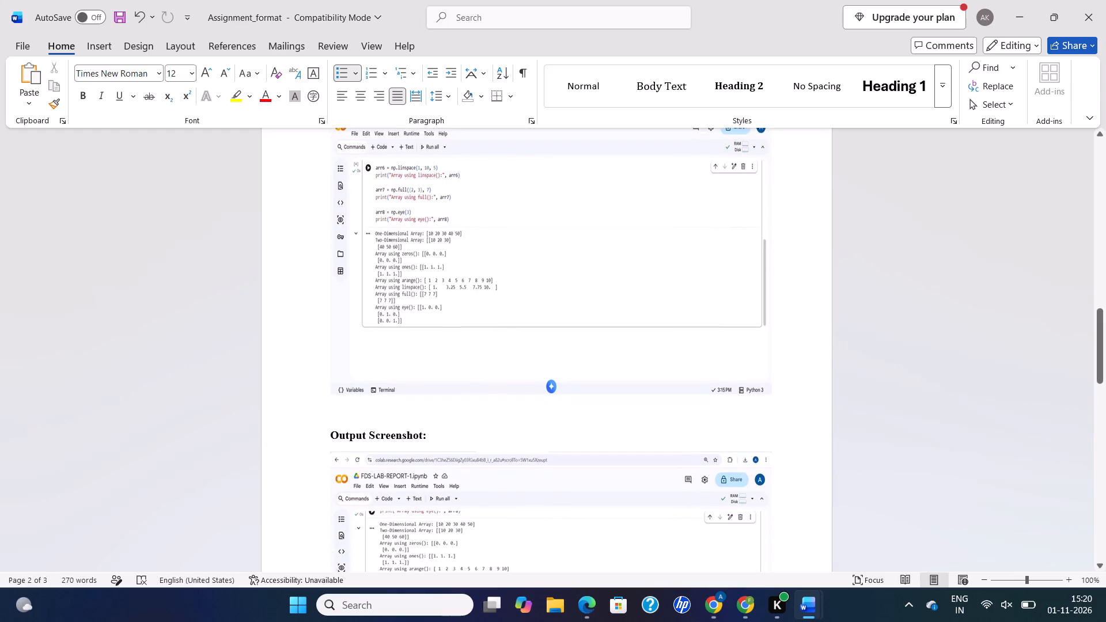
scroll(425, 405, "down", 4)
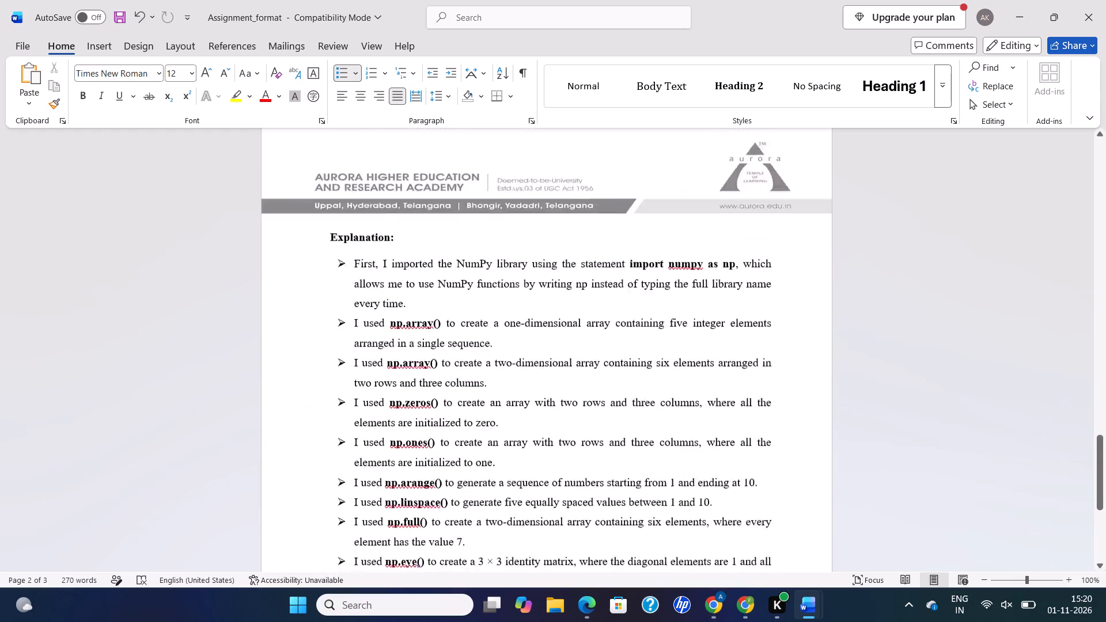
scroll(425, 405, "down", 1)
left_click(423, 408)
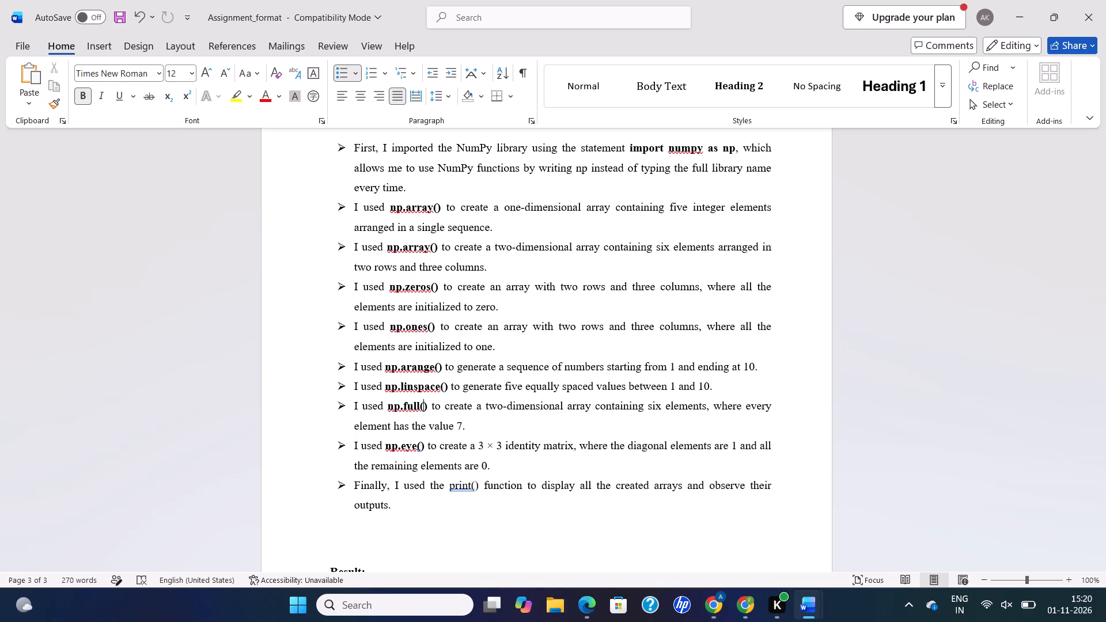
scroll(423, 408, "up", 4)
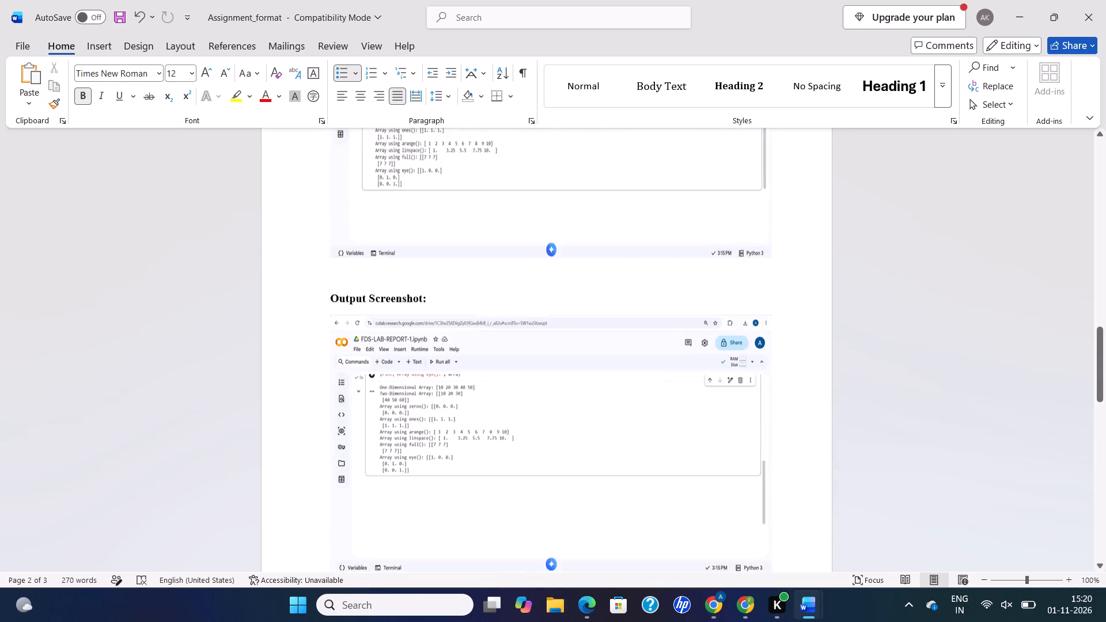
scroll(423, 408, "down", 3)
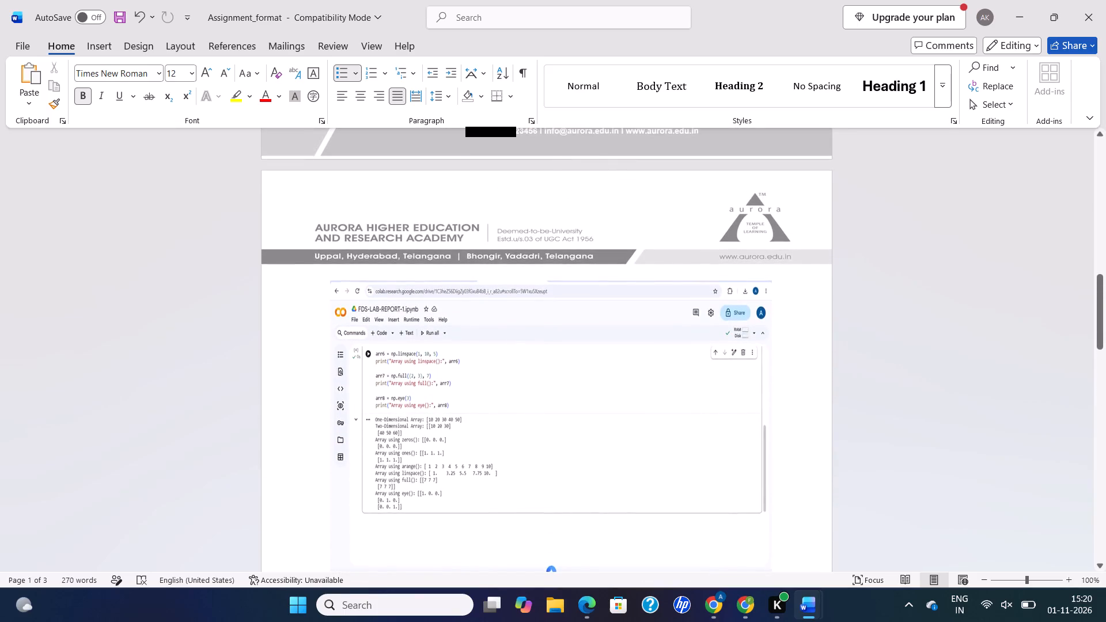
scroll(423, 408, "down", 2)
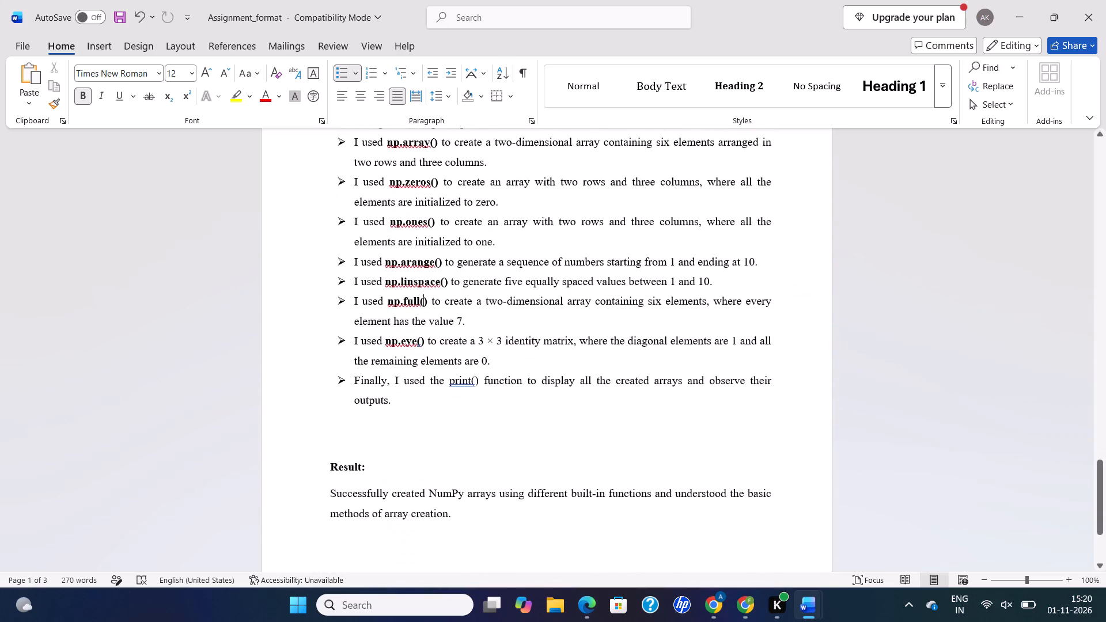
scroll(423, 408, "up", 2)
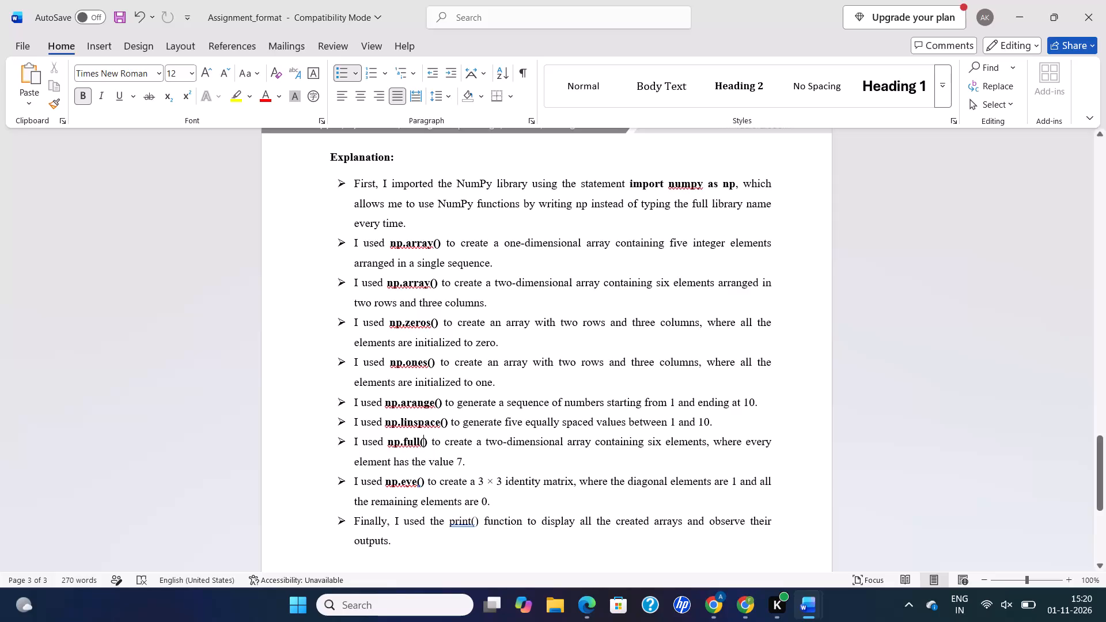
scroll(423, 408, "down", 3)
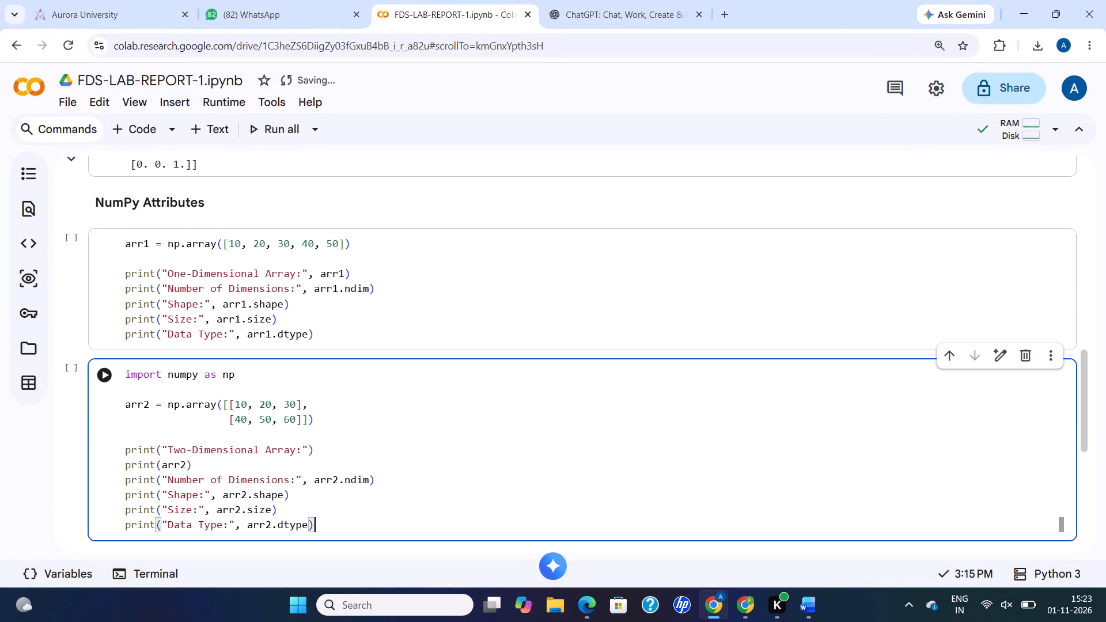
Add arr2 as a second argument to the "Two-Dimensional Array:" print statement and delete the separate print(arr2) line.
left_click(306, 449)
type(", arr2")
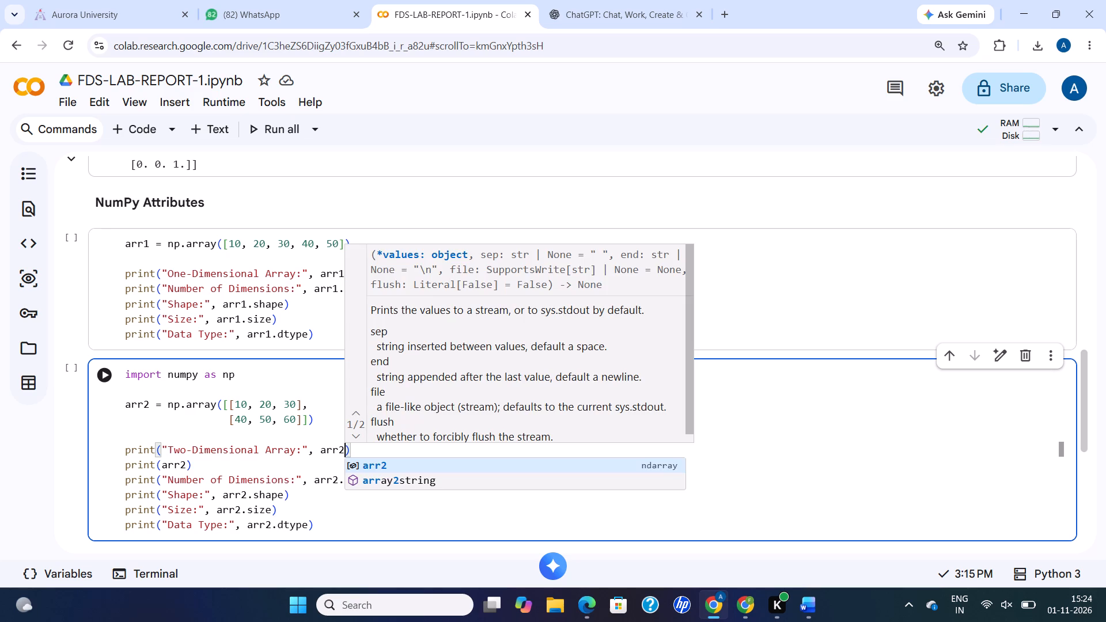
left_click(194, 471)
key("BackSpace")
key("BackSpace")
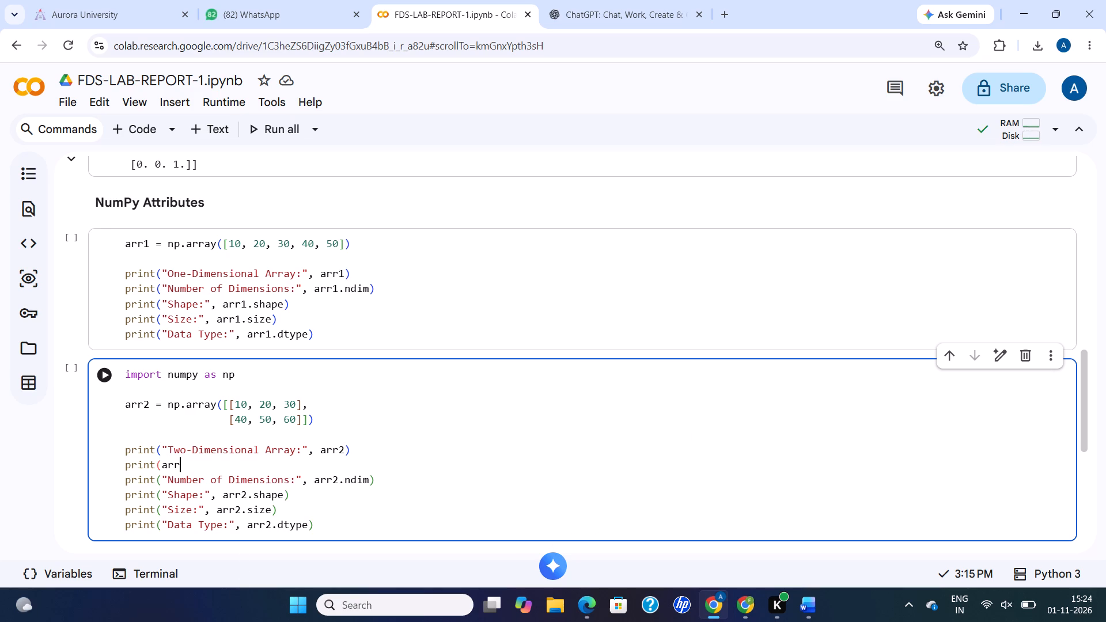
key("BackSpace")
key("BackSpace")
key("BackSpace")
key("BackSpace")
key("BackSpace")
key("BackSpace")
key("BackSpace")
key("BackSpace")
key("BackSpace")
key("BackSpace")
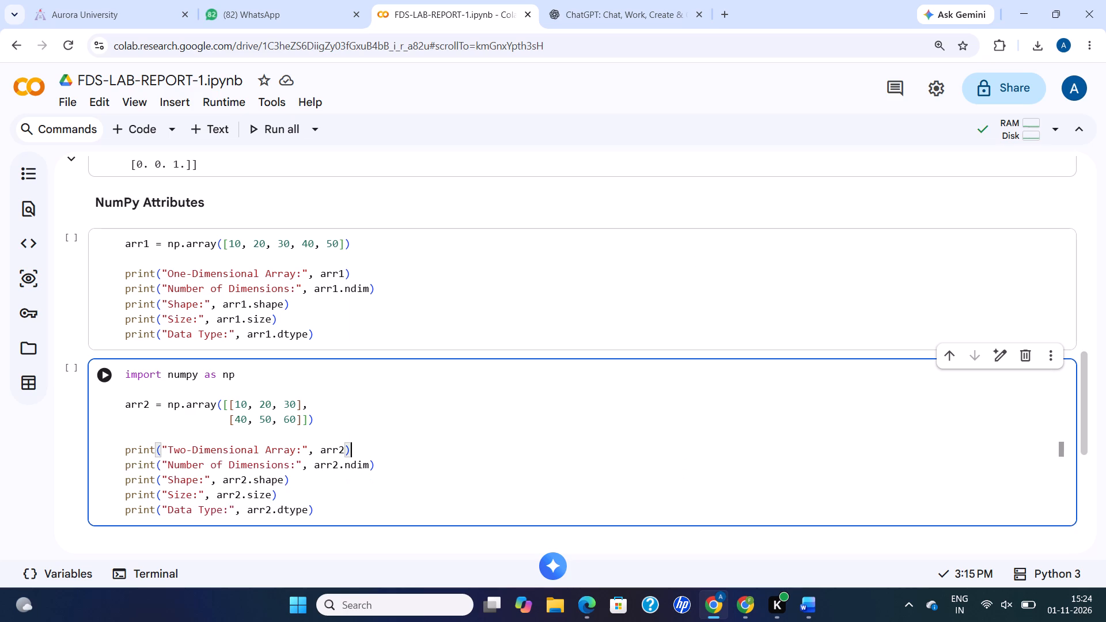
Remove the "import numpy as np" line and the blank line after it from the arr2 code cell.
left_click(126, 405)
key("BackSpace")
key("BackSpace")
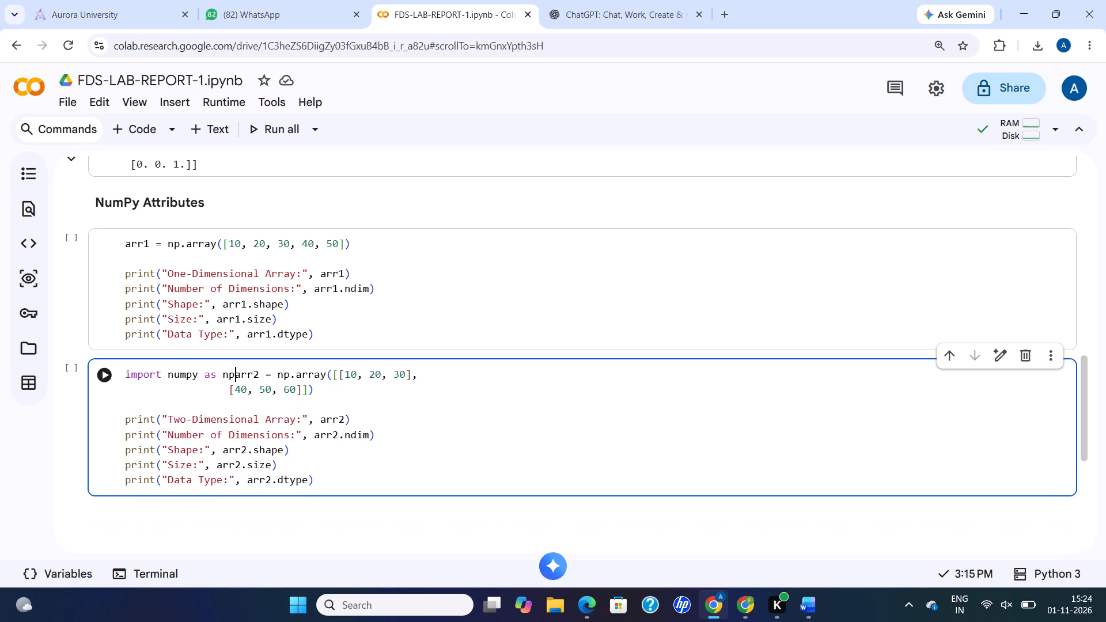
key("BackSpace")
key("BackSpace")
key("BackSpace")
key("BackSpace")
key("BackSpace")
key("BackSpace")
key("BackSpace")
key("BackSpace")
key("BackSpace")
key("BackSpace")
key("BackSpace")
key("BackSpace")
key("BackSpace")
key("BackSpace")
key("BackSpace")
key("BackSpace")
key("BackSpace")
key("BackSpace")
key("BackSpace")
key("BackSpace")
key("BackSpace")
key("BackSpace")
key("BackSpace")
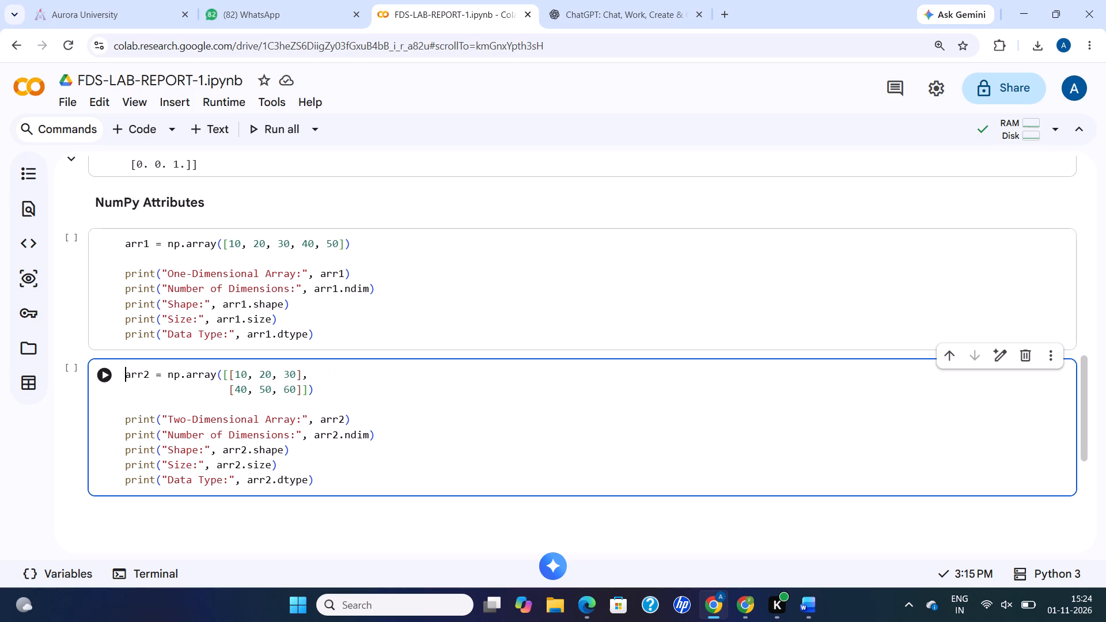
key("BackSpace")
key("BackSpace")
key("BackSpace")
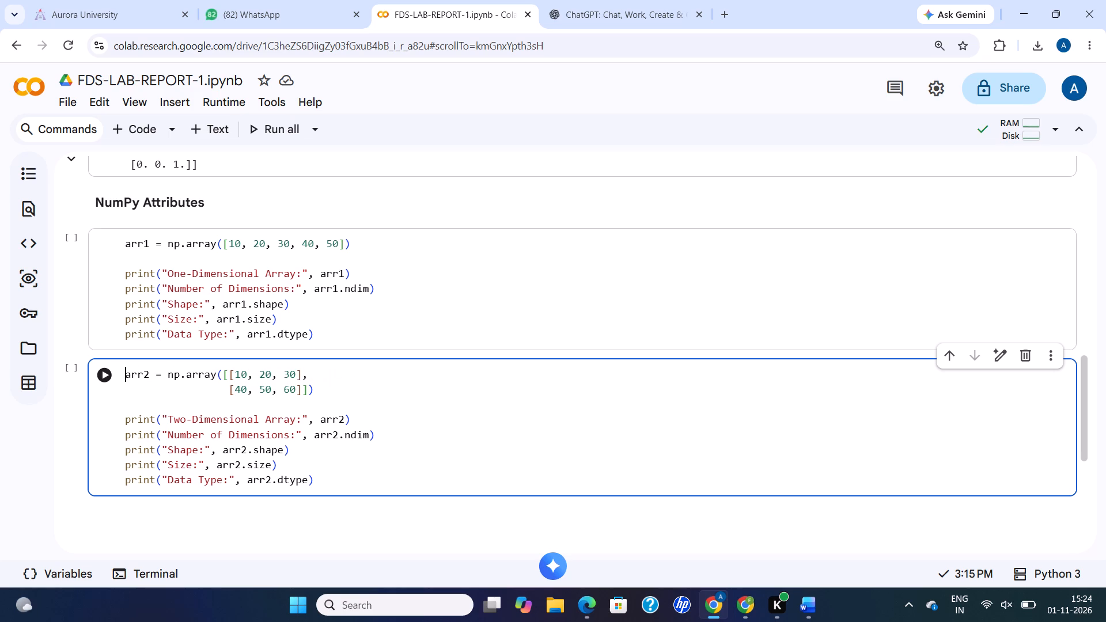
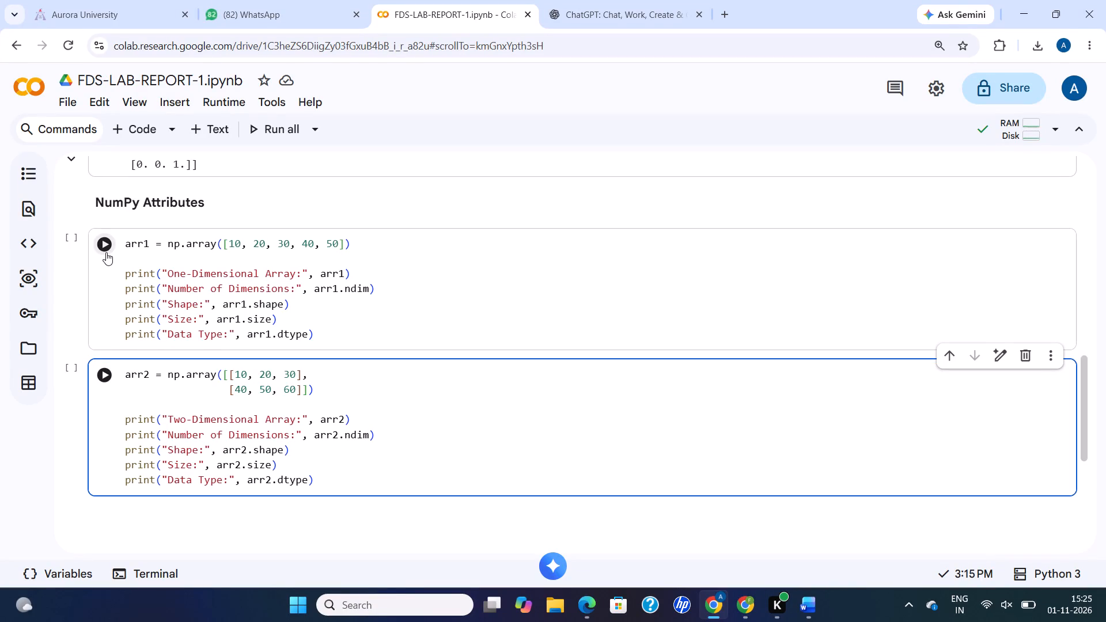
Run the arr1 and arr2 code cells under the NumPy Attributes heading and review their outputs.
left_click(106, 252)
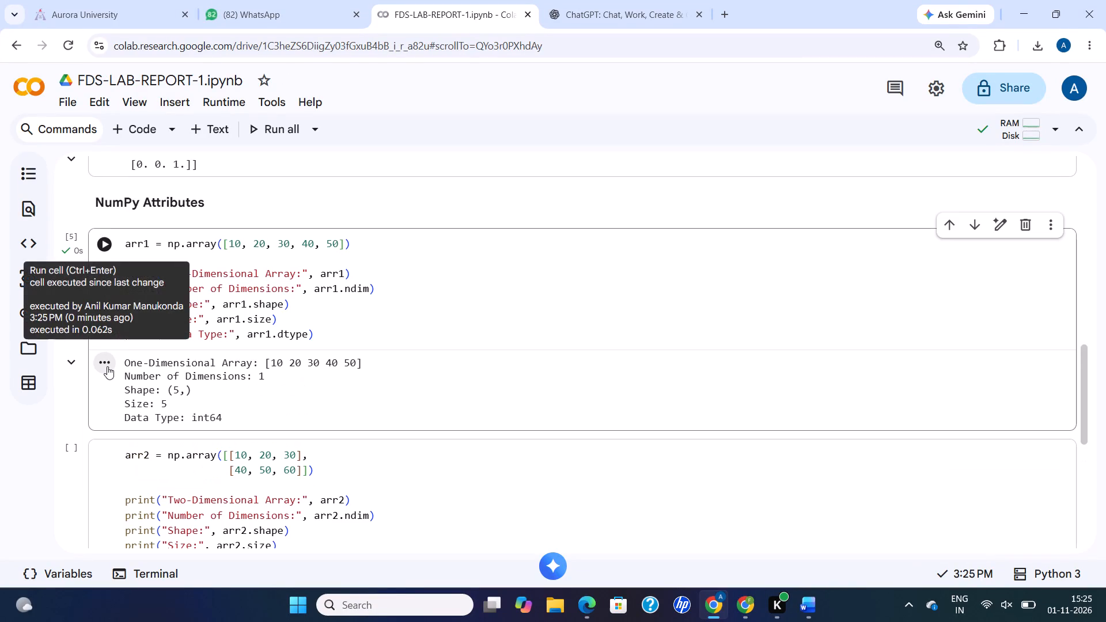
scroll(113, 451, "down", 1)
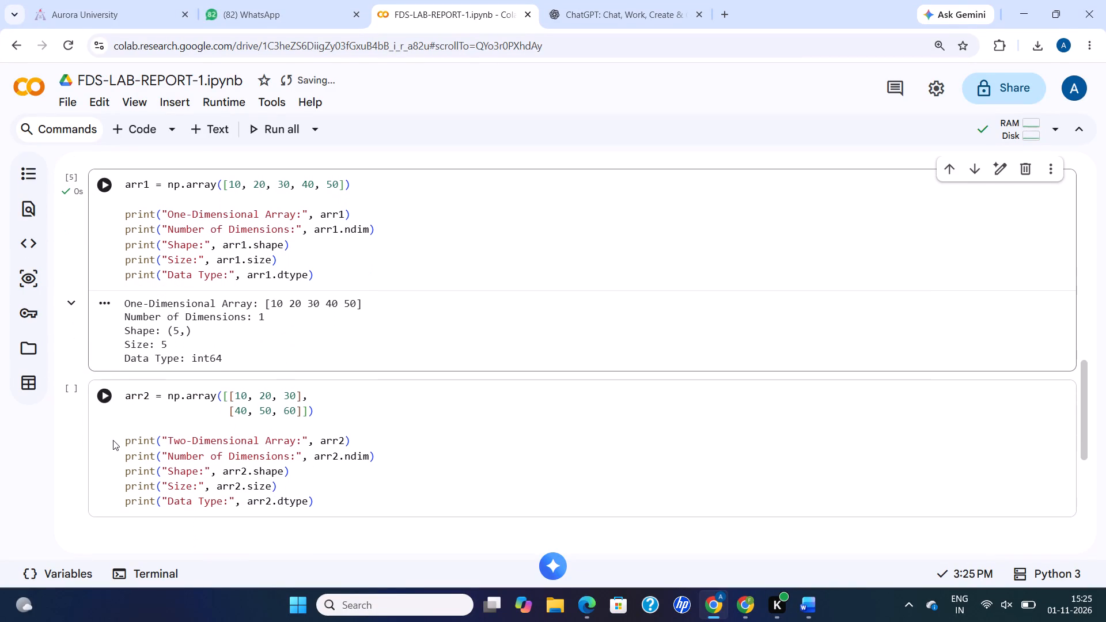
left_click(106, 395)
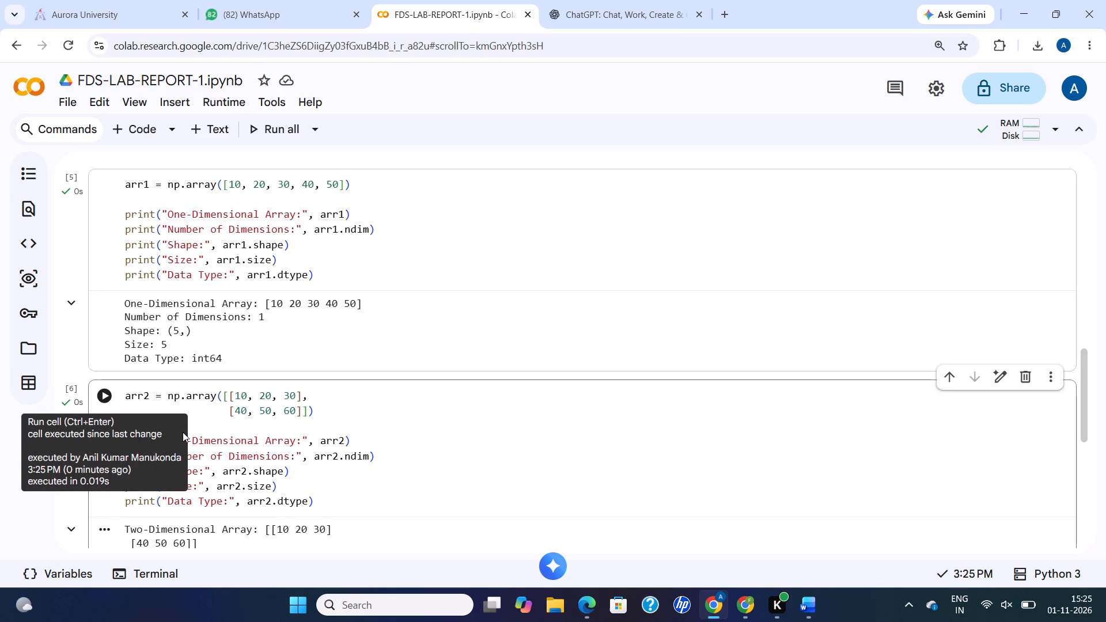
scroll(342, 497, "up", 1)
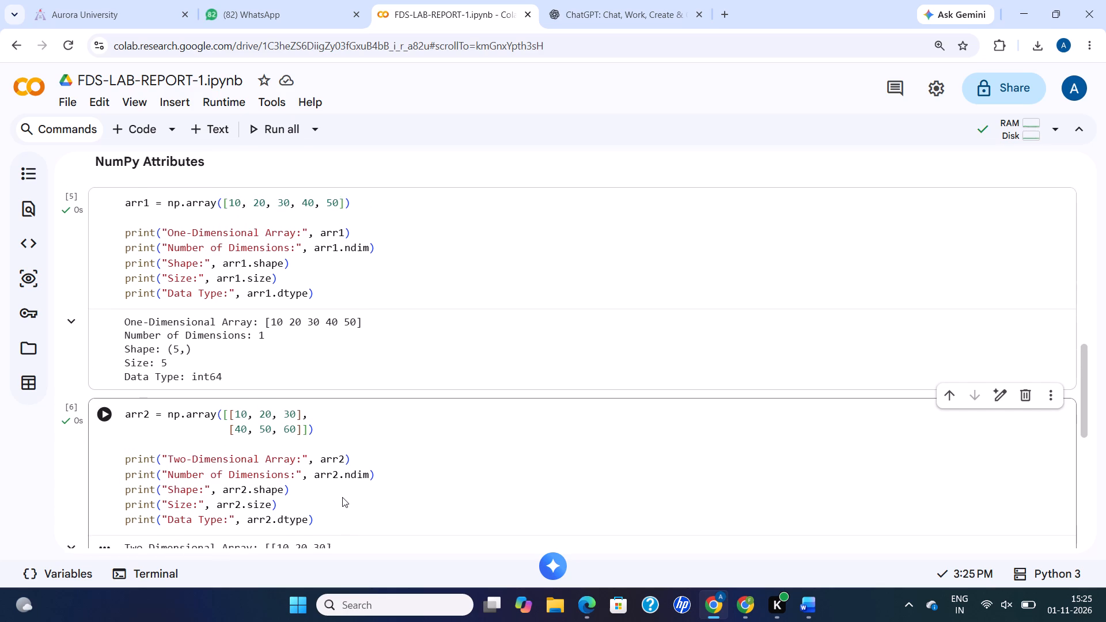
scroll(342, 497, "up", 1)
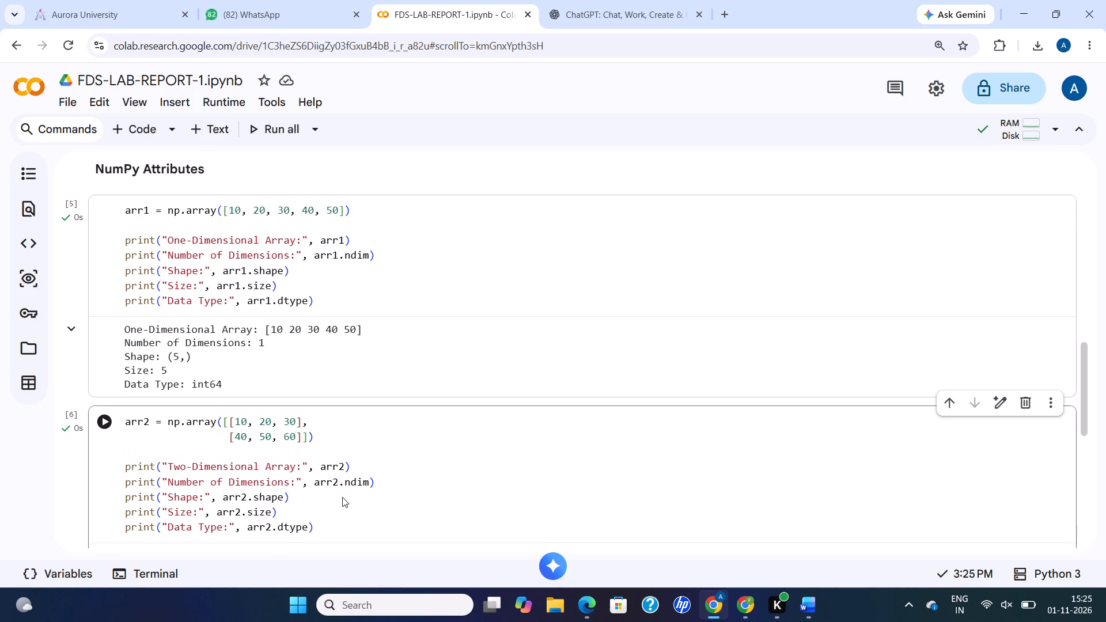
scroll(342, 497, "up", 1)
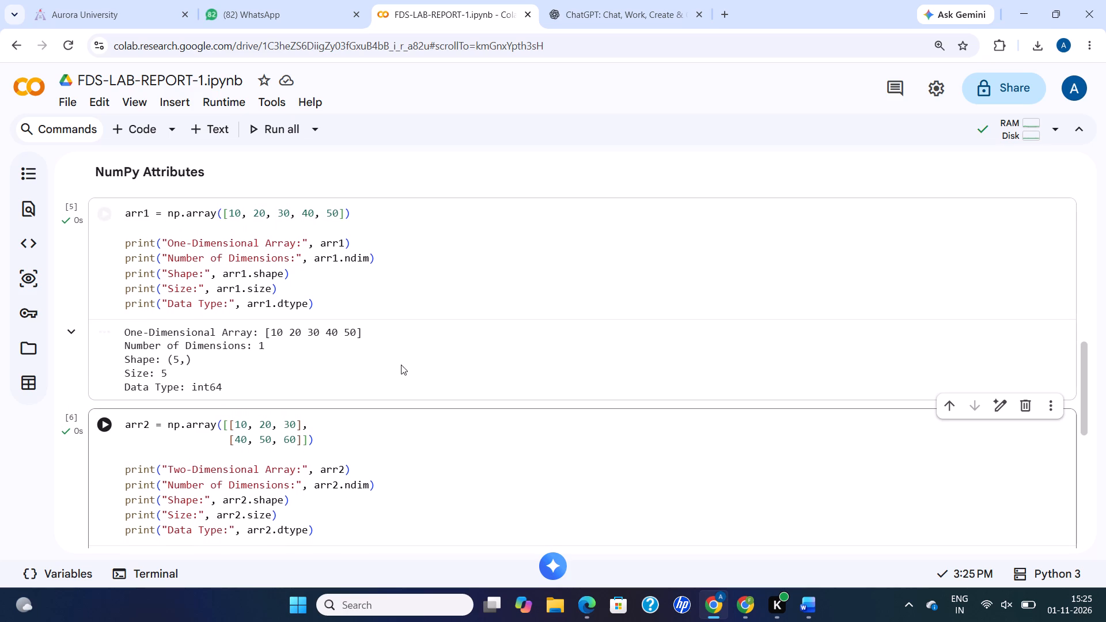
Copy all the code from the arr1 cell and delete that cell.
left_click_drag(329, 302, 139, 219)
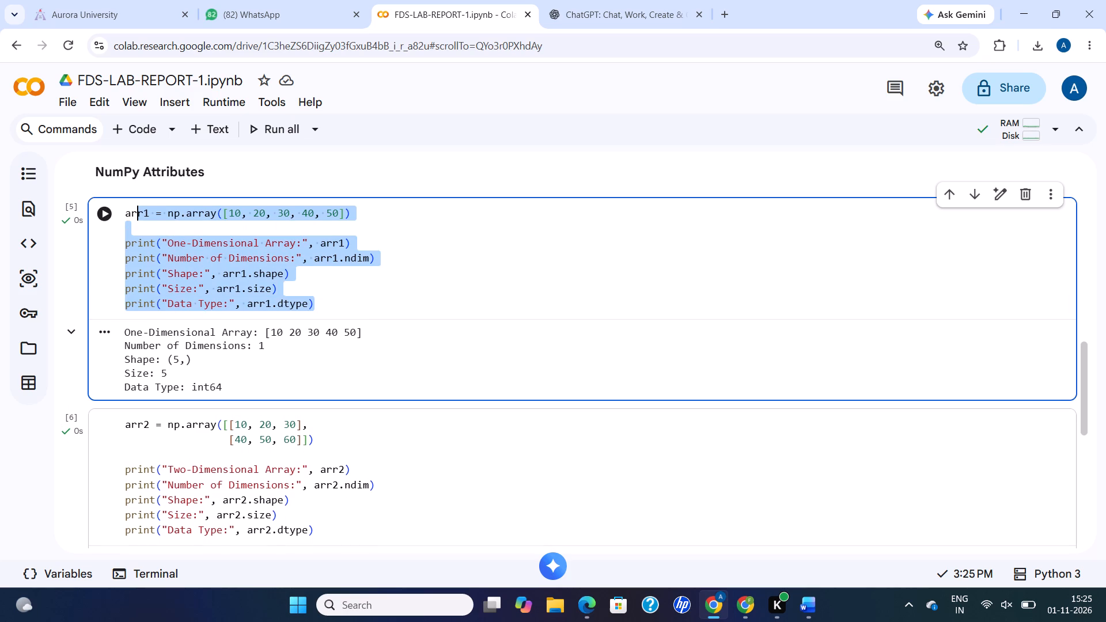
left_click_drag(139, 219, 125, 213)
key("ctrl+c")
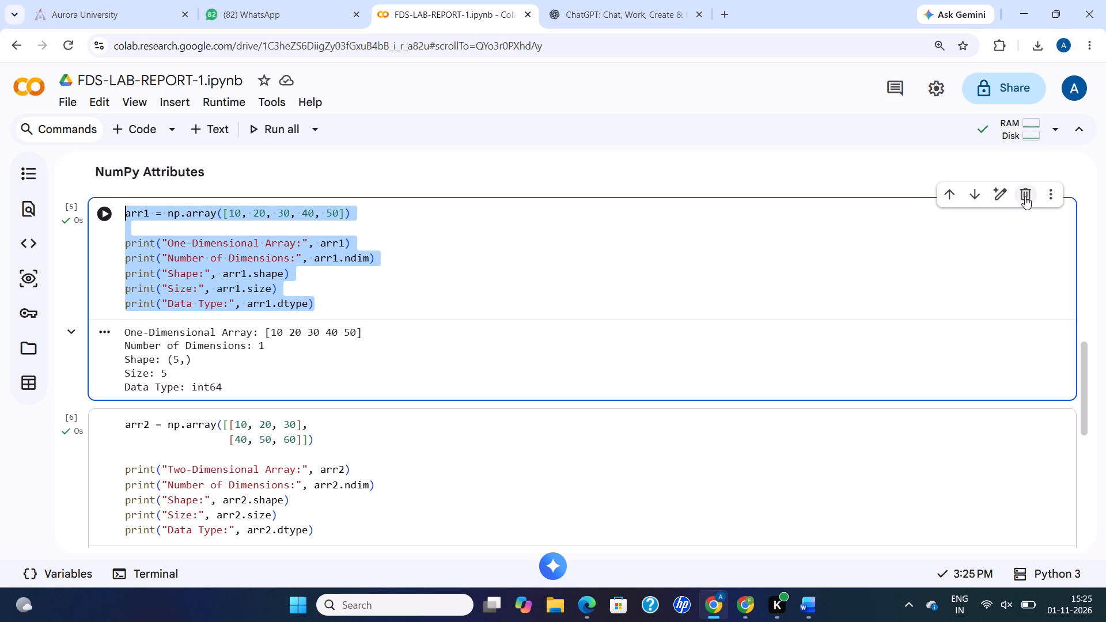
left_click(1025, 196)
Clear the arr2 code and delete its cell together with the output.
scroll(462, 217, "up", 1)
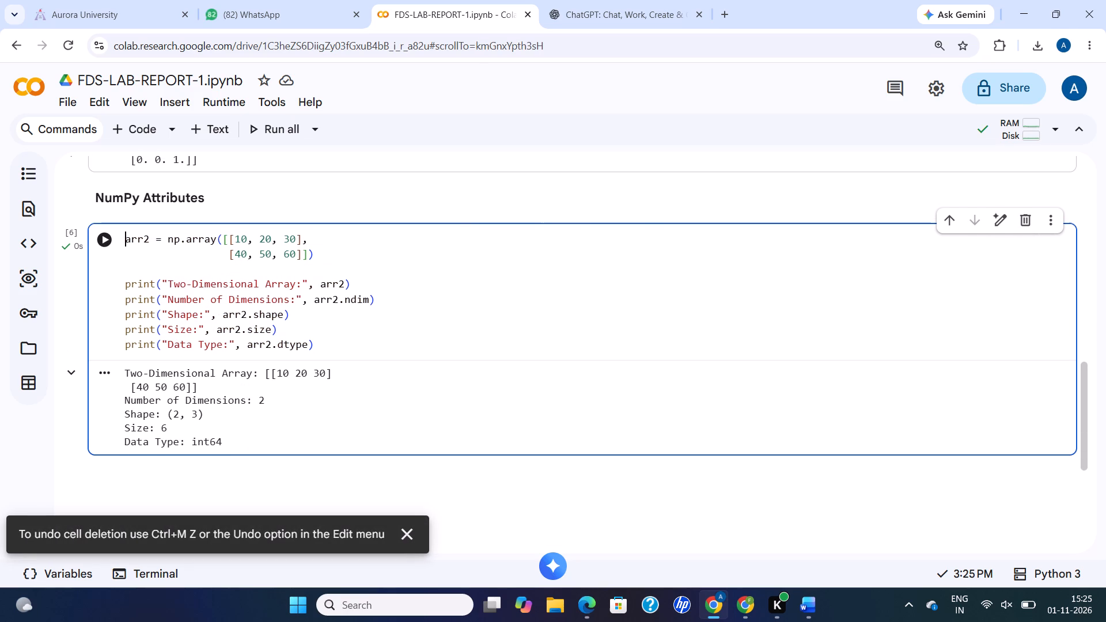
left_click_drag(335, 345, 128, 231)
key("BackSpace")
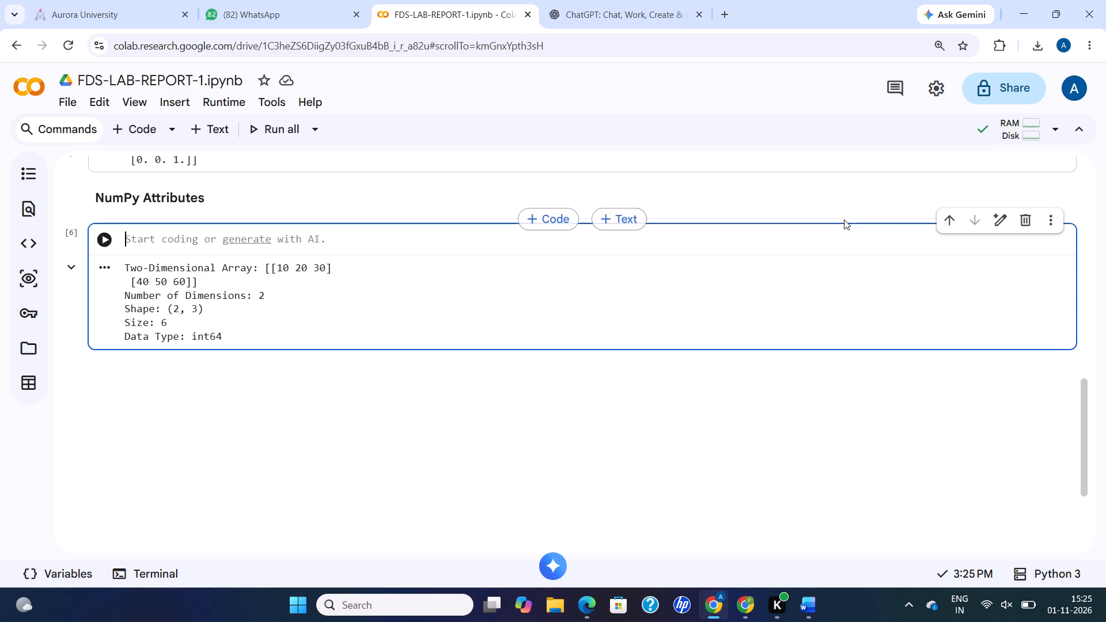
left_click(1026, 221)
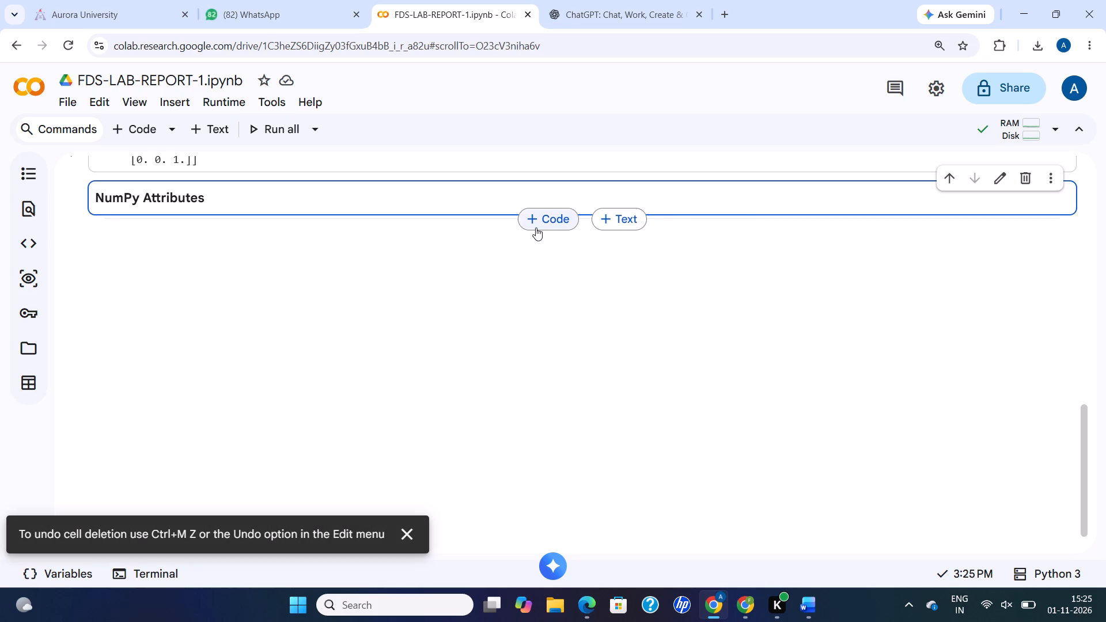
Add a code cell below the NumPy Attributes heading and paste the copied arr1 code into it.
left_click(536, 227)
key("ctrl+v")
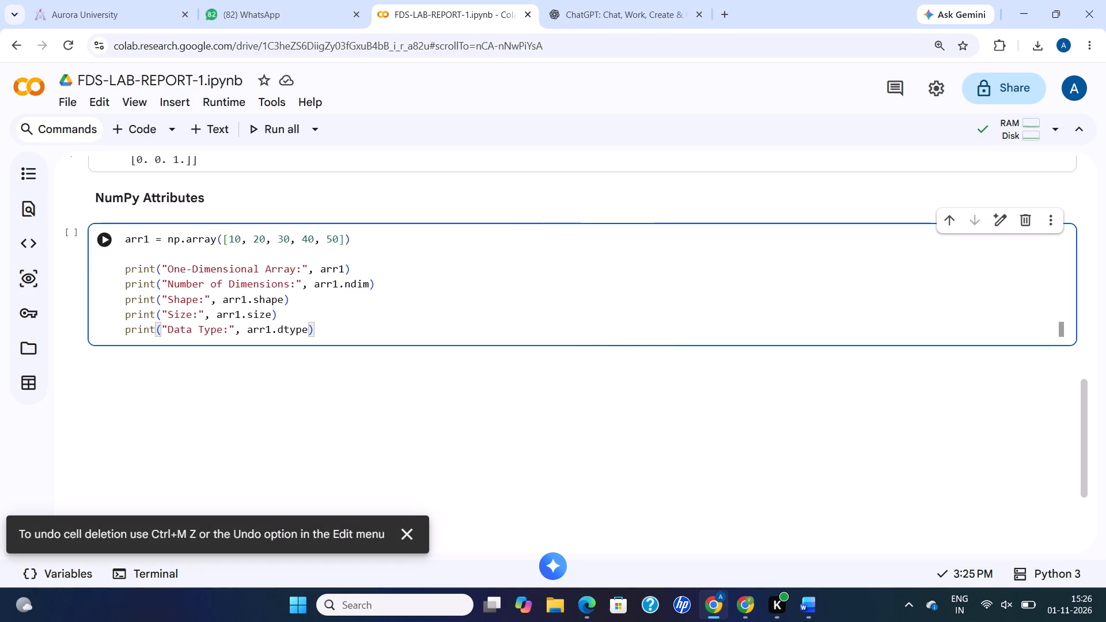
Add a code cell below the arr1 cell and copy ChatGPT's Cell 2 two-dimensional array code into it.
left_click(552, 356)
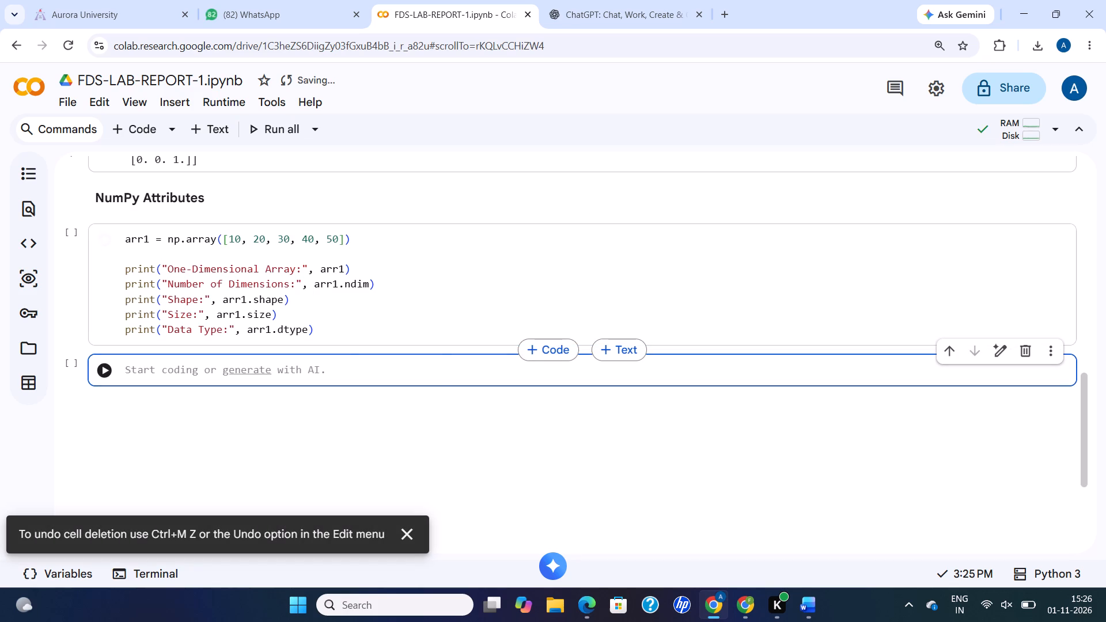
left_click(504, 202)
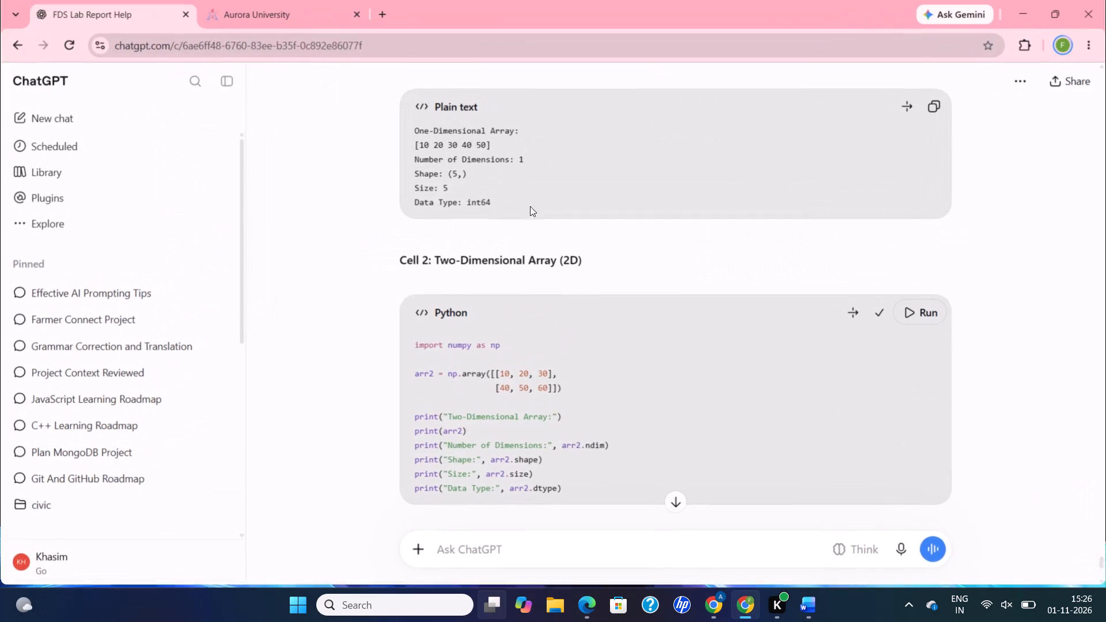
left_click(888, 324)
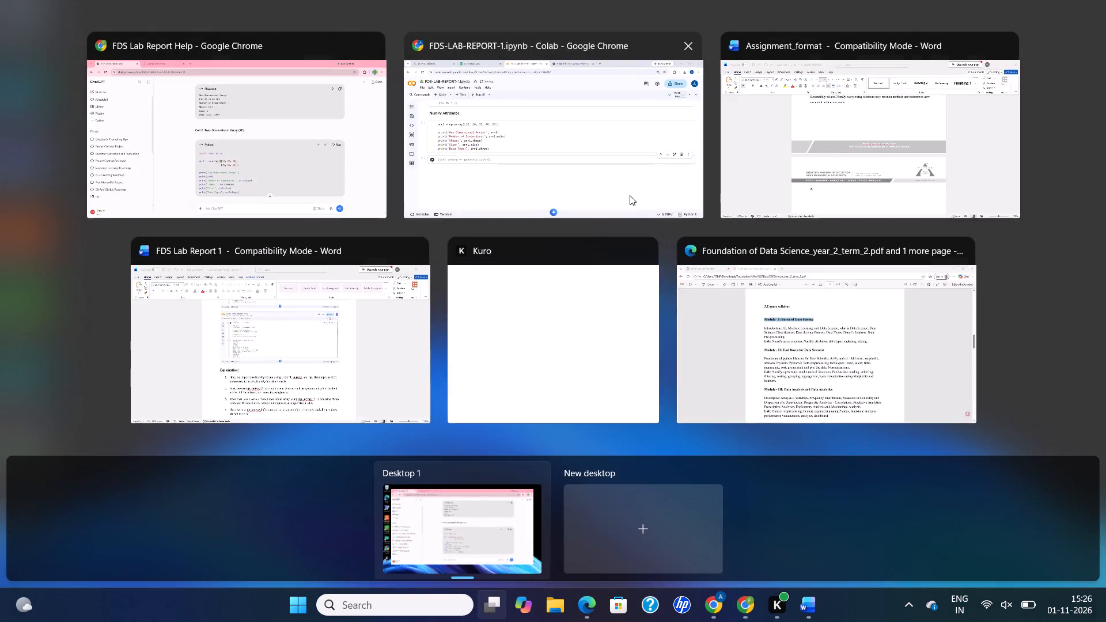
left_click(630, 195)
key("ctrl+v")
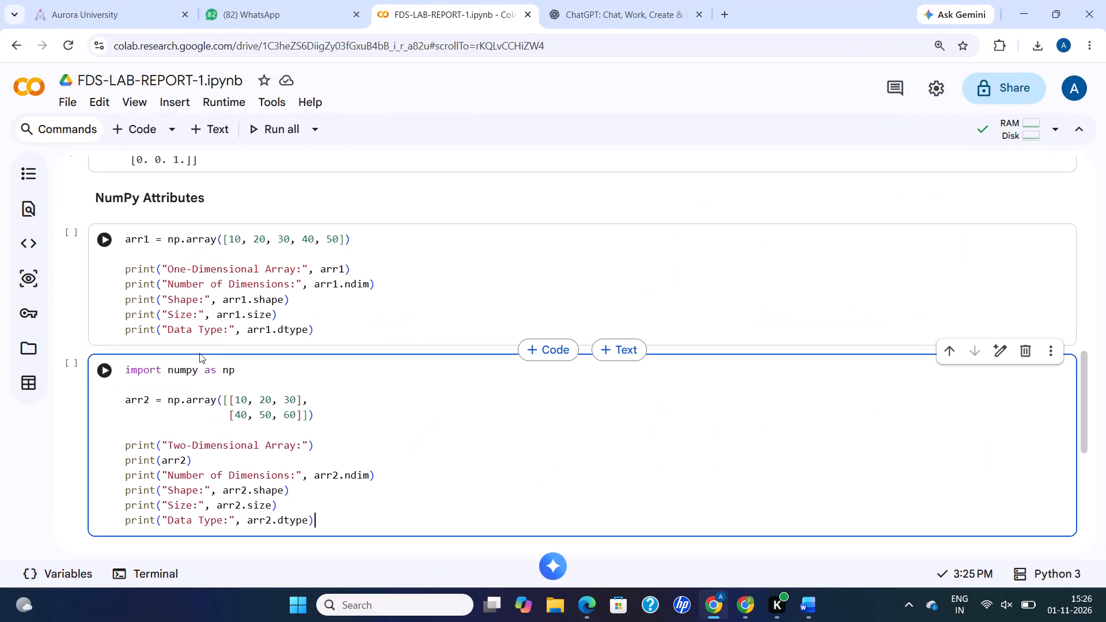
Add arr2 as a second argument to the "Two-Dimensional Array:" print statement and delete the separate print(arr2) line.
left_click(307, 443)
type(", arr2")
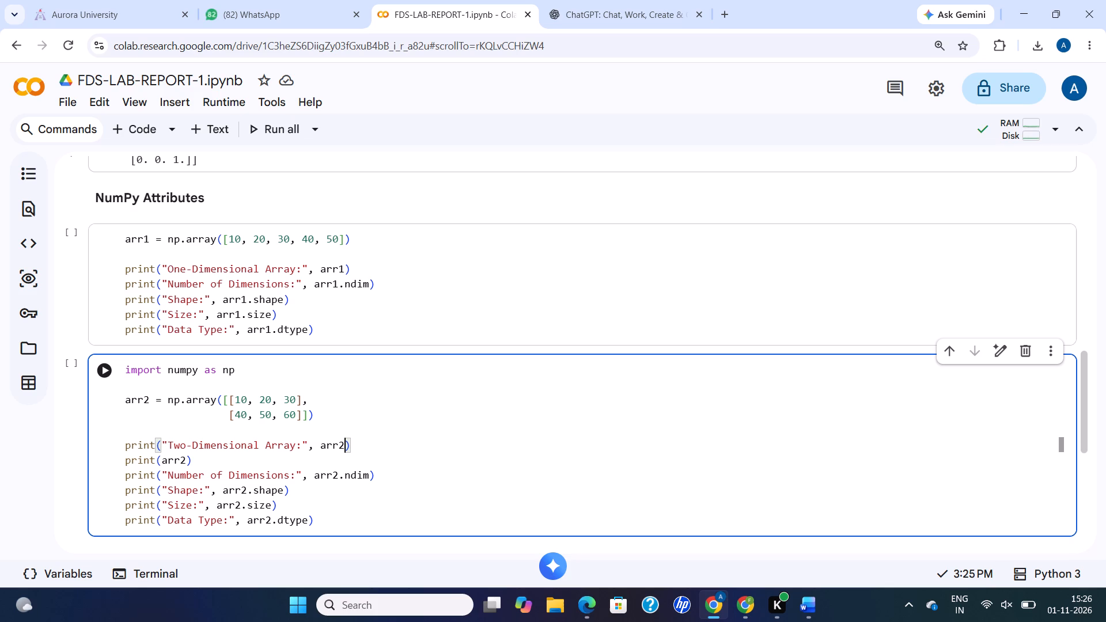
left_click(190, 455)
key("BackSpace")
key("BackSpace")
key("BackSpace")
key("BackSpace")
key("BackSpace")
key("BackSpace")
key("BackSpace")
key("BackSpace")
key("BackSpace")
key("BackSpace")
key("BackSpace")
key("BackSpace")
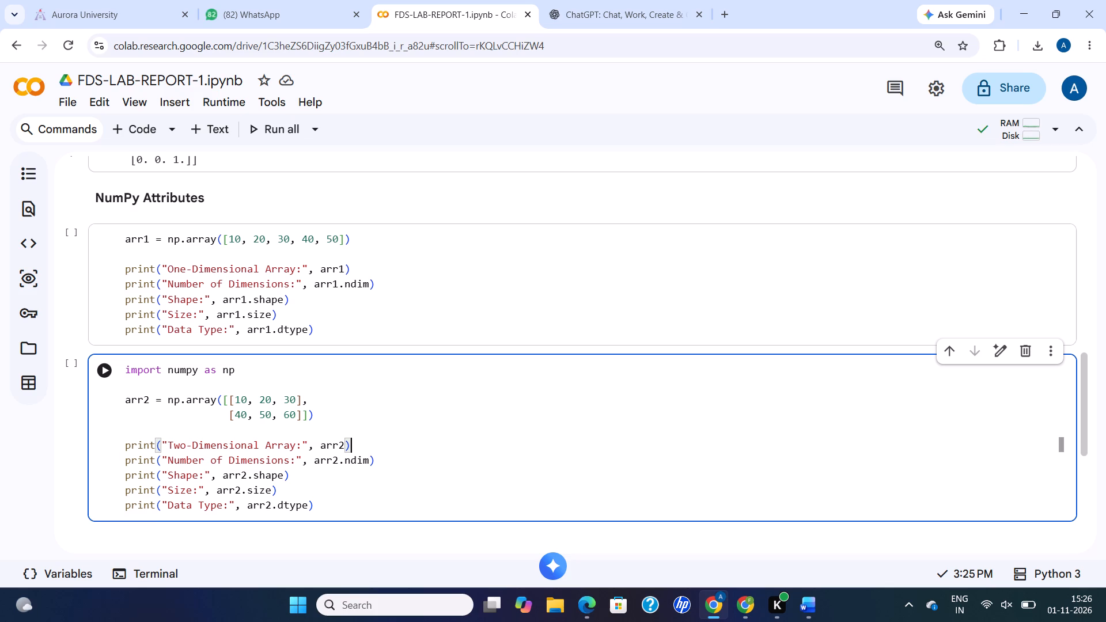
Remove the "import numpy as np" line and the blank line after it from the arr2 code cell.
left_click(127, 401)
key("BackSpace")
key("BackSpace")
key("BackSpace")
key("BackSpace")
key("BackSpace")
key("BackSpace")
key("BackSpace")
key("BackSpace")
key("BackSpace")
key("BackSpace")
key("BackSpace")
key("BackSpace")
key("BackSpace")
key("BackSpace")
key("BackSpace")
key("BackSpace")
key("BackSpace")
key("BackSpace")
key("BackSpace")
key("BackSpace")
key("BackSpace")
key("BackSpace")
key("BackSpace")
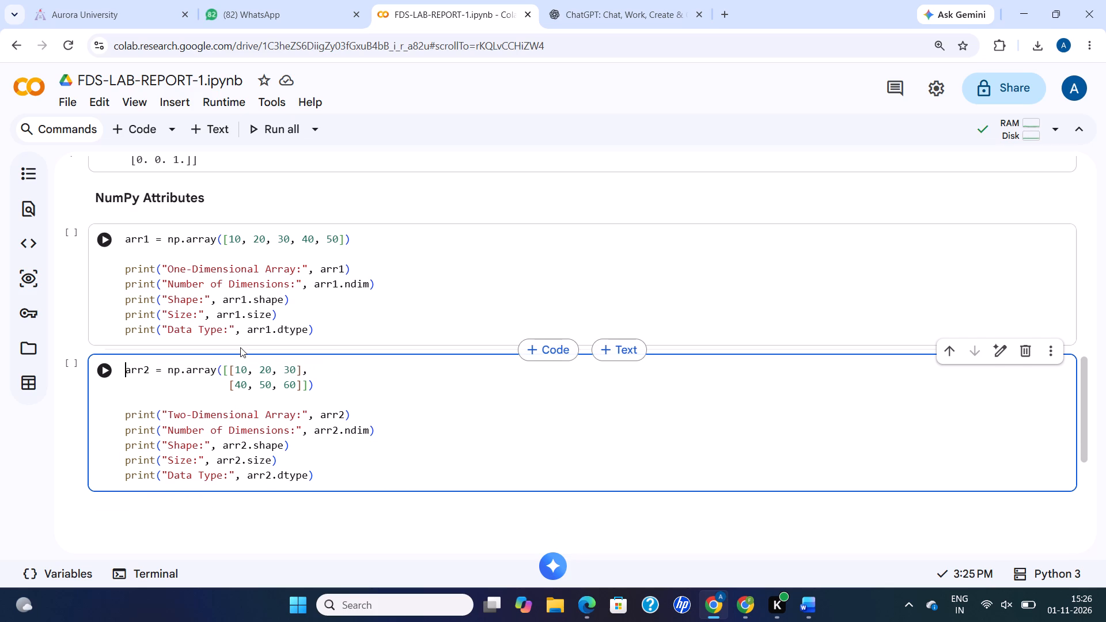
scroll(240, 347, "down", 1)
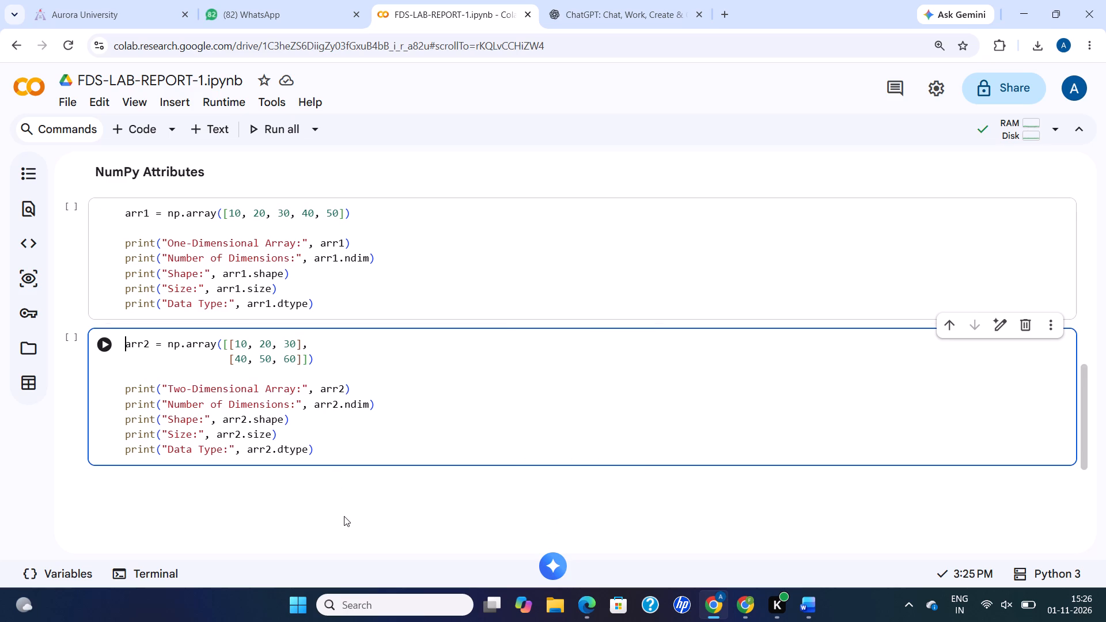
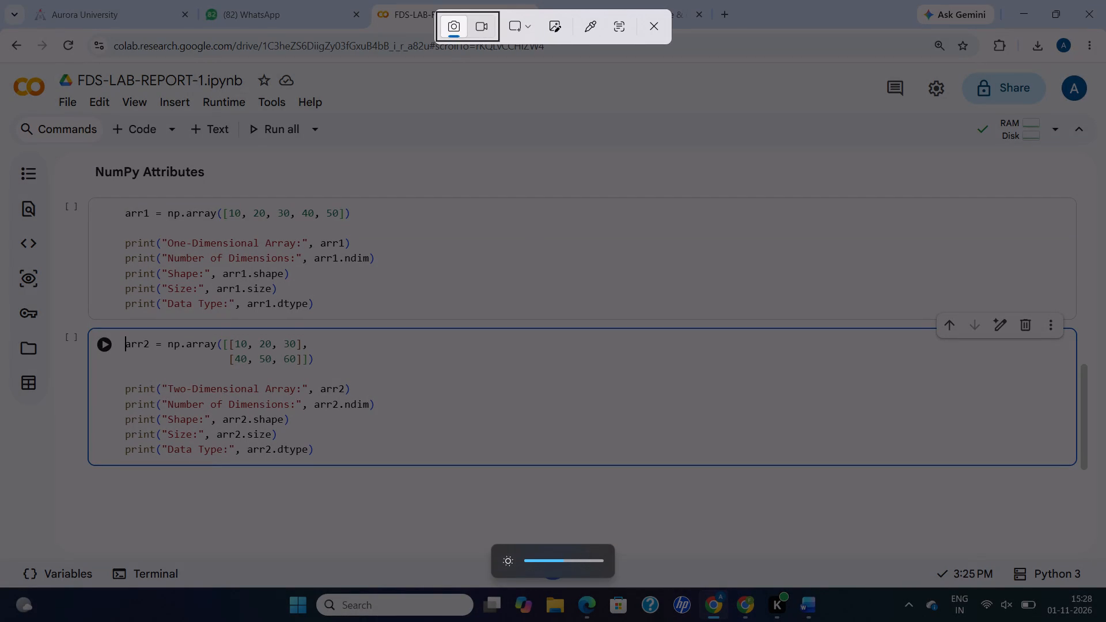
Capture a screenshot of the browser window showing the NumPy Attributes heading with the arr1 and arr2 code cells, excluding the taskbar.
left_click_drag(0, 30, 415, 304)
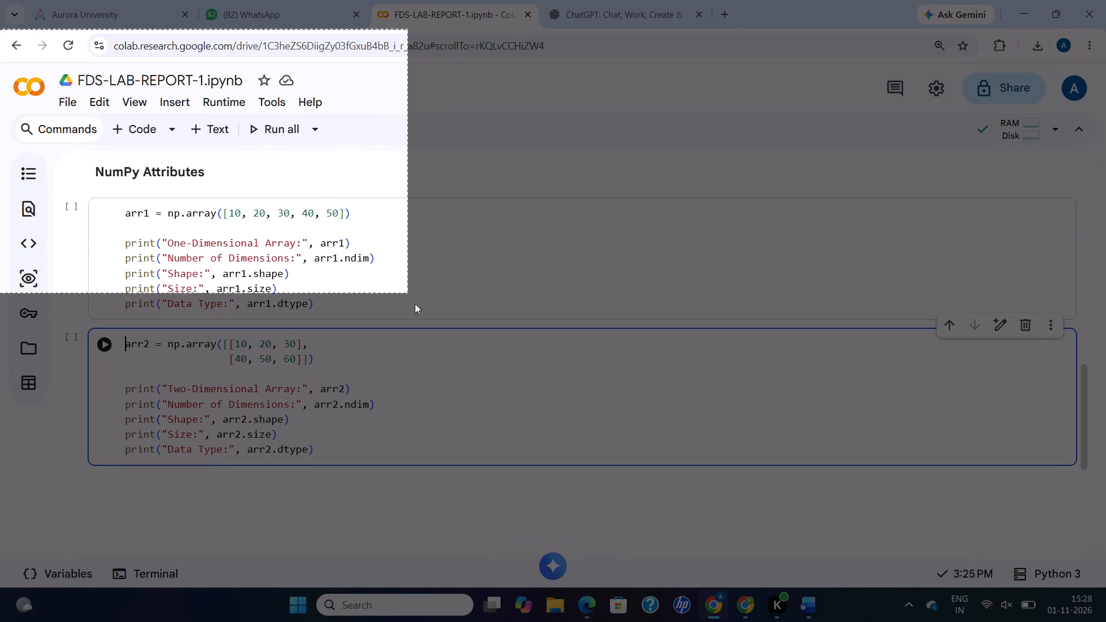
left_click_drag(415, 304, 1105, 590)
scroll(420, 311, "right", 2)
scroll(984, 599, "right", 2)
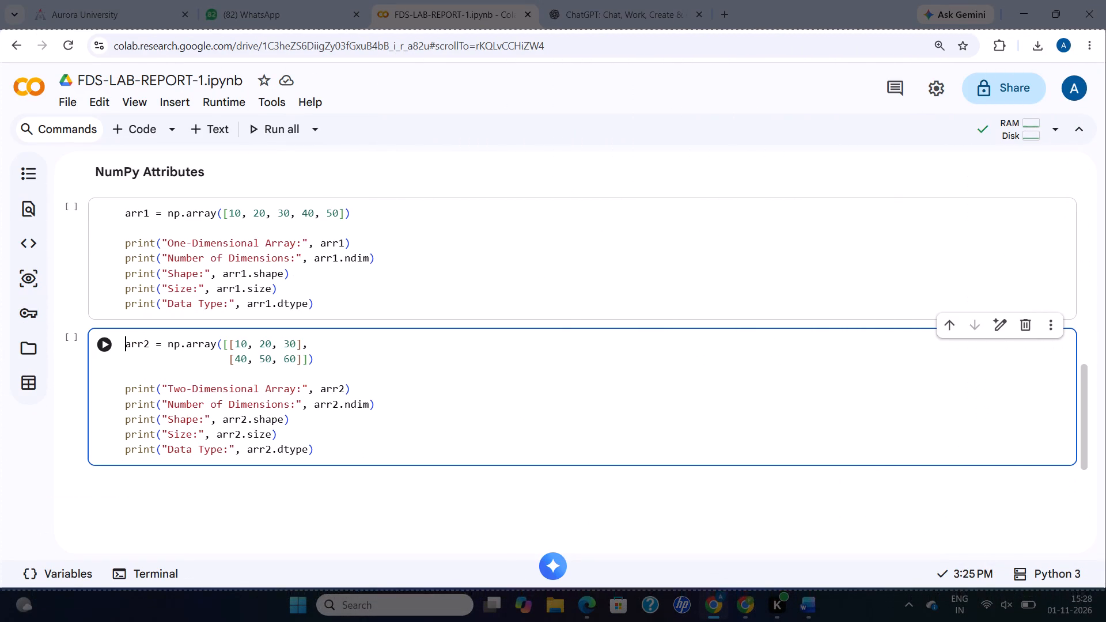
left_click_drag(1105, 590, 1105, 587)
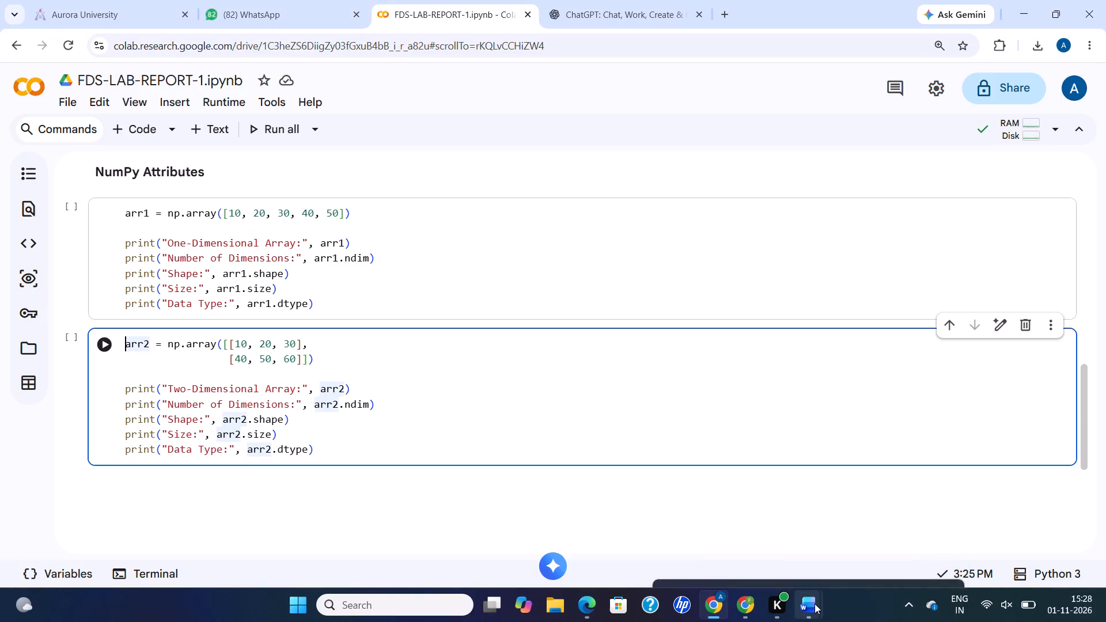
Switch to the Assignment_format document in Word.
left_click(861, 516)
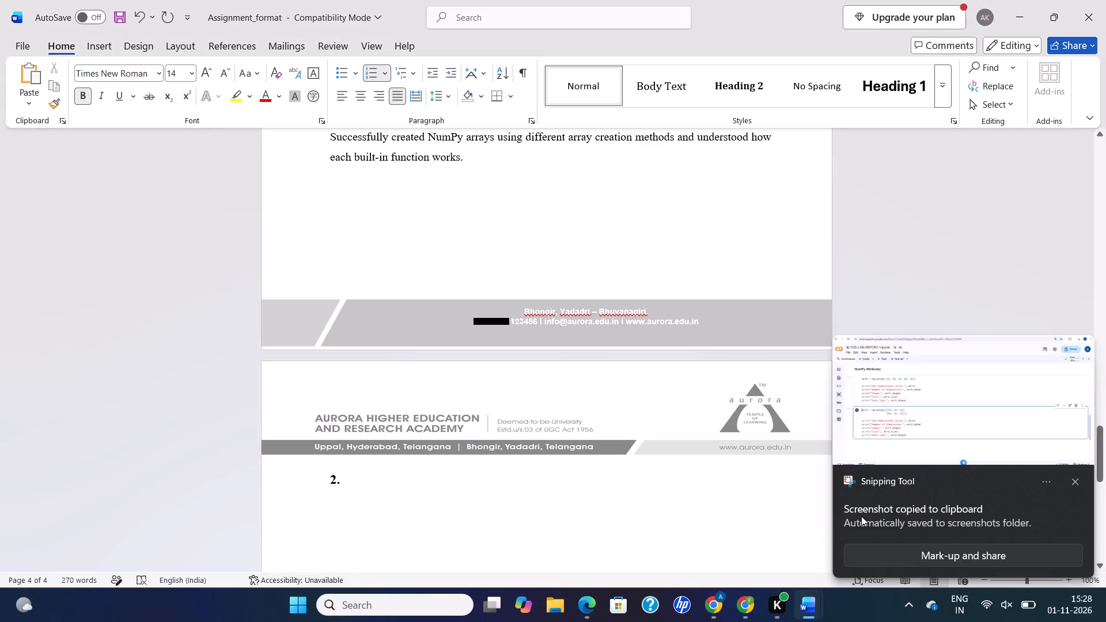
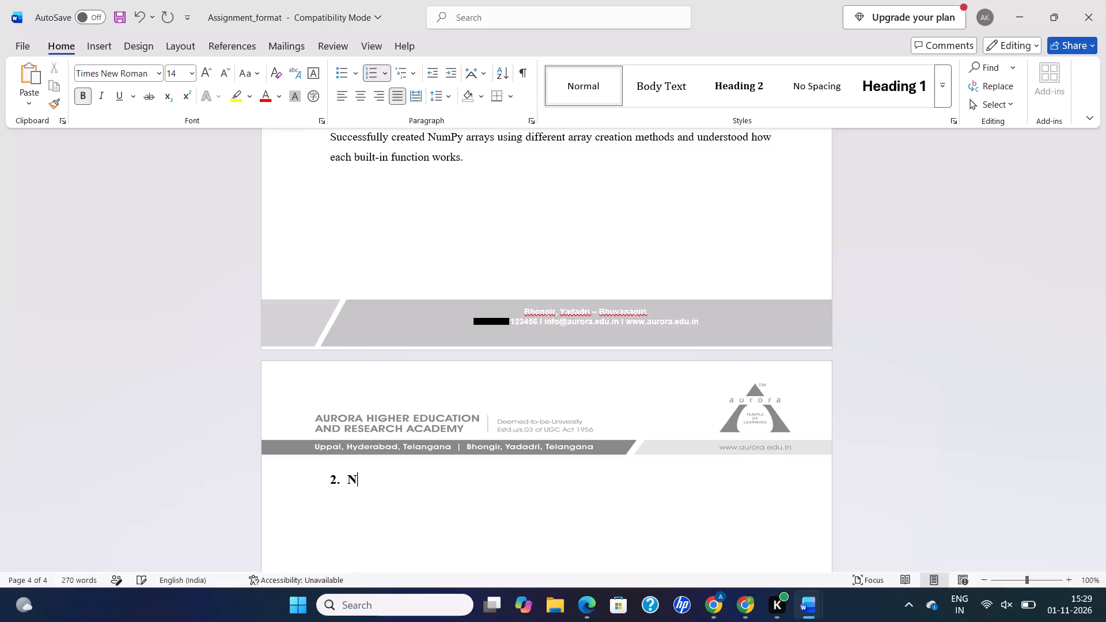
Enter the bold heading "NumPy Attributes" as numbered item 2 at the top of page 4.
type("um")
key("shift+p")
type("y")
key("space")
type("Attr")
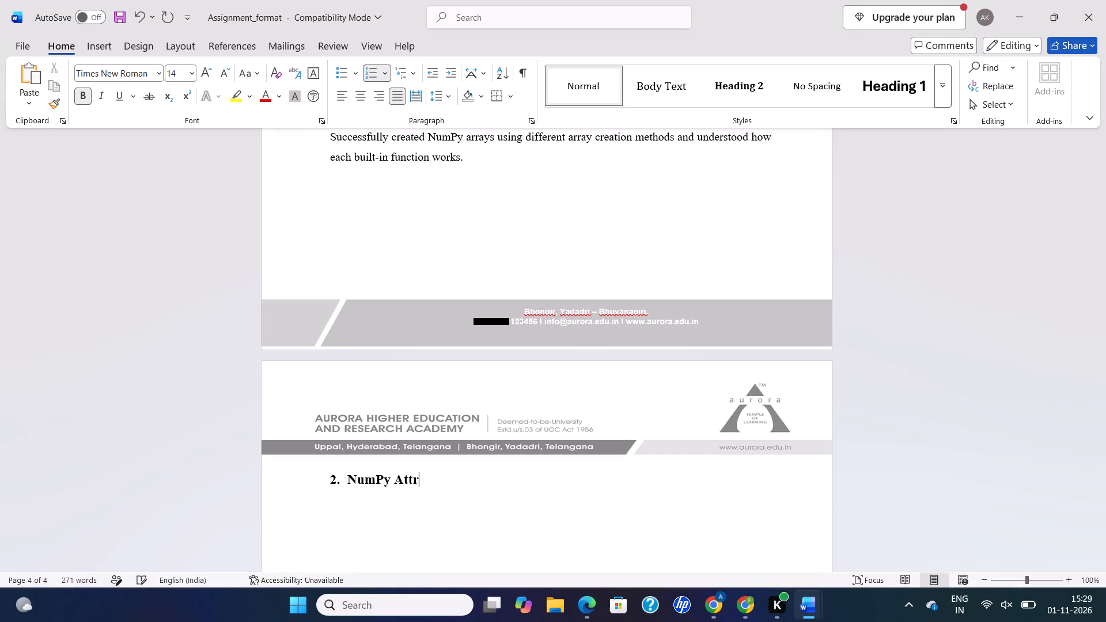
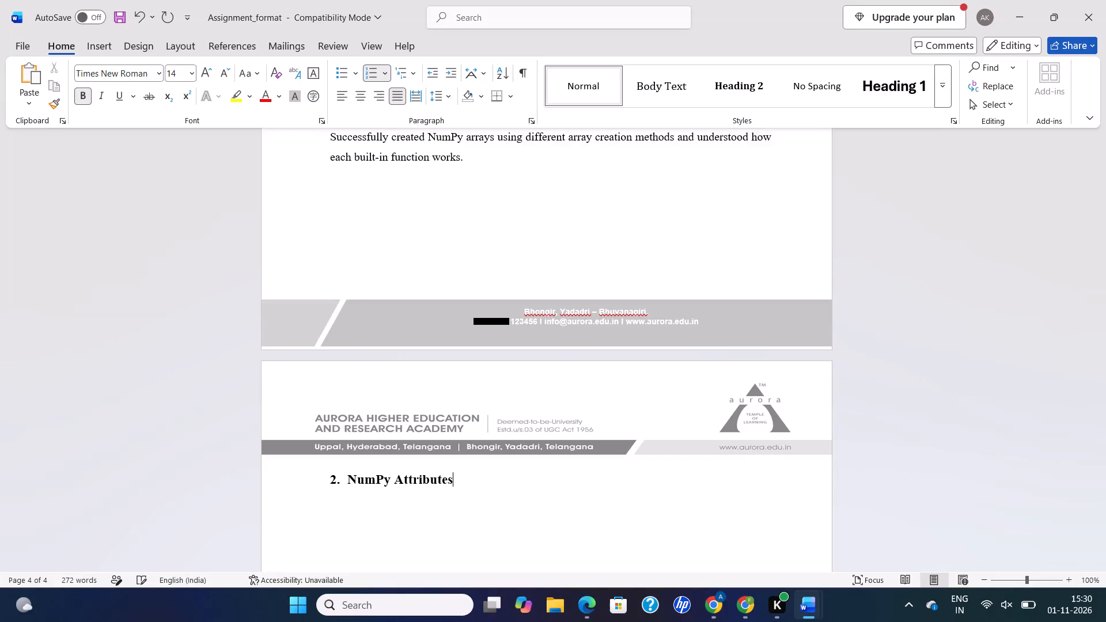
Underline the "NumPy Attributes" heading text of item 2.
left_click_drag(485, 479, 471, 479)
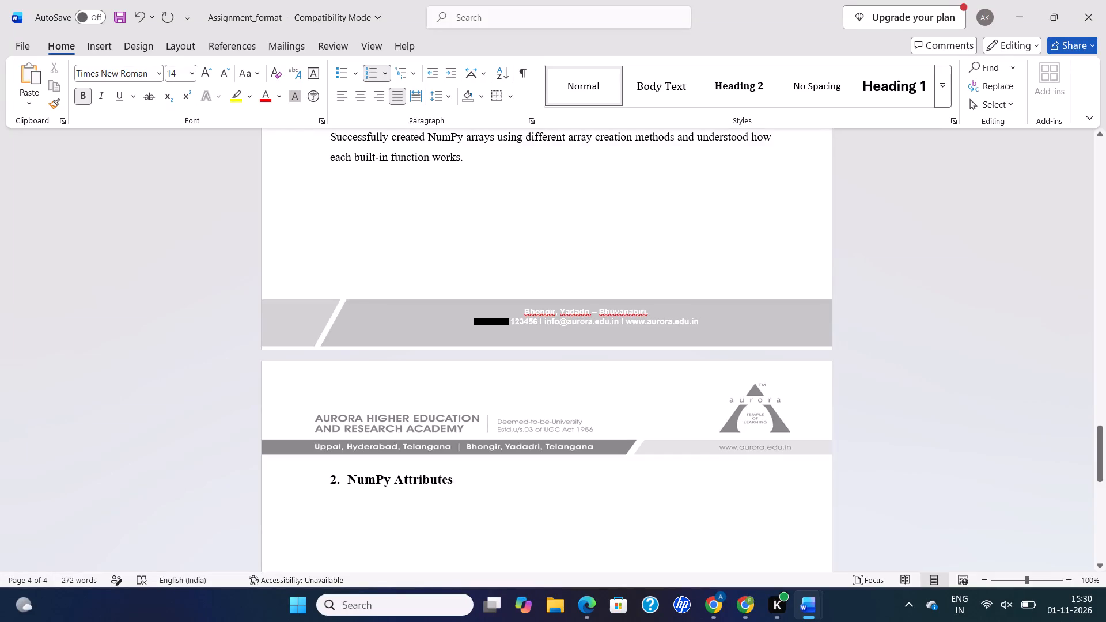
left_click_drag(471, 479, 343, 479)
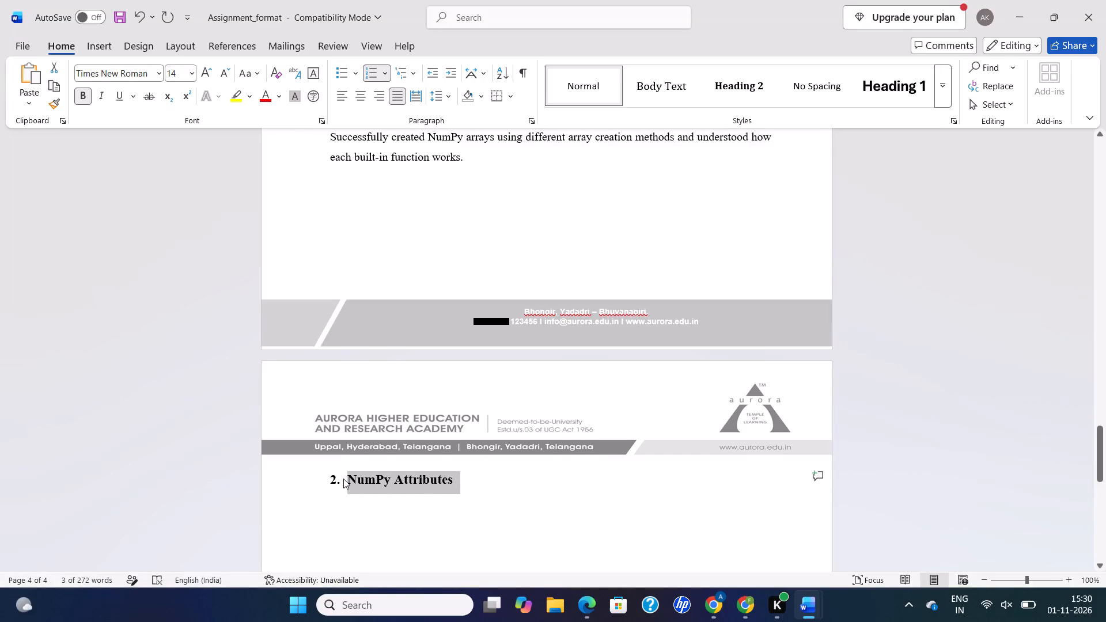
key("ctrl+u")
left_click(482, 475)
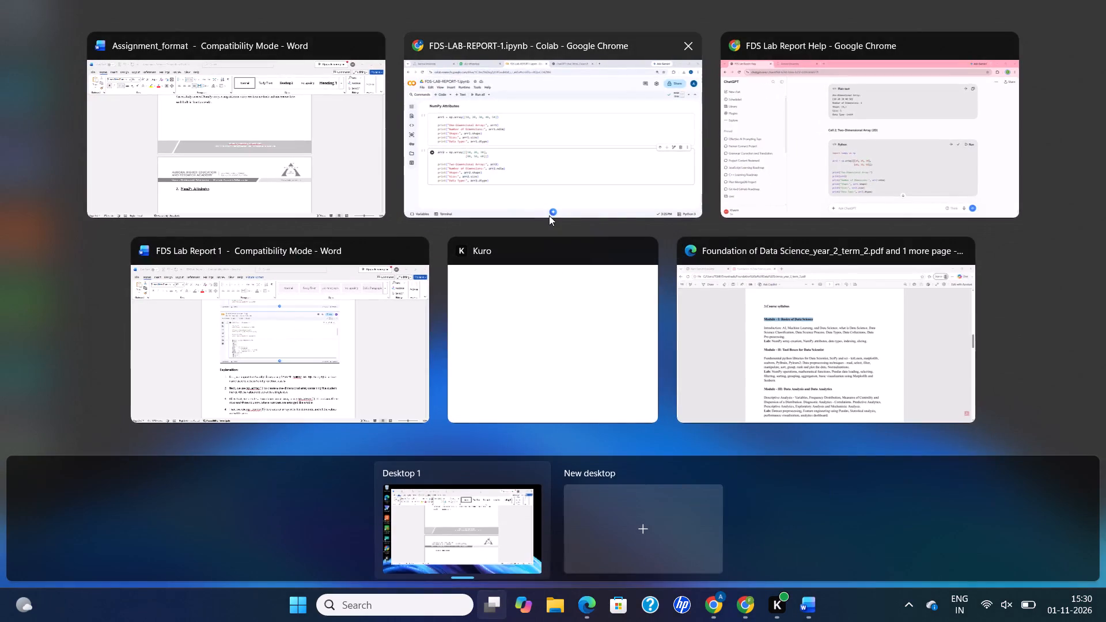
Switch to the Colab notebook and capture a screenshot of the page area below the browser tabs, including the arr1 and arr2 cells.
left_click(541, 192)
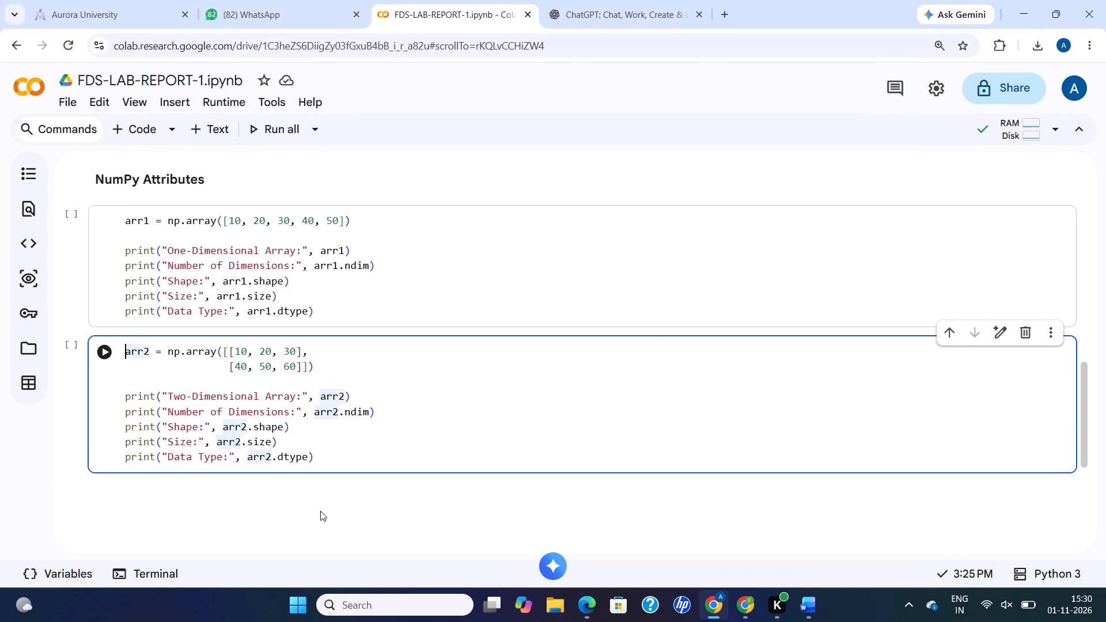
left_click(343, 503)
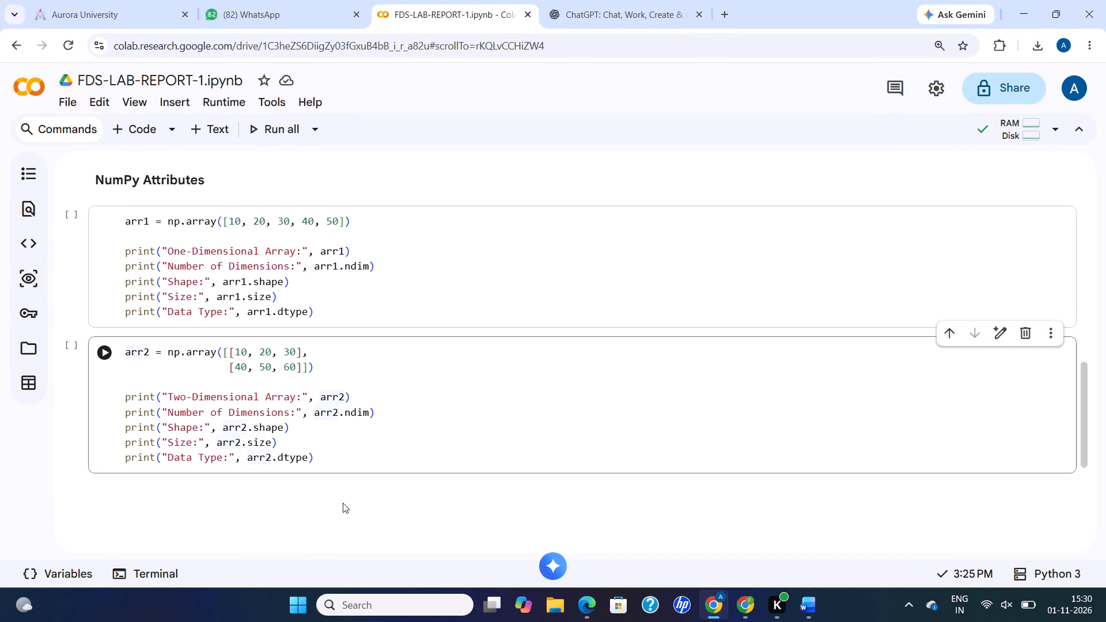
key("Print")
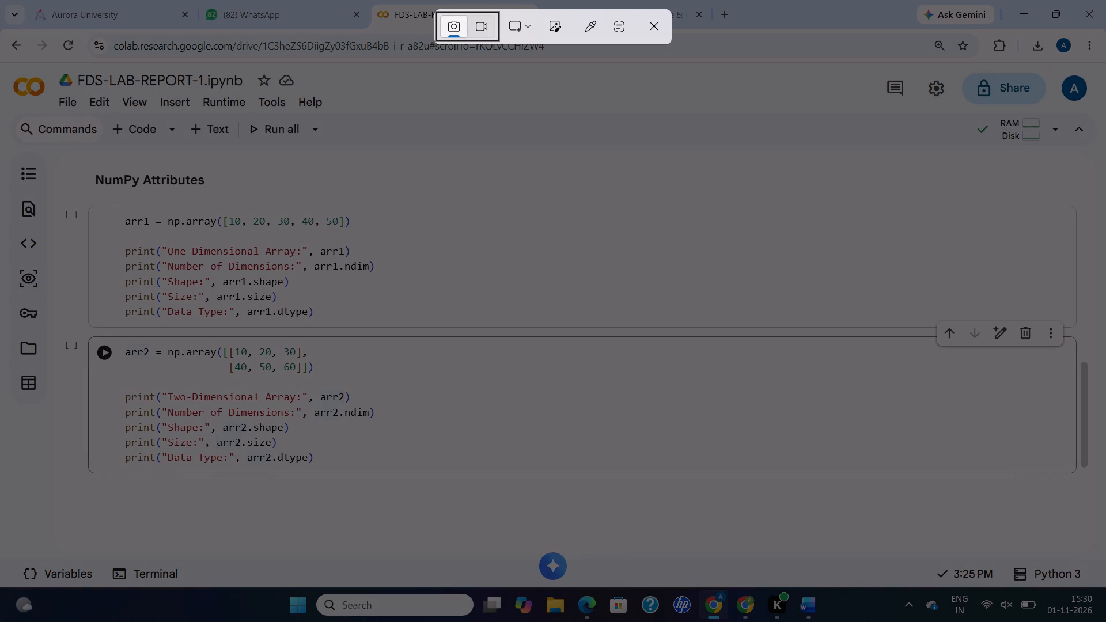
left_click_drag(0, 30, 874, 506)
scroll(450, 319, "right", 3)
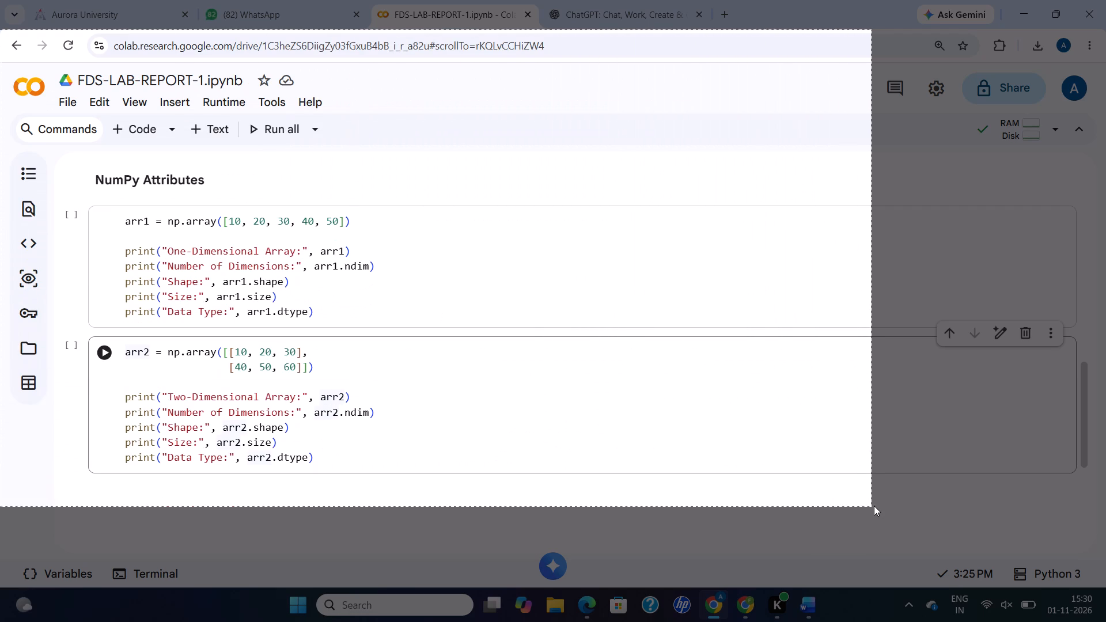
left_click_drag(874, 506, 1105, 588)
scroll(899, 519, "right", 2)
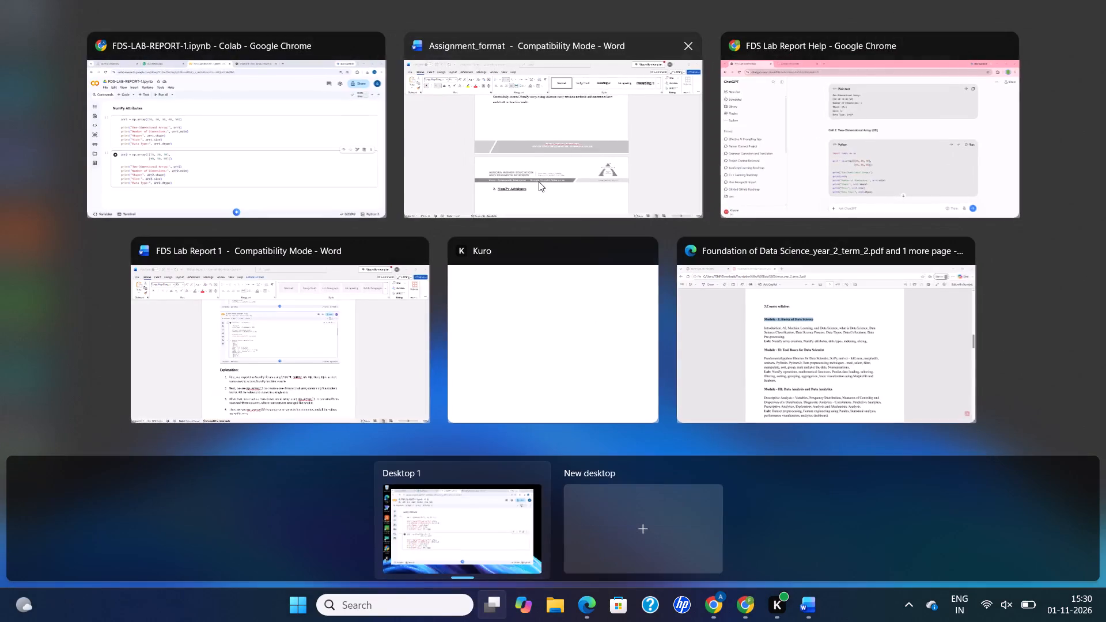
Back in the Word report, add the bold, non-underlined 12 pt label "Code Screenshot:" on an unnumbered line below the NumPy Attributes heading.
left_click(539, 181)
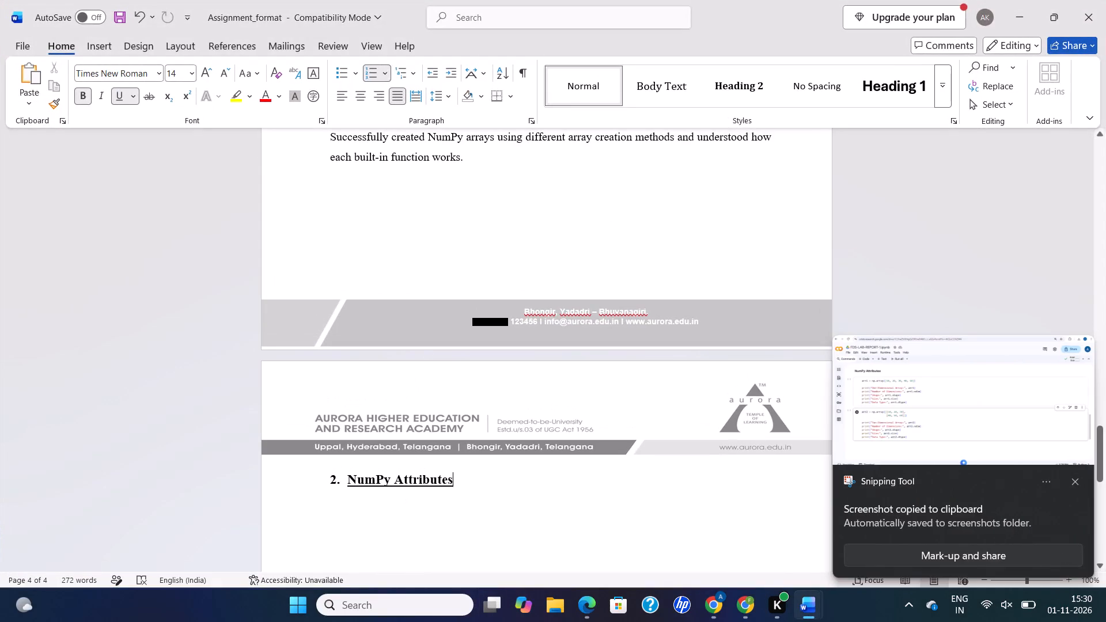
key("Return")
key("BackSpace")
key("BackSpace")
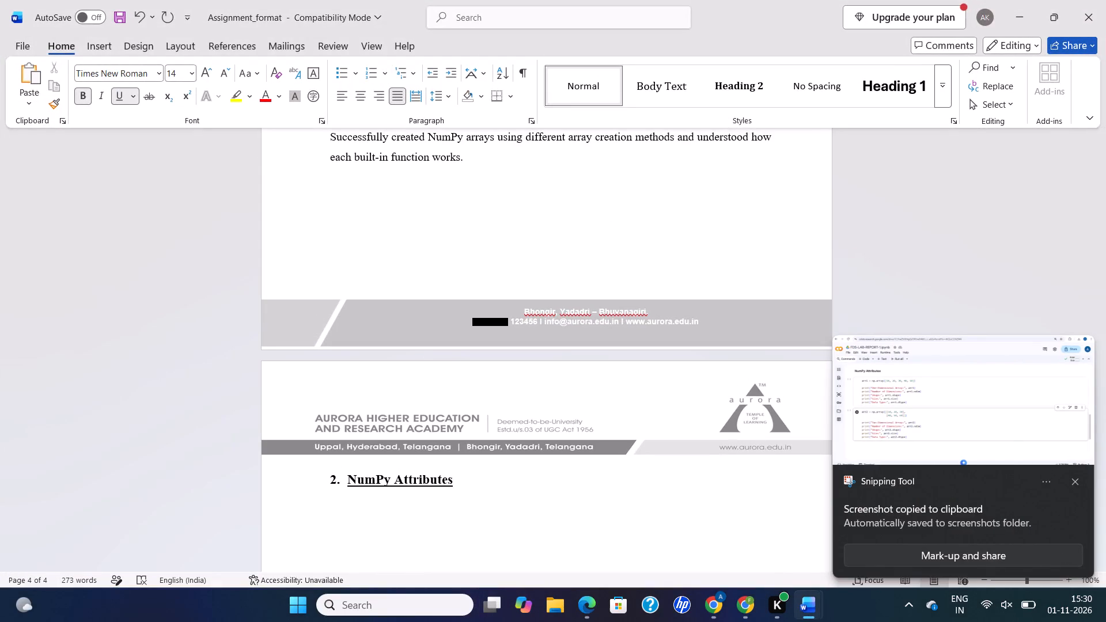
key("ctrl+b")
key("ctrl+u")
key("shift+c")
key("o")
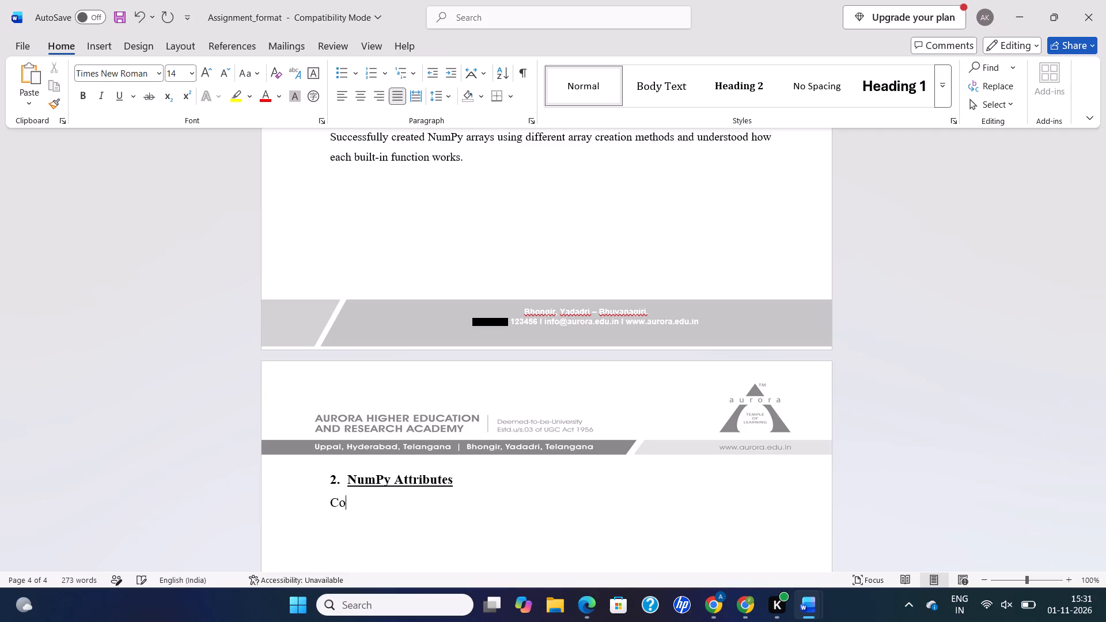
key("BackSpace")
key("BackSpace")
key("ctrl+b")
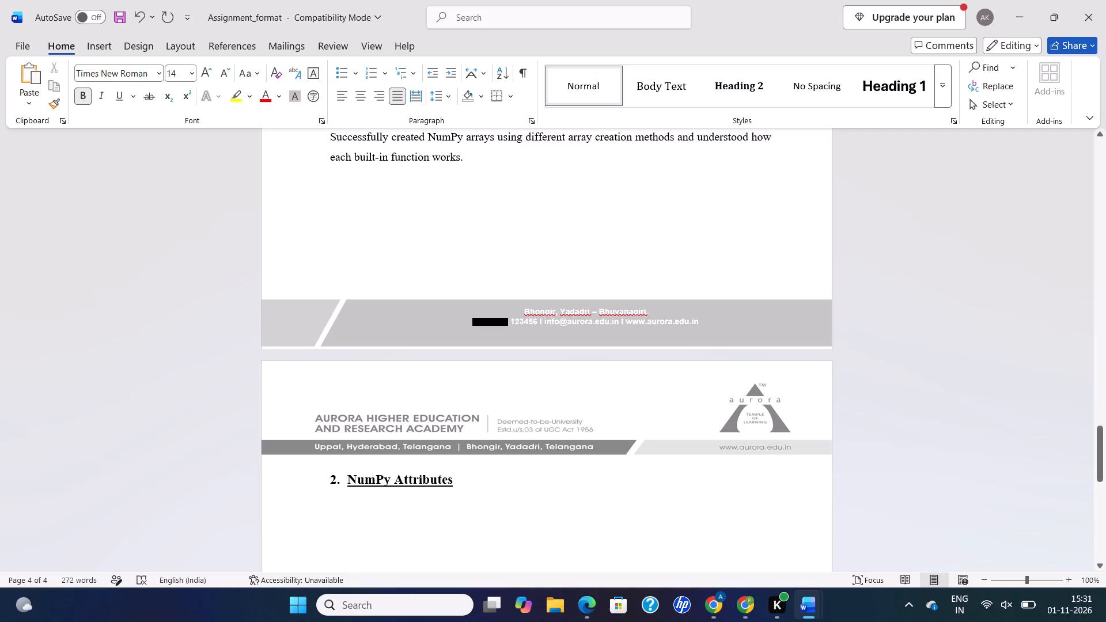
left_click(189, 75)
left_click(187, 155)
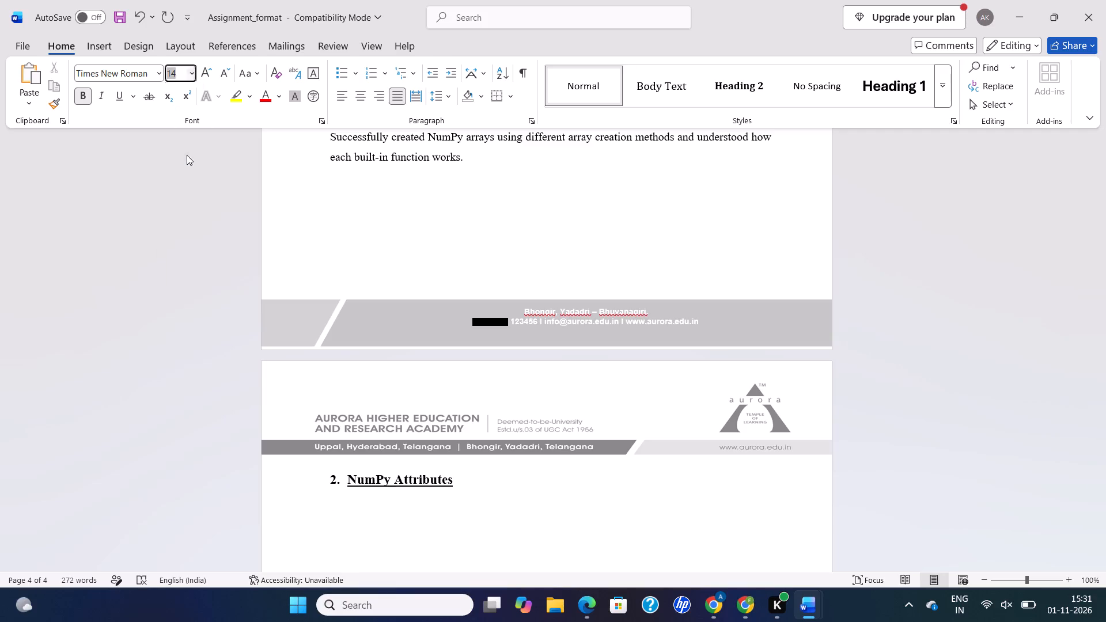
key("shift+c")
type("ode")
key("space")
type("Screensh")
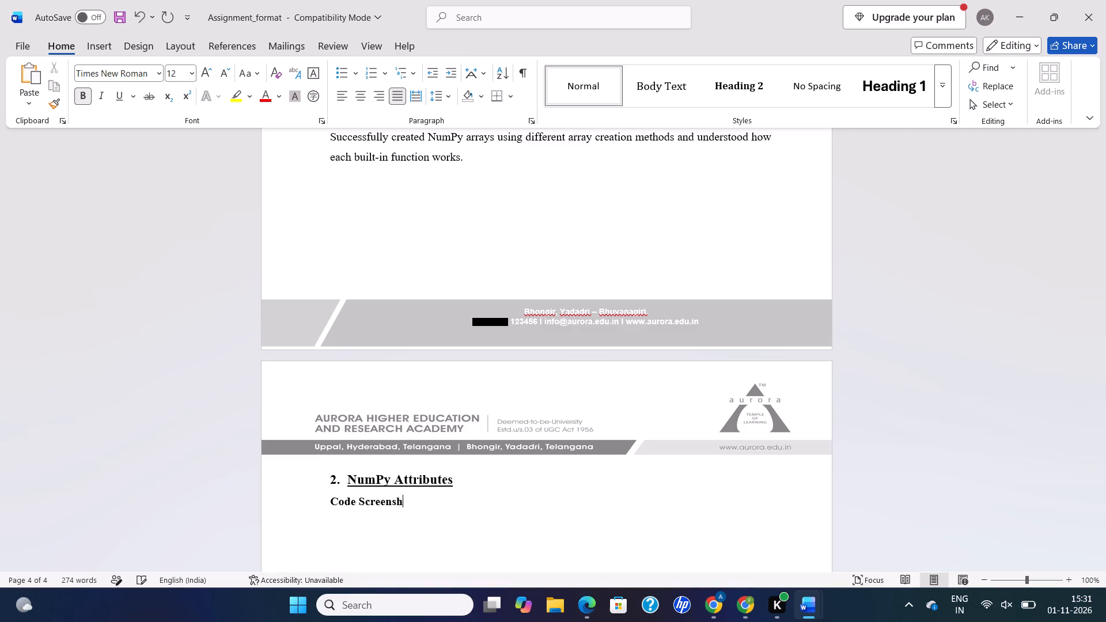
type("ot")
key("shift+colon")
Paste the captured notebook screenshot on a new line below the "Code Screenshot:" label.
key("Return")
key("ctrl+v")
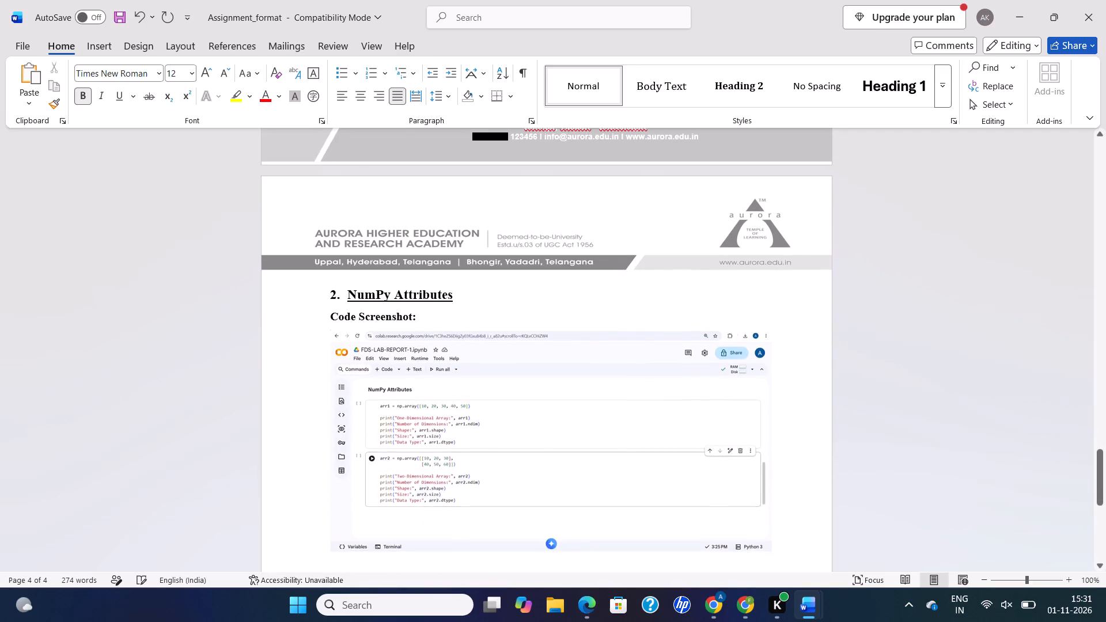
Stretch the pasted code screenshot taller by extending its bottom edge, keeping its width.
left_click(454, 392)
scroll(454, 392, "down", 2)
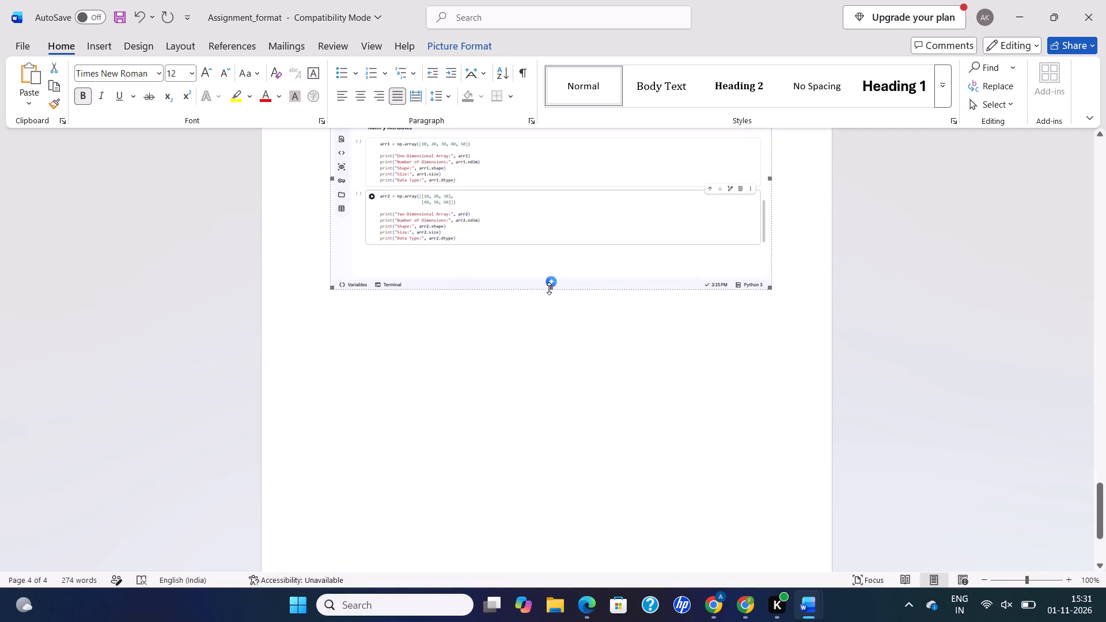
left_click_drag(549, 289, 561, 358)
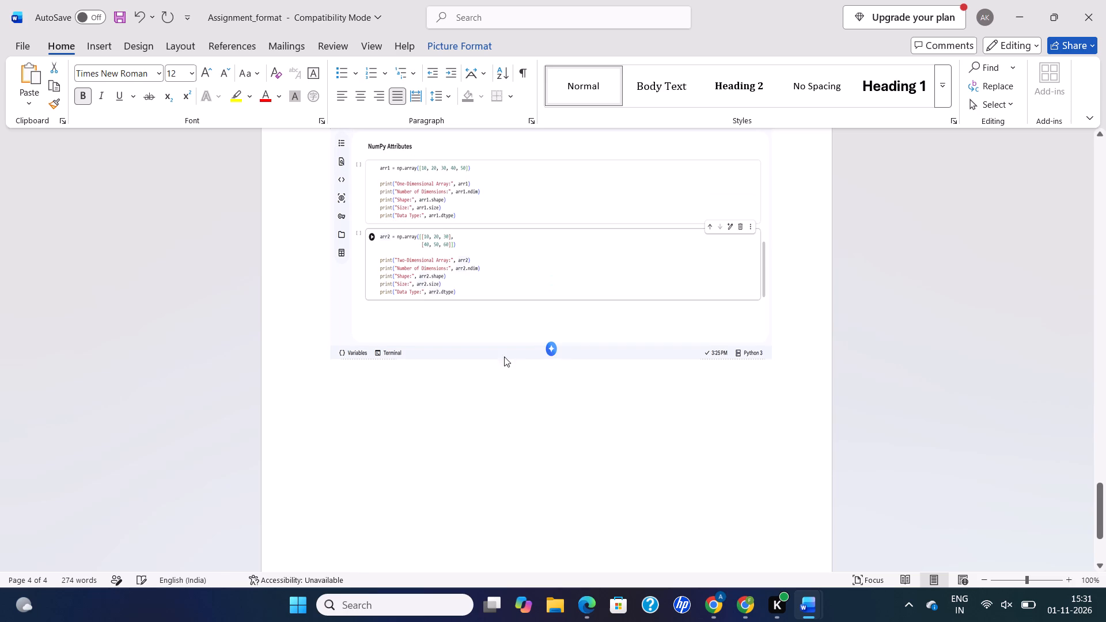
scroll(478, 355, "right", 1)
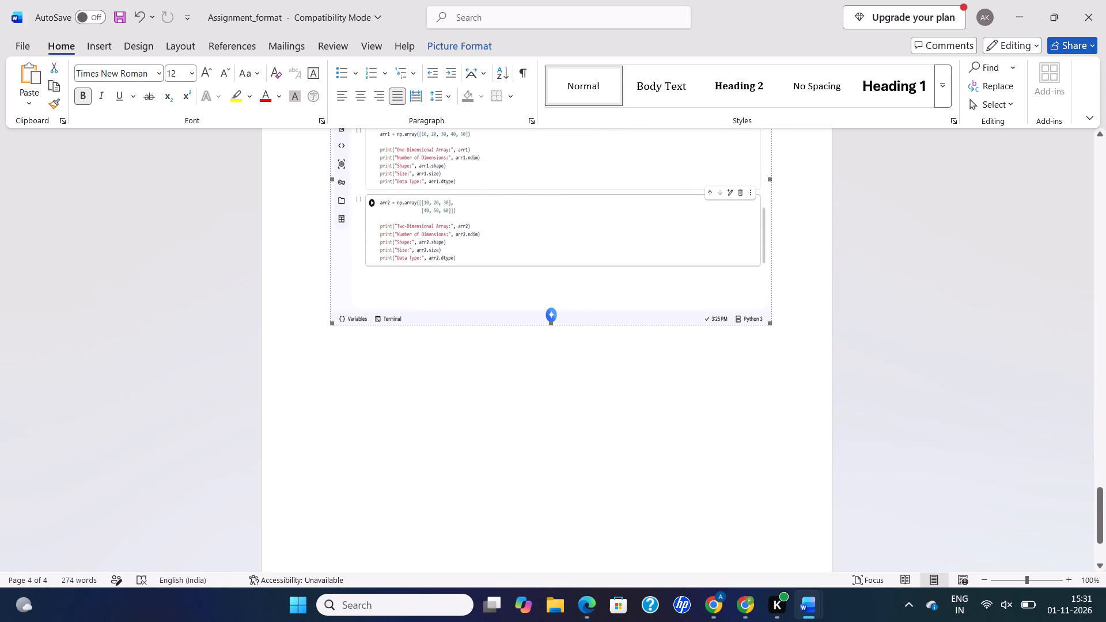
Add the bold label "Output Screenshot:" below the code screenshot, leaving a blank line above it and a new line after it.
left_click(330, 354)
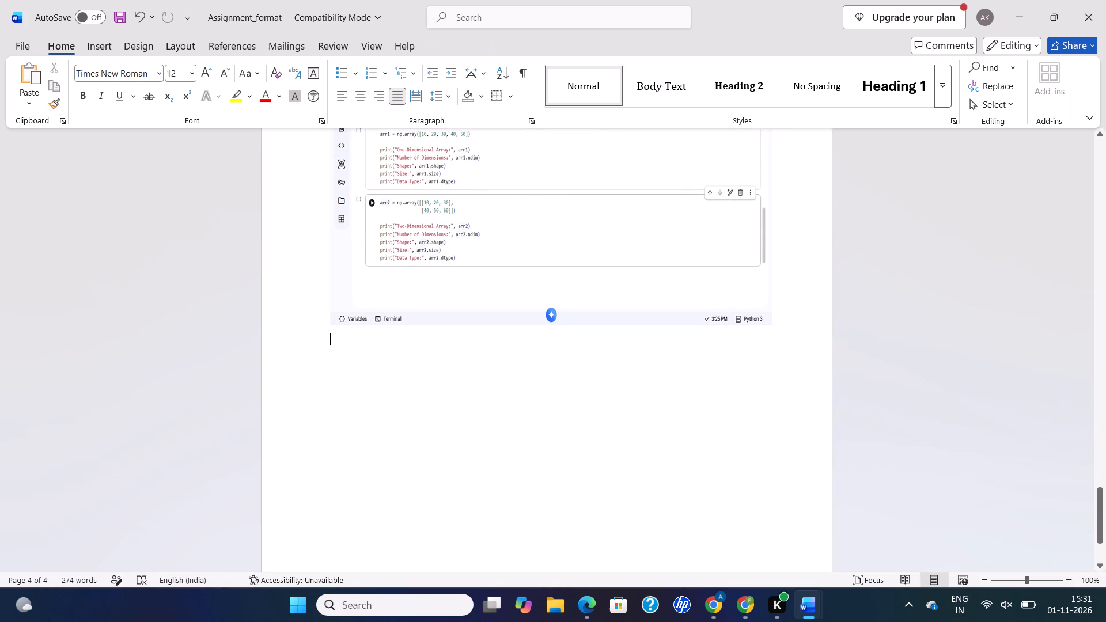
key("Return")
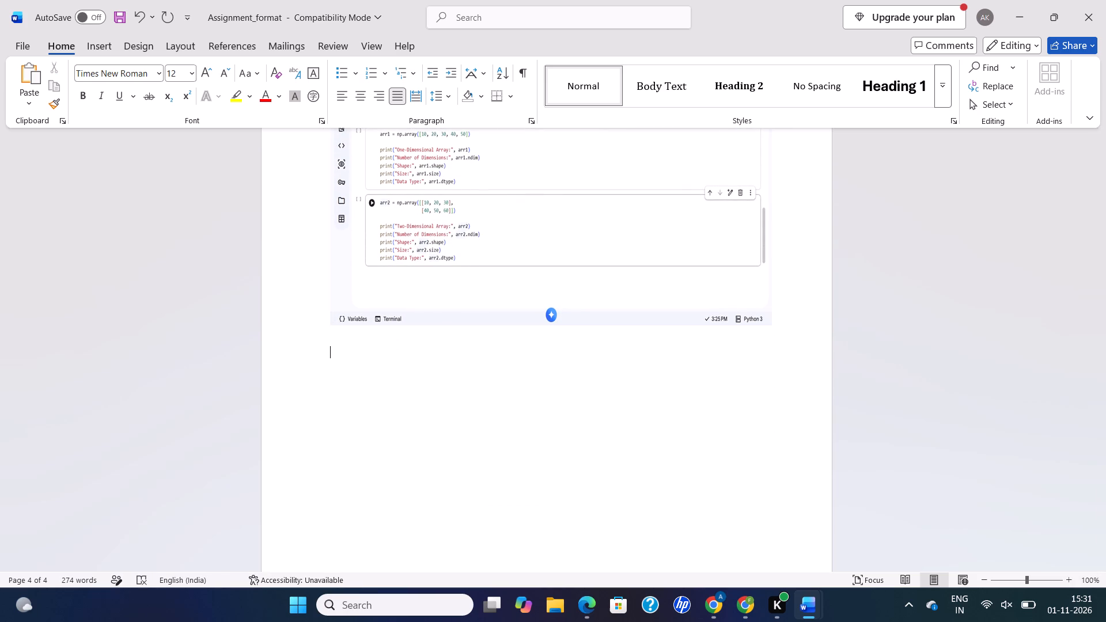
type("Ourp")
key("BackSpace")
key("BackSpace")
type("tput Screensh")
type("ot")
key("shift+colon")
key("Return")
left_click_drag(433, 352, 342, 355)
key("ctrl+b")
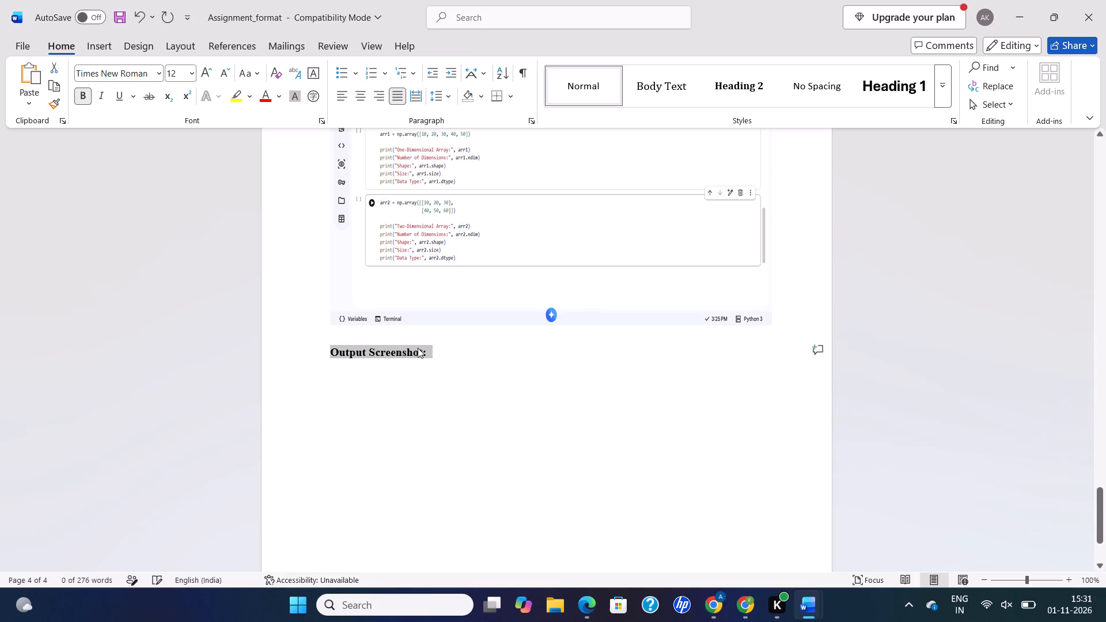
left_click(442, 355)
key("Return")
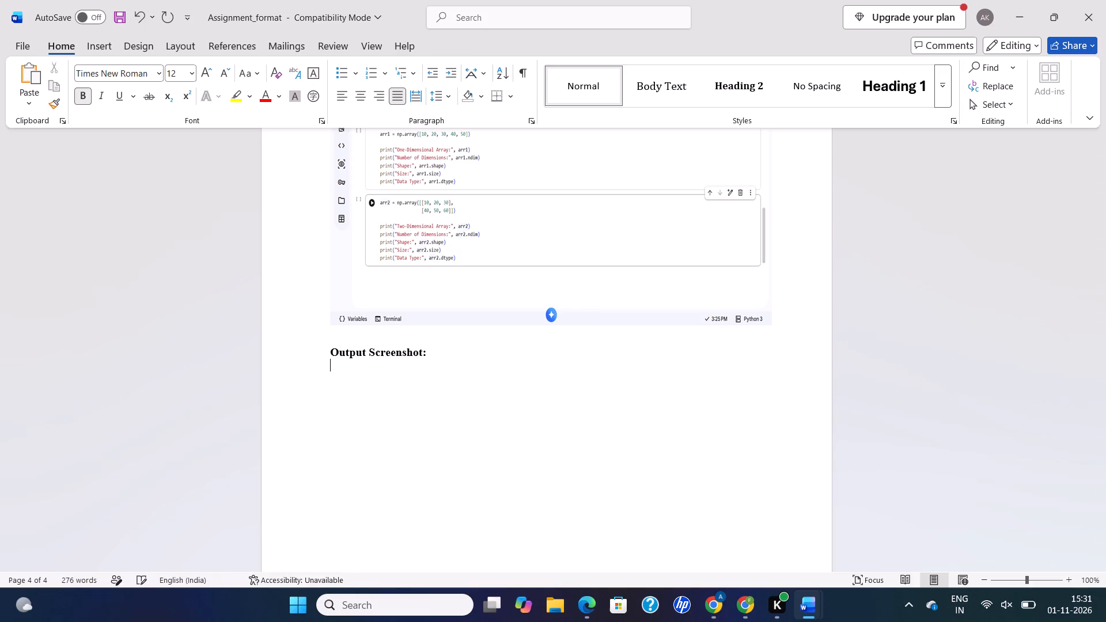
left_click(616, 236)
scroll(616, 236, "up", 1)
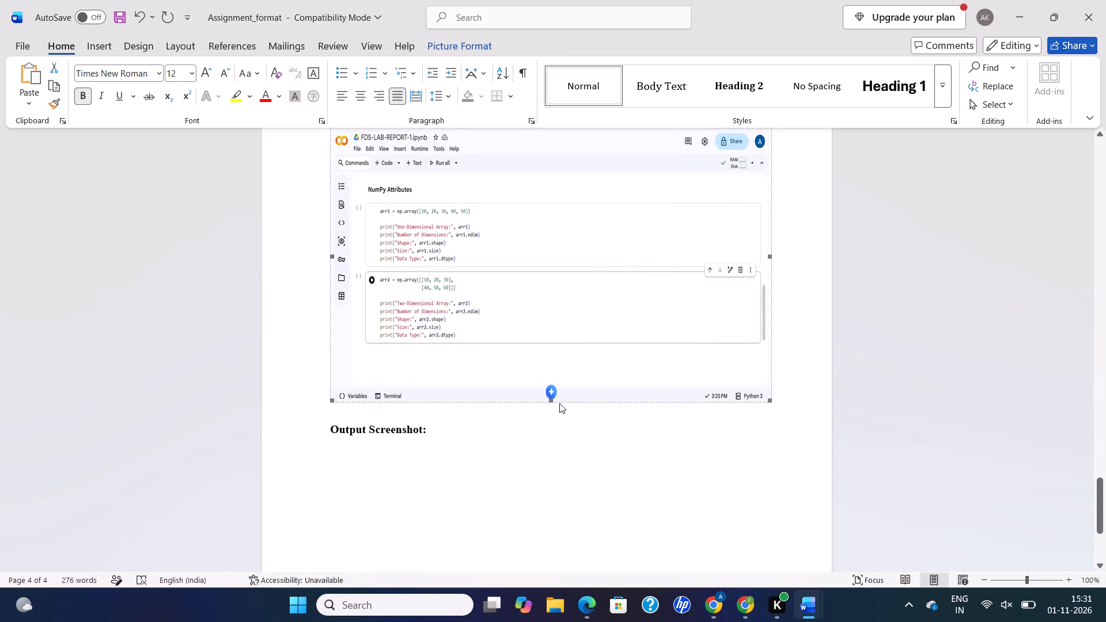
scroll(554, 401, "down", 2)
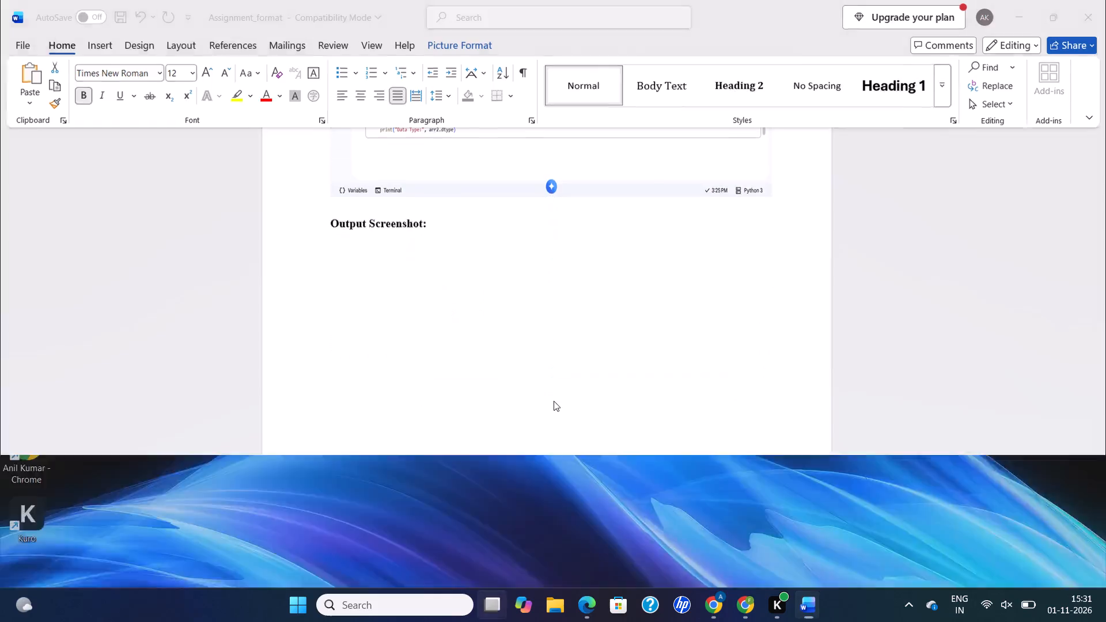
Switch to the Colab notebook and run the arr1 and arr2 code cells under NumPy Attributes.
left_click(553, 177)
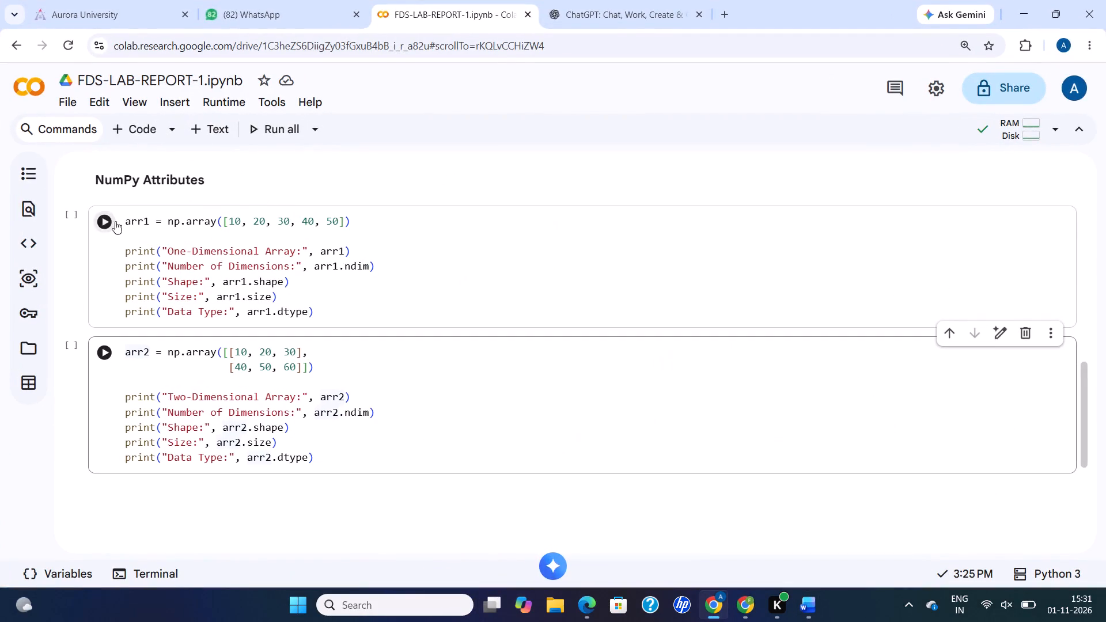
left_click(104, 221)
left_click(106, 357)
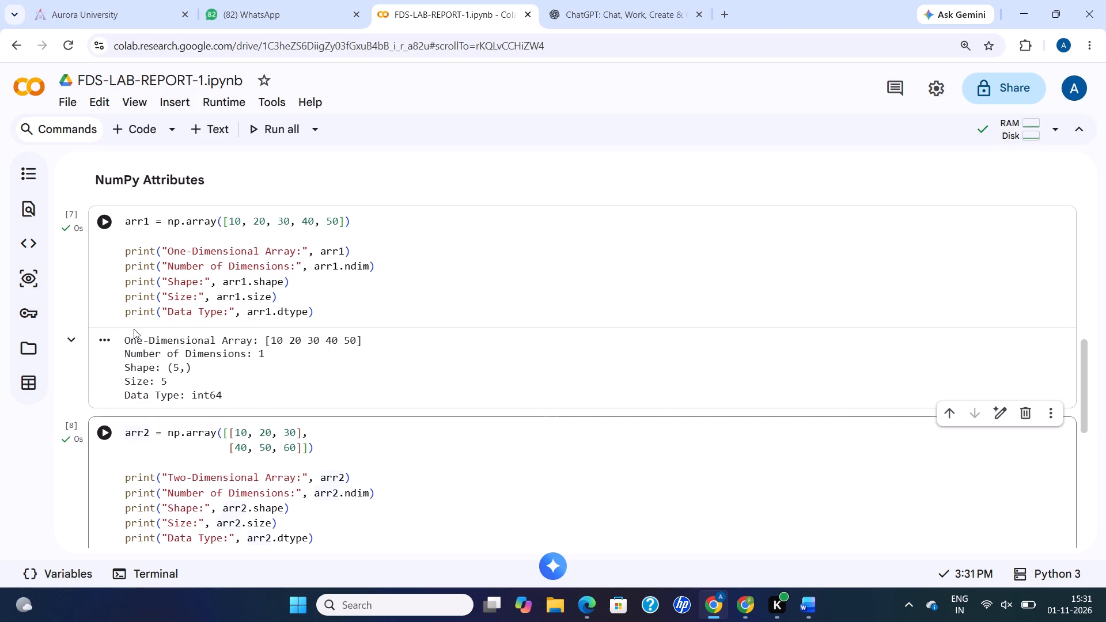
scroll(203, 339, "down", 1)
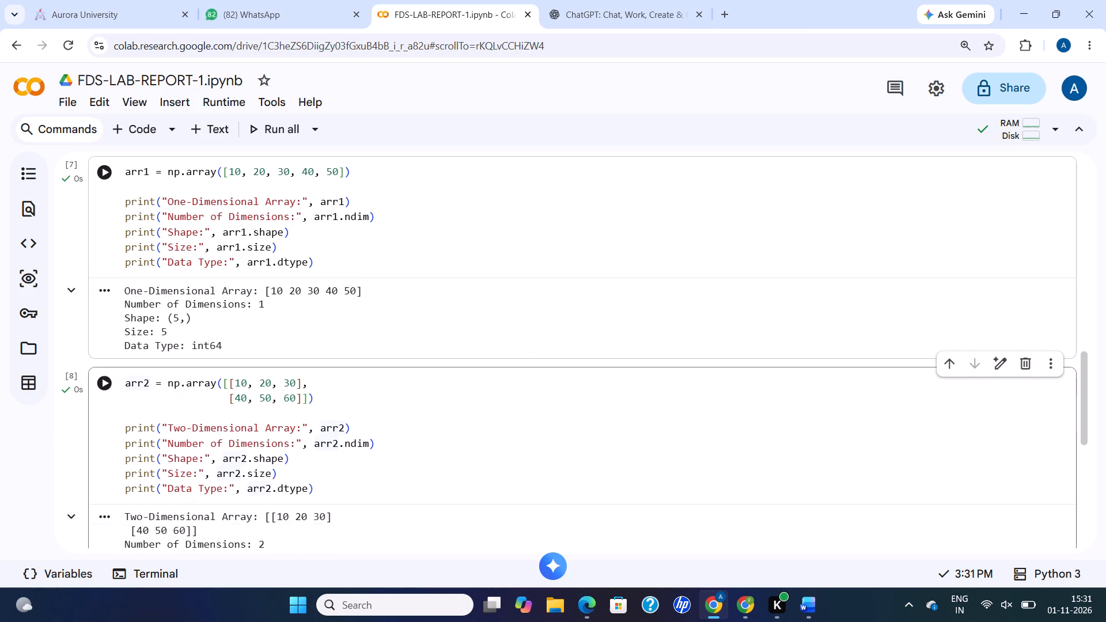
scroll(203, 339, "down", 1)
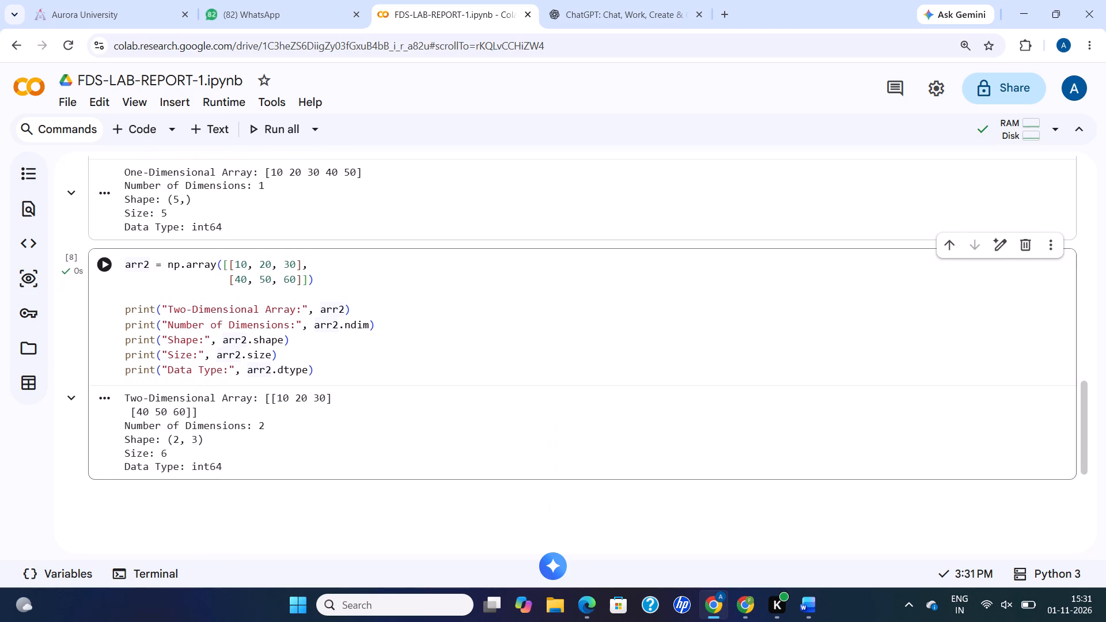
scroll(203, 339, "down", 1)
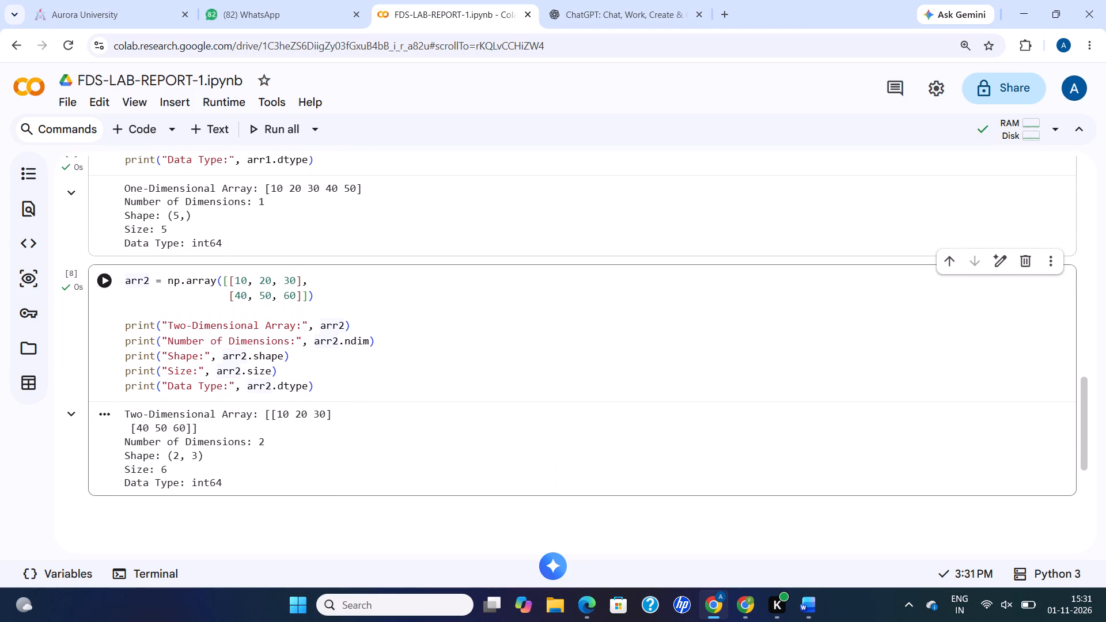
scroll(203, 339, "down", 1)
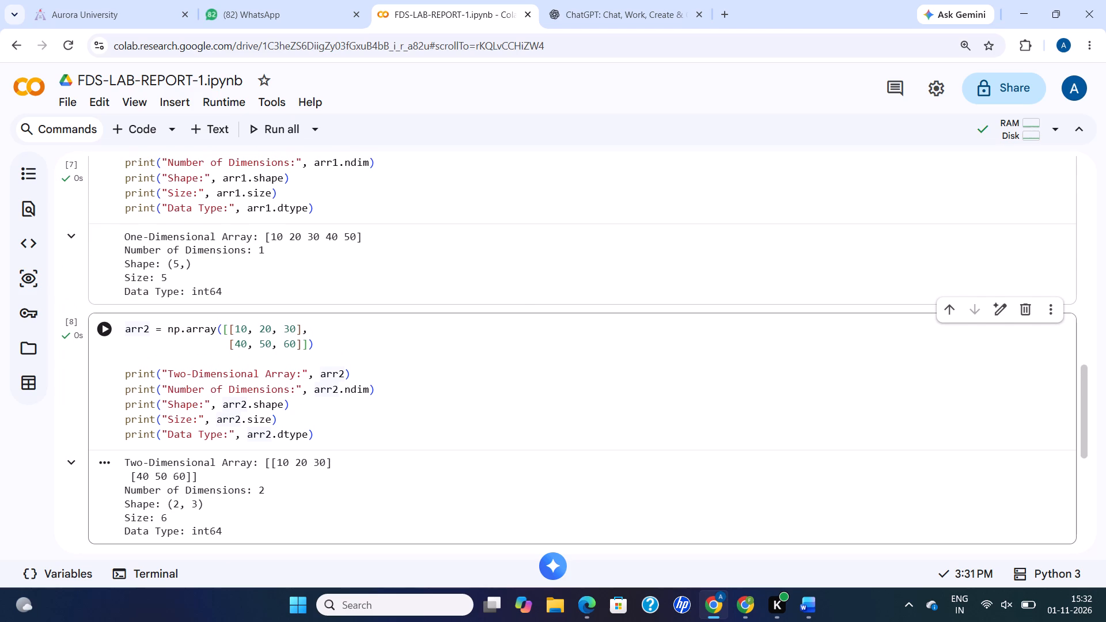
scroll(203, 339, "down", 1)
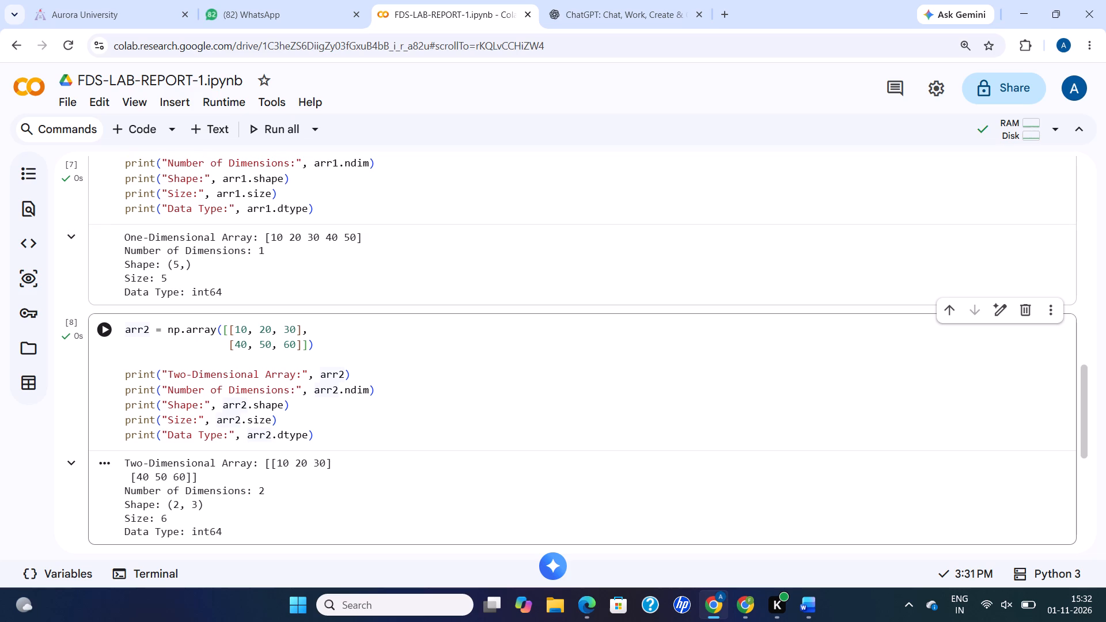
scroll(203, 339, "down", 1)
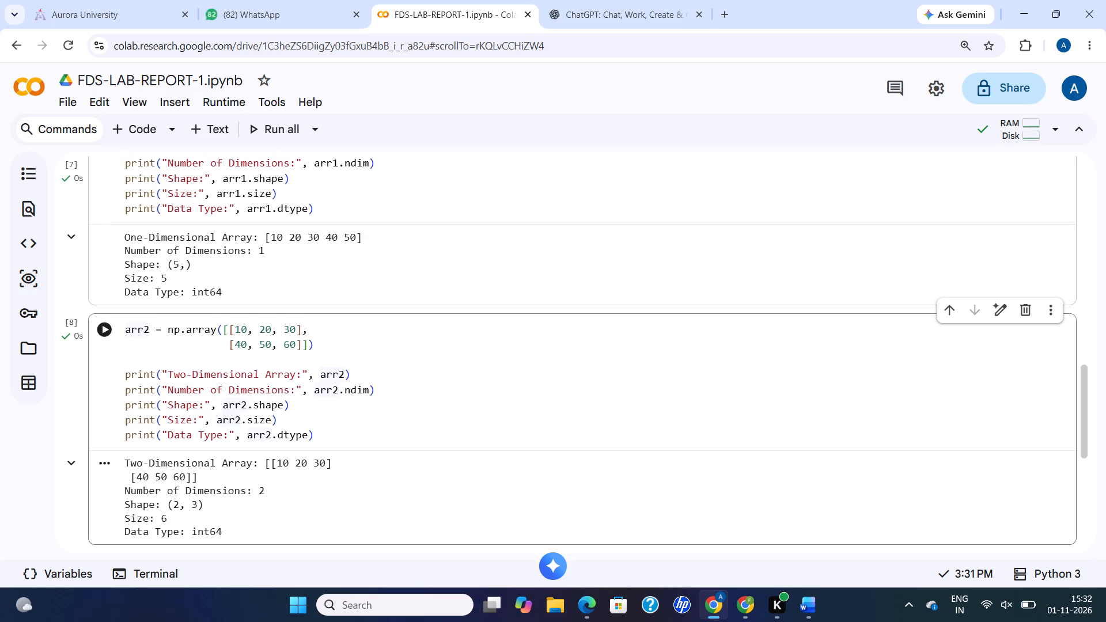
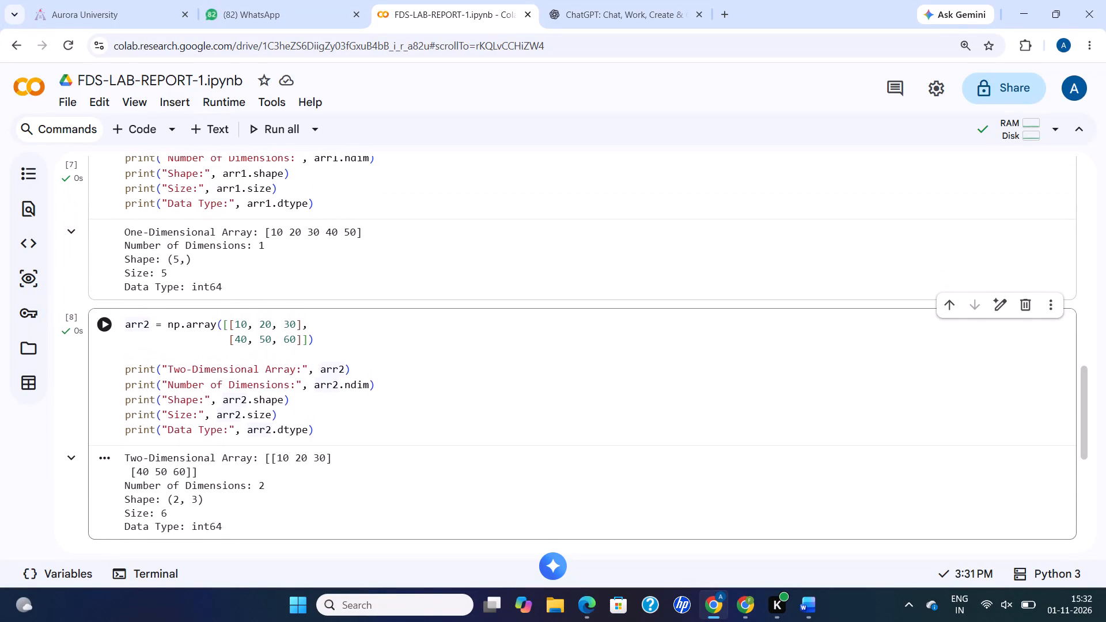
Capture a screenshot of the Colab page at 100% zoom, showing the arr1 and arr2 cells with their outputs.
key("ctrl+minus")
scroll(203, 339, "up", 1)
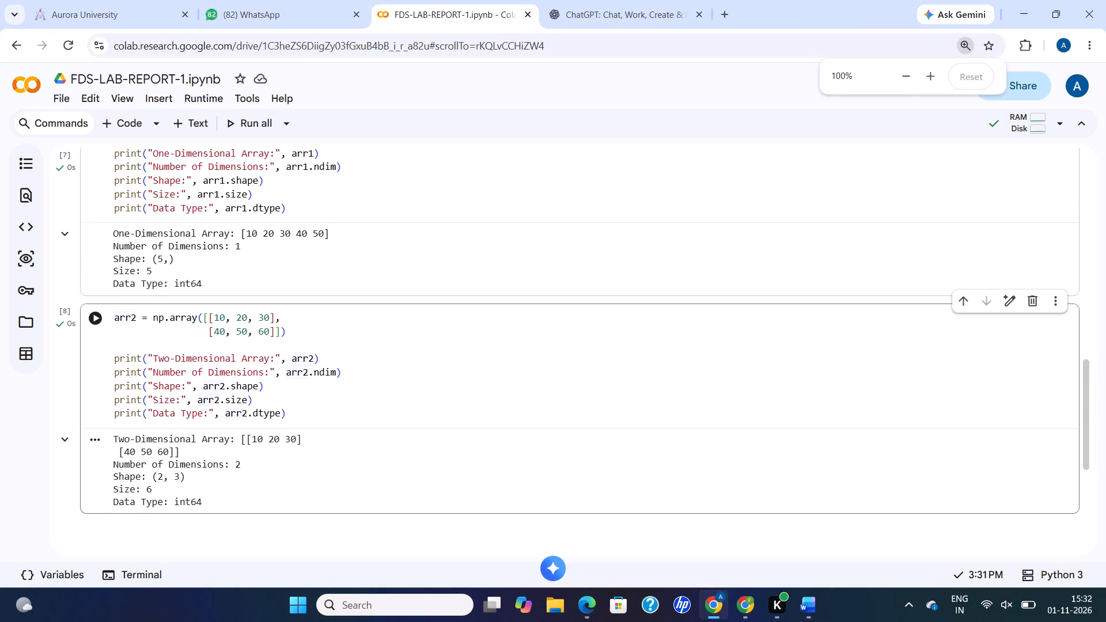
scroll(203, 339, "up", 1)
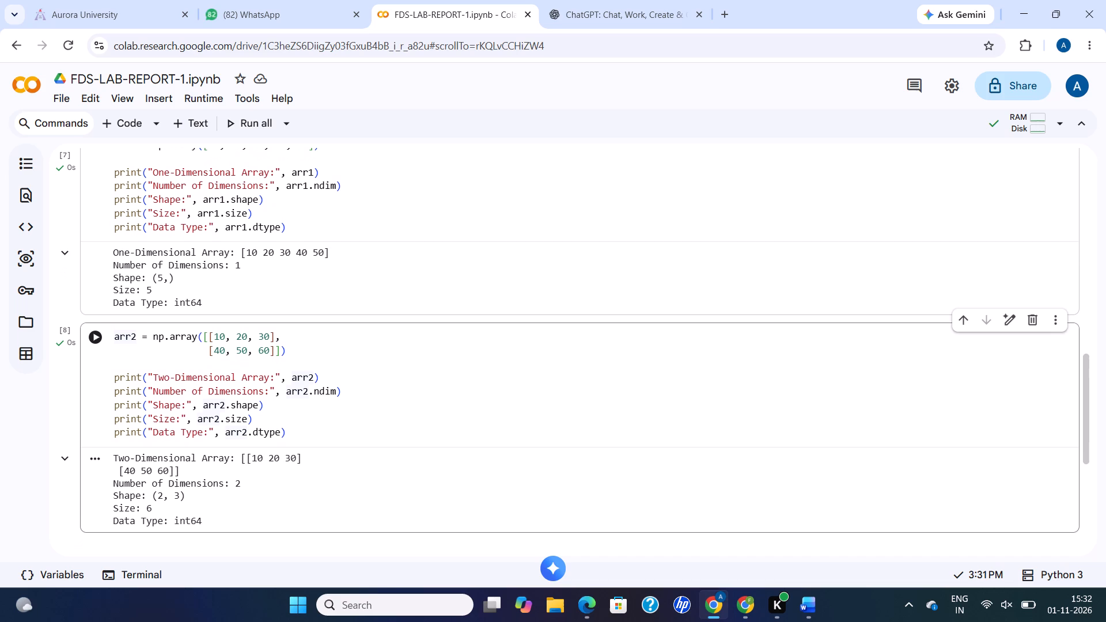
scroll(203, 339, "up", 1)
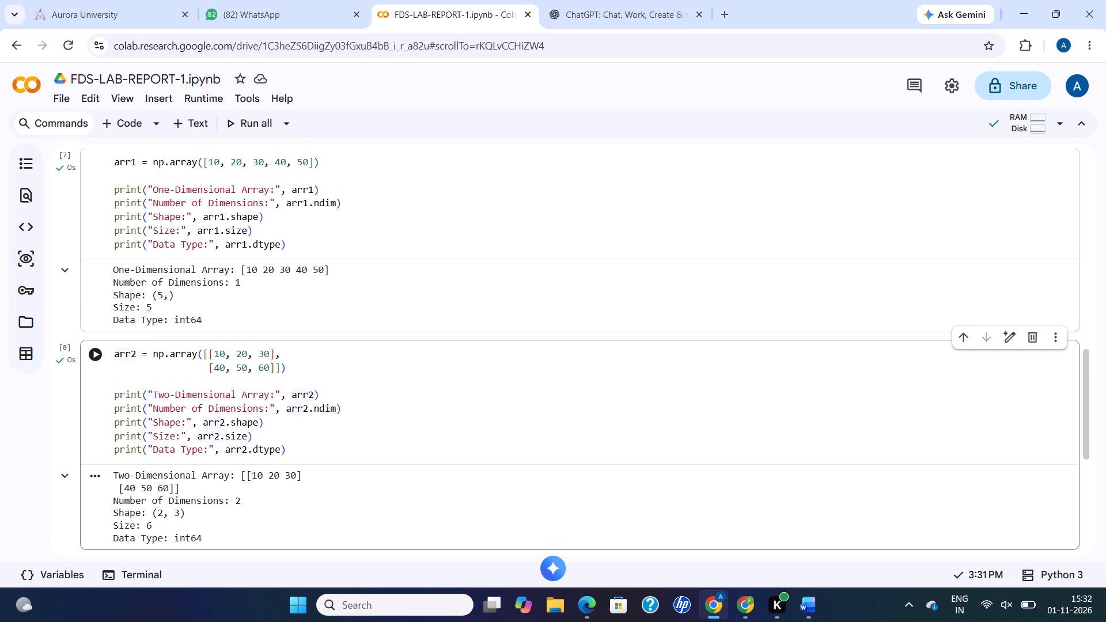
scroll(203, 339, "up", 1)
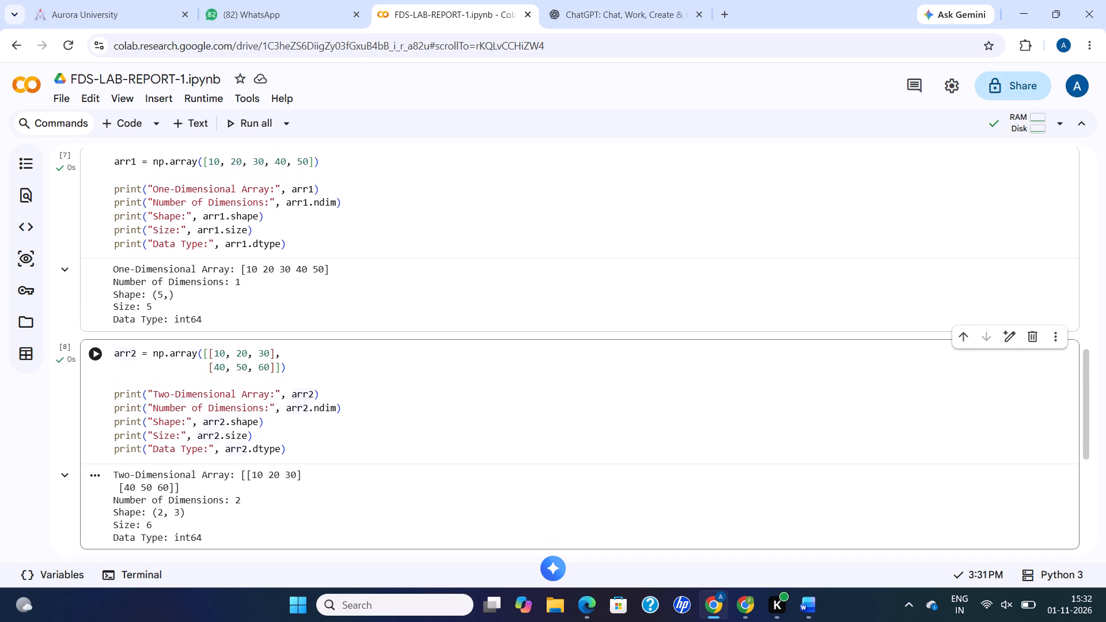
scroll(203, 339, "up", 1)
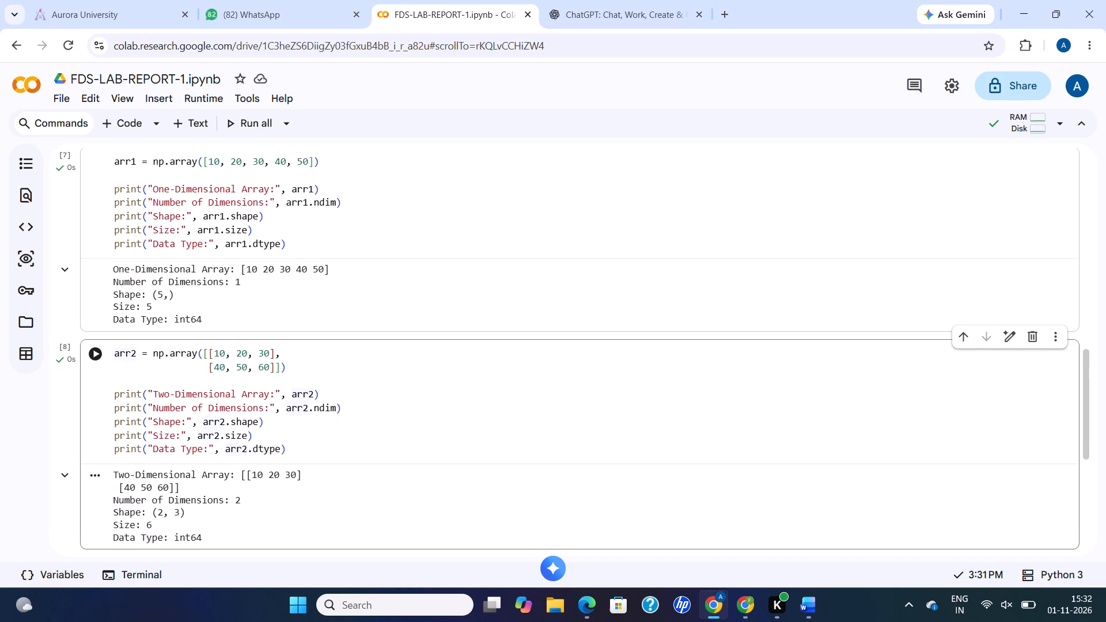
left_click(183, 373)
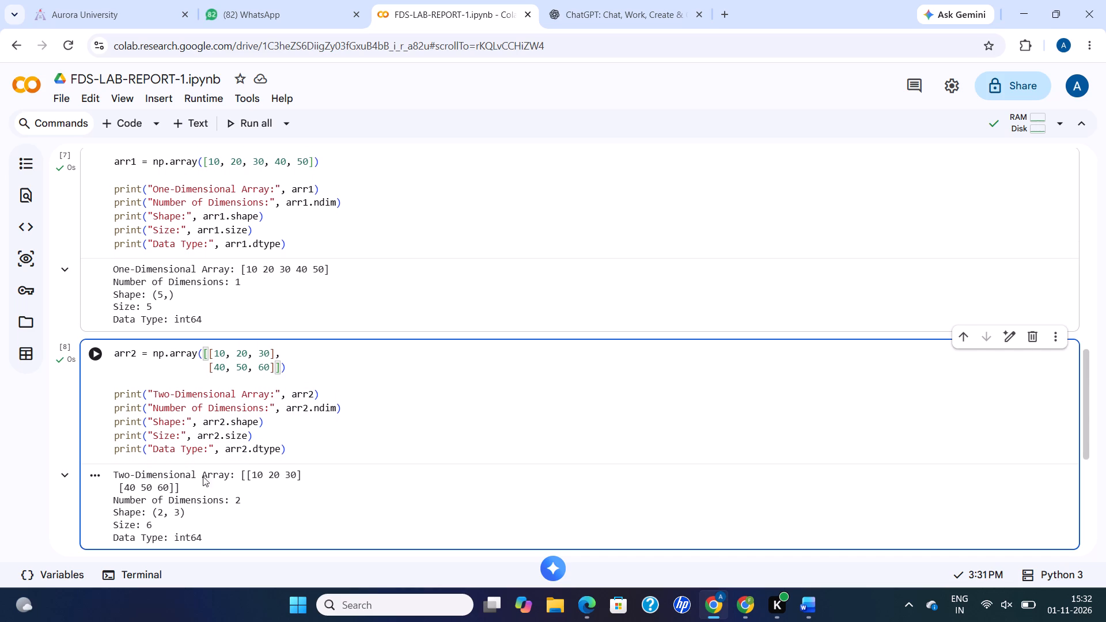
left_click(233, 530)
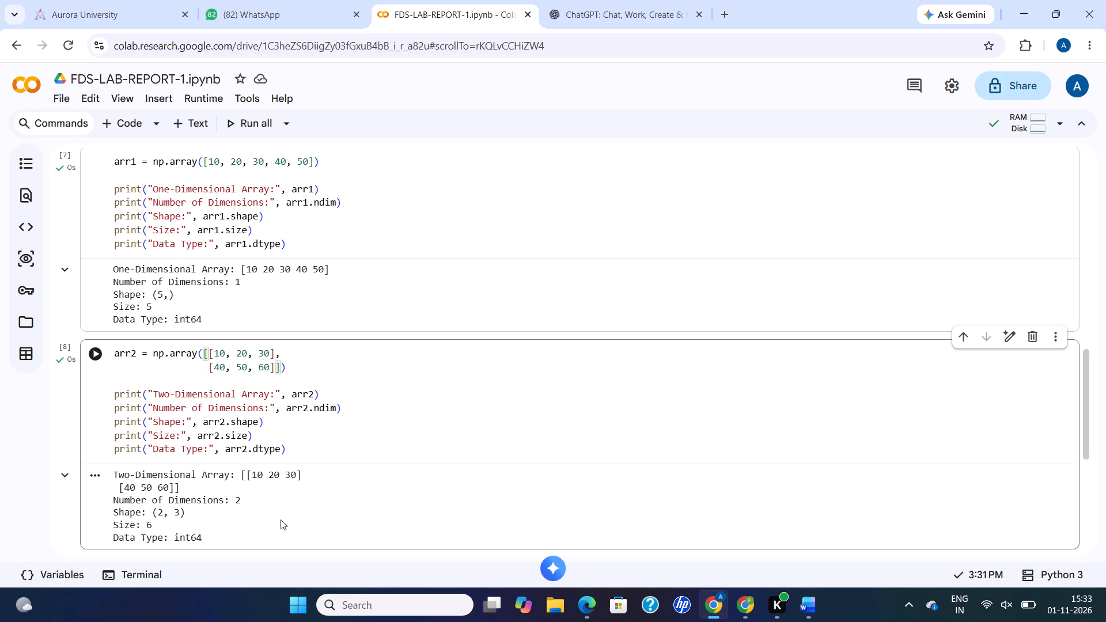
key("Print")
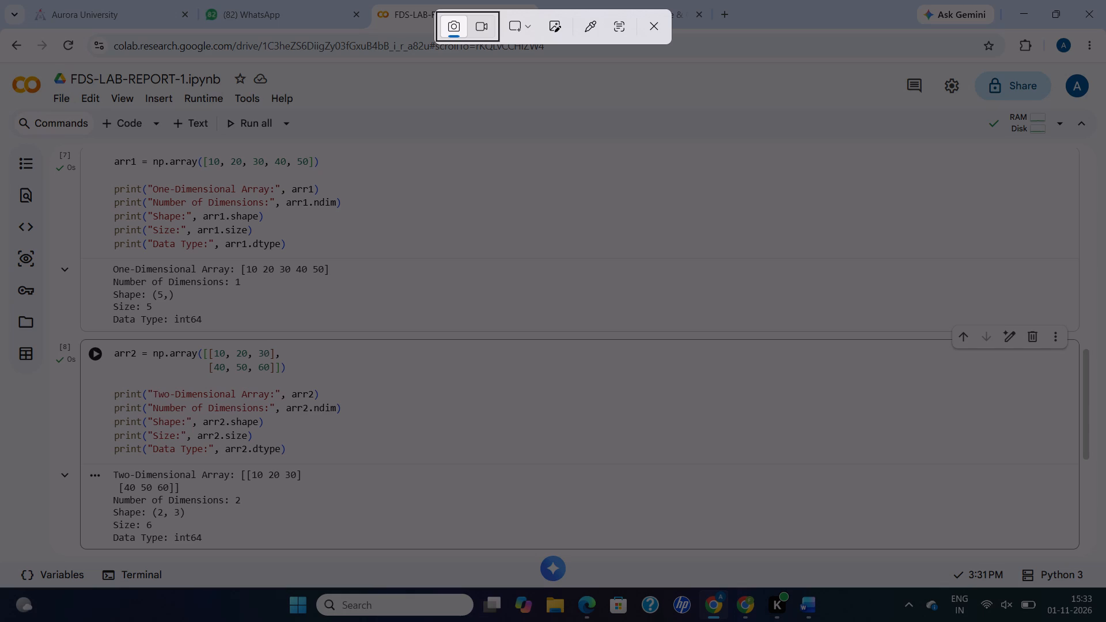
left_click_drag(0, 27, 565, 462)
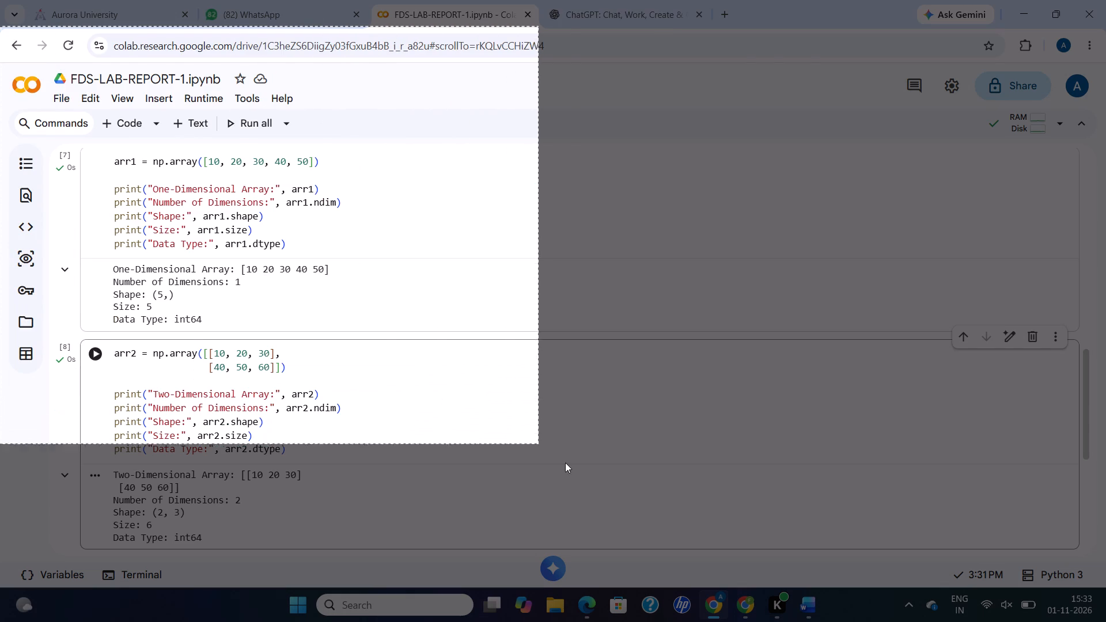
left_click_drag(565, 462, 1105, 590)
scroll(822, 599, "right", 2)
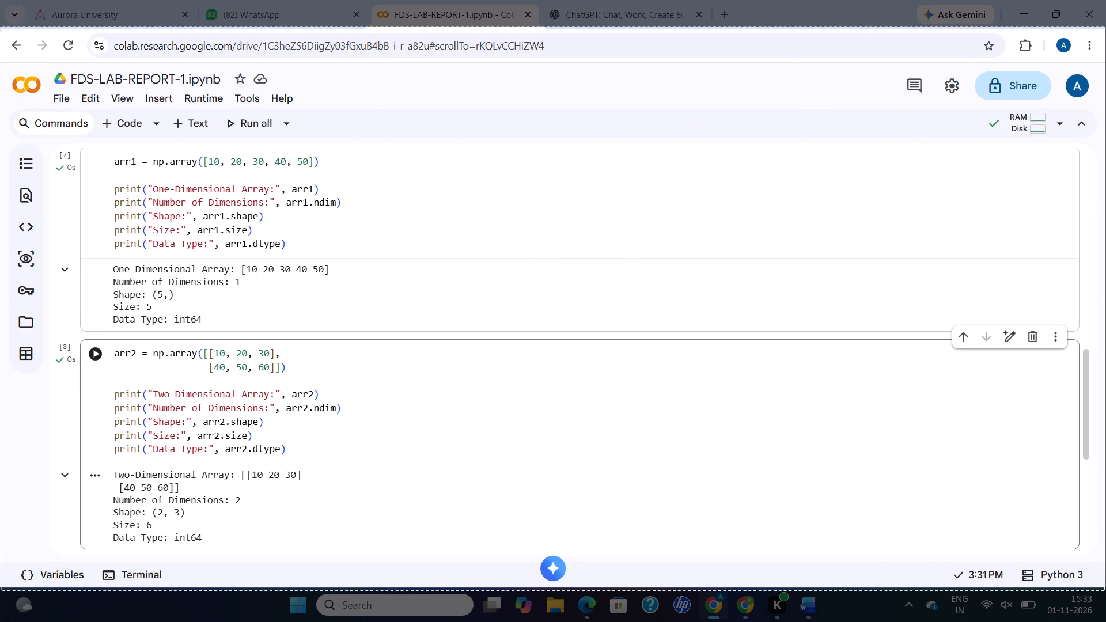
left_click_drag(1105, 590, 1105, 586)
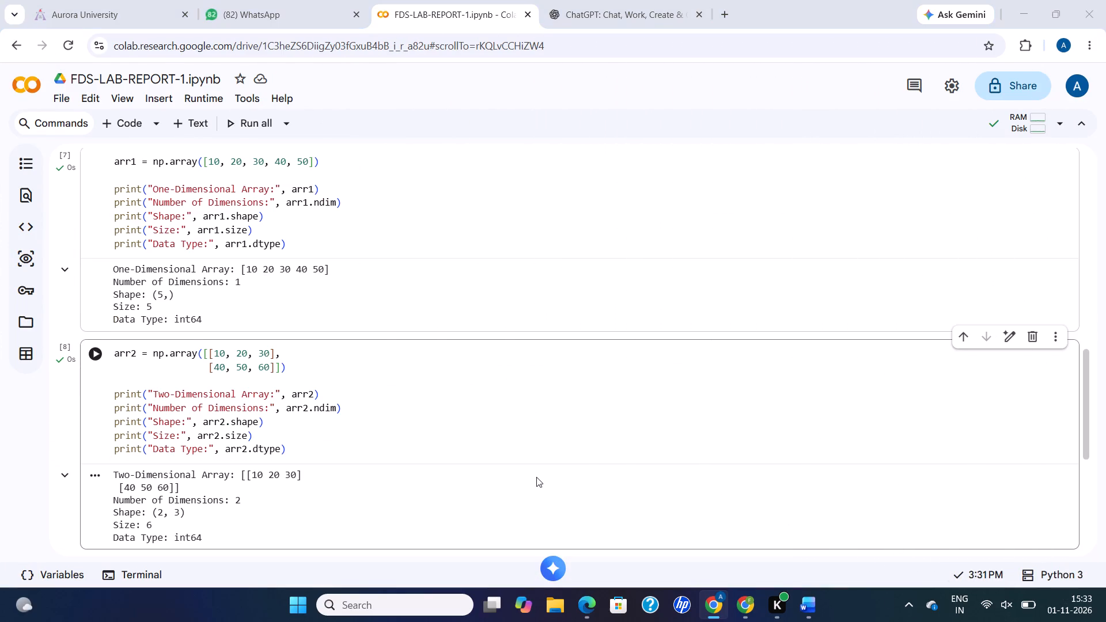
Switch to the Assignment_format Word document and paste the screenshot under the "Output Screenshot:" heading, with a blank line between them.
left_click(457, 191)
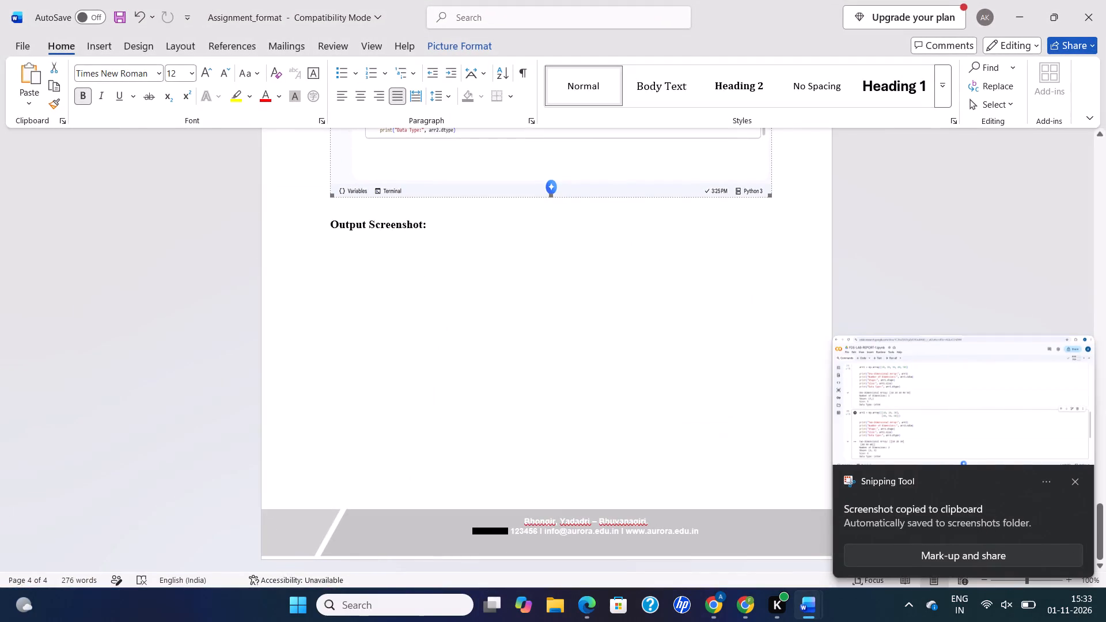
left_click(446, 227)
key("Return")
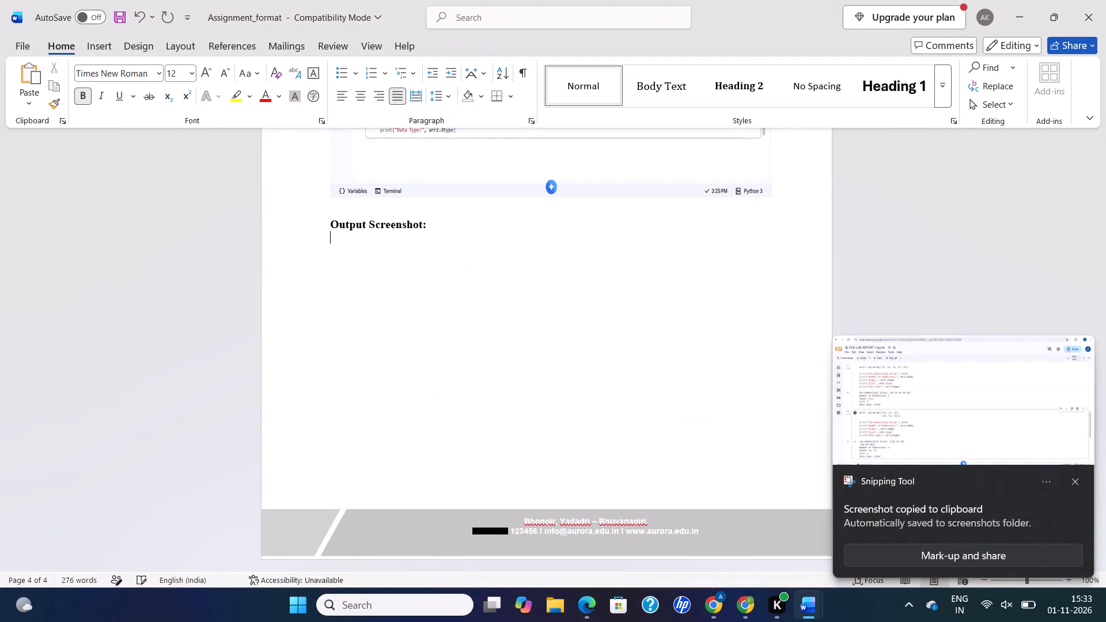
key("ctrl+v")
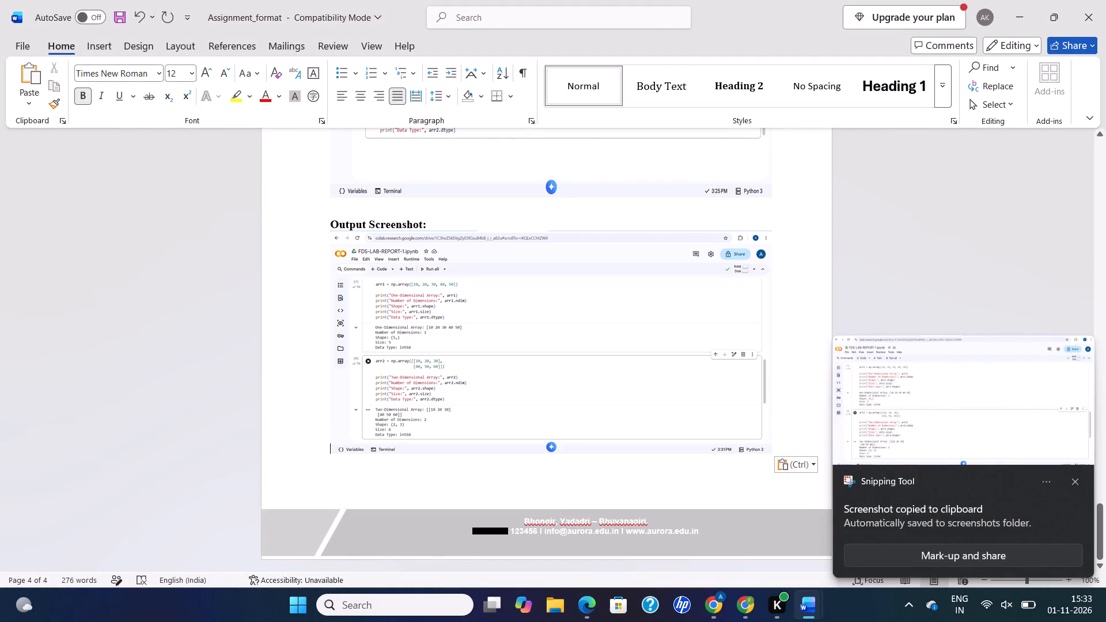
left_click(429, 222)
key("Return")
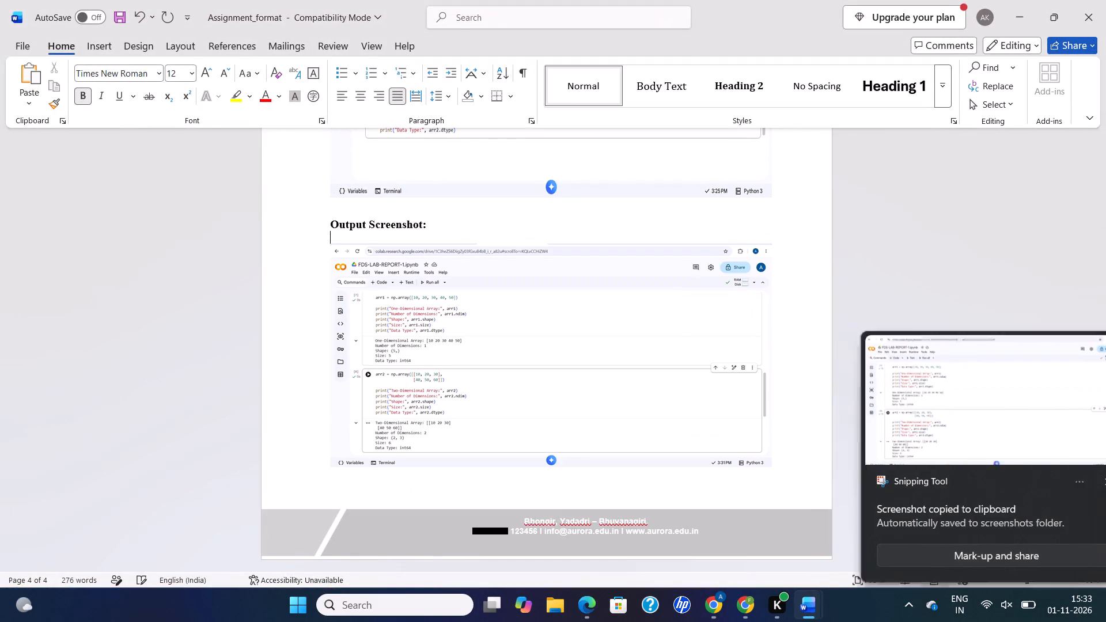
Stretch the pasted output screenshot vertically so it extends down to just above the page footer.
left_click(443, 330)
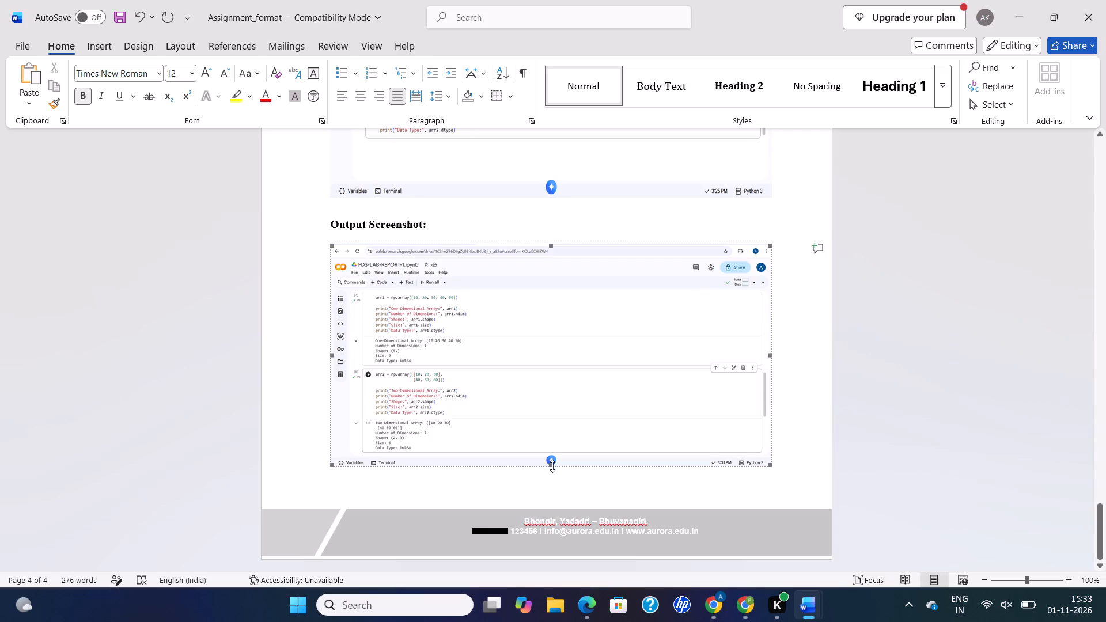
left_click_drag(553, 466, 558, 498)
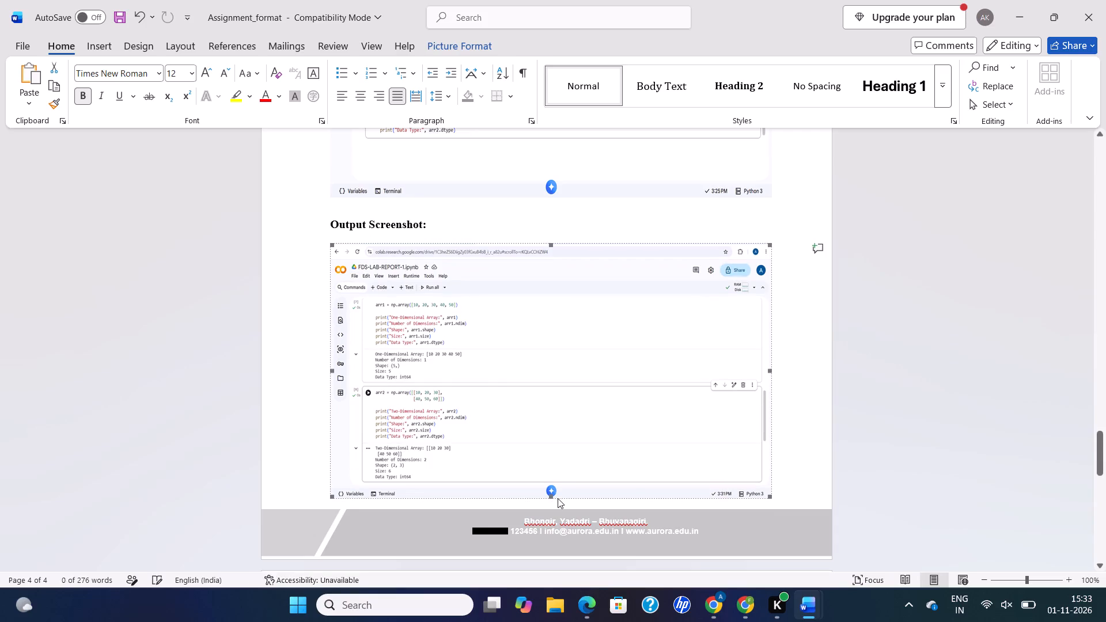
Add the bold heading "Explanation:" on the page after the output screenshot and start a new line beneath it.
scroll(488, 370, "up", 1)
scroll(488, 370, "down", 1)
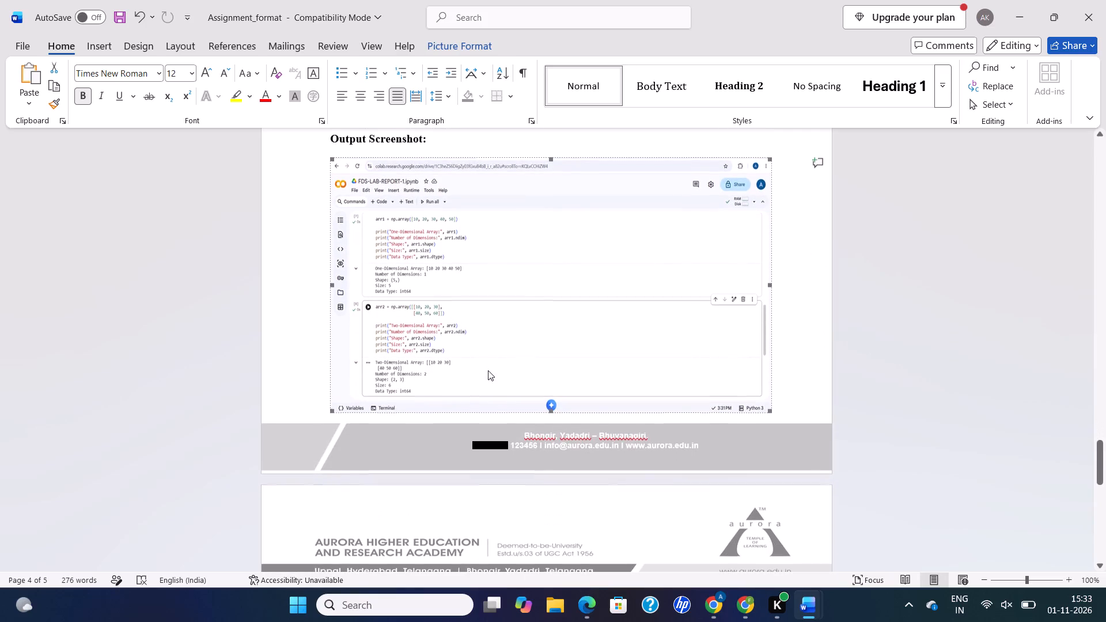
scroll(488, 370, "down", 2)
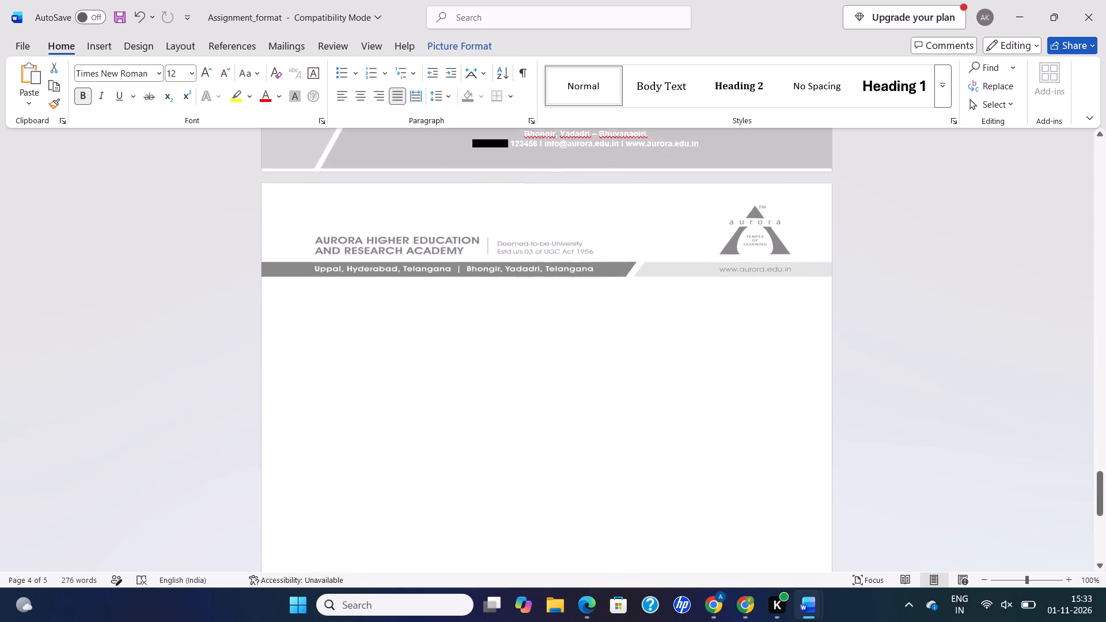
left_click(334, 301)
key("BackSpace")
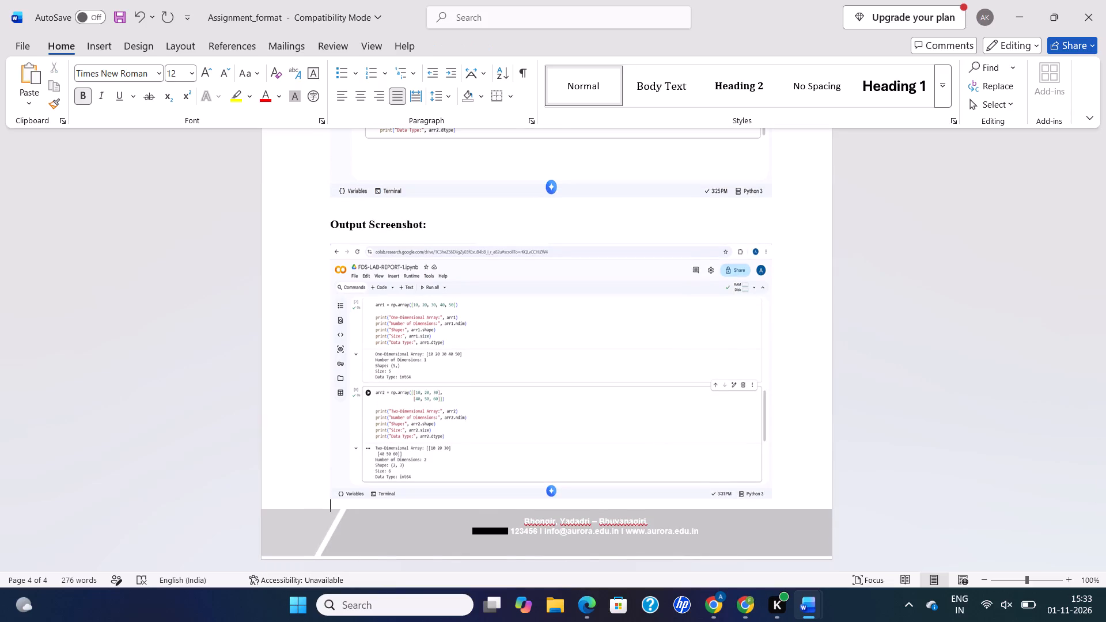
key("Return")
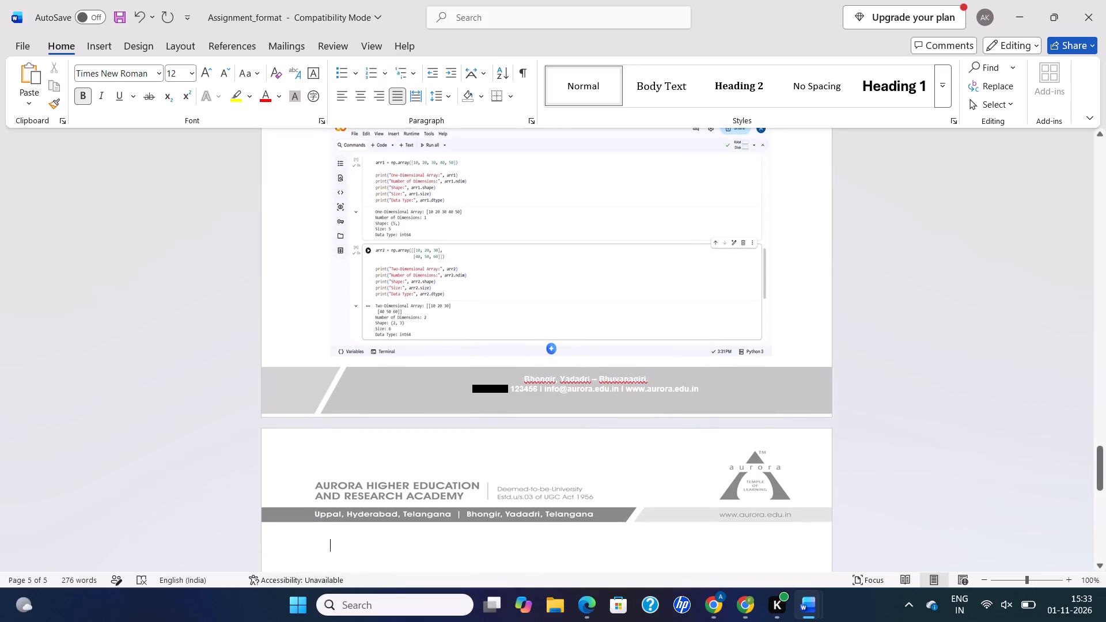
key("shift+e")
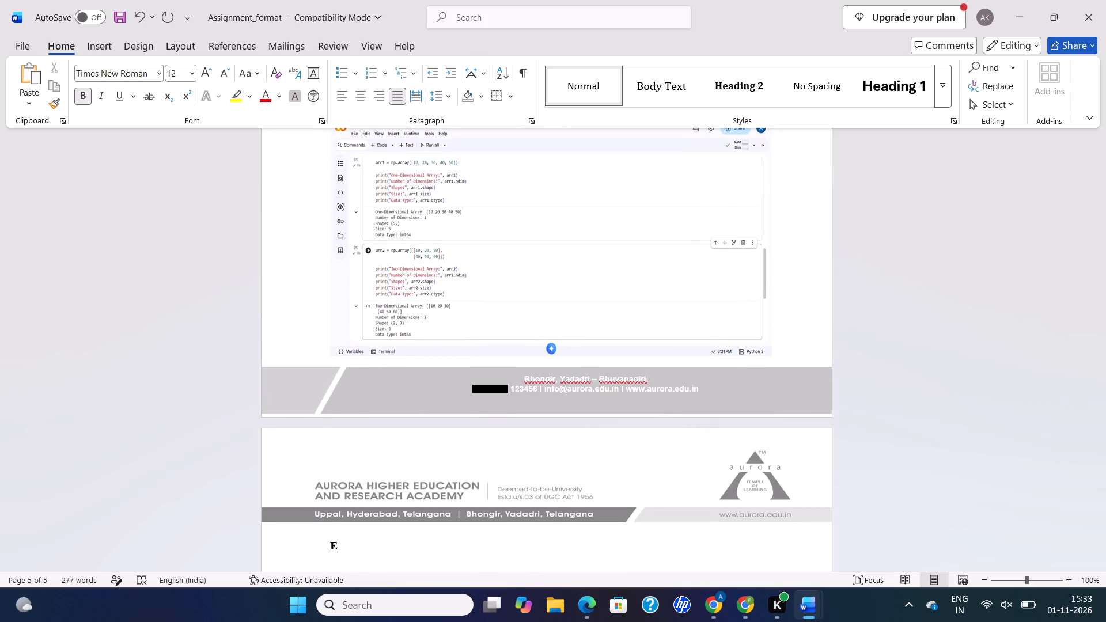
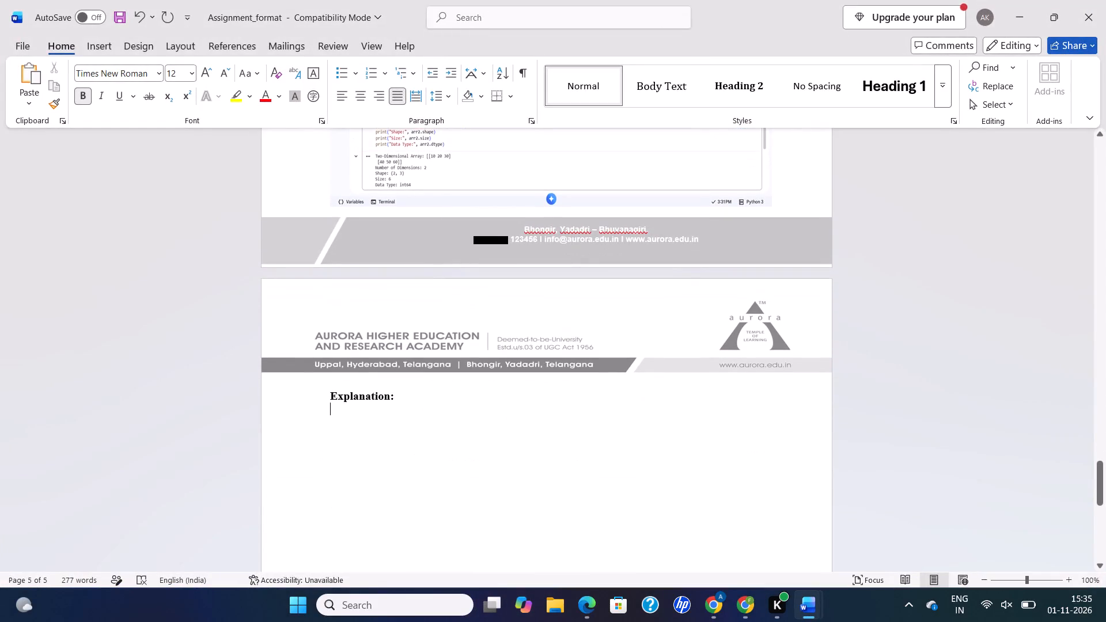
key("ctrl+b")
key("ctrl+v")
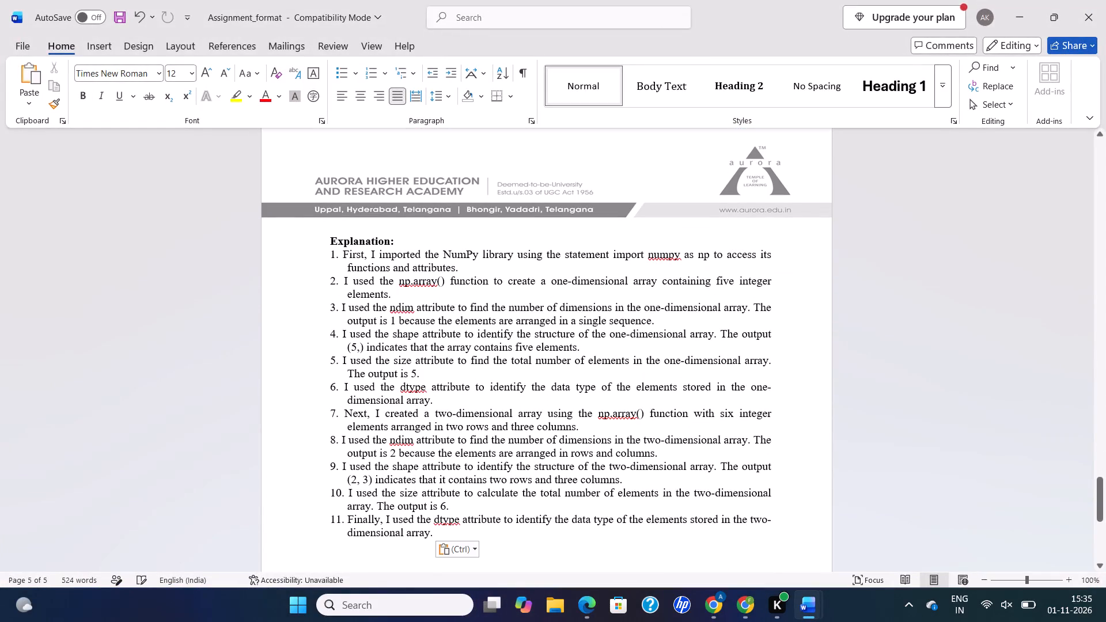
Set the line spacing of all eleven pasted explanation items to 1.5.
left_click_drag(436, 536, 329, 256)
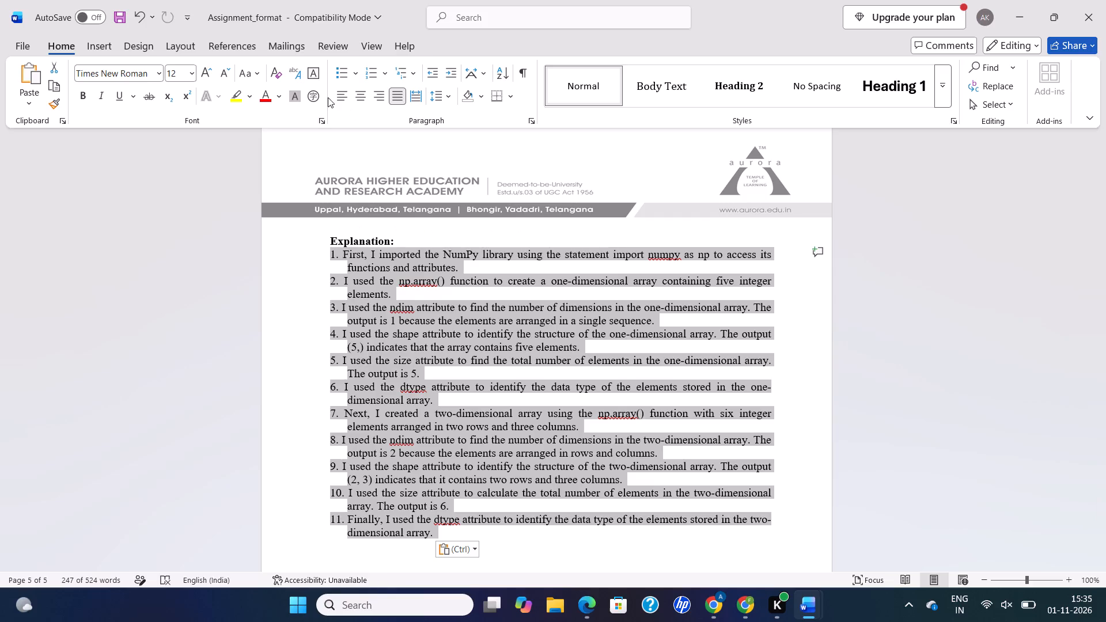
left_click(445, 97)
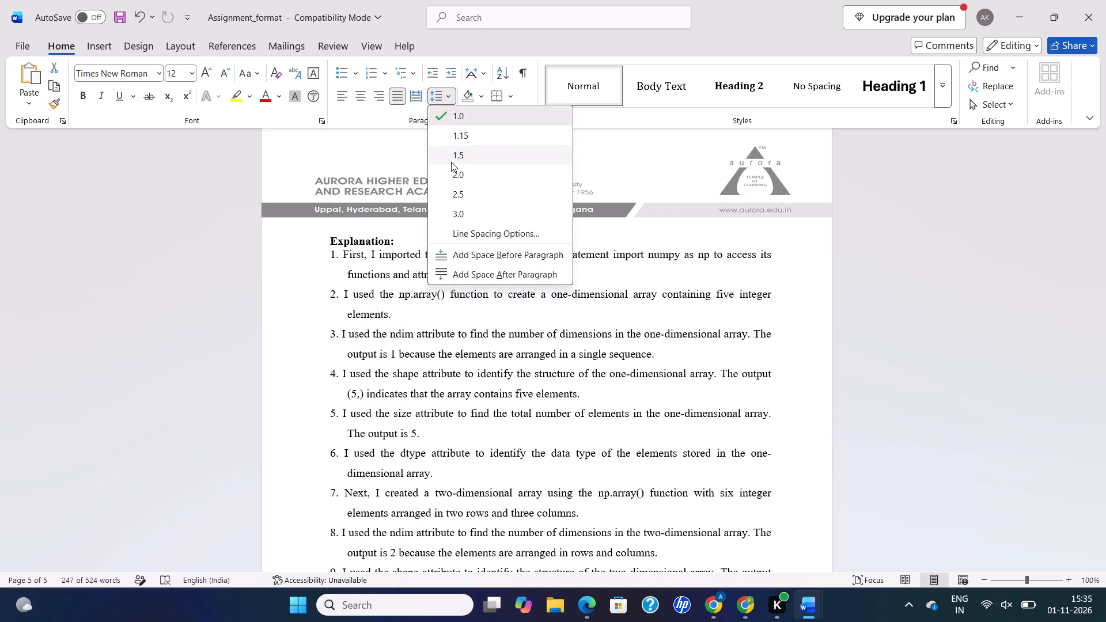
left_click(451, 162)
scroll(372, 336, "down", 1)
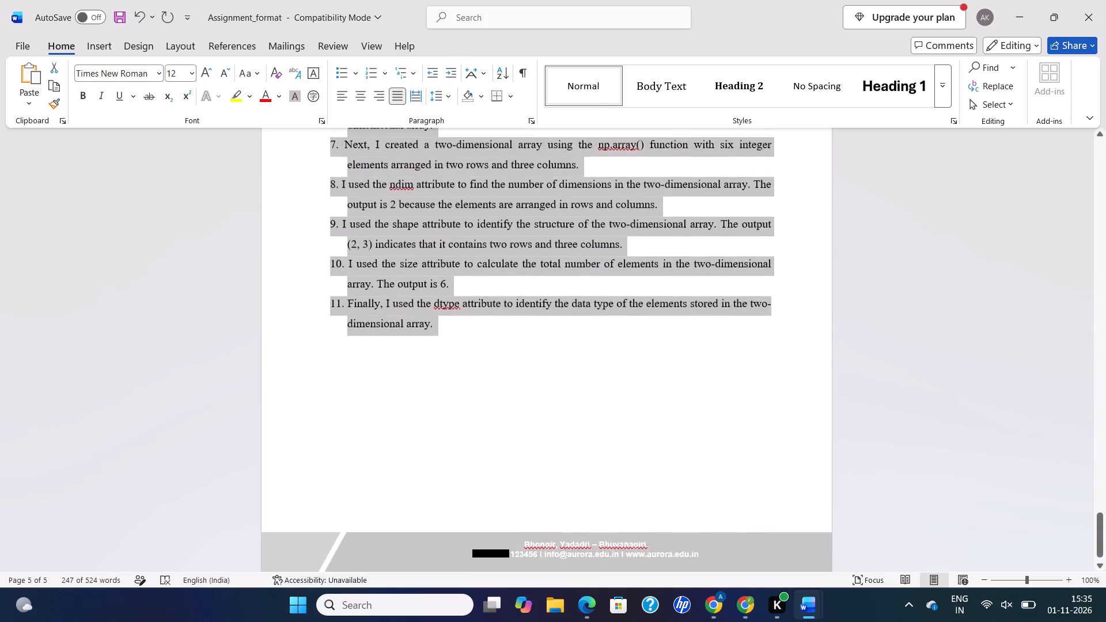
scroll(372, 336, "down", 1)
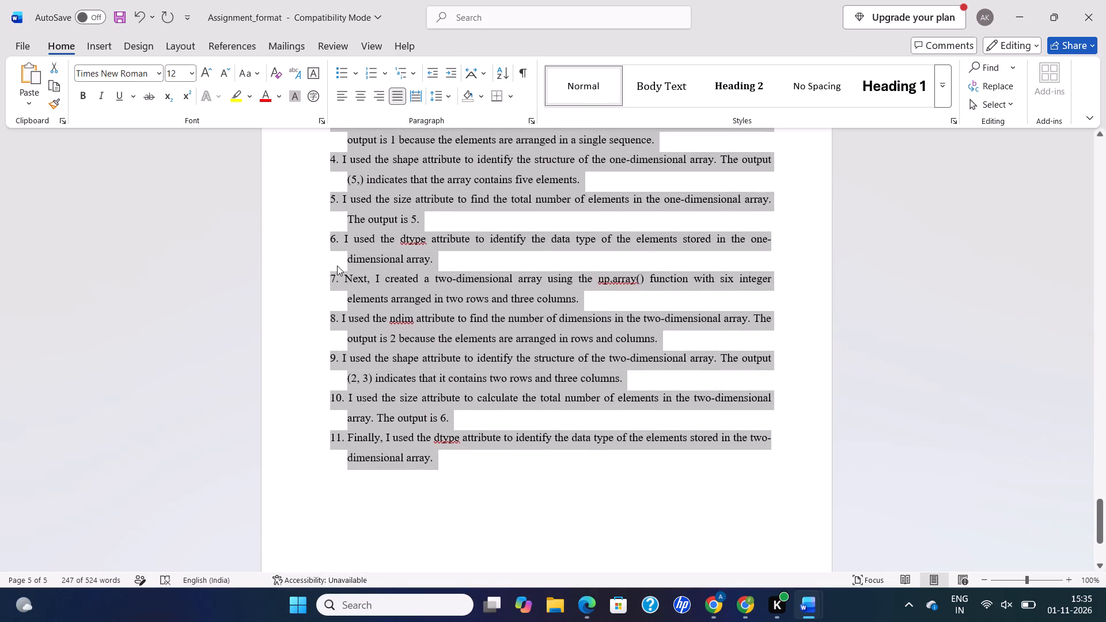
scroll(337, 266, "up", 2)
Set the line spacing of the "Explanation:" heading together with the first item to 1.5.
left_click(370, 363)
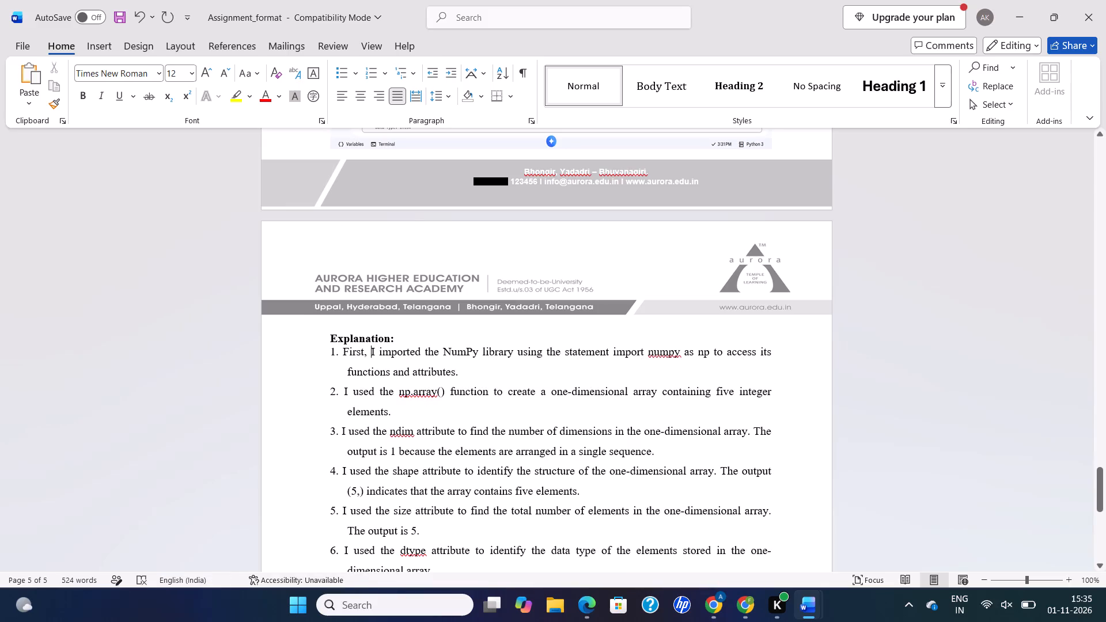
left_click_drag(462, 377, 313, 337)
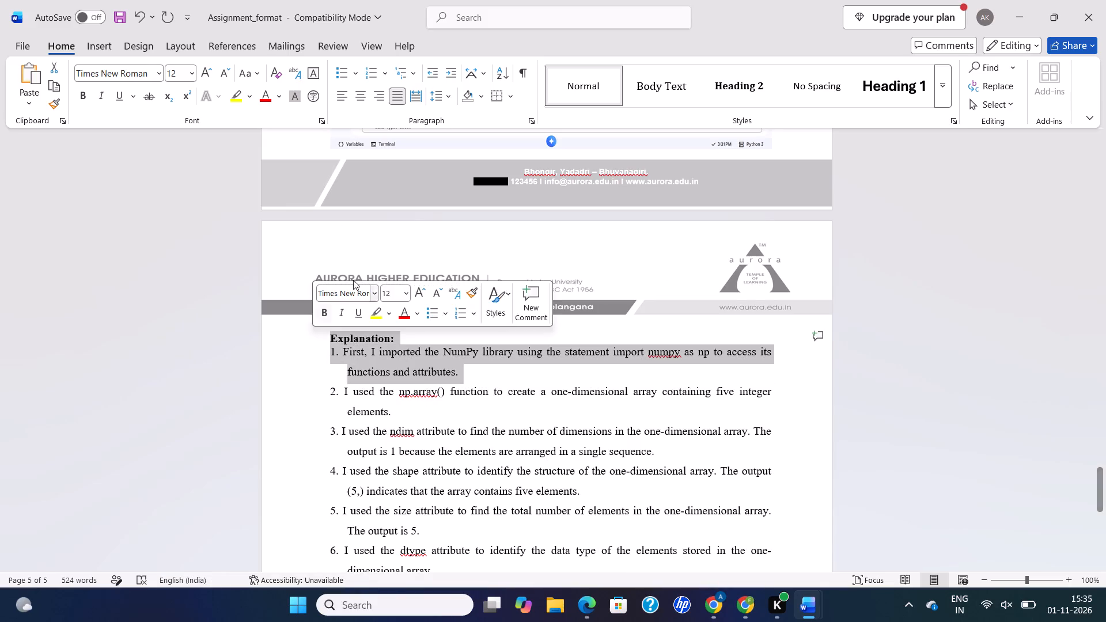
left_click(453, 93)
left_click(457, 147)
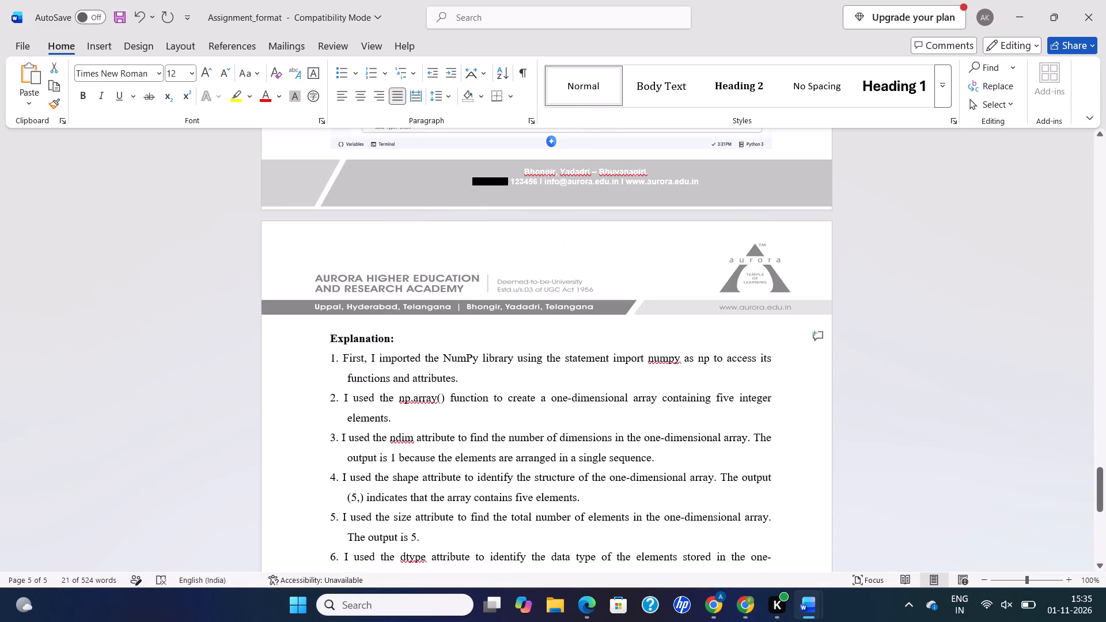
left_click(379, 404)
scroll(379, 404, "down", 2)
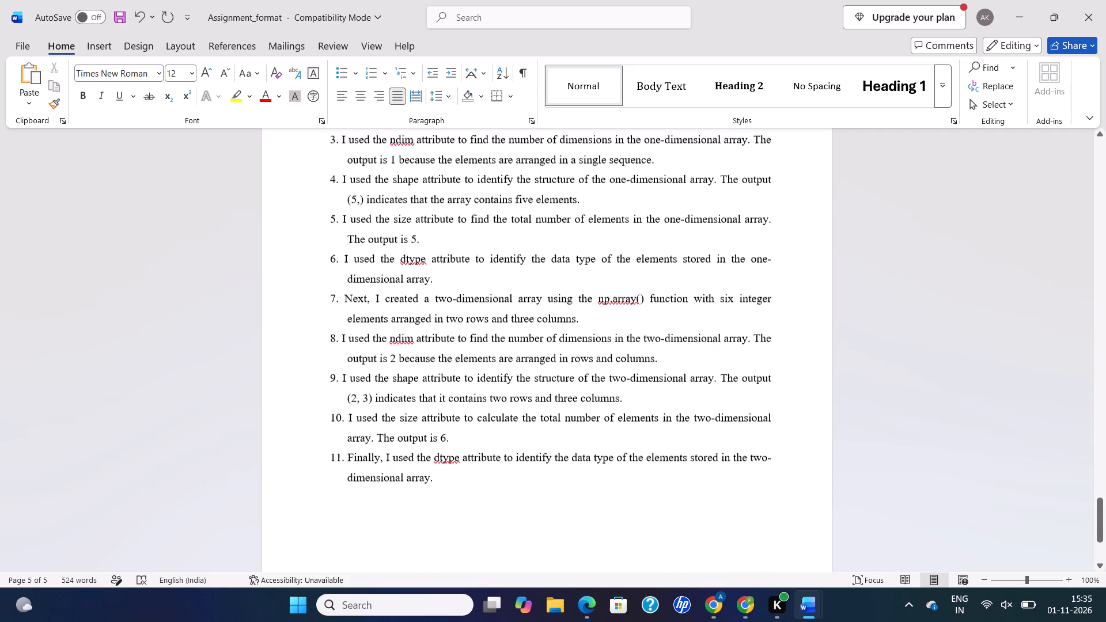
Replace the numbering of the eleven pasted explanation items with arrowhead bullets.
left_click_drag(441, 478, 335, 173)
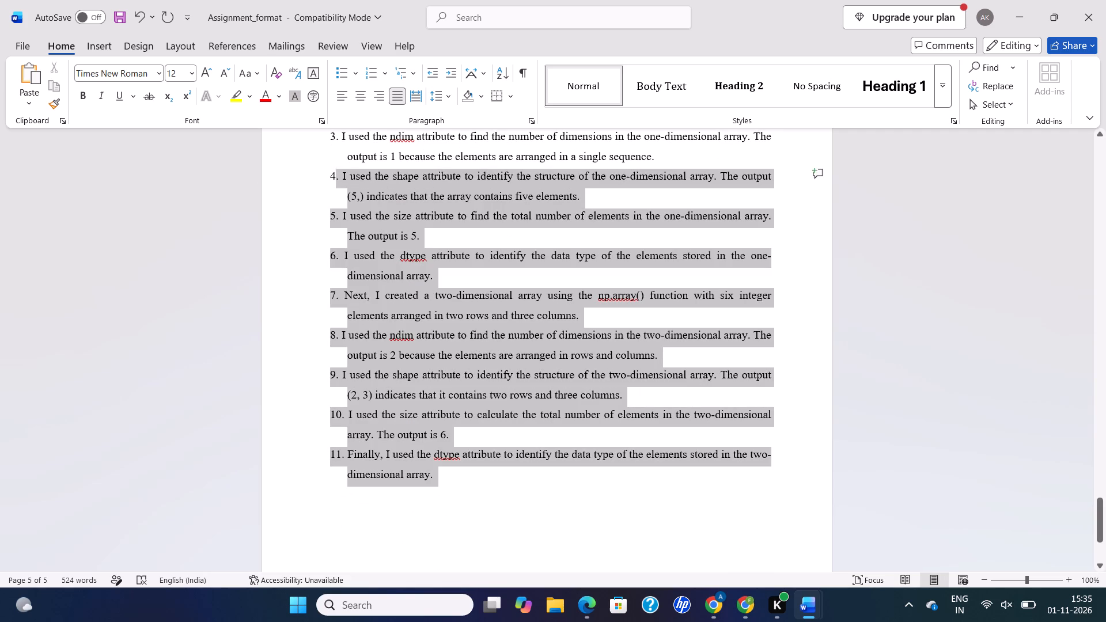
left_click_drag(335, 173, 340, 203)
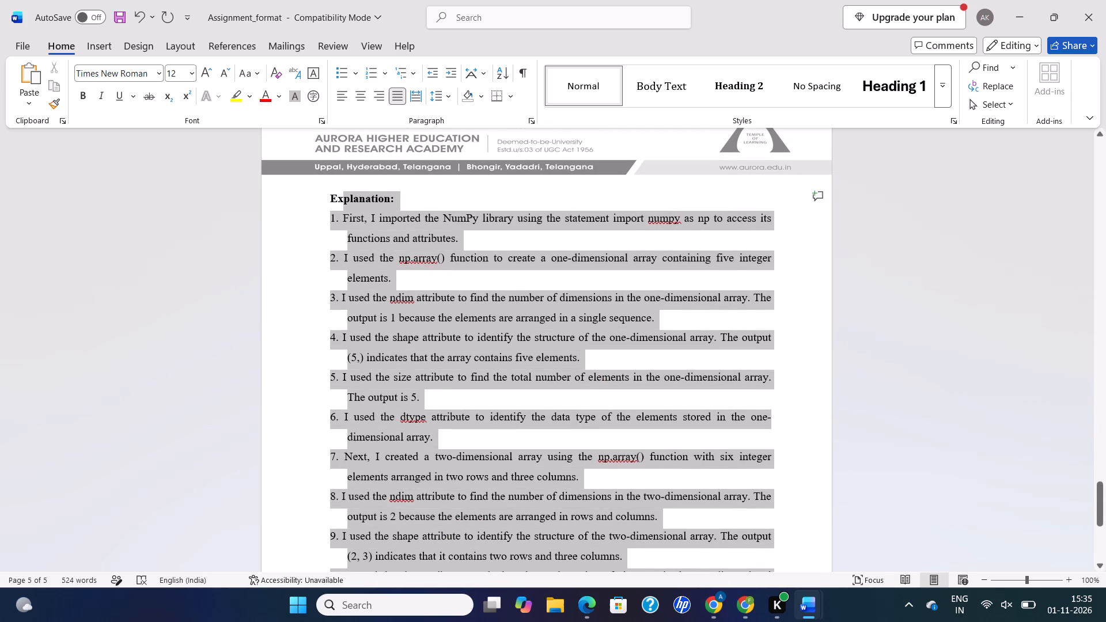
left_click_drag(340, 203, 329, 218)
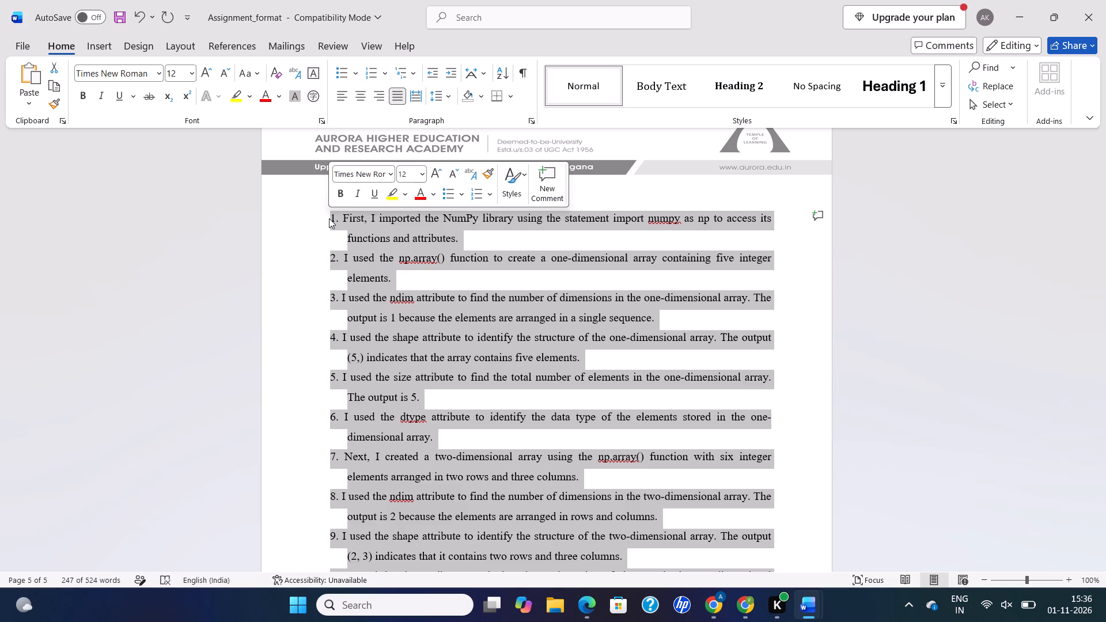
left_click(354, 76)
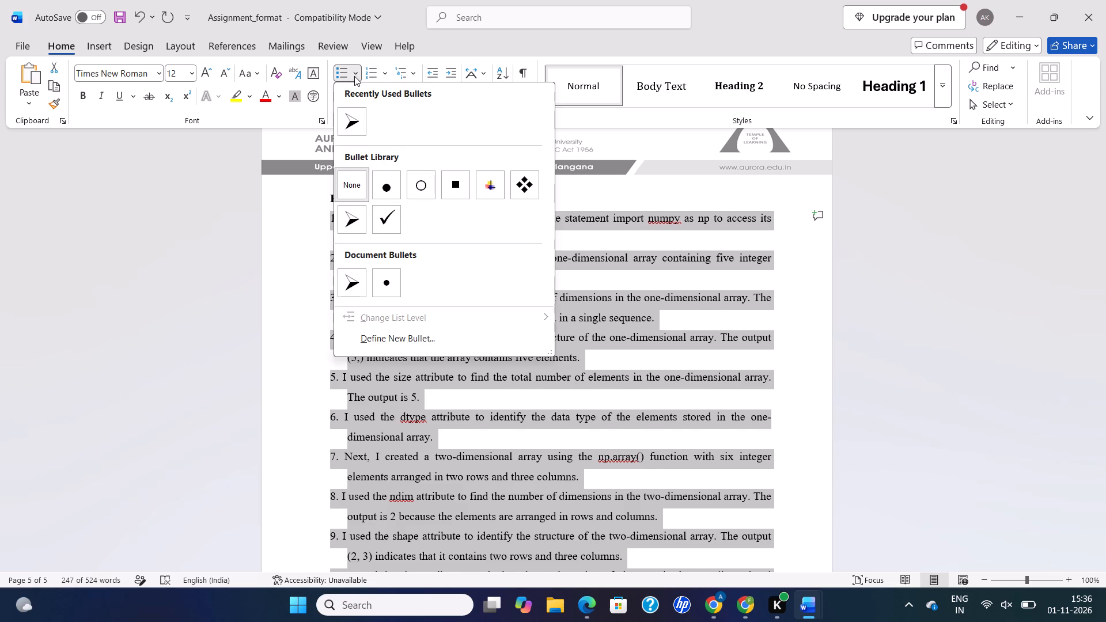
left_click(353, 123)
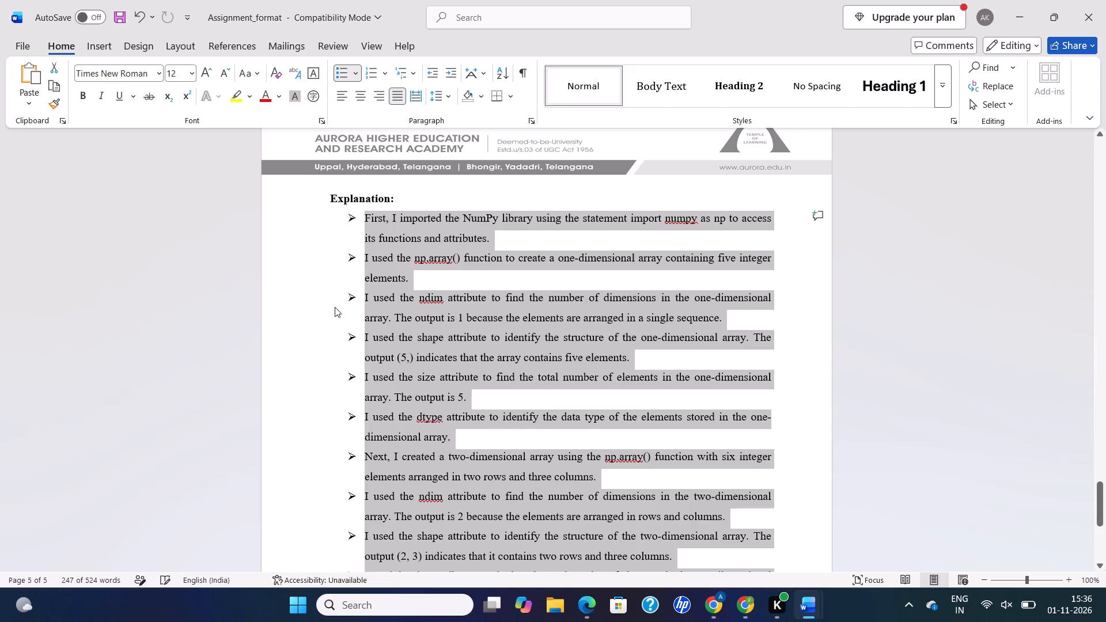
Shift the bullets of the pasted explanation list slightly closer to the page's left margin.
left_click(365, 281)
left_click(353, 224)
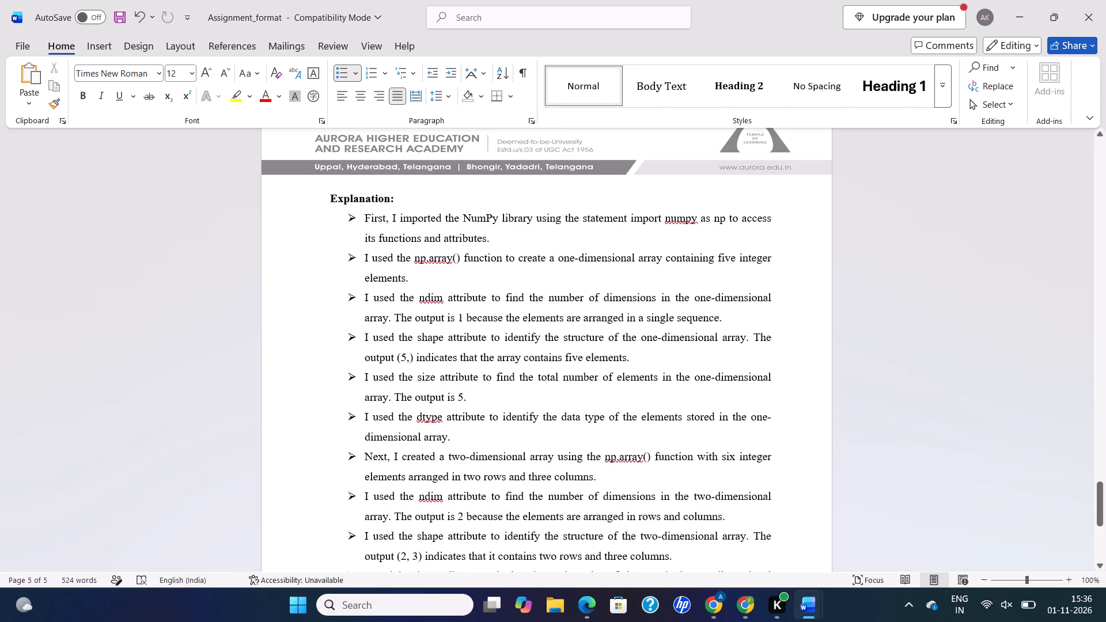
left_click_drag(351, 220, 334, 224)
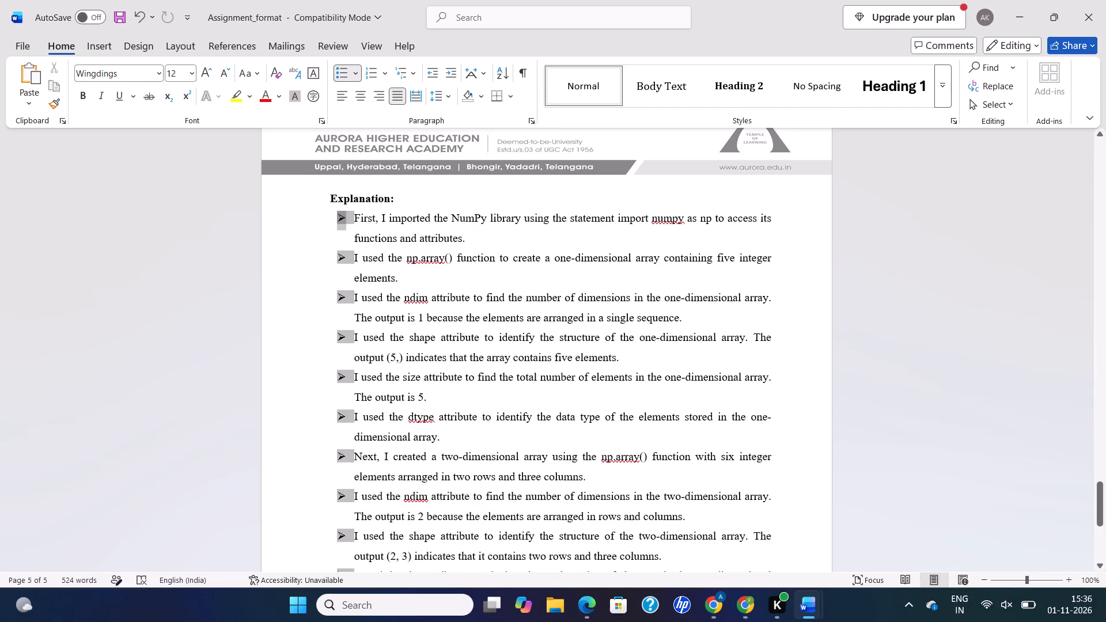
left_click(385, 310)
Compare the formatting of the earlier Explanation and Result sections on page 3 with the new bulleted explanation.
scroll(385, 310, "up", 10)
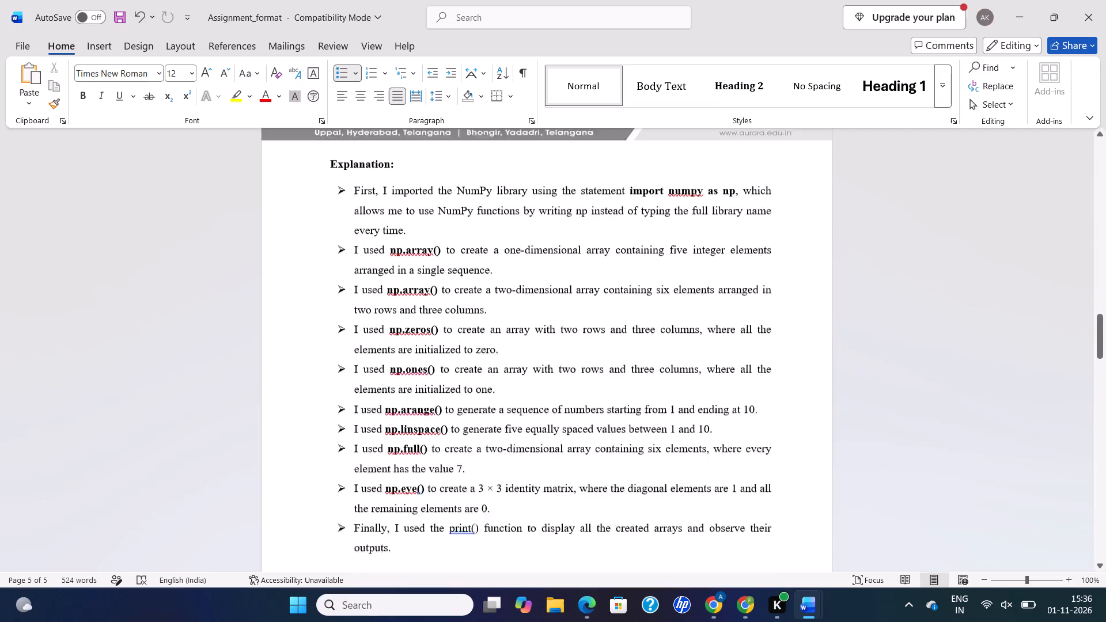
scroll(385, 310, "up", 2)
left_click_drag(369, 282, 399, 361)
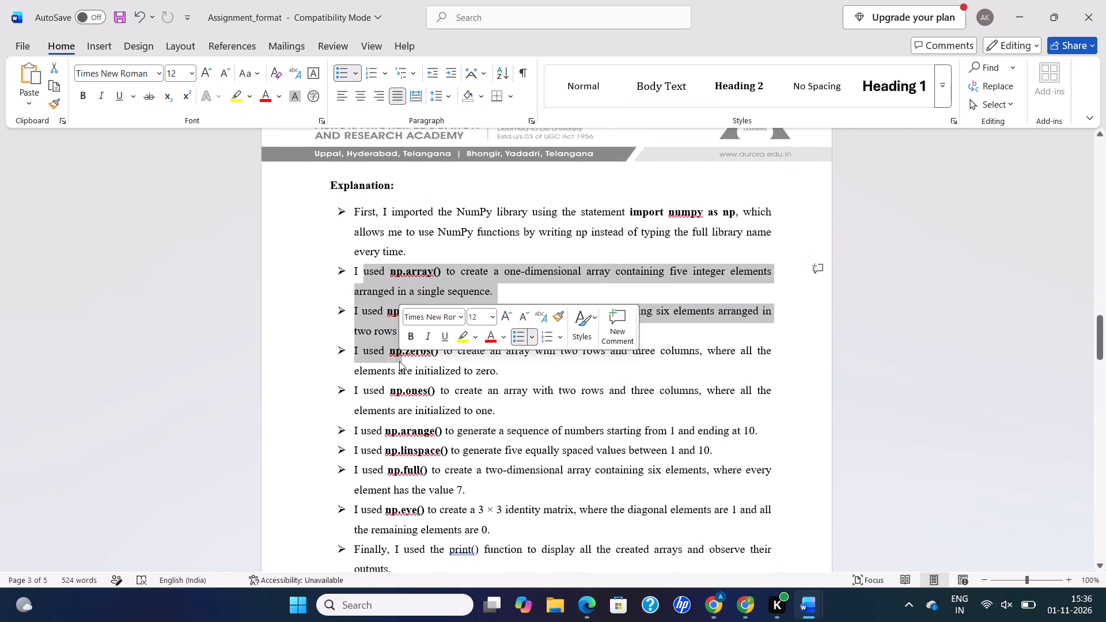
left_click(374, 404)
scroll(374, 404, "down", 1)
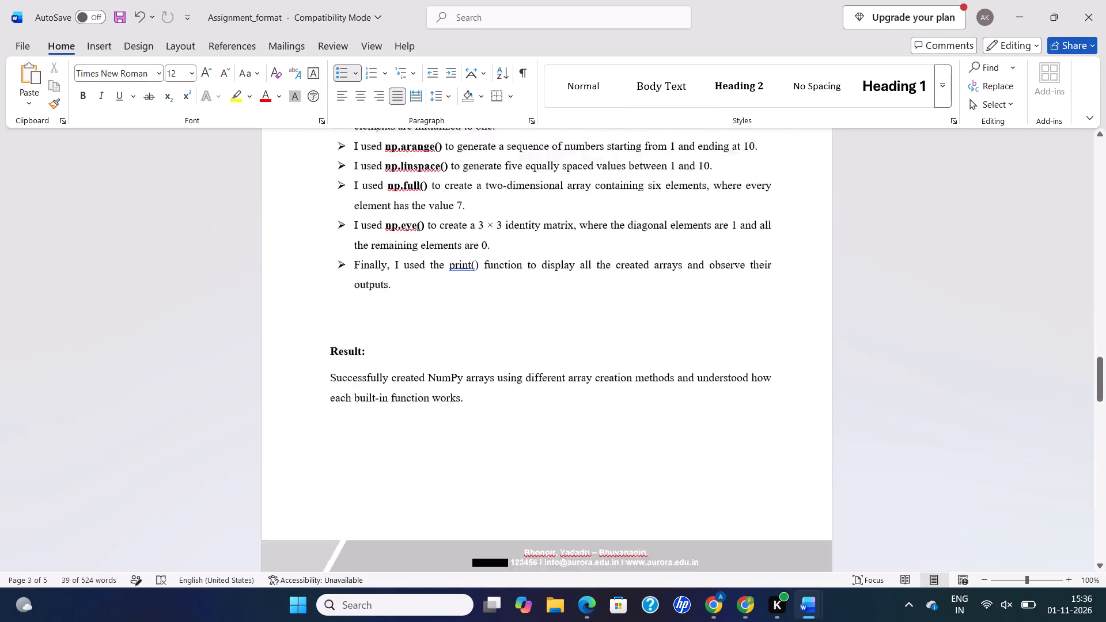
scroll(374, 404, "down", 4)
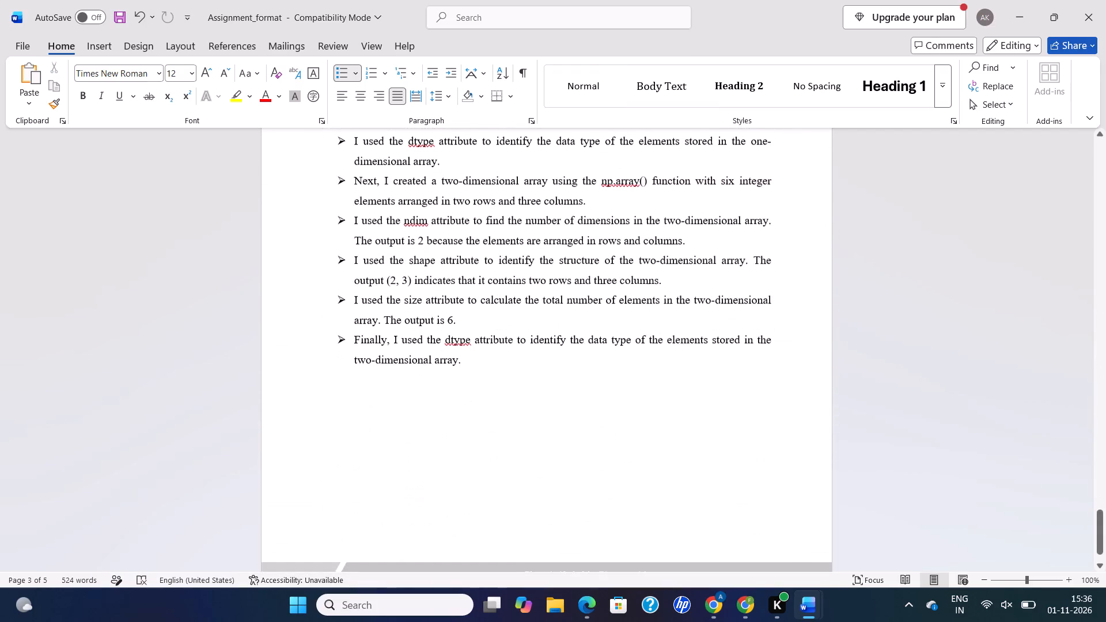
scroll(374, 404, "down", 4)
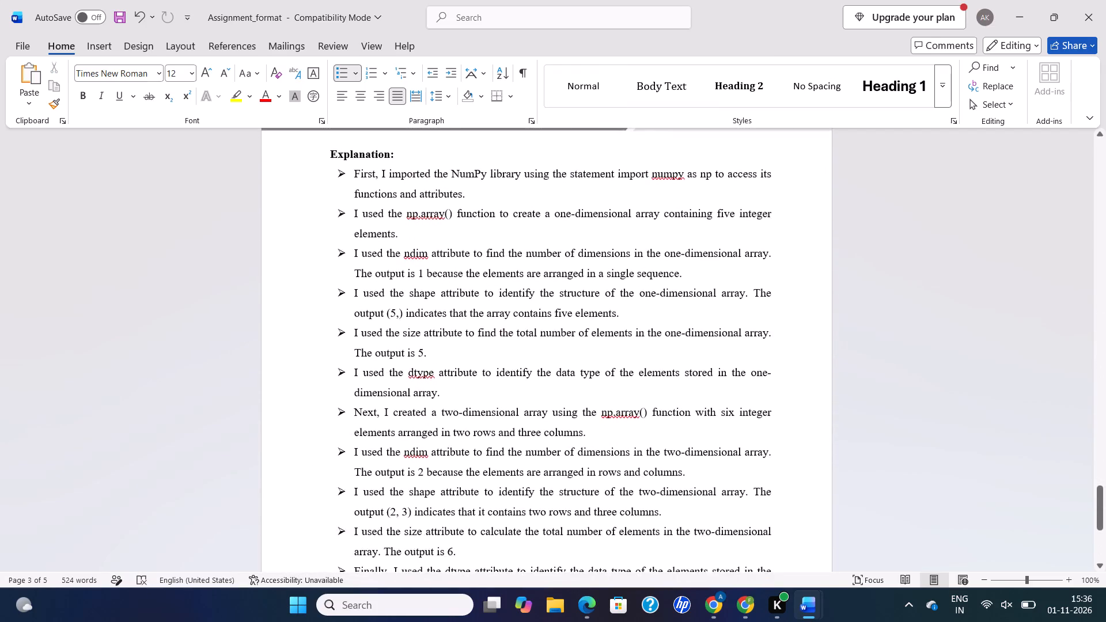
scroll(374, 404, "down", 1)
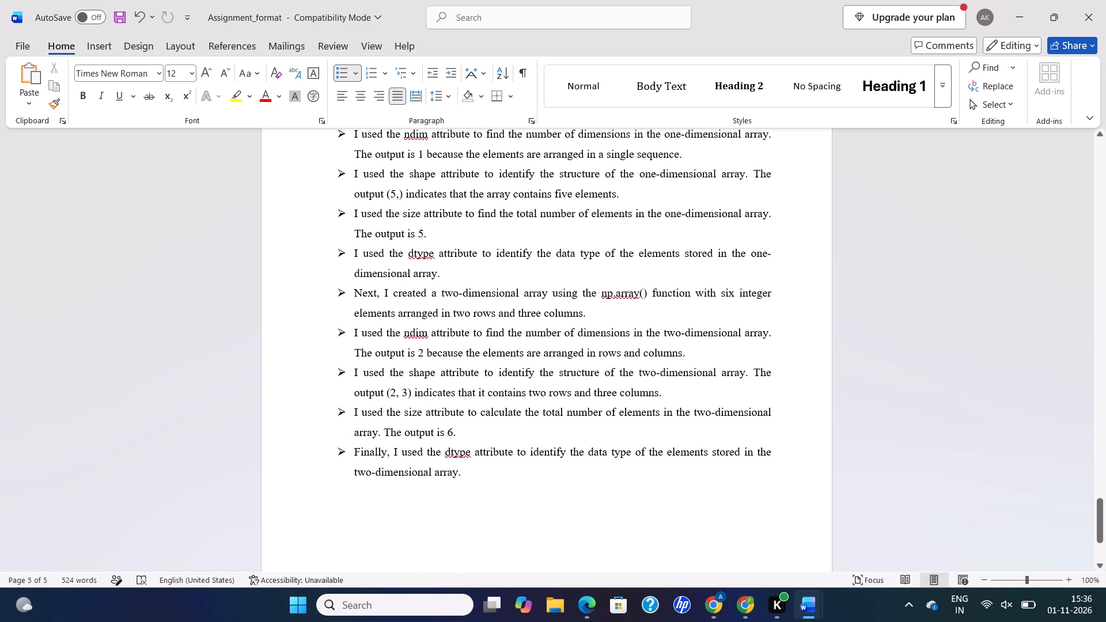
Add an empty, unbulleted line at the left margin below the last explanation item.
left_click(468, 473)
key("Return")
key("BackSpace")
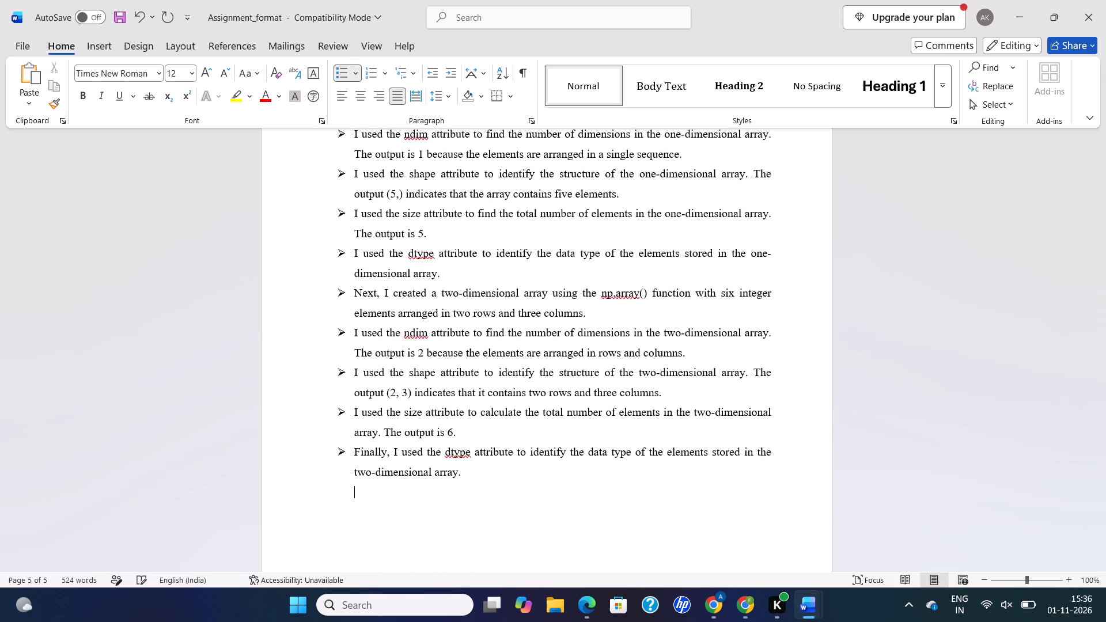
key("BackSpace")
key("BackSpace")
scroll(468, 473, "down", 1)
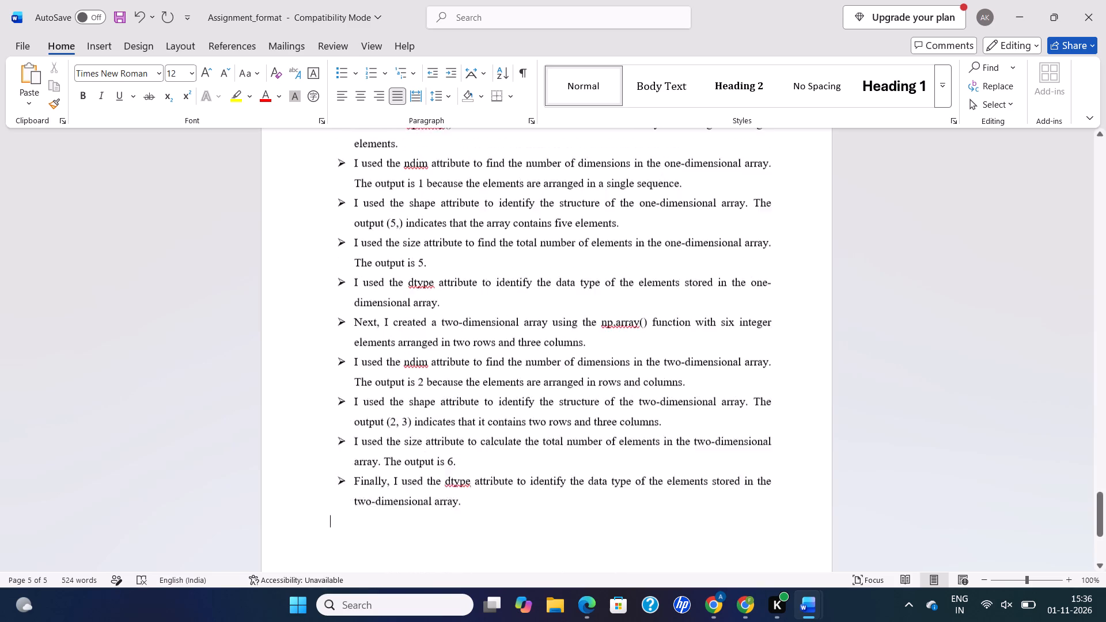
scroll(468, 473, "down", 1)
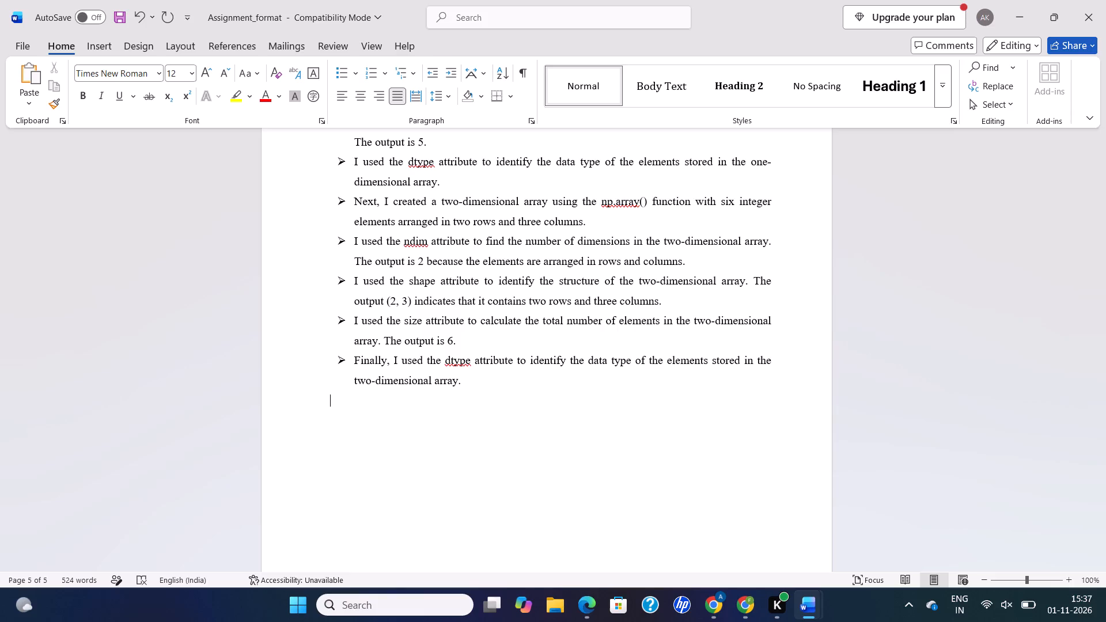
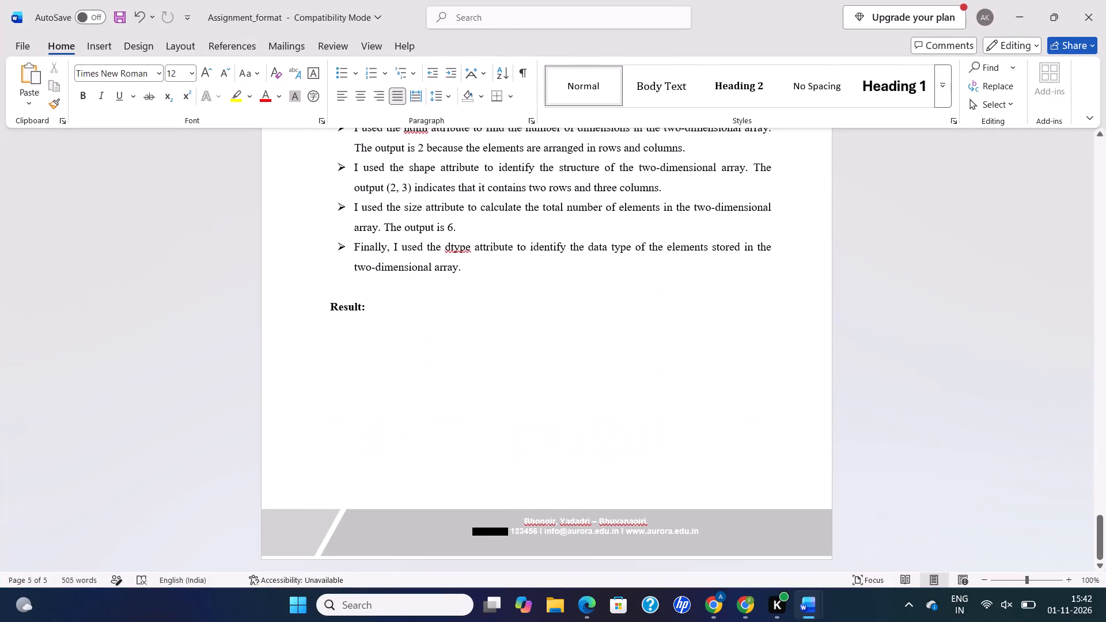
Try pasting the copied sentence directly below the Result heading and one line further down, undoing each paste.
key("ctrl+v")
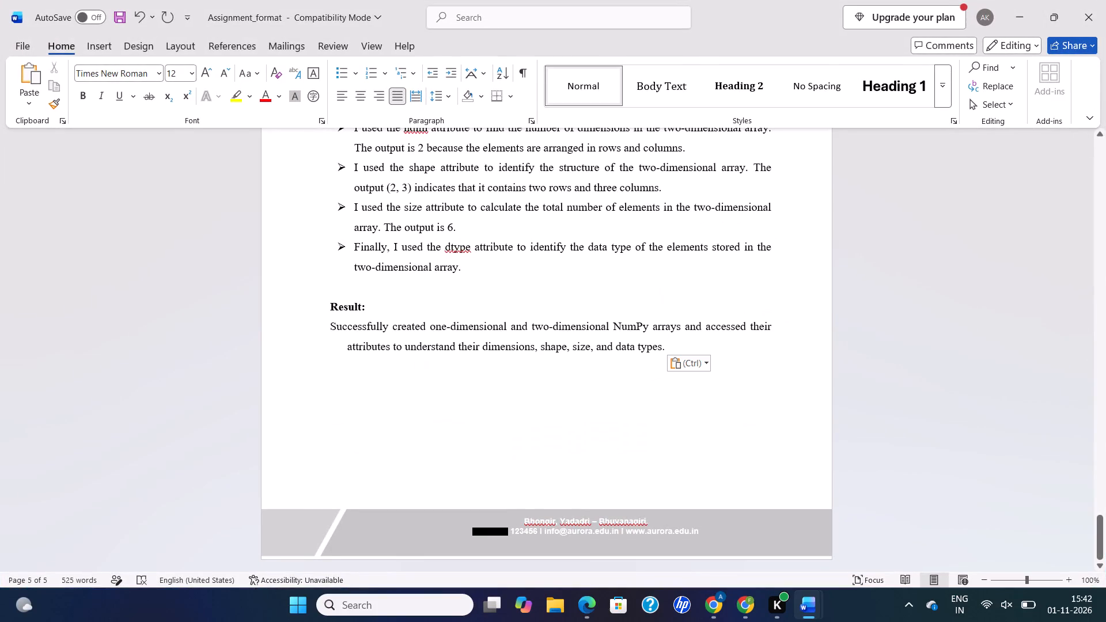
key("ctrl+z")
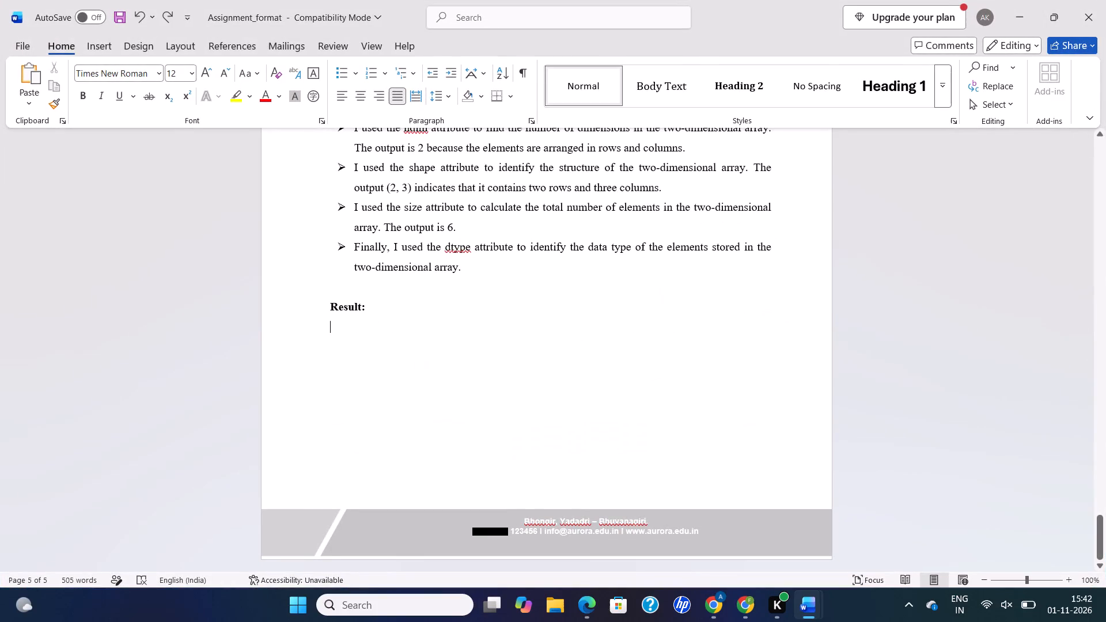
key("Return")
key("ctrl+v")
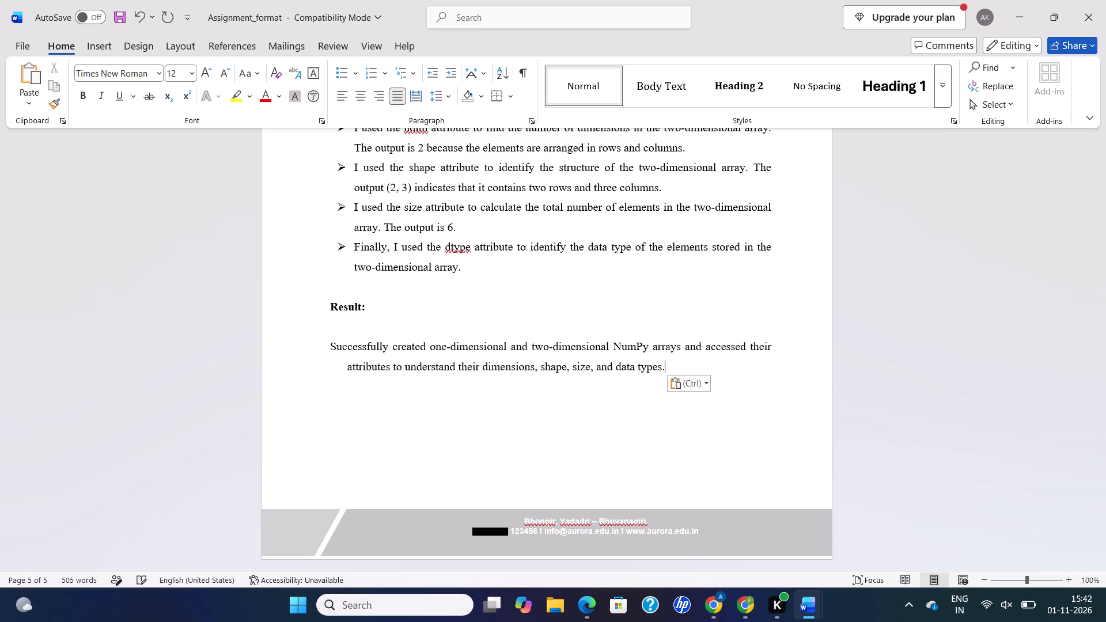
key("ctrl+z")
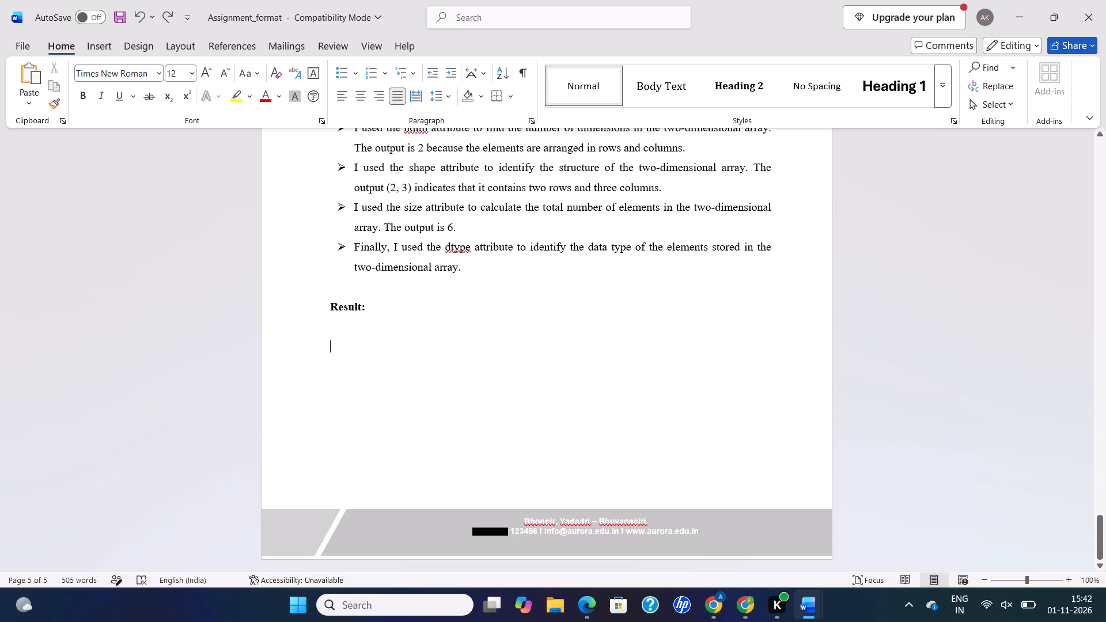
Insert another unbulleted blank line between the last explanation bullet and the Result heading.
left_click(468, 265)
key("Return")
key("BackSpace")
key("BackSpace")
key("BackSpace")
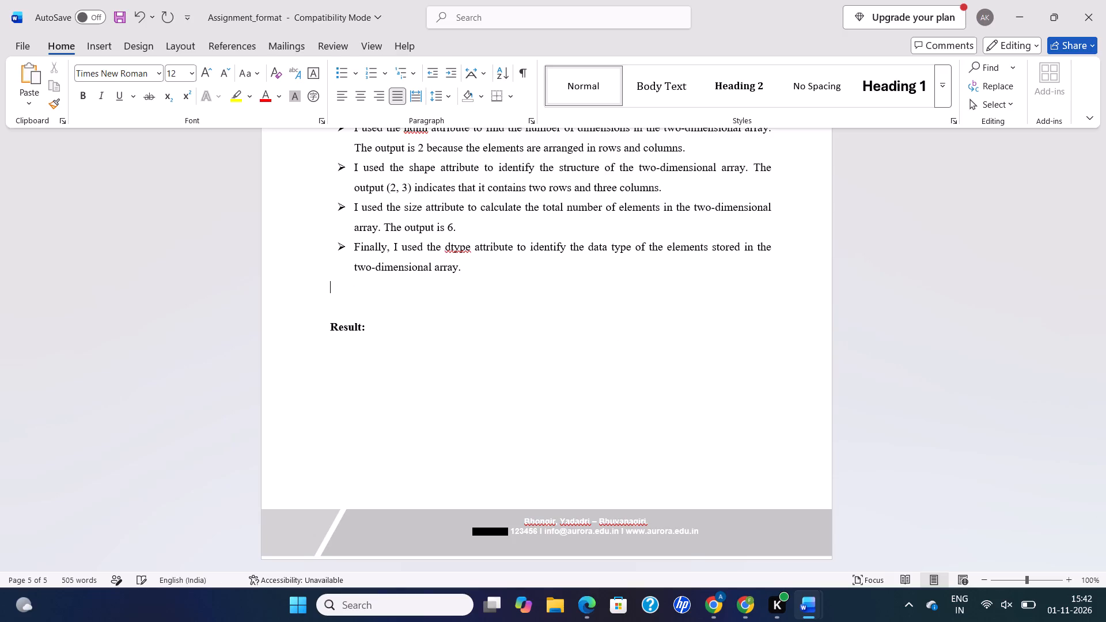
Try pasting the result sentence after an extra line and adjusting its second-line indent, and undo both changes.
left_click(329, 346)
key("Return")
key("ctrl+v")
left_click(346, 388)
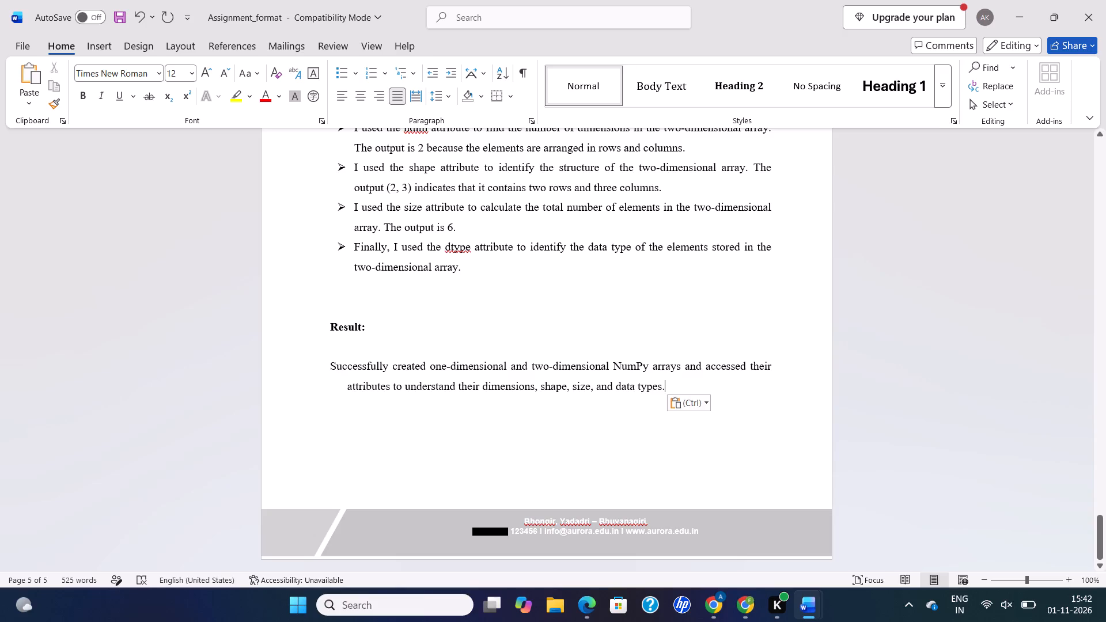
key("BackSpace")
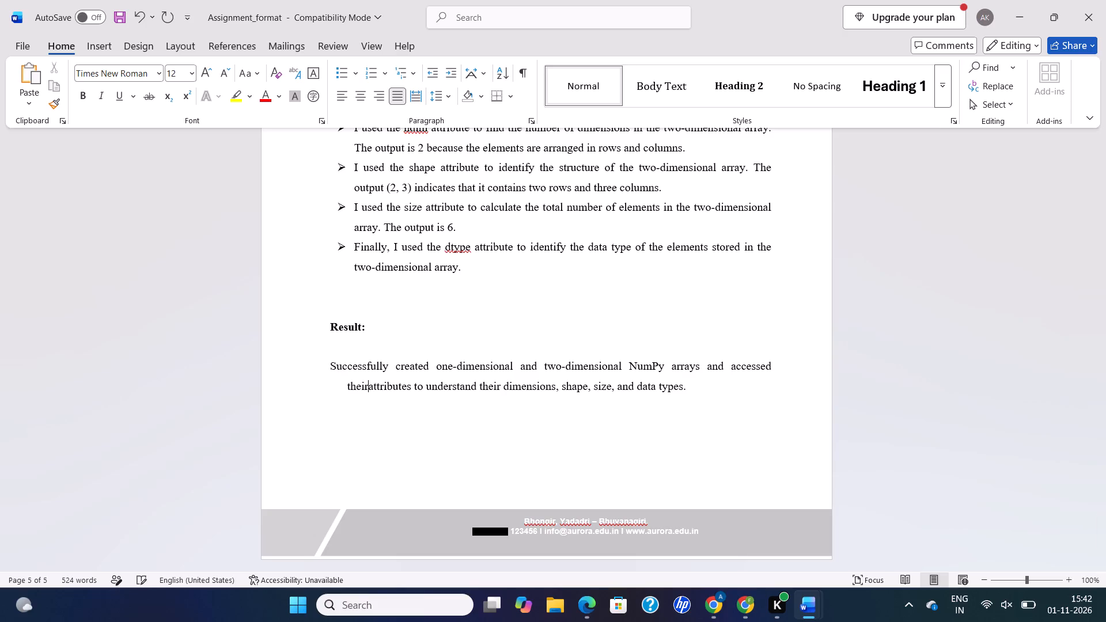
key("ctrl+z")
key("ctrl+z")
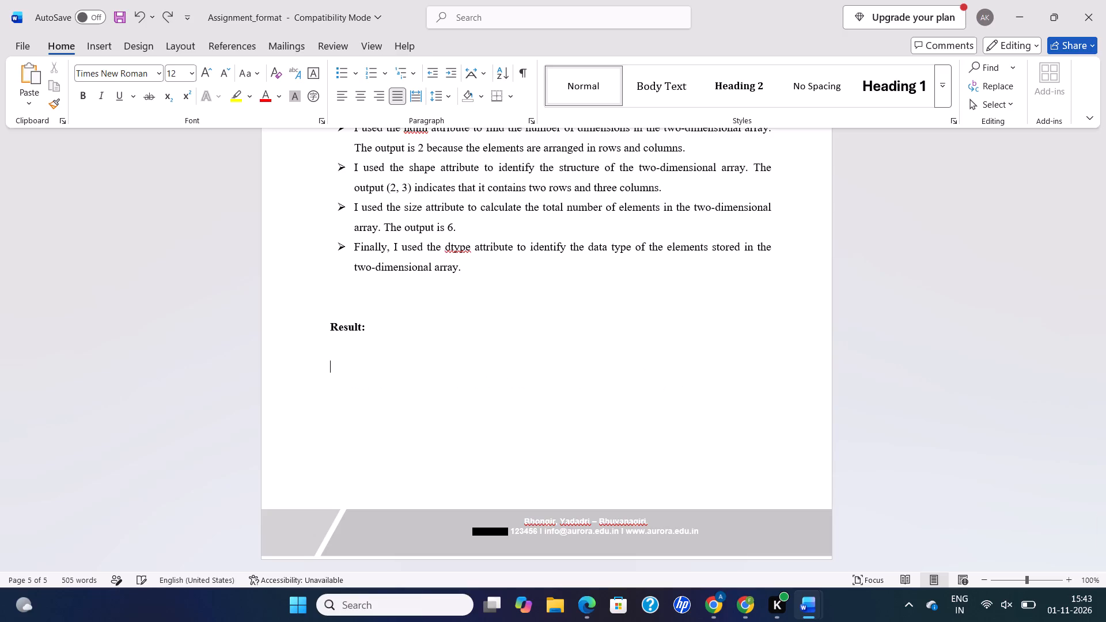
Remove the extra line and indent under the Result heading and paste the copied NumPy Attributes result sentence there.
key("BackSpace")
key("equal")
key("BackSpace")
key("BackSpace")
key("ctrl+v")
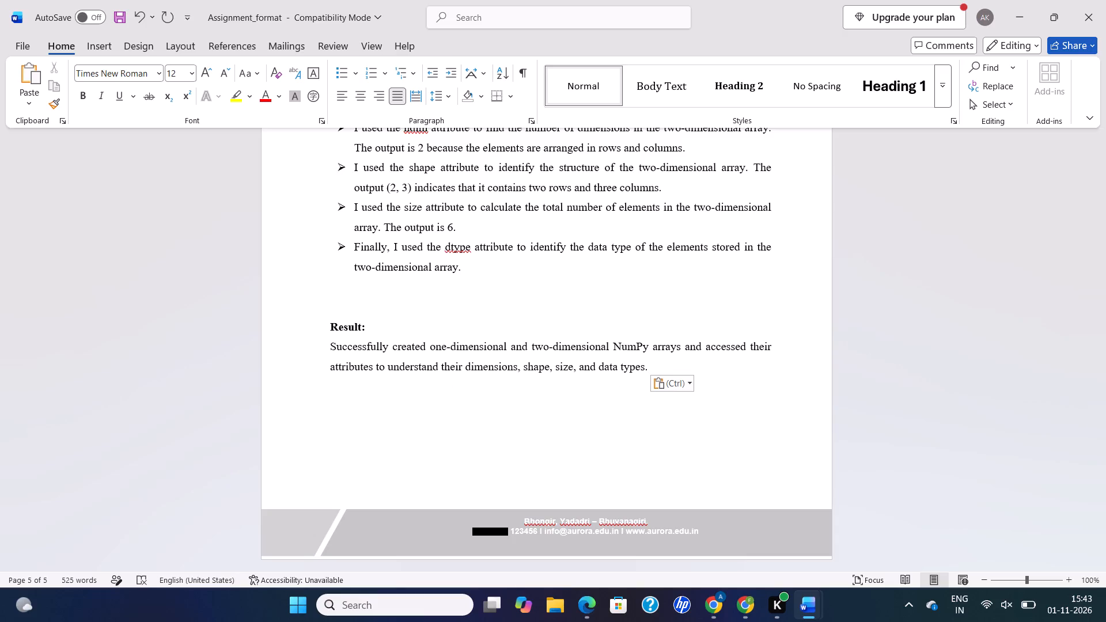
Remove one of the two blank lines between the last explanation bullet and the Result heading of the NumPy Attributes section.
left_click(331, 305)
key("BackSpace")
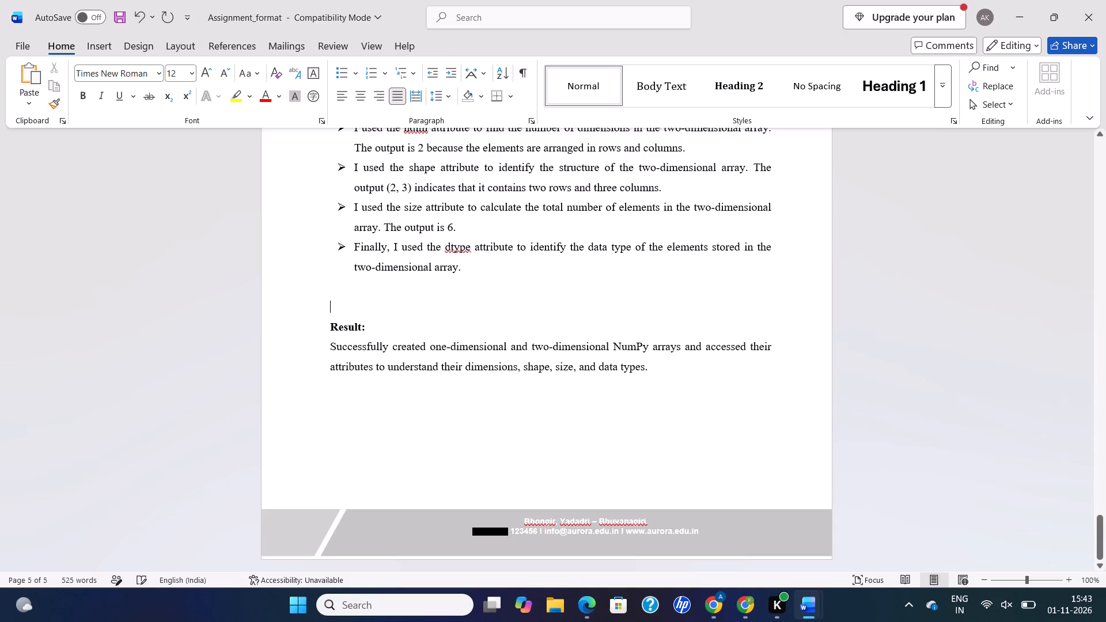
key("BackSpace")
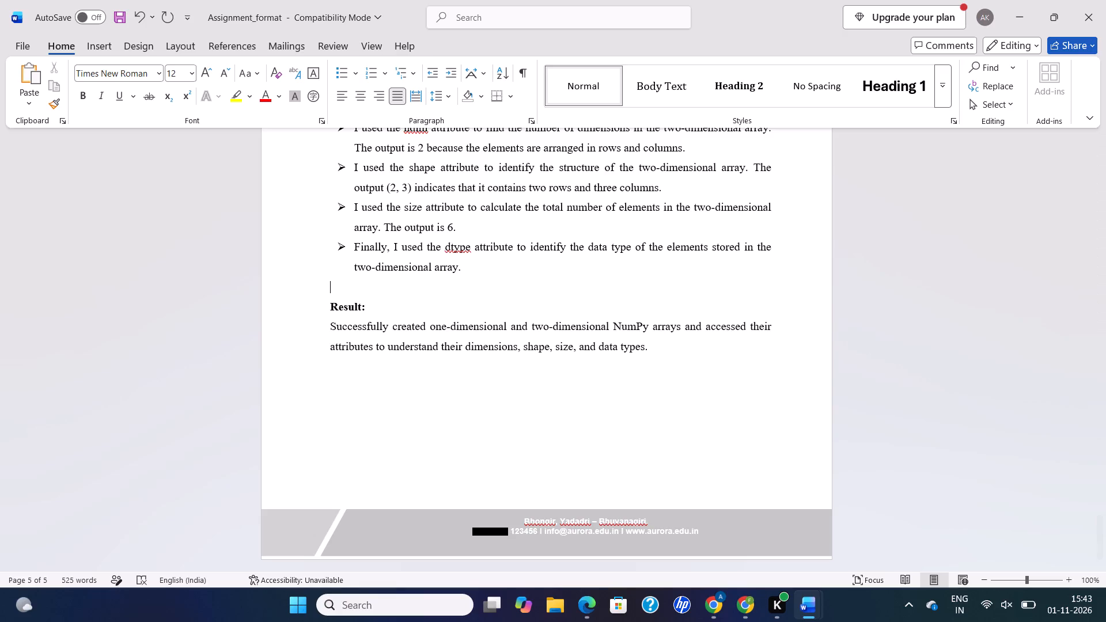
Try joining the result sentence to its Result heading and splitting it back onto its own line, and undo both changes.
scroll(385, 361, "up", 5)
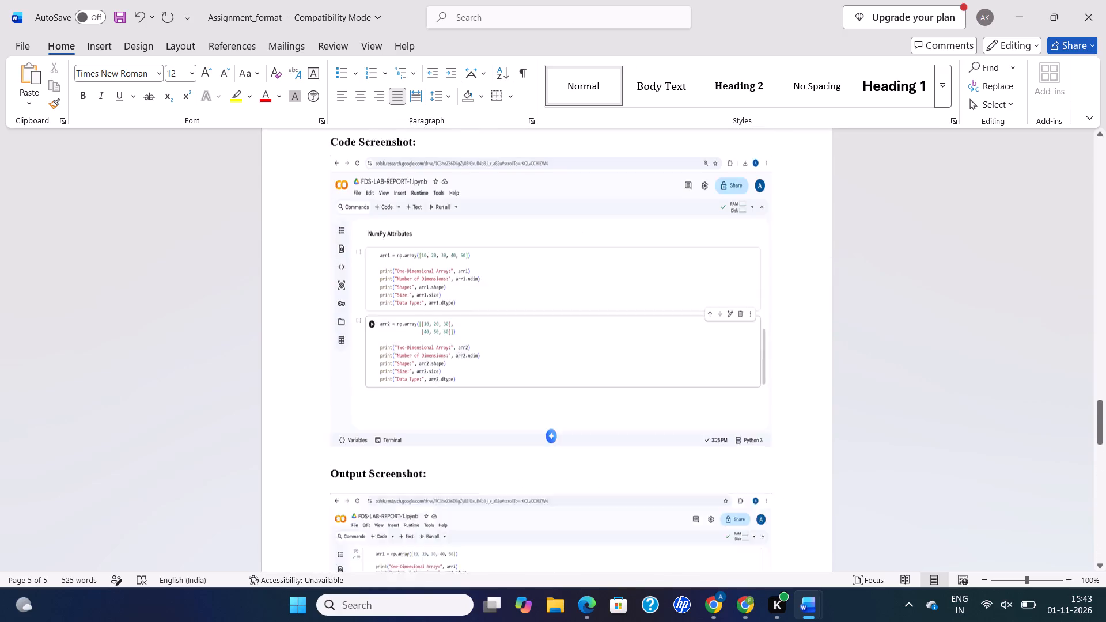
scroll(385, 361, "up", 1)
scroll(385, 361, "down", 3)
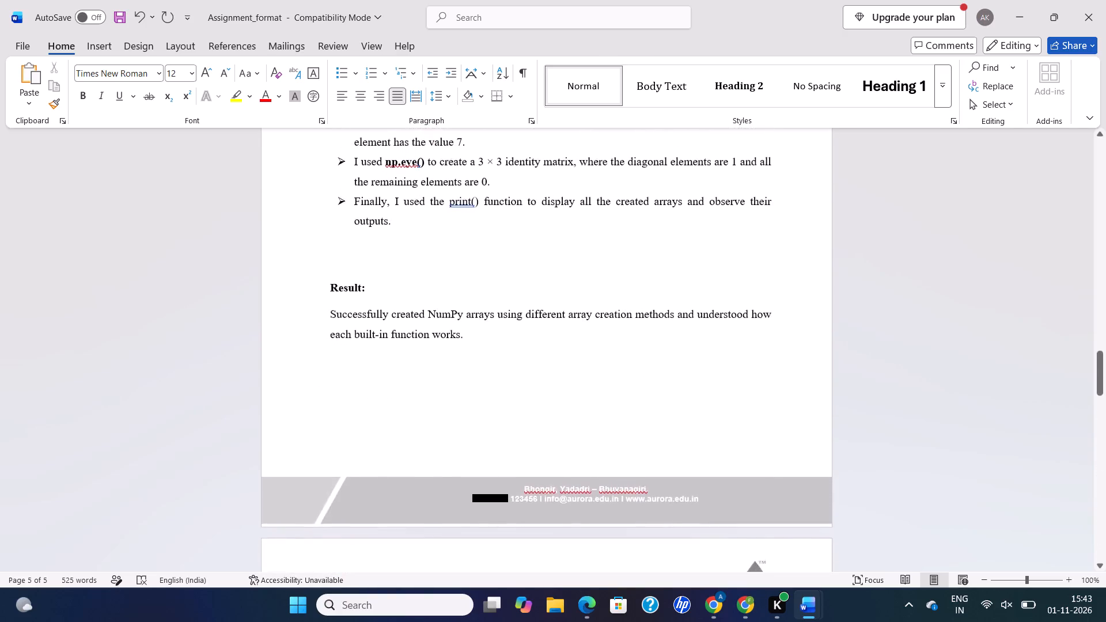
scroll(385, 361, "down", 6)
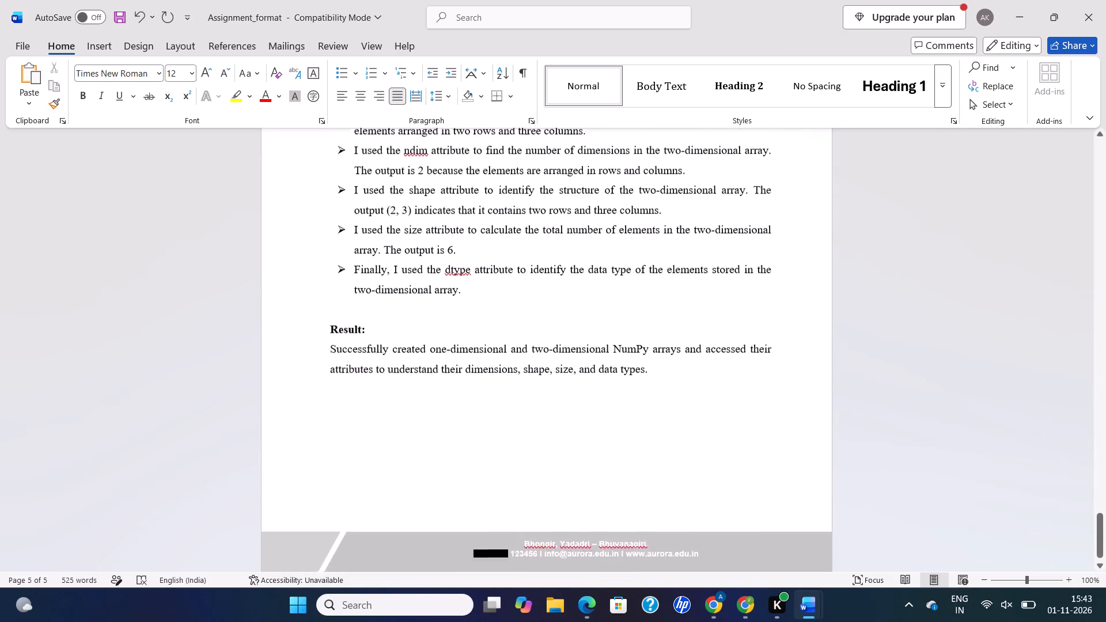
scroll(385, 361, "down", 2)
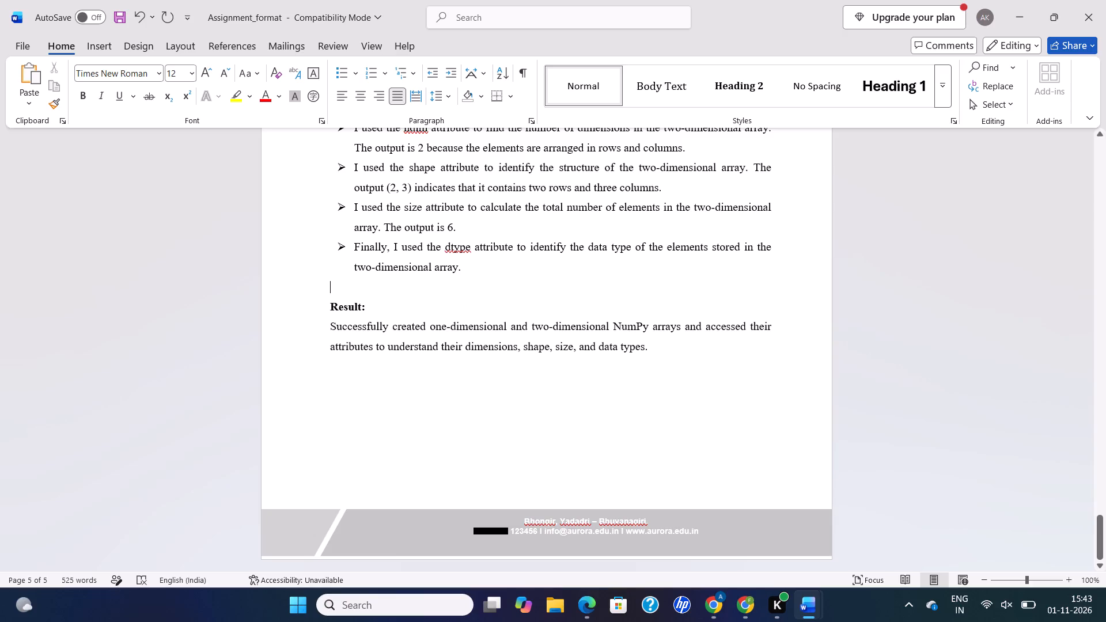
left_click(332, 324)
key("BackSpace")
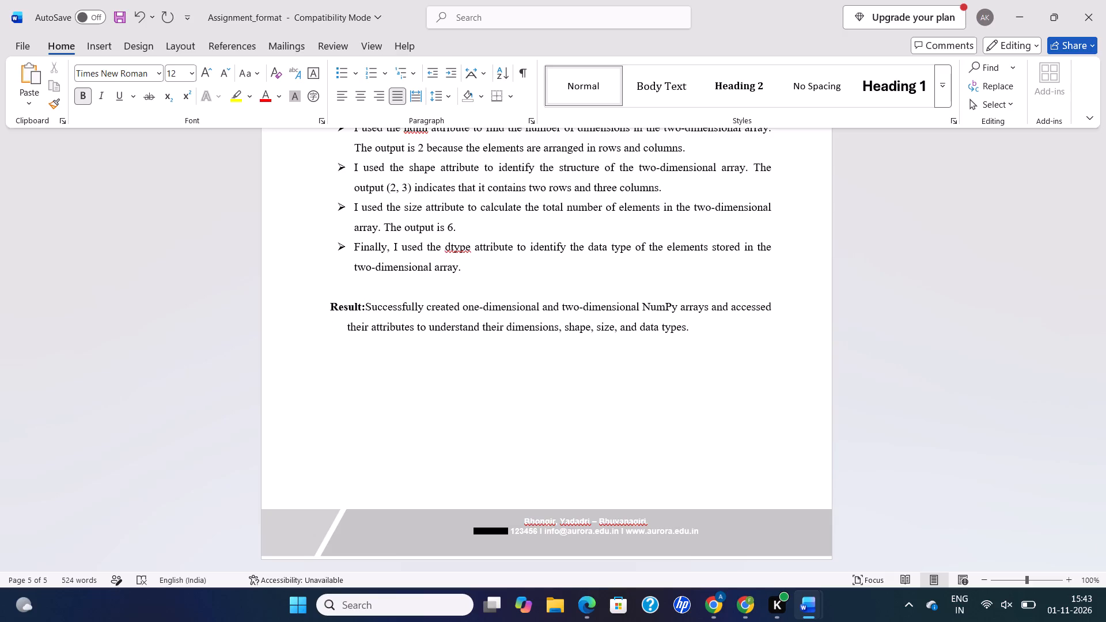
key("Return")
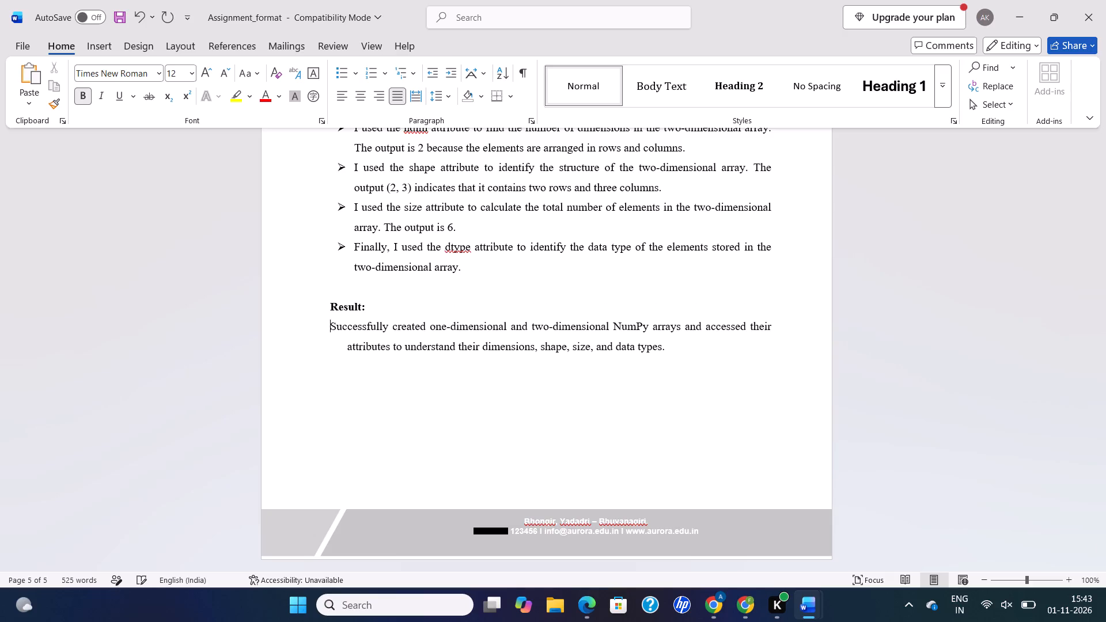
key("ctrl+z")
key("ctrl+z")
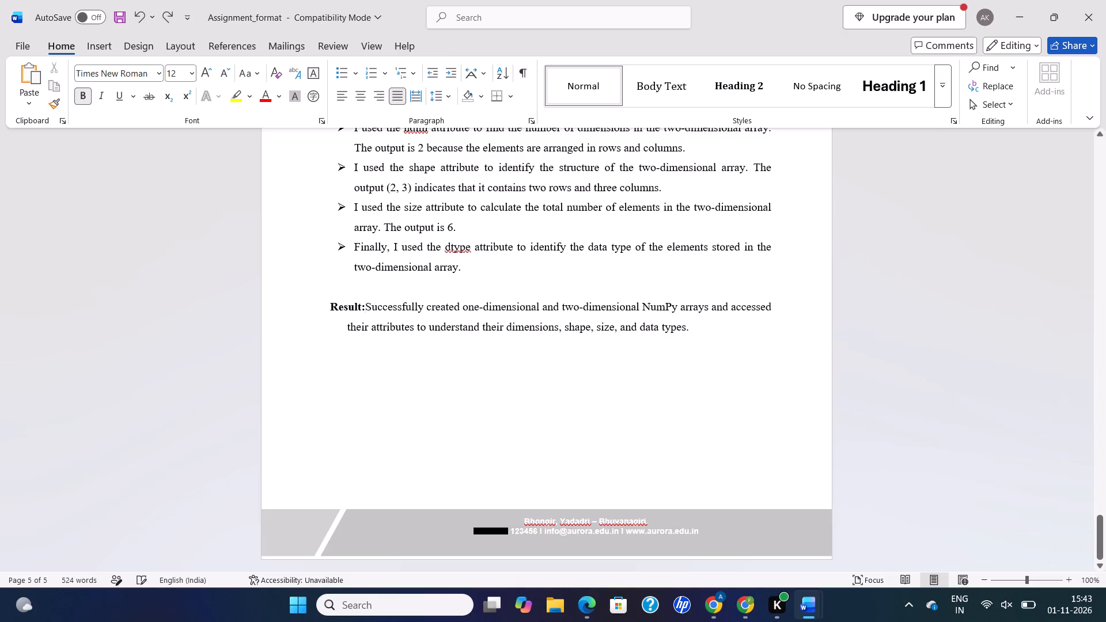
Add eight blank lines below the NumPy Attributes result to continue the report on a new sixth page.
scroll(355, 368, "down", 5)
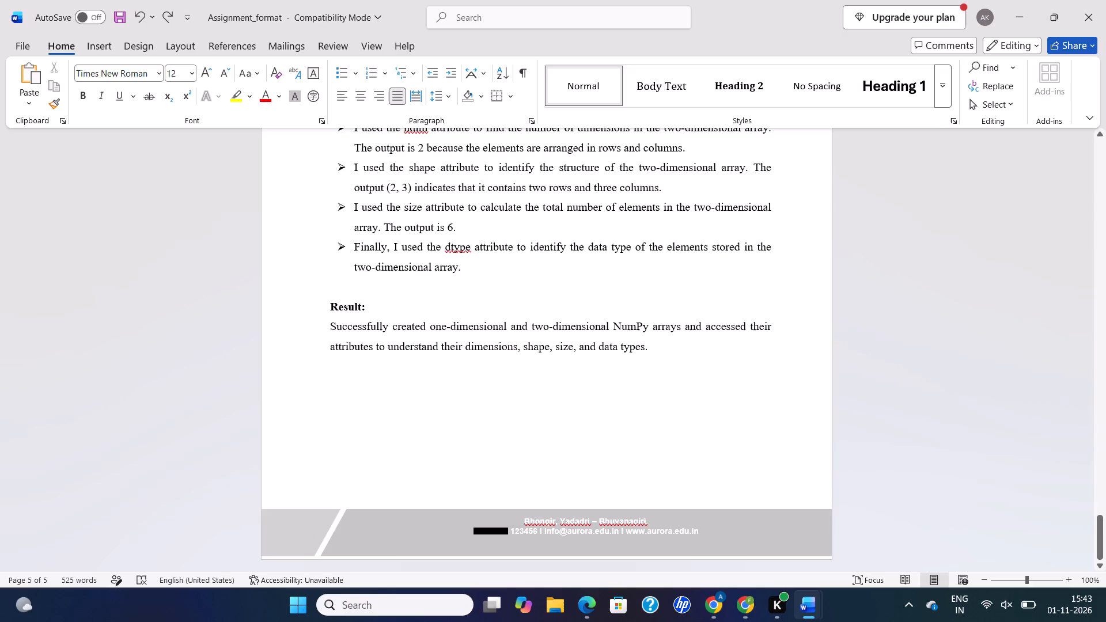
left_click(357, 440)
key("Return")
key("Return")
key("Return")
key("Return")
key("Return")
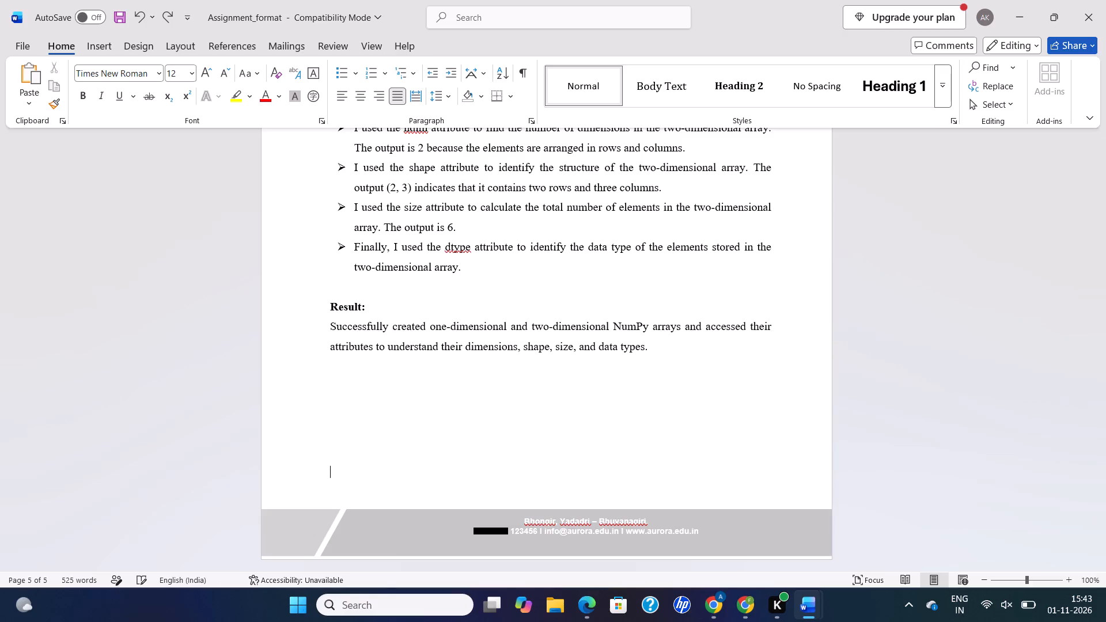
key("Return")
key("Return")
key("Return")
scroll(357, 440, "down", 1)
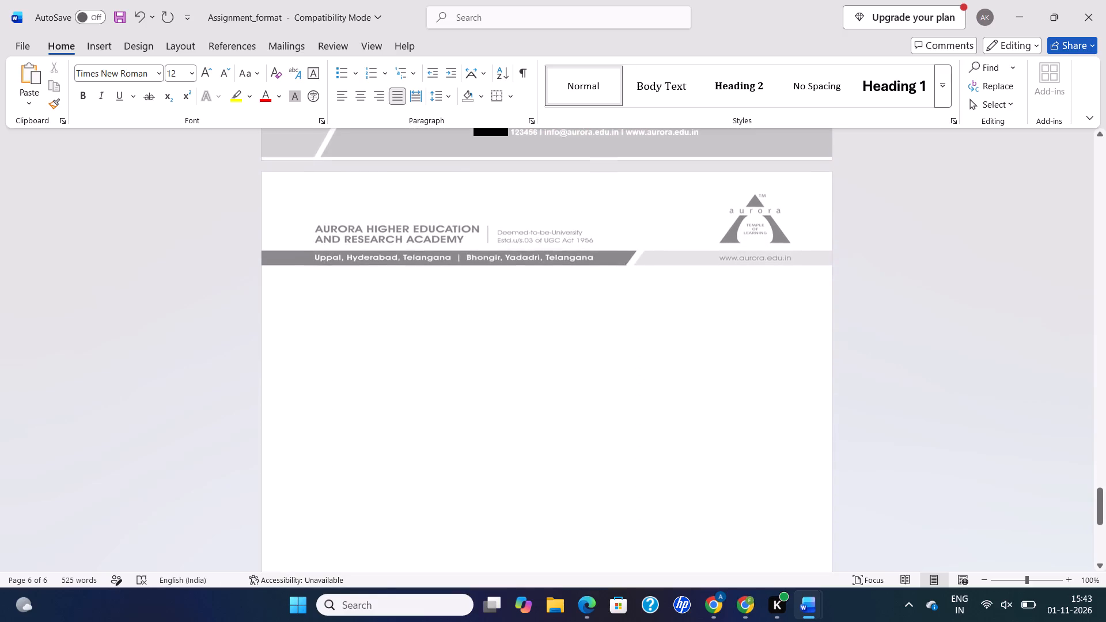
scroll(357, 440, "down", 1)
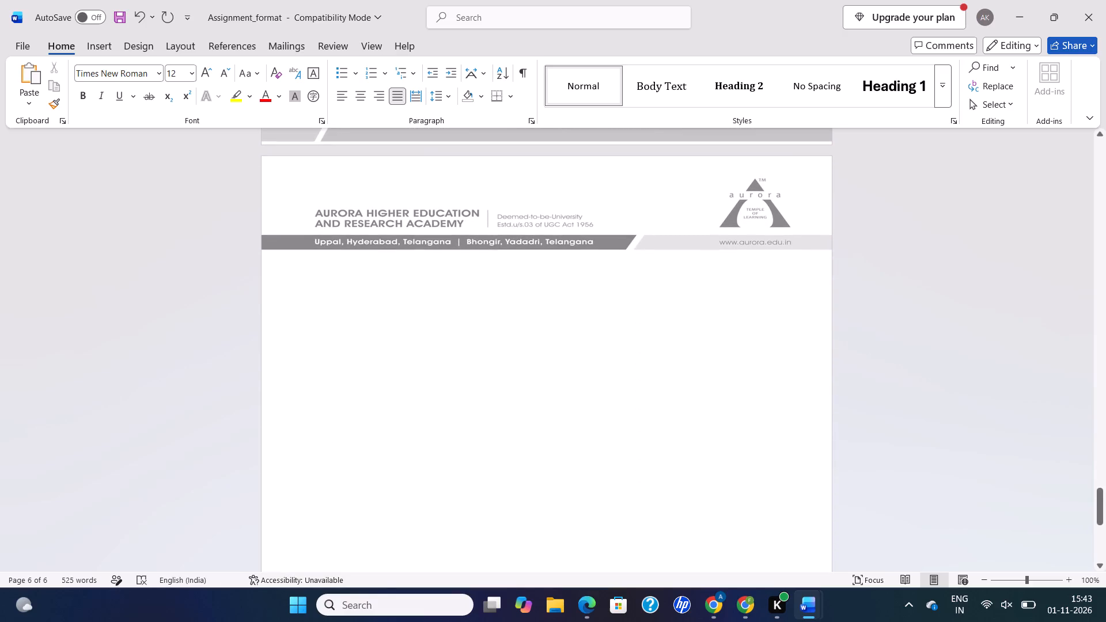
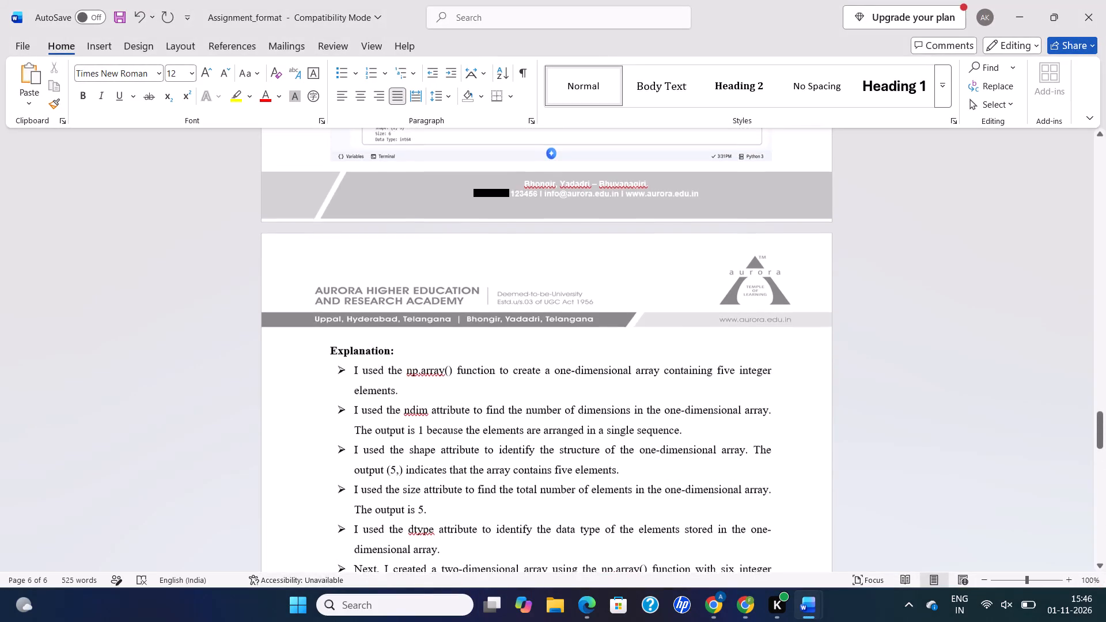
scroll(565, 162, "up", 2)
scroll(565, 162, "down", 1)
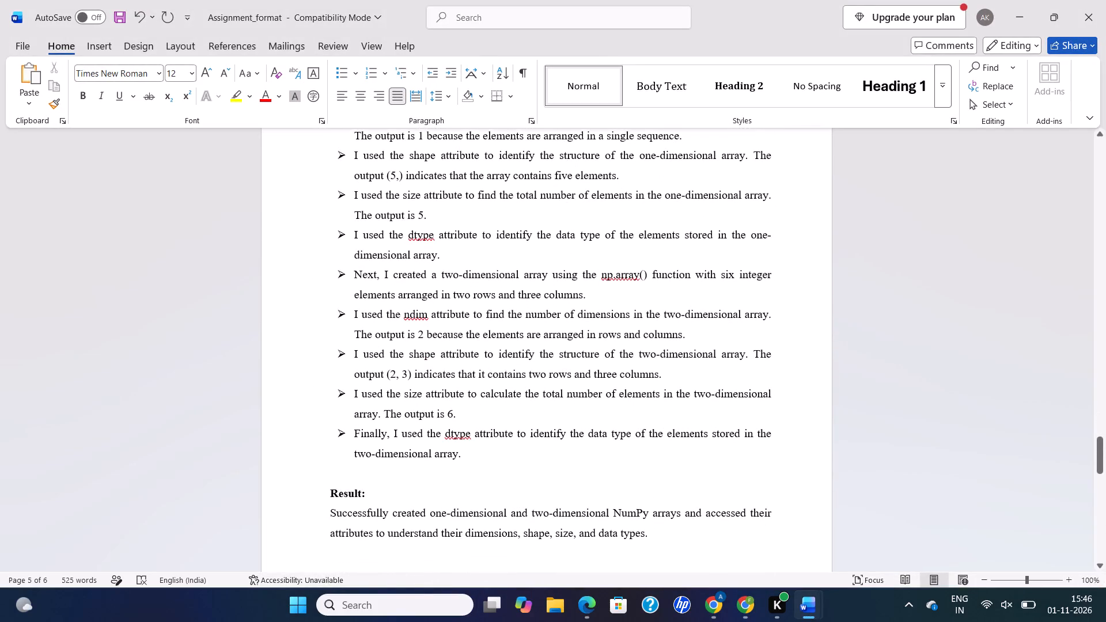
left_click_drag(463, 461, 311, 97)
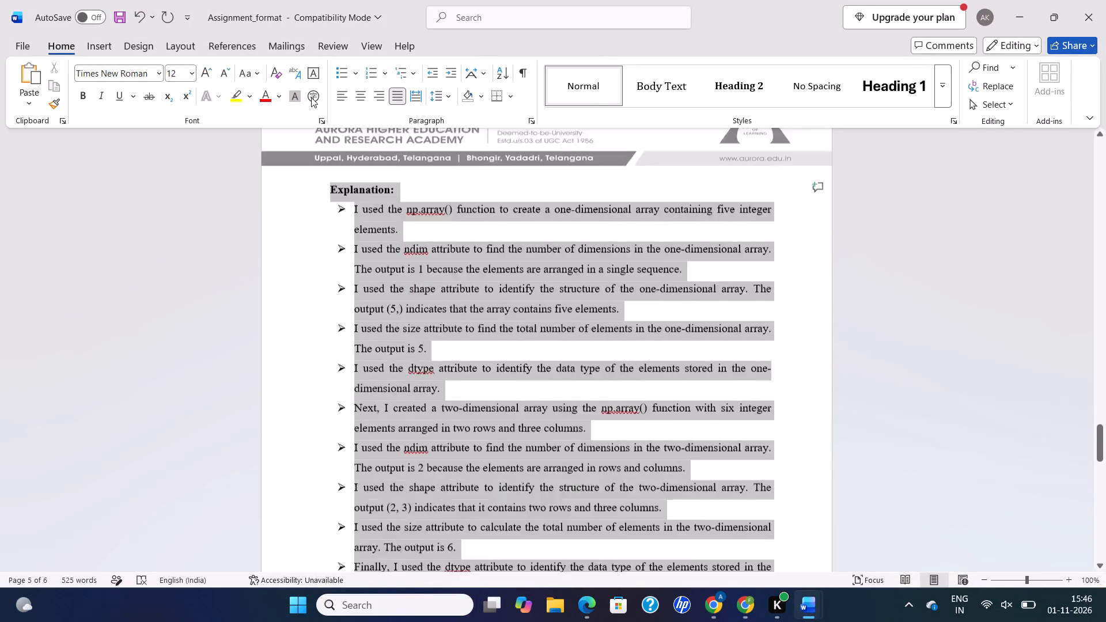
left_click_drag(311, 97, 336, 347)
key("BackSpace")
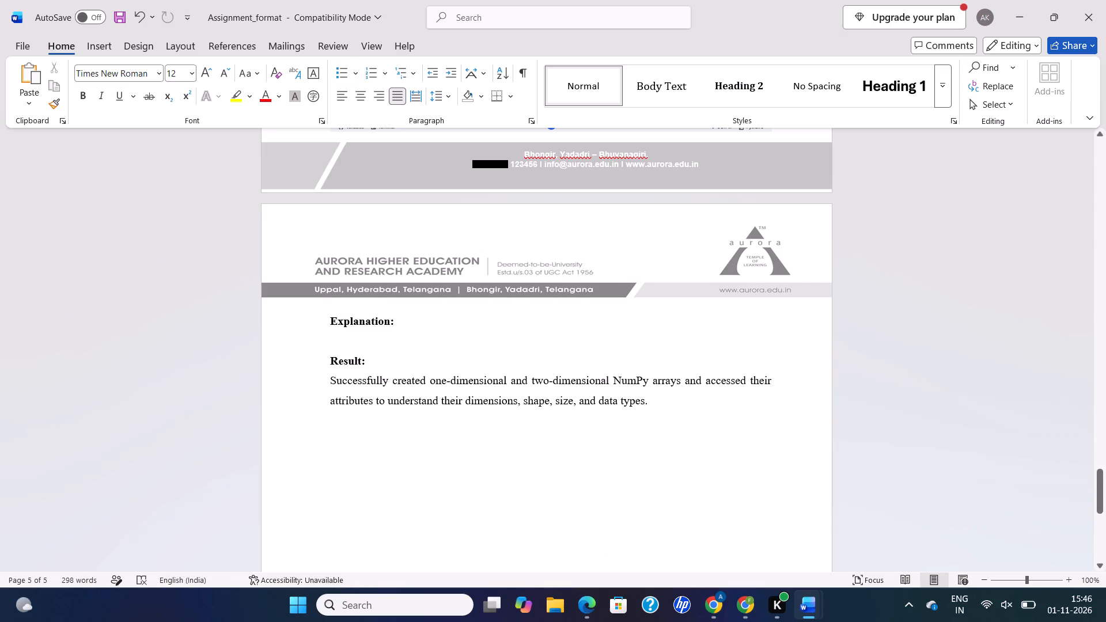
key("ctrl+v")
Make the headings "Cell 1: One-Dimensional Array (1D)" and "Cell 2: Two-Dimensional Array (2D)" bold.
scroll(351, 397, "down", 1)
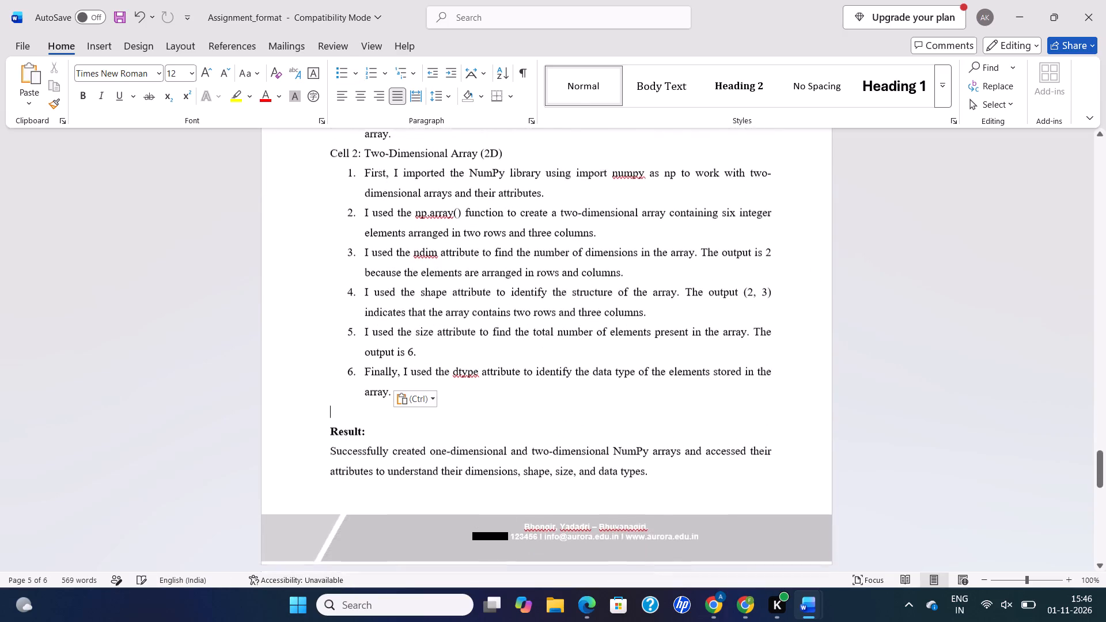
scroll(351, 397, "down", 1)
scroll(351, 397, "up", 2)
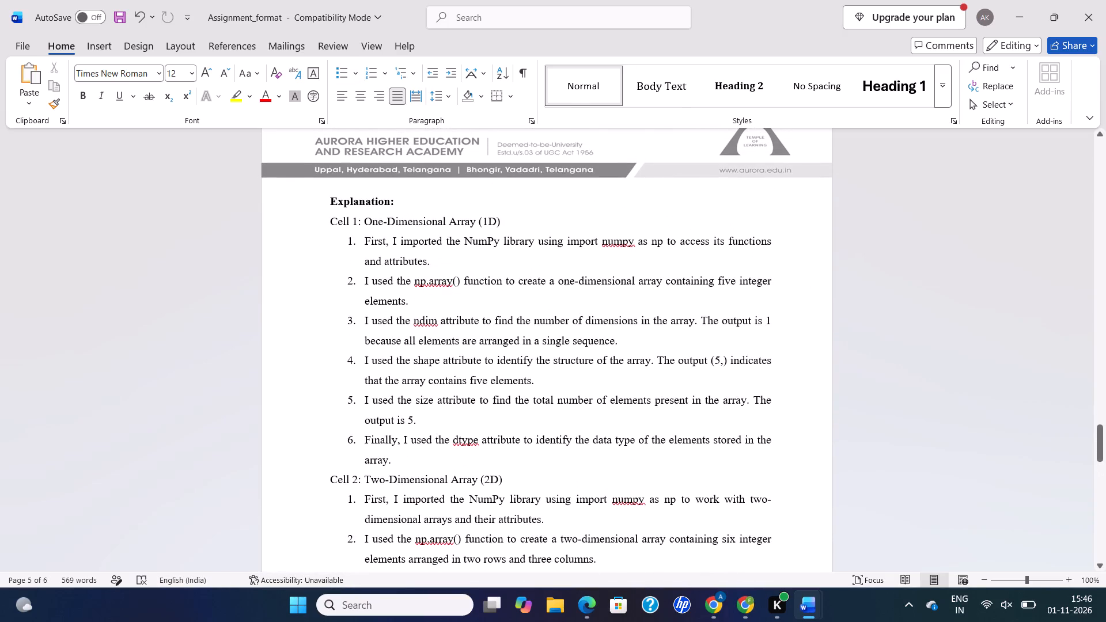
left_click_drag(329, 219, 495, 229)
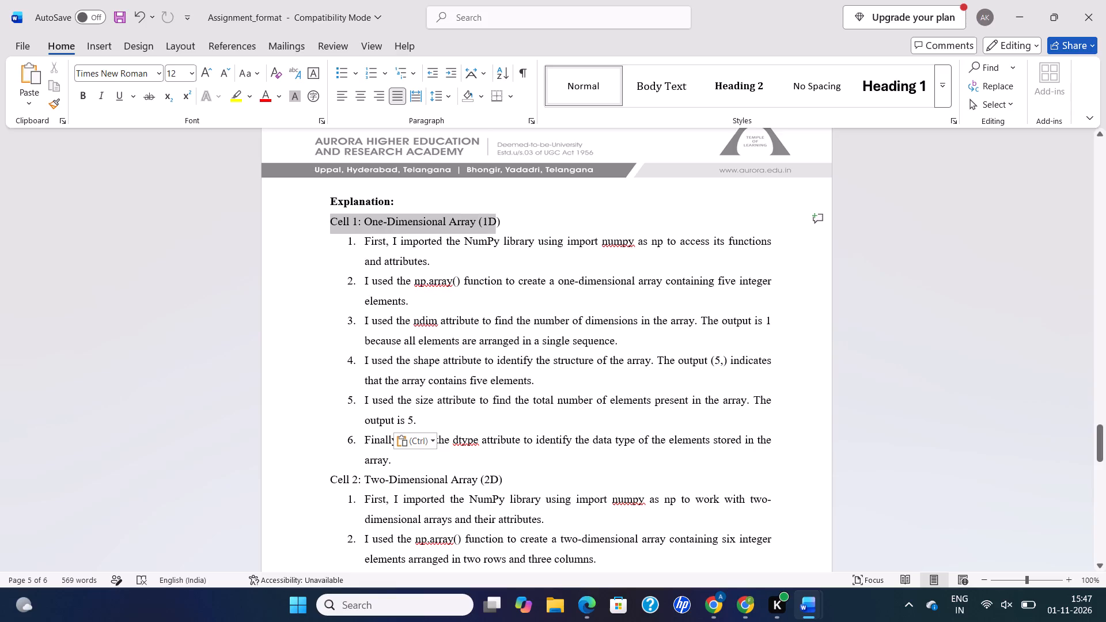
left_click_drag(495, 229, 503, 227)
key("ctrl+b")
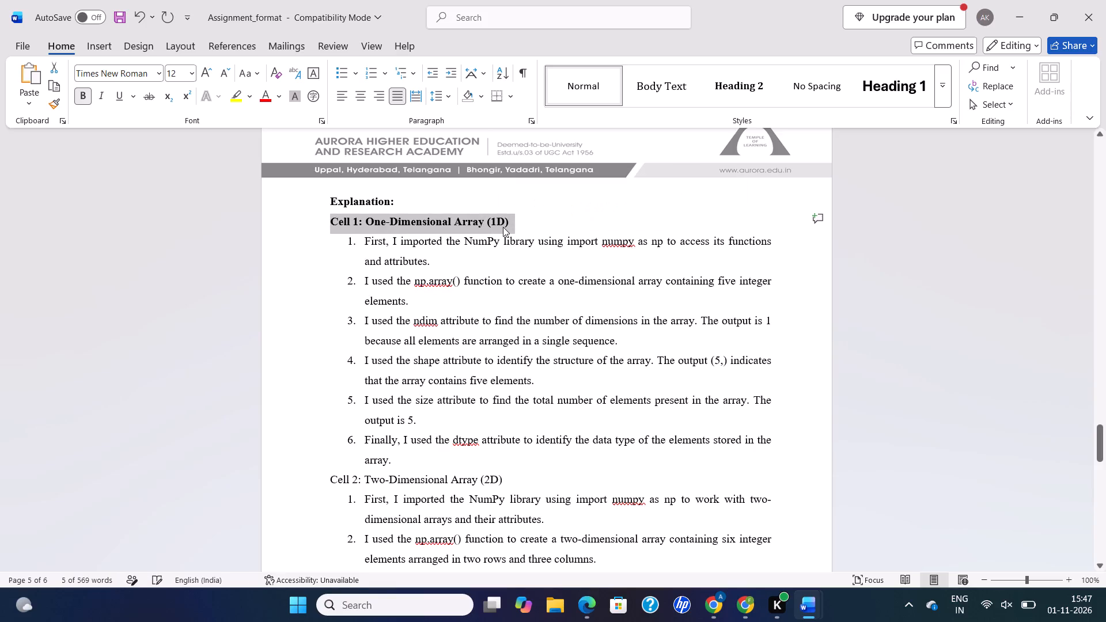
left_click_drag(504, 479, 347, 479)
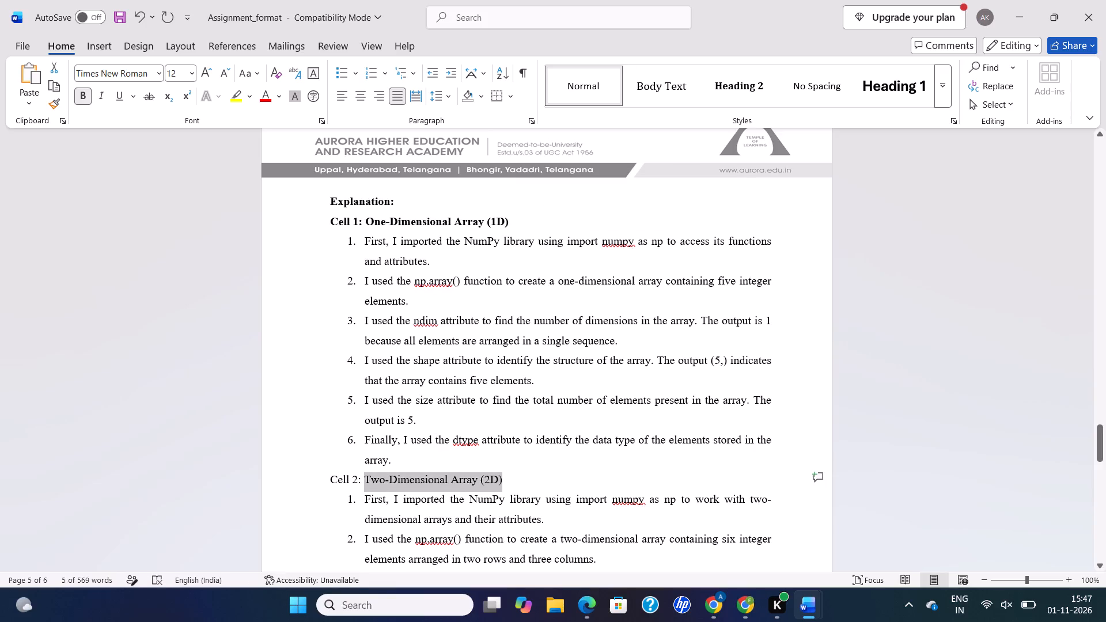
left_click_drag(347, 479, 329, 477)
key("ctrl+b")
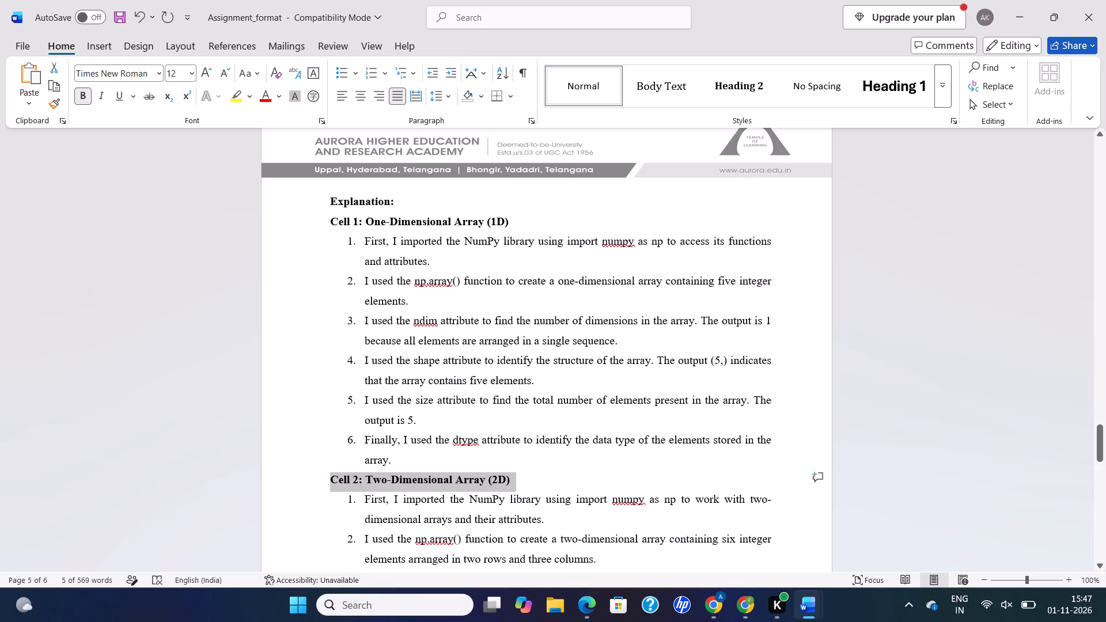
Change the numbered points under Cell 1: One-Dimensional Array (1D) to arrow bullets.
scroll(418, 422, "down", 1)
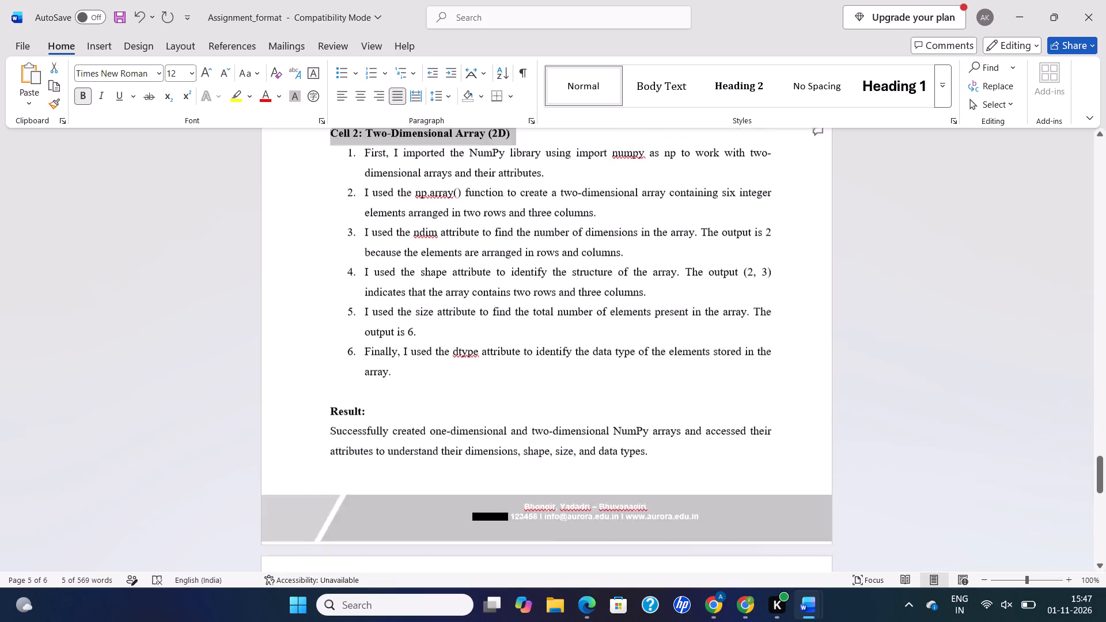
scroll(418, 422, "down", 3)
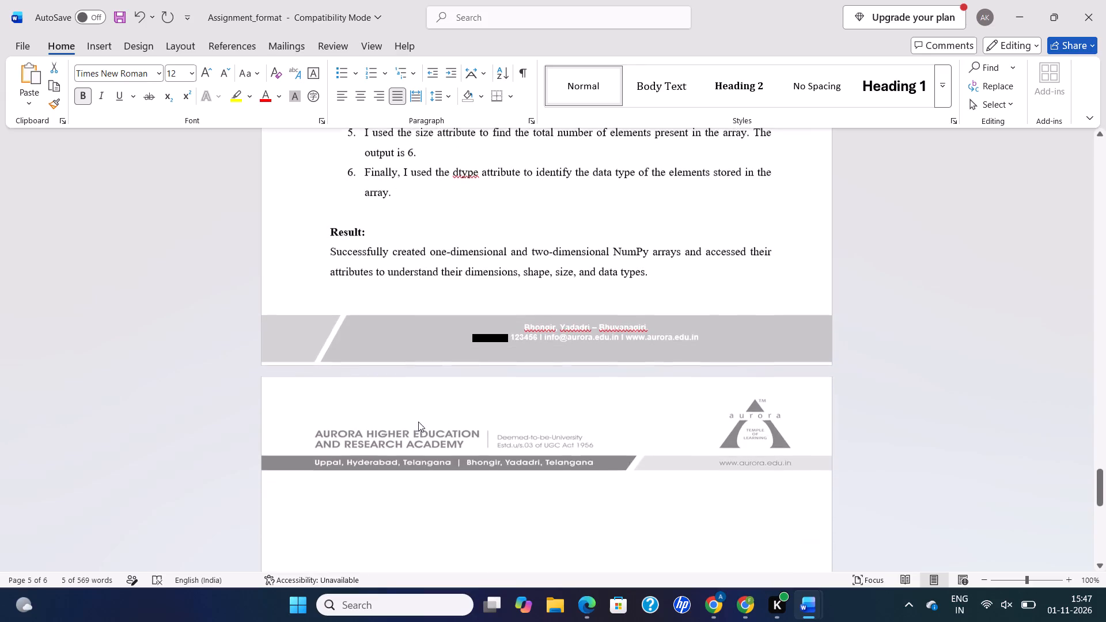
scroll(418, 422, "up", 2)
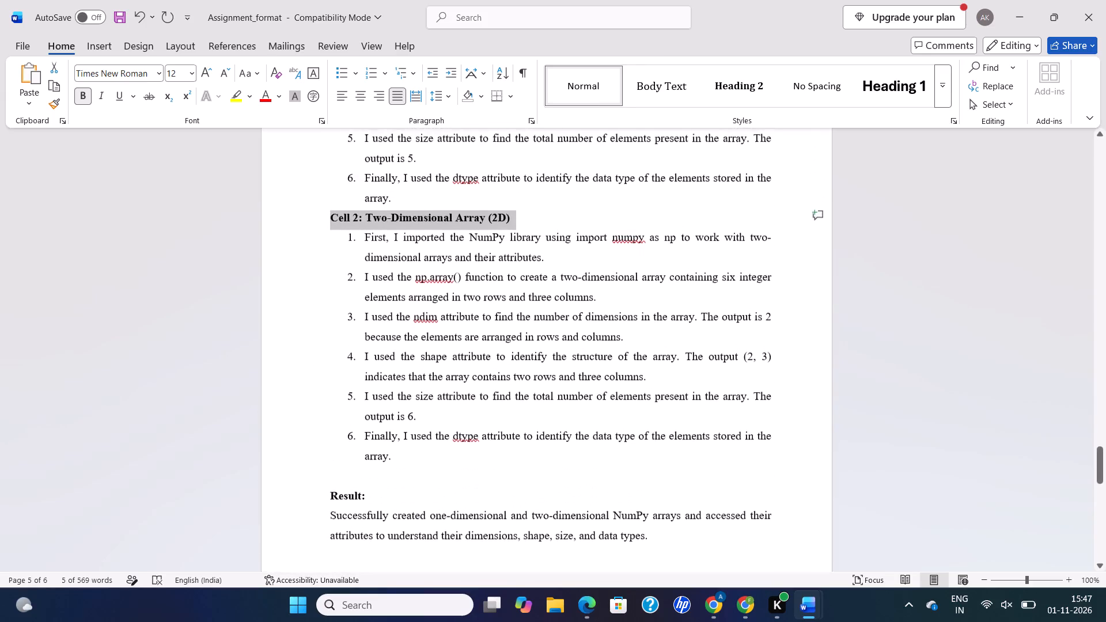
scroll(427, 447, "up", 1)
scroll(411, 313, "up", 1)
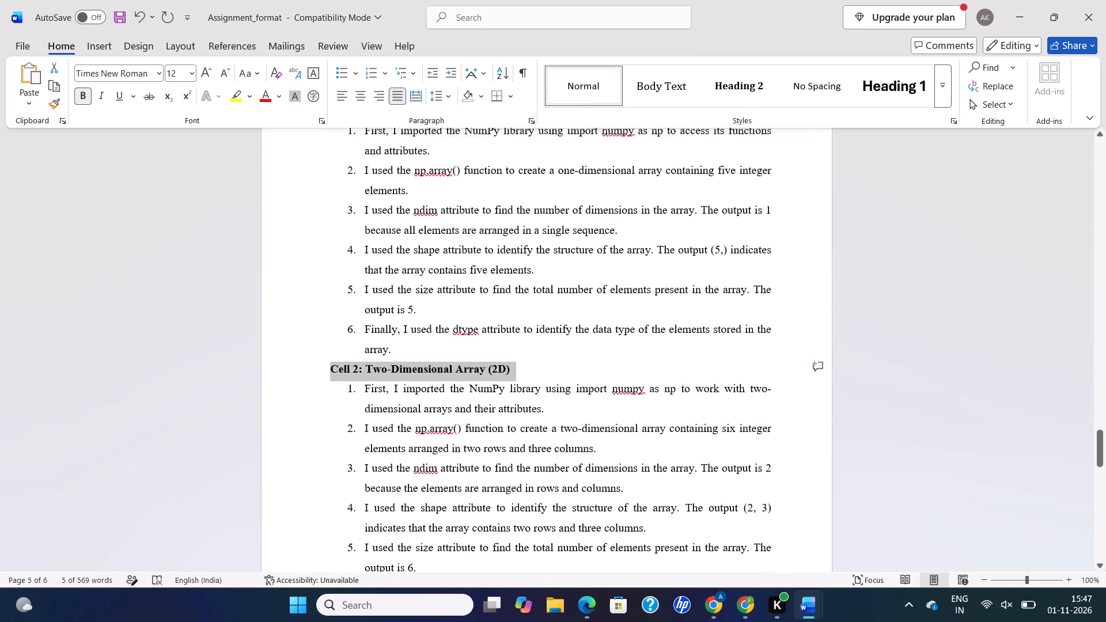
scroll(411, 313, "up", 1)
left_click_drag(394, 442, 362, 302)
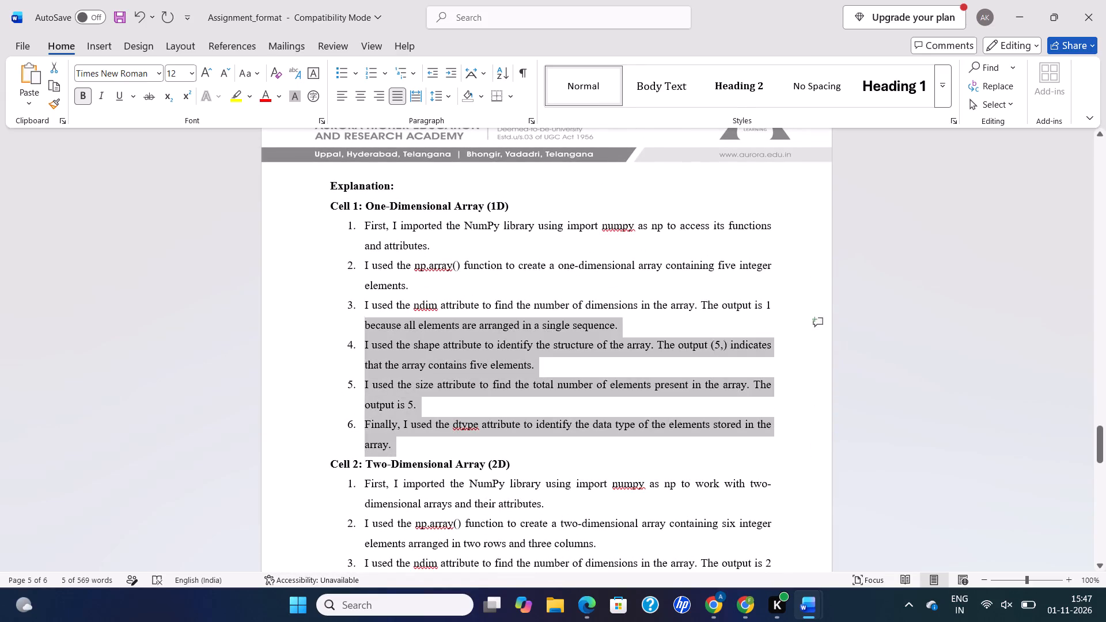
left_click_drag(362, 302, 358, 234)
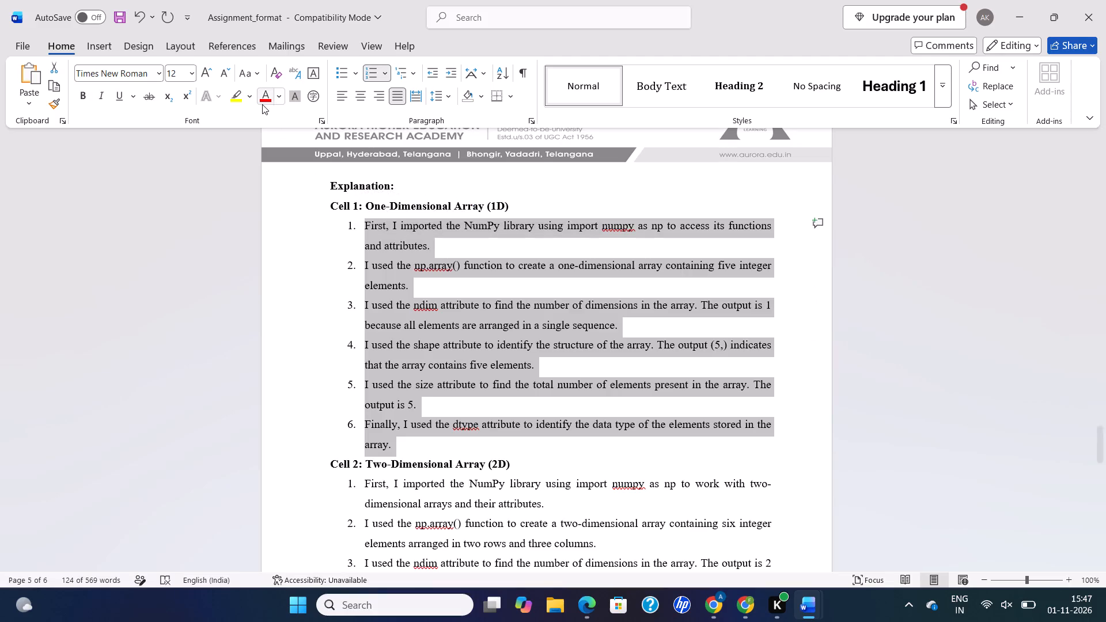
left_click(353, 74)
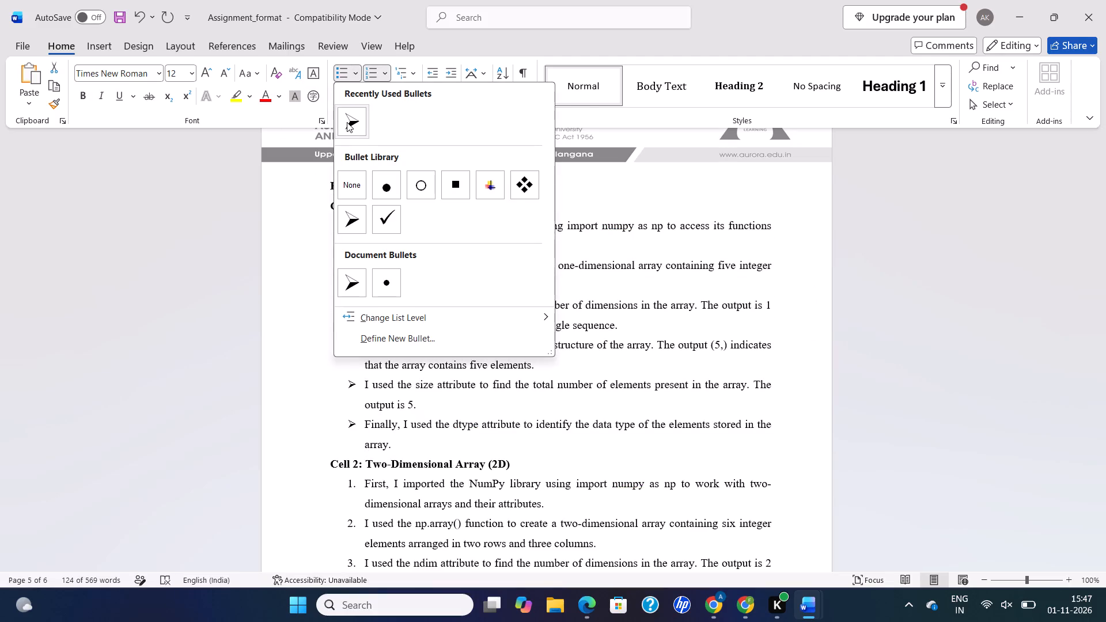
left_click(347, 122)
left_click(365, 338)
Change the numbered points under Cell 2: Two-Dimensional Array (2D) to arrow bullets.
scroll(365, 338, "down", 1)
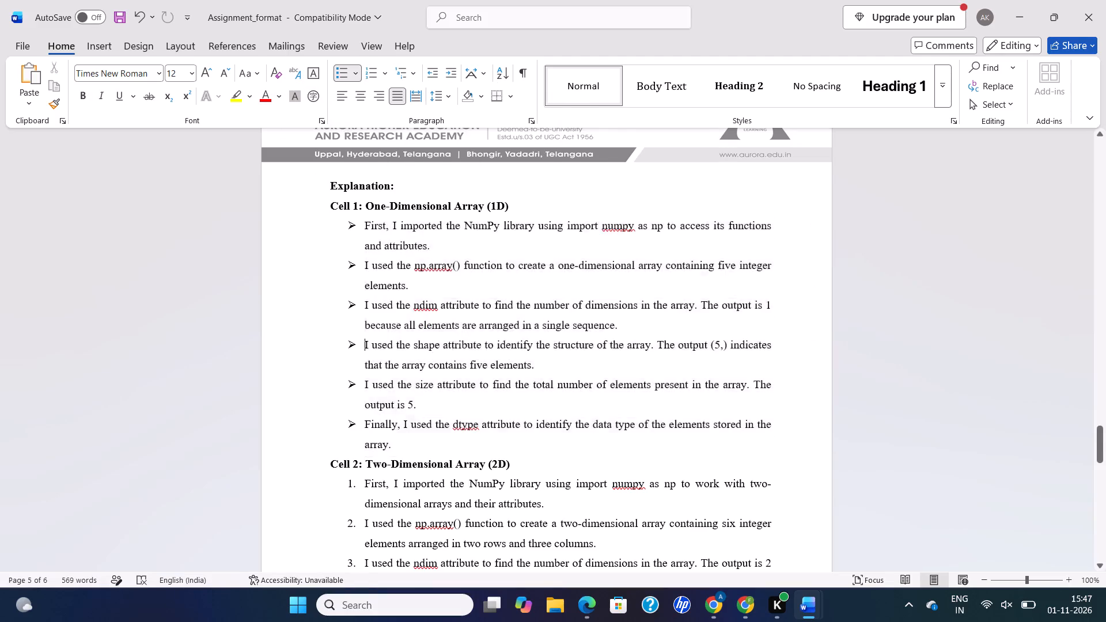
scroll(365, 338, "down", 1)
left_click_drag(391, 354, 361, 138)
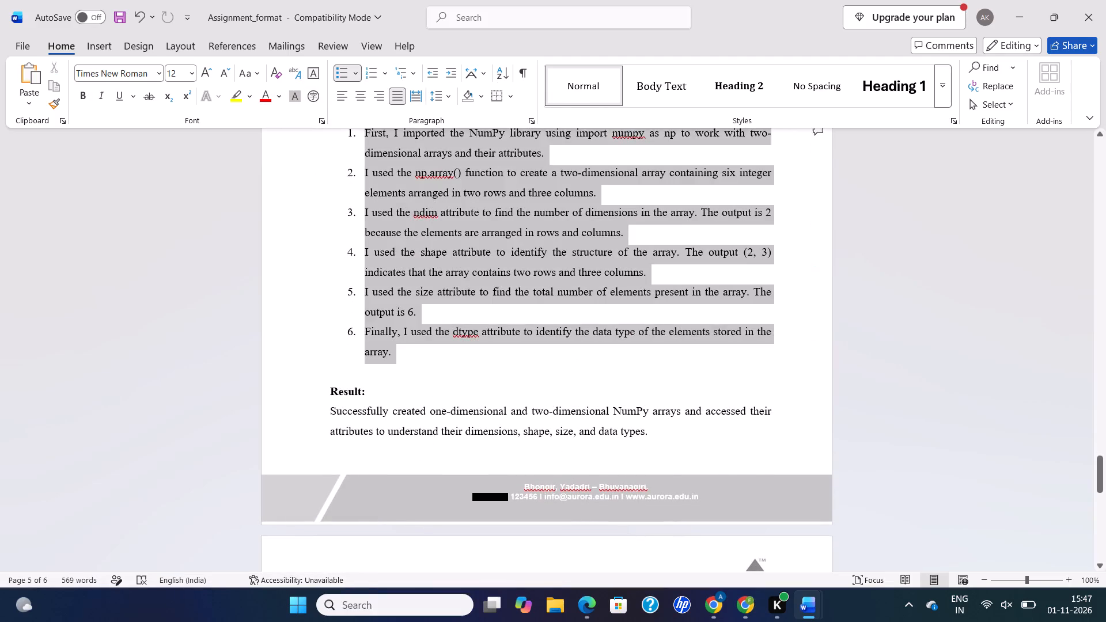
left_click_drag(361, 138, 363, 198)
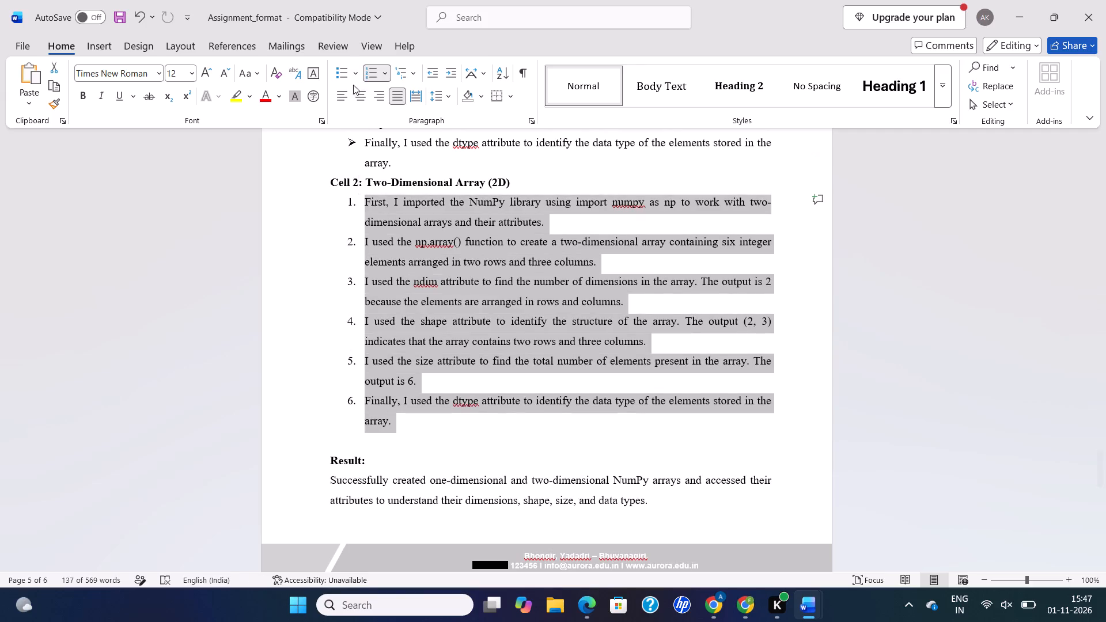
left_click(351, 68)
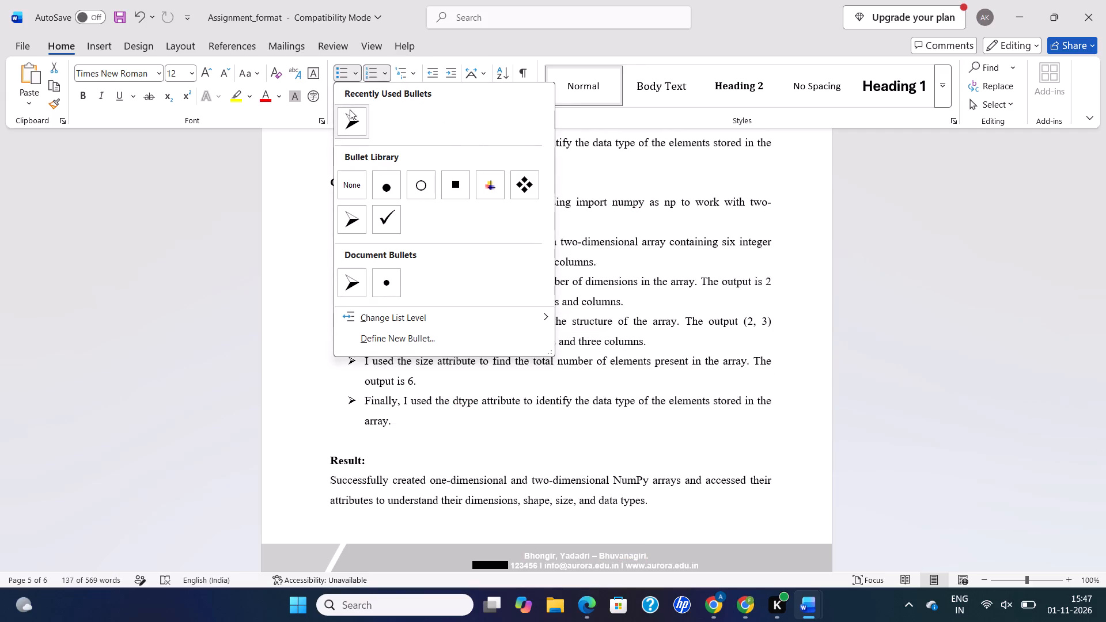
left_click(350, 109)
left_click(402, 275)
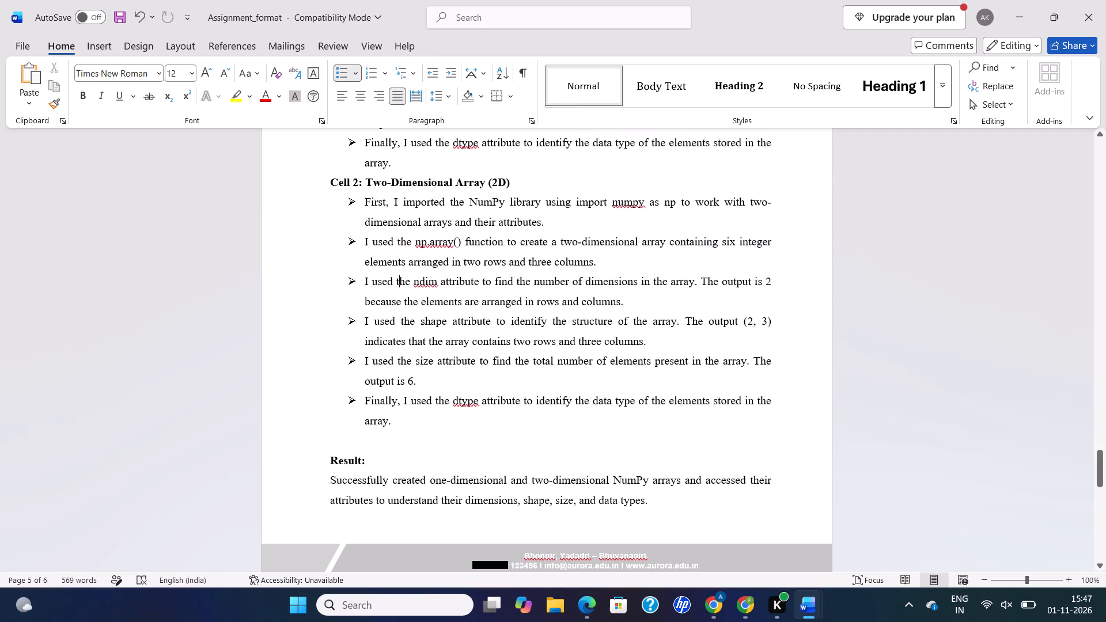
Delete the first bullet under Cell 2, about importing the NumPy library, together with its empty line.
left_click(544, 228)
key("BackSpace")
key("BackSpace")
key("BackSpace")
key("BackSpace")
key("BackSpace")
key("BackSpace")
key("BackSpace")
key("BackSpace")
key("BackSpace")
key("BackSpace")
key("BackSpace")
key("BackSpace")
key("BackSpace")
key("BackSpace")
key("BackSpace")
key("BackSpace")
key("BackSpace")
key("BackSpace")
key("BackSpace")
key("BackSpace")
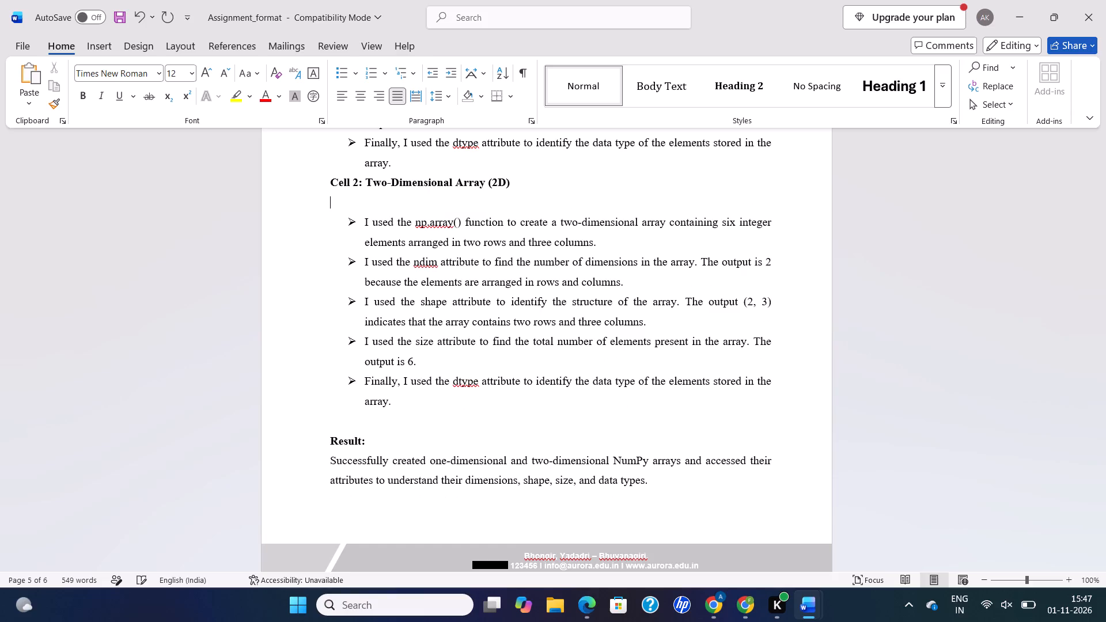
key("BackSpace")
key("BackSpace")
Delete the first bullet under Cell 1, about importing the NumPy library, together with its empty line.
scroll(544, 228, "up", 2)
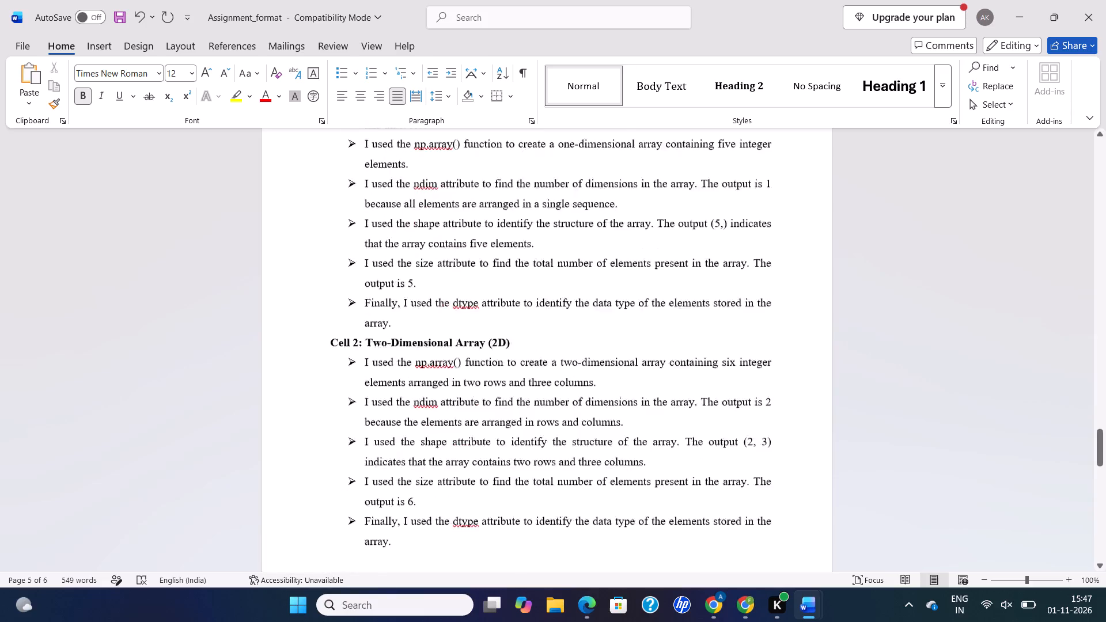
left_click(450, 211)
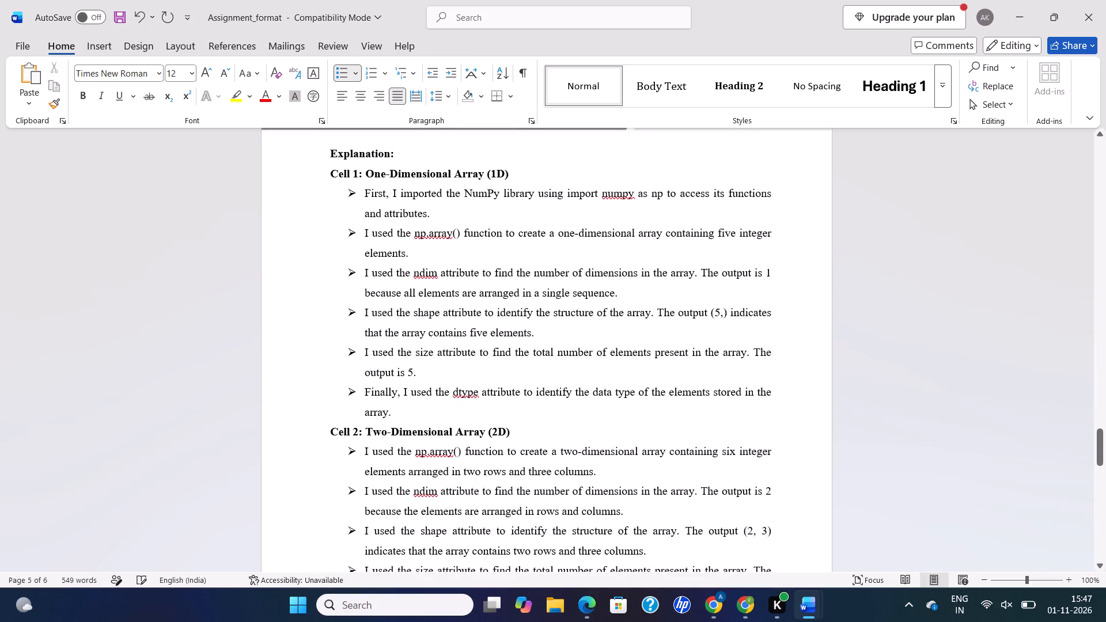
key("BackSpace")
key("BackSpace")
key("BackSpace")
key("BackSpace")
key("BackSpace")
key("BackSpace")
key("BackSpace")
key("BackSpace")
key("BackSpace")
key("BackSpace")
key("BackSpace")
key("BackSpace")
key("BackSpace")
key("BackSpace")
key("BackSpace")
key("BackSpace")
key("BackSpace")
key("BackSpace")
key("BackSpace")
key("BackSpace")
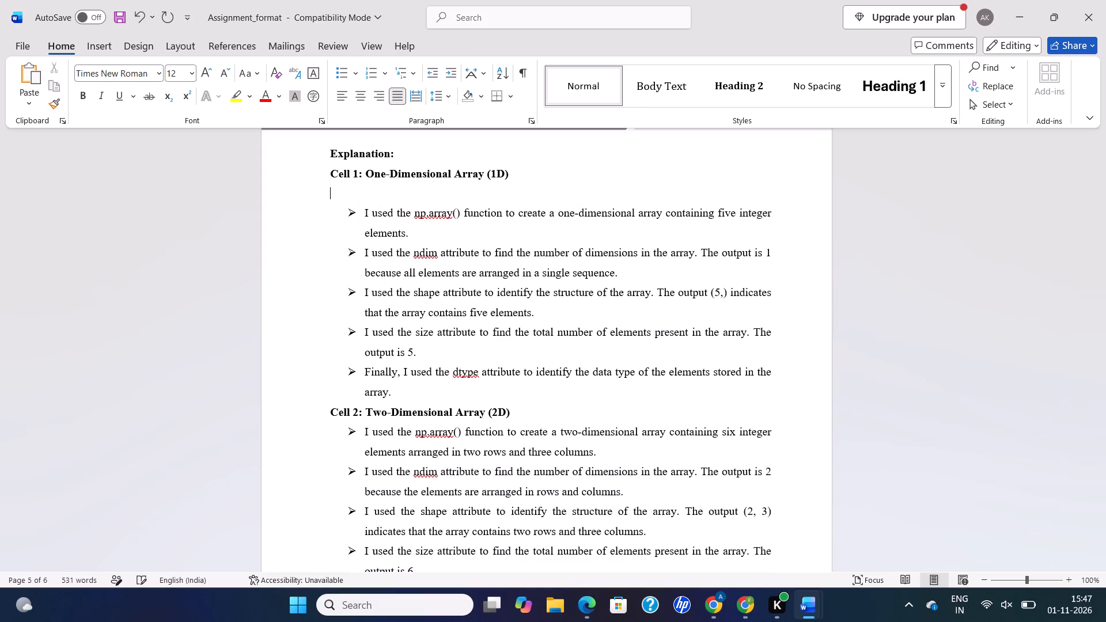
key("BackSpace")
key("BackSpace")
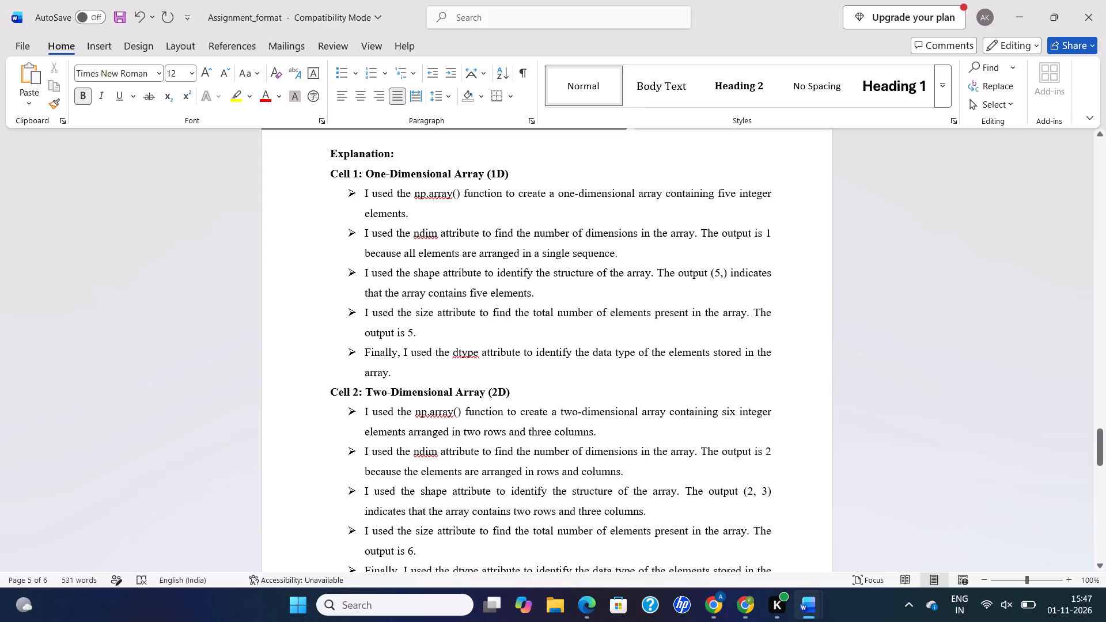
Remove the extra blank lines at the top of the empty page after the NumPy Attributes result, keeping the cursor on its first line.
scroll(468, 280, "down", 3)
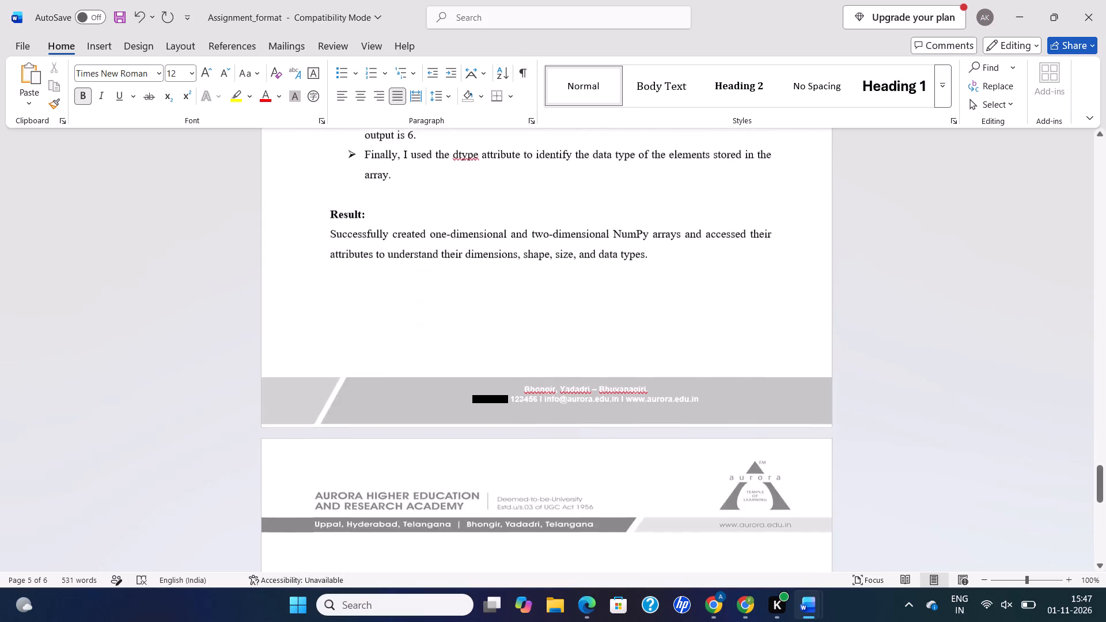
scroll(468, 280, "down", 2)
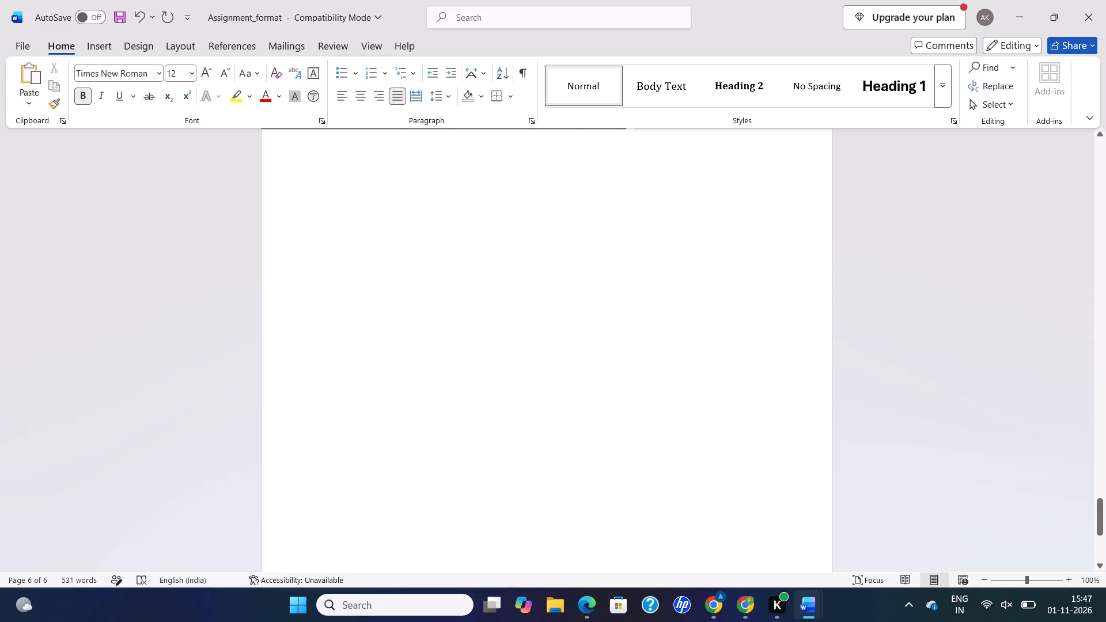
left_click(347, 166)
scroll(347, 166, "up", 1)
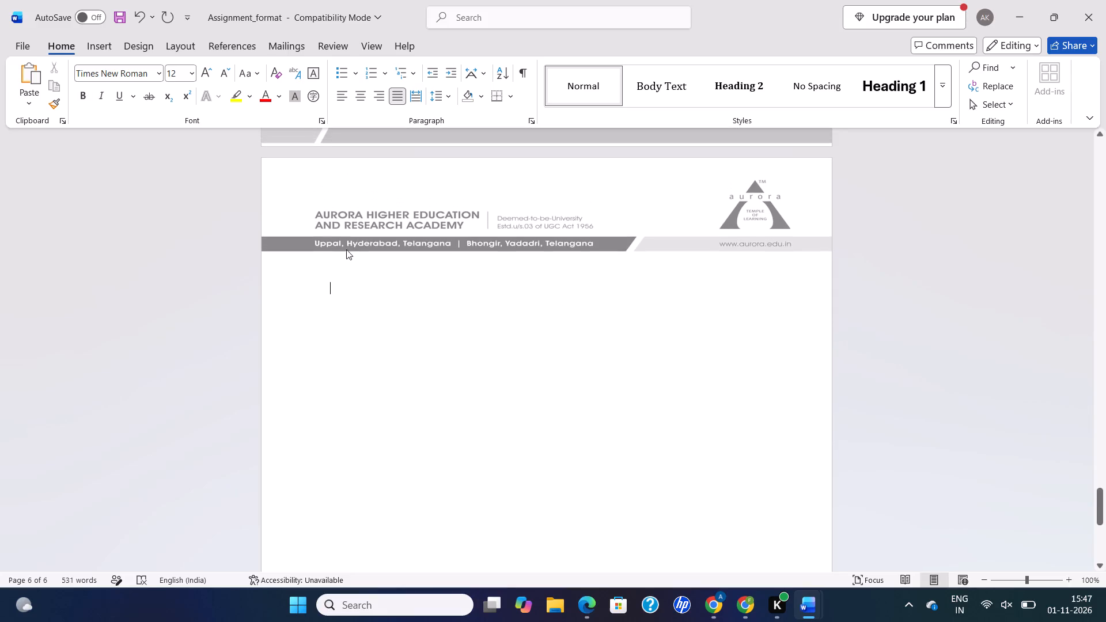
key("BackSpace")
key("BackSpace")
key("BackSpace")
key("Return")
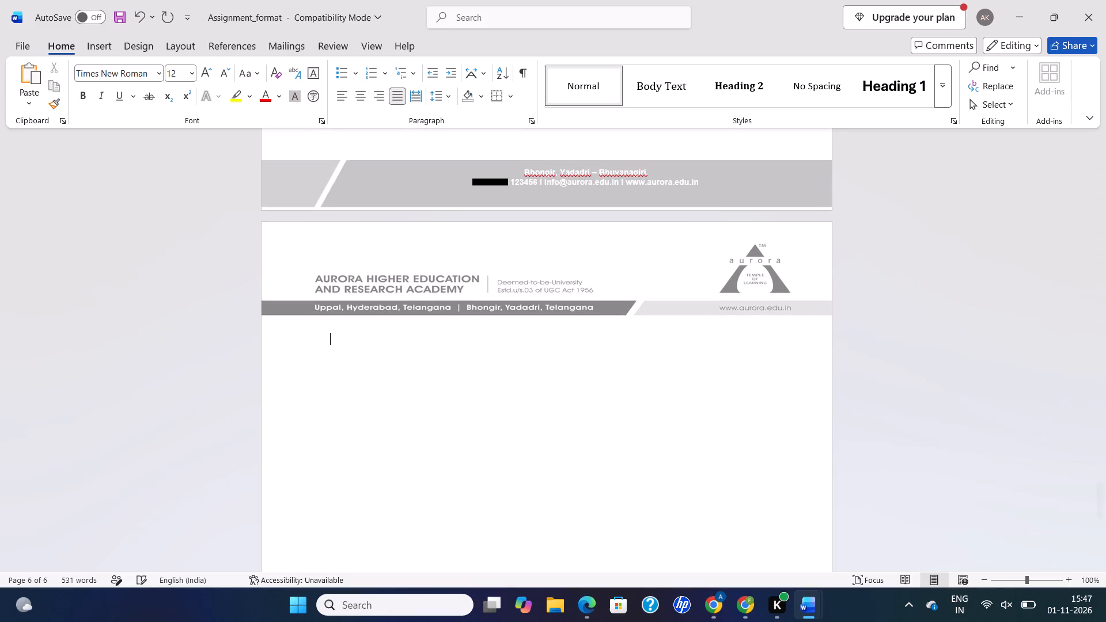
Check the NumPy Attributes section's heading and its code and output screenshots, and return to the empty last page.
scroll(331, 265, "up", 6)
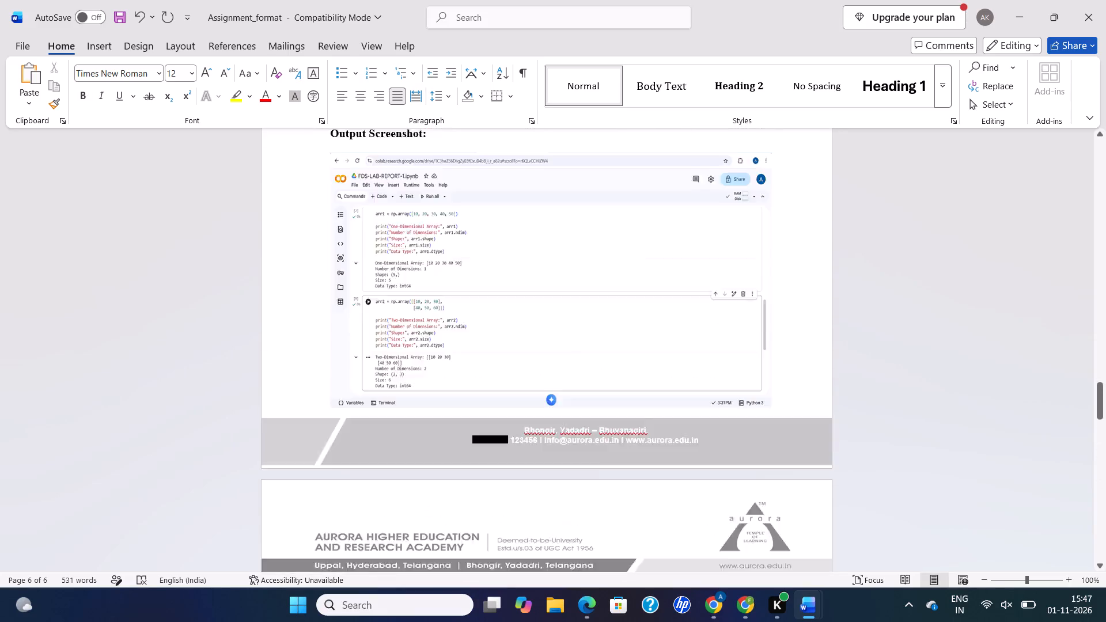
scroll(331, 265, "up", 3)
scroll(331, 265, "right", 1)
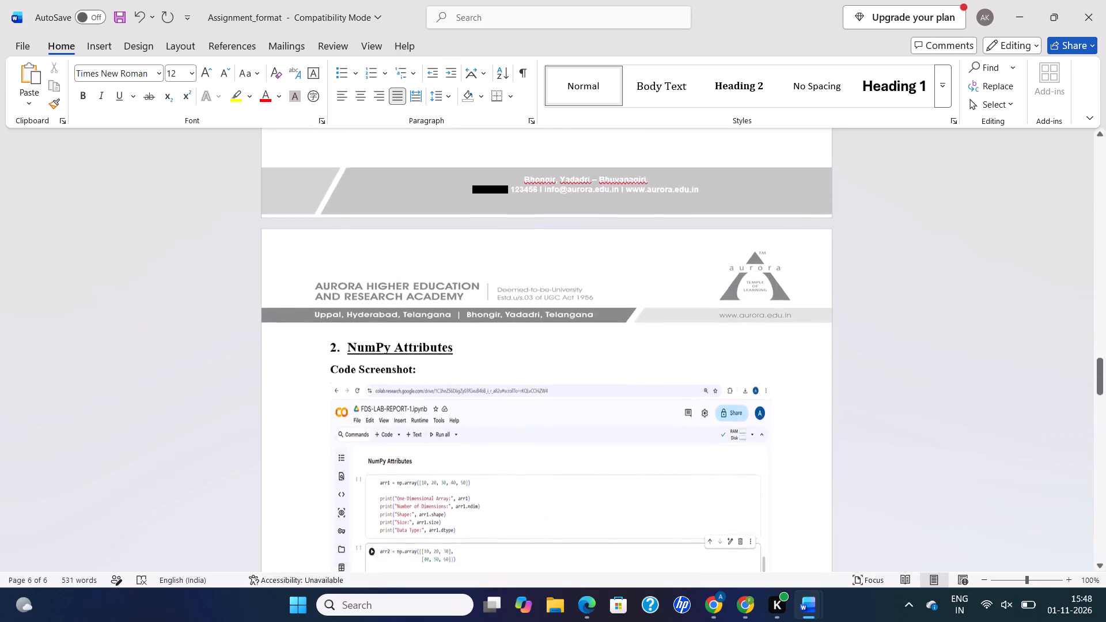
scroll(331, 265, "right", 1)
scroll(331, 265, "down", 4)
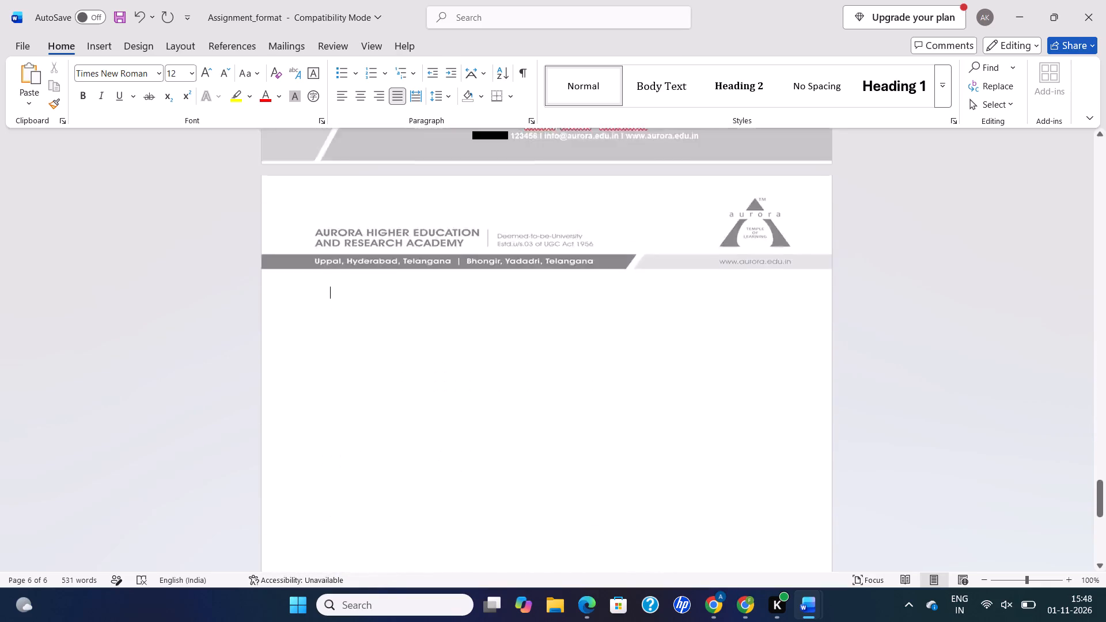
scroll(331, 265, "down", 3)
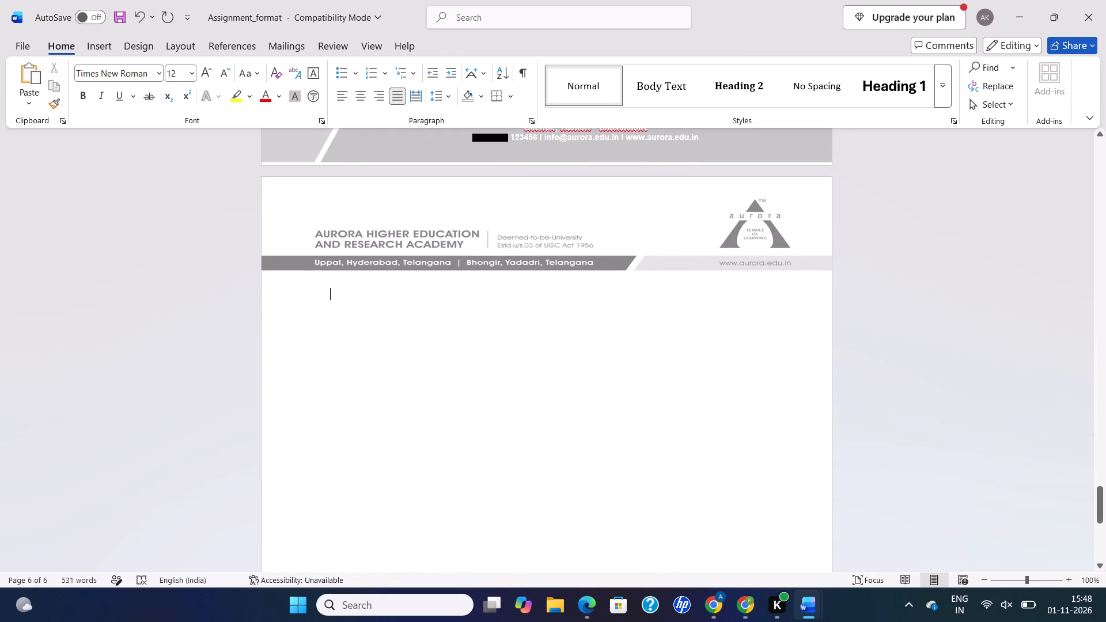
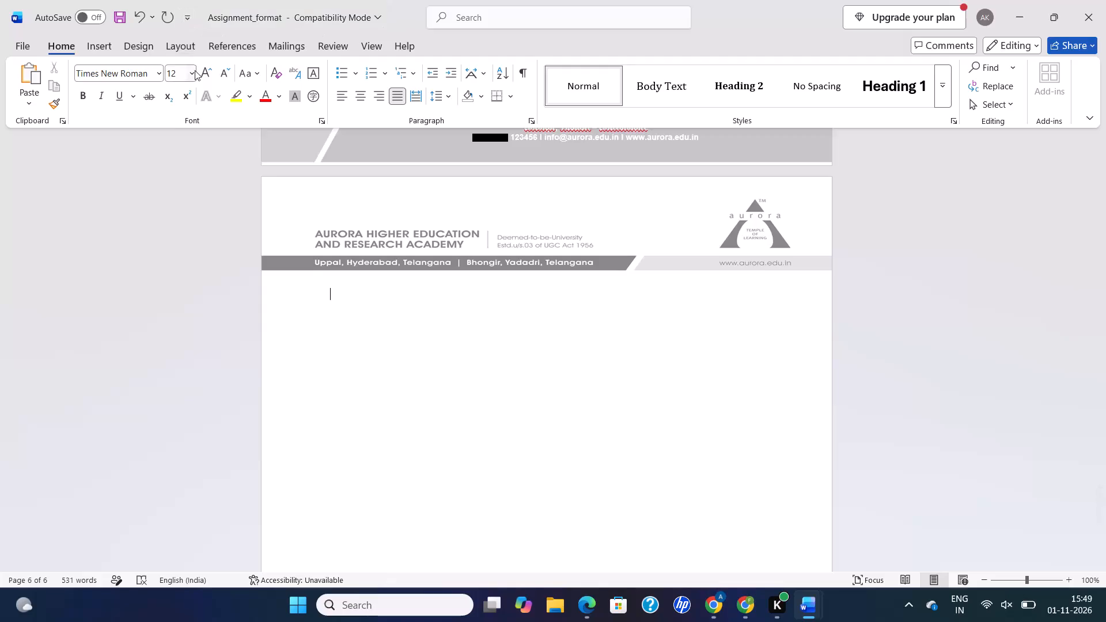
On the empty last page, start a numbered heading "3. NumPy" in 14-point text.
left_click(195, 70)
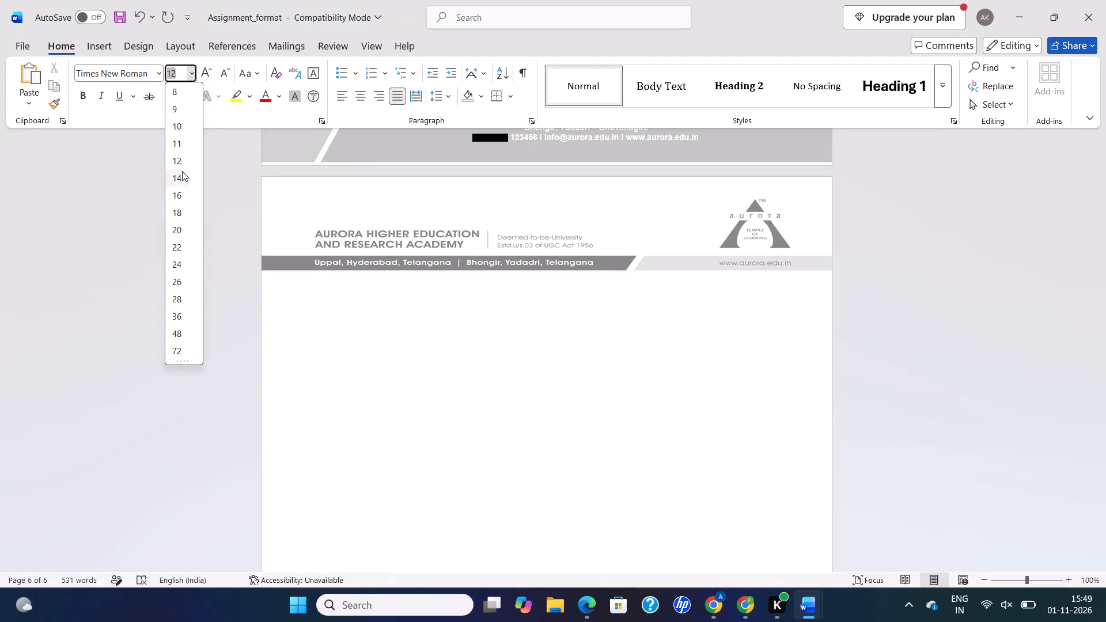
left_click(182, 170)
type("3.")
key("space")
type("NumPy")
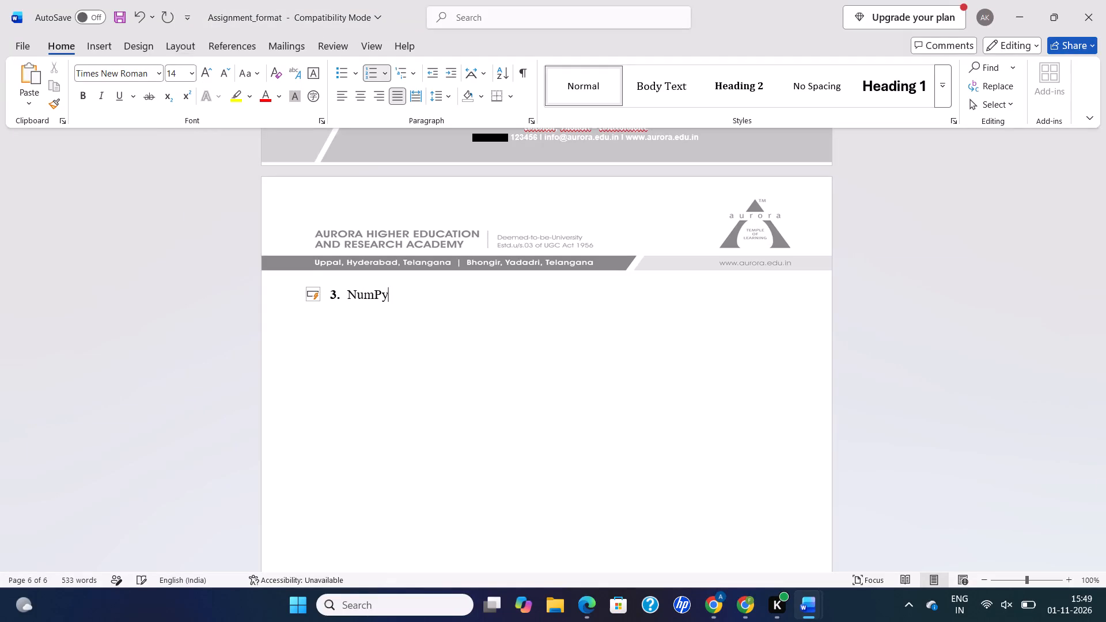
key("space")
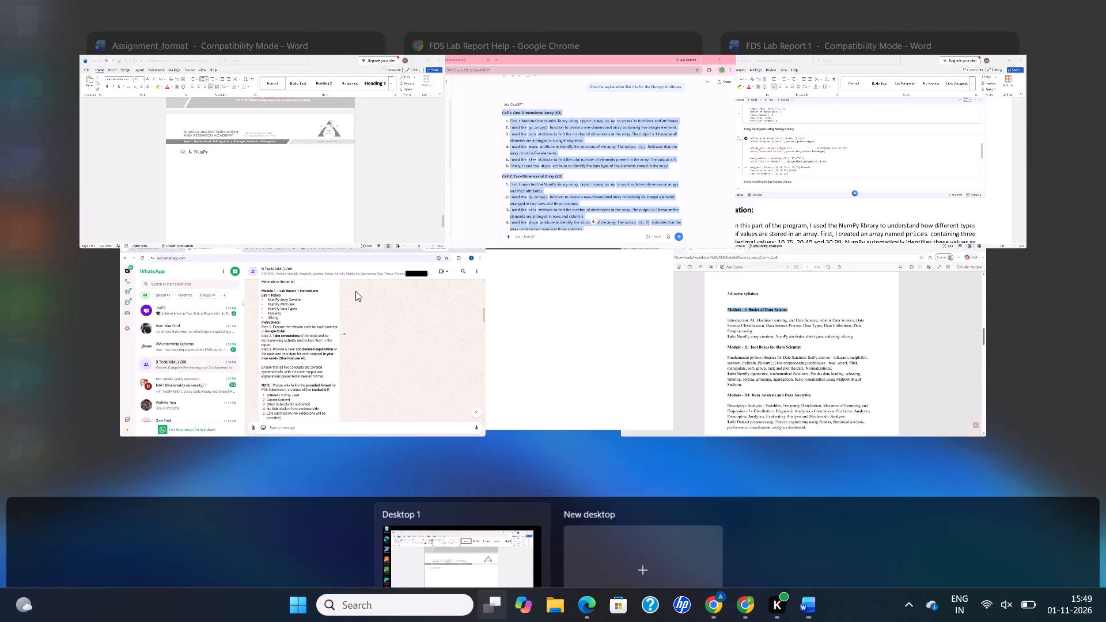
Switch to the FDS Lab Report Help chat in Chrome, look up the Experiment 3 title, and return to Assignment_format.
left_click(575, 176)
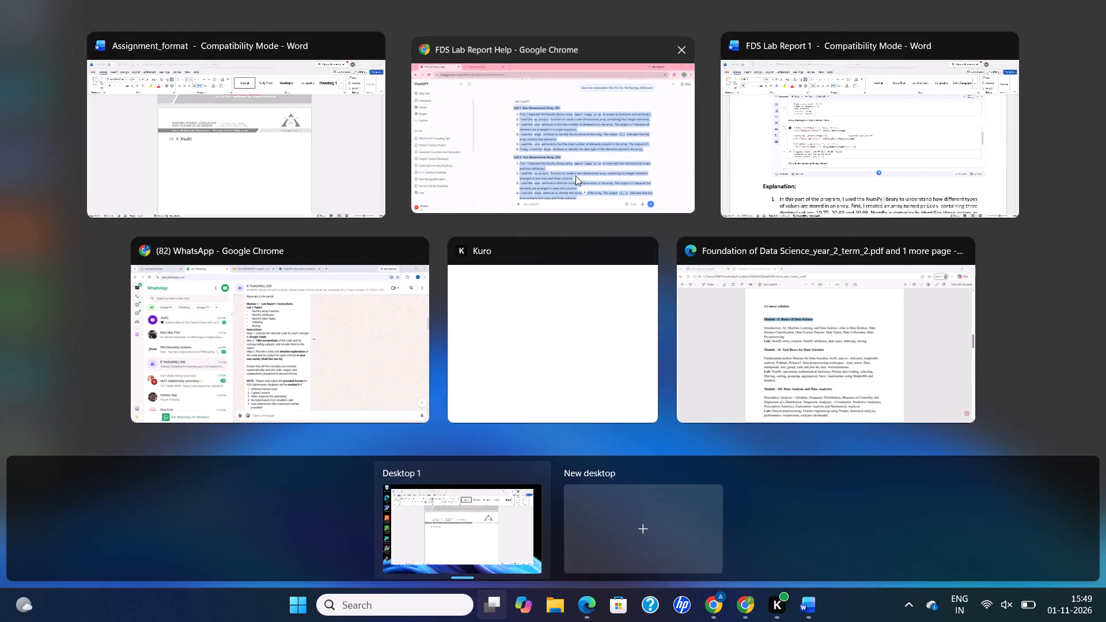
left_click(575, 176)
scroll(575, 176, "up", 6)
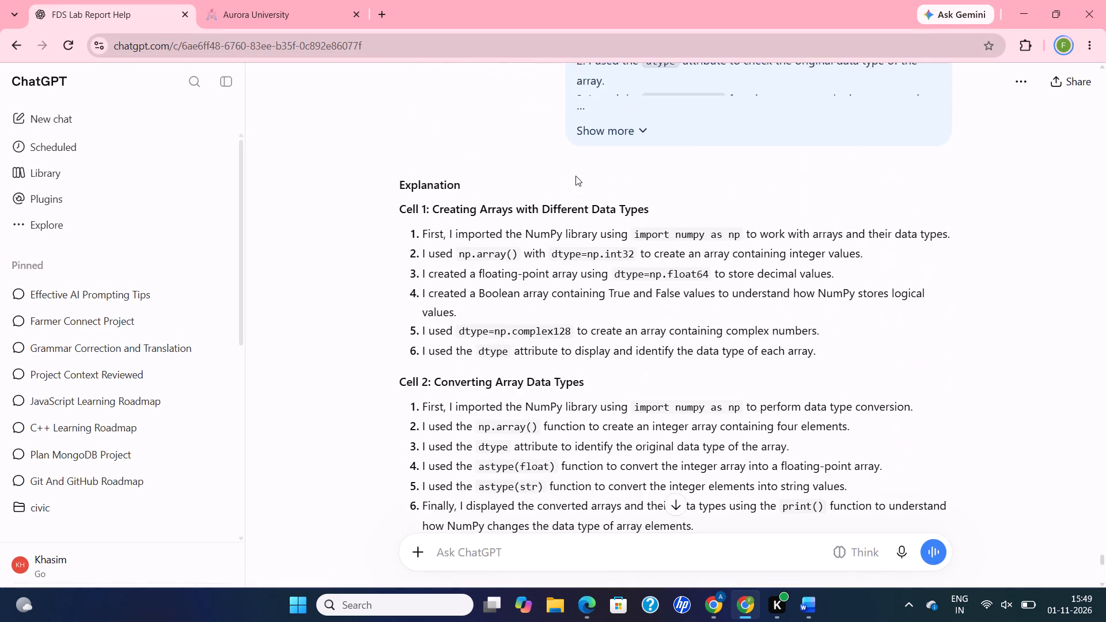
scroll(575, 176, "up", 8)
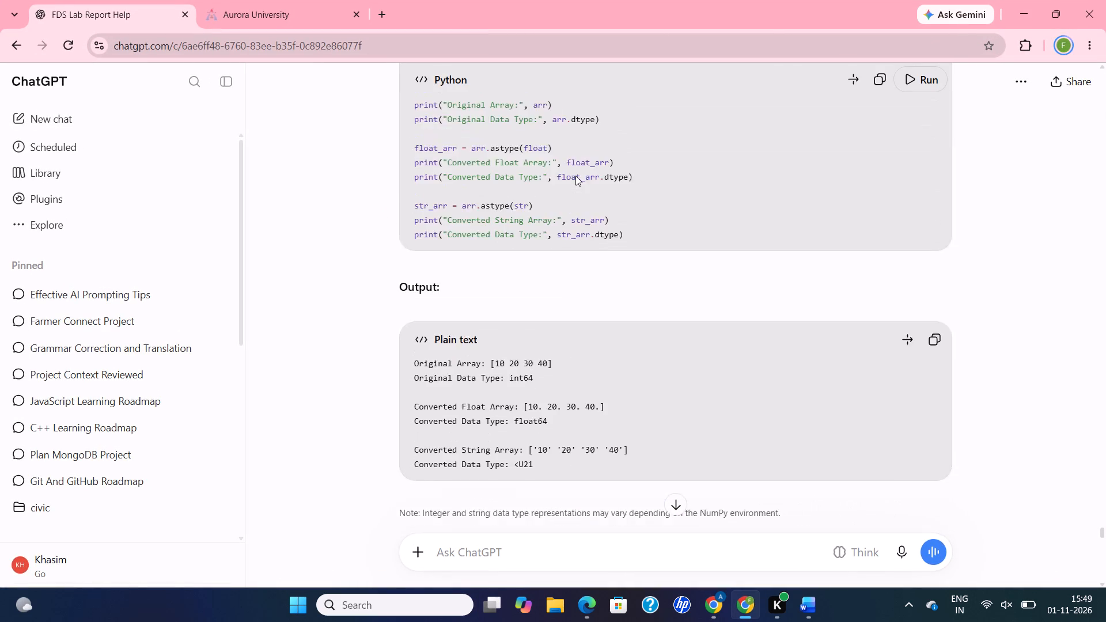
scroll(575, 176, "up", 5)
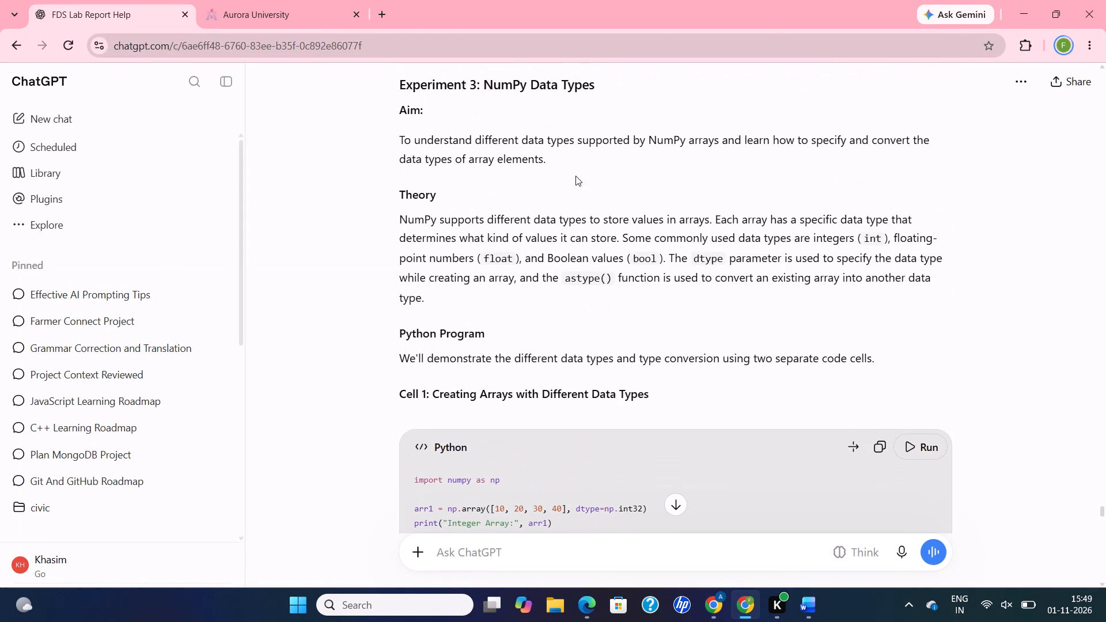
scroll(575, 176, "up", 2)
left_click(575, 160)
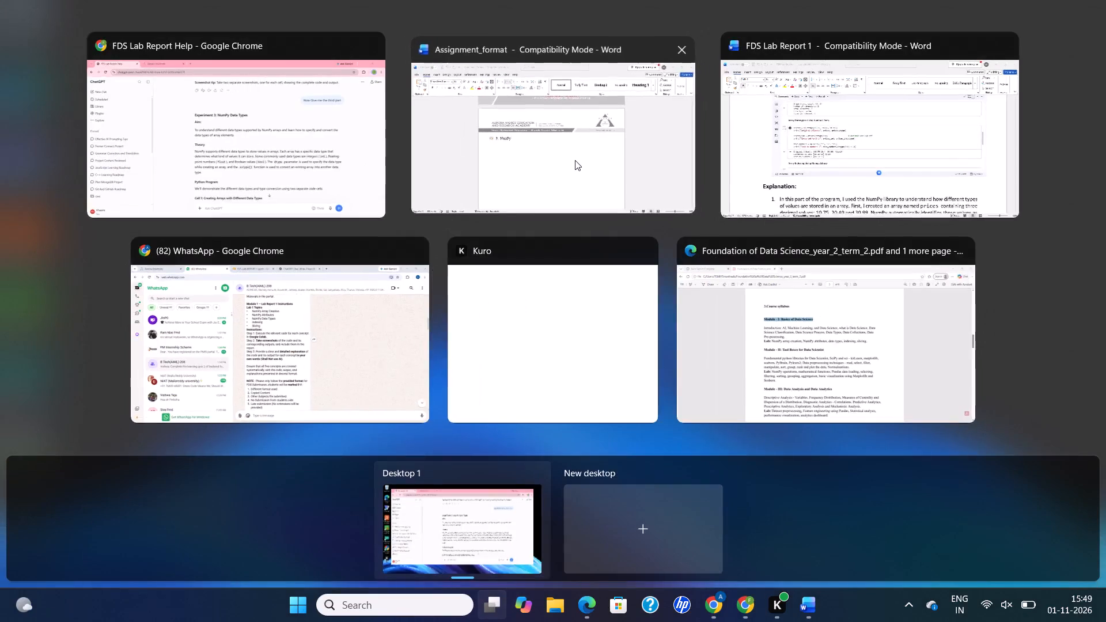
Complete the section 3 heading with the words "Data Types".
type("Data Ty")
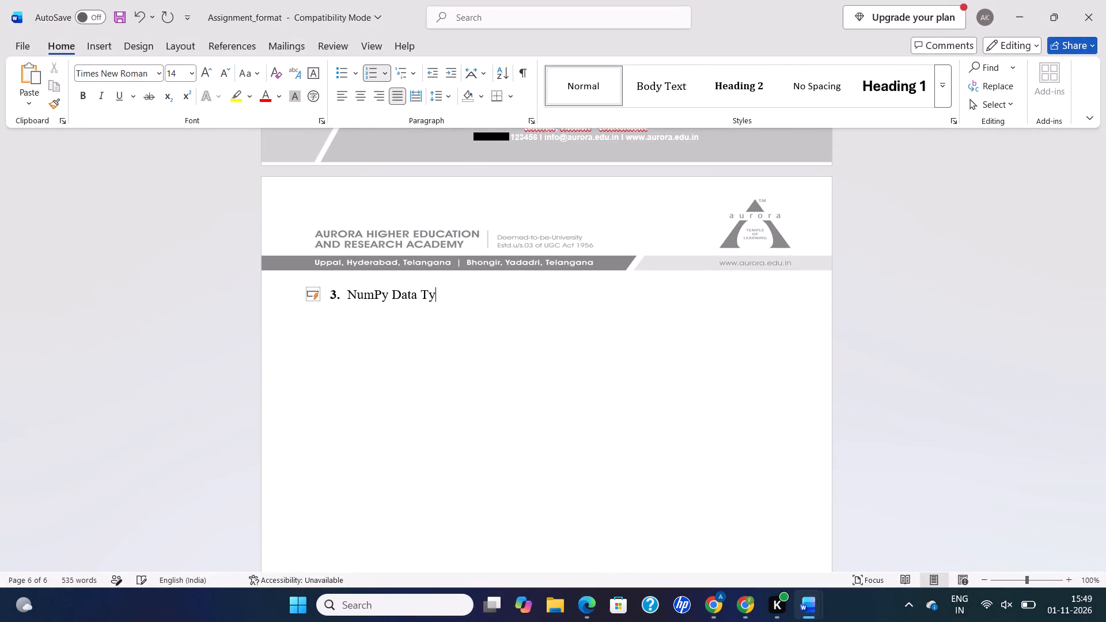
type("[e")
key("BackSpace")
key("BackSpace")
type("pes")
Make the "NumPy Data Types" heading text bold and underlined.
left_click_drag(466, 299, 393, 300)
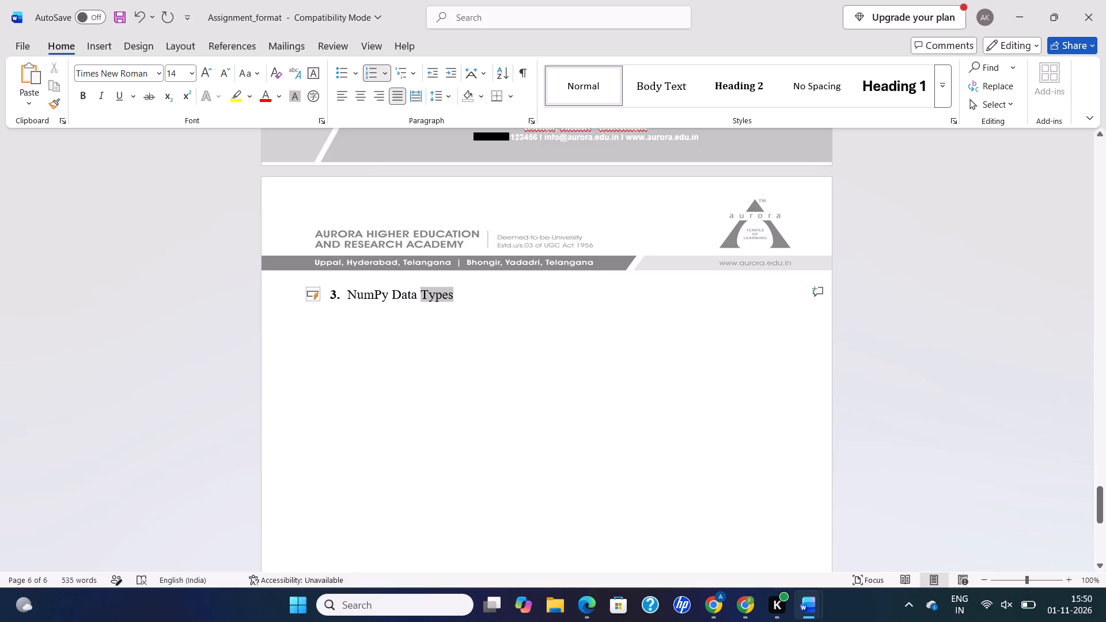
left_click_drag(393, 300, 360, 301)
key("ctrl+b")
left_click(429, 316)
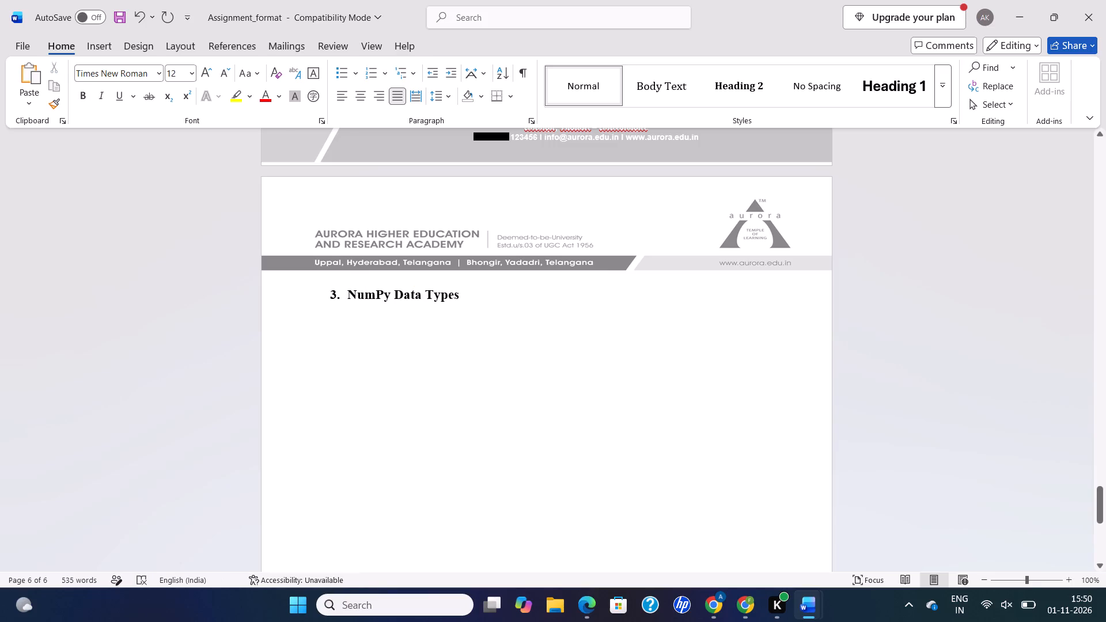
left_click_drag(462, 295, 357, 298)
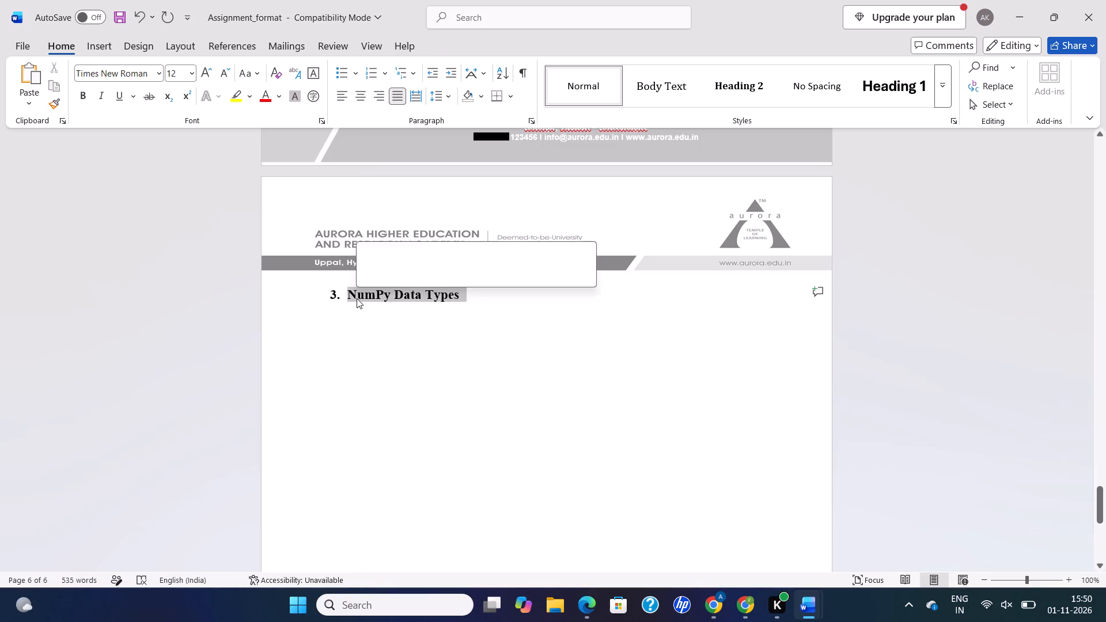
key("ctrl+u")
Start an unnumbered line one blank line below the heading, with bold and underline off and font size 12.
left_click(472, 294)
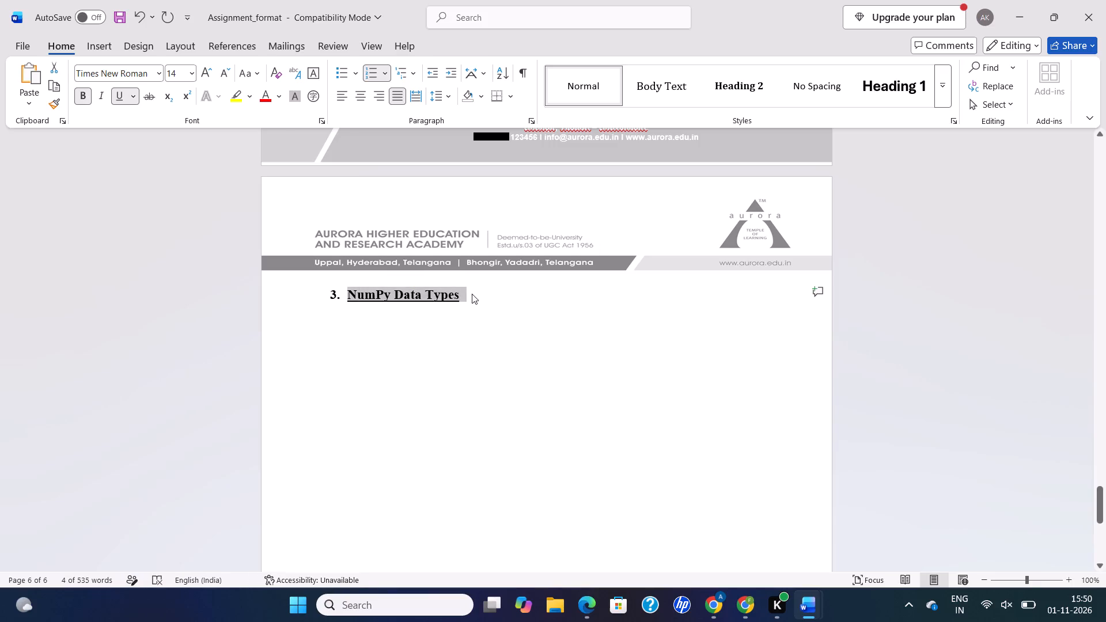
key("Return")
key("BackSpace")
key("BackSpace")
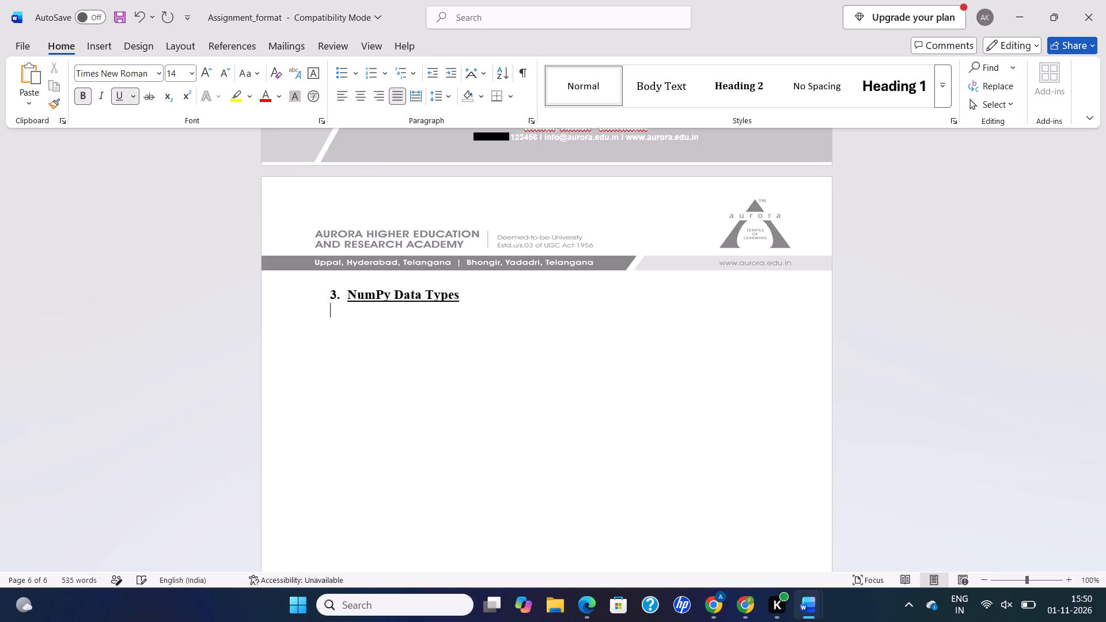
key("Return")
key("BackSpace")
key("ctrl+b")
key("ctrl+u")
key("shift+c")
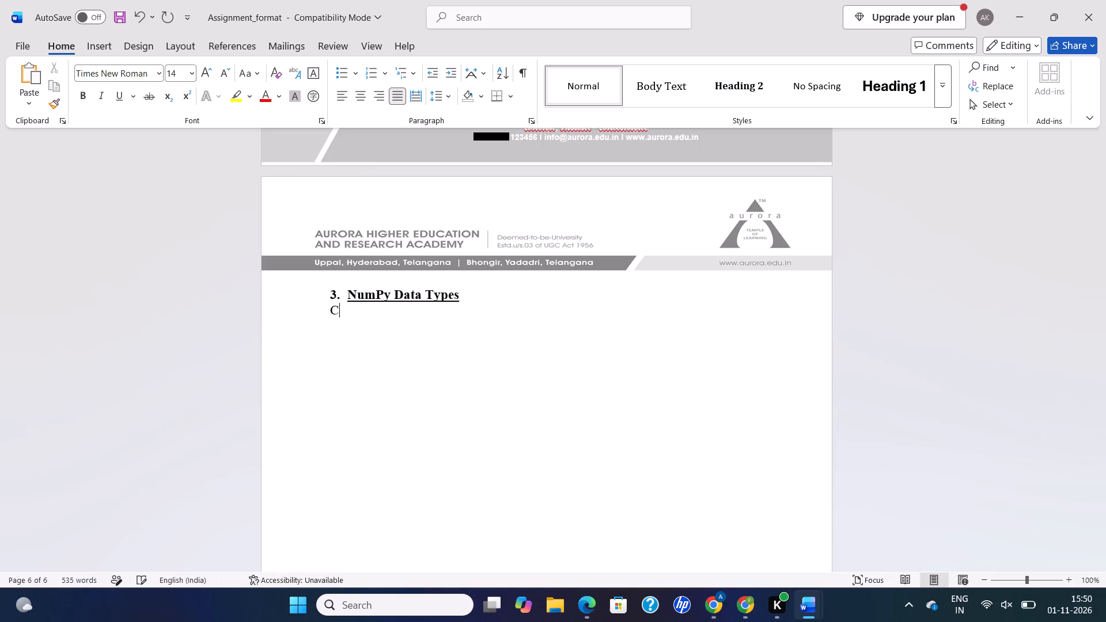
key("BackSpace")
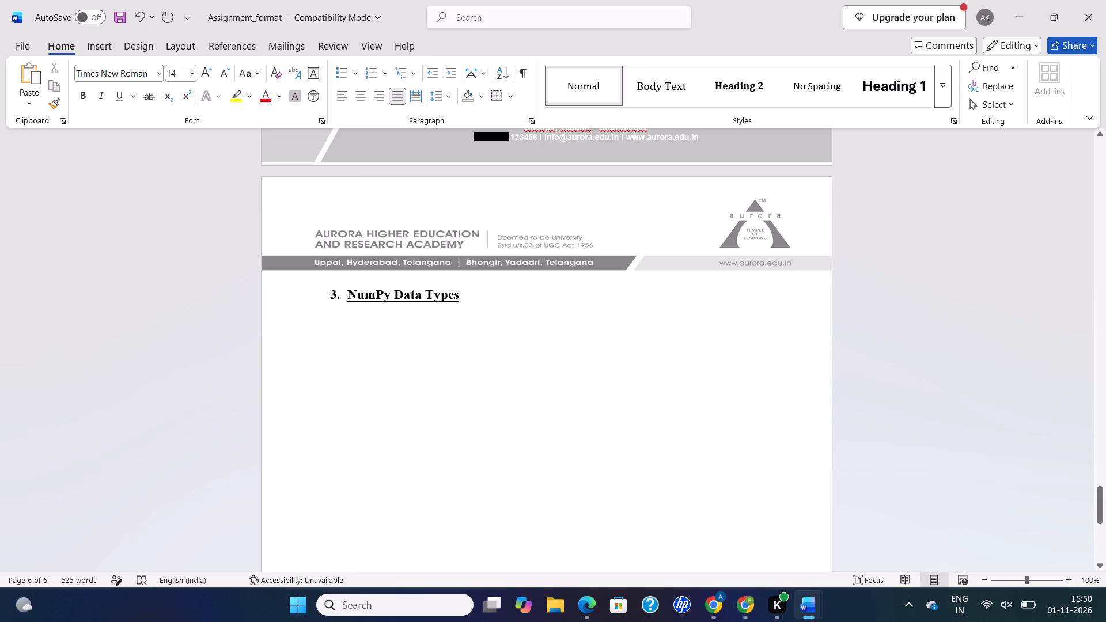
key("Return")
key("shift+c")
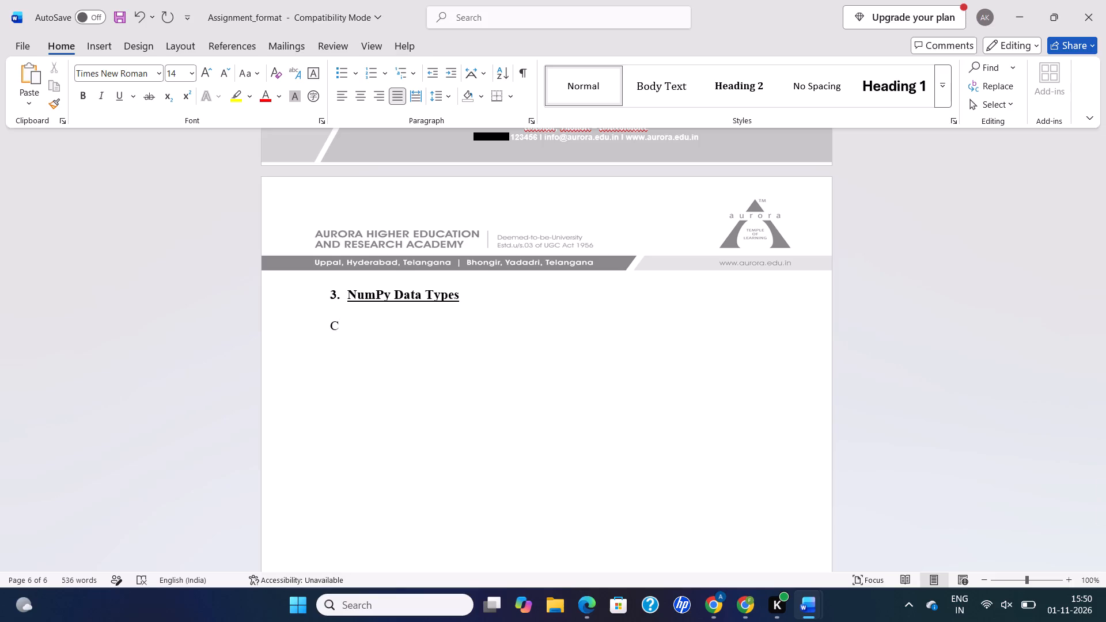
key("BackSpace")
left_click(187, 73)
left_click(183, 158)
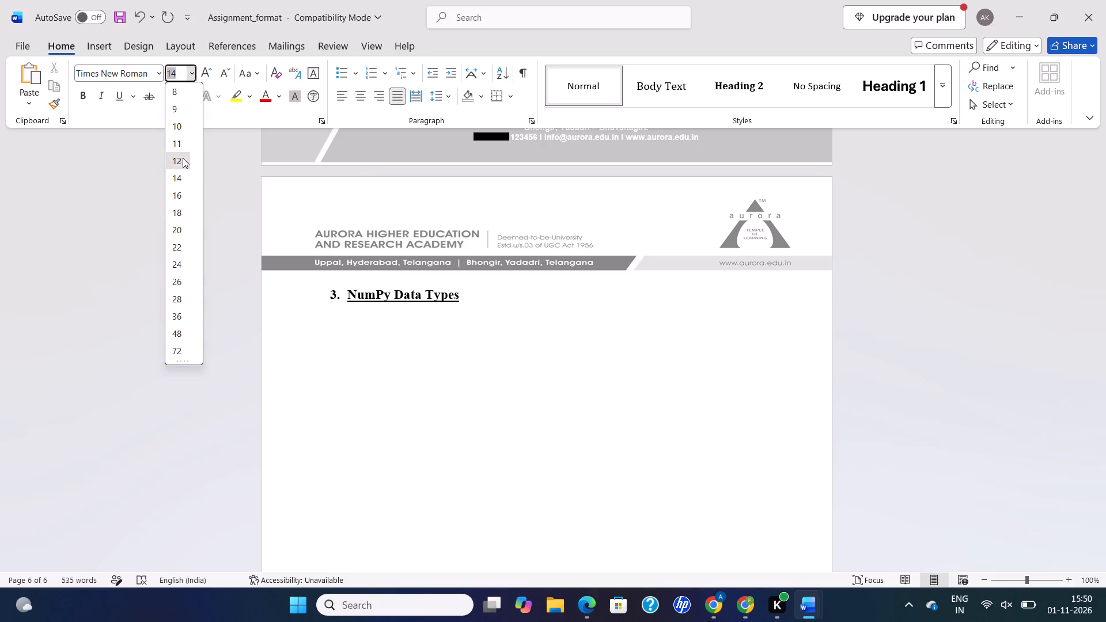
key("shift+c")
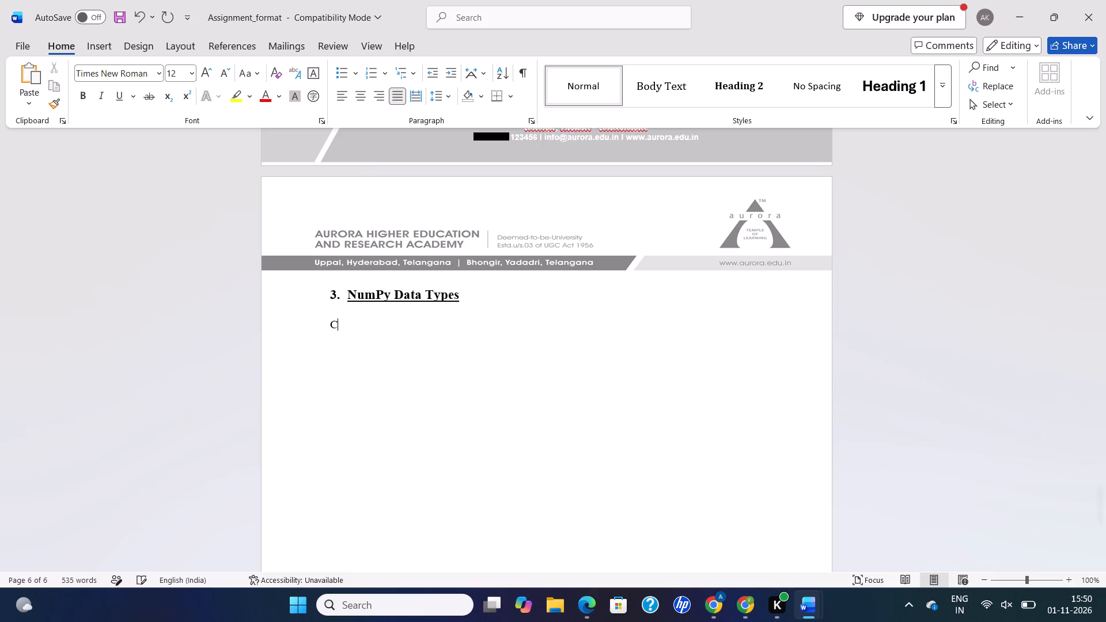
type("ode")
key("space")
type("Screens")
type("hpt")
key("BackSpace")
key("BackSpace")
type("ot")
left_click_drag(420, 324, 359, 327)
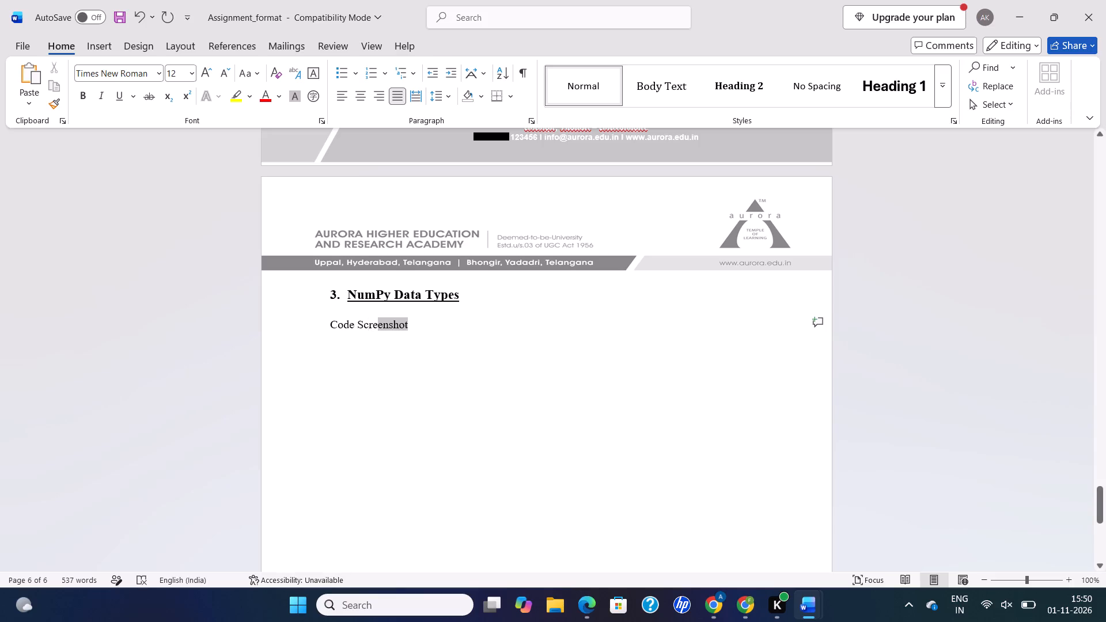
left_click_drag(359, 327, 335, 326)
key("ctrl+b")
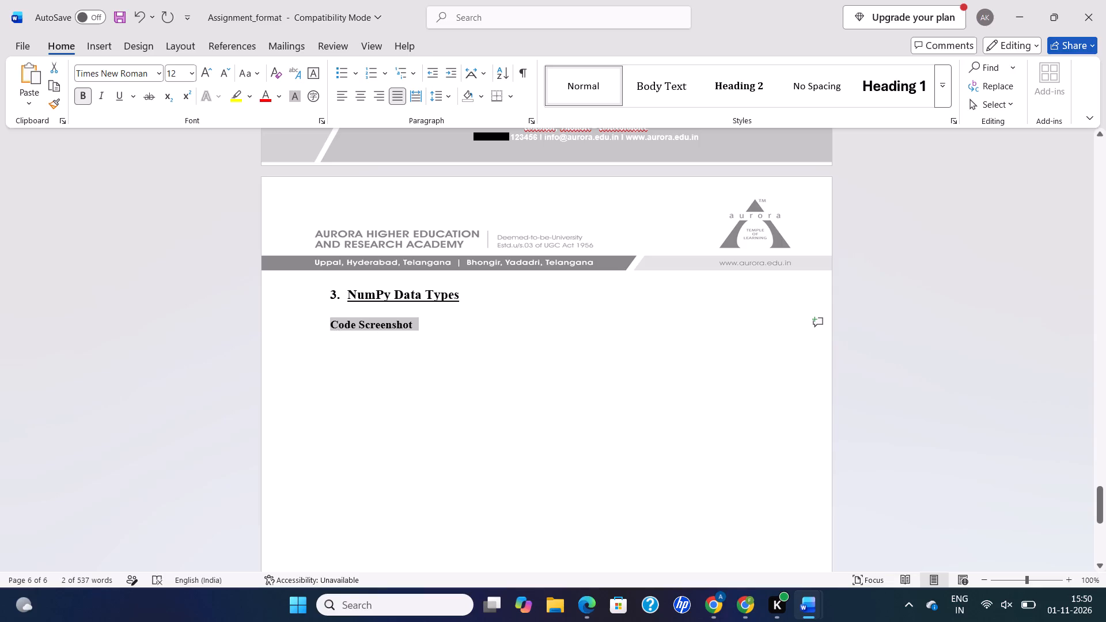
left_click(437, 320)
key("shift+colon")
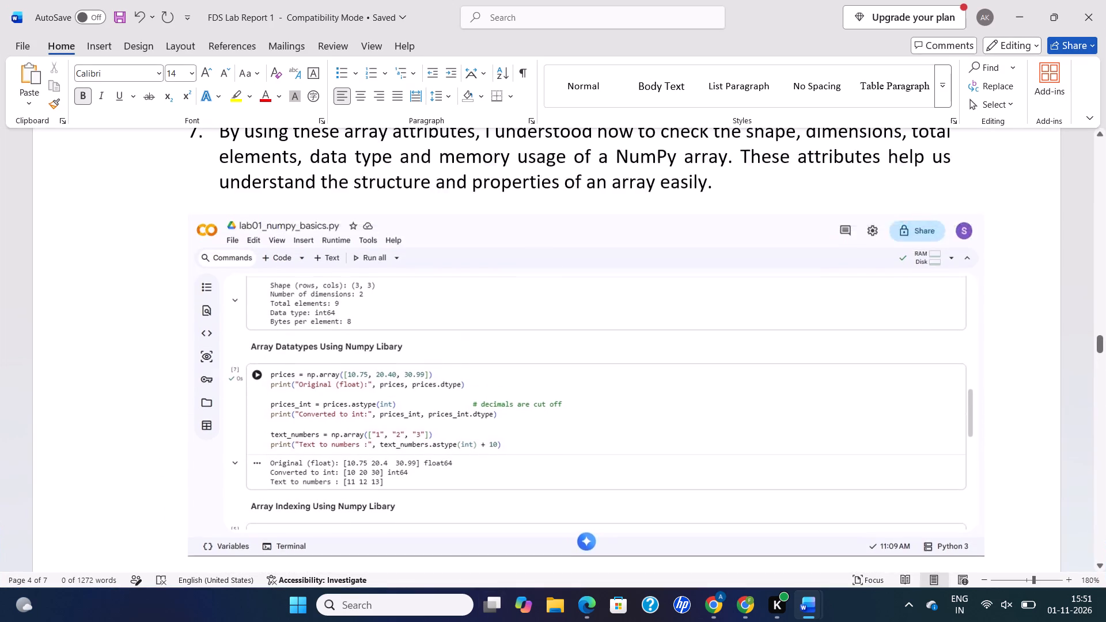
scroll(587, 244, "up", 1)
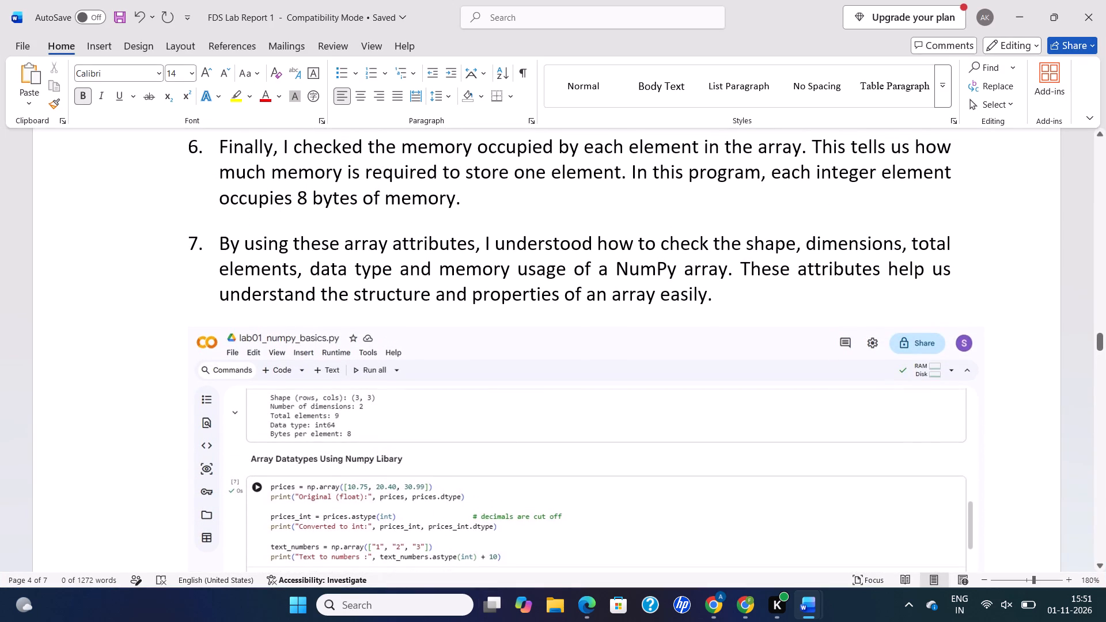
scroll(587, 244, "up", 1)
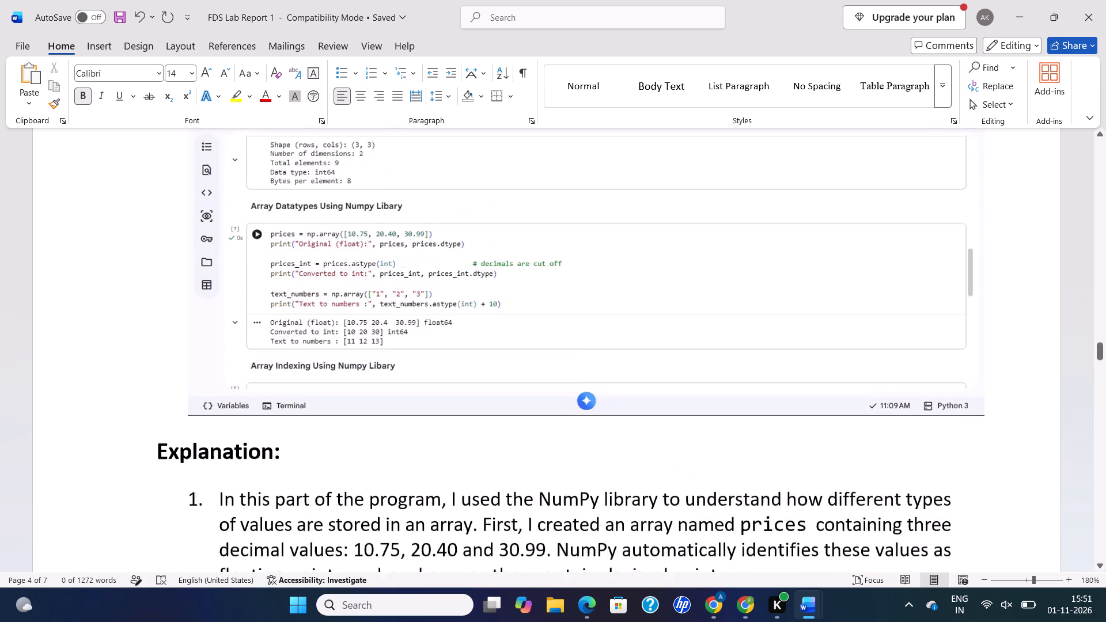
scroll(587, 244, "up", 2)
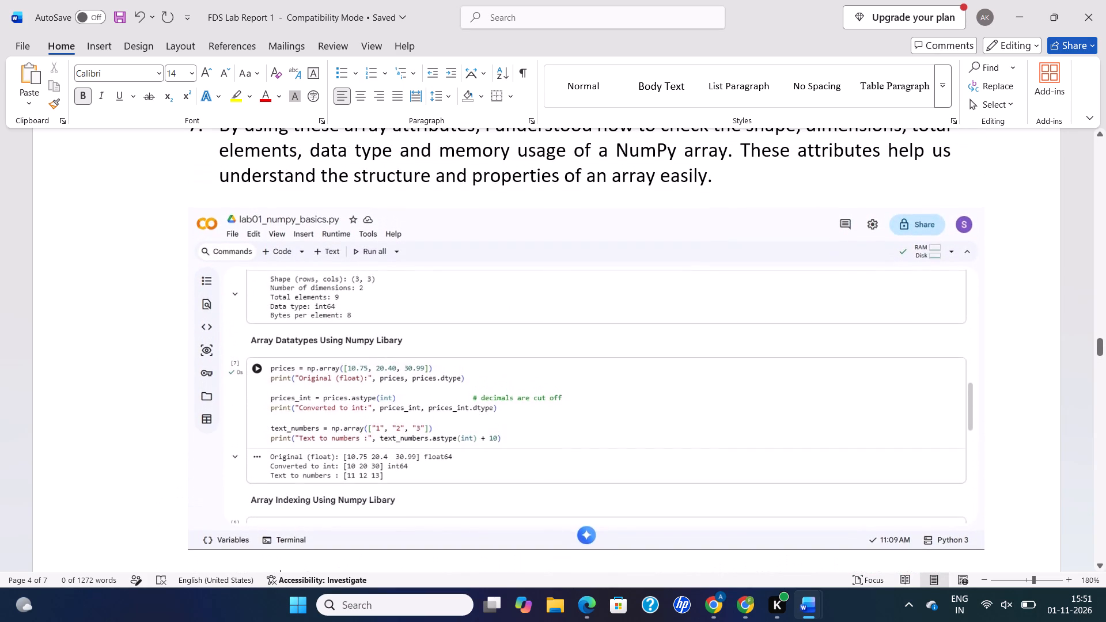
scroll(587, 244, "up", 2)
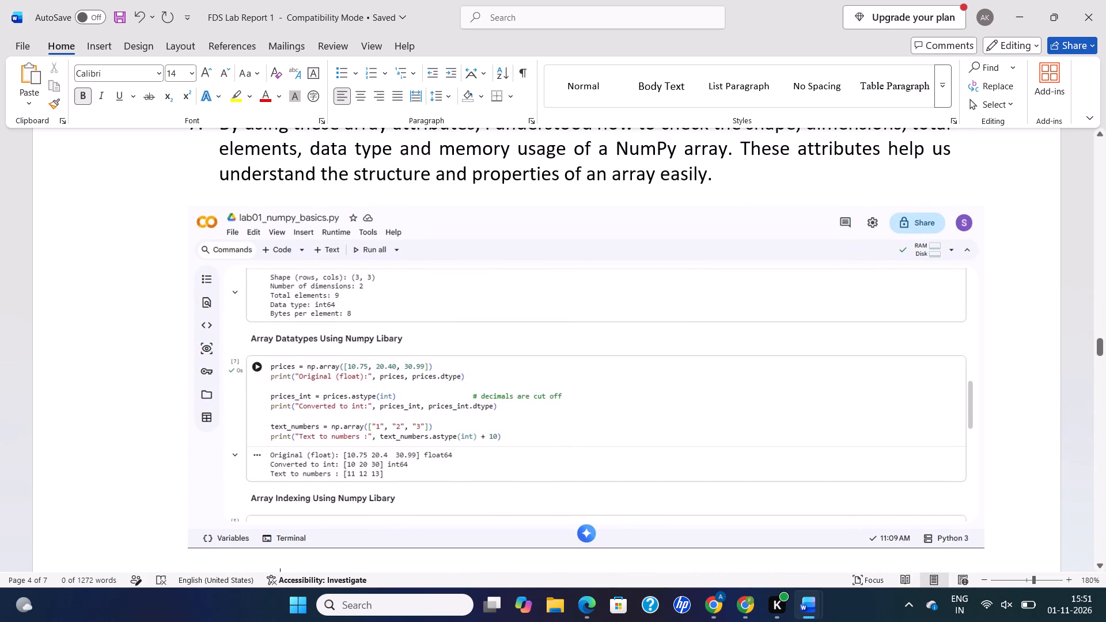
scroll(587, 244, "up", 4)
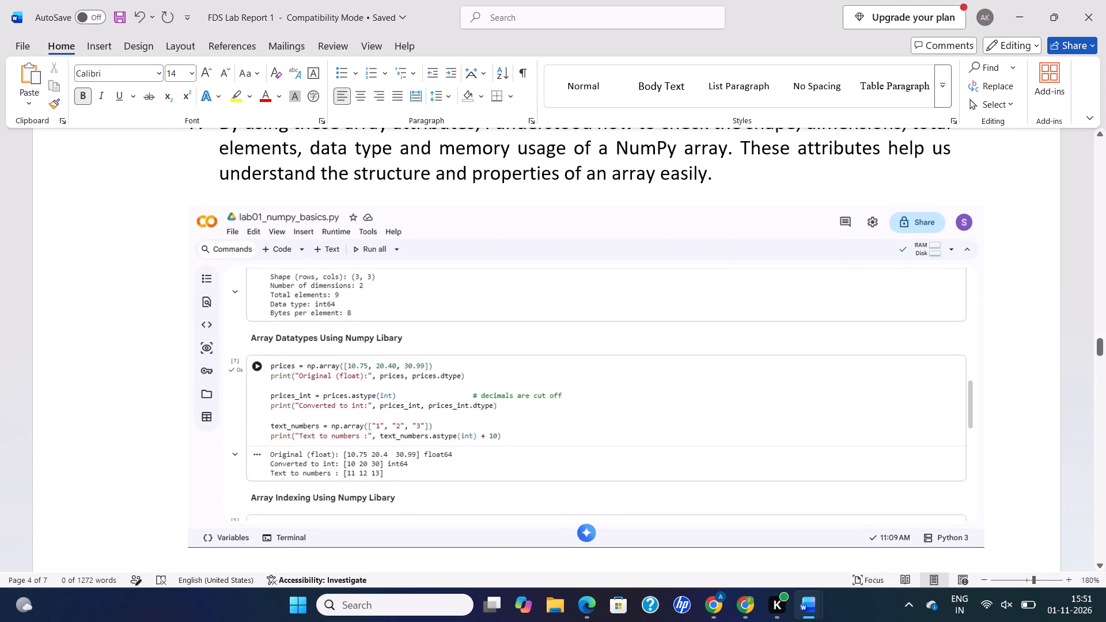
scroll(587, 244, "up", 2)
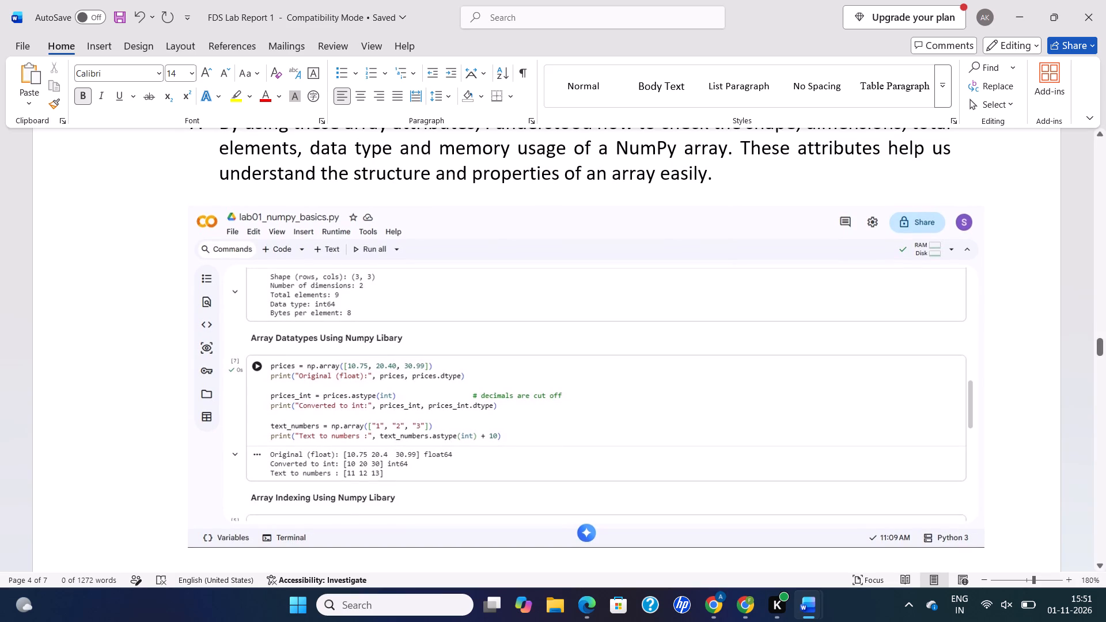
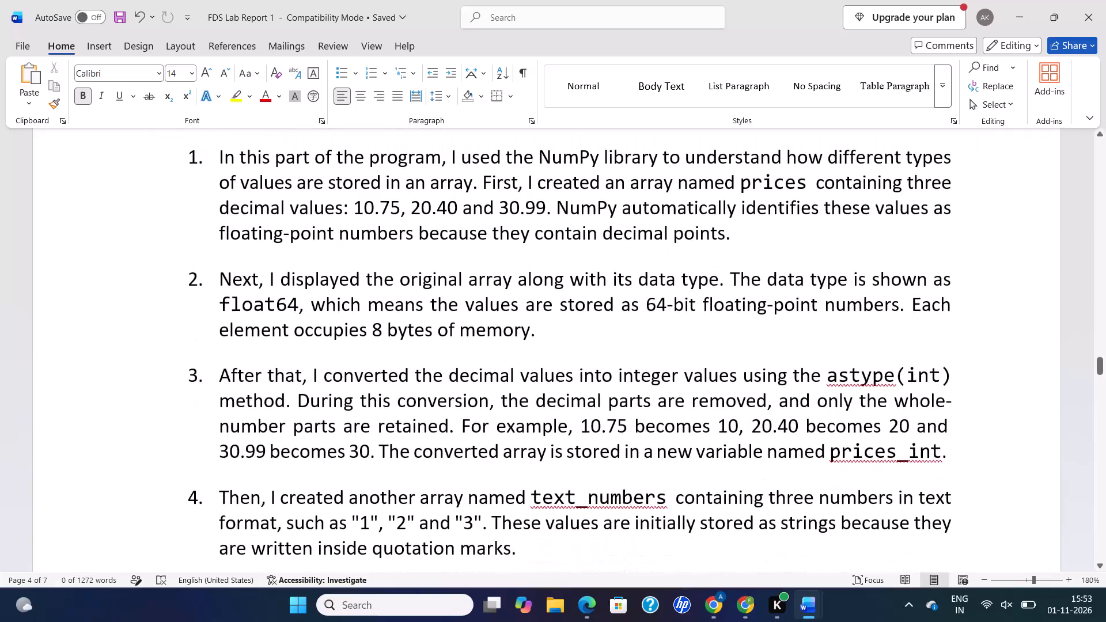
Review the rest of the reference report, from the data types explanation through the array indexing and array slicing code screenshots.
scroll(587, 244, "down", 3)
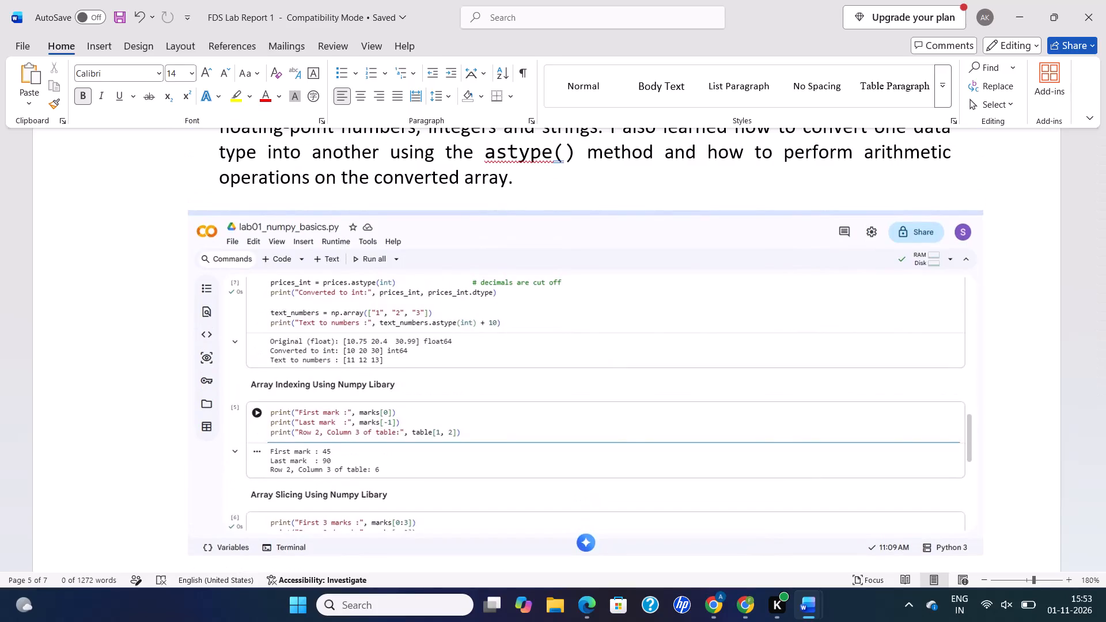
scroll(587, 244, "down", 5)
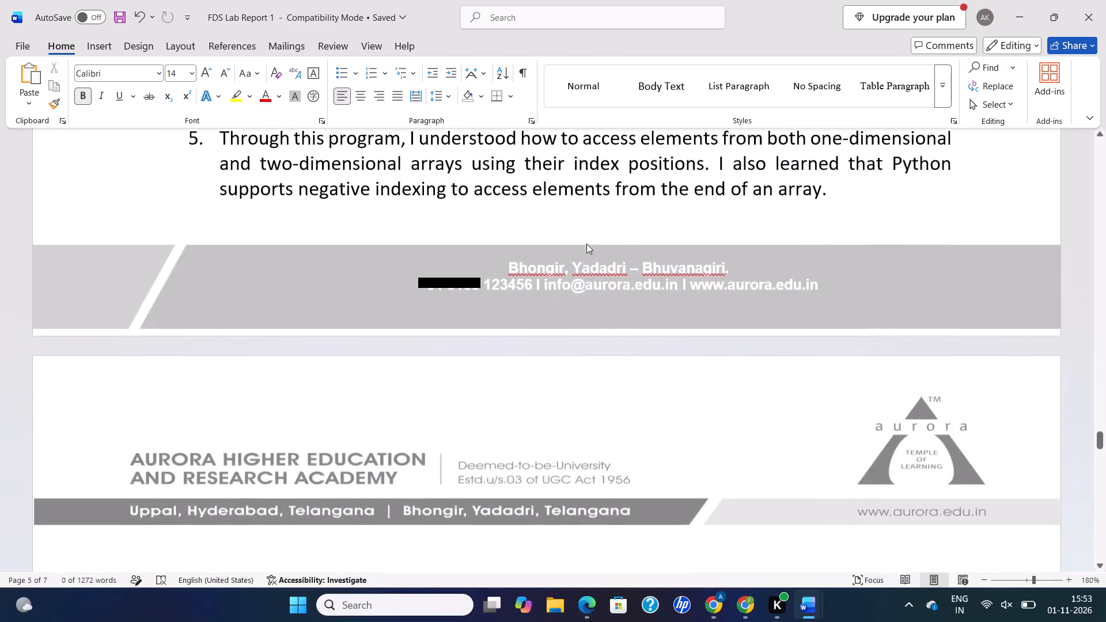
scroll(586, 244, "left", 1)
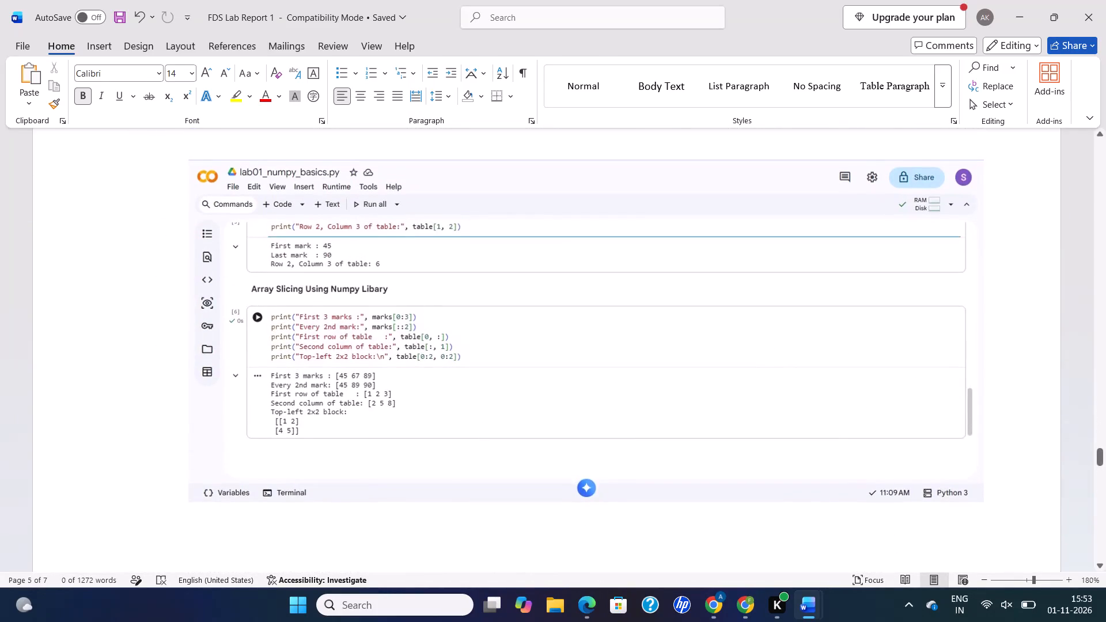
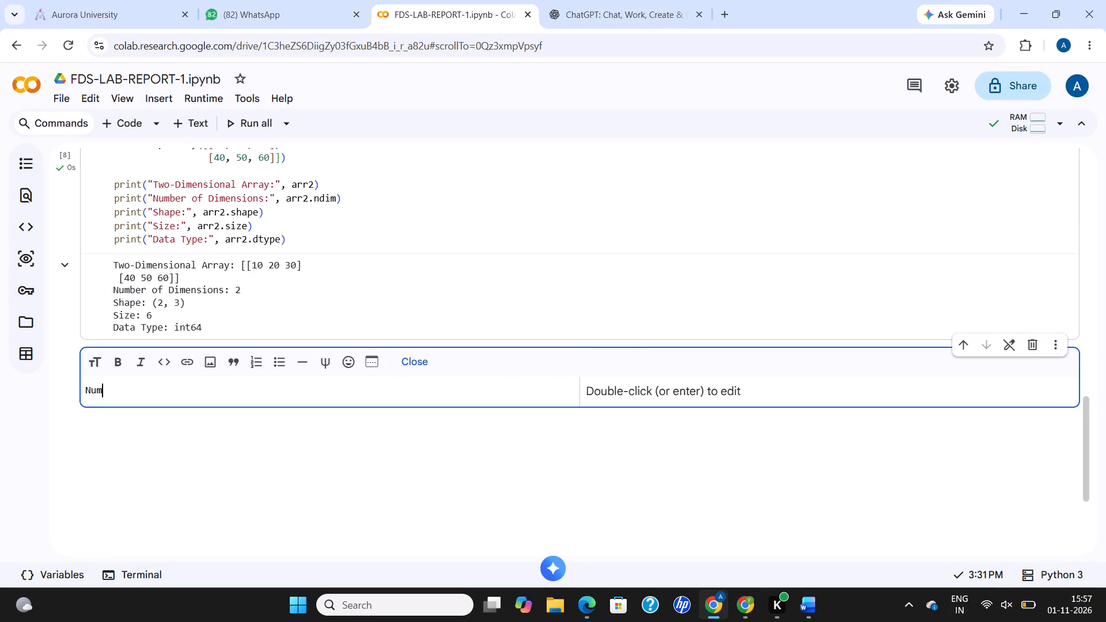
Complete the text cell's title as "NumPy Indexing" and make it bold.
key("shift+p")
type("y Indexing")
left_click_drag(336, 396, 86, 389)
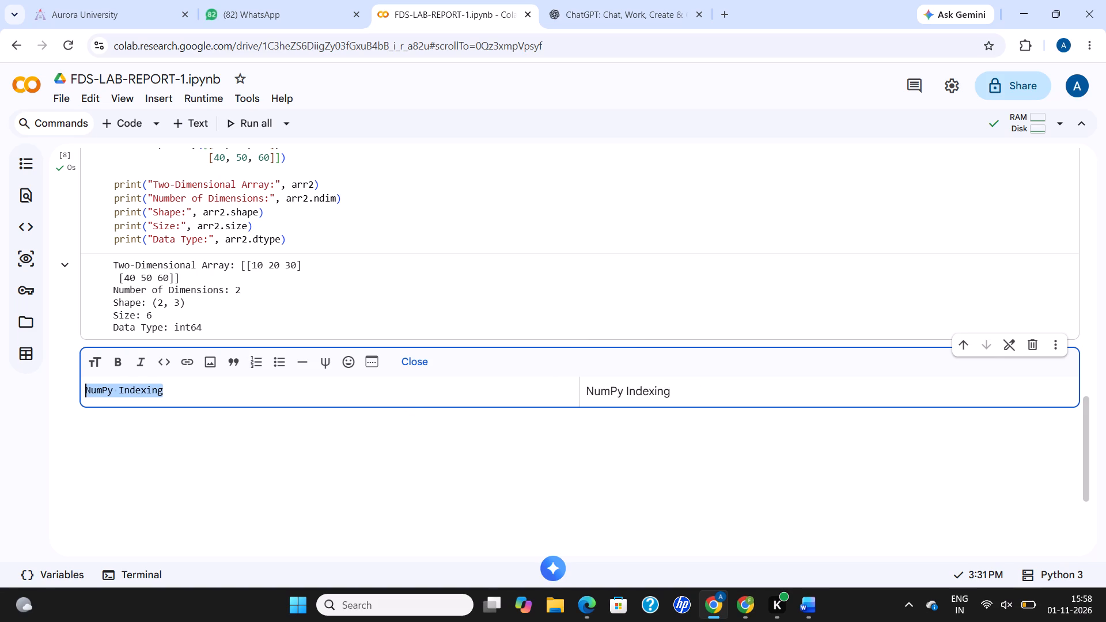
key("ctrl+b")
left_click(119, 365)
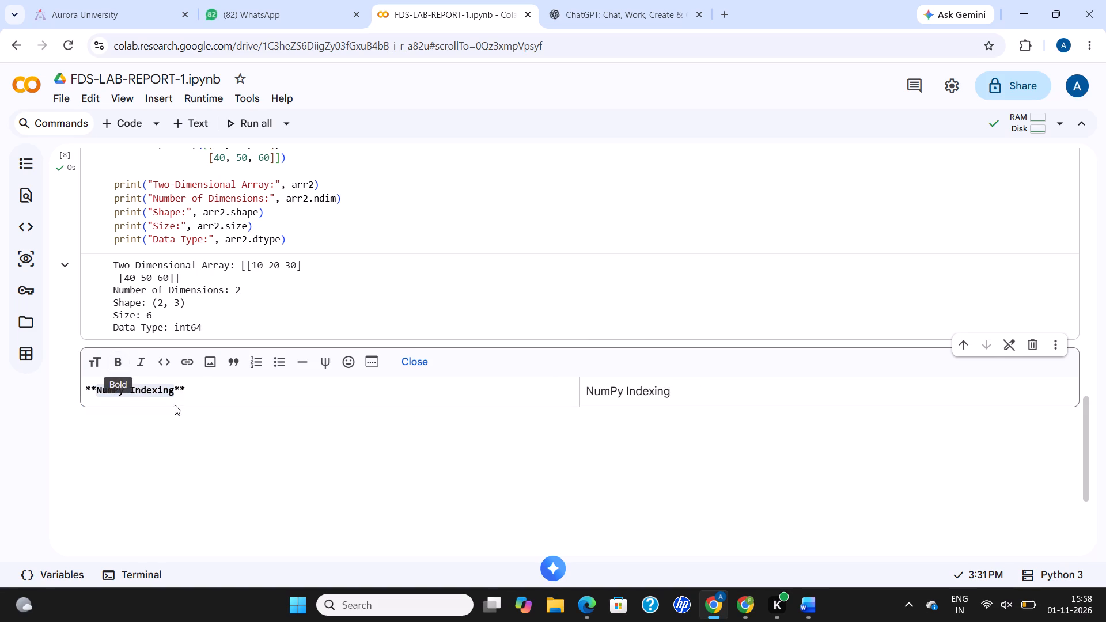
left_click(191, 400)
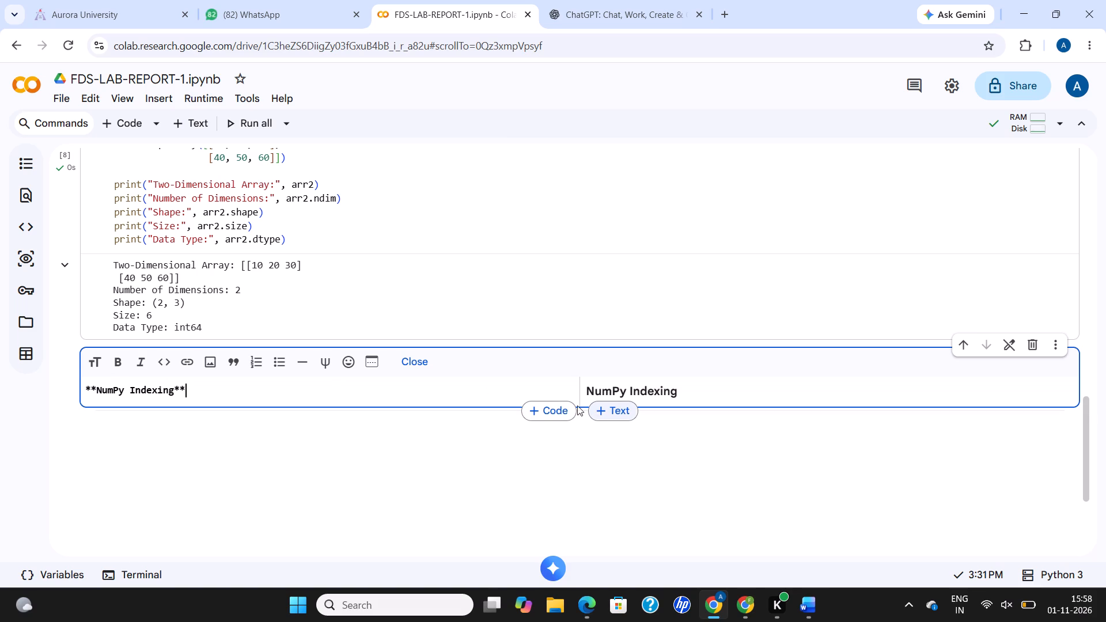
Add a code cell below the NumPy Indexing title and fill it with the "Cell 1: One-Dimensional Array (1D)" code copied from the ChatGPT window.
left_click(544, 410)
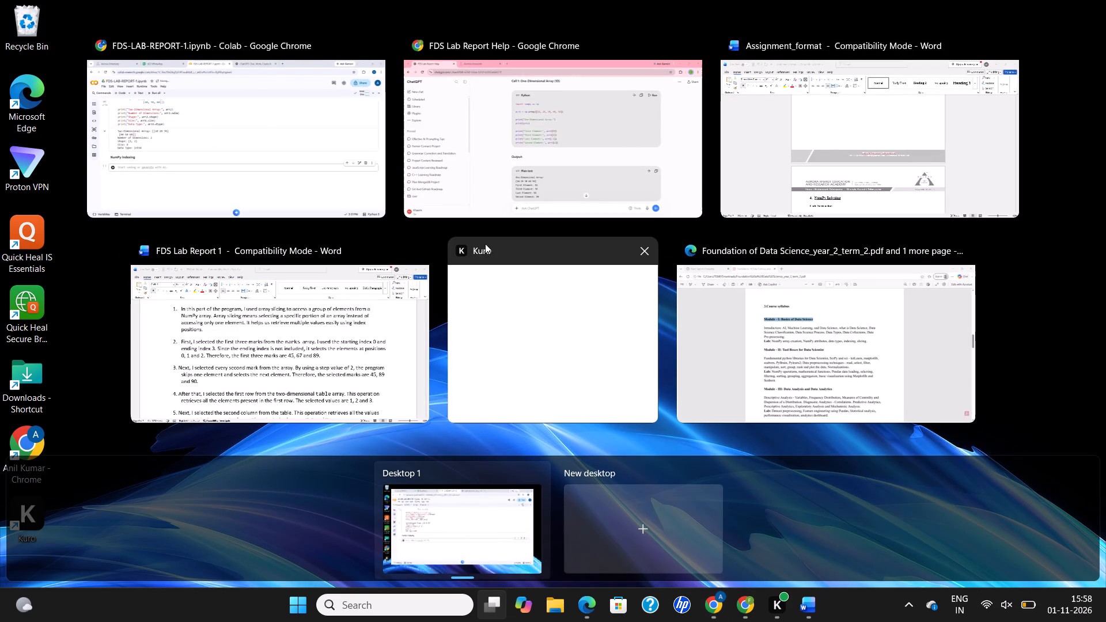
left_click(518, 191)
scroll(501, 302, "up", 3)
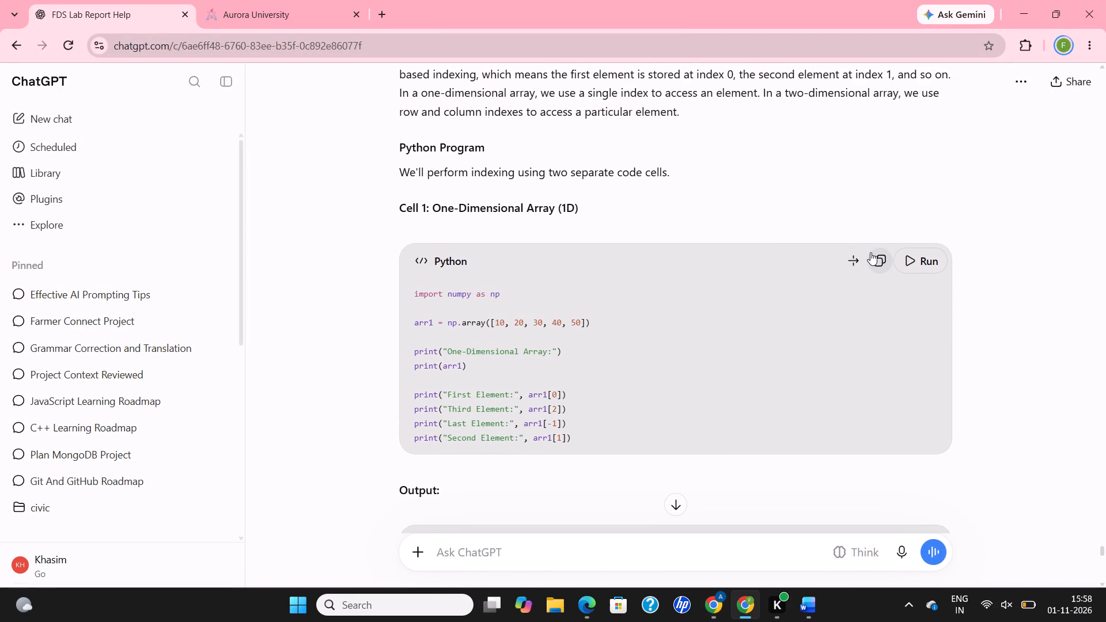
left_click(870, 252)
scroll(623, 343, "down", 1)
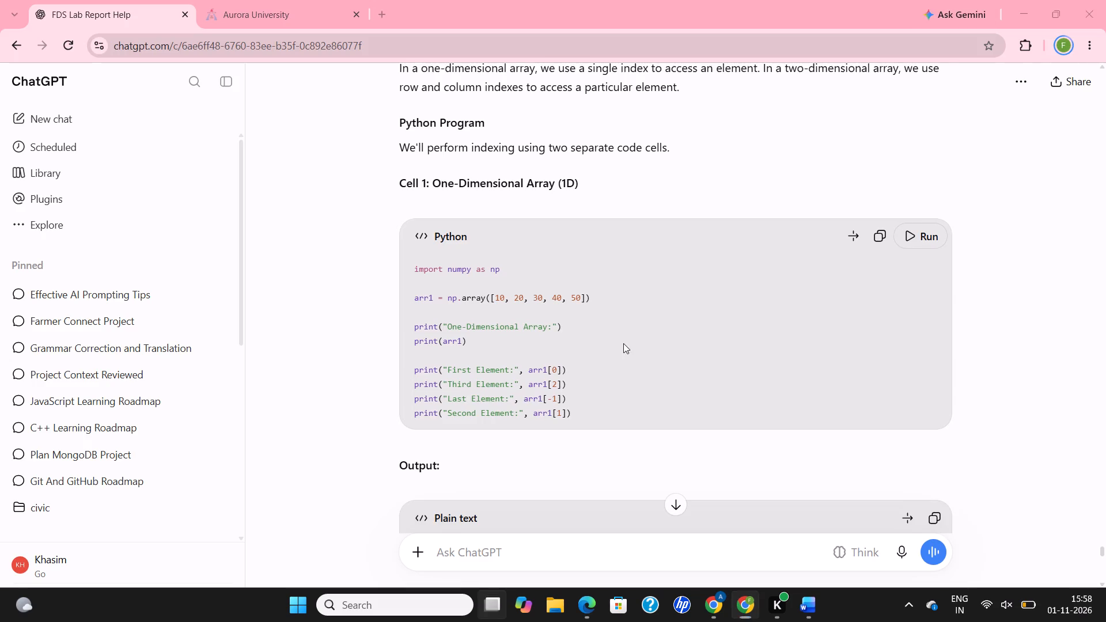
left_click(584, 162)
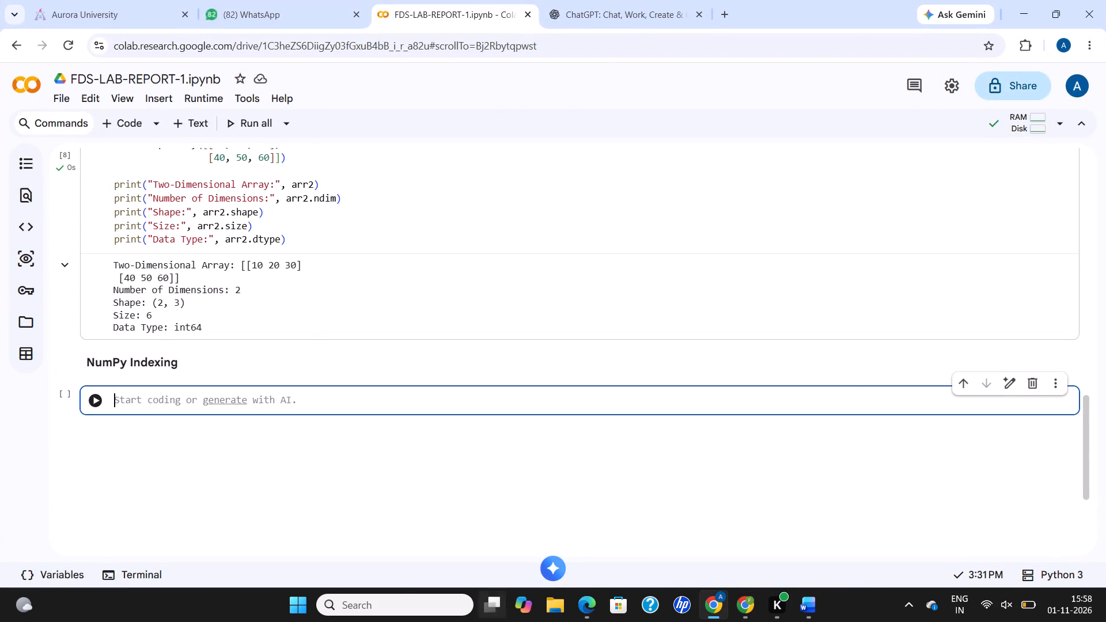
left_click(157, 401)
key("ctrl+v")
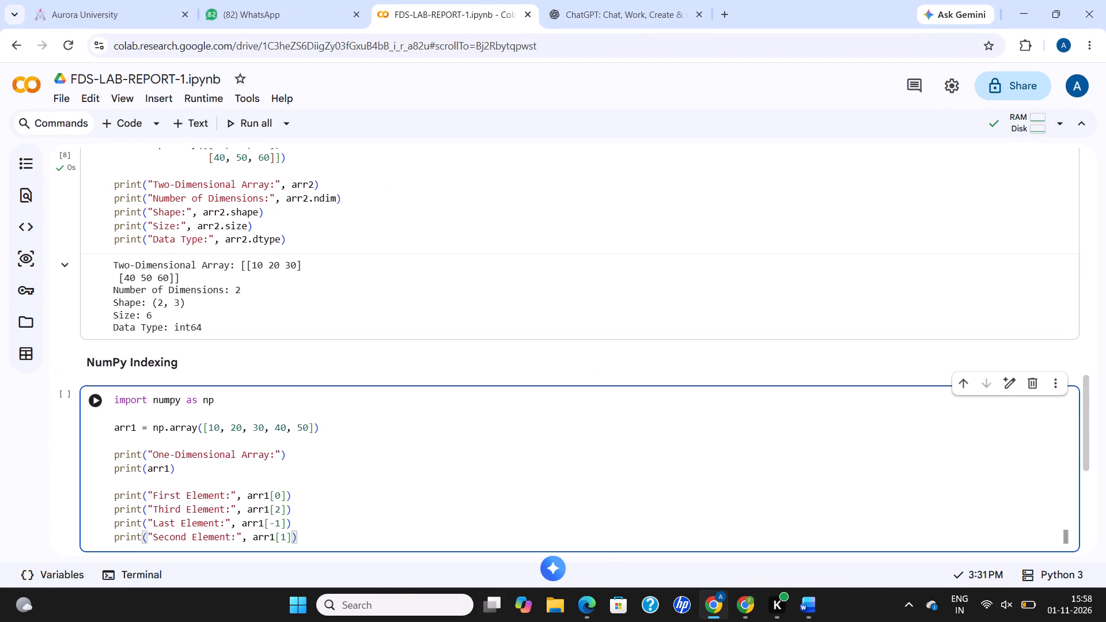
Delete the "import numpy as np" line and the blank line after it from the one-dimensional array cell.
left_click(113, 429)
left_click(115, 429)
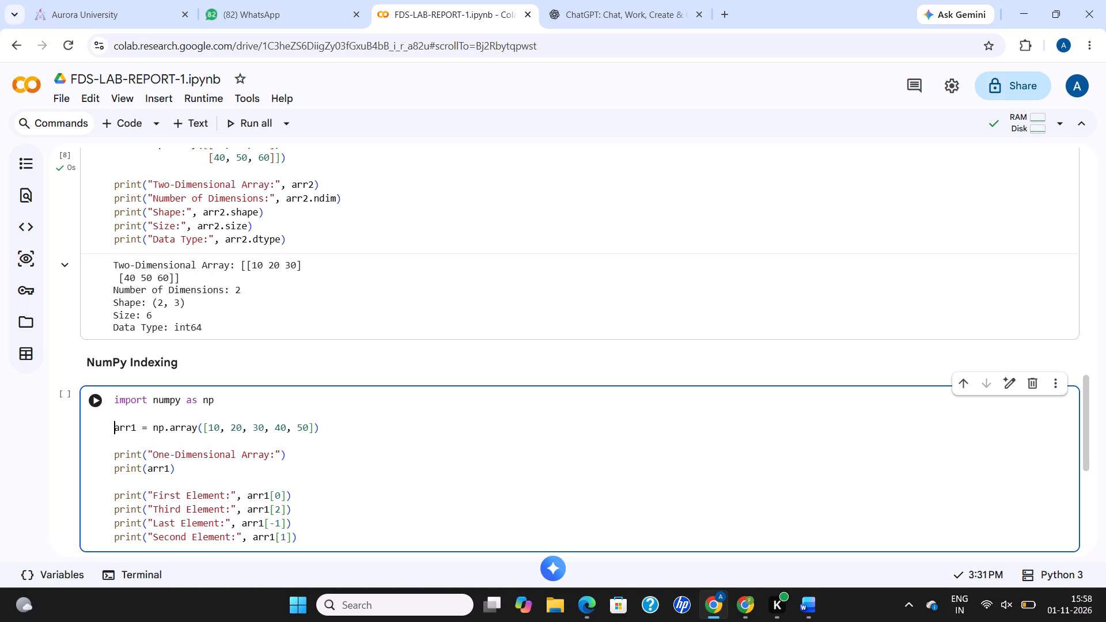
key("BackSpace")
key("BackSpace")
key("BackSpace")
key("BackSpace")
key("BackSpace")
key("BackSpace")
key("BackSpace")
key("BackSpace")
key("BackSpace")
key("BackSpace")
key("BackSpace")
key("BackSpace")
key("BackSpace")
key("BackSpace")
key("BackSpace")
key("BackSpace")
key("BackSpace")
key("BackSpace")
key("BackSpace")
key("BackSpace")
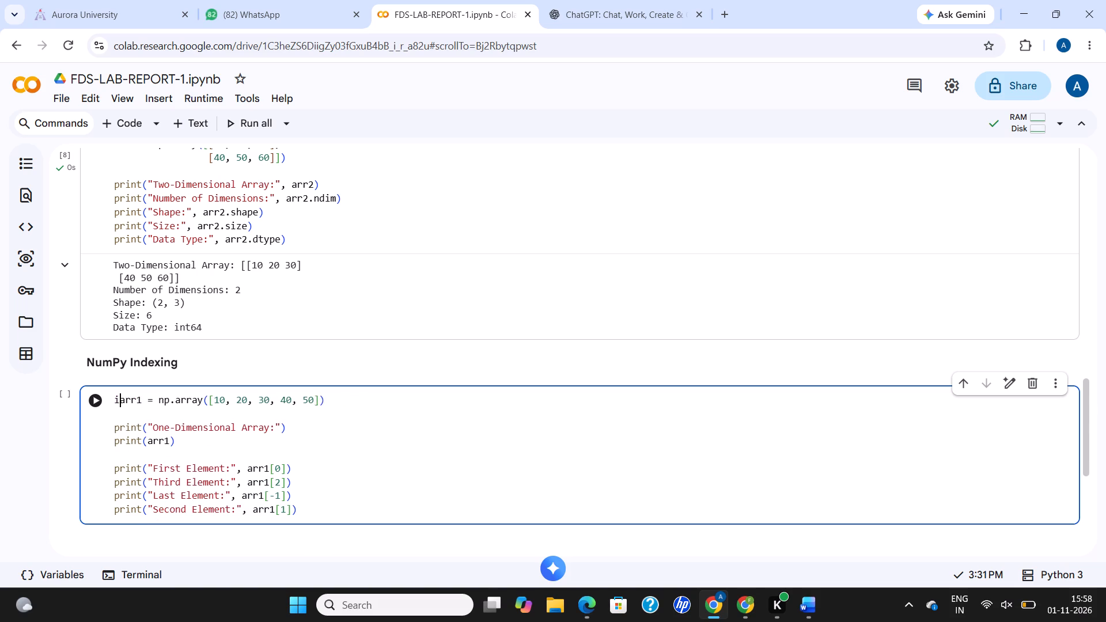
Add arr1 as a second argument to the "One-Dimensional Array:" print statement.
left_click(280, 428)
type(",")
key("space")
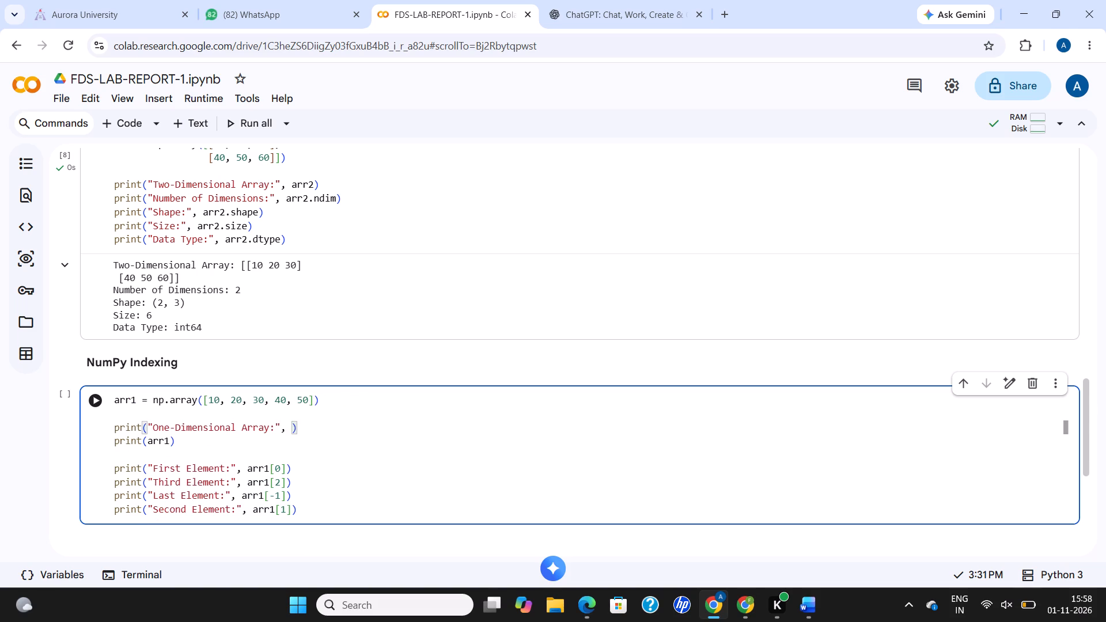
type("arr1")
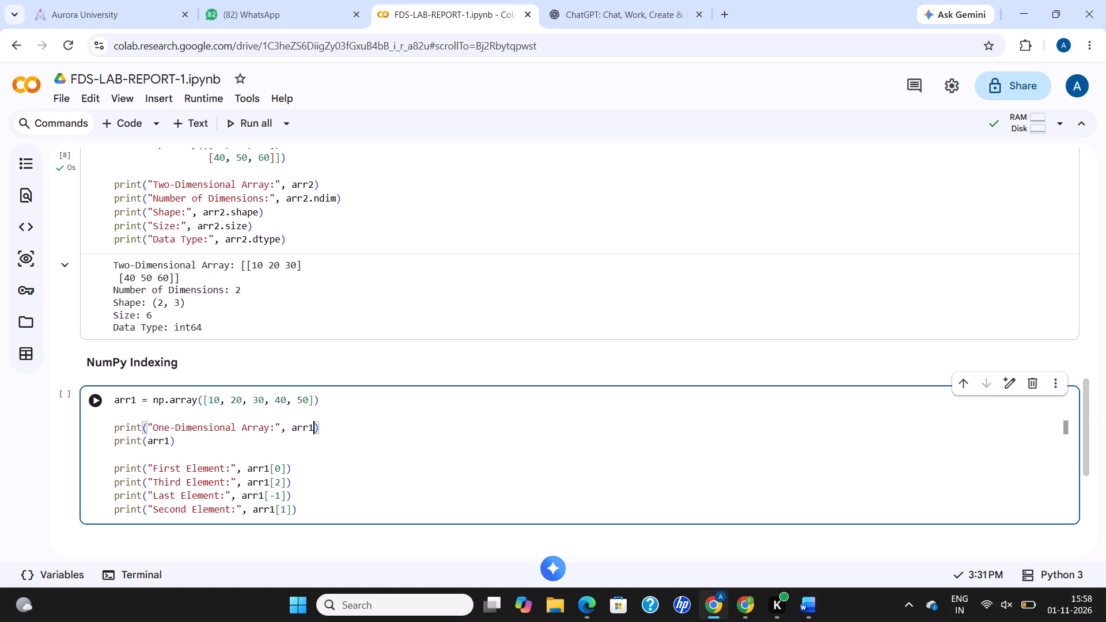
Delete the separate print(arr1) line, leaving one blank line before the "First Element:" print statement.
left_click(257, 442)
key("BackSpace")
key("BackSpace")
key("BackSpace")
key("BackSpace")
key("BackSpace")
key("BackSpace")
key("BackSpace")
key("BackSpace")
key("BackSpace")
key("BackSpace")
key("BackSpace")
key("BackSpace")
key("BackSpace")
key("BackSpace")
key("BackSpace")
key("BackSpace")
key("BackSpace")
key("BackSpace")
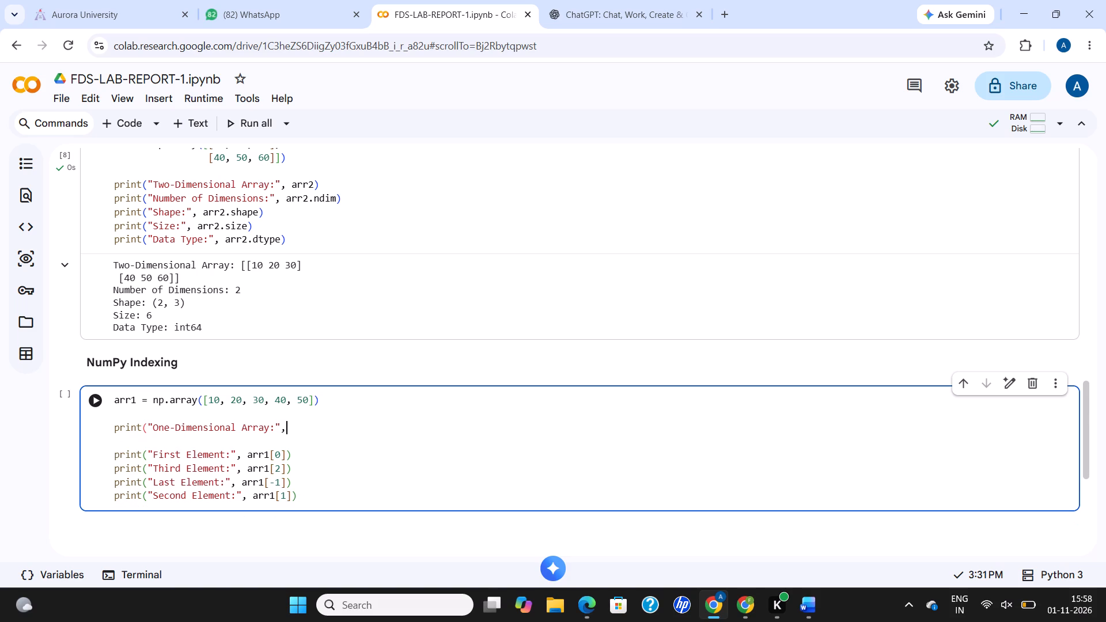
key("ctrl+z")
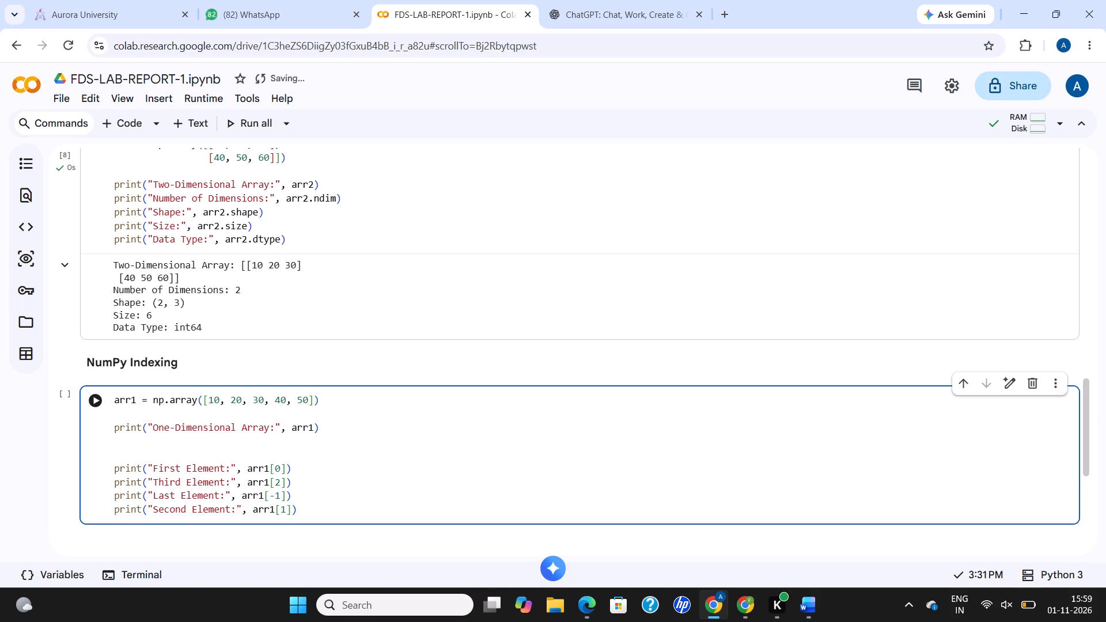
key("BackSpace")
Add another code cell below and fill it with the "Cell 2: Two-Dimensional Array (2D)" code copied from the ChatGPT window.
scroll(229, 498, "down", 1)
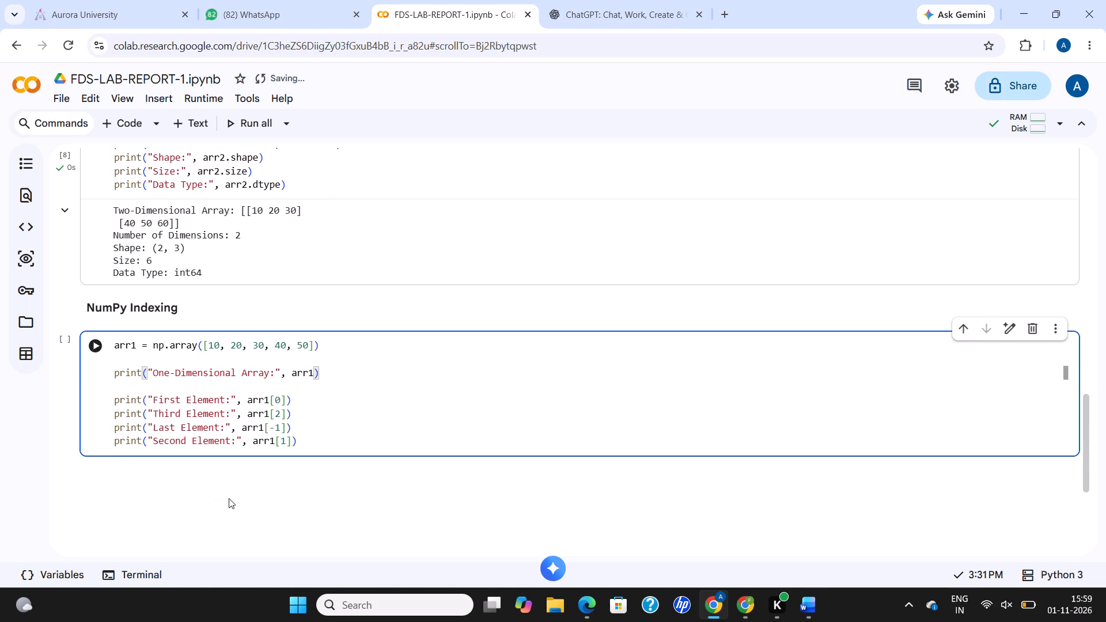
left_click(551, 458)
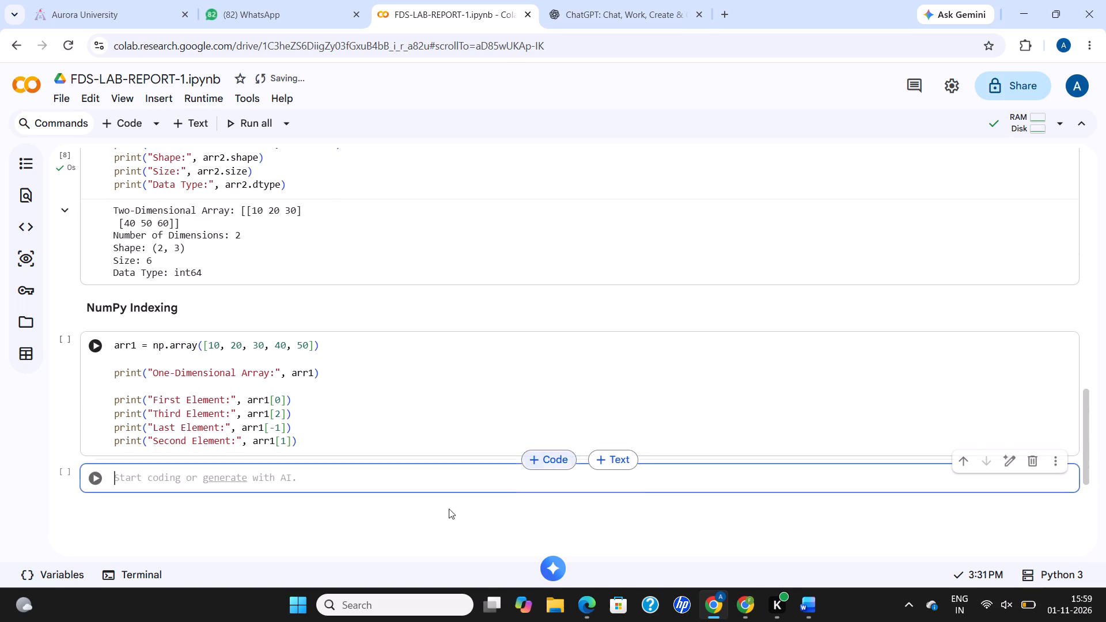
left_click(431, 140)
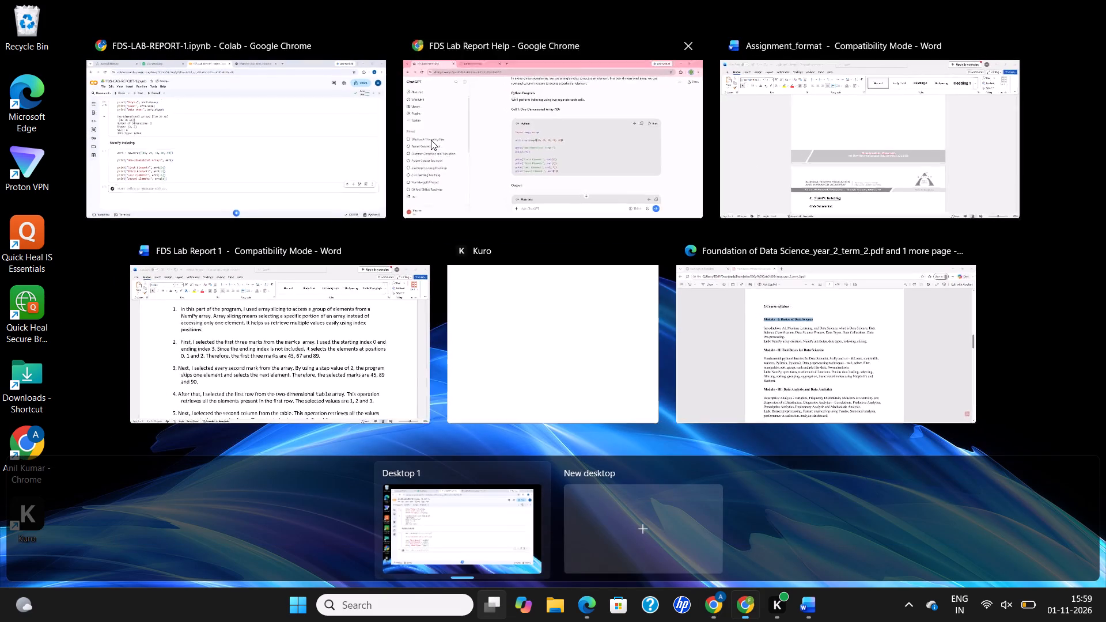
scroll(455, 242, "down", 2)
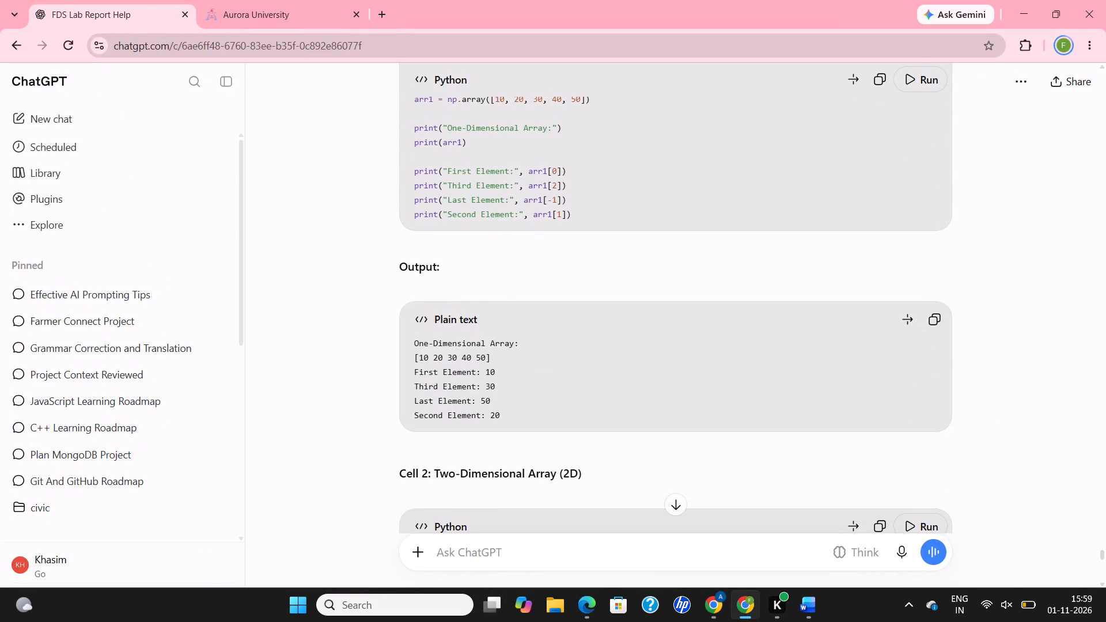
scroll(475, 342, "down", 3)
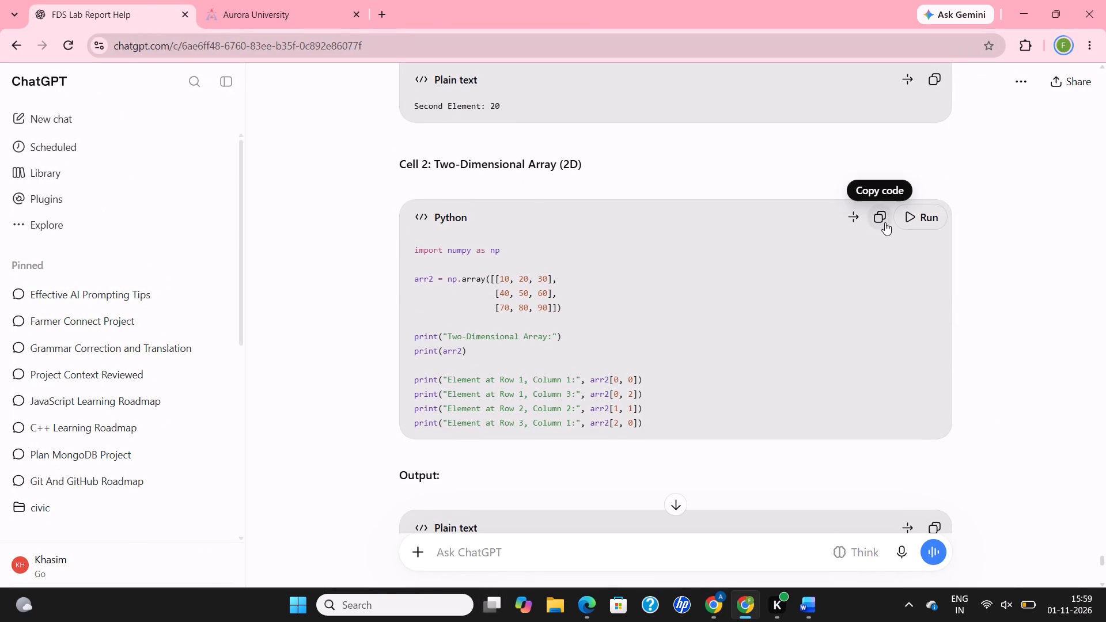
left_click(885, 222)
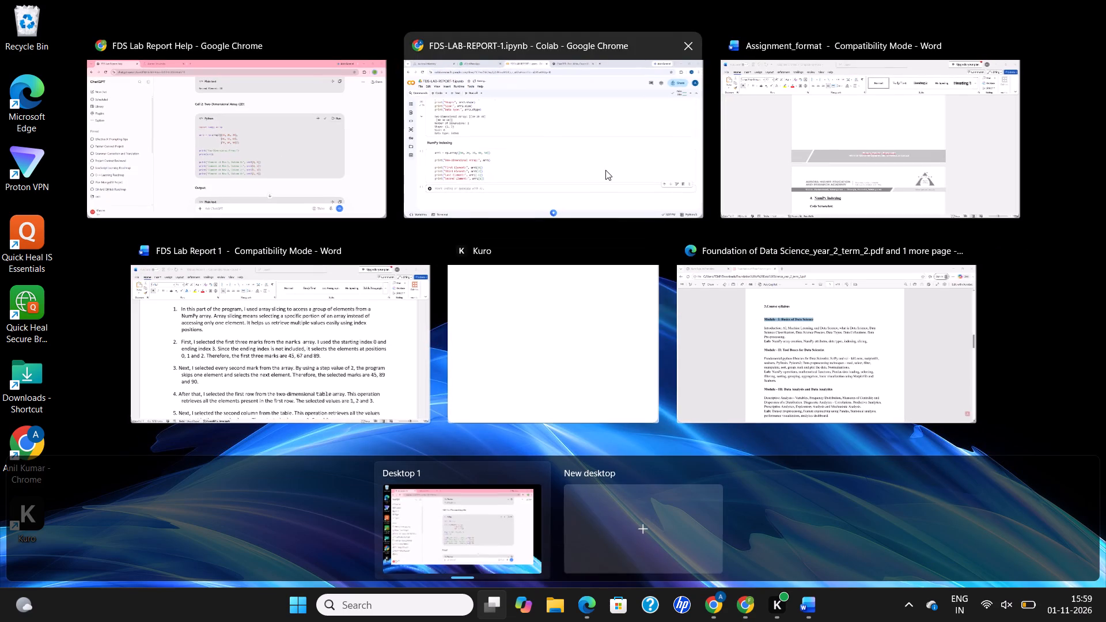
left_click(605, 170)
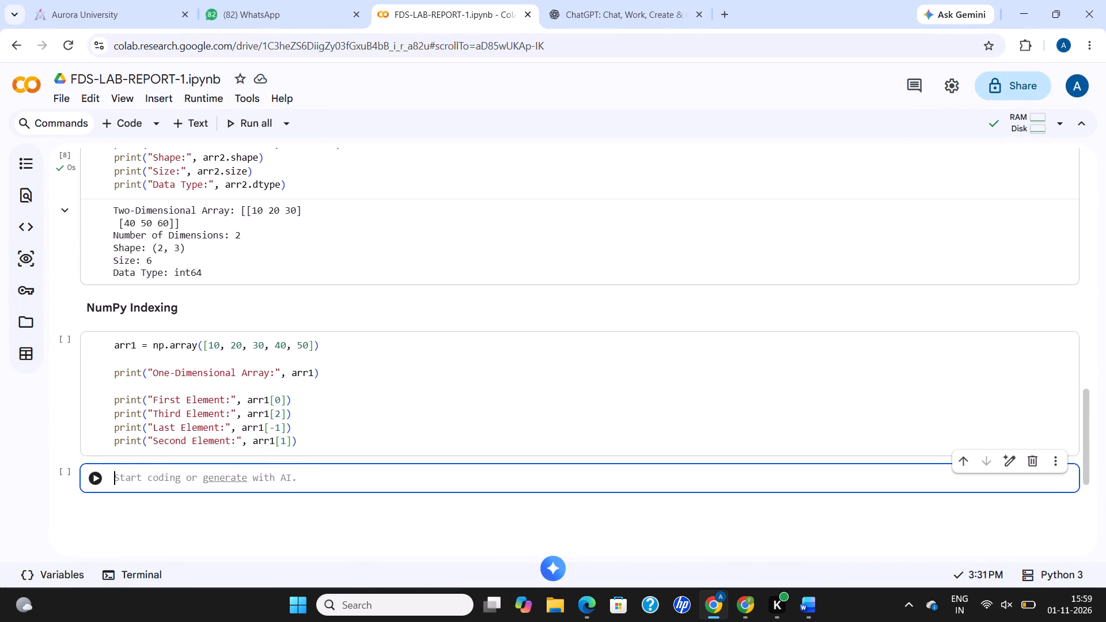
key("ctrl+v")
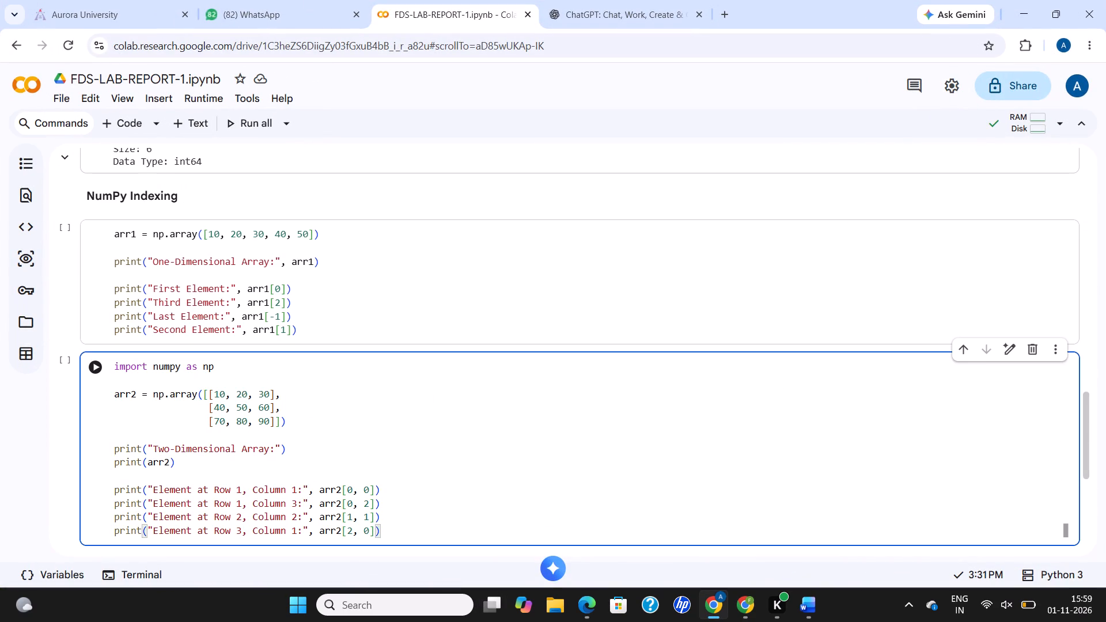
Add arr2 as a second argument to the "Two-Dimensional Array:" print statement.
left_click(280, 448)
type(".")
key("space")
key("BackSpace")
key("BackSpace")
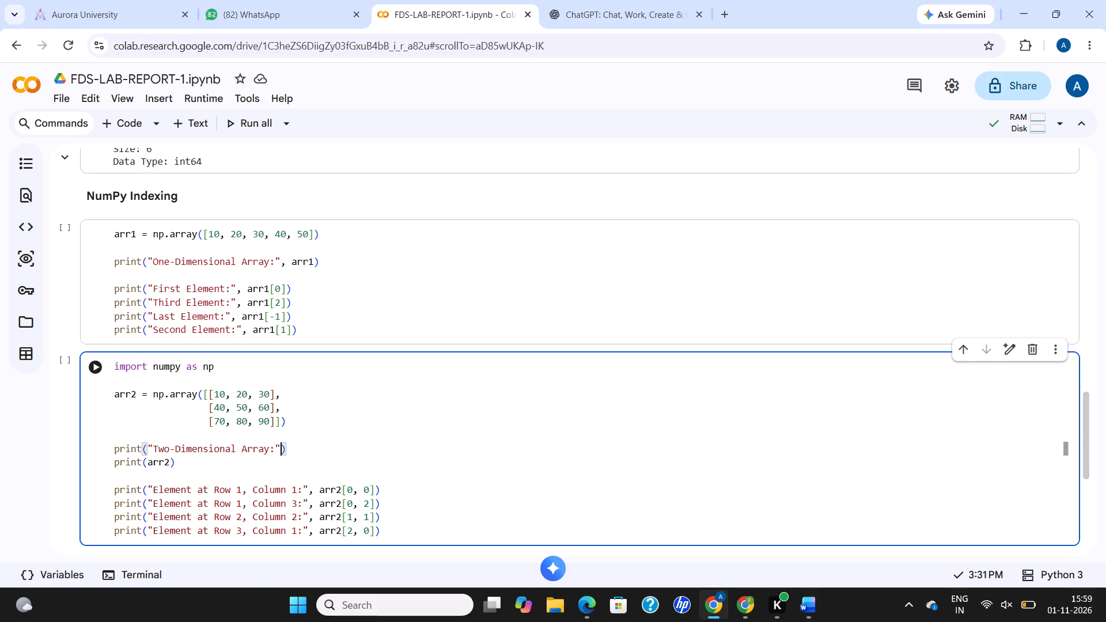
key("period")
key("BackSpace")
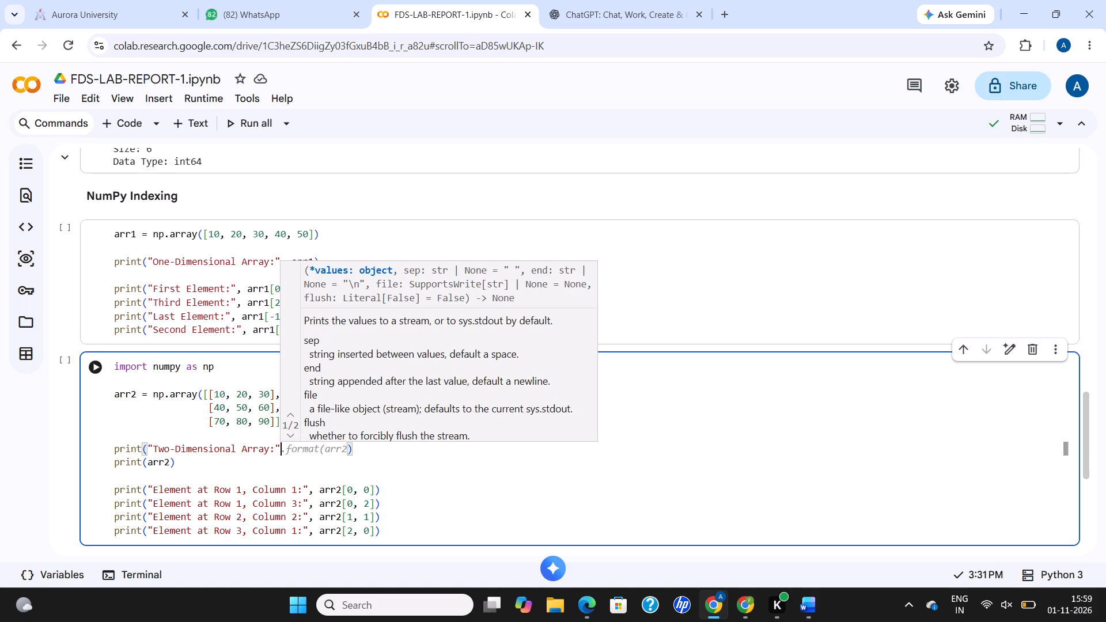
key("Right")
key("Left")
key("comma")
key("space")
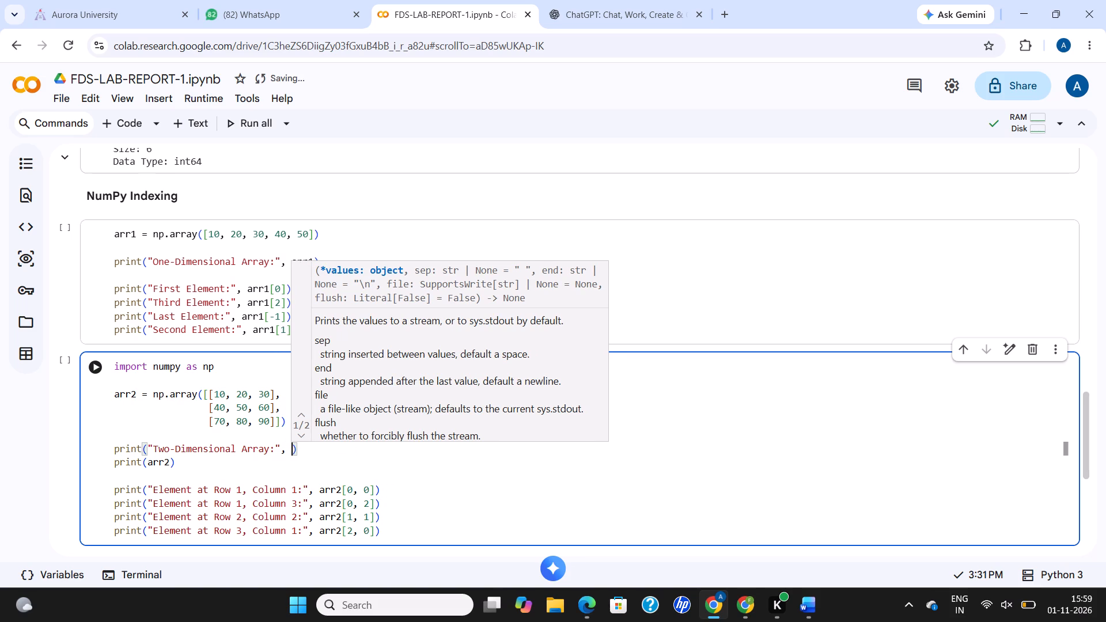
type("arr2")
Delete the separate print(arr2) line, leaving one blank line before the "Element at Row 1, Column 1:" print statement.
left_click(194, 470)
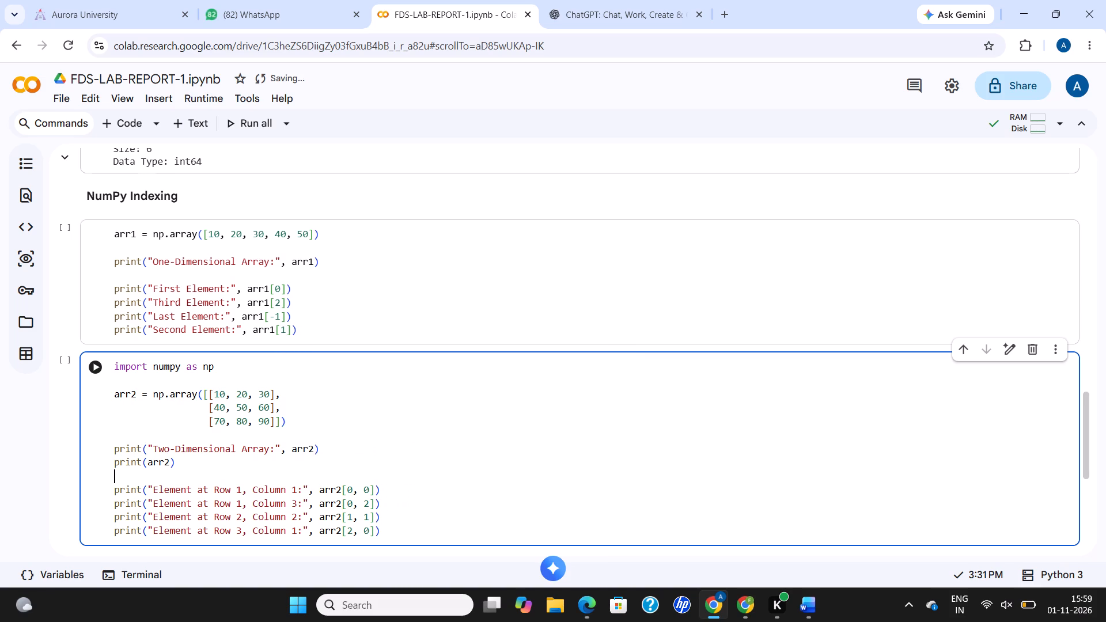
key("BackSpace")
key("BackSpace")
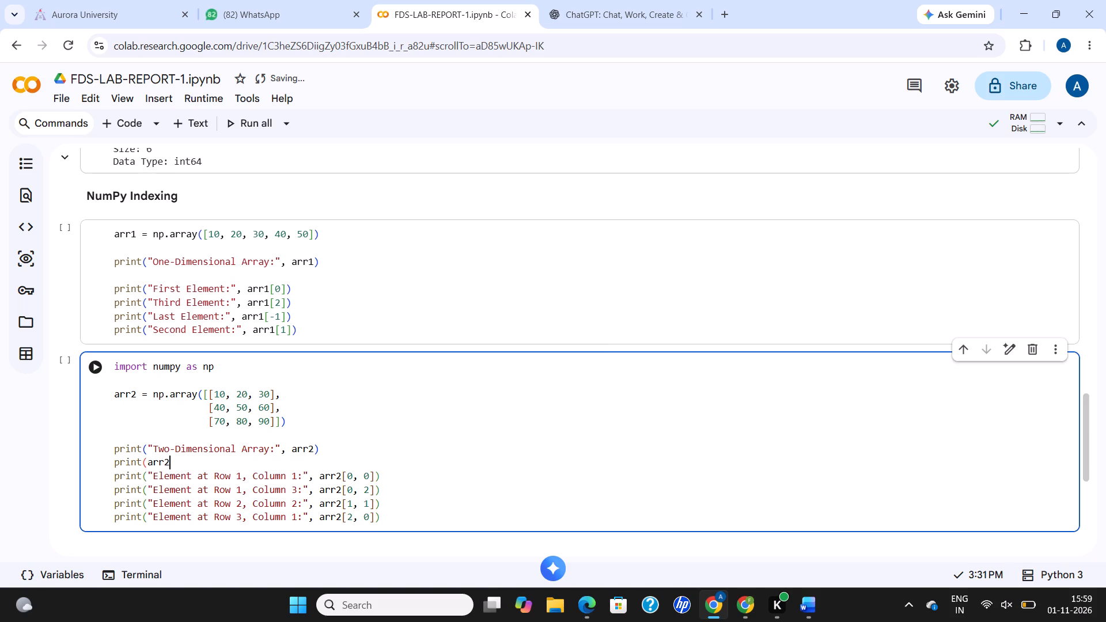
key("ctrl+z")
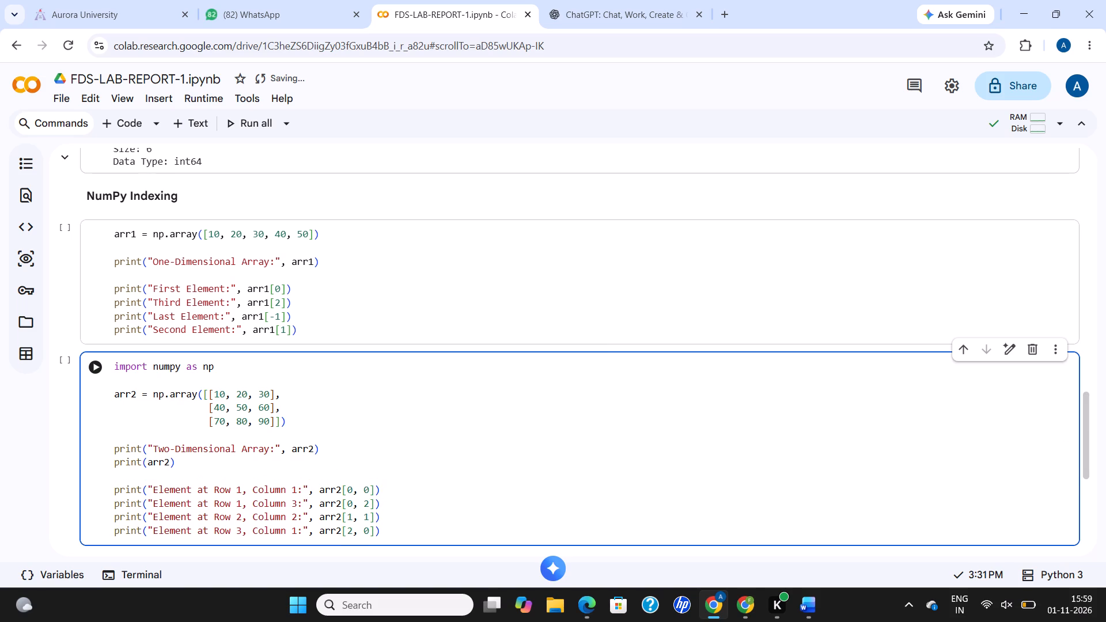
key("Left")
key("BackSpace")
key("BackSpace")
key("BackSpace")
key("BackSpace")
key("BackSpace")
key("BackSpace")
key("BackSpace")
key("BackSpace")
key("BackSpace")
key("BackSpace")
key("BackSpace")
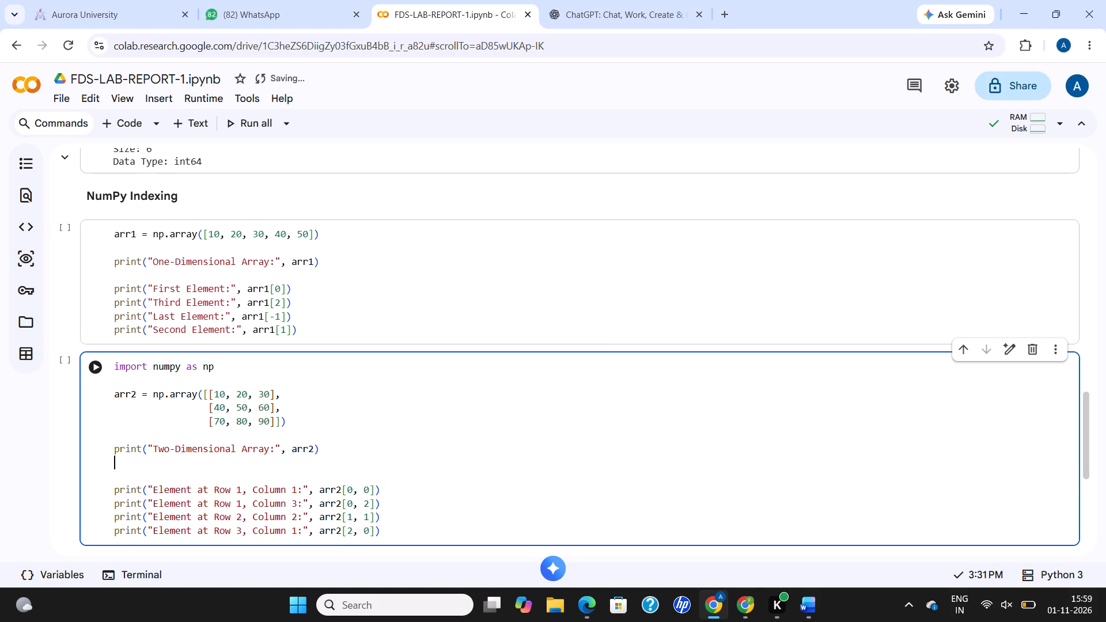
key("BackSpace")
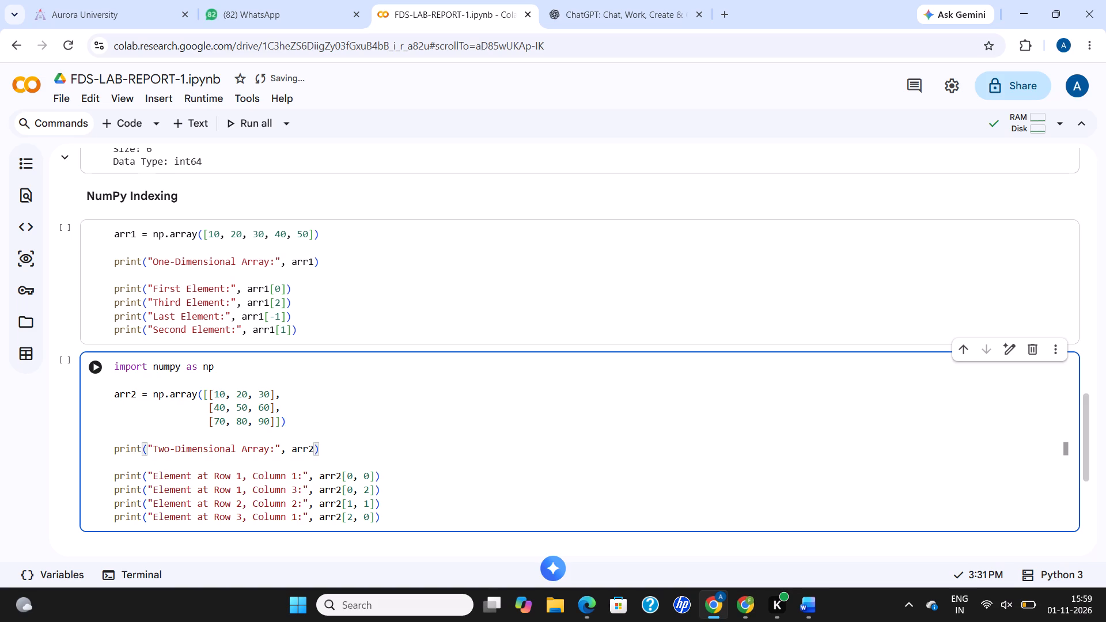
Remove the "import numpy as np" line and the blank line after it from the two-dimensional array cell.
left_click(115, 395)
key("BackSpace")
key("BackSpace")
key("BackSpace")
key("BackSpace")
key("BackSpace")
key("BackSpace")
key("BackSpace")
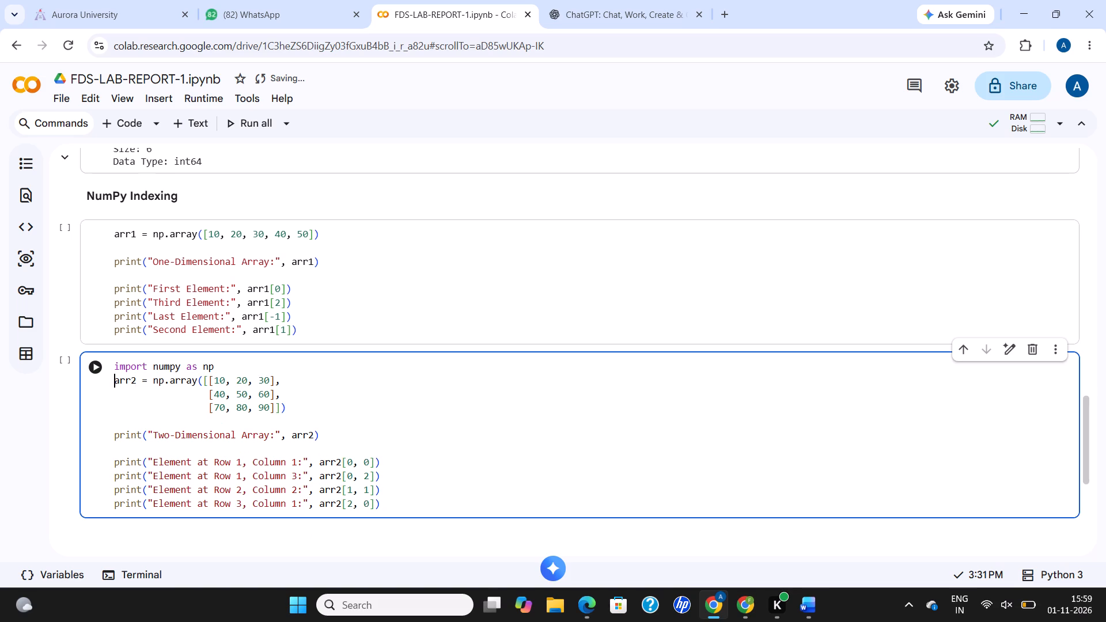
key("BackSpace")
key("BackSpace")
key("BackSpace")
key("BackSpace")
key("BackSpace")
key("BackSpace")
key("BackSpace")
key("BackSpace")
key("BackSpace")
key("BackSpace")
key("BackSpace")
key("BackSpace")
key("BackSpace")
key("BackSpace")
key("BackSpace")
key("BackSpace")
key("BackSpace")
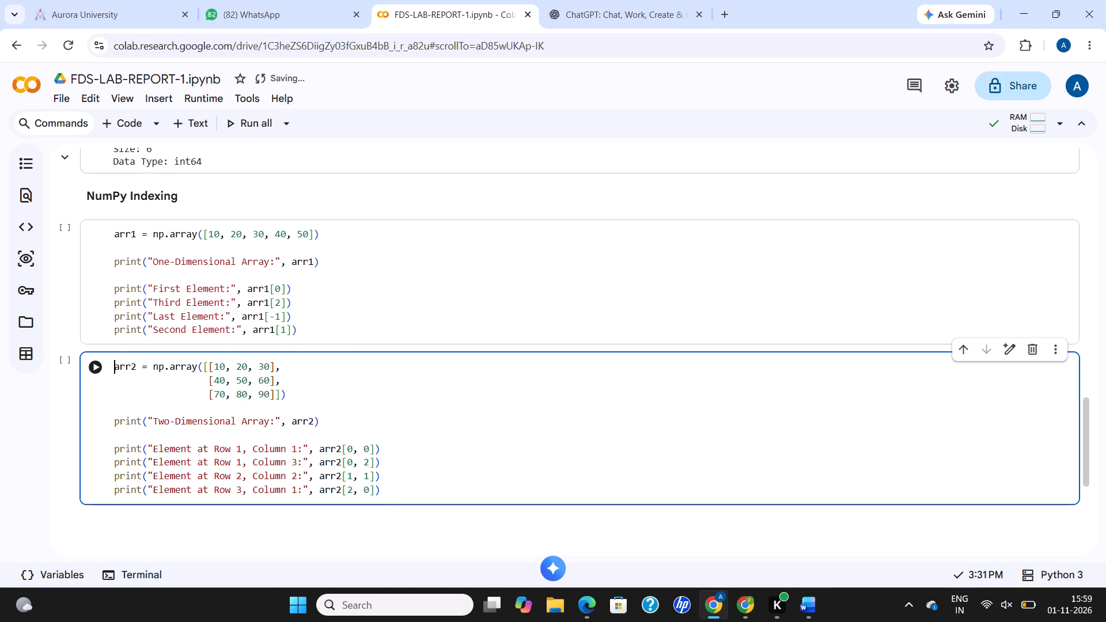
Capture an enlarged screenshot of the notebook page showing both NumPy Indexing code cells, from the address bar down to the status bar.
scroll(150, 395, "down", 1)
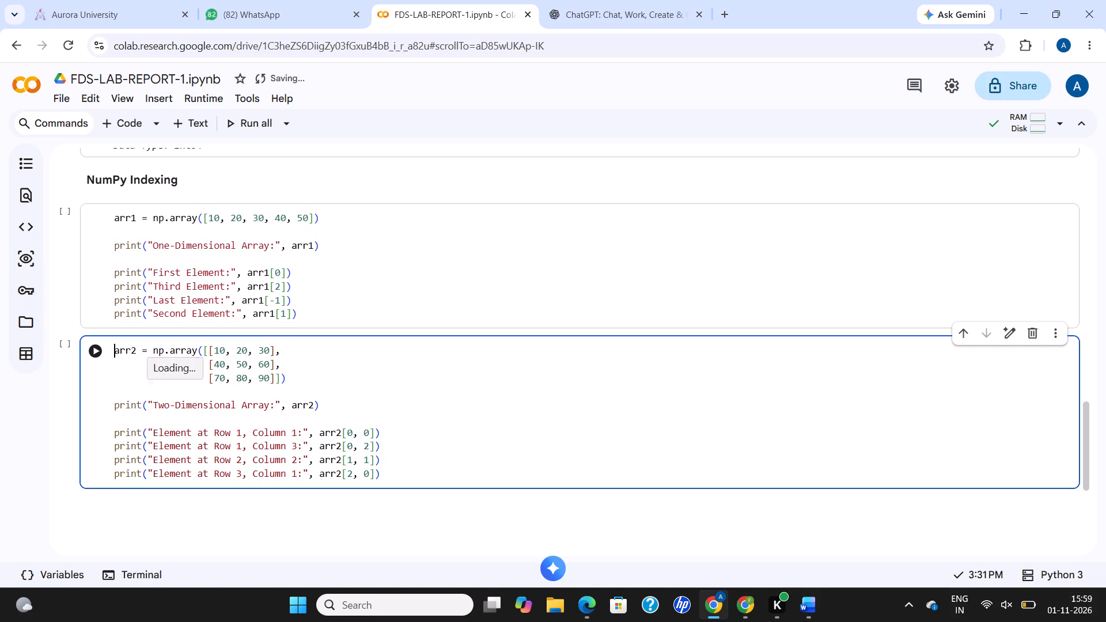
scroll(150, 395, "down", 2)
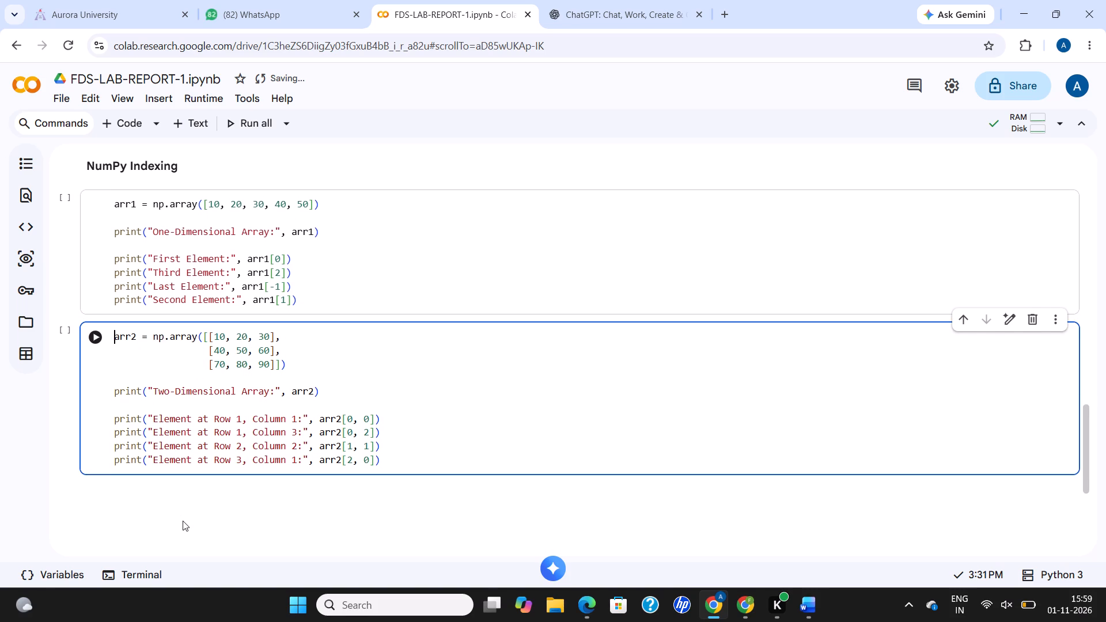
left_click(183, 521)
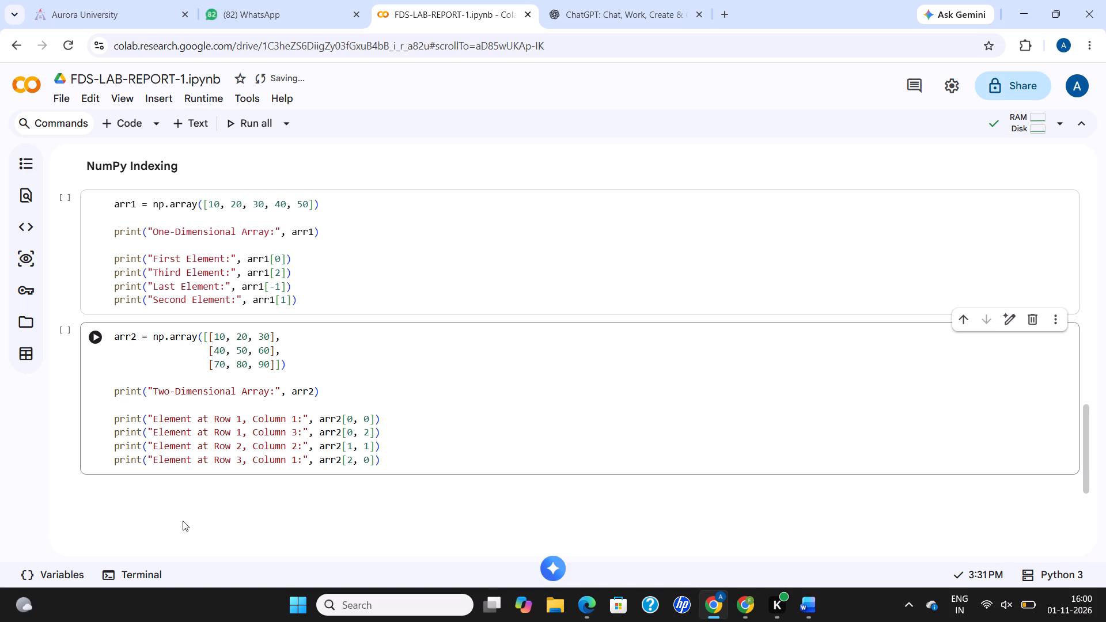
key("ctrl+plus")
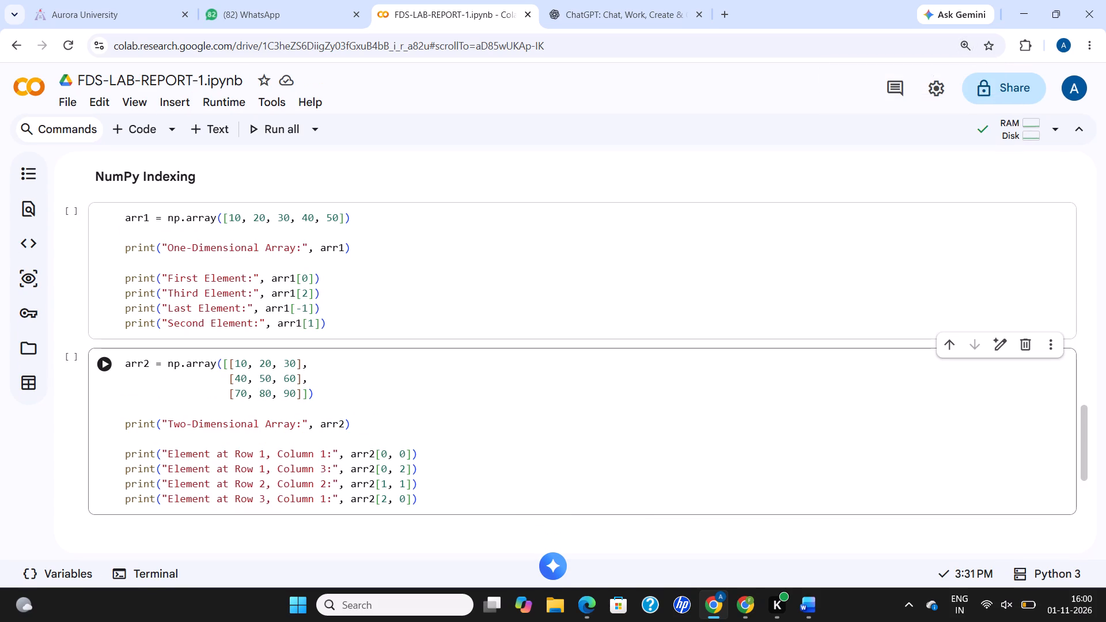
key("Print")
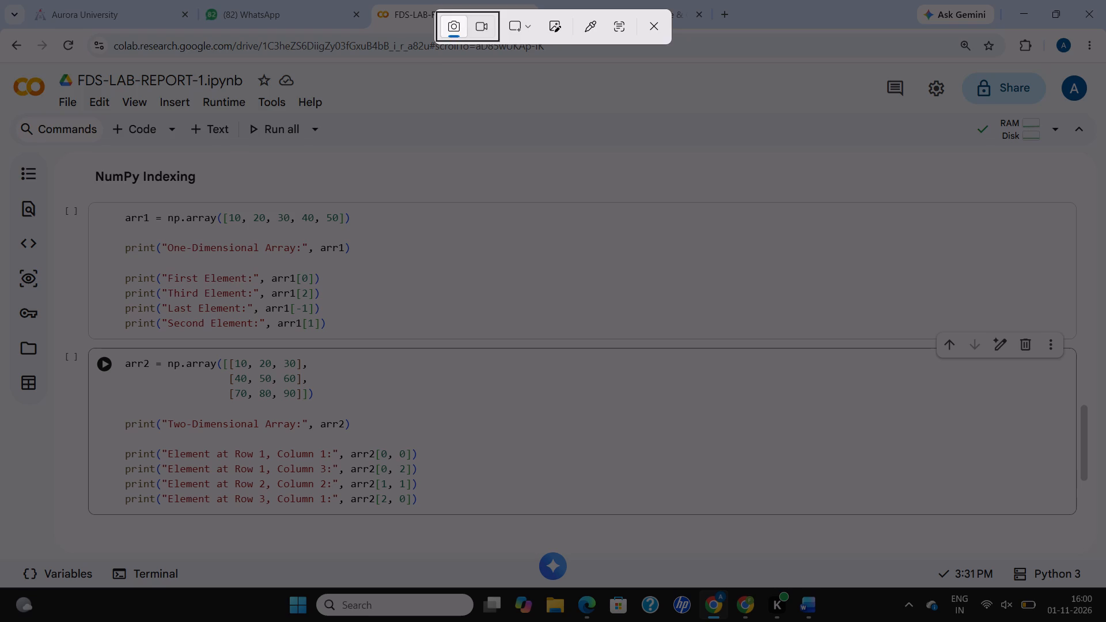
left_click_drag(0, 29, 1071, 500)
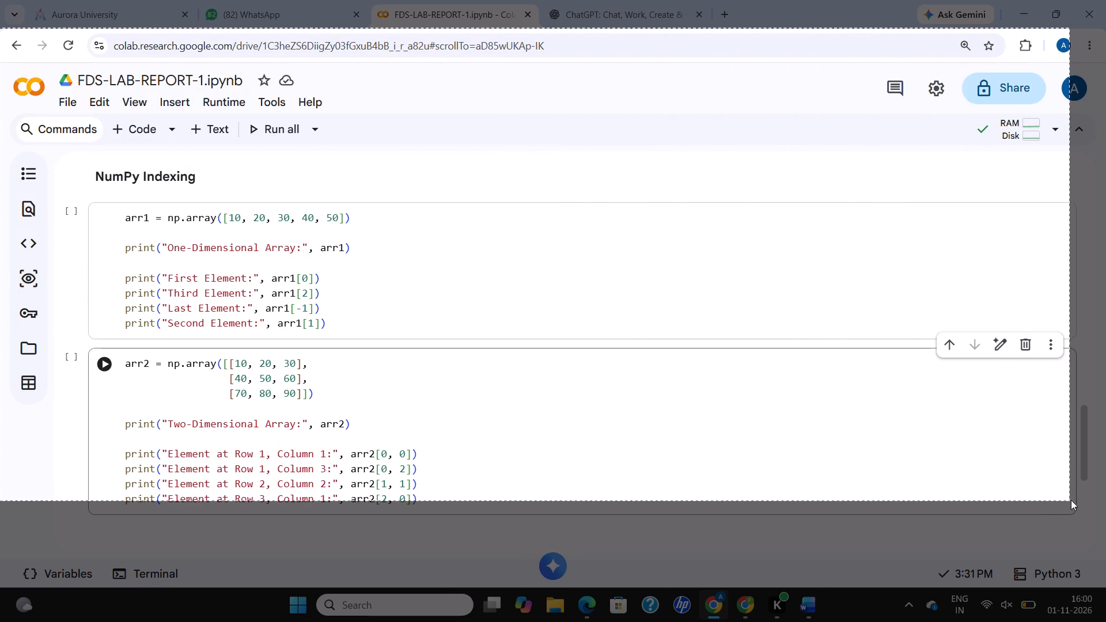
left_click_drag(1071, 500, 1104, 586)
In the Assignment_format Word document, paste the screenshot on its own line below section 4's "Code Screenshot:" label, leaving a blank line between.
scroll(1087, 500, "right", 1)
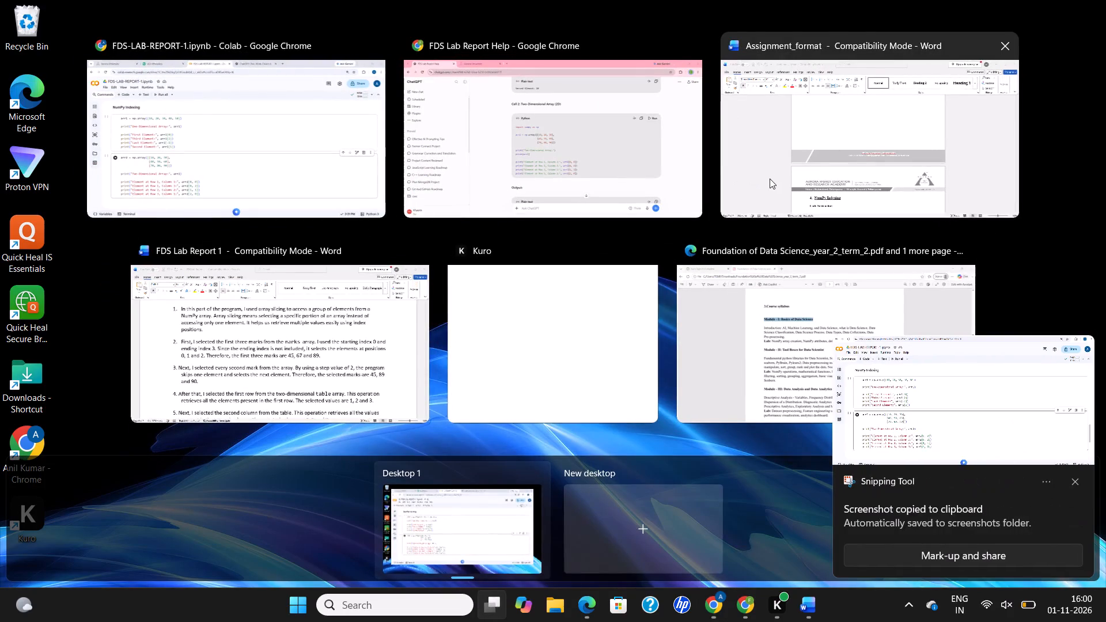
left_click(770, 179)
scroll(612, 513, "down", 3)
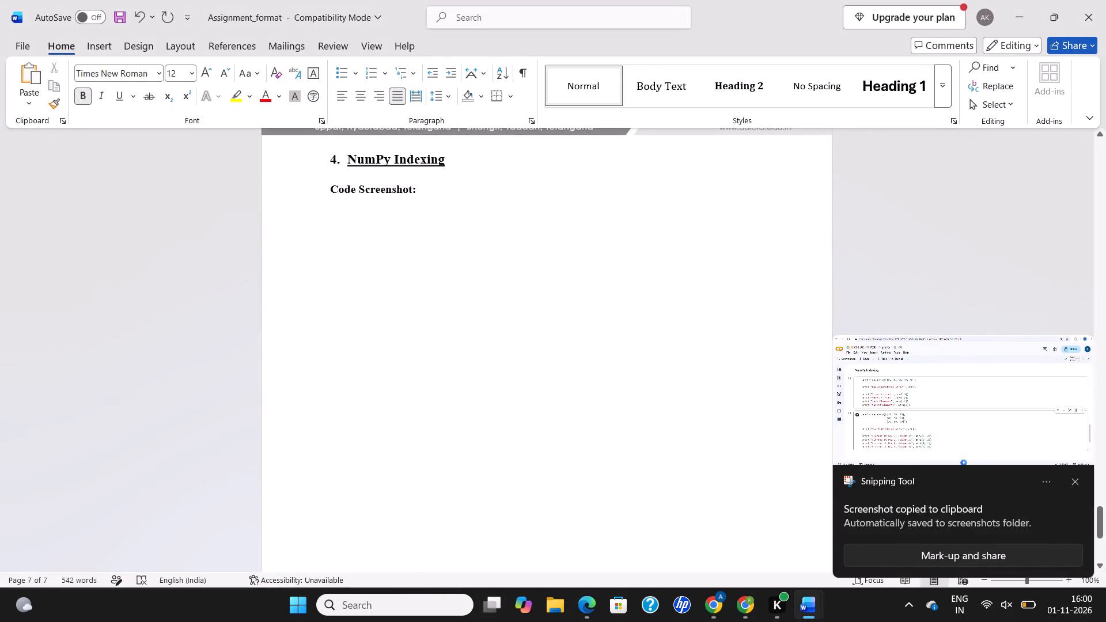
key("ctrl+b")
key("ctrl+v")
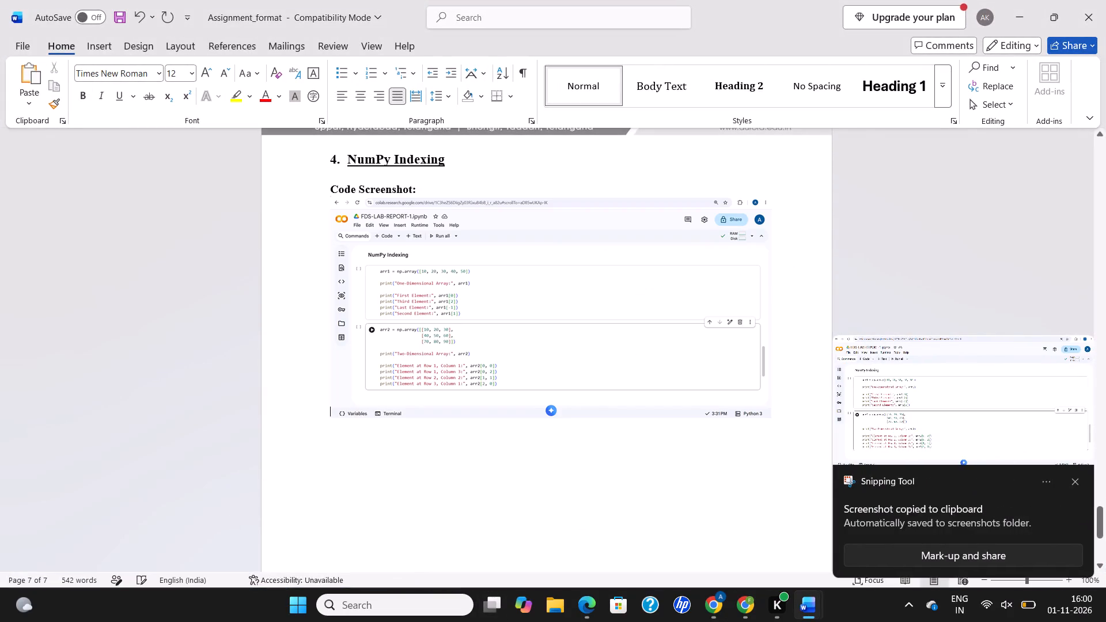
left_click(422, 188)
key("Return")
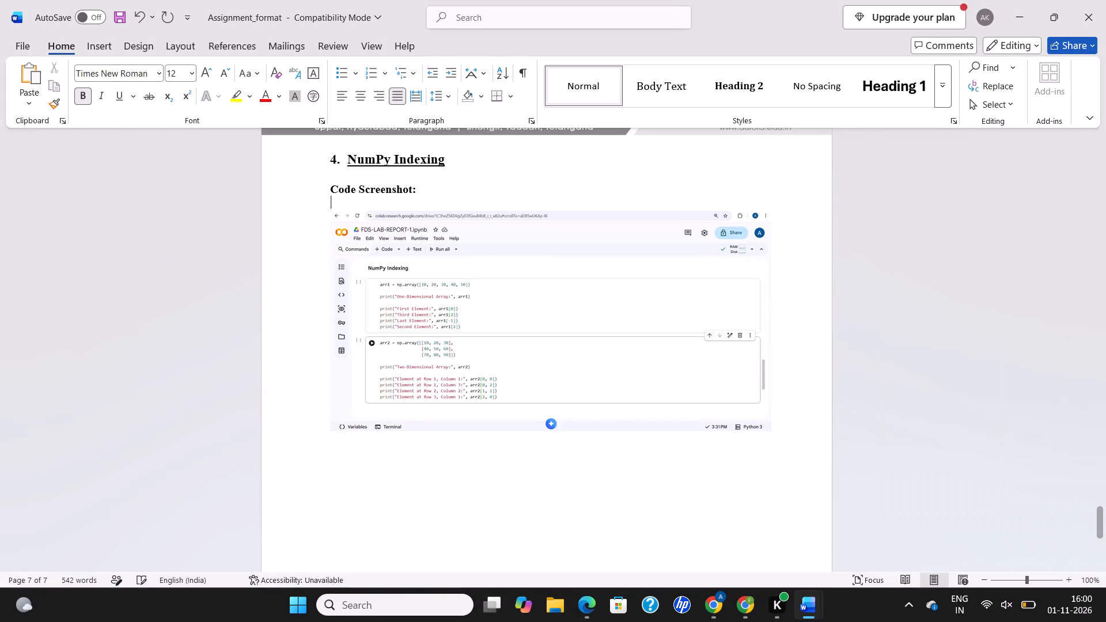
Stretch the pasted NumPy Indexing code screenshot slightly taller, keeping its width.
left_click(436, 241)
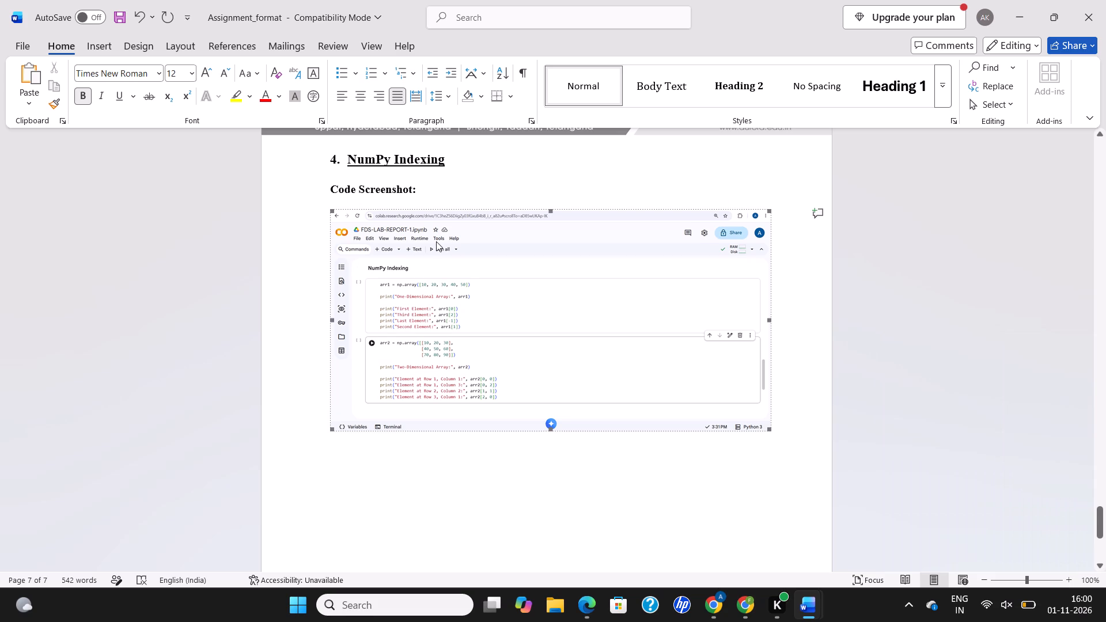
scroll(436, 241, "down", 4)
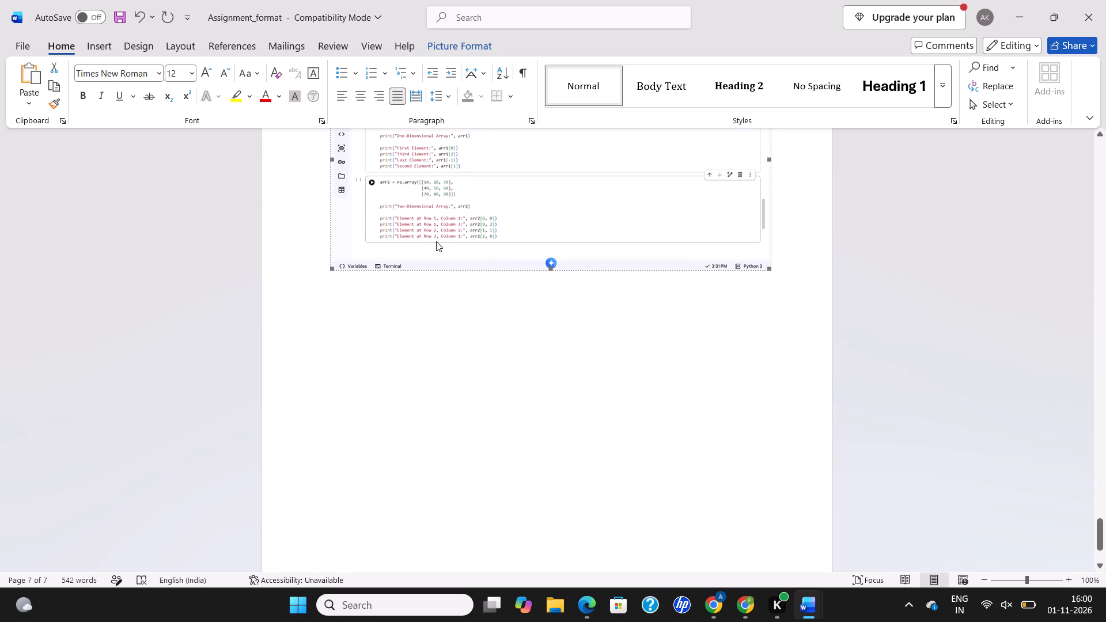
scroll(436, 241, "down", 1)
left_click_drag(551, 270, 551, 297)
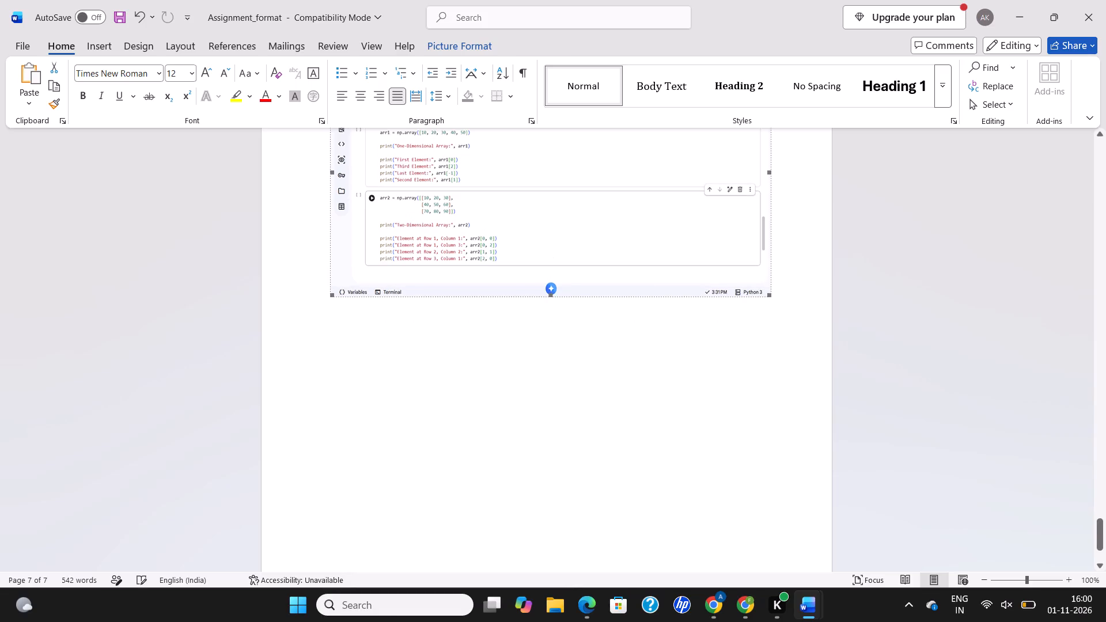
Add a bold "Output Screenshot:" label below the code screenshot, separated by a blank line, and start a new line under it.
scroll(486, 437, "down", 1)
scroll(380, 365, "down", 1)
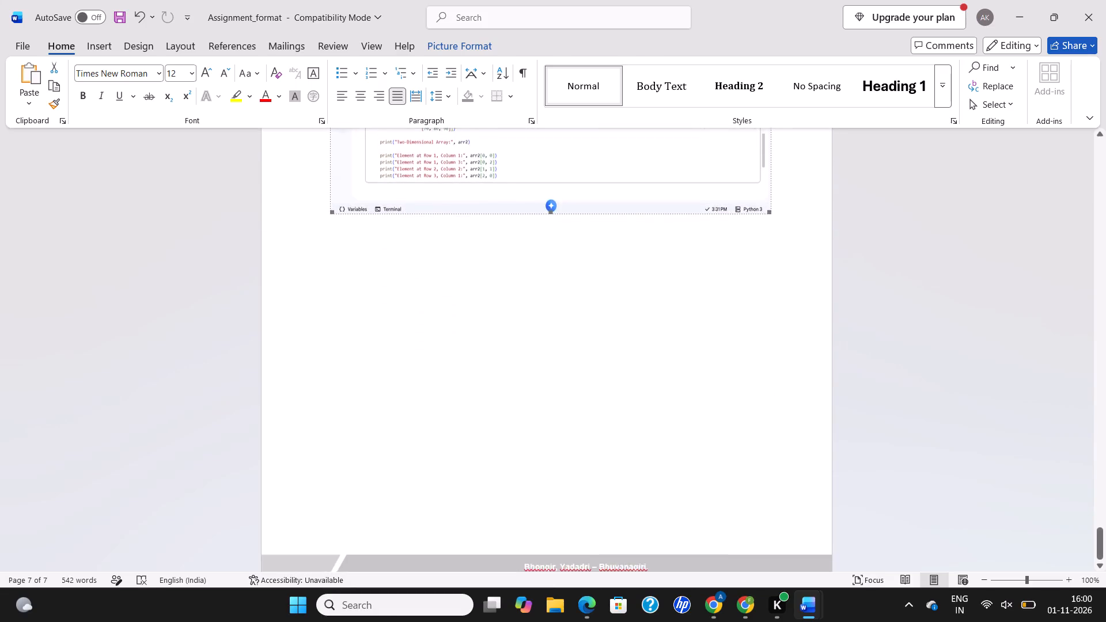
scroll(380, 365, "down", 1)
left_click(790, 183)
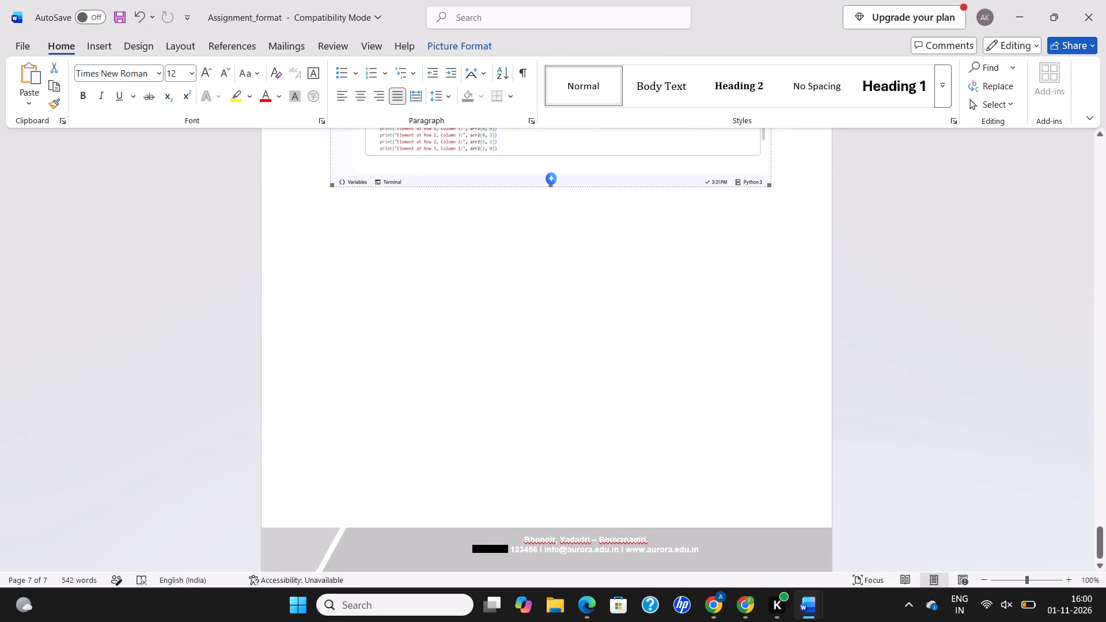
key("Return")
key("Return")
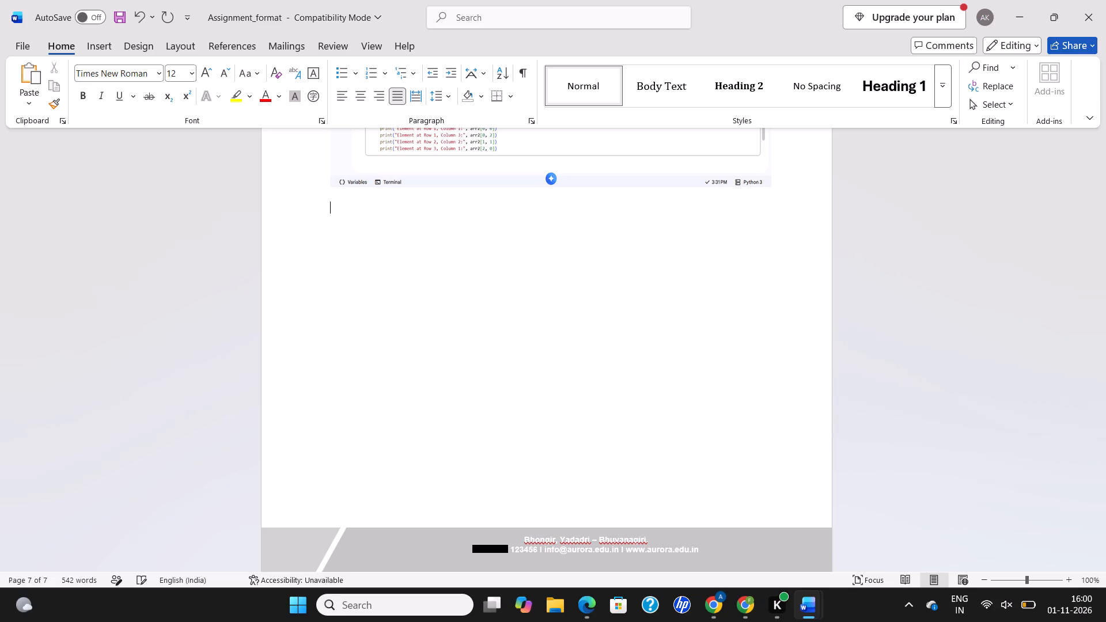
type("Outpt")
key("BackSpace")
type("ut")
key("space")
type("Scre")
type("enshot")
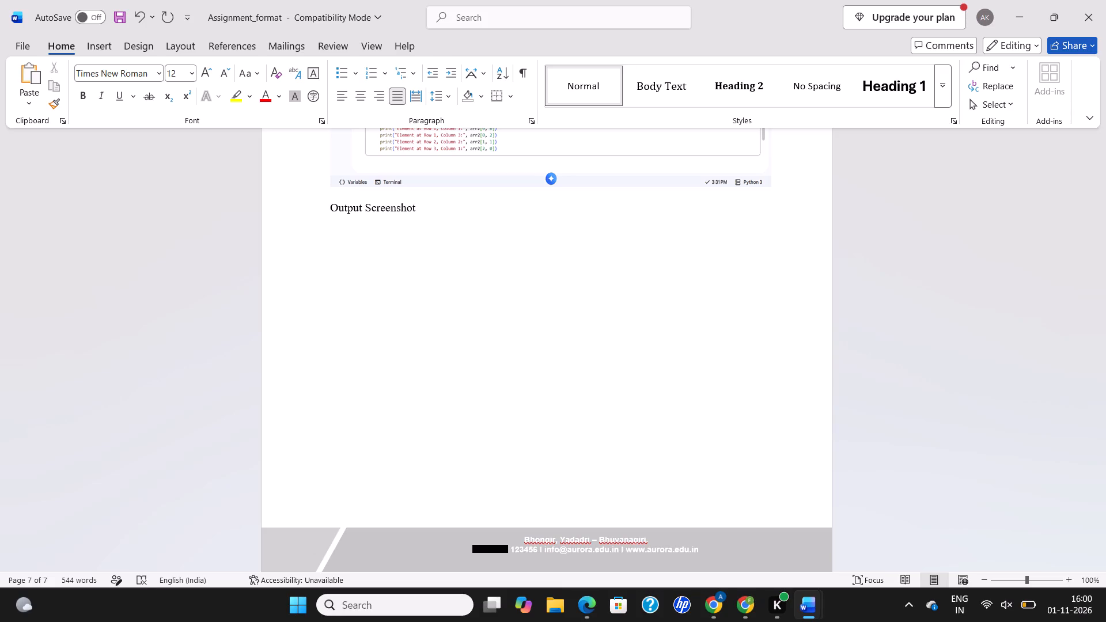
key("shift+colon")
left_click_drag(438, 215, 298, 211)
key("ctrl+b")
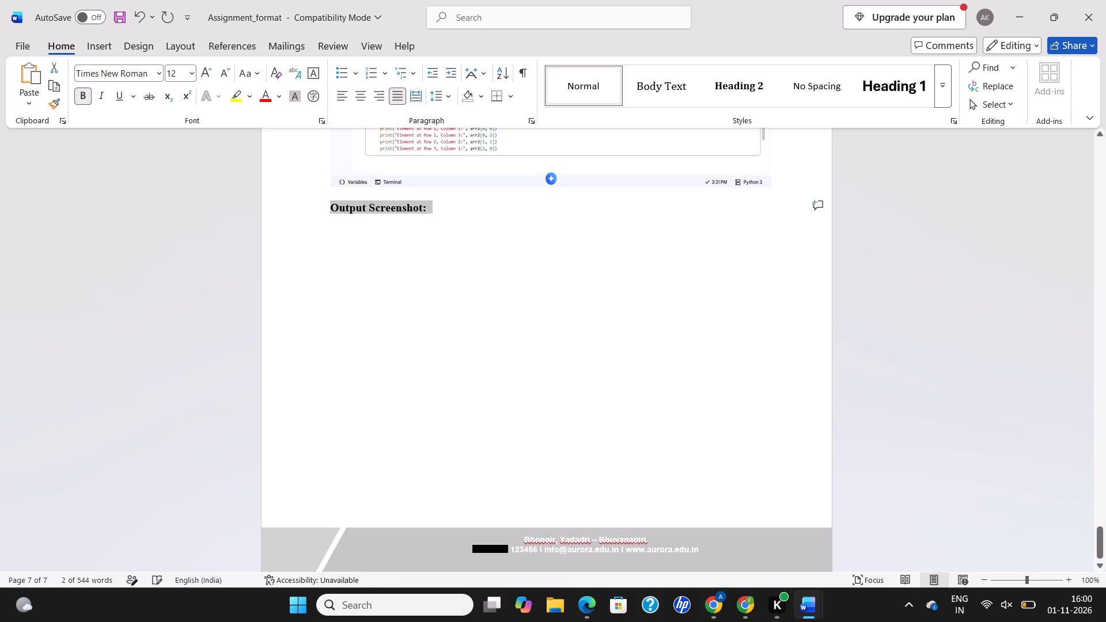
left_click(444, 203)
key("Return")
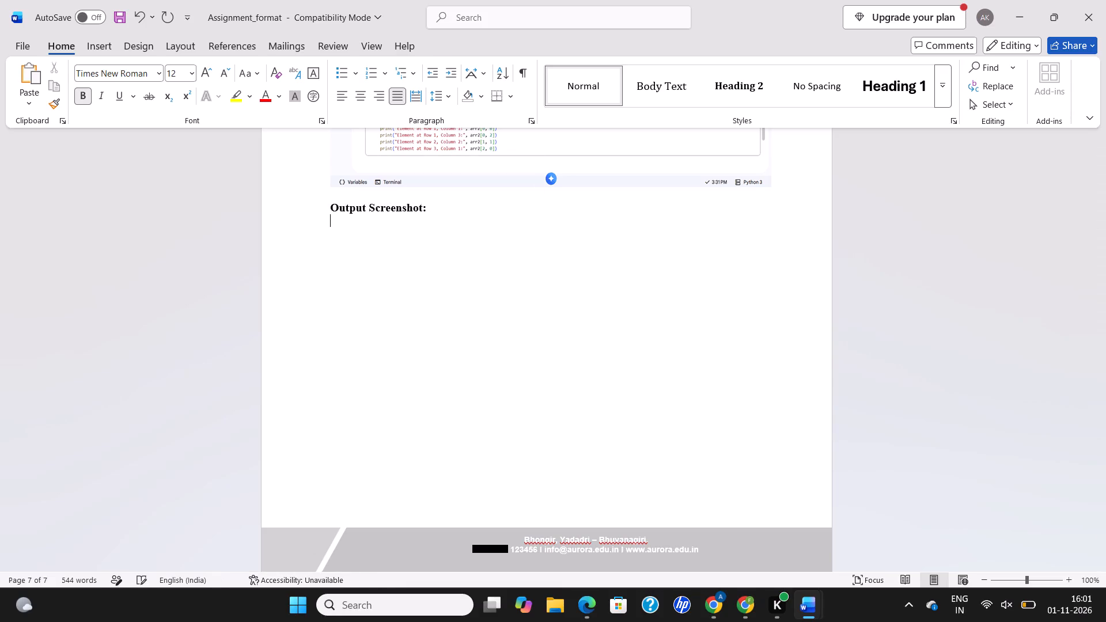
Back in the Colab notebook at its previous zoom, run the one-dimensional array cell under NumPy Indexing.
left_click(496, 160)
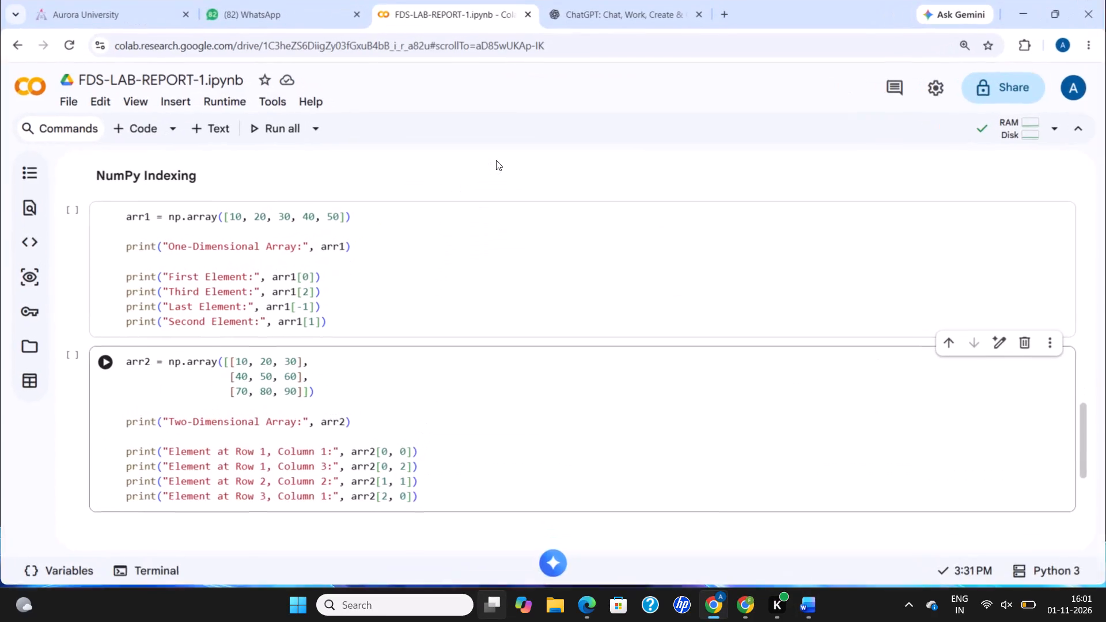
key("ctrl+minus")
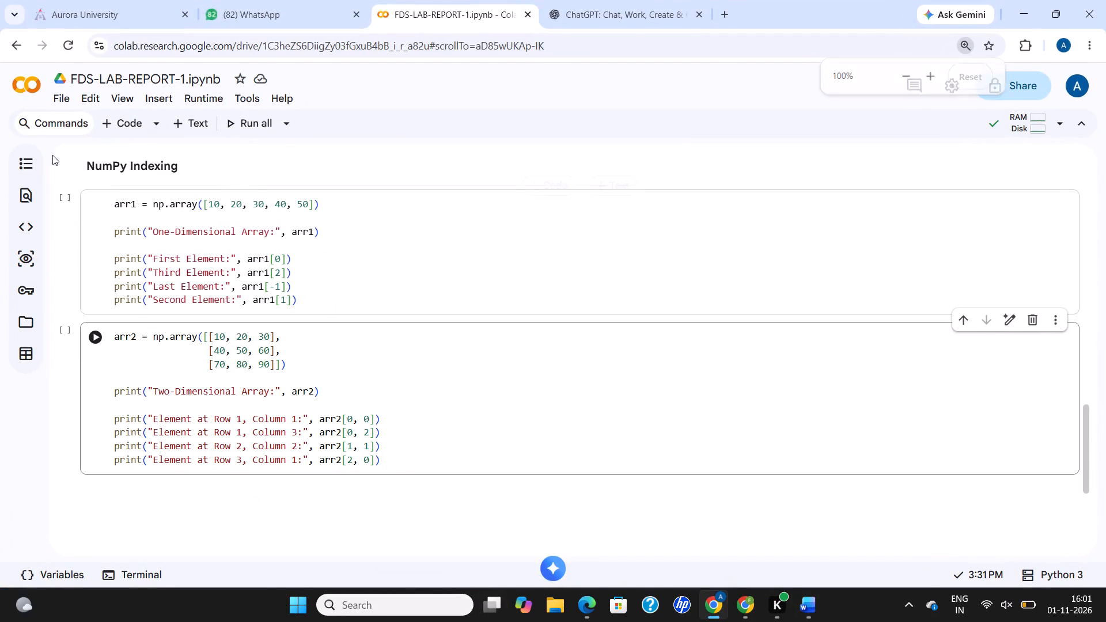
left_click(93, 207)
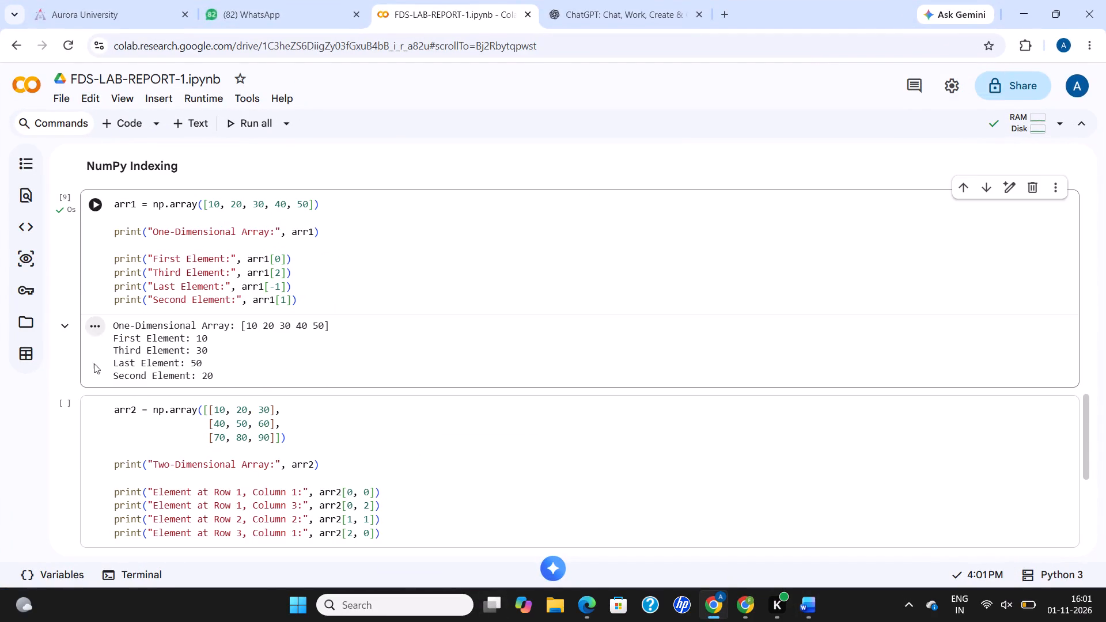
Run the two-dimensional array cell under NumPy Indexing and set the notebook page to 90% so both cells and their outputs fit.
left_click(94, 400)
scroll(134, 450, "down", 1)
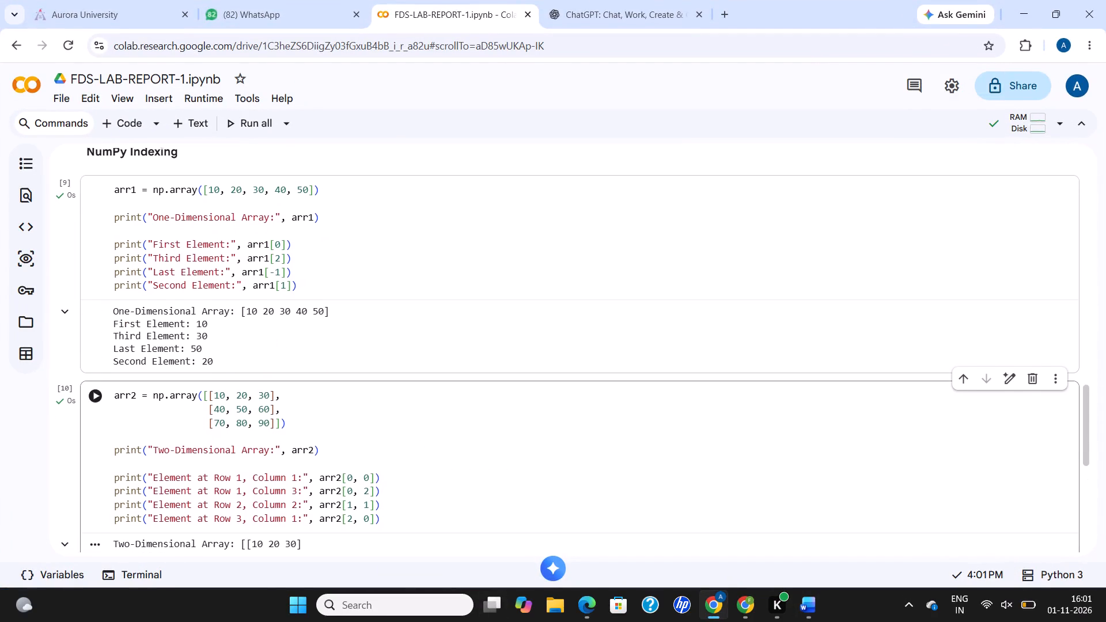
scroll(134, 450, "down", 1)
key("ctrl+minus")
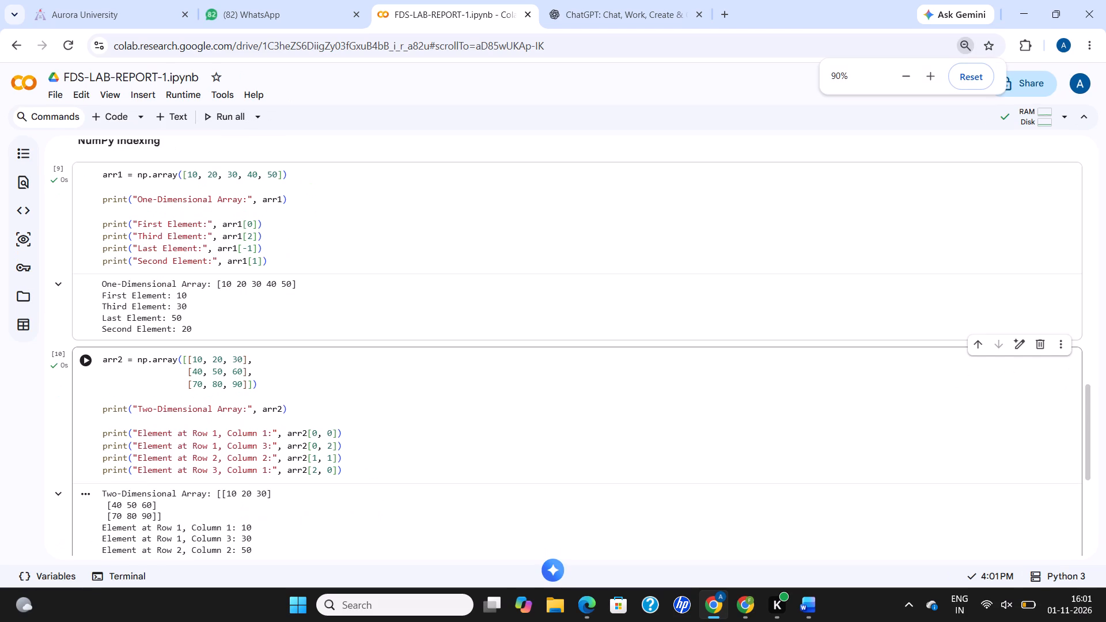
scroll(158, 476, "down", 1)
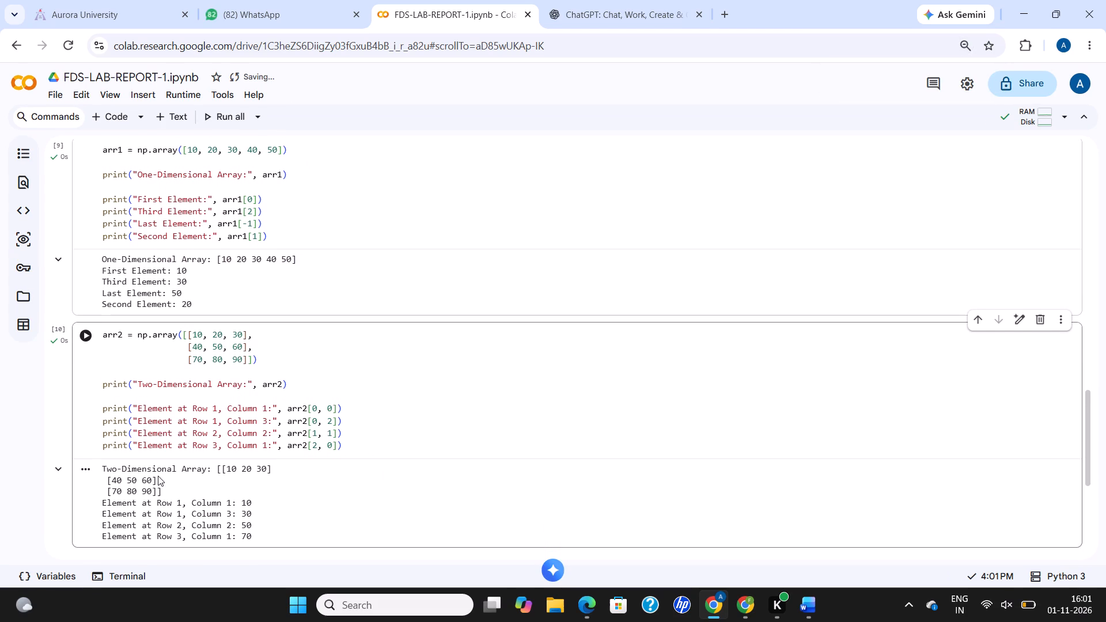
scroll(158, 476, "down", 1)
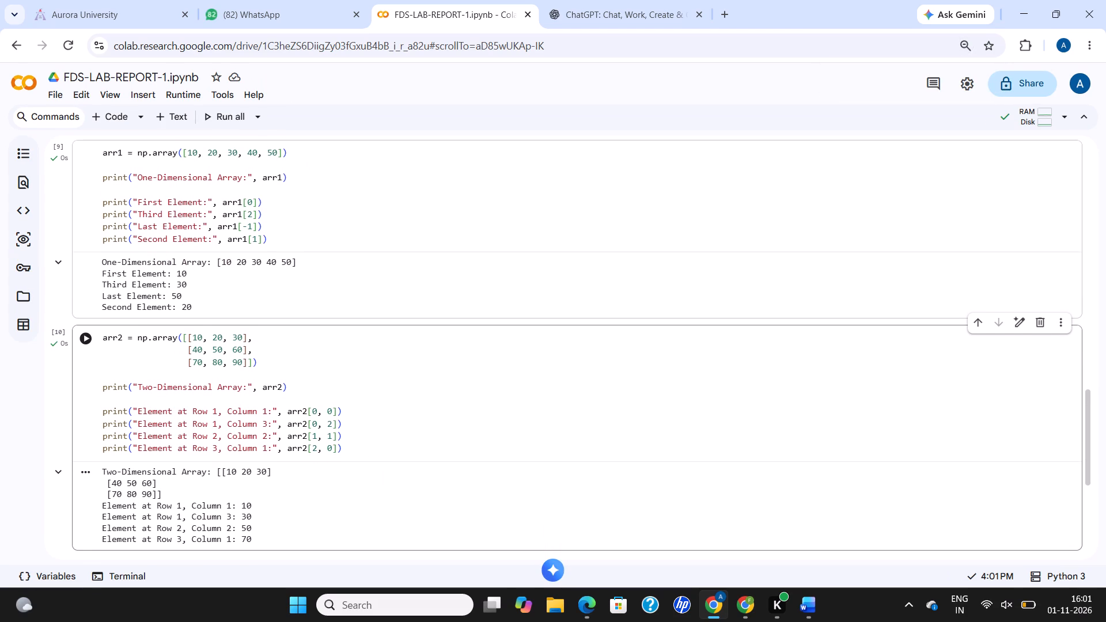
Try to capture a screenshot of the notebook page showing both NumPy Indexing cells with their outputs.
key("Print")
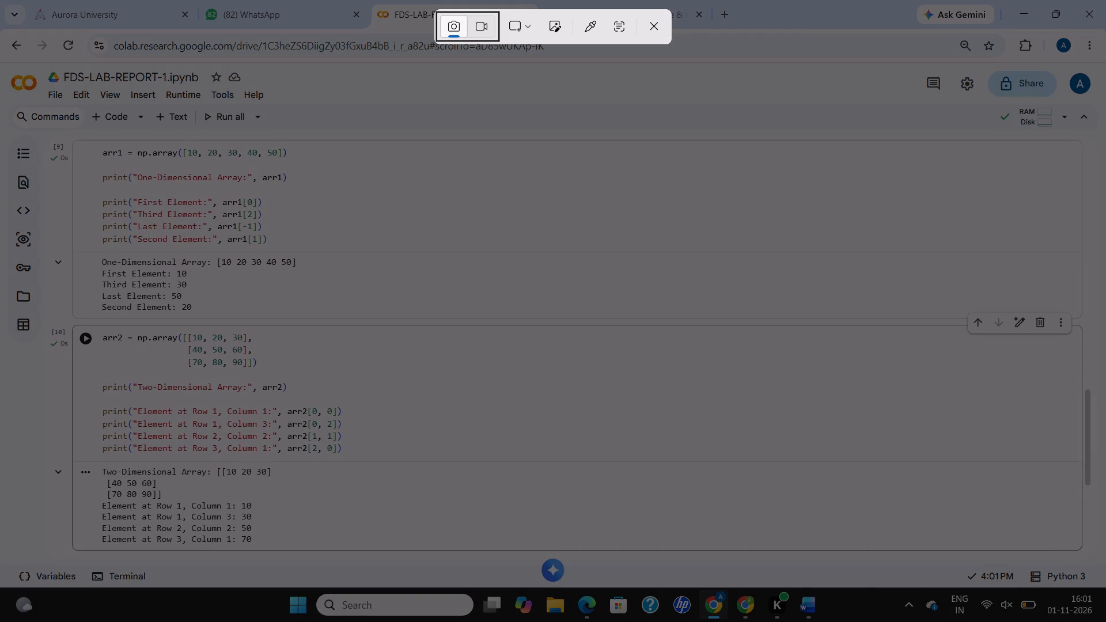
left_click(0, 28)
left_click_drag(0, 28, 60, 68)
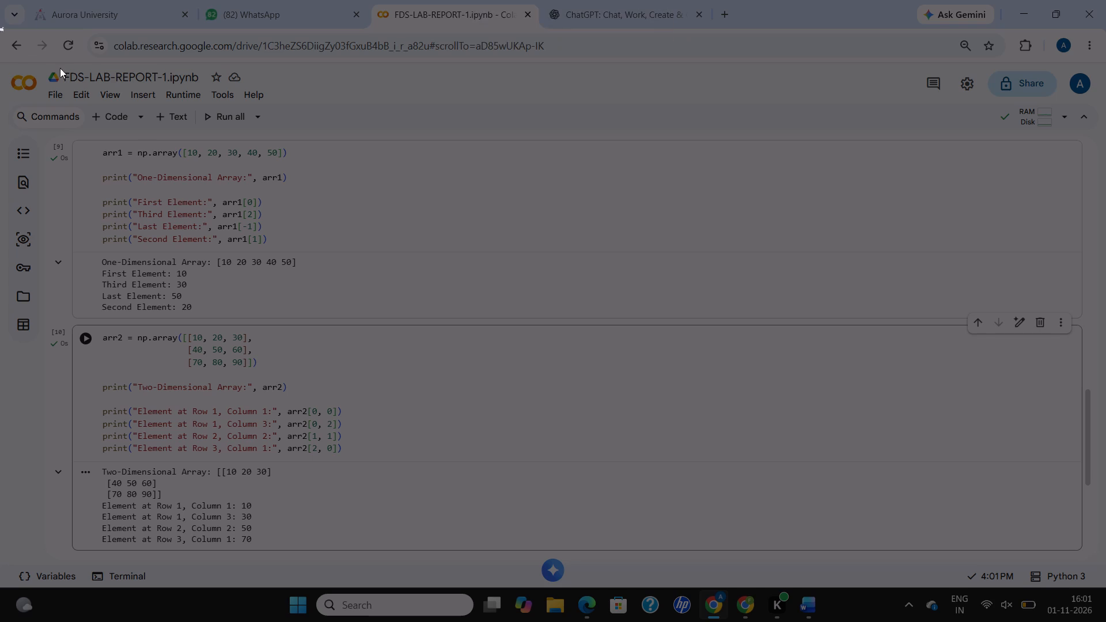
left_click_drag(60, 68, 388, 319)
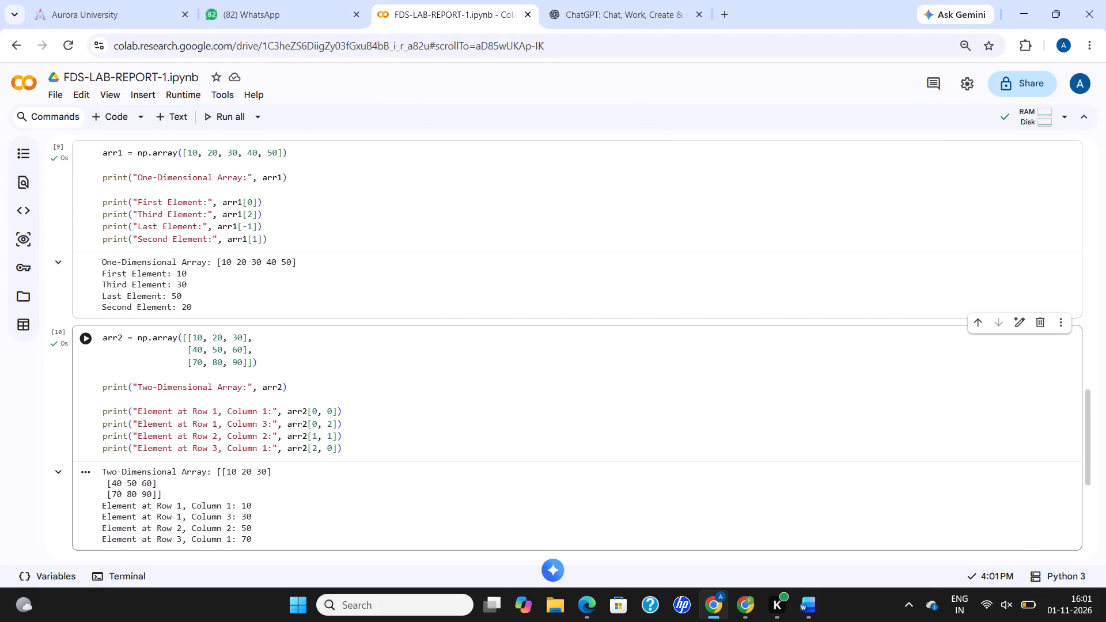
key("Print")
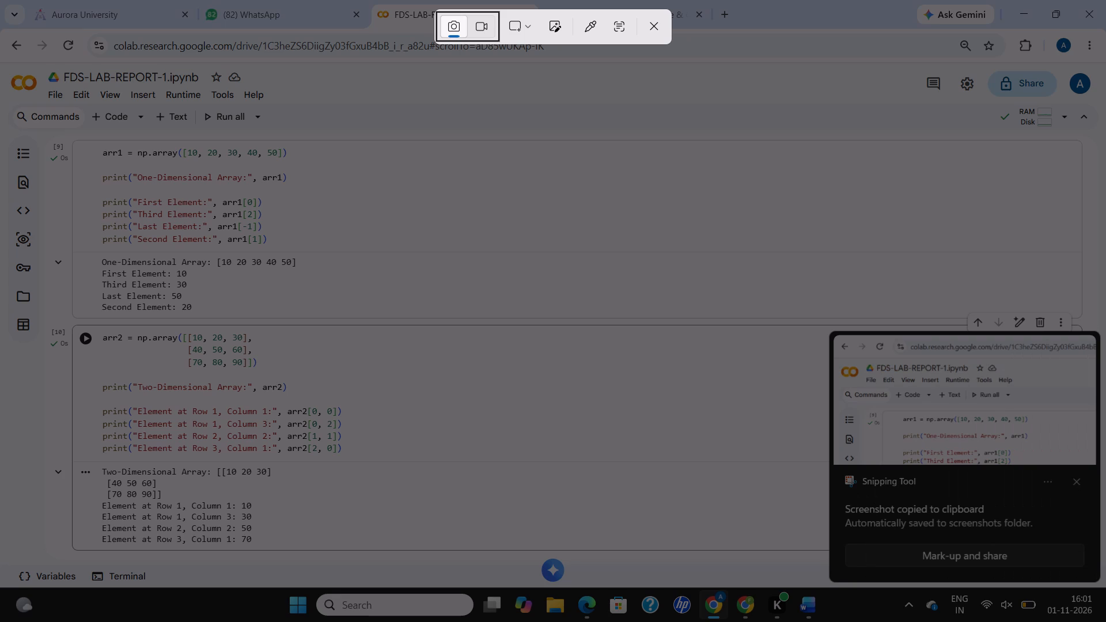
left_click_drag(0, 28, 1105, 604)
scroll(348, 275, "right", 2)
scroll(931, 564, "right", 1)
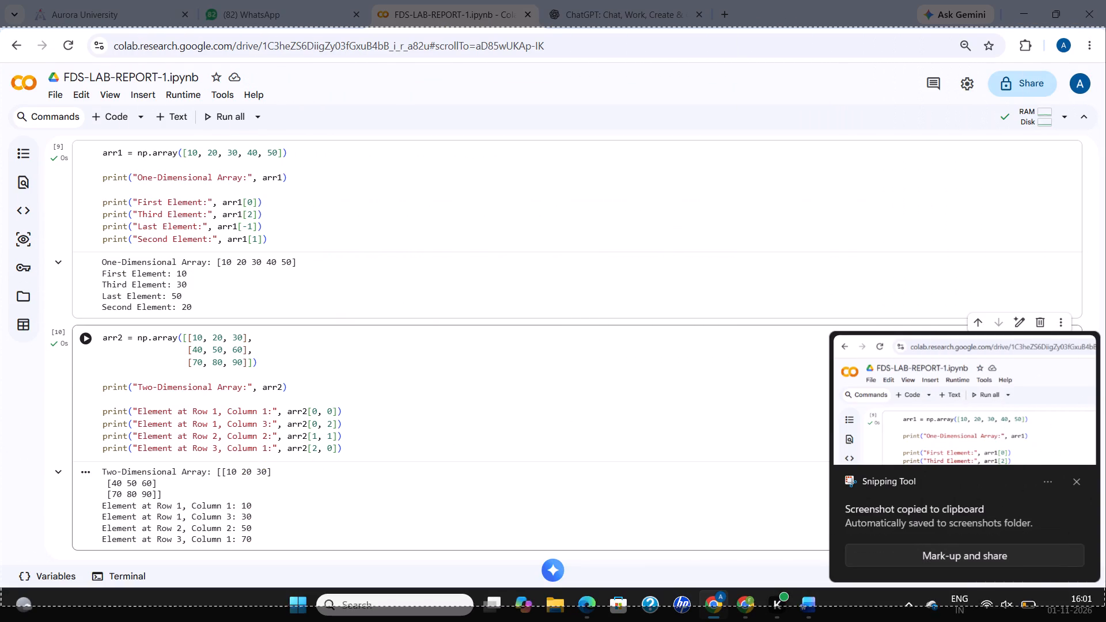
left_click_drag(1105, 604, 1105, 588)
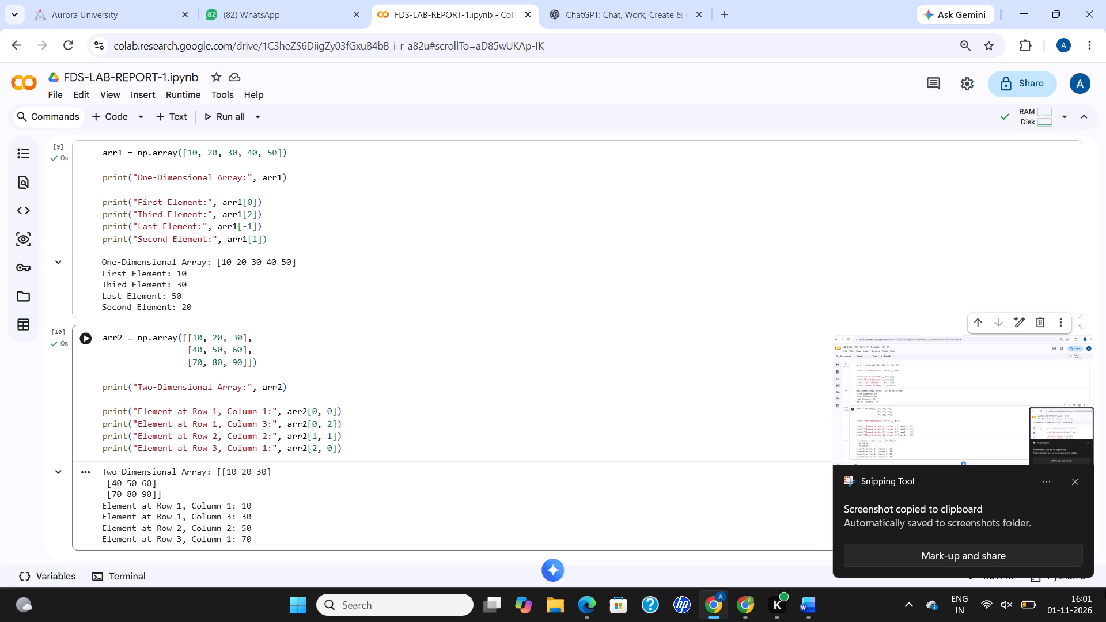
Dismiss the screenshot notification and capture the full-width notebook page, from the address bar to just above the taskbar.
left_click(1073, 479)
key("Print")
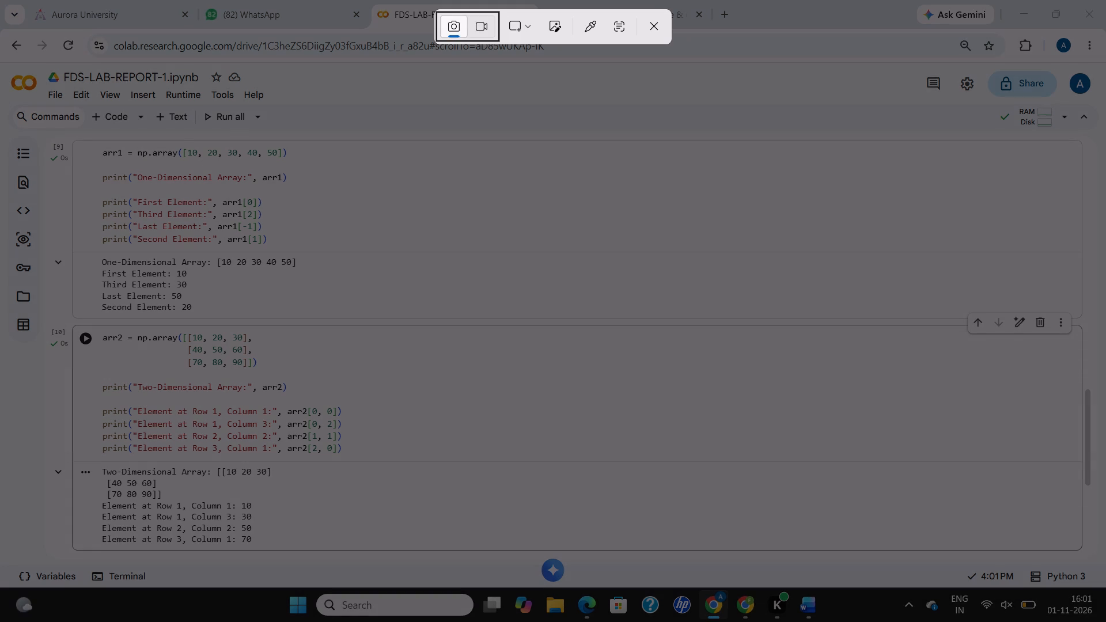
left_click_drag(0, 28, 1093, 543)
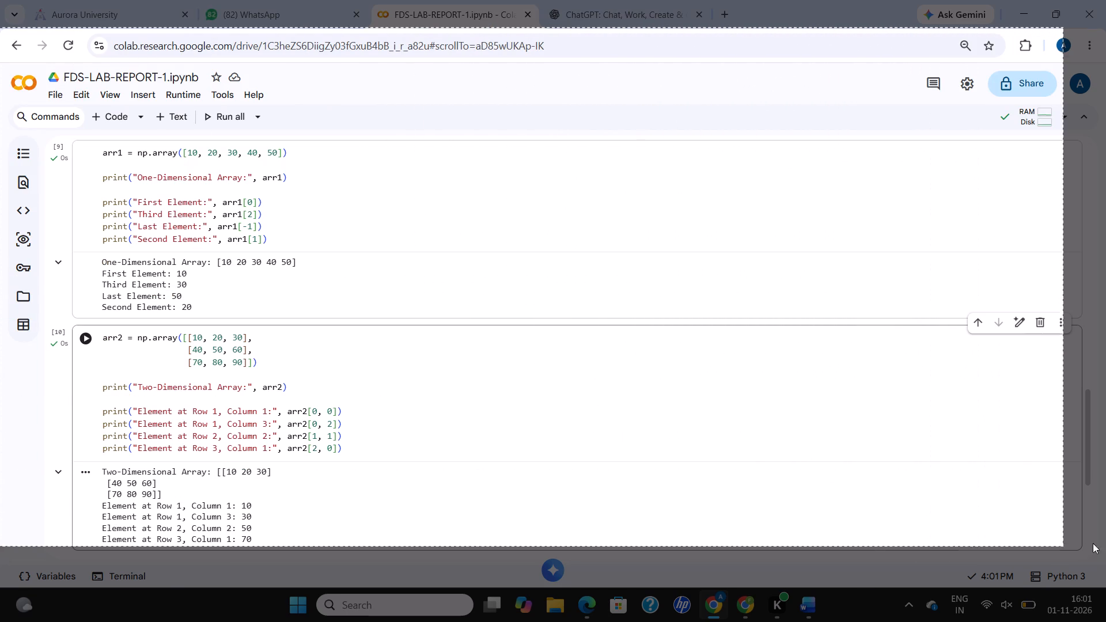
left_click_drag(1093, 543, 1105, 585)
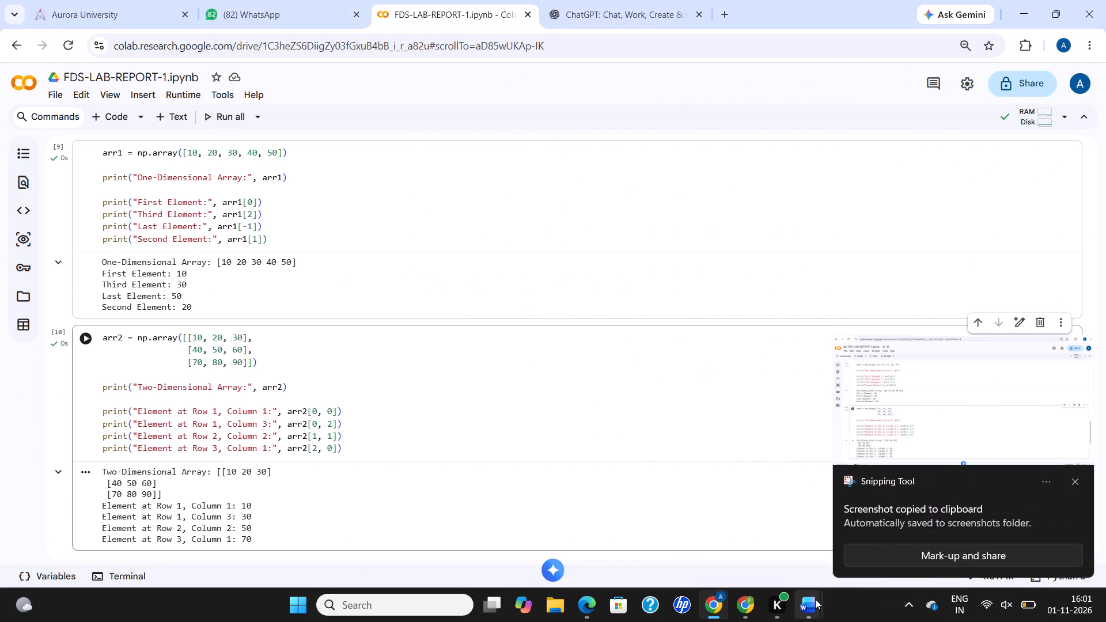
In the Assignment_format Word document, paste the screenshot below section 4's "Output Screenshot:" label, leaving a blank line between.
left_click(824, 522)
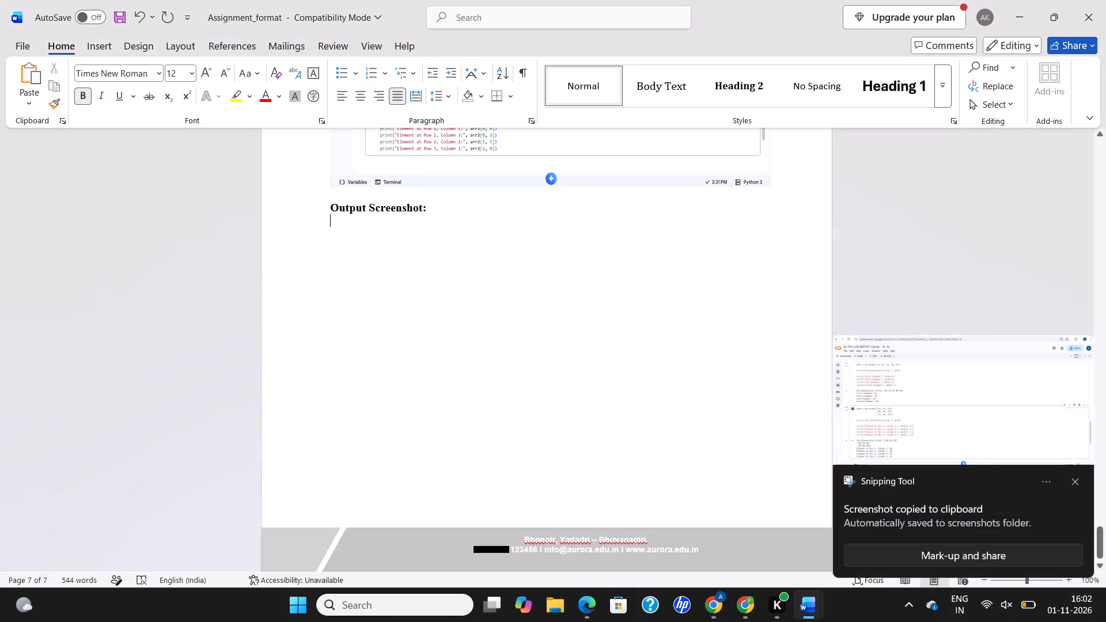
key("ctrl+v")
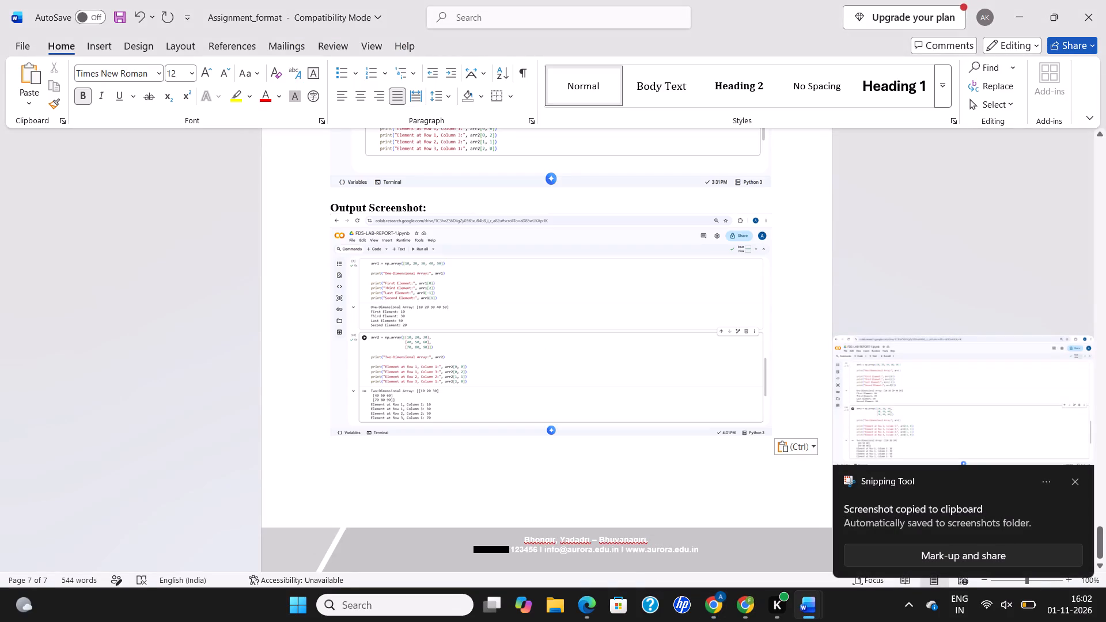
left_click(452, 206)
key("Return")
Stretch the pasted NumPy Indexing output screenshot slightly taller, keeping its width.
left_click(461, 240)
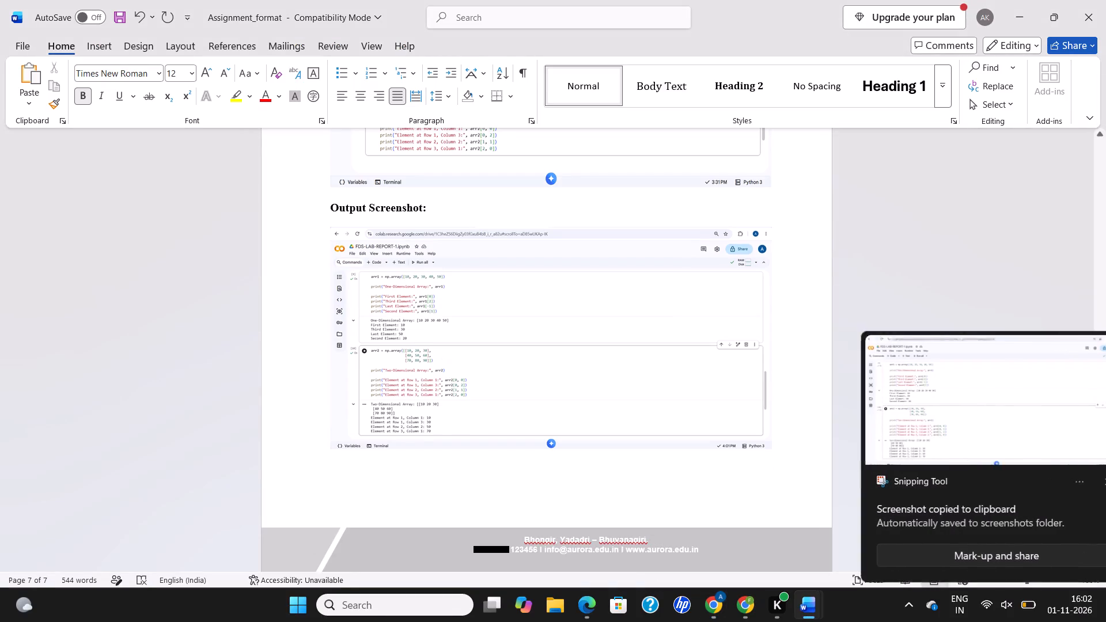
left_click_drag(551, 448, 550, 469)
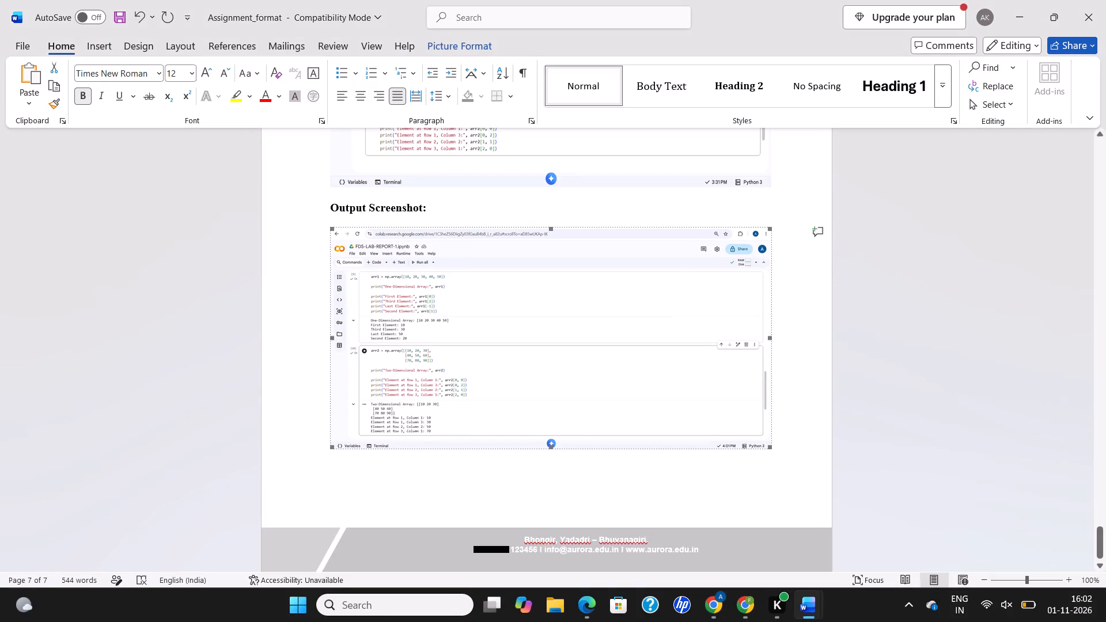
left_click_drag(550, 469, 550, 490)
Review the layout of the report's earlier sections, including the explanation and result parts, and return to section 4's output screenshot.
scroll(563, 414, "up", 1)
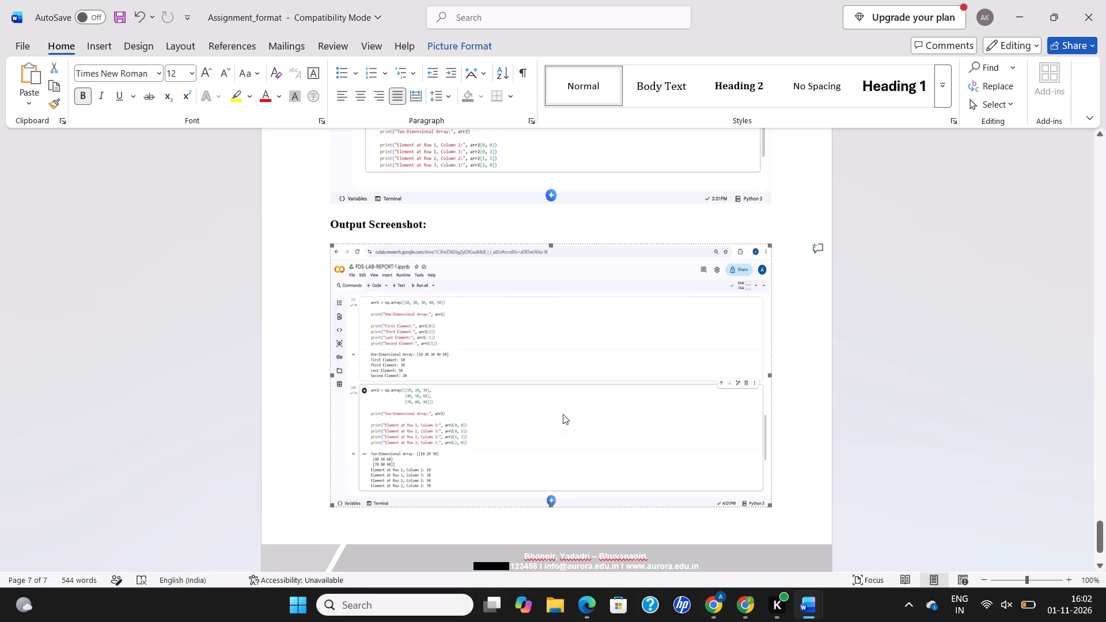
scroll(563, 414, "up", 9)
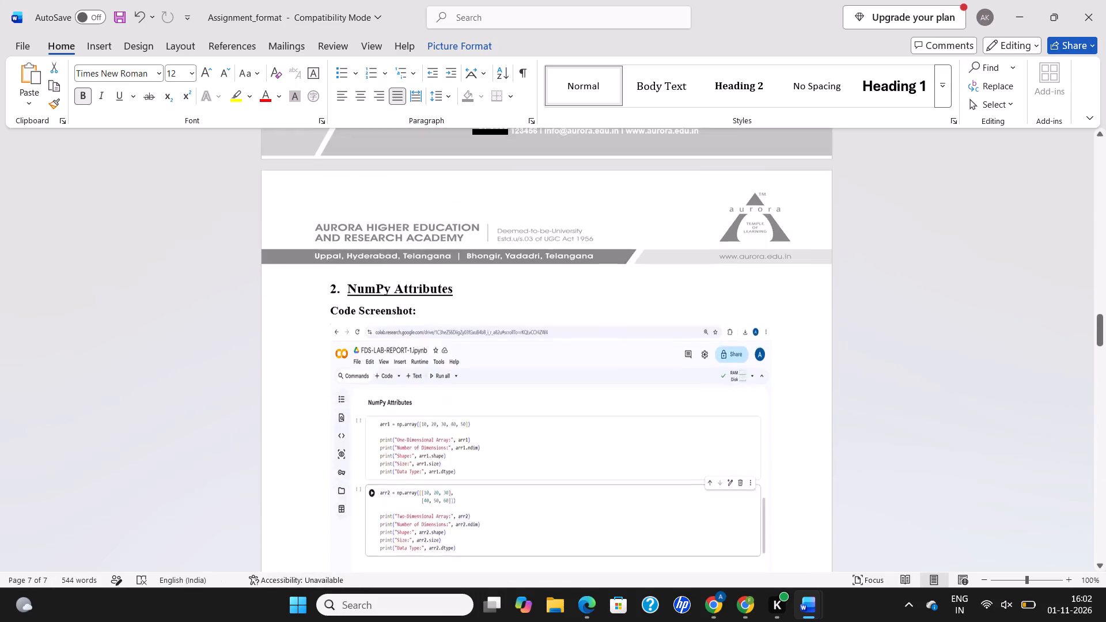
scroll(563, 414, "up", 4)
scroll(563, 414, "down", 6)
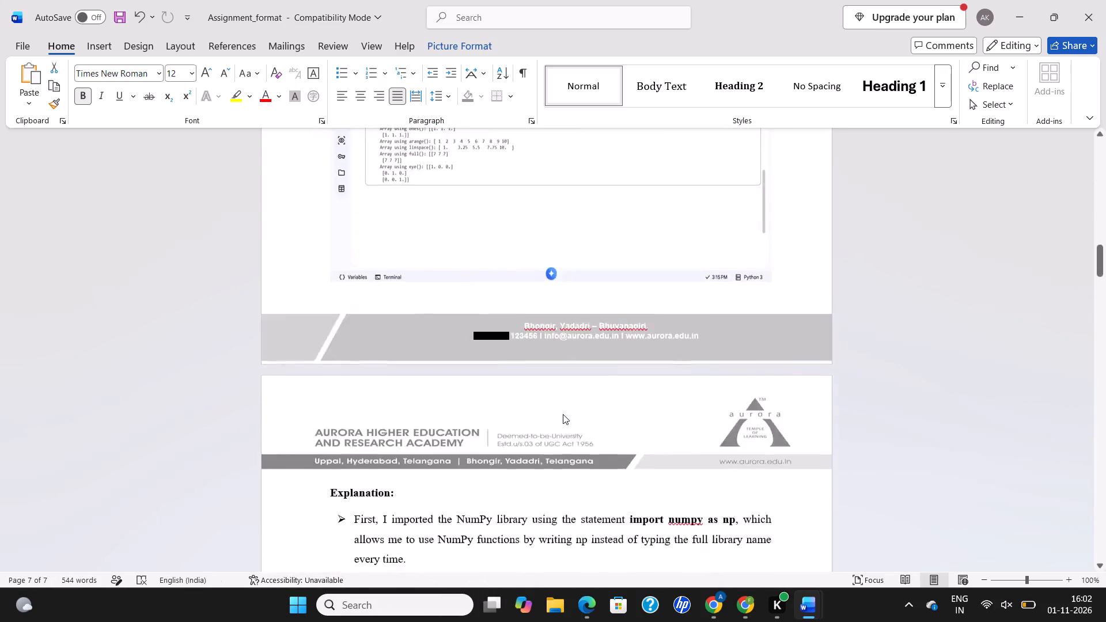
scroll(563, 414, "down", 13)
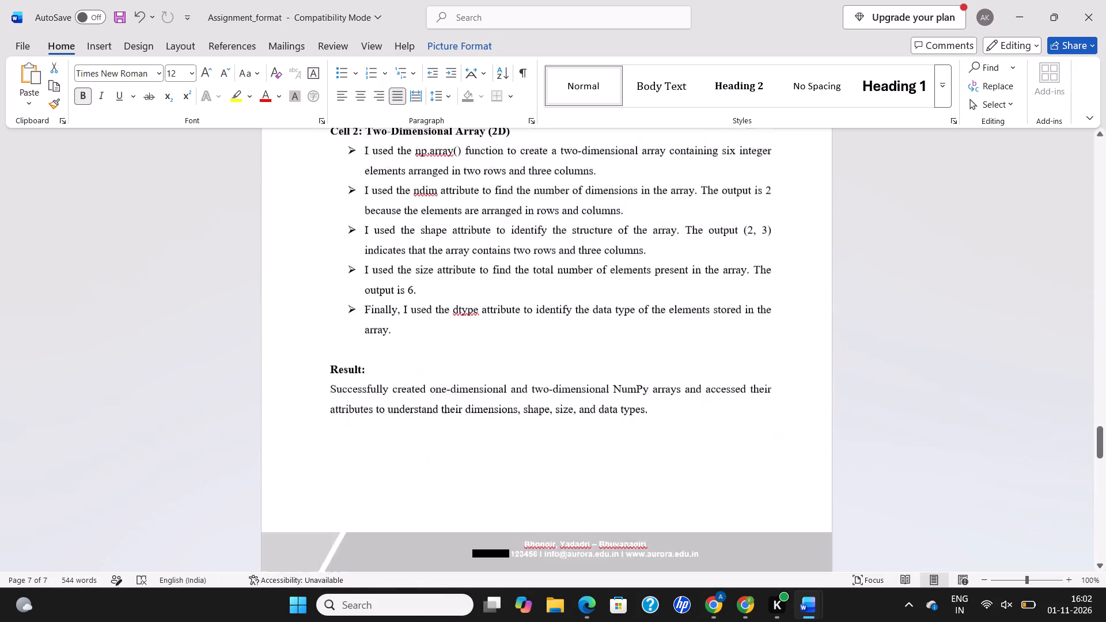
scroll(563, 414, "down", 5)
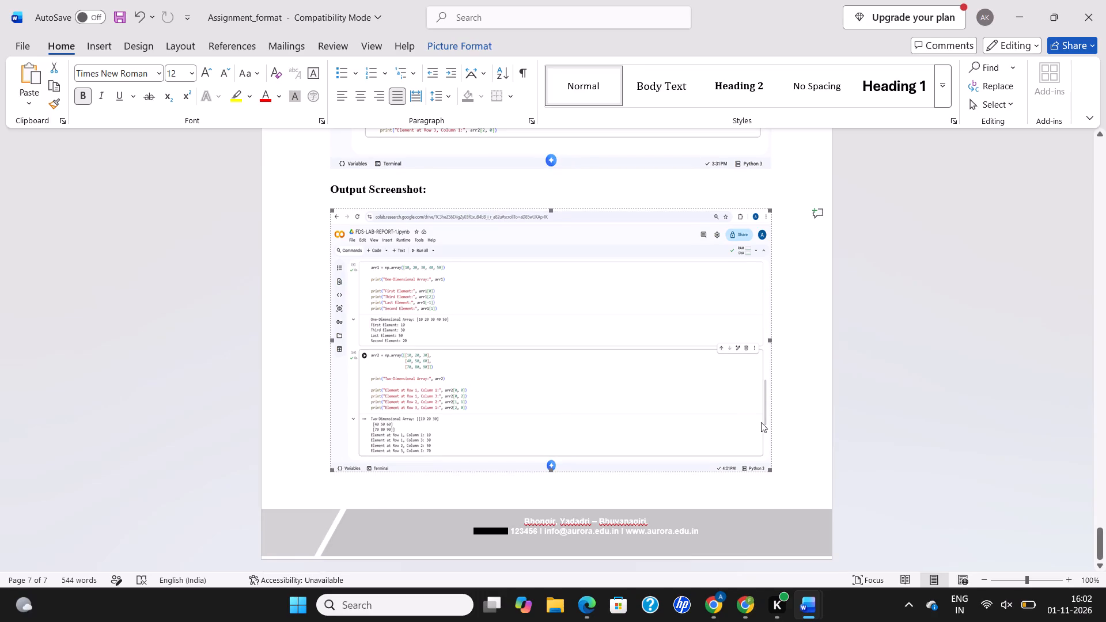
left_click(779, 466)
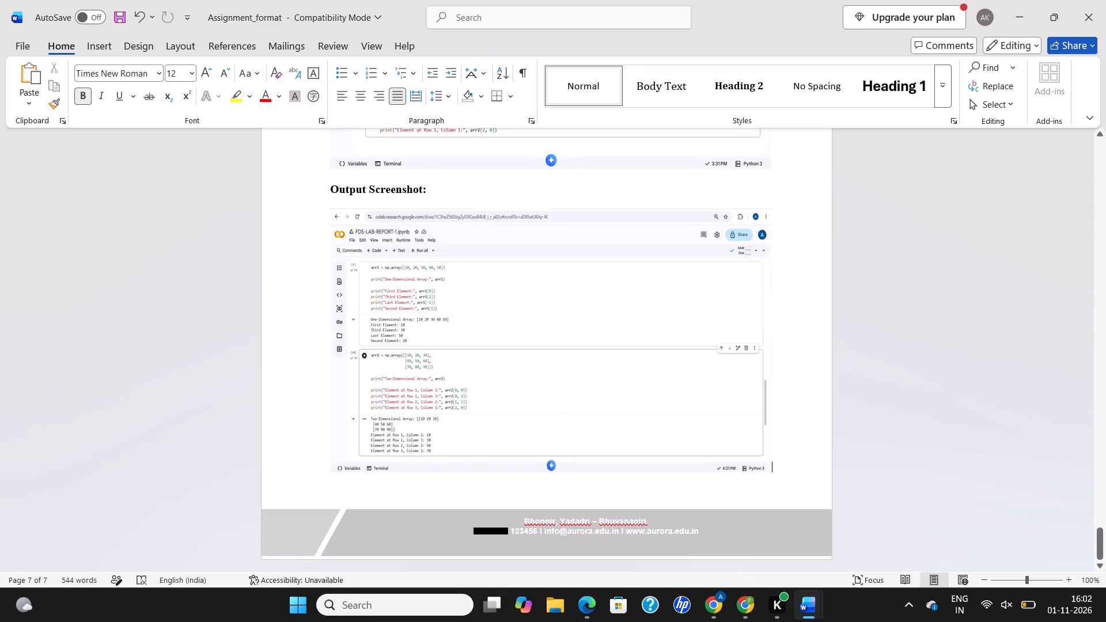
key("Return")
key("Return")
key("Return")
key("Return")
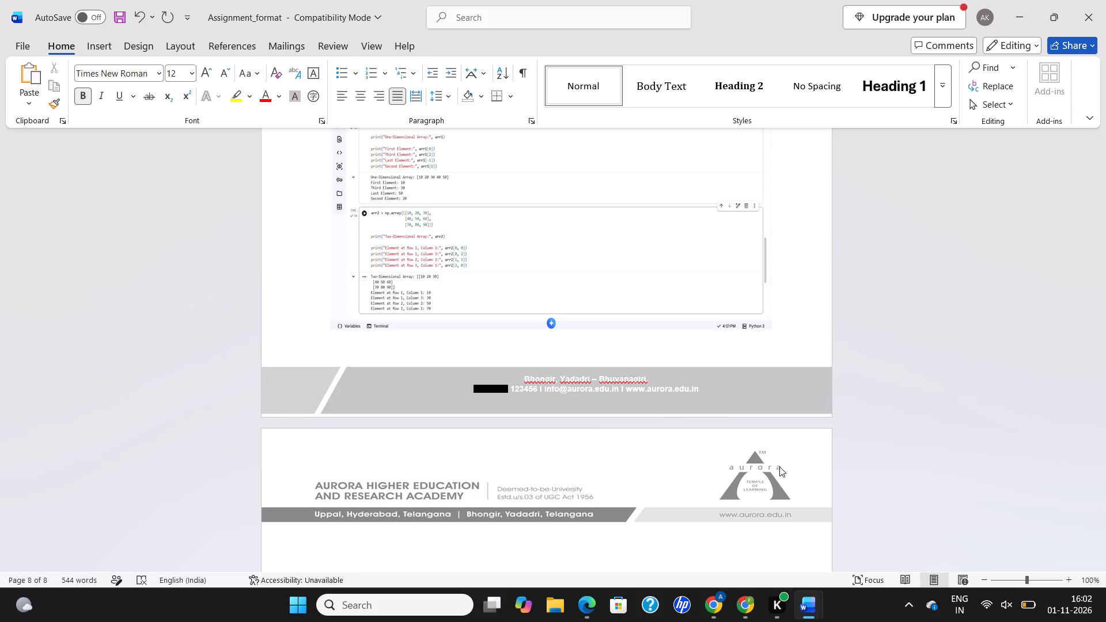
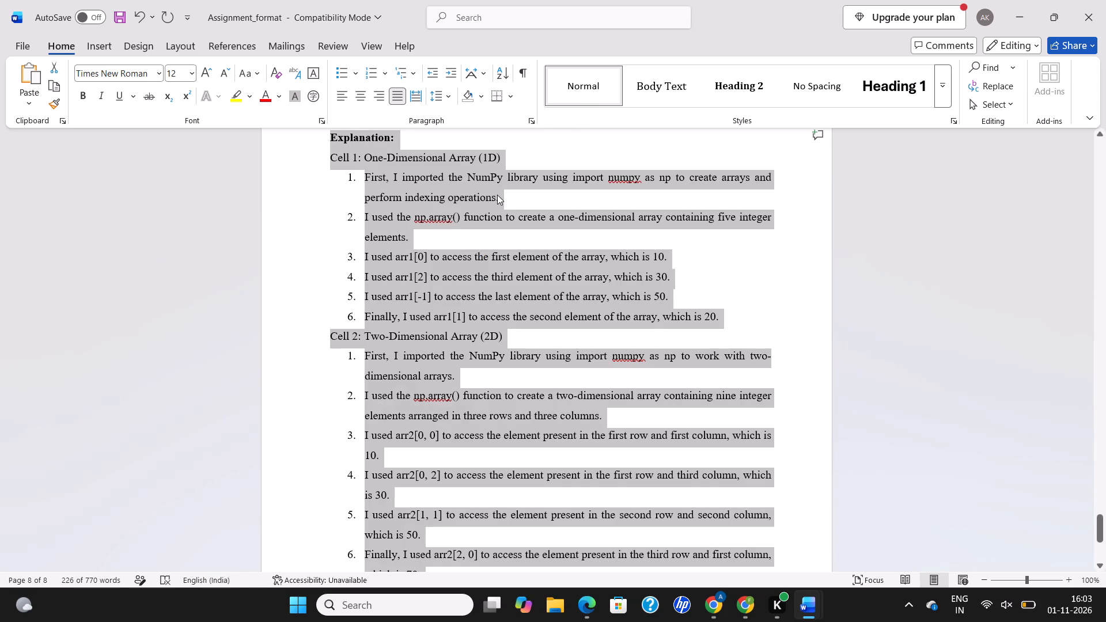
Delete the first numbered point, about importing the NumPy library, from the Cell 1 list.
left_click(502, 195)
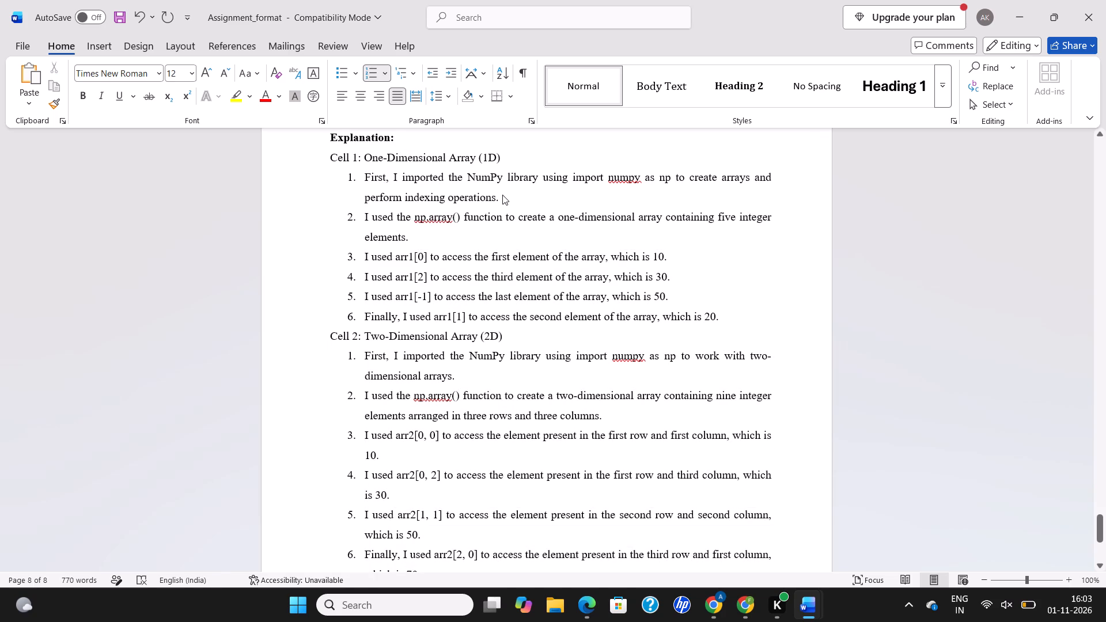
key("BackSpace")
key("BackSpace")
key("BackSpace")
key("BackSpace")
key("BackSpace")
key("BackSpace")
key("BackSpace")
key("BackSpace")
key("BackSpace")
key("BackSpace")
key("BackSpace")
key("BackSpace")
key("BackSpace")
key("BackSpace")
key("BackSpace")
key("BackSpace")
key("BackSpace")
key("BackSpace")
key("BackSpace")
key("BackSpace")
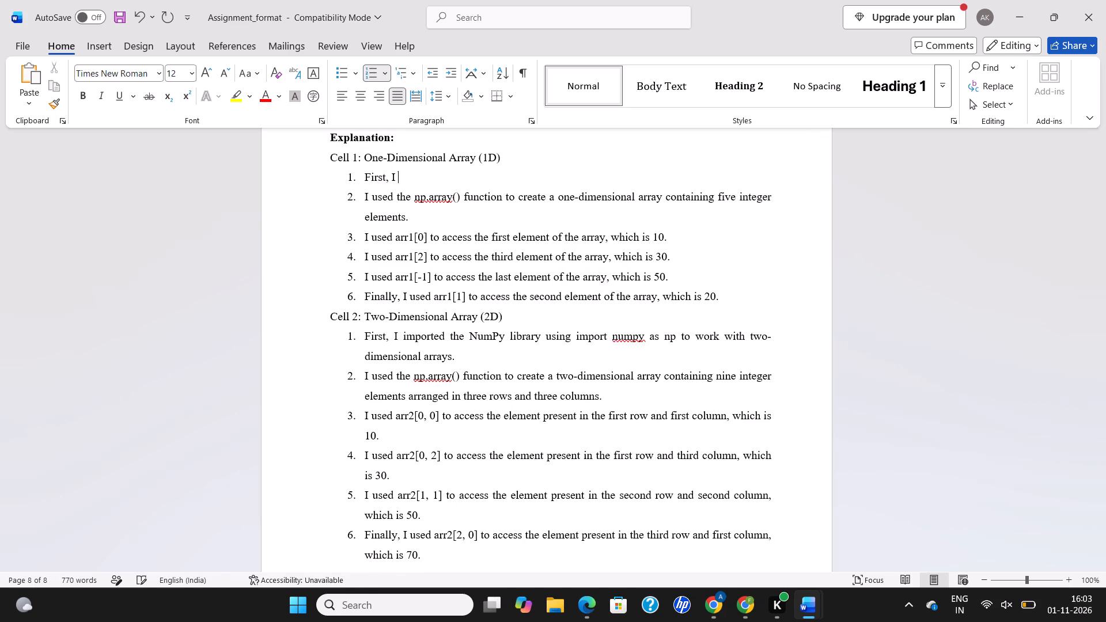
key("BackSpace")
key("BackSpace")
key("BackSpace")
key("BackSpace")
key("BackSpace")
key("BackSpace")
key("BackSpace")
key("BackSpace")
key("BackSpace")
key("BackSpace")
key("BackSpace")
key("BackSpace")
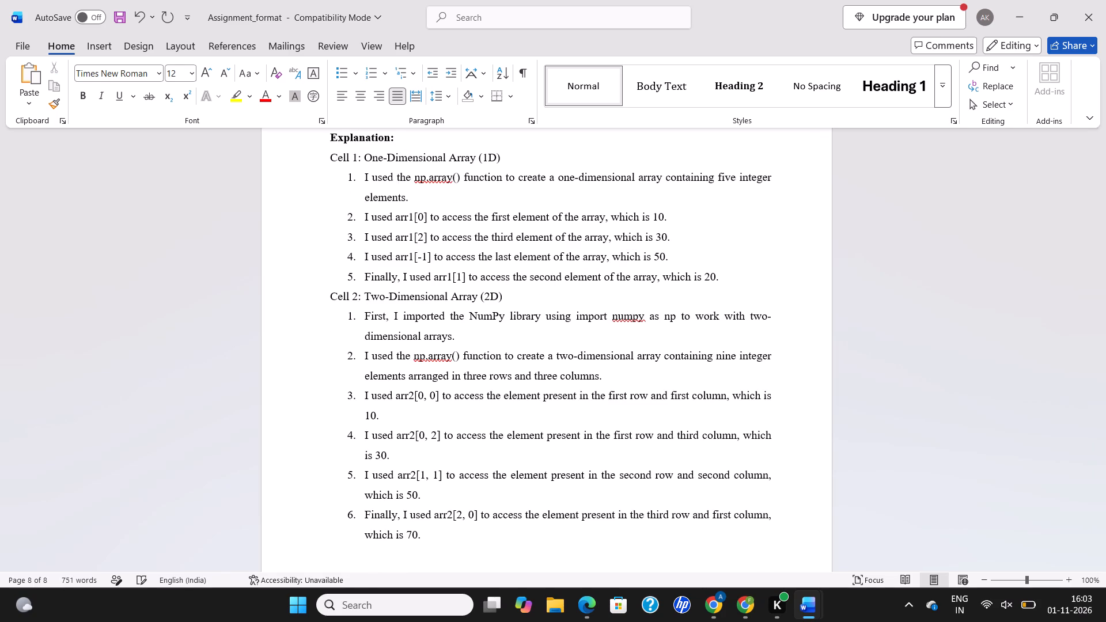
Delete the first numbered point, about importing NumPy, from the Cell 2 list, leaving no blank line under its heading.
scroll(502, 195, "down", 1)
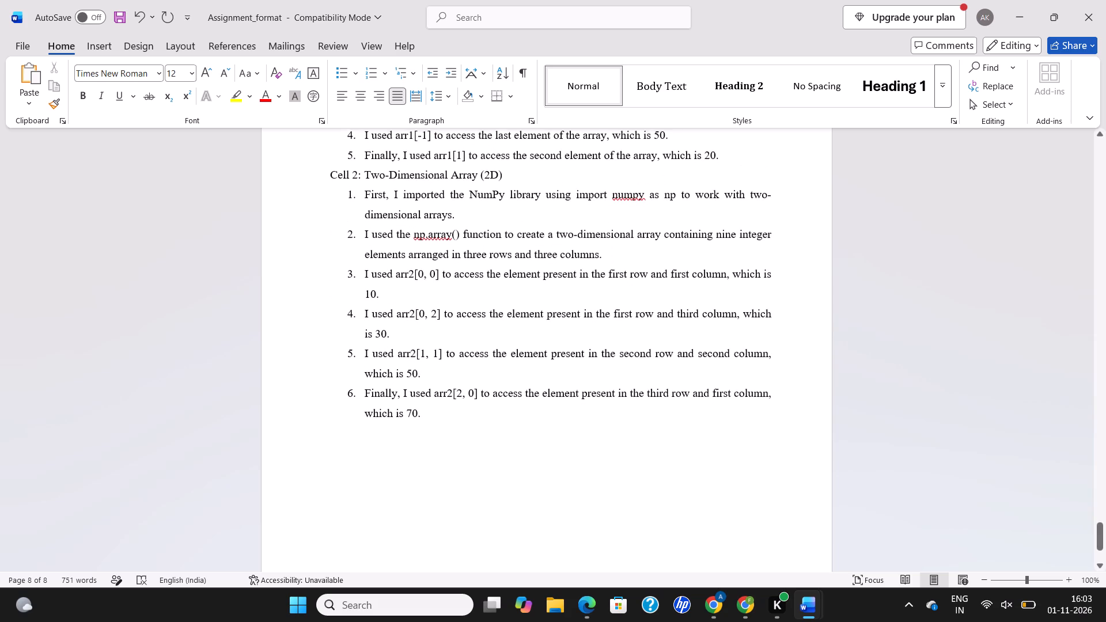
left_click(459, 217)
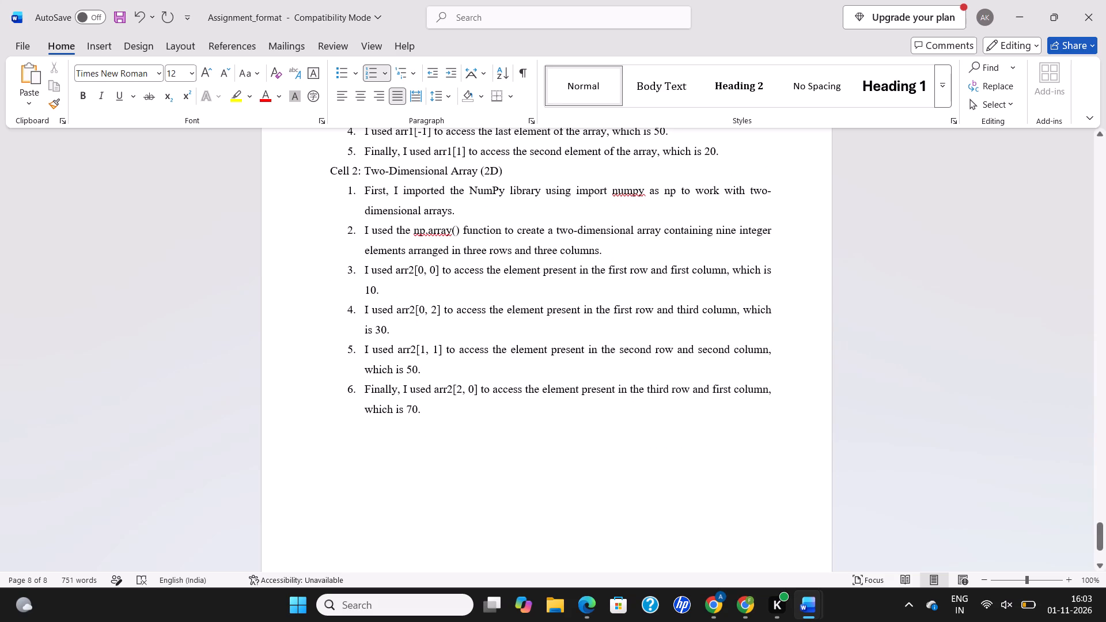
key("BackSpace")
key("BackSpace")
key("BackSpace")
key("BackSpace")
key("BackSpace")
key("BackSpace")
key("BackSpace")
key("BackSpace")
key("BackSpace")
key("BackSpace")
key("BackSpace")
key("BackSpace")
key("BackSpace")
key("BackSpace")
key("BackSpace")
key("BackSpace")
key("BackSpace")
key("BackSpace")
key("BackSpace")
key("BackSpace")
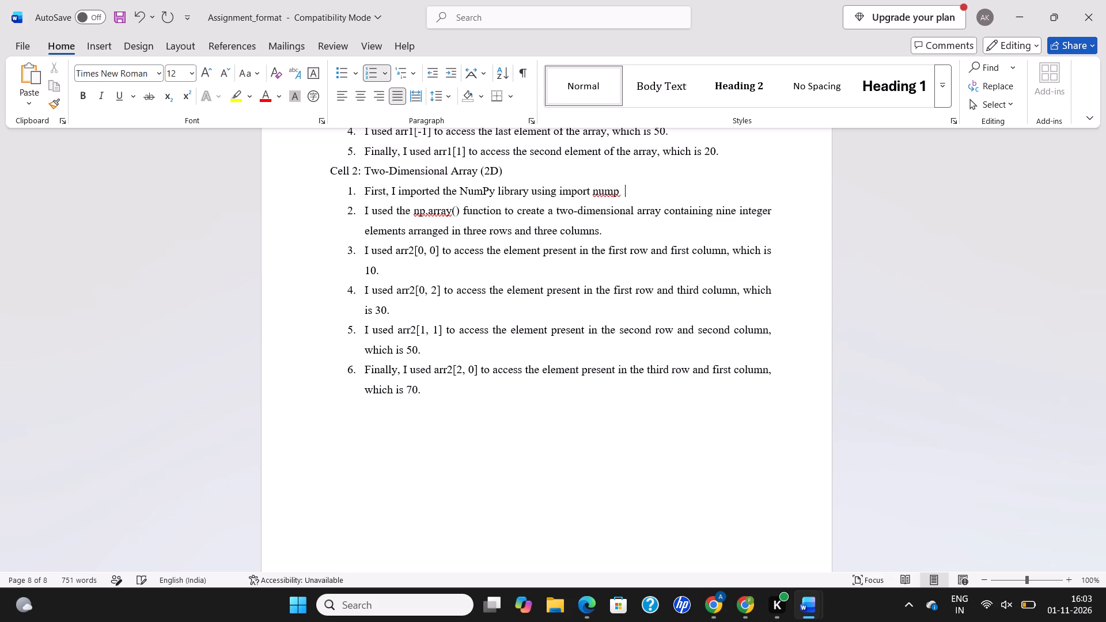
key("BackSpace")
key("BackSpace")
key("BackSpace")
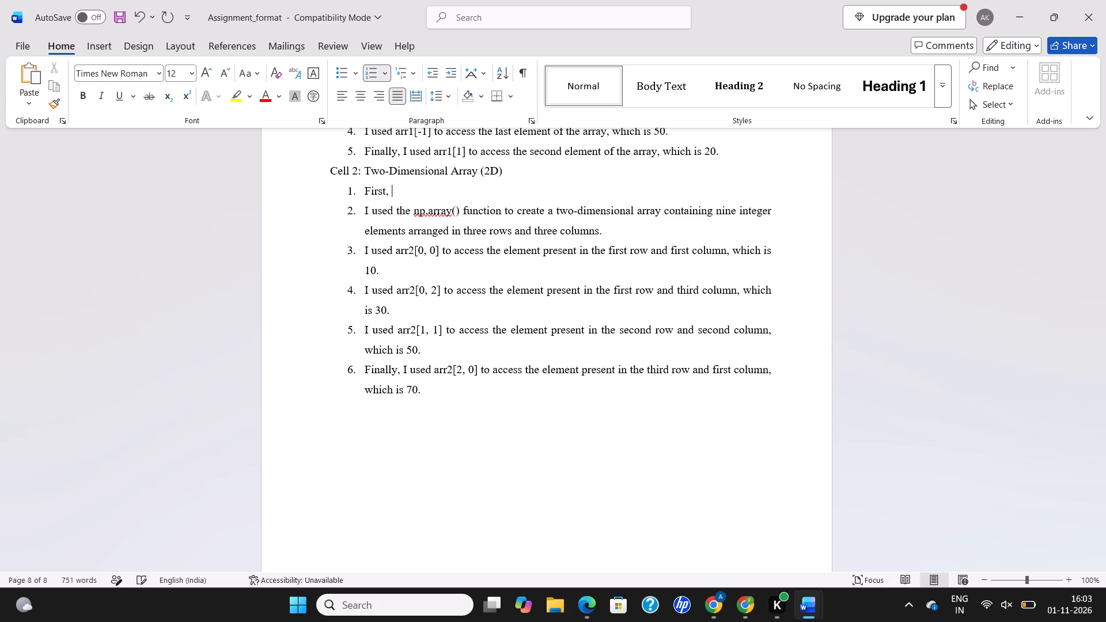
key("BackSpace")
key("BackSpace")
key("BackSpace")
key("BackSpace")
key("BackSpace")
key("BackSpace")
key("BackSpace")
key("BackSpace")
key("BackSpace")
key("BackSpace")
key("BackSpace")
Make the "Cell 1: One-Dimensional Array (1D)" and "Cell 2: Two-Dimensional Array (2D)" subheadings bold.
scroll(500, 278, "up", 2)
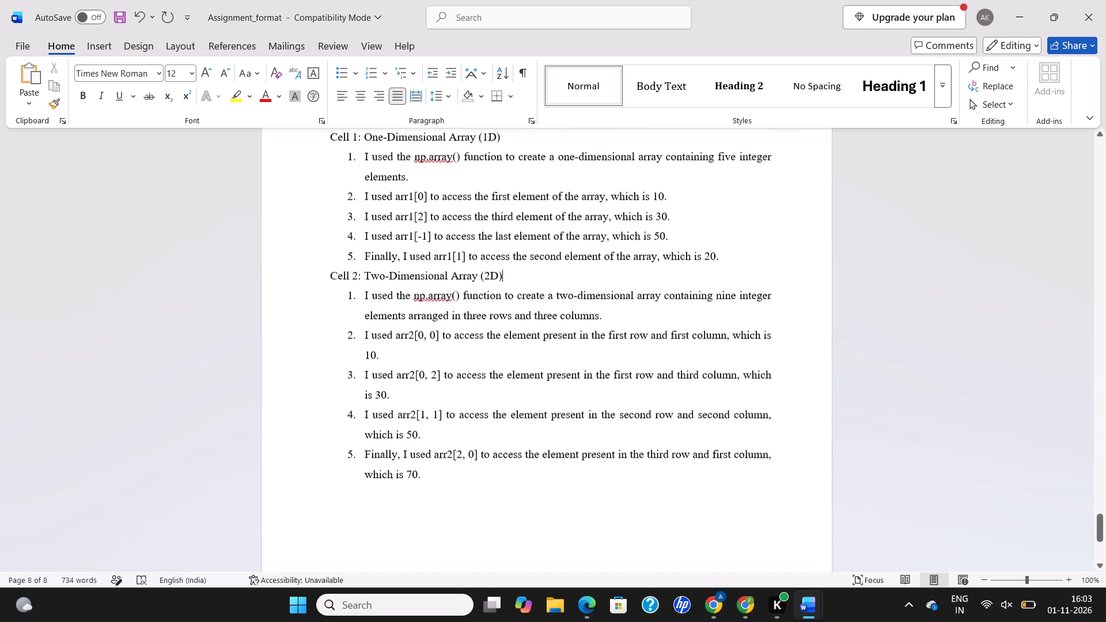
scroll(500, 278, "up", 1)
scroll(500, 278, "down", 1)
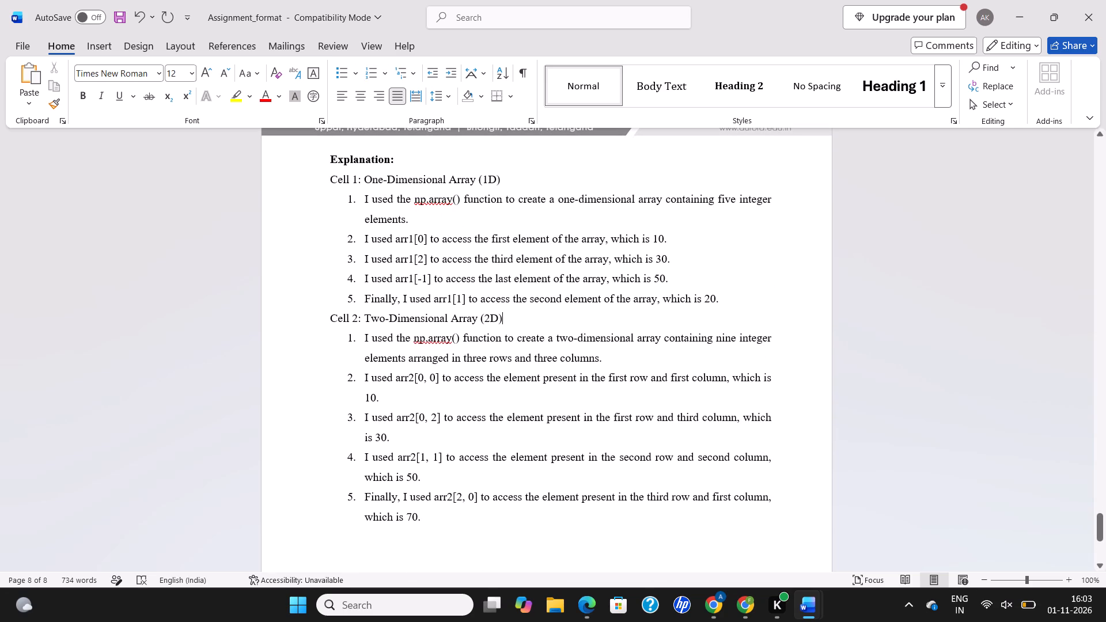
left_click_drag(509, 183, 338, 178)
key("ctrl+b")
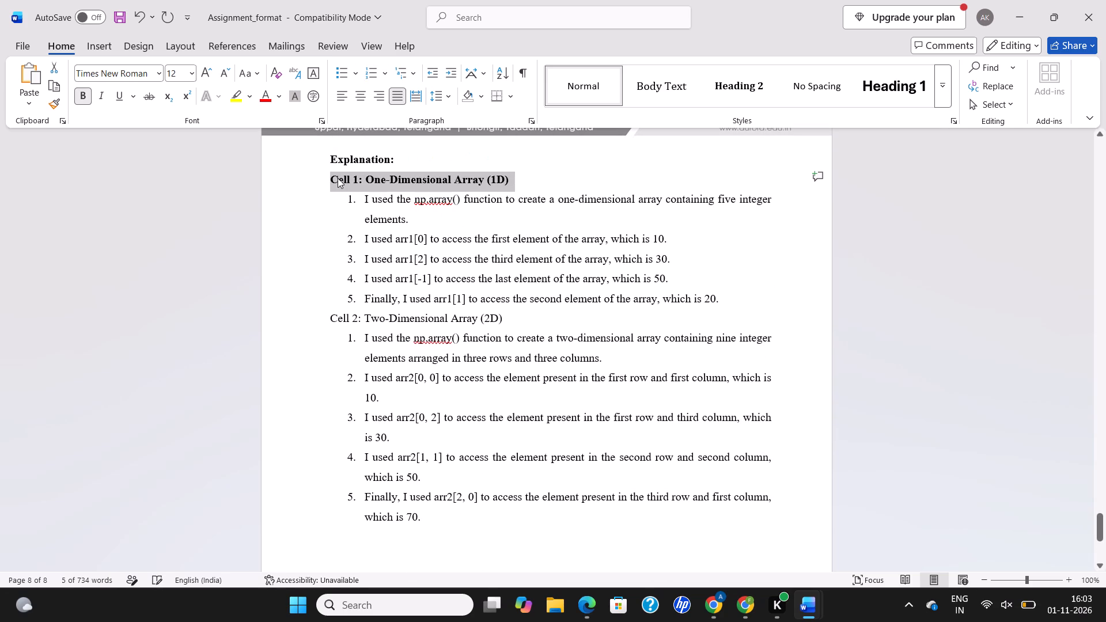
left_click_drag(507, 320, 453, 322)
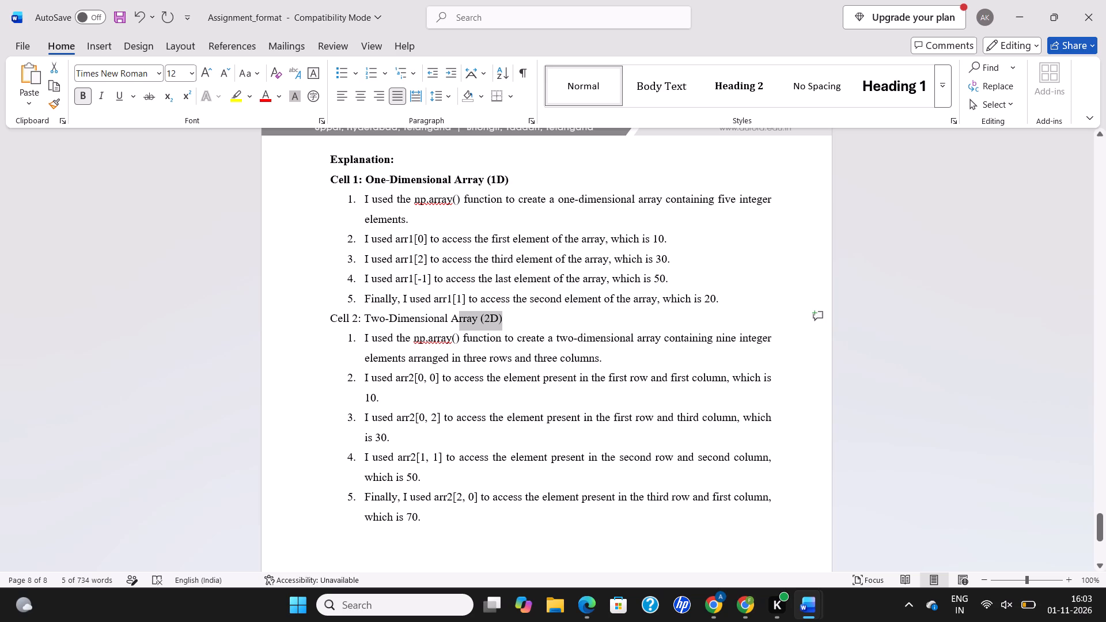
left_click_drag(453, 322, 319, 320)
key("ctrl+b")
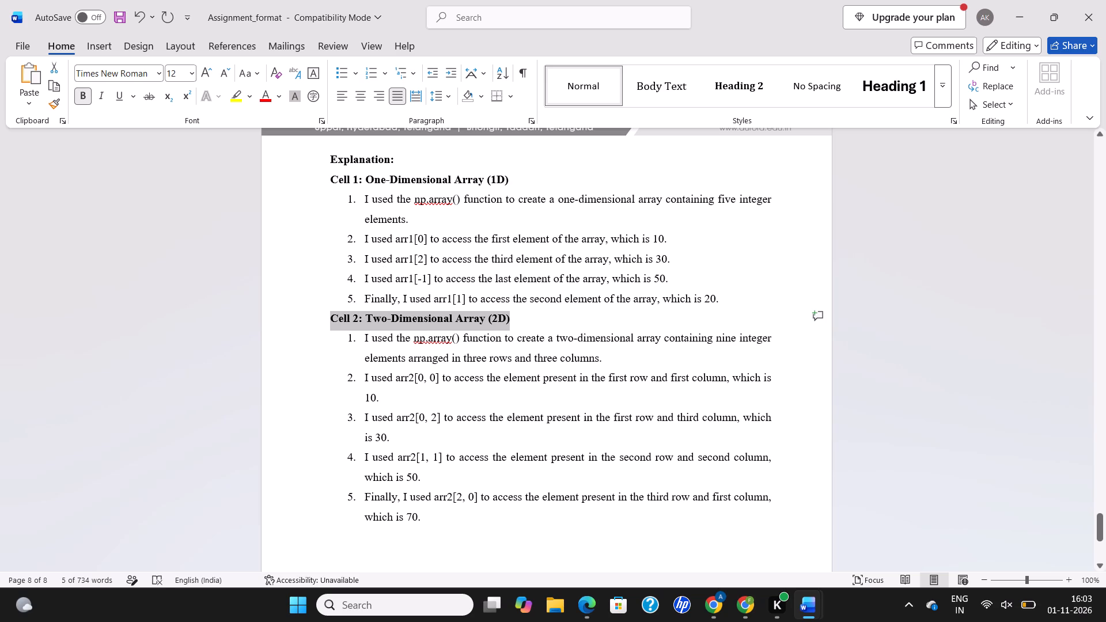
Bold the code terms arr1[0], arr1[2], arr1[-1], arr1[1] and np.array() in the Cell 1 list.
left_click_drag(427, 238, 403, 239)
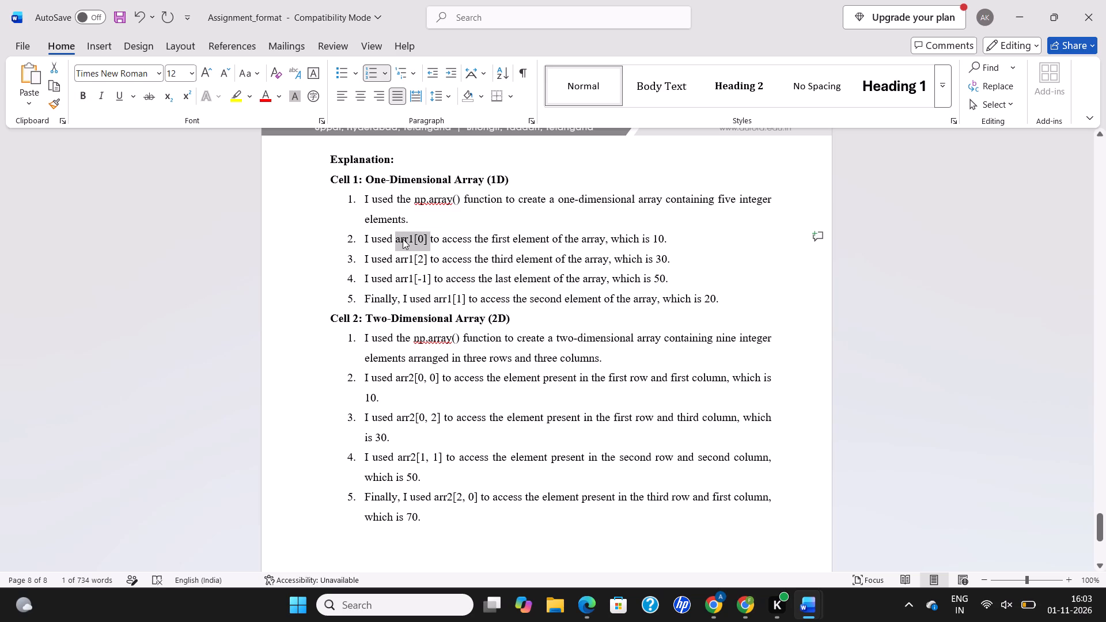
key("ctrl+b")
left_click_drag(425, 259, 400, 259)
key("ctrl+b")
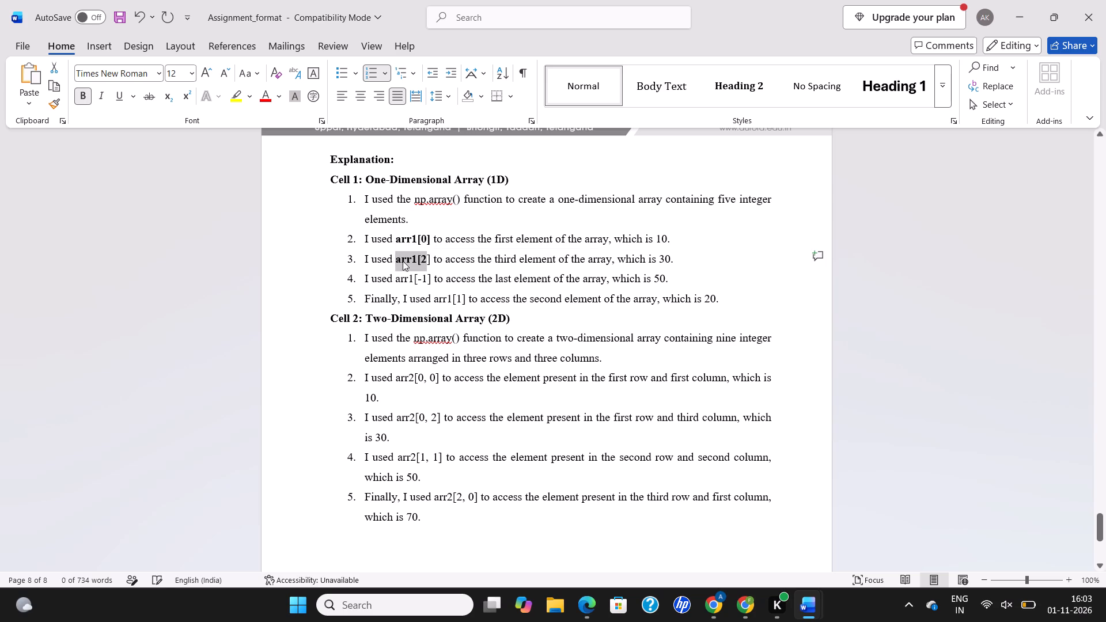
left_click_drag(430, 279, 396, 276)
key("ctrl+b")
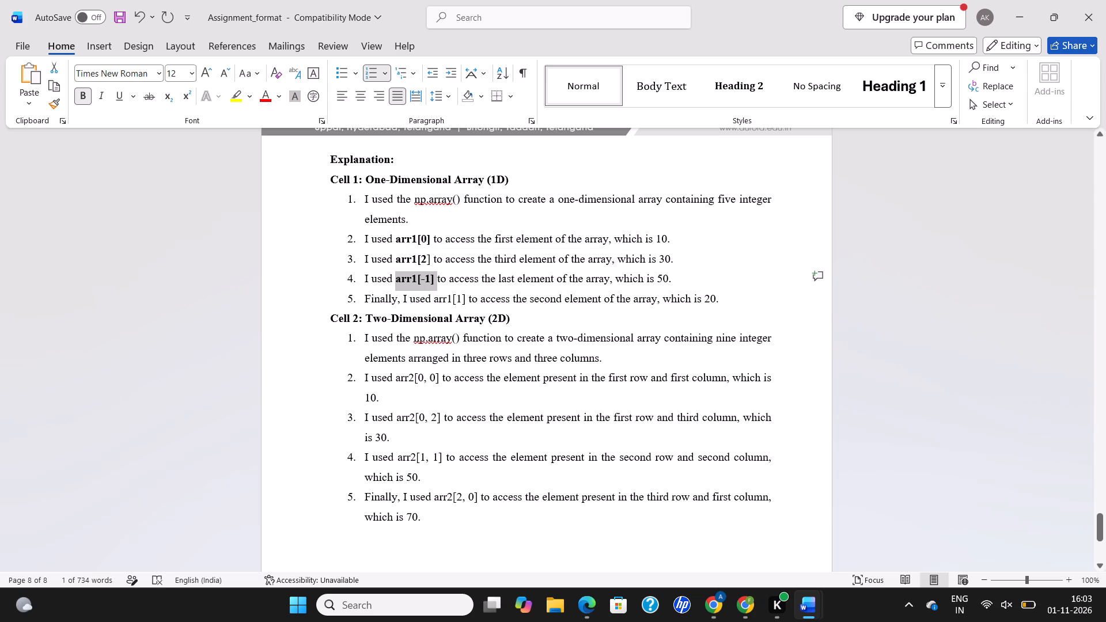
left_click_drag(467, 297, 435, 297)
key("ctrl+b")
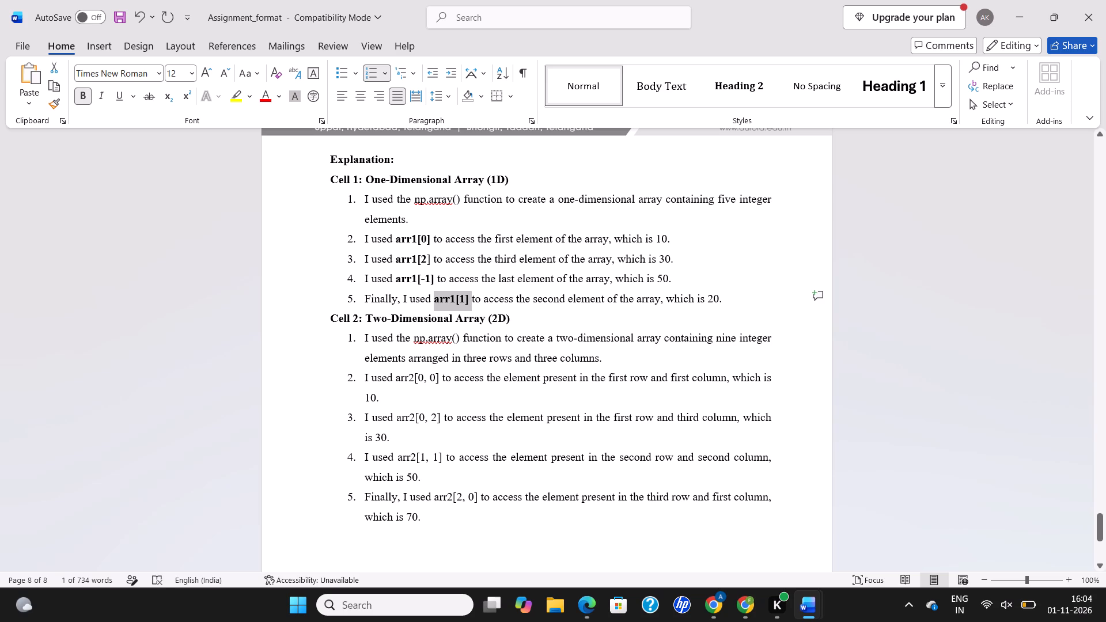
left_click_drag(460, 200, 414, 199)
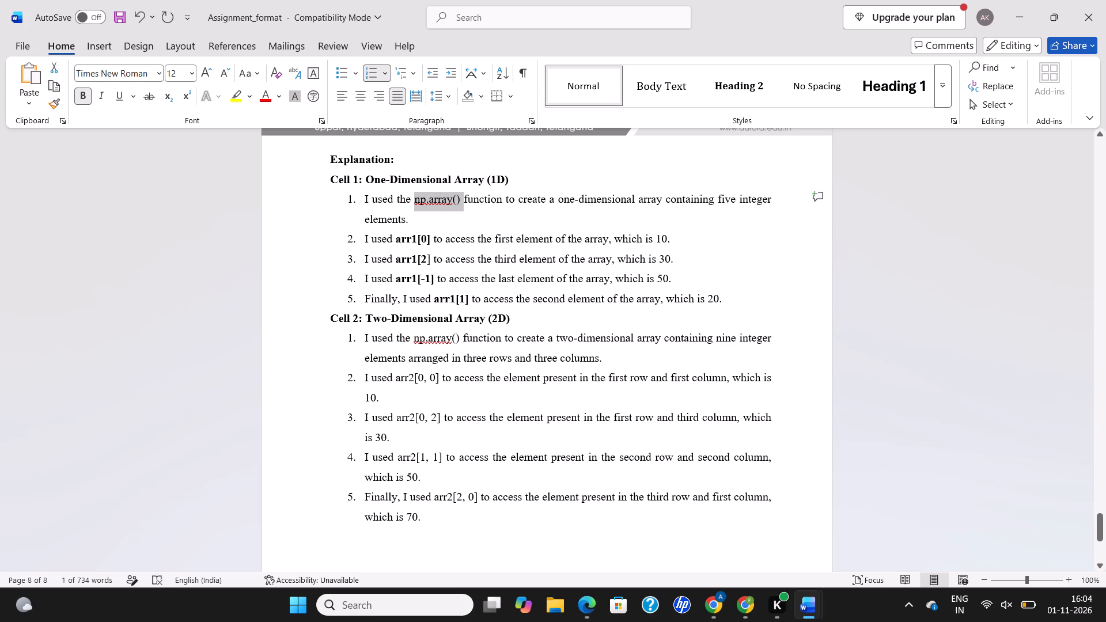
left_click_drag(414, 199, 415, 199)
key("ctrl+b")
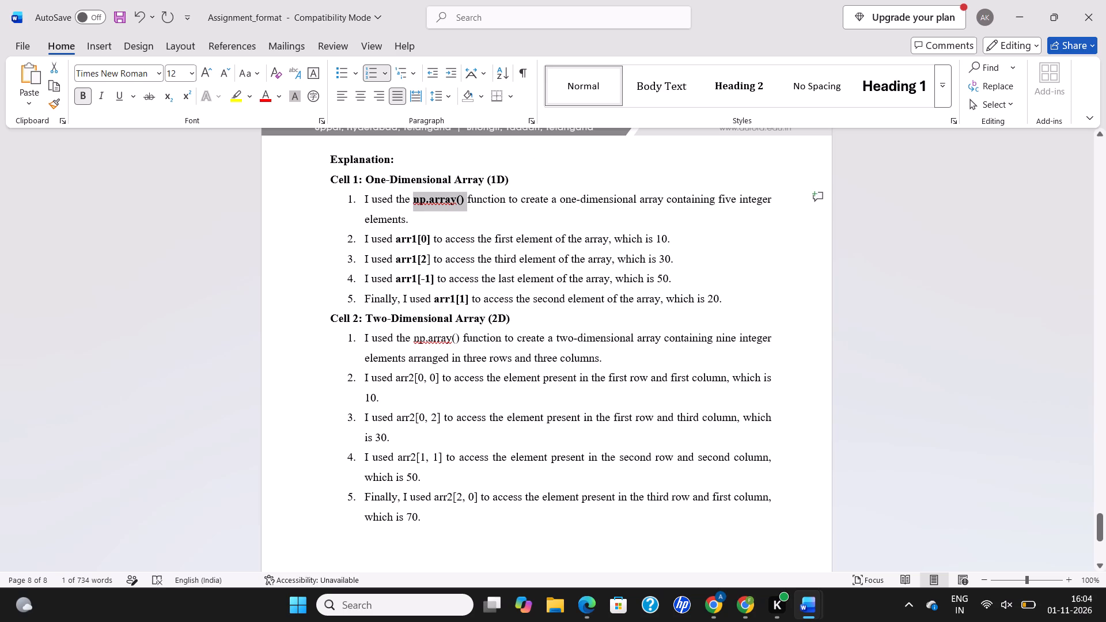
Bold the code terms np.array(), arr2[0, 0], arr2[0, 2], arr2[1, 1] and arr2[2, 0] in the Cell 2 list.
left_click_drag(458, 345, 420, 338)
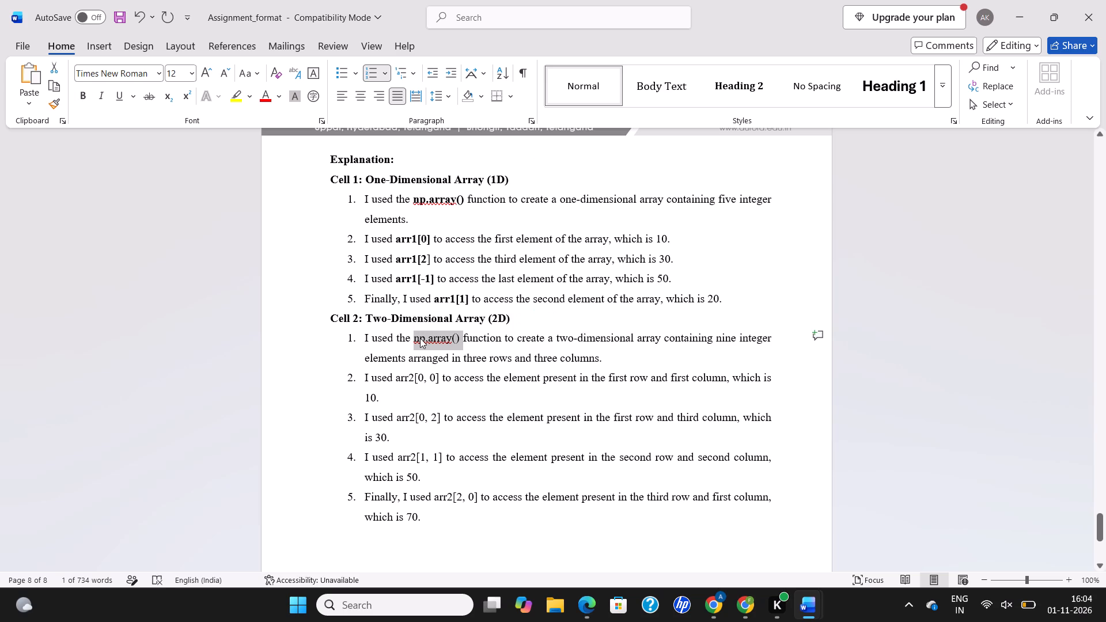
key("ctrl+b")
left_click_drag(438, 376, 415, 374)
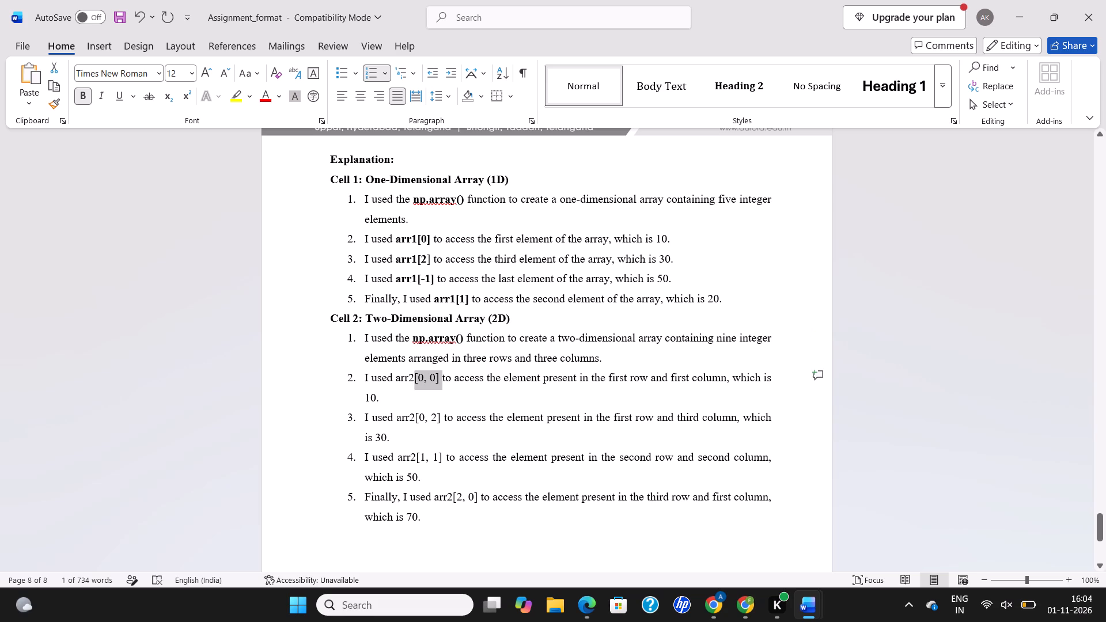
left_click_drag(415, 374, 404, 374)
key("ctrl+b")
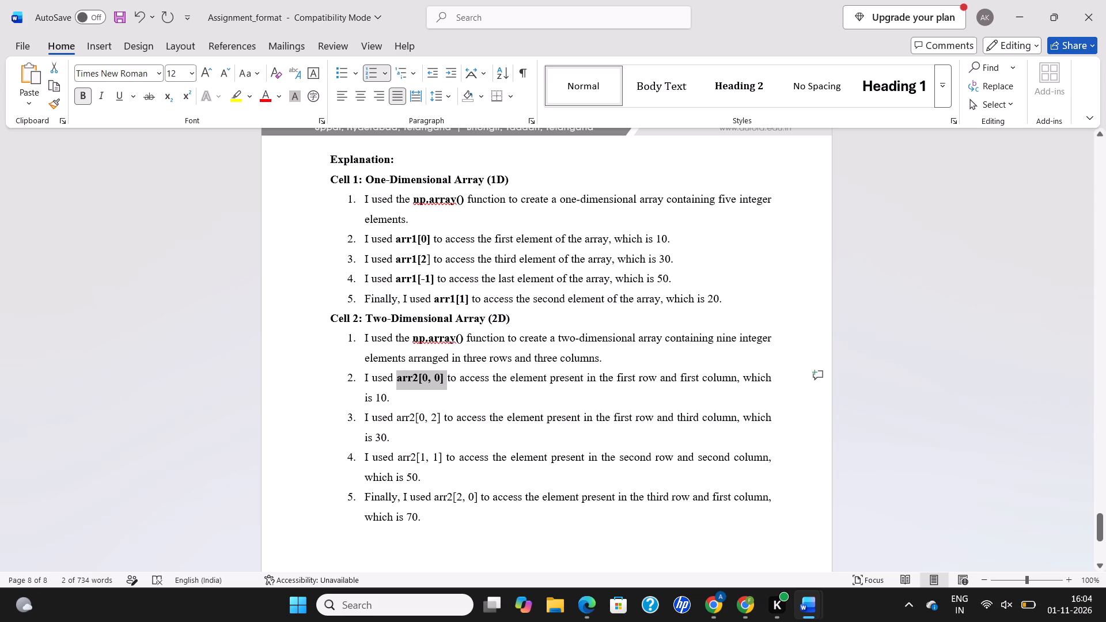
left_click_drag(441, 418, 411, 419)
key("ctrl+b")
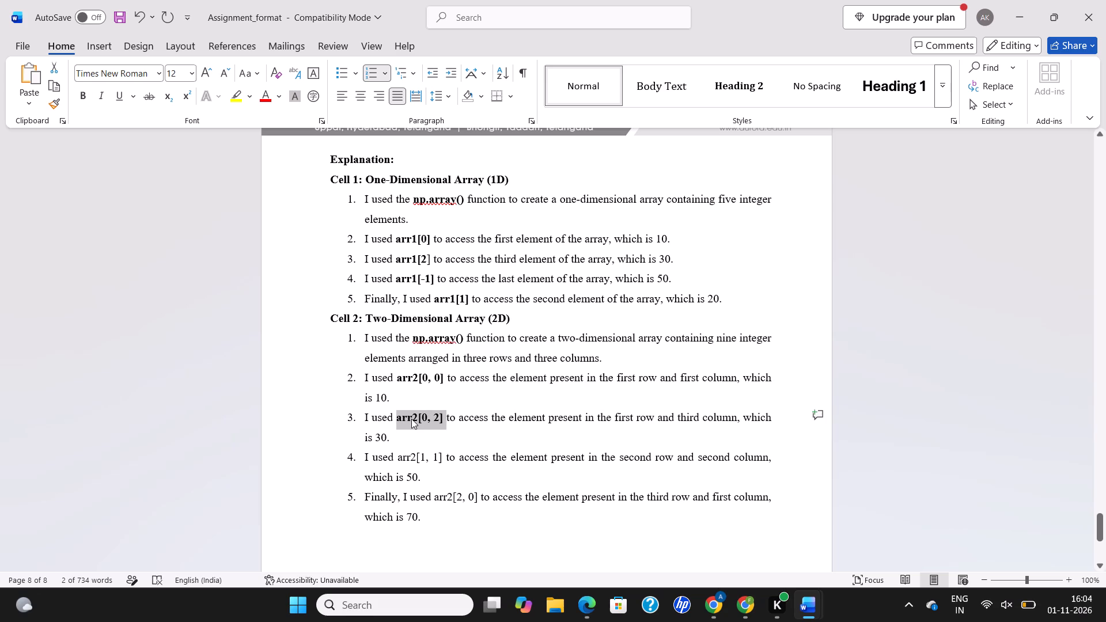
left_click_drag(440, 458, 423, 457)
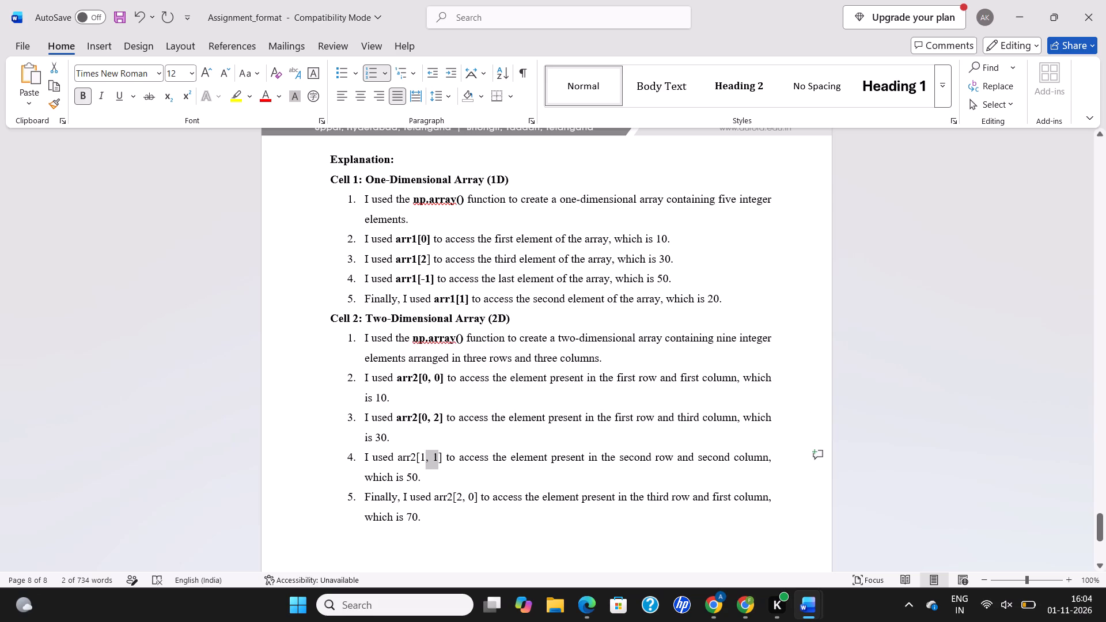
left_click_drag(423, 457, 405, 454)
key("ctrl+b")
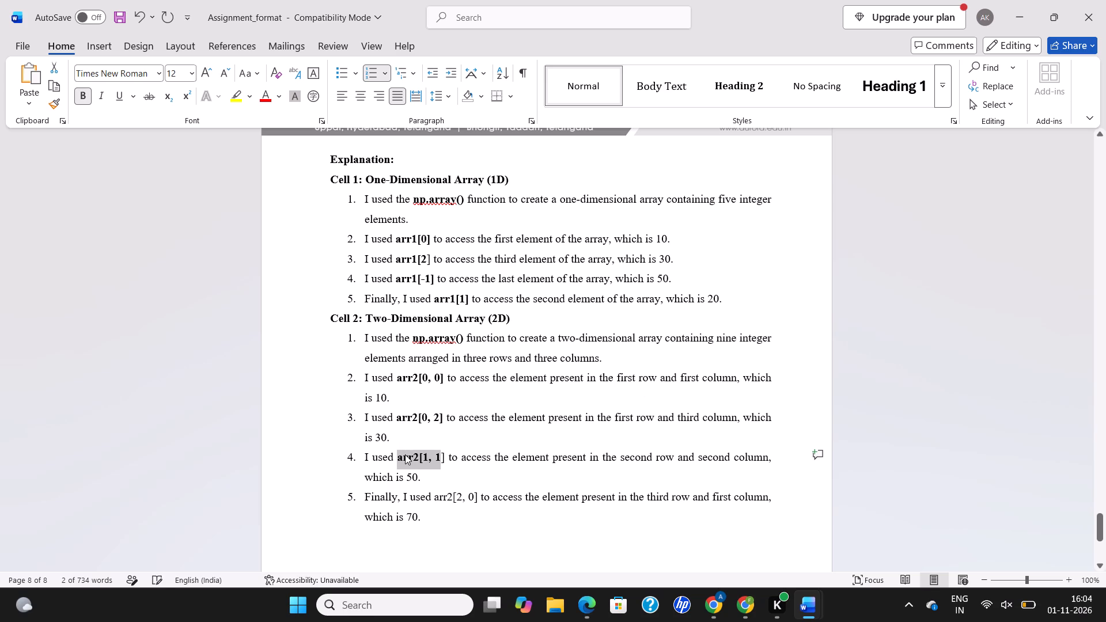
left_click_drag(476, 502, 473, 502)
left_click_drag(473, 502, 435, 500)
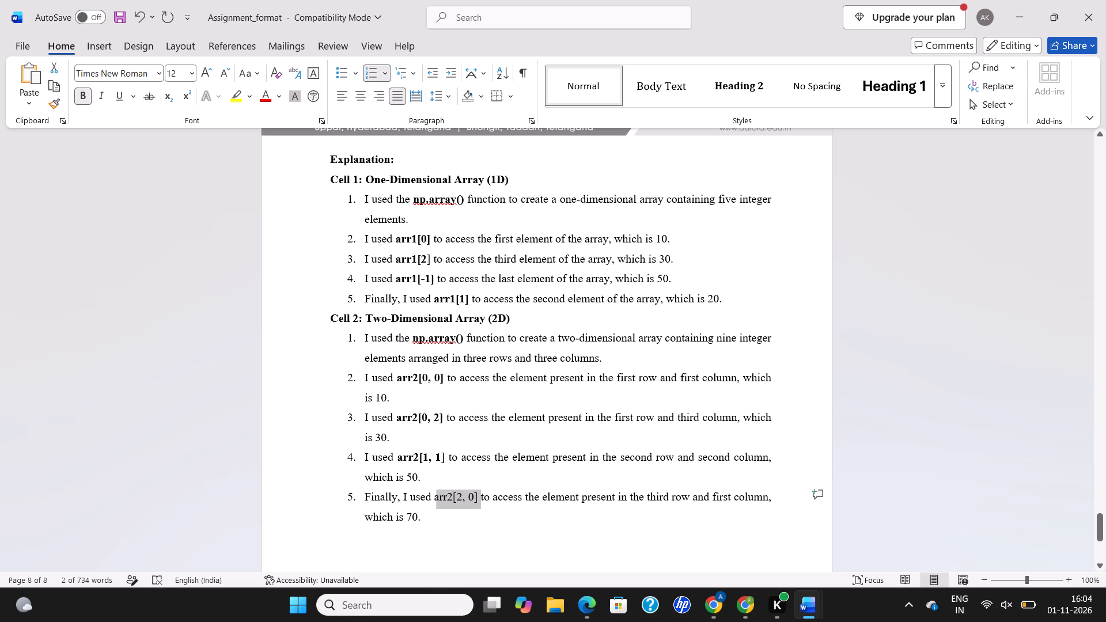
left_click_drag(435, 500, 434, 499)
key("ctrl+b")
left_click(449, 465)
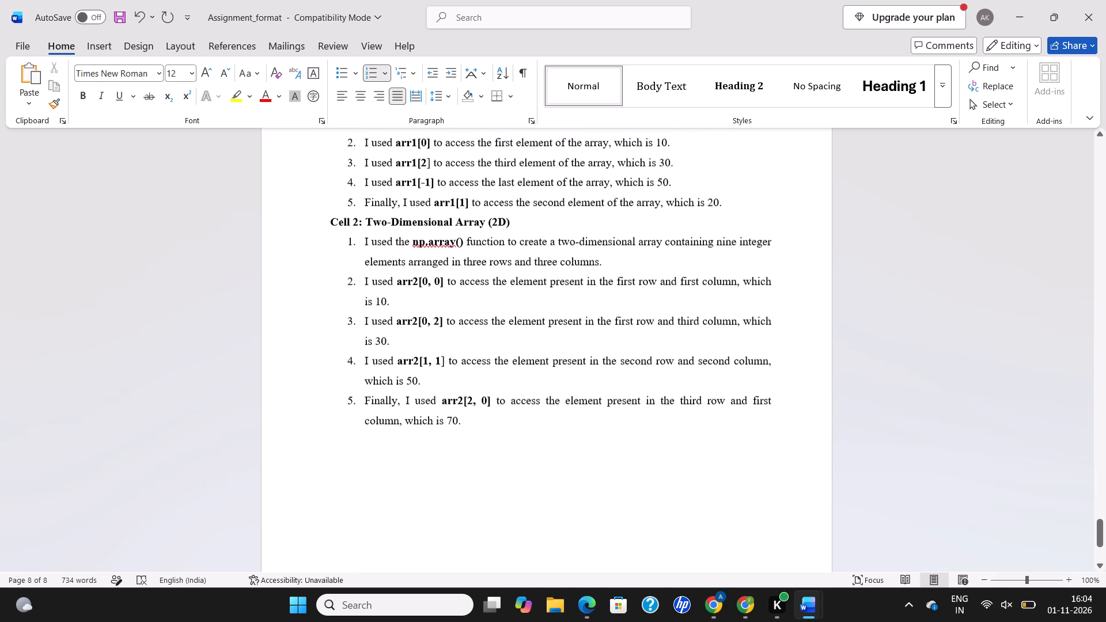
Insert an unnumbered blank line between the last Cell 1 point and the Cell 2 subheading.
left_click(724, 204)
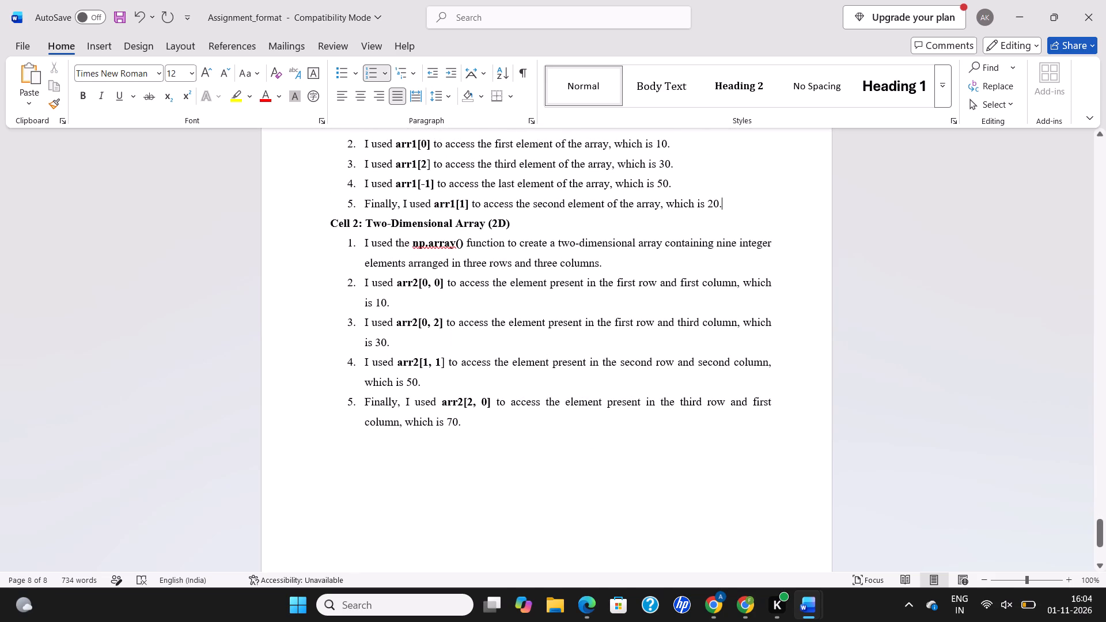
key("Return")
key("BackSpace")
key("BackSpace")
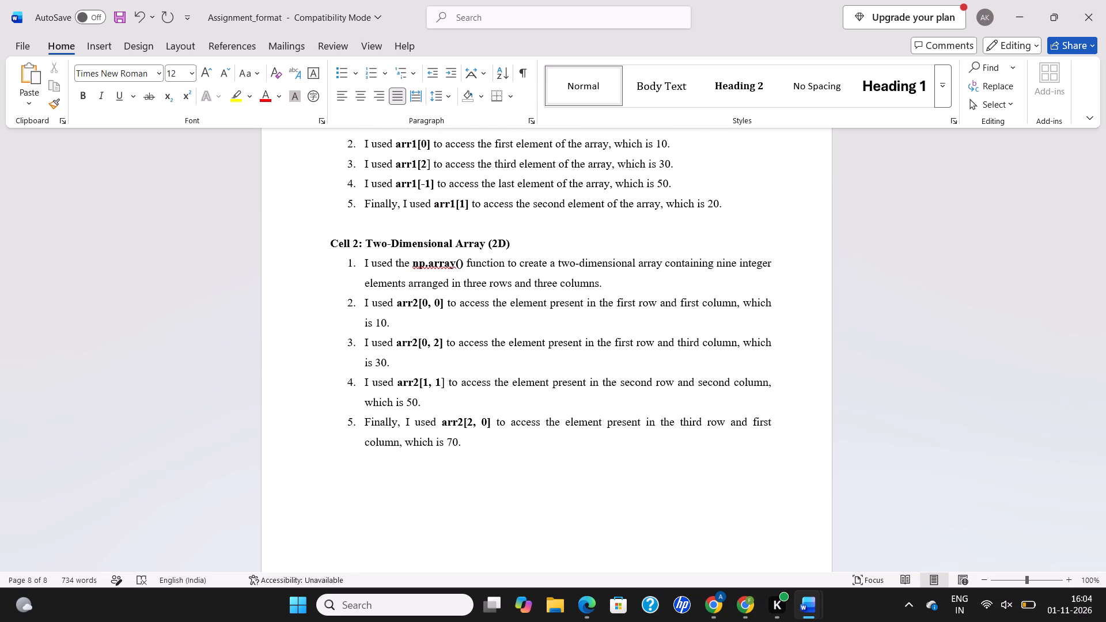
key("BackSpace")
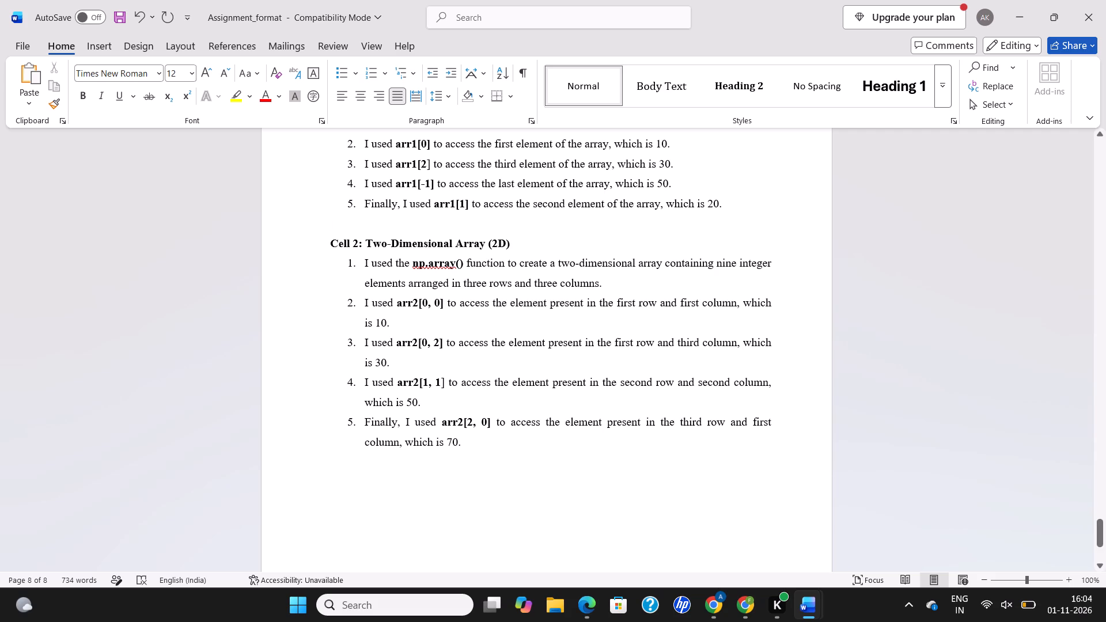
Add an unindented "Result:" heading below the Cell 2 list, separated by a blank line, with an empty line beneath it.
left_click(484, 444)
key("Return")
key("BackSpace")
key("BackSpace")
key("BackSpace")
key("Return")
type("Re")
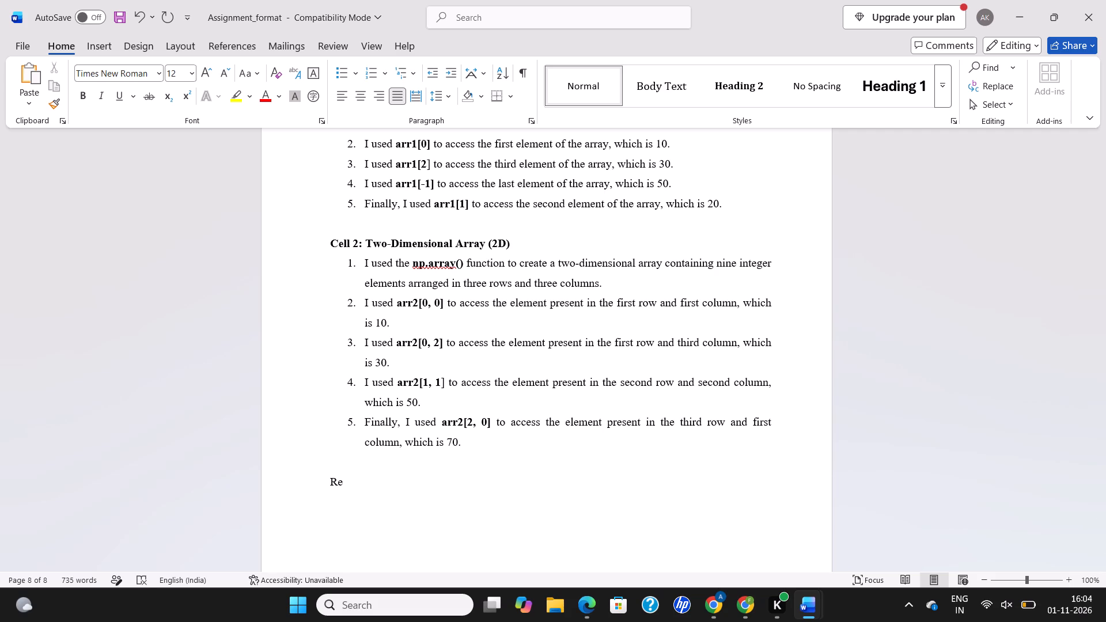
type("su")
type("lt")
key("shift+colon")
key("Return")
left_click(370, 481)
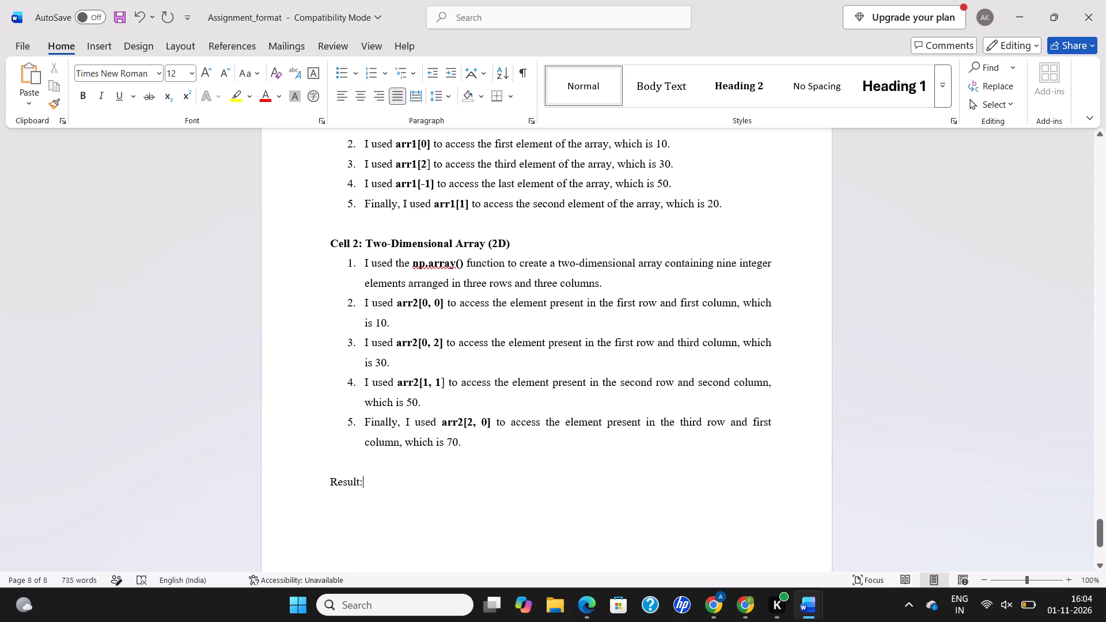
key("Return")
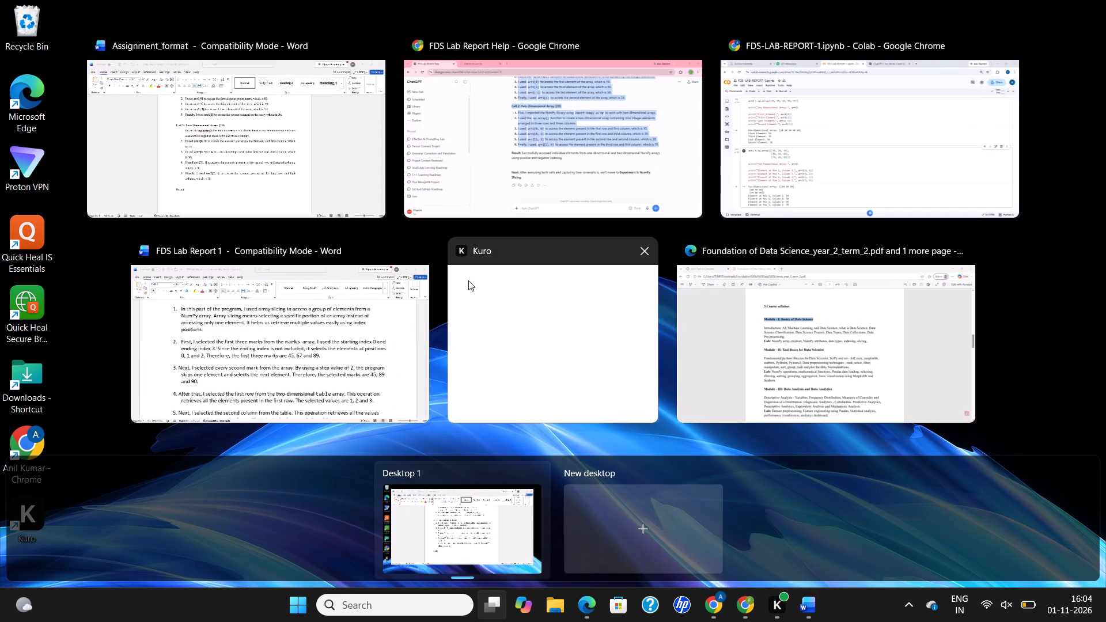
Copy the Result sentence about accessing NumPy array elements from the ChatGPT reply and return to the Assignment_format document in Word.
left_click(548, 164)
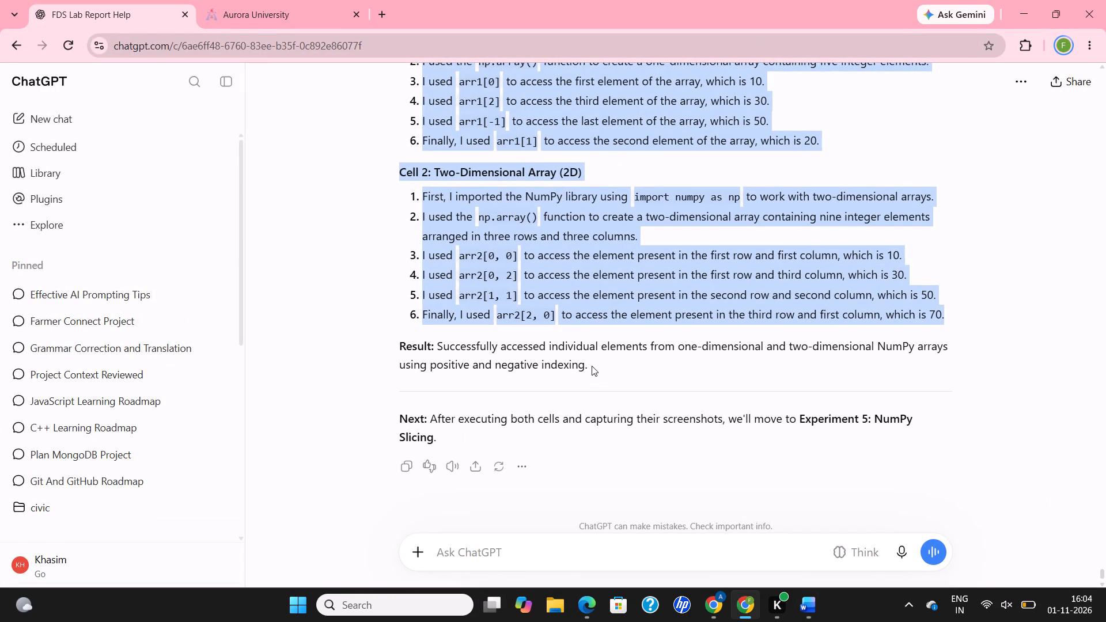
left_click_drag(592, 365, 435, 343)
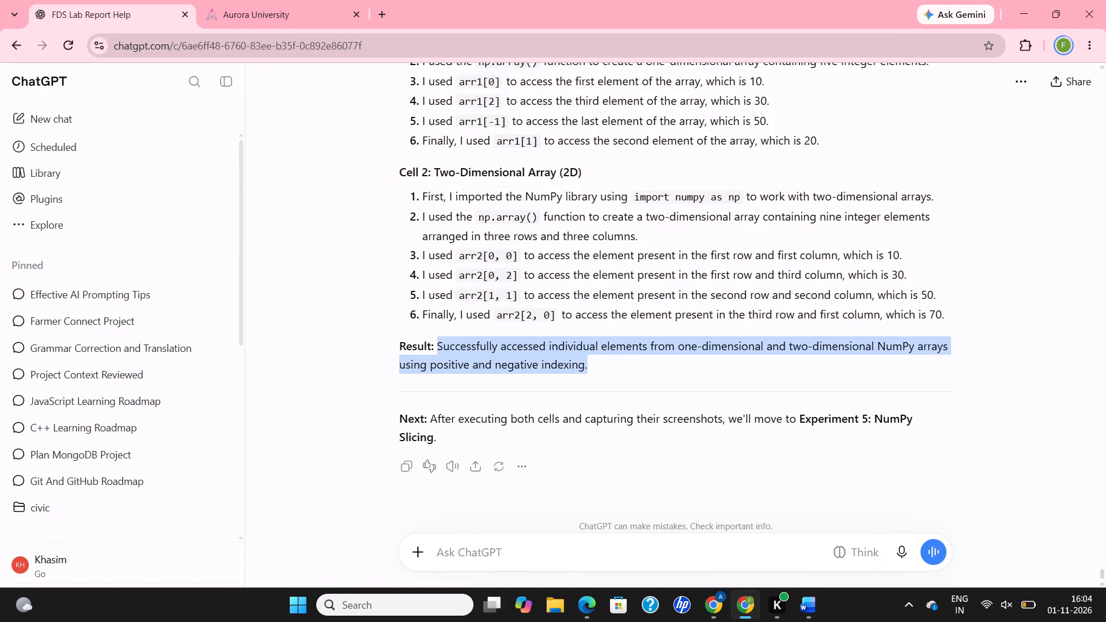
key("ctrl+c")
left_click(547, 349)
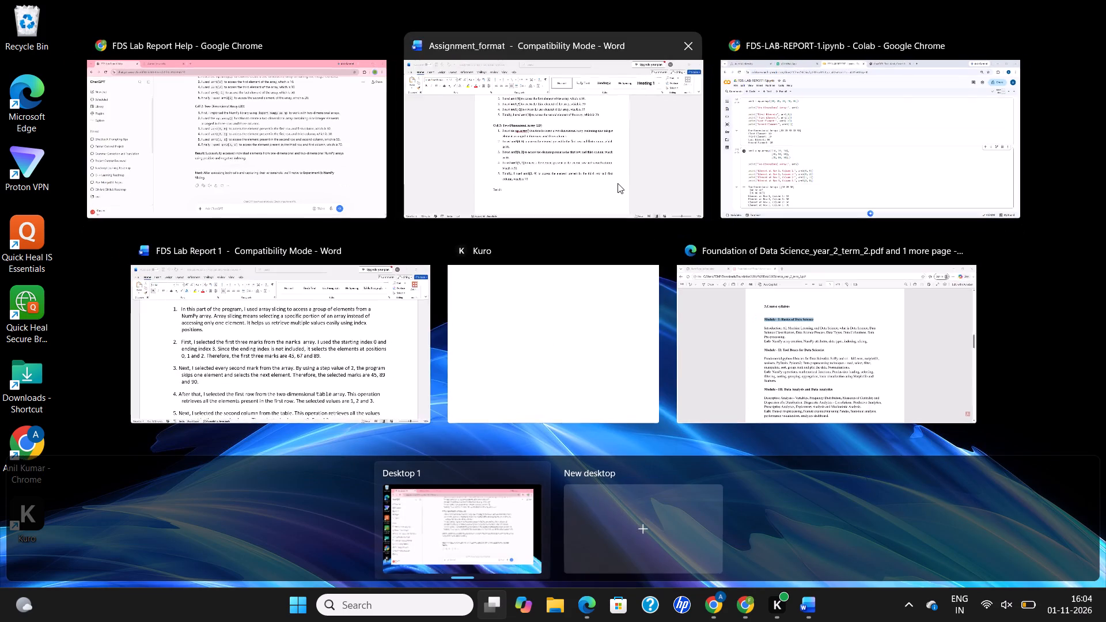
left_click(618, 183)
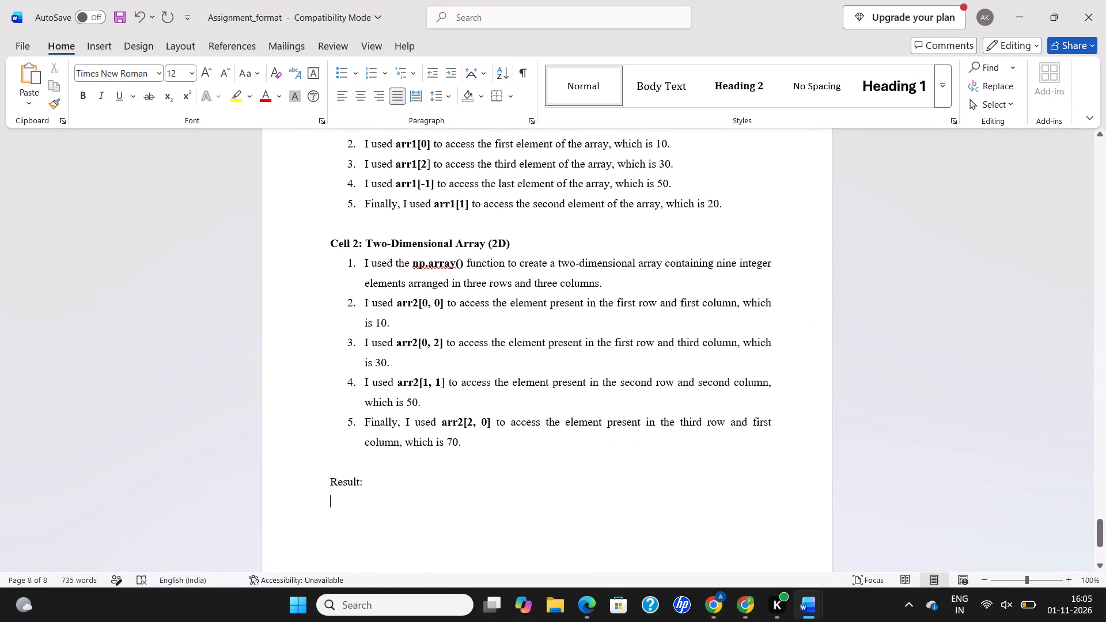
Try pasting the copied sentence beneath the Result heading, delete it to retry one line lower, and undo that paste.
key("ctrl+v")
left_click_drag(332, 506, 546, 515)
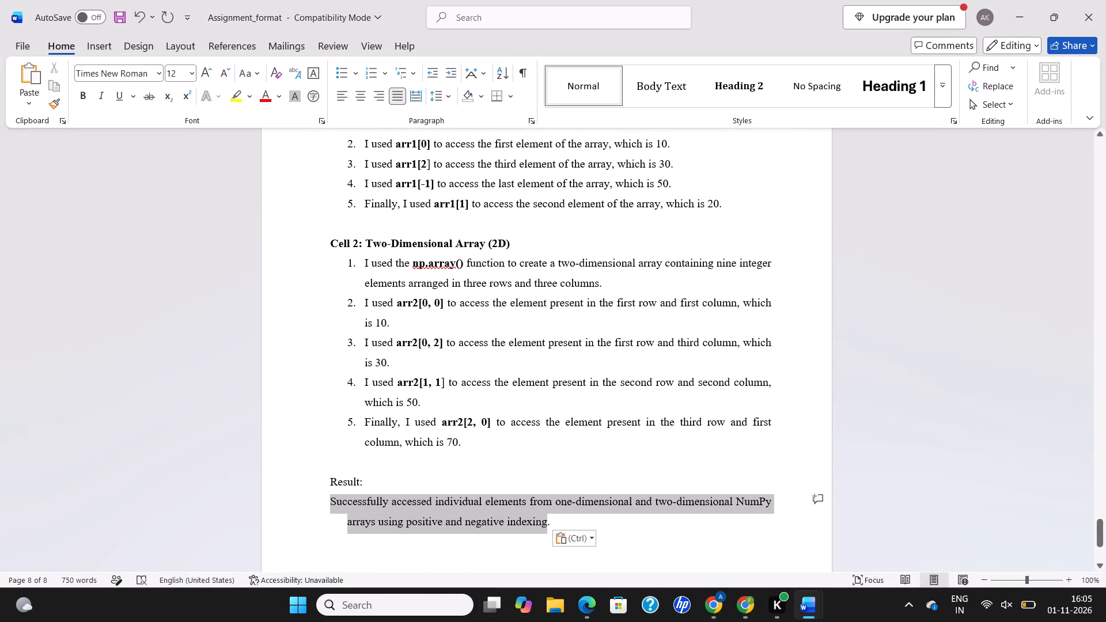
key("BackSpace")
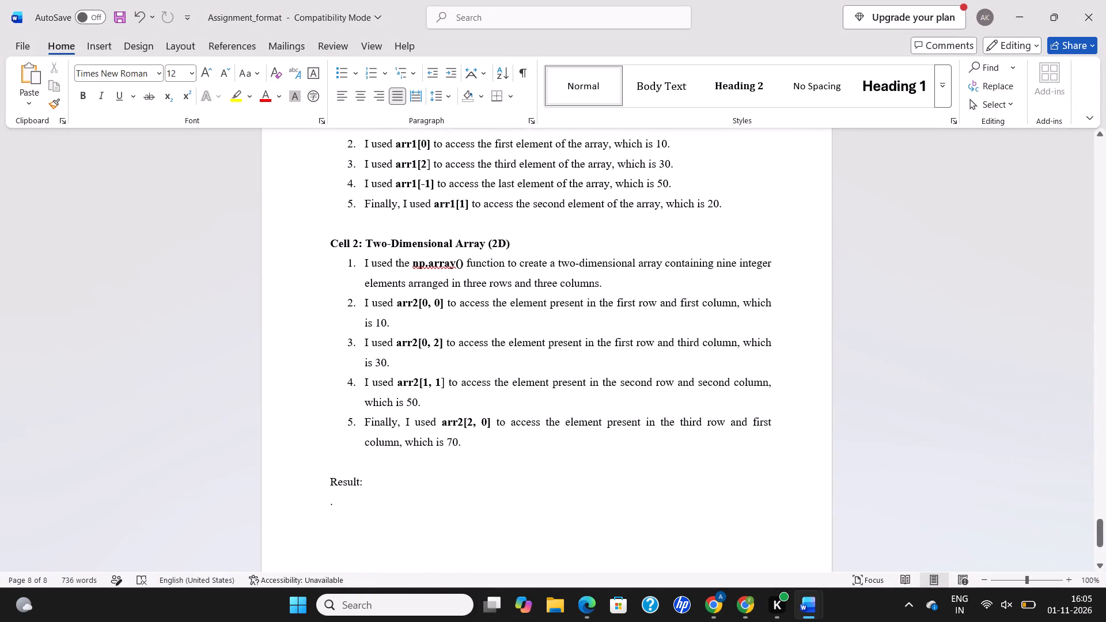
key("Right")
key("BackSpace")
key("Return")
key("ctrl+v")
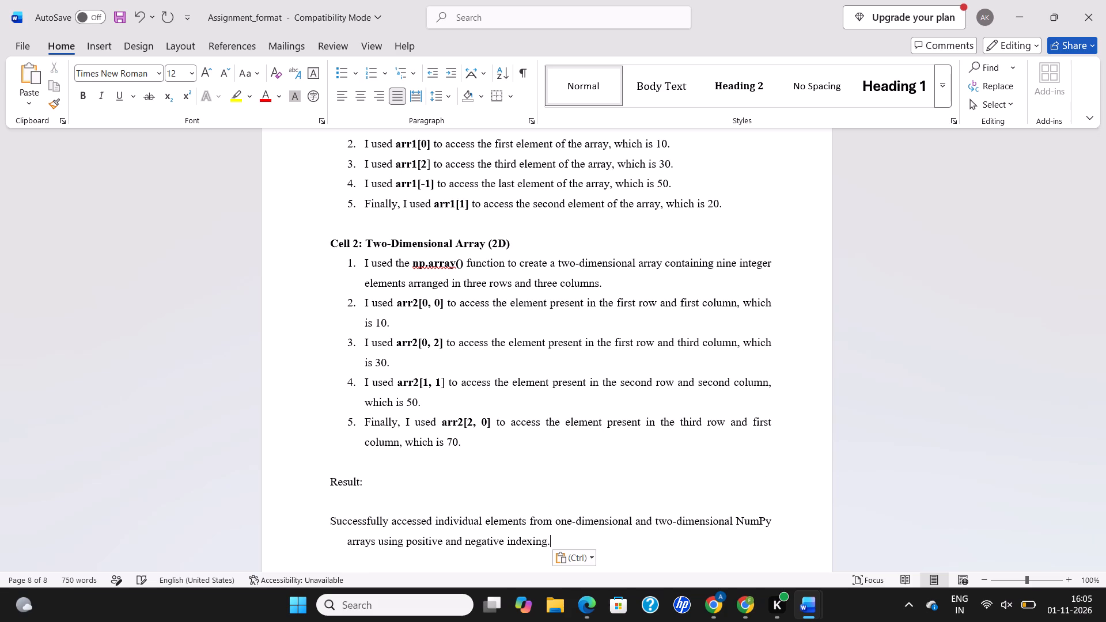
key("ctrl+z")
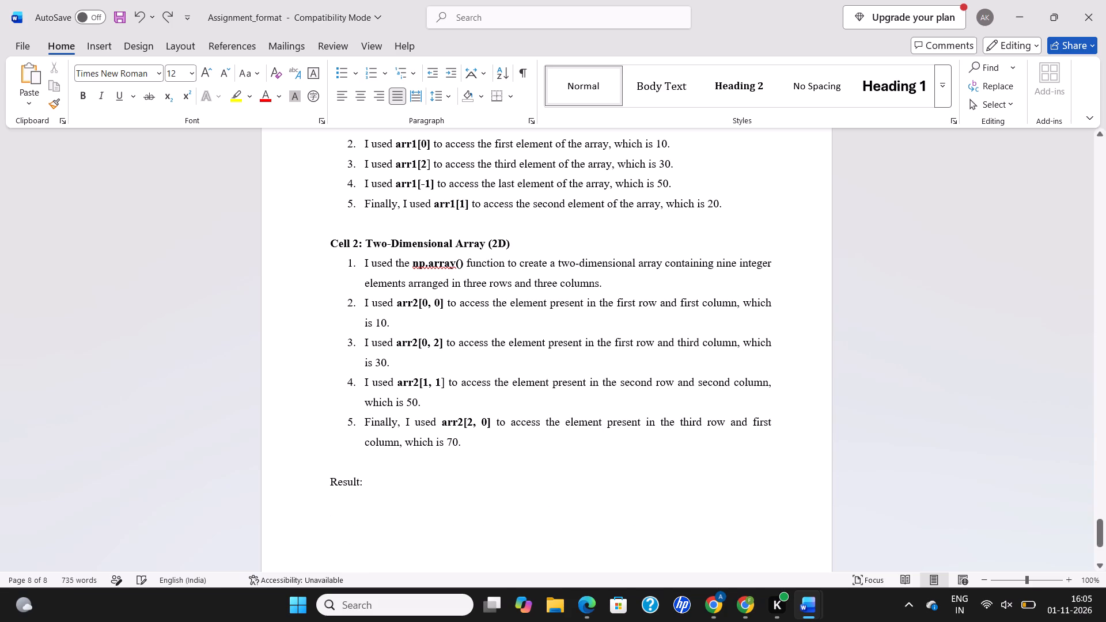
Insert an additional blank line between the Cell 2 list and the Result heading.
left_click(332, 460)
key("Return")
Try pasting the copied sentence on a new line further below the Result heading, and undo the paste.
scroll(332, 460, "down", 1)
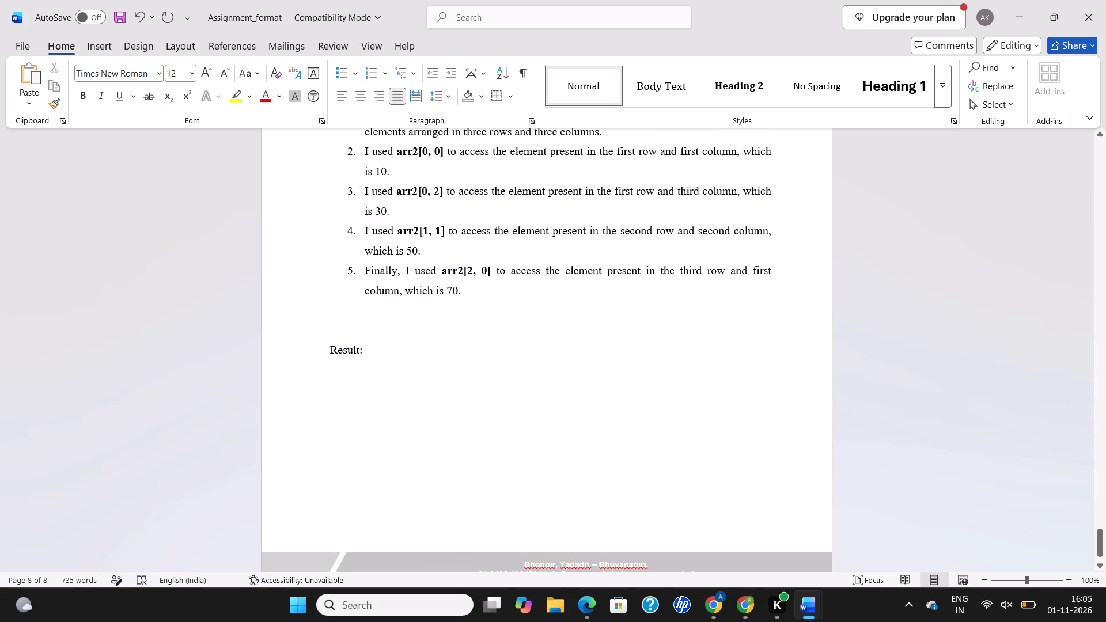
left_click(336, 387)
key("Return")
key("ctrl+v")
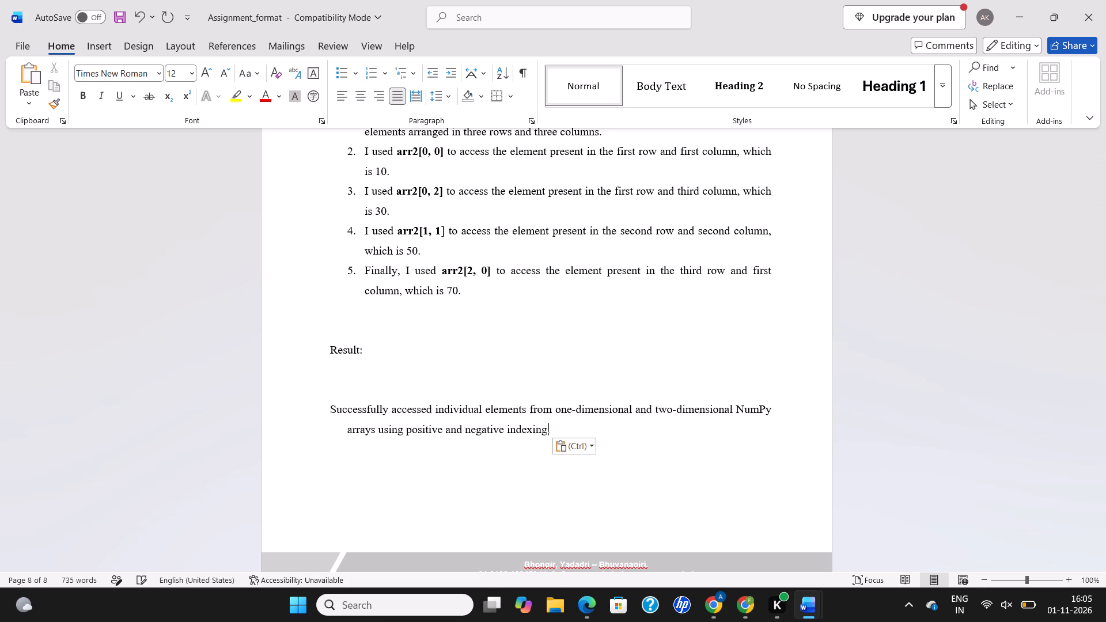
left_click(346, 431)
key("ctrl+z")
Remove the blank lines beneath the Result heading and paste the copied sentence directly under it.
key("BackSpace")
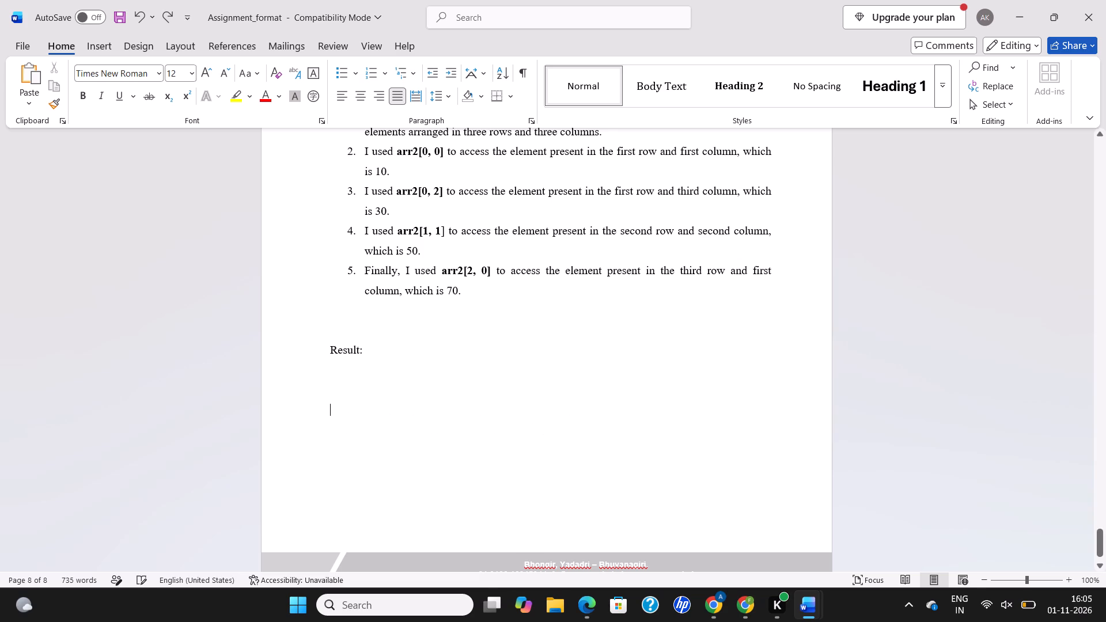
key("BackSpace")
key("BackSpace")
key("ctrl+v")
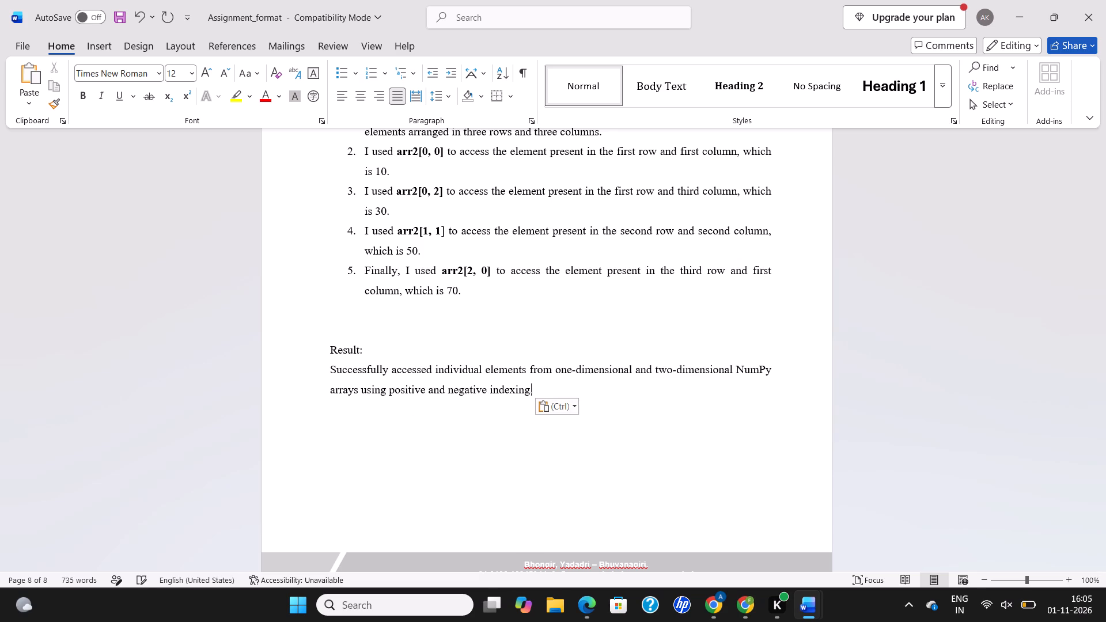
Make the "Result:" heading bold.
left_click_drag(367, 350, 331, 357)
key("ctrl+b")
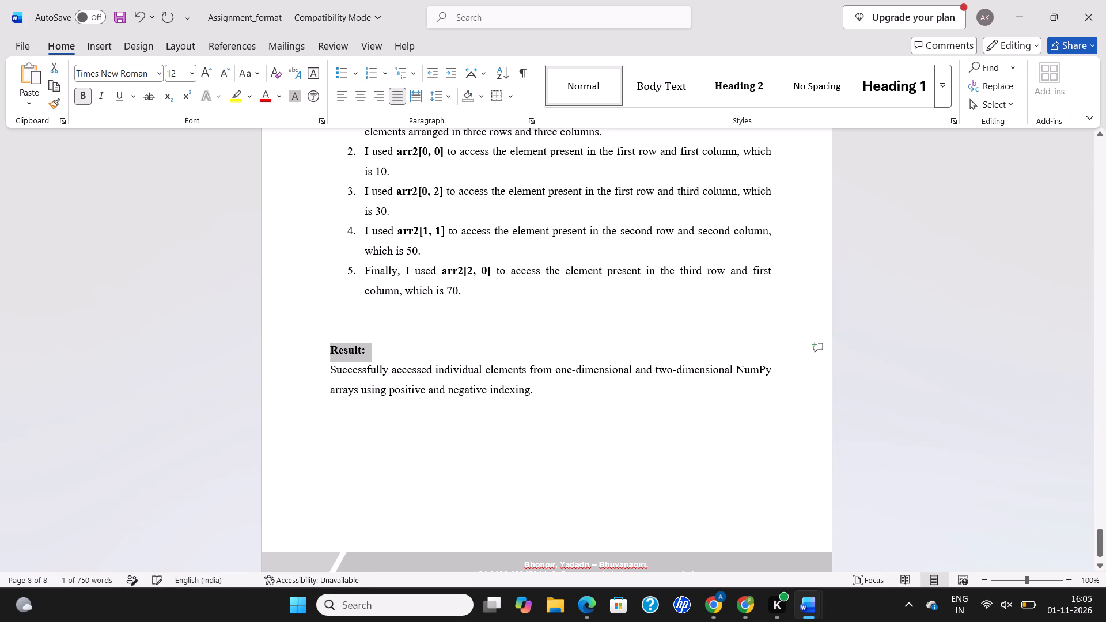
left_click(337, 320)
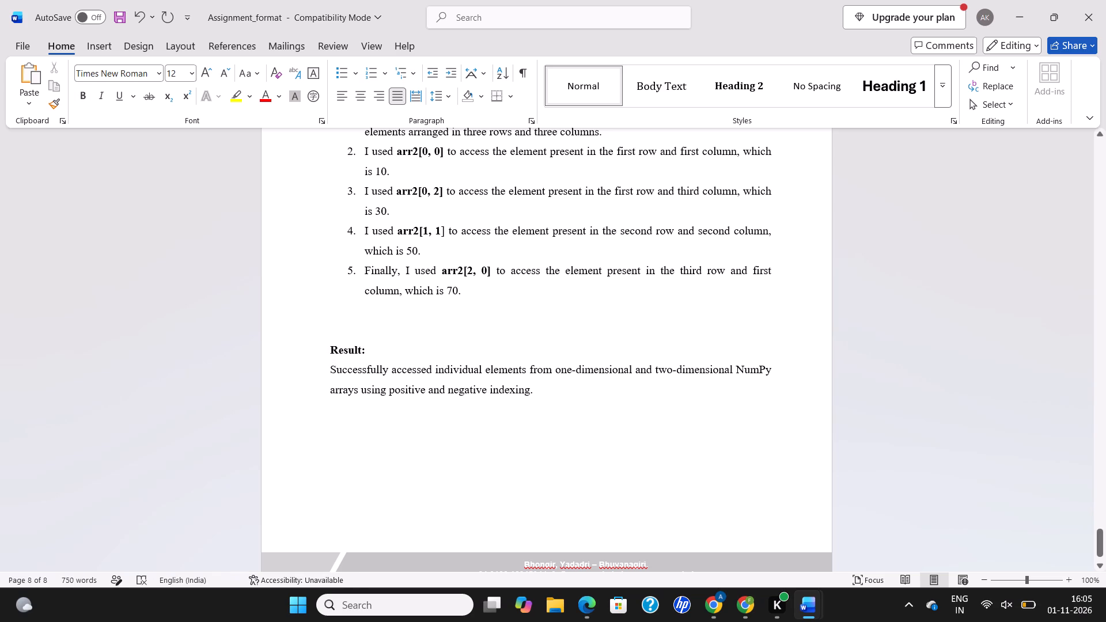
Remove the extra blank line between the Cell 2 list and the Result heading.
key("BackSpace")
key("BackSpace")
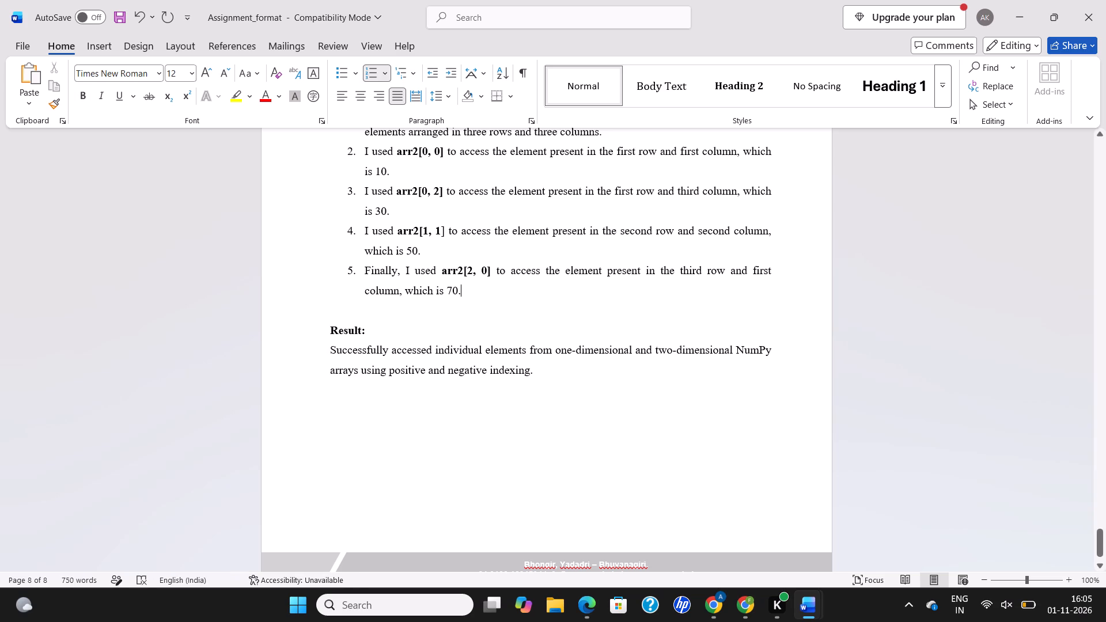
Change the numbered list under "Cell 2: Two-Dimensional Array (2D)" to arrowhead bullets.
scroll(478, 293, "up", 2)
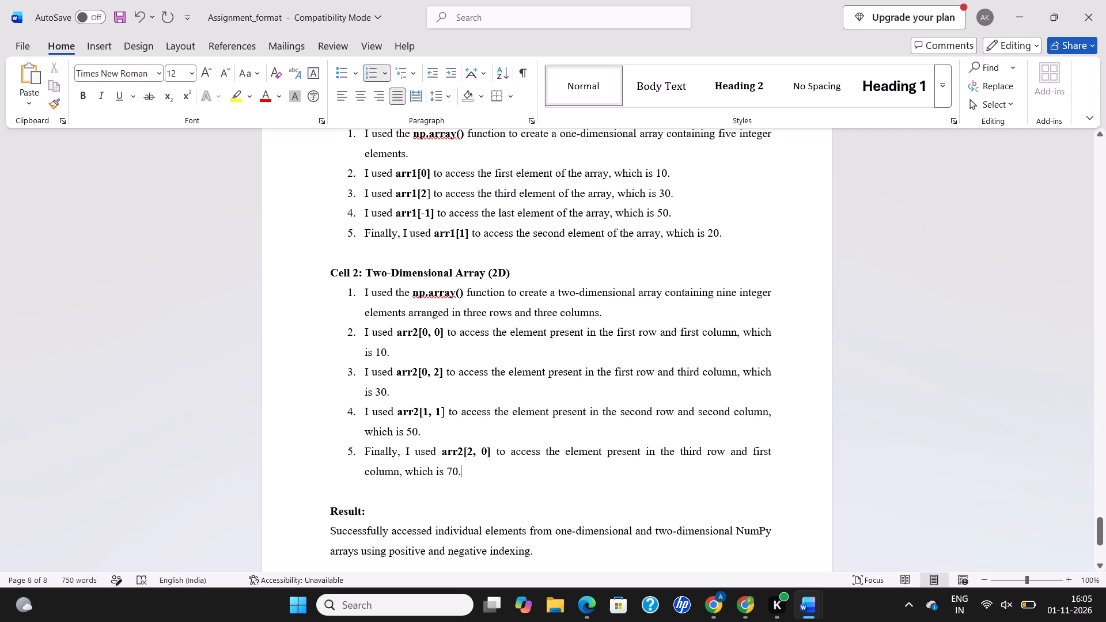
left_click_drag(480, 473, 360, 299)
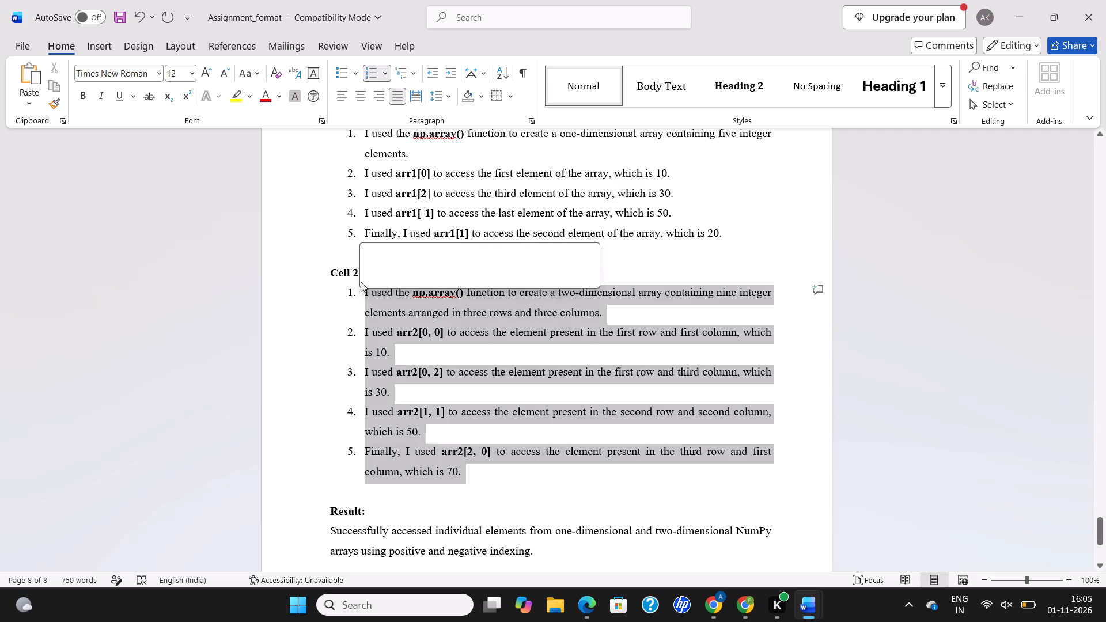
left_click(355, 74)
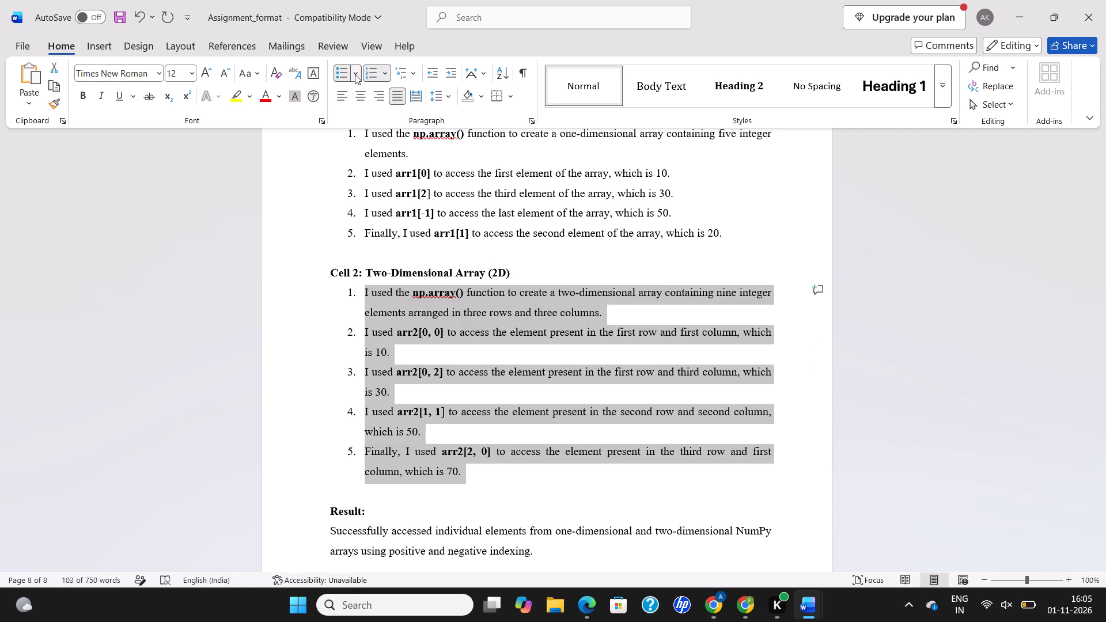
left_click(349, 120)
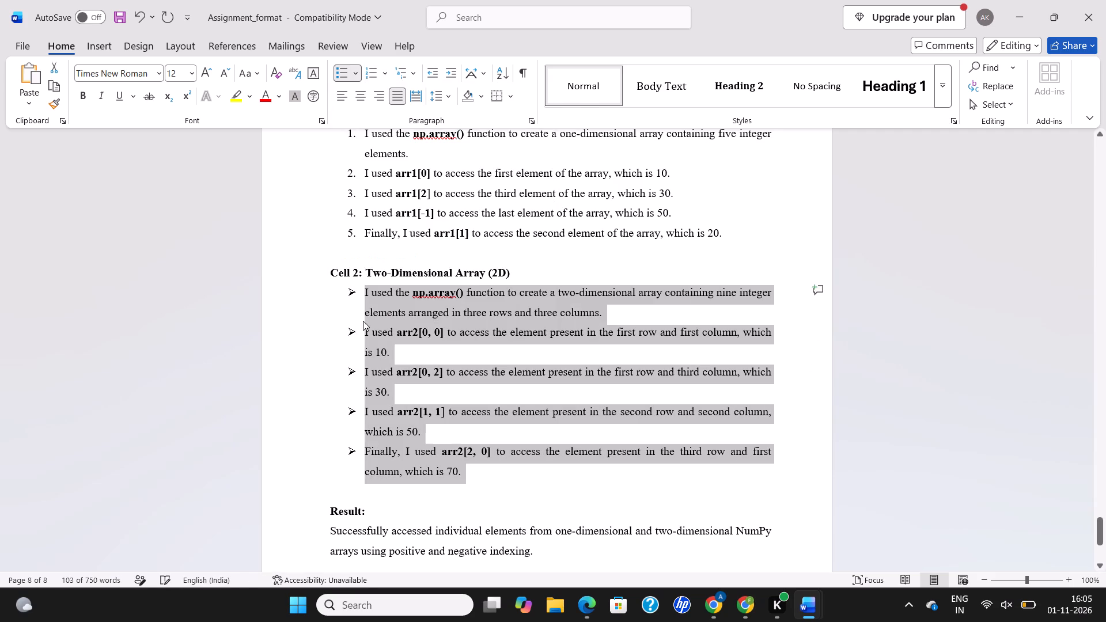
left_click(372, 381)
Change the numbered list under "Cell 1: One-Dimensional Array (1D)" to matching arrowhead bullets.
scroll(372, 381, "up", 1)
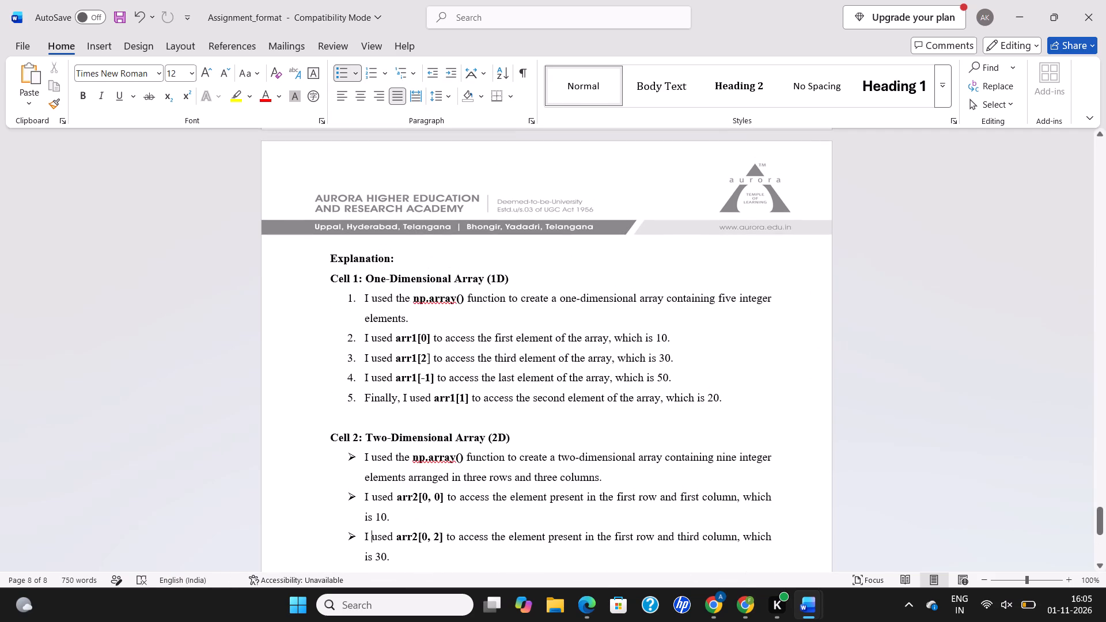
left_click_drag(739, 398, 380, 301)
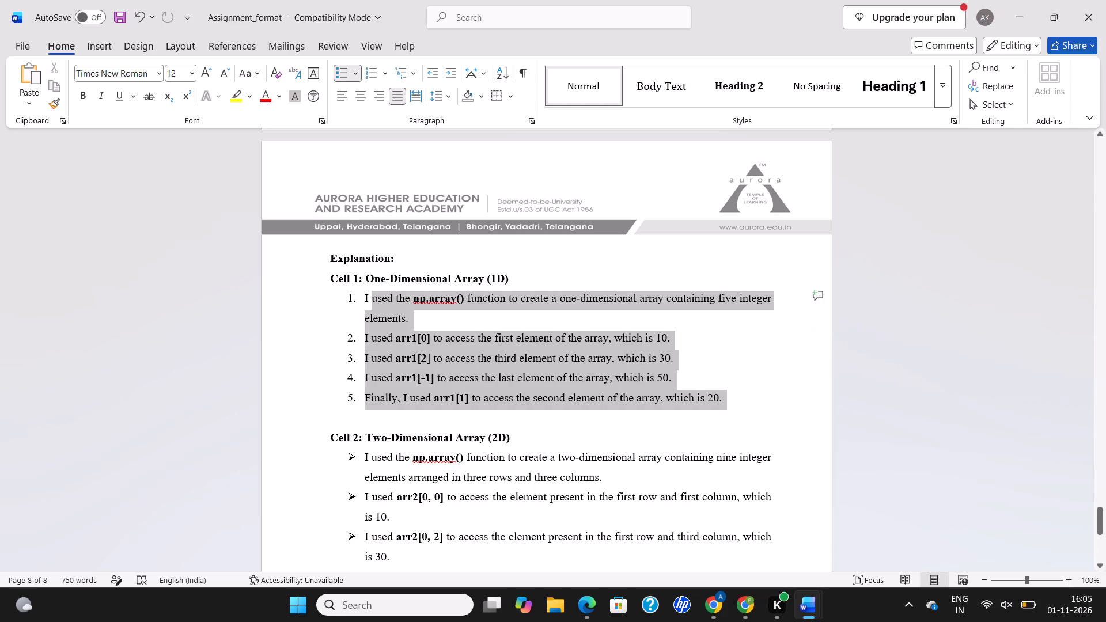
left_click_drag(380, 301, 366, 296)
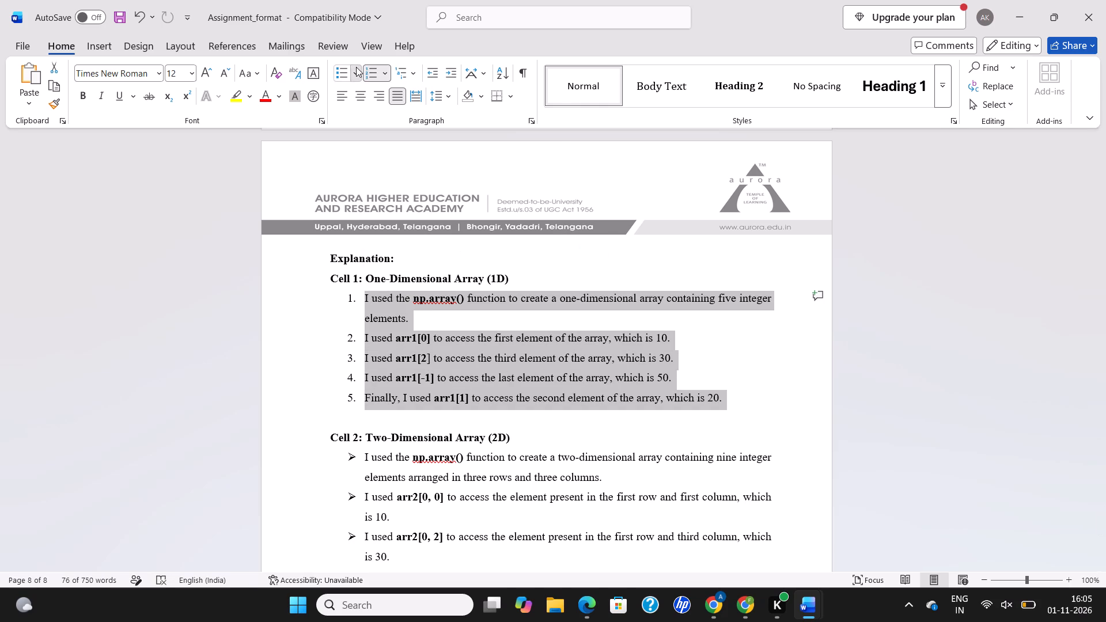
left_click(356, 67)
left_click(348, 118)
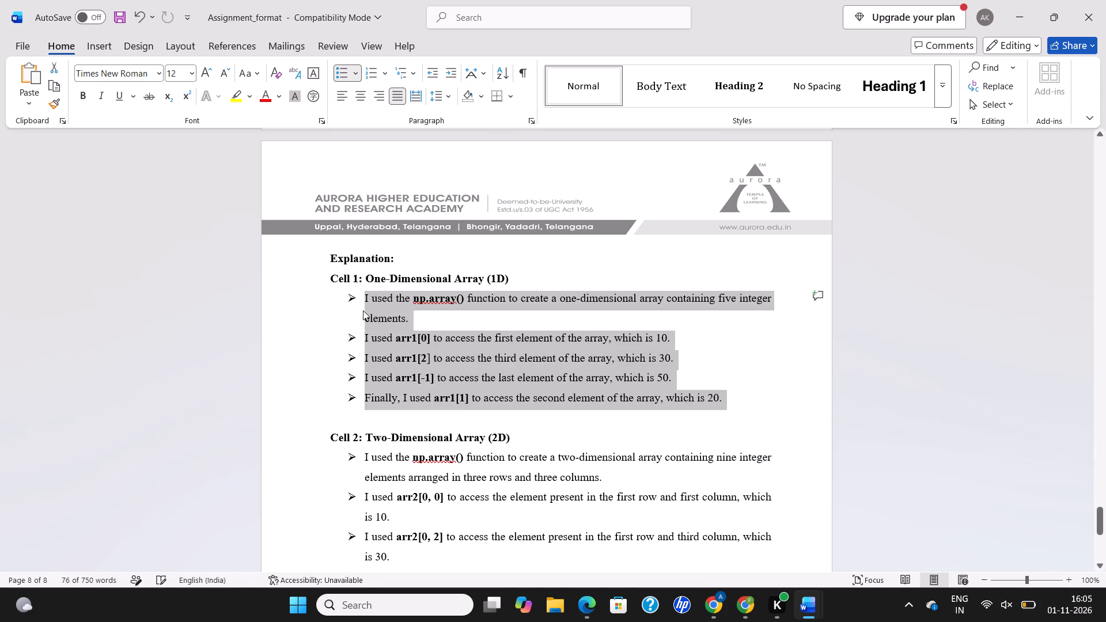
left_click(365, 325)
Review the layout of the reformatted Explanation lists and the Result section of the NumPy Indexing exercise.
scroll(365, 325, "down", 2)
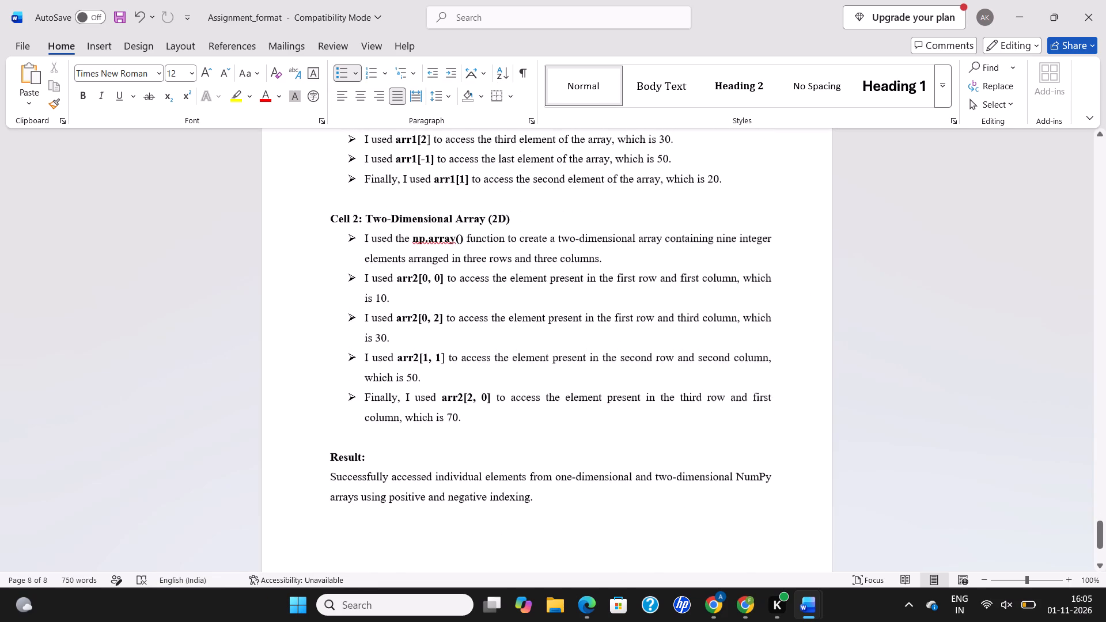
scroll(365, 325, "down", 1)
scroll(365, 325, "up", 1)
scroll(382, 399, "down", 1)
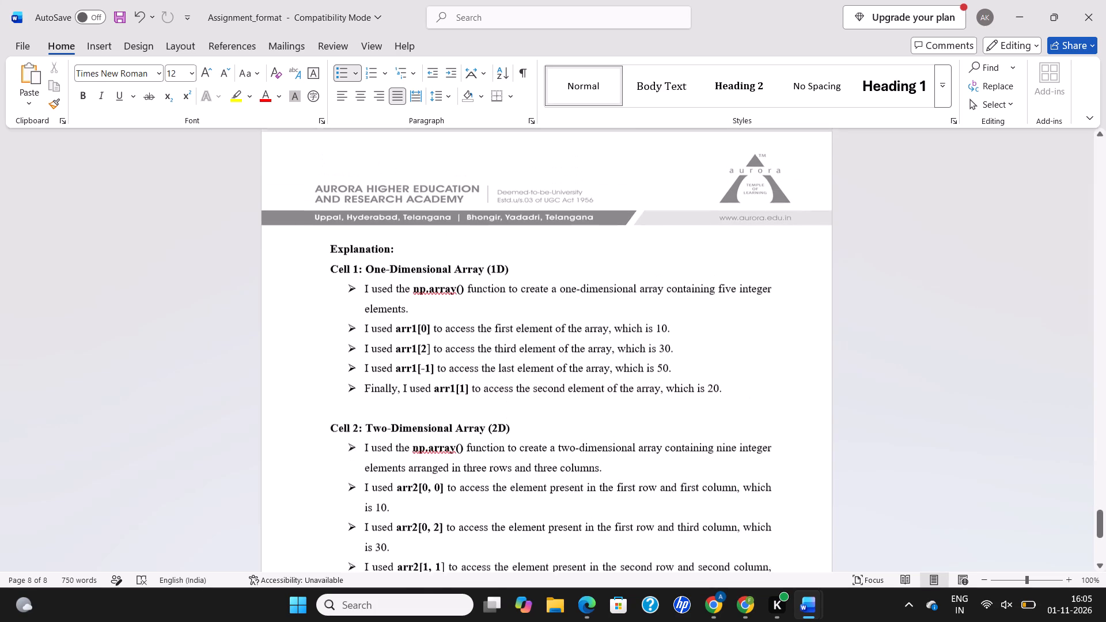
scroll(382, 399, "down", 2)
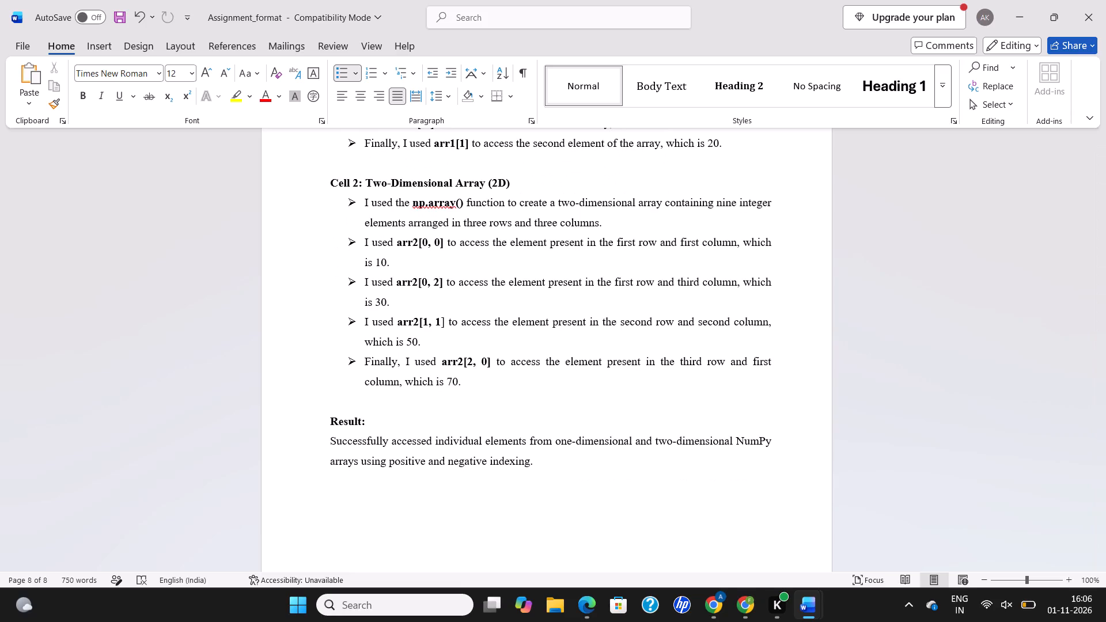
scroll(382, 399, "up", 4)
scroll(382, 399, "down", 3)
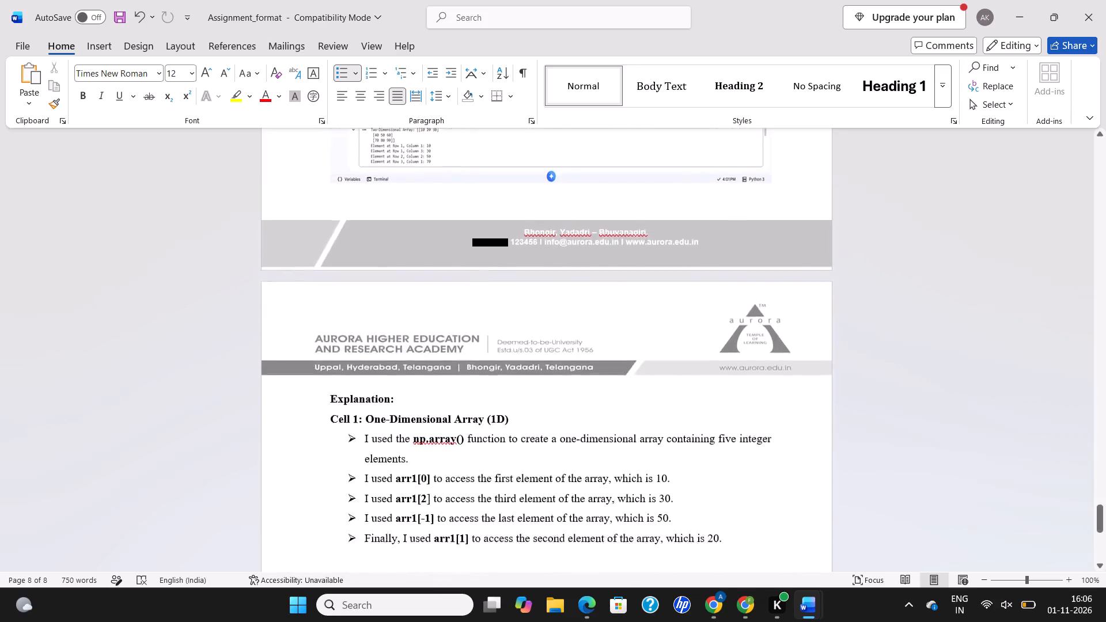
Insert a blank line between the "Explanation:" heading and the Cell 1 heading.
scroll(382, 399, "down", 1)
left_click(395, 178)
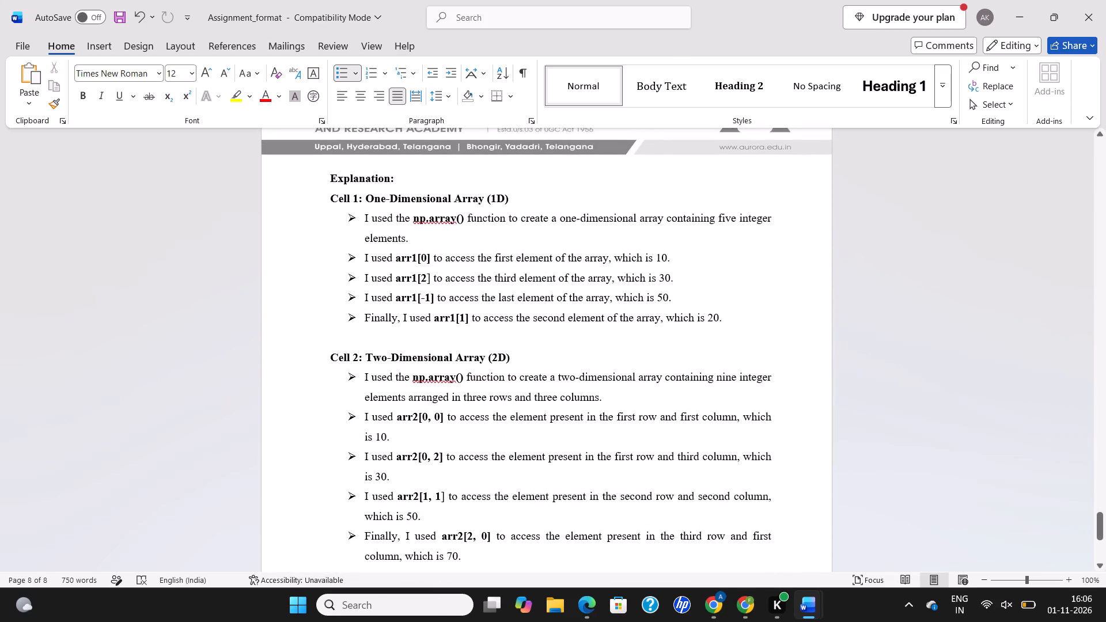
key("Return")
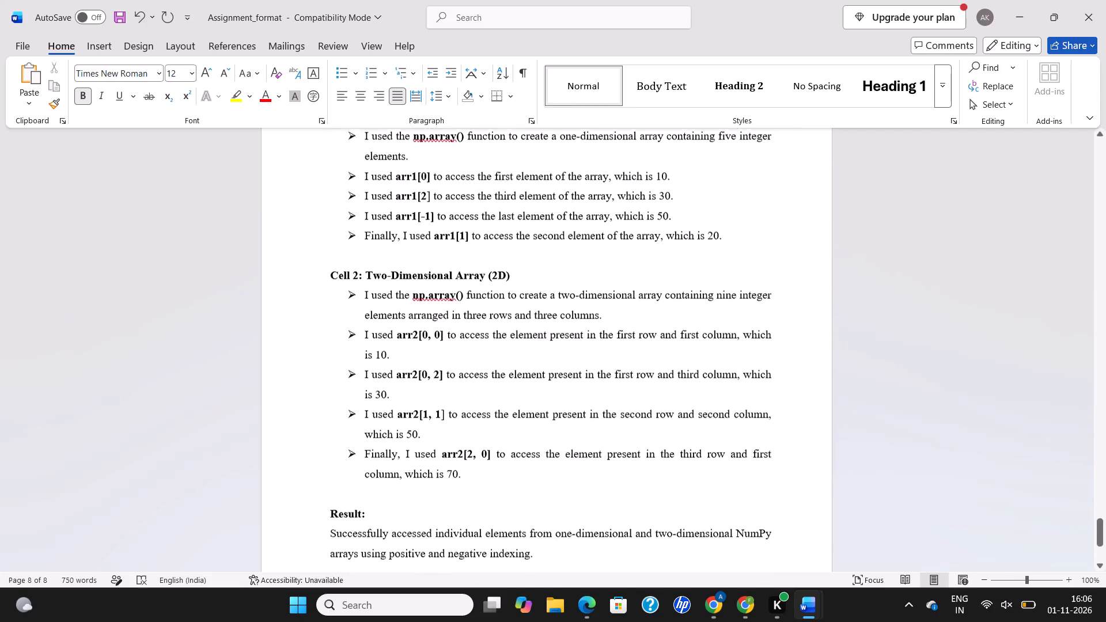
Add blank lines below the Result text of the indexing section until a new page starts.
scroll(350, 266, "down", 2)
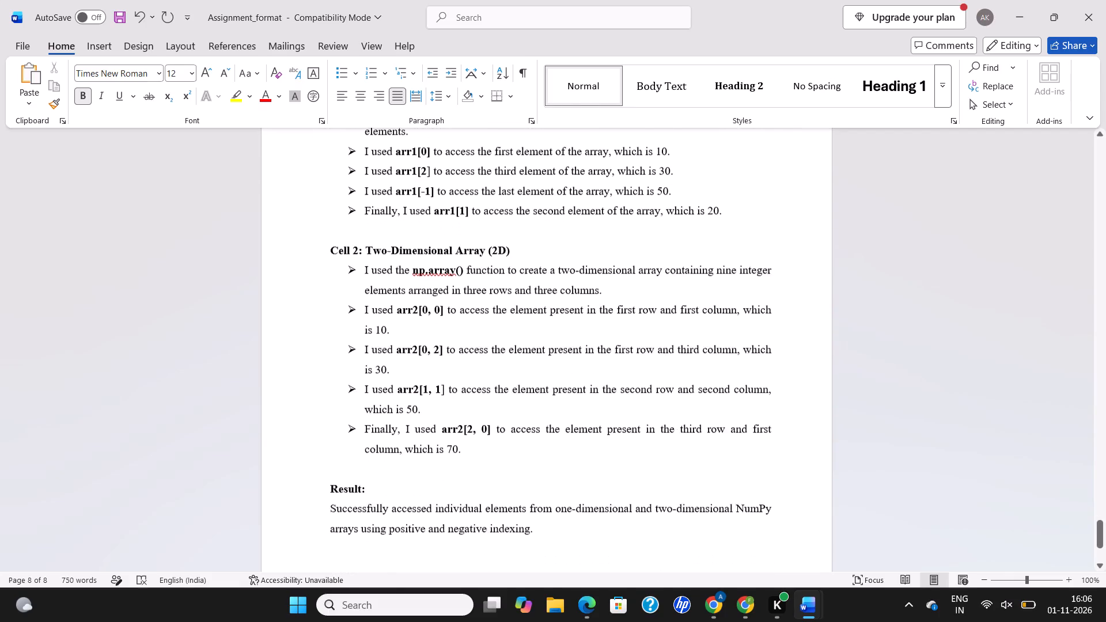
scroll(350, 266, "down", 5)
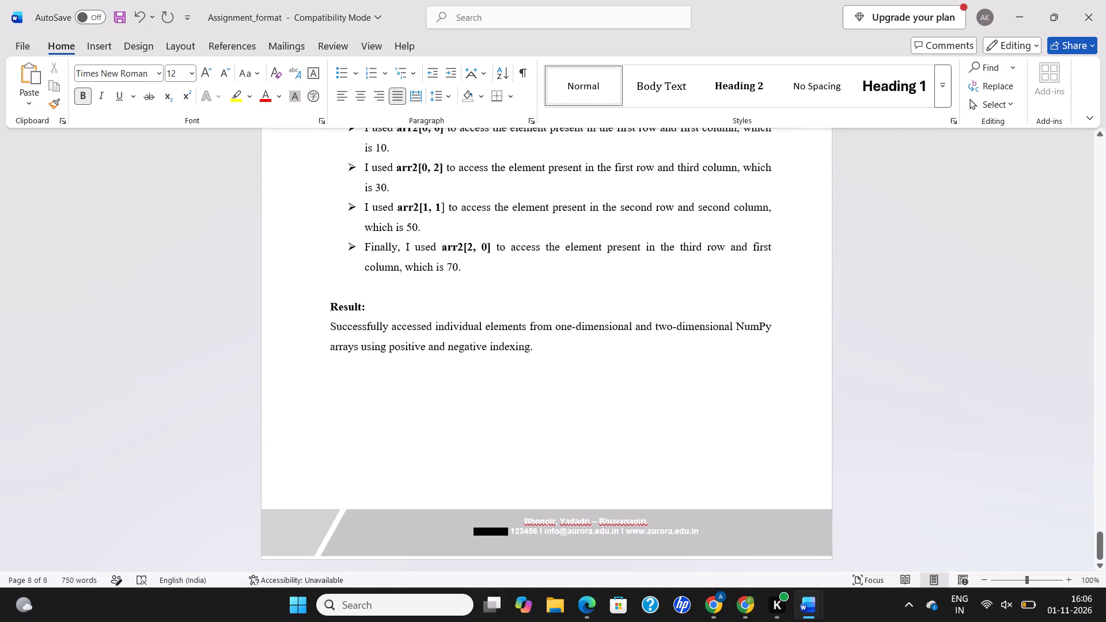
left_click(336, 399)
key("Return")
key("Return")
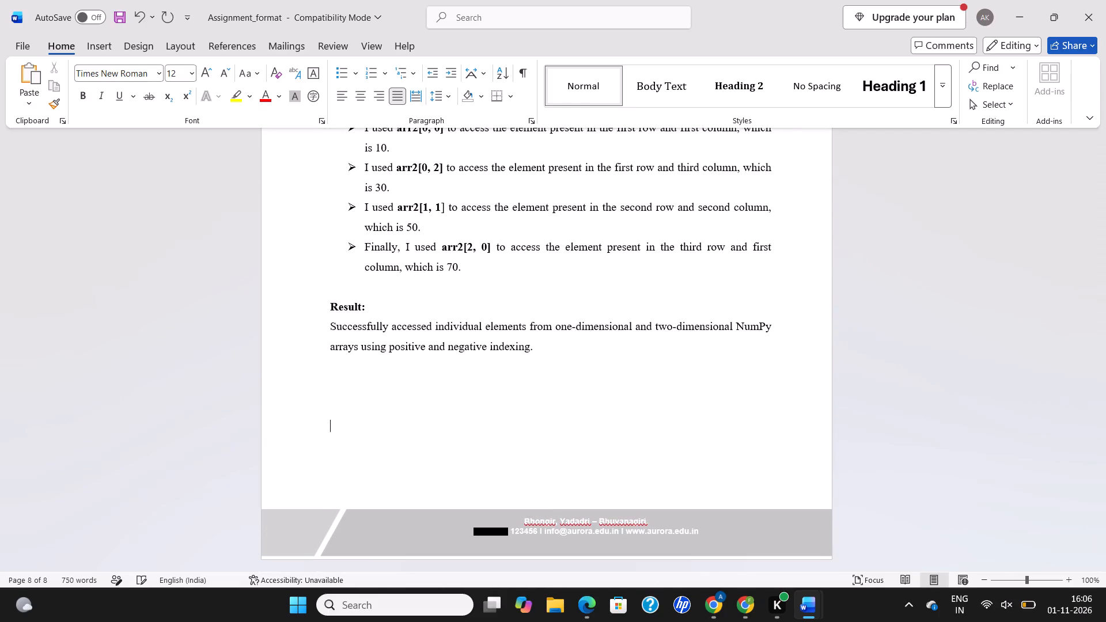
key("Return")
key("Return")
key("Return")
key("Return")
key("Return")
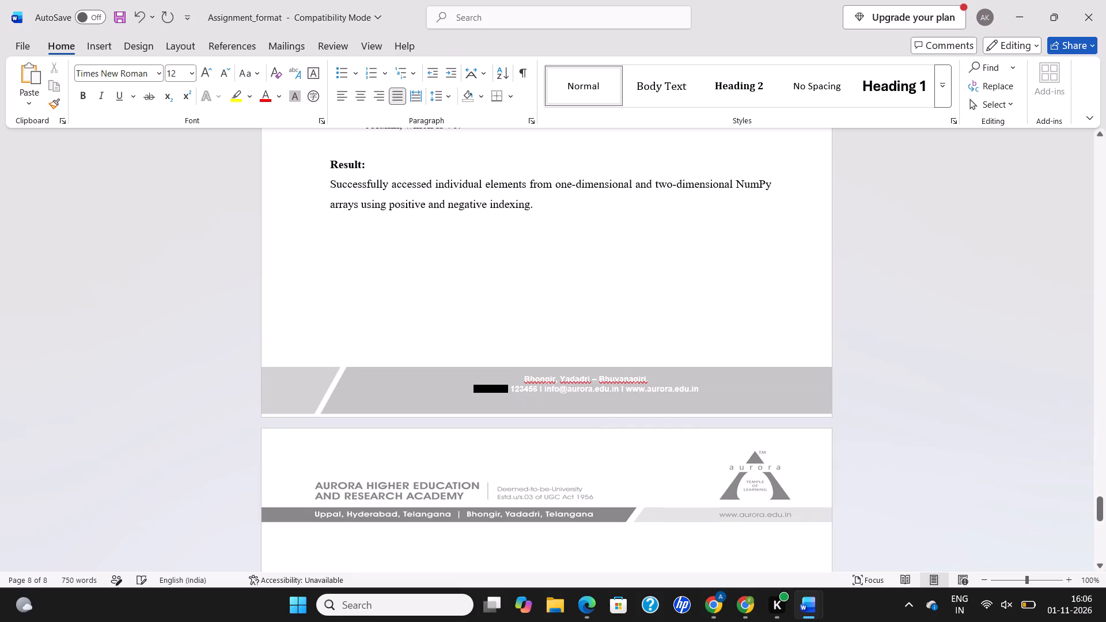
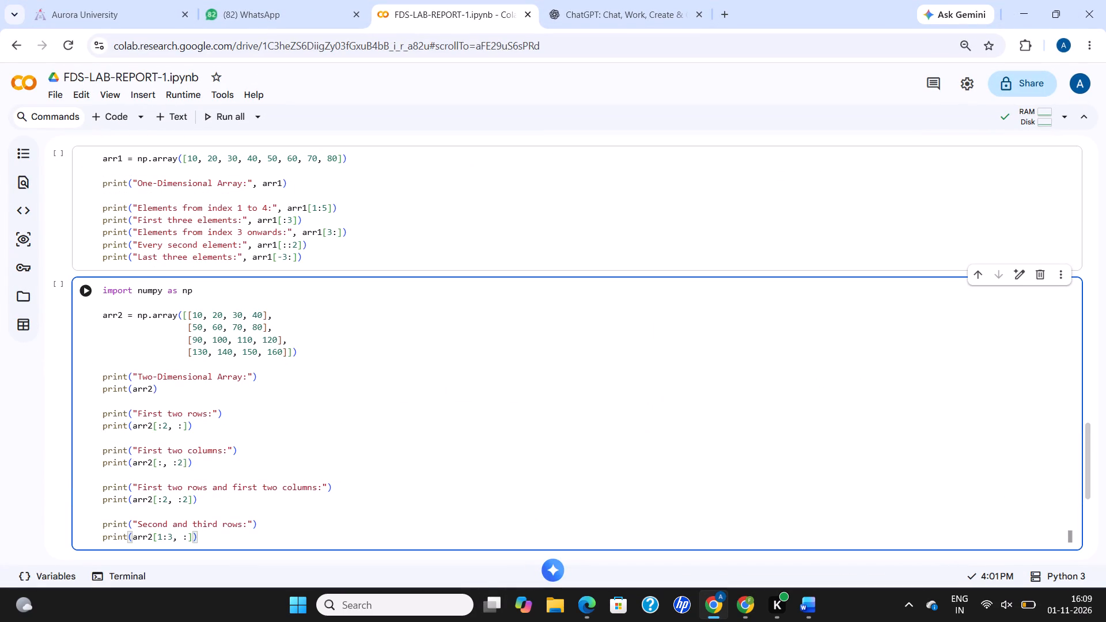
Add arr2 as a second argument to the "Two-Dimensional Array:" print statement and delete the separate print(arr2) line.
left_click(252, 380)
type(",")
key("space")
type("arr2")
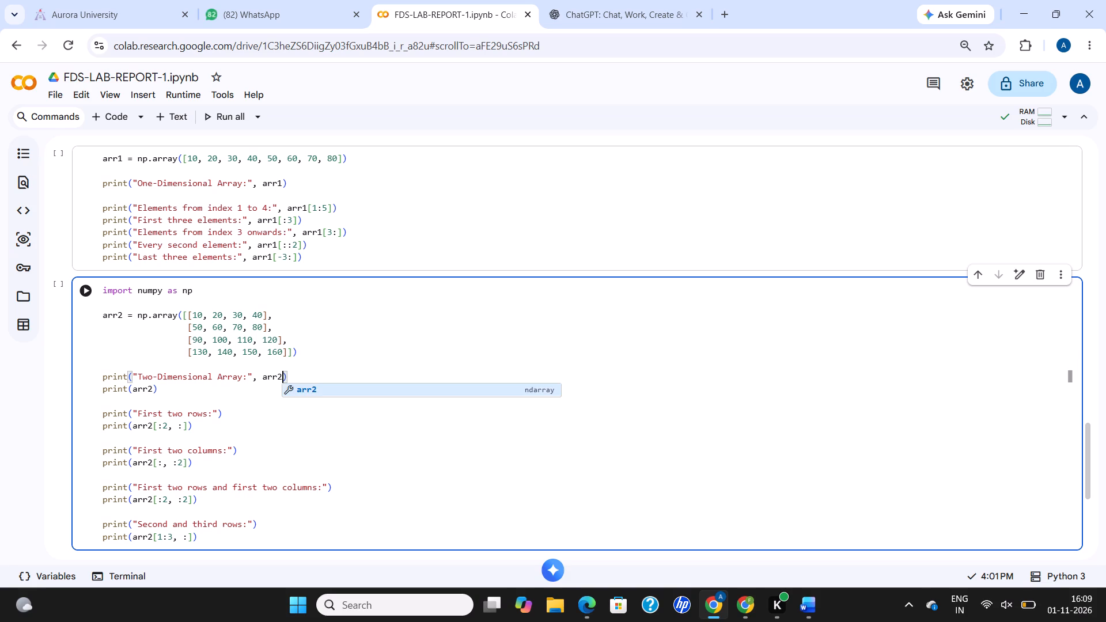
left_click(207, 389)
key("BackSpace")
key("BackSpace")
key("BackSpace")
key("BackSpace")
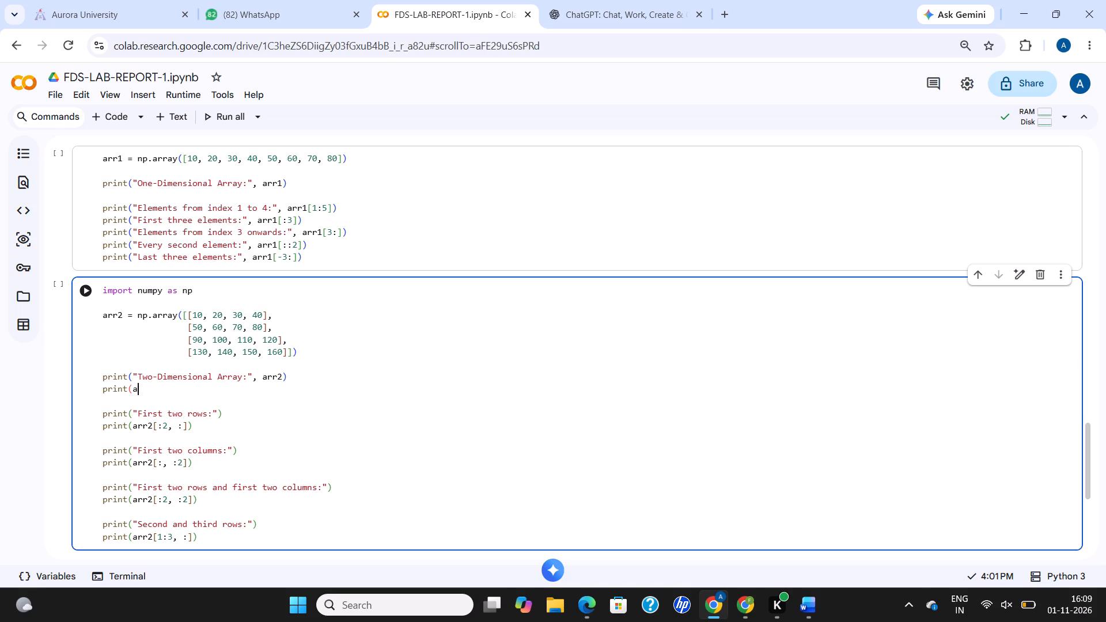
key("BackSpace")
key("BackSpace")
key("BackSpace")
key("BackSpace")
key("BackSpace")
key("BackSpace")
key("BackSpace")
key("BackSpace")
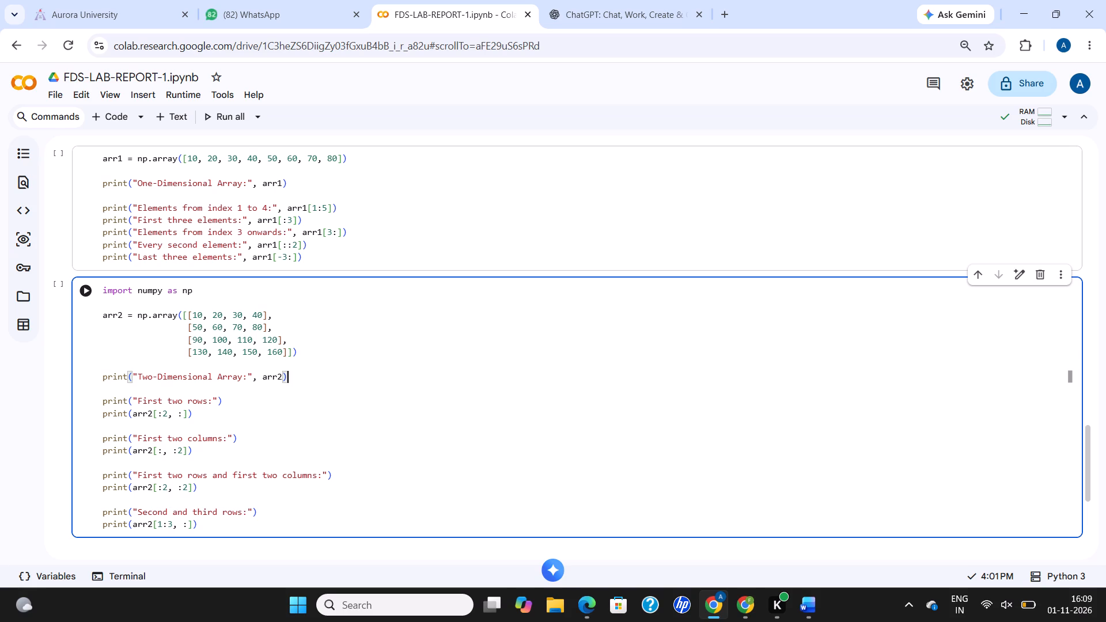
Copy arr2[:2, :] into the "First two rows:" print statement as its second argument and delete the separate print line below it.
left_click_drag(187, 412, 181, 412)
left_click_drag(181, 412, 131, 414)
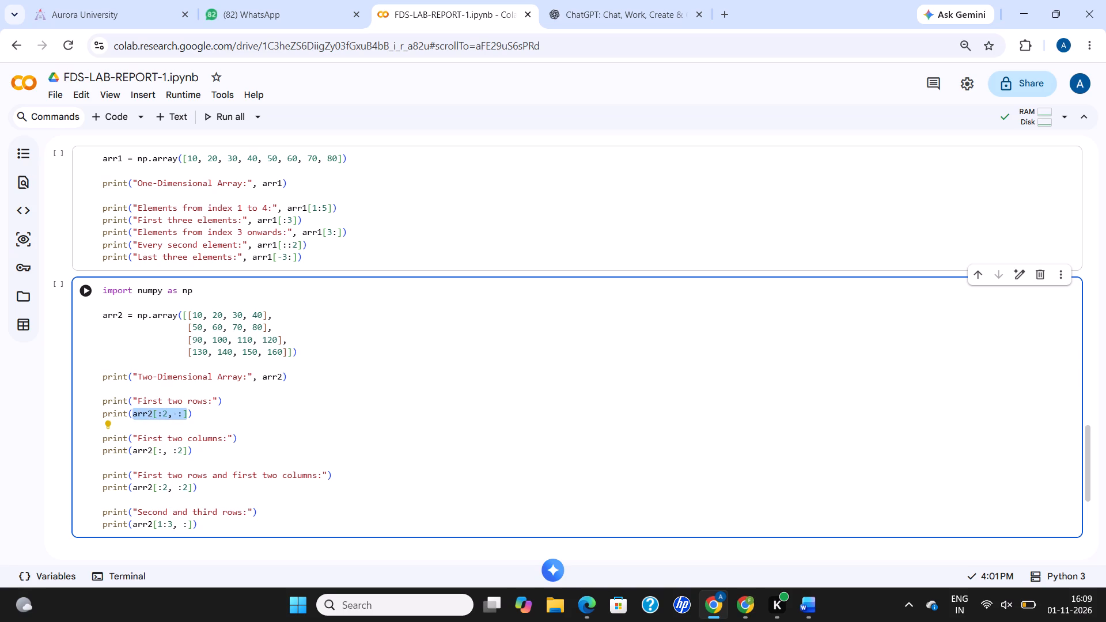
key("ctrl+c")
left_click(218, 401)
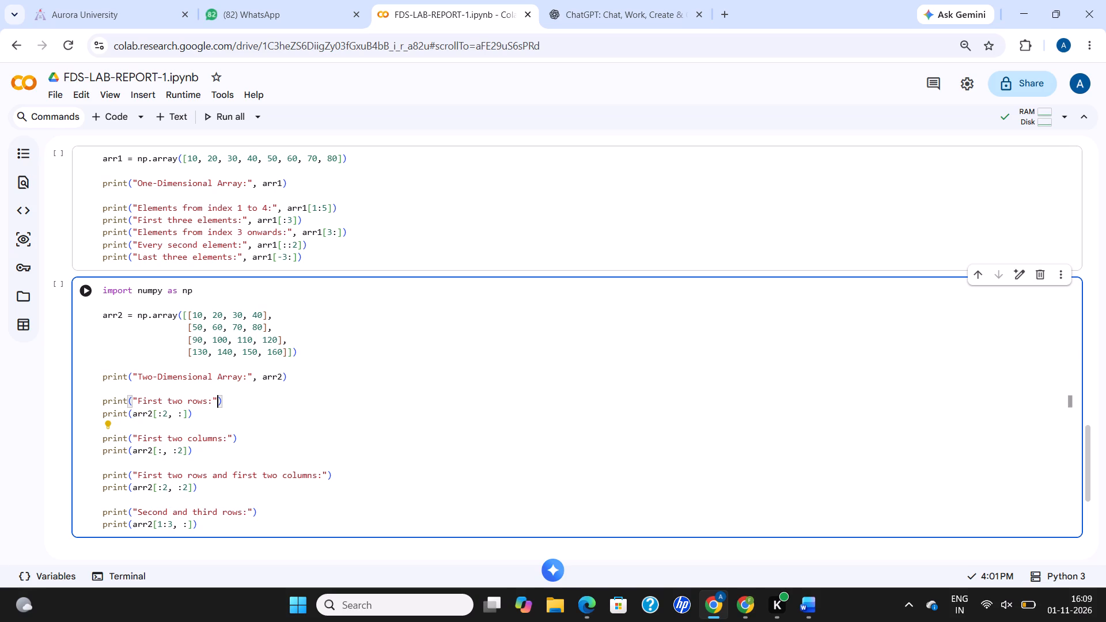
type(",")
key("space")
key("ctrl+v")
left_click_drag(215, 412, 103, 415)
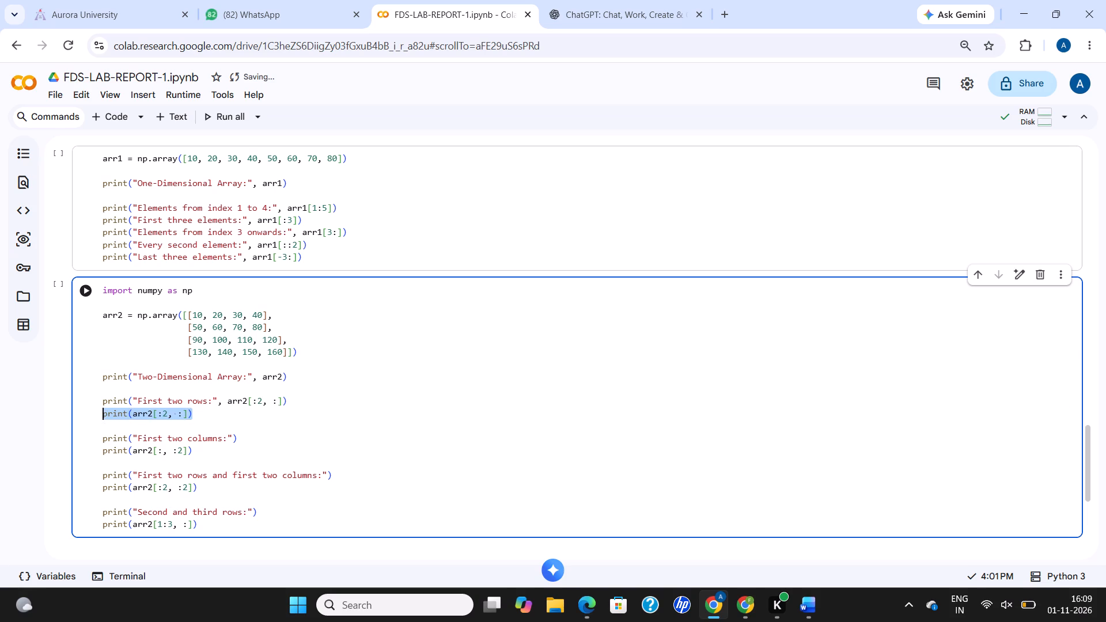
left_click_drag(103, 415, 103, 415)
key("BackSpace")
key("BackSpace")
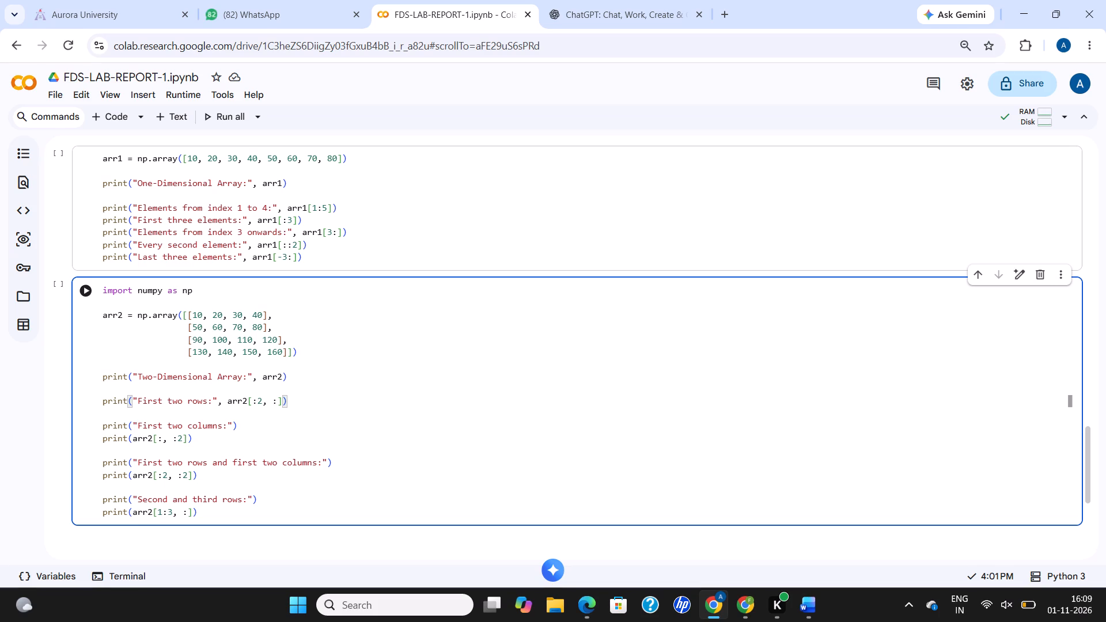
Copy arr2[:, :2] into the "First two columns:" print statement as its second argument and delete the separate print line below it.
left_click_drag(186, 440, 132, 440)
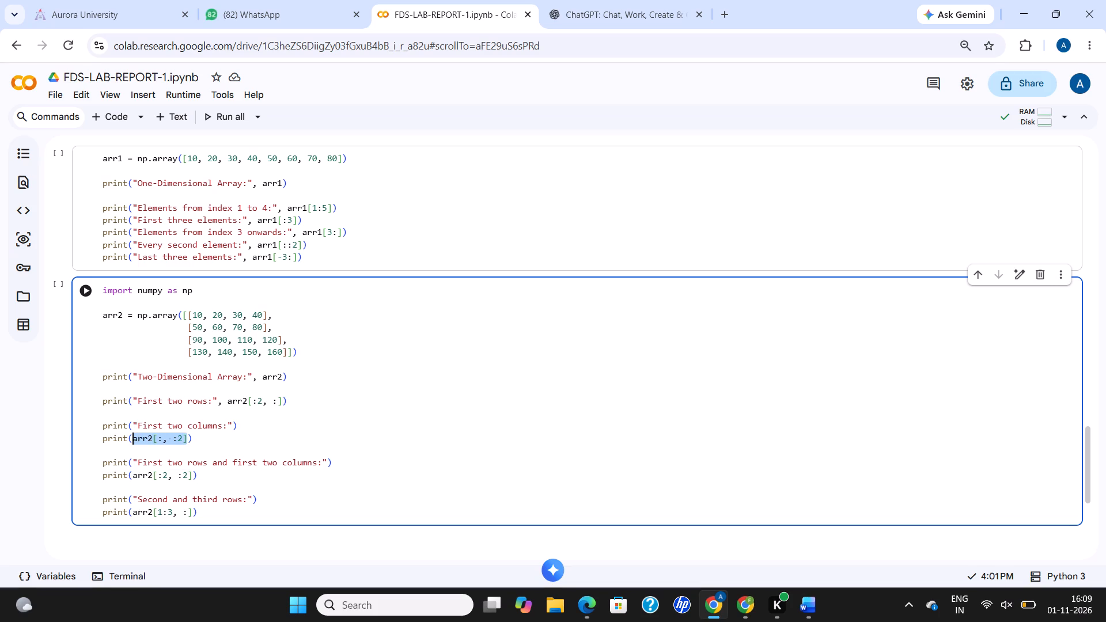
key("ctrl+c")
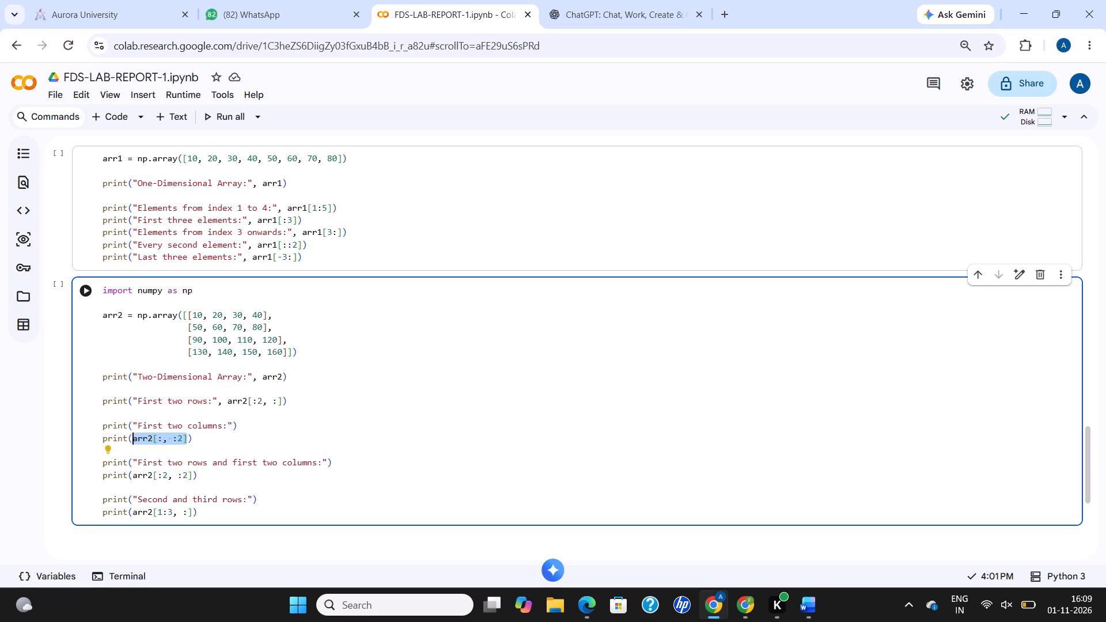
left_click(233, 424)
type(",")
key("space")
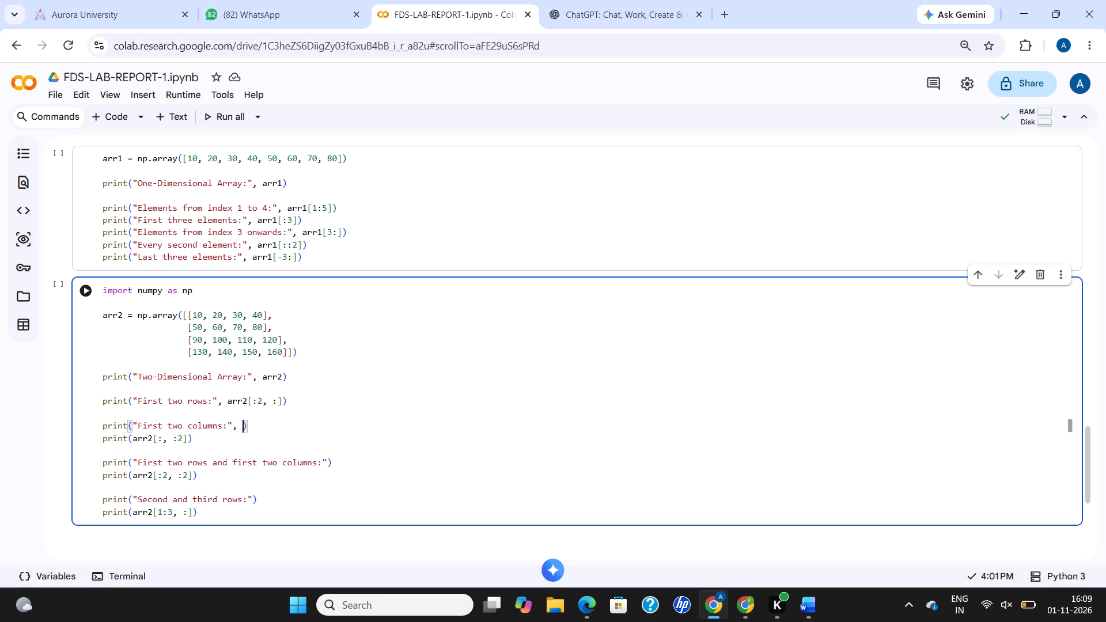
key("ctrl+v")
left_click_drag(219, 443, 99, 443)
key("BackSpace")
key("BackSpace")
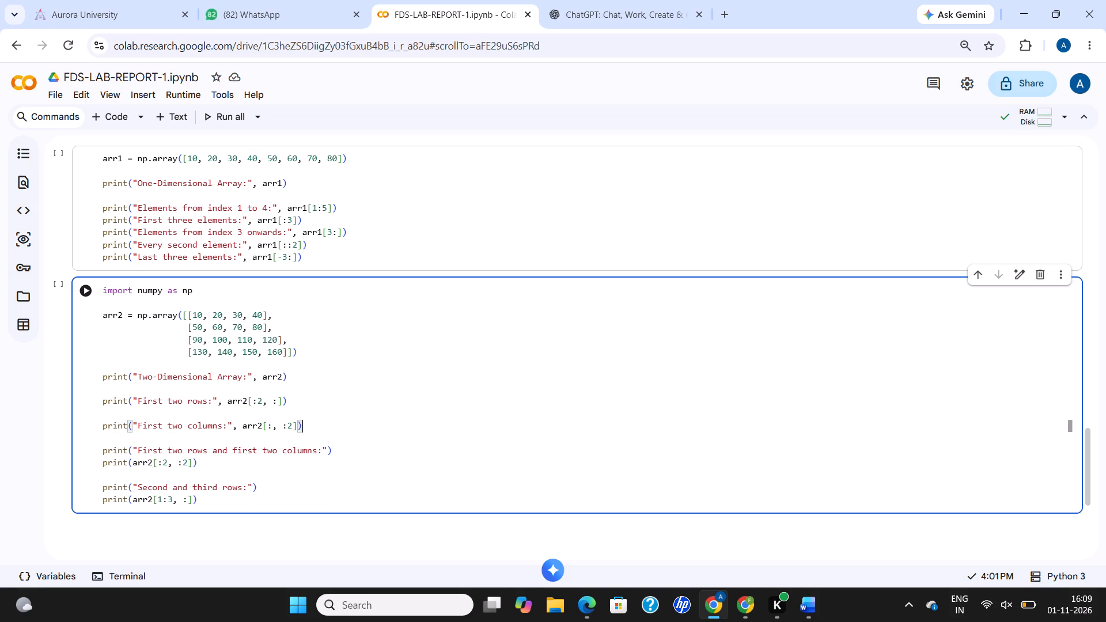
Copy arr2[:2, :2] into the "First two rows and first two columns:" print statement as second argument and delete the separate print line below it.
left_click_drag(192, 462, 130, 464)
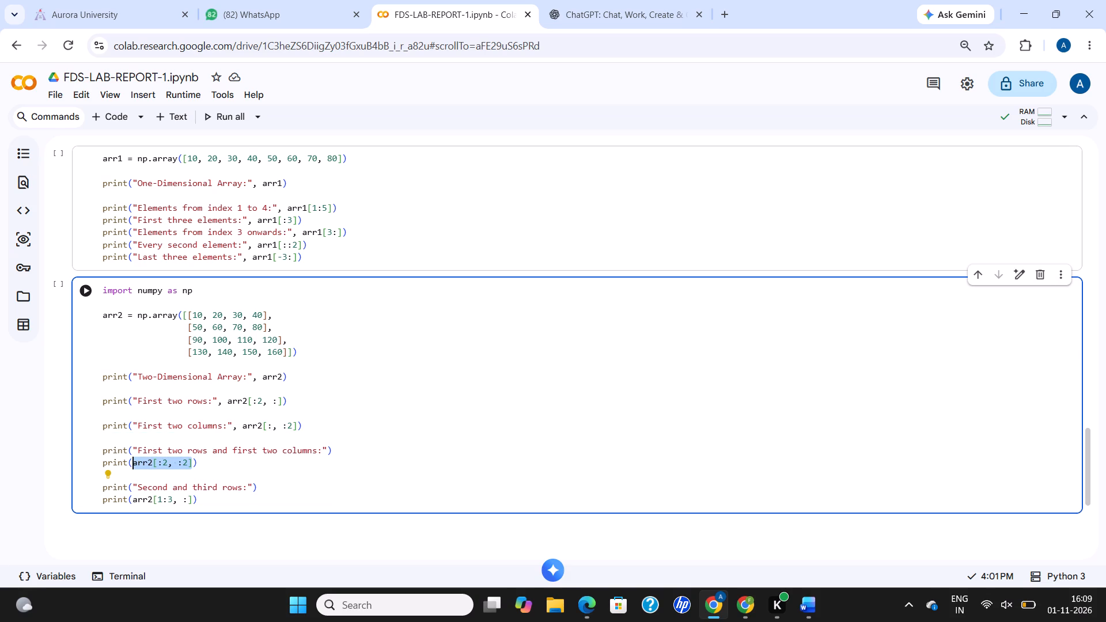
key("ctrl+c")
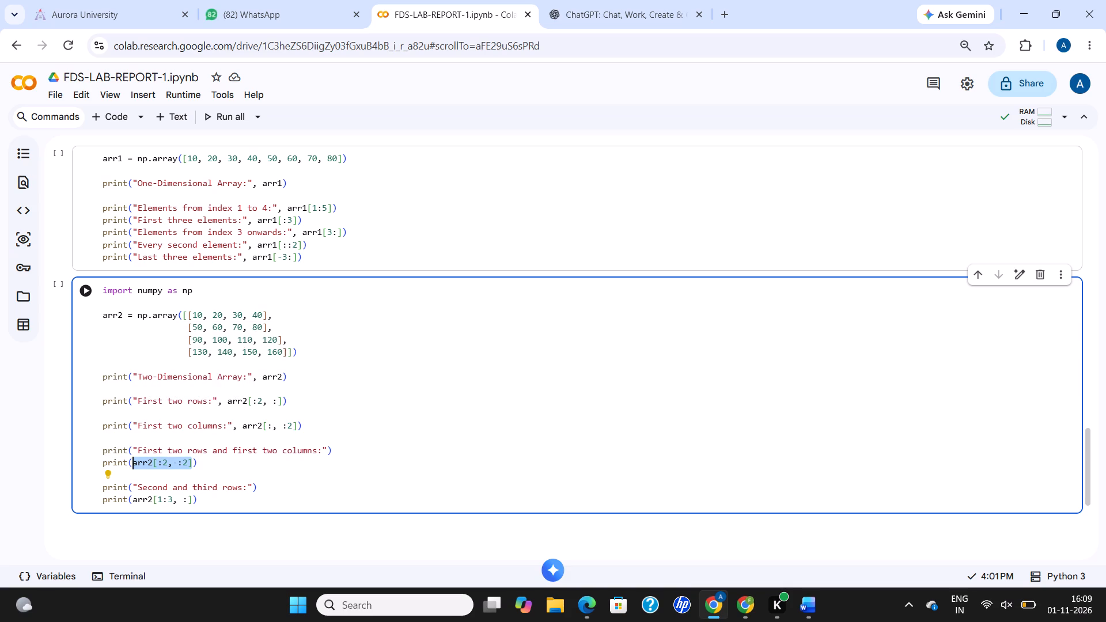
left_click(328, 448)
type(",")
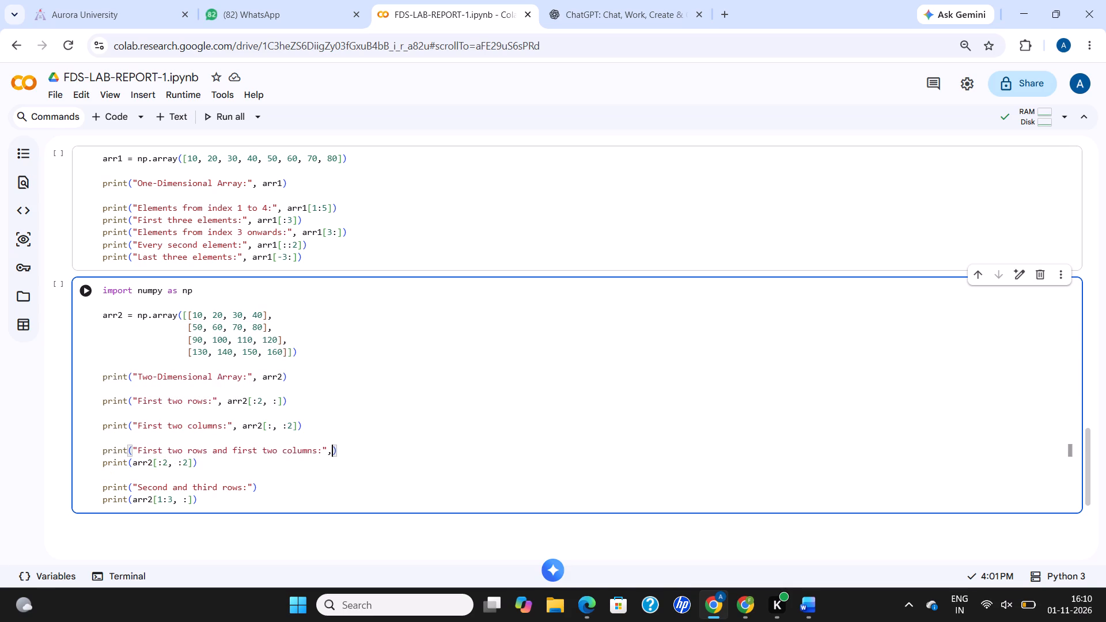
key("space")
key("ctrl+v")
left_click_drag(274, 458, 105, 466)
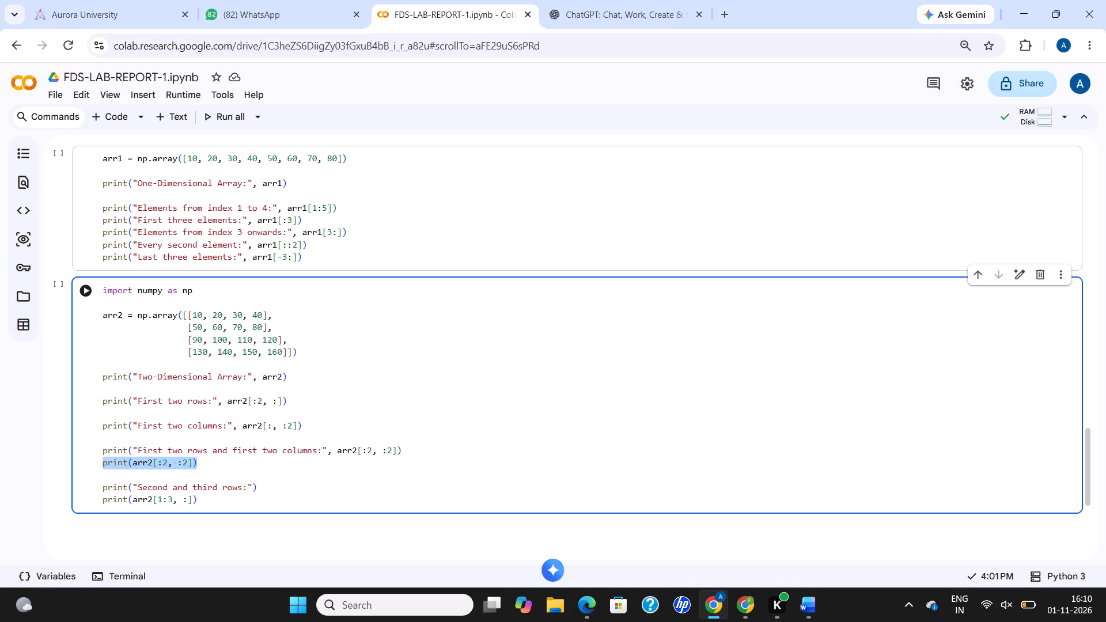
key("BackSpace")
key("BackSpace")
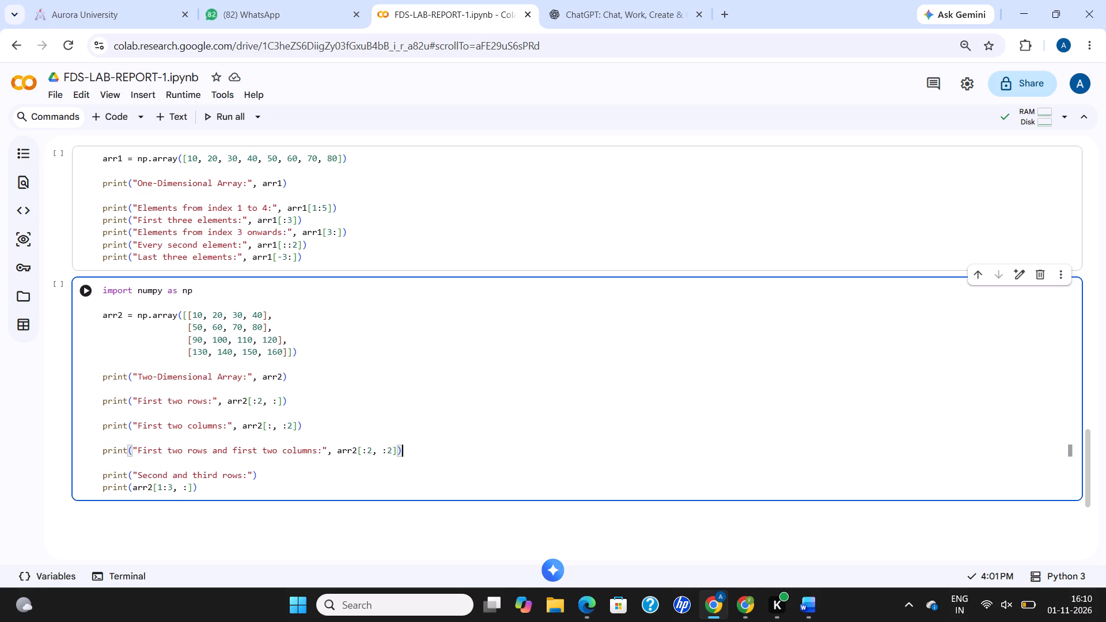
Copy arr2[1:3, :] into the "Second and third rows:" print statement as its second argument and delete the separate print line below it.
left_click_drag(194, 488, 130, 490)
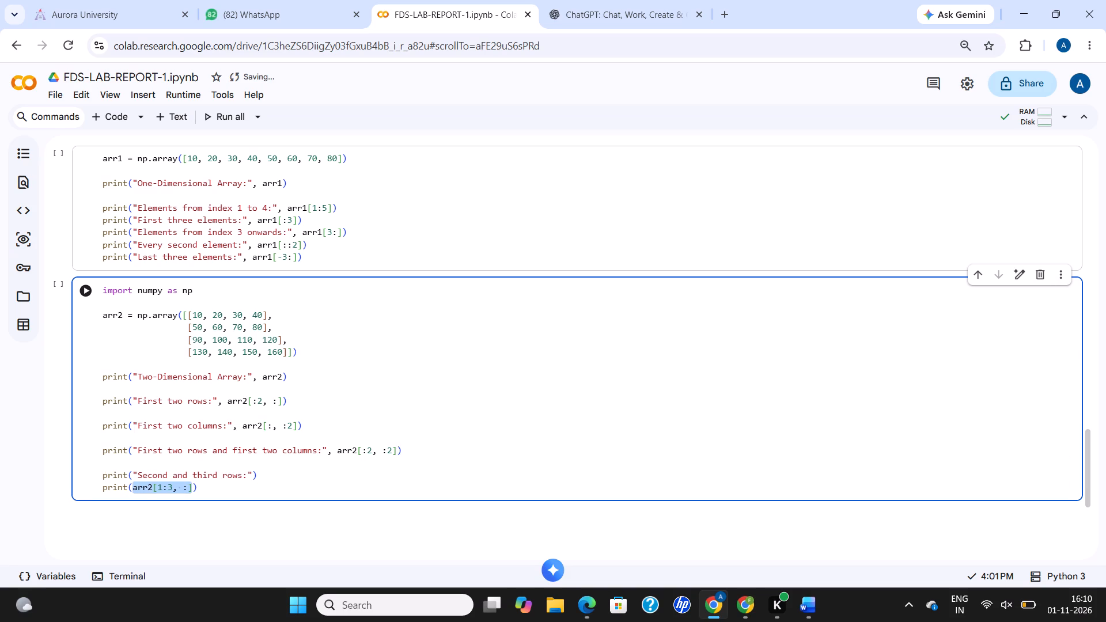
key("ctrl+c")
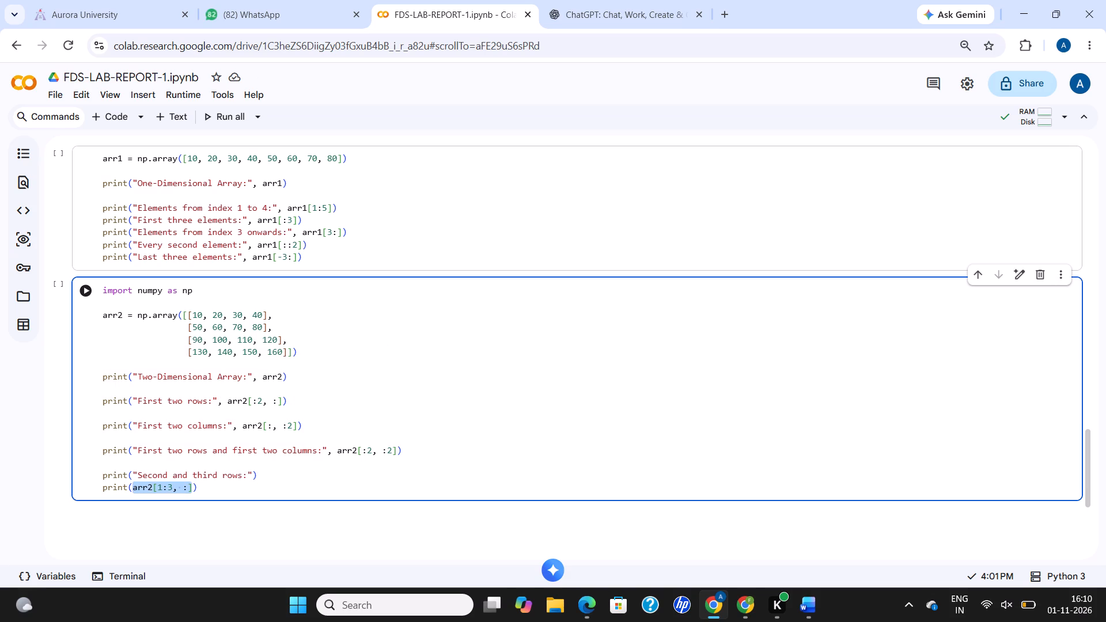
left_click(252, 475)
type(",")
key("space")
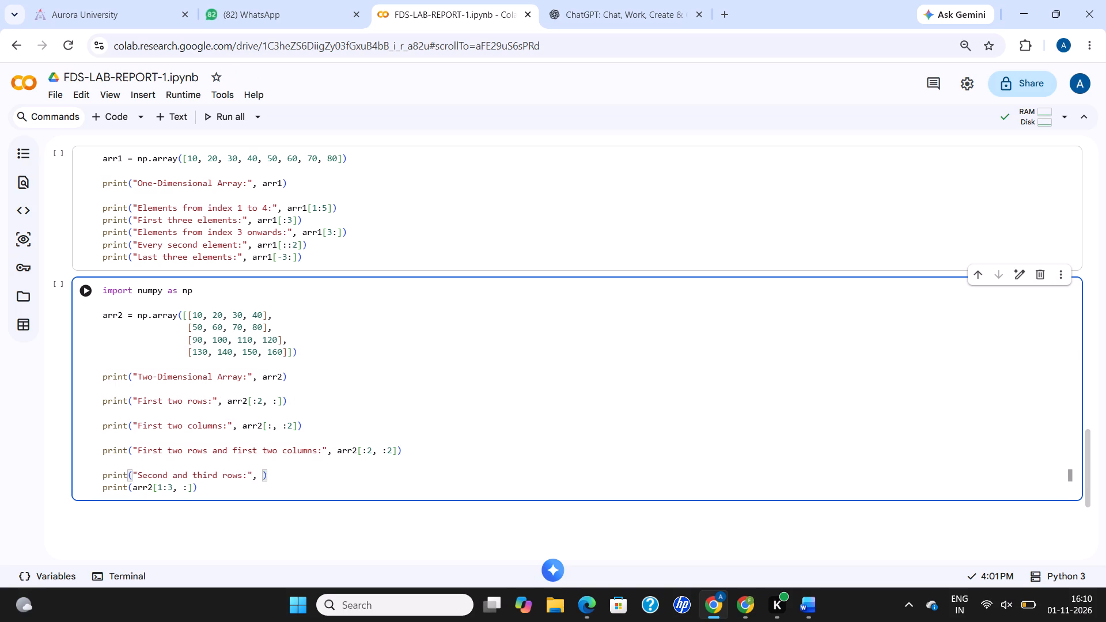
key("ctrl+v")
left_click_drag(205, 492, 92, 493)
key("BackSpace")
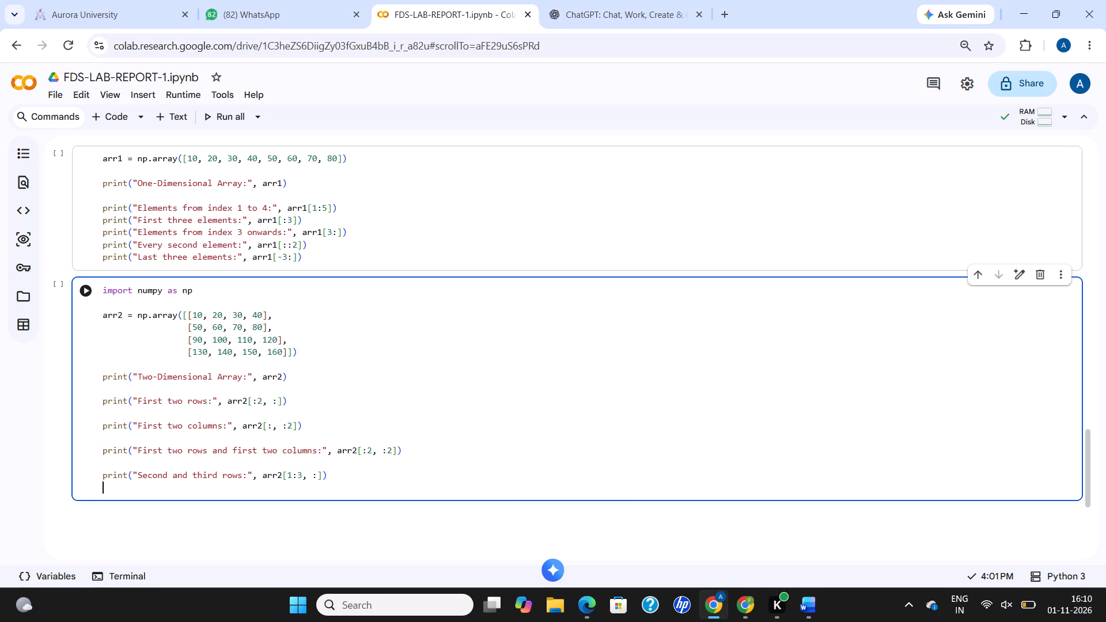
key("BackSpace")
Remove the blank lines between the four slicing print statements, from "First two rows:" through "Second and third rows:".
left_click(108, 465)
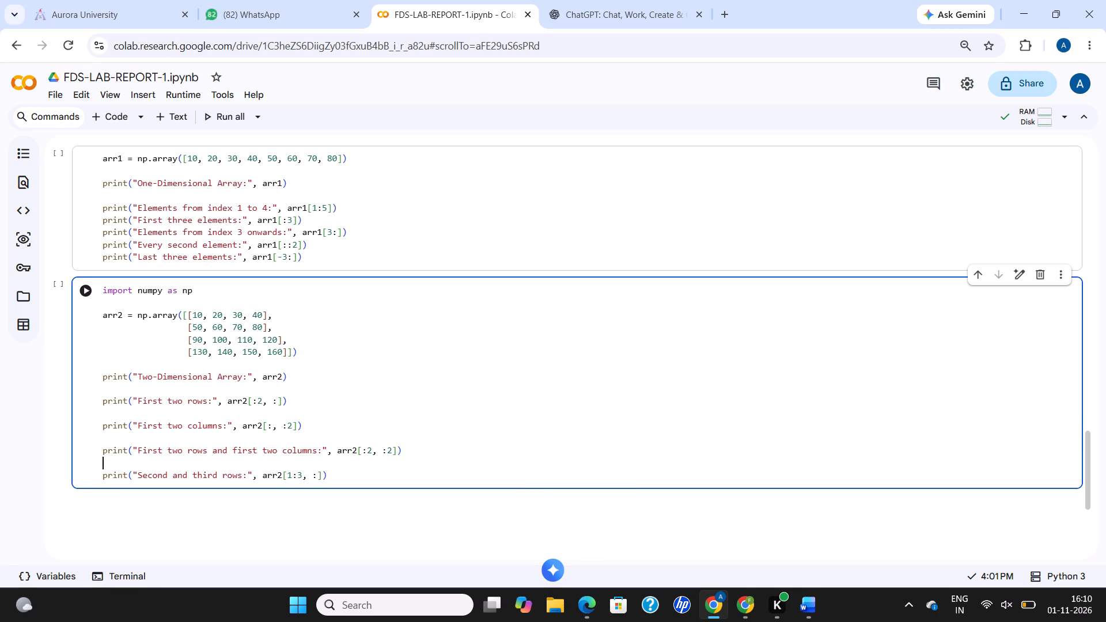
key("BackSpace")
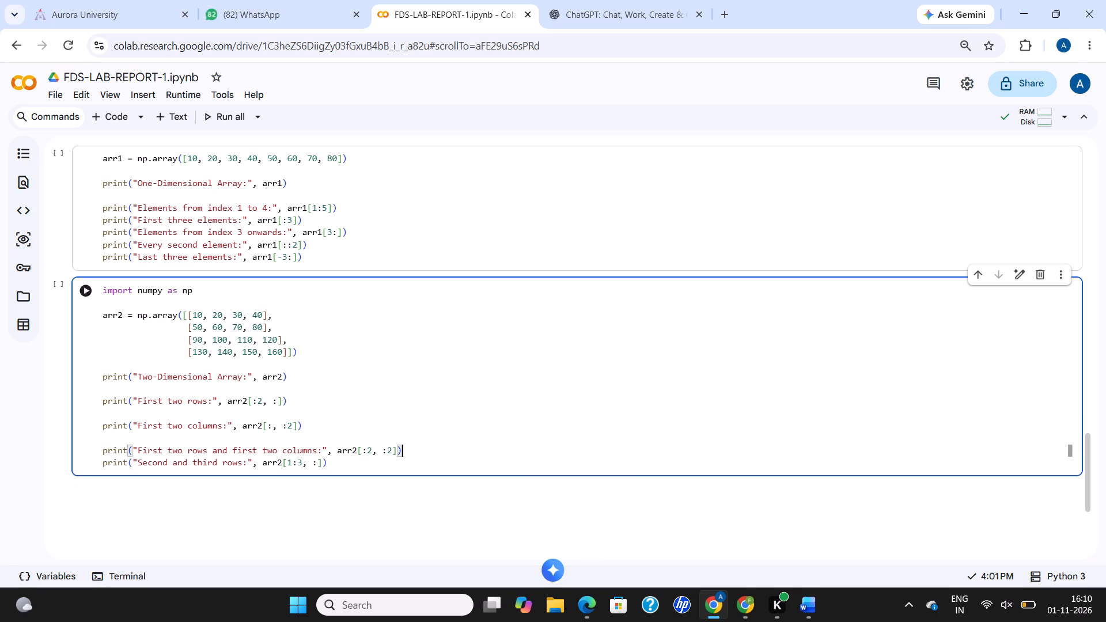
left_click(103, 441)
key("BackSpace")
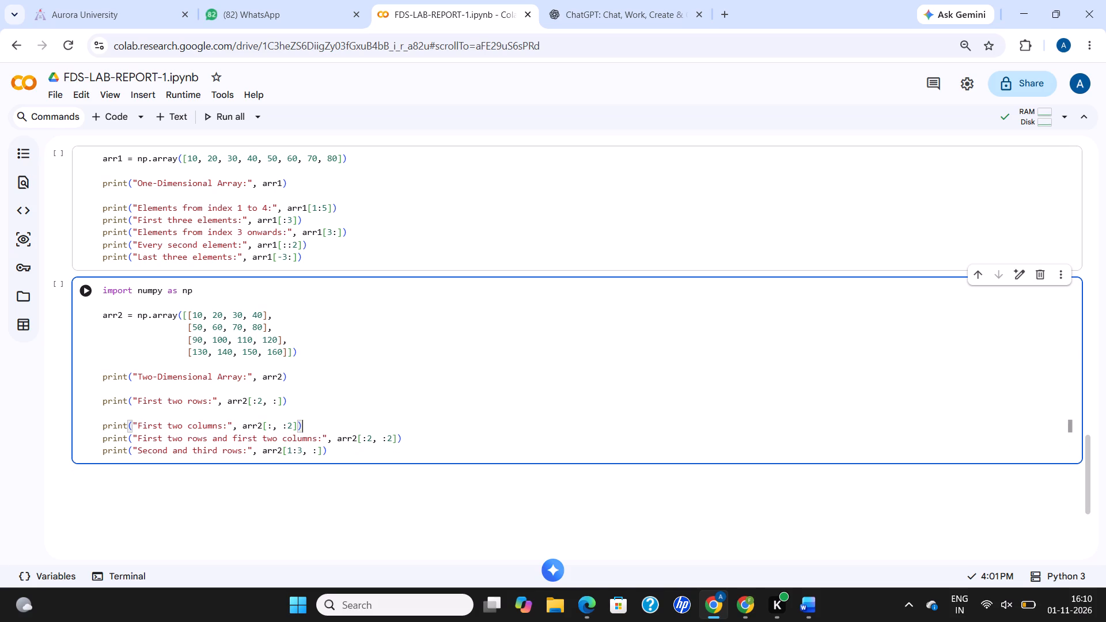
left_click(105, 415)
key("BackSpace")
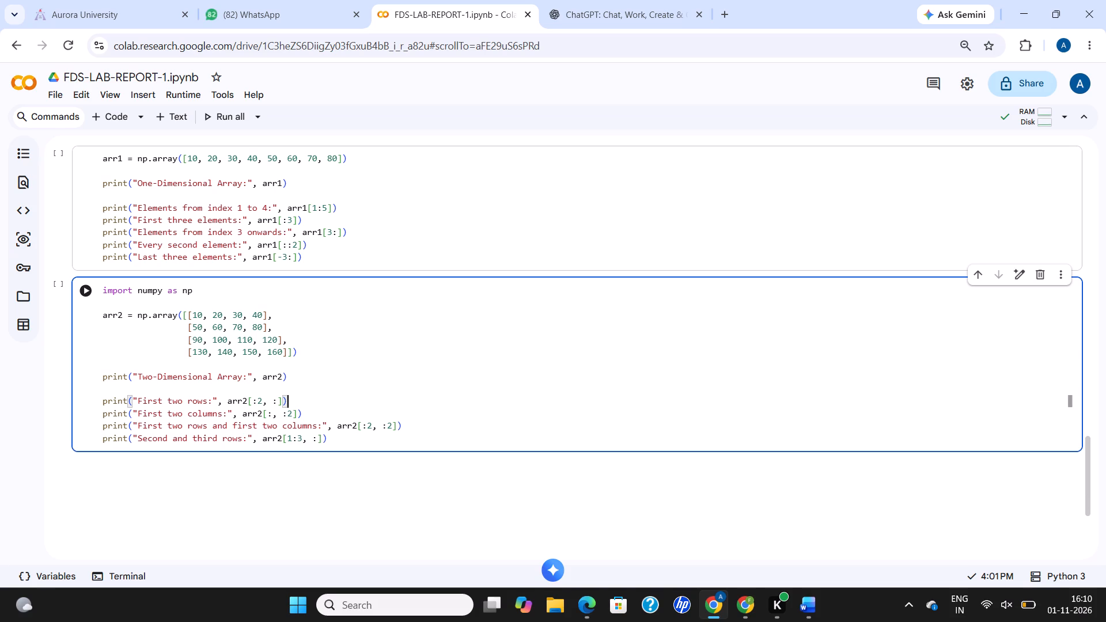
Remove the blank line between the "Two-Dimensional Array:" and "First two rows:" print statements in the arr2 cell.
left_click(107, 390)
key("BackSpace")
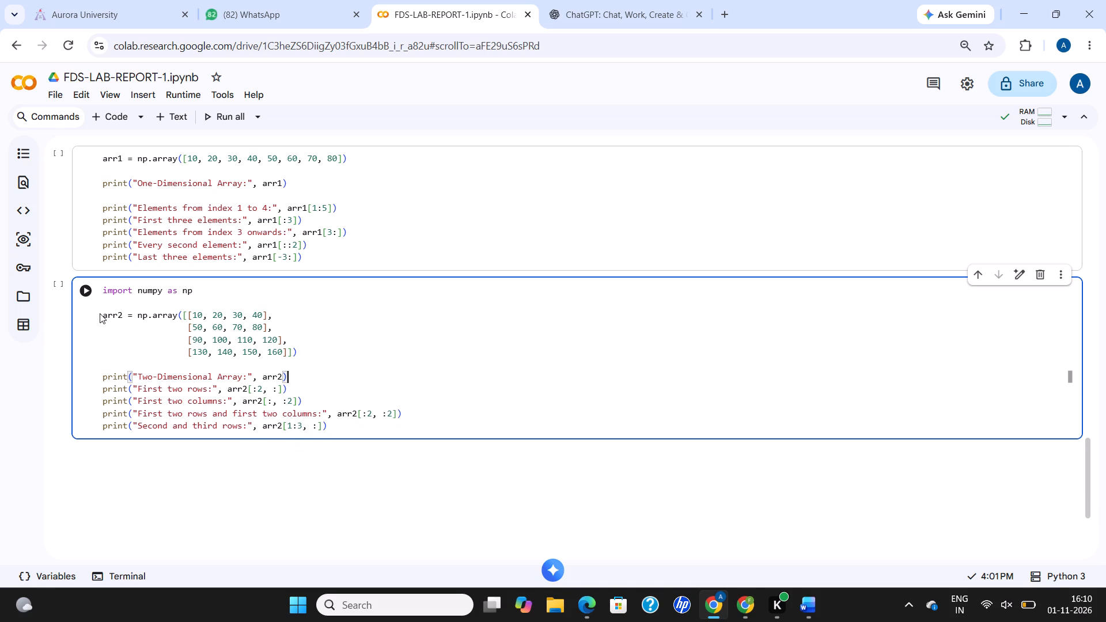
Delete the "import numpy as np" line and the blank line under it so the cell starts with the arr2 definition.
left_click(104, 316)
key("BackSpace")
key("BackSpace")
key("BackSpace")
key("BackSpace")
key("BackSpace")
key("BackSpace")
key("BackSpace")
key("BackSpace")
key("BackSpace")
key("BackSpace")
key("BackSpace")
key("BackSpace")
key("BackSpace")
key("BackSpace")
key("BackSpace")
key("BackSpace")
key("BackSpace")
key("BackSpace")
key("BackSpace")
key("BackSpace")
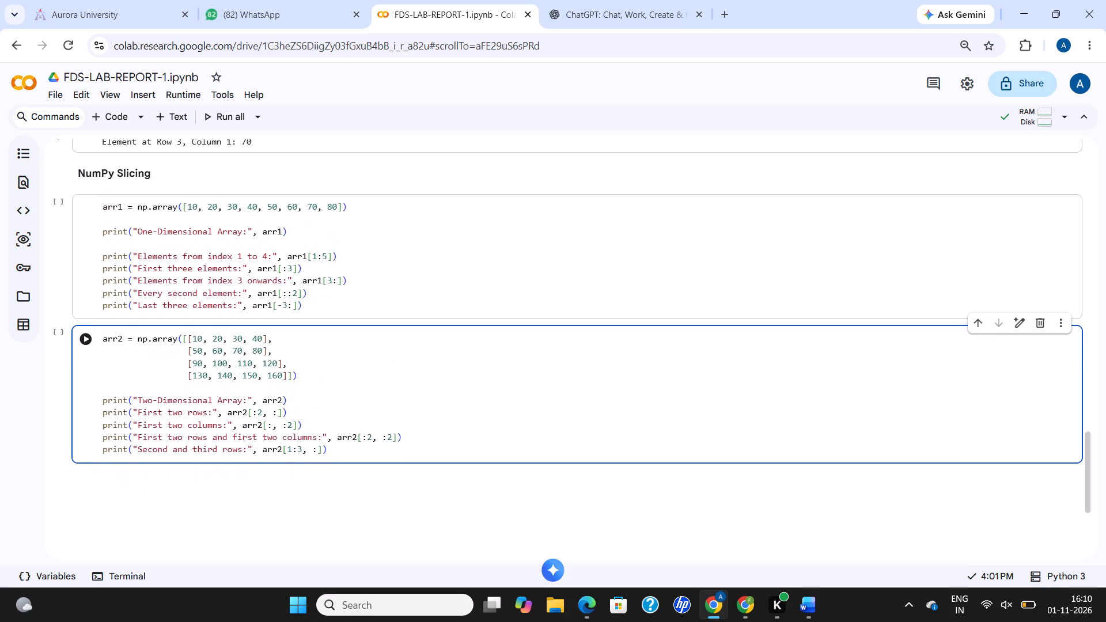
Enlarge the Colab page to 110% zoom with both NumPy Slicing cells in view.
key("ctrl+plus")
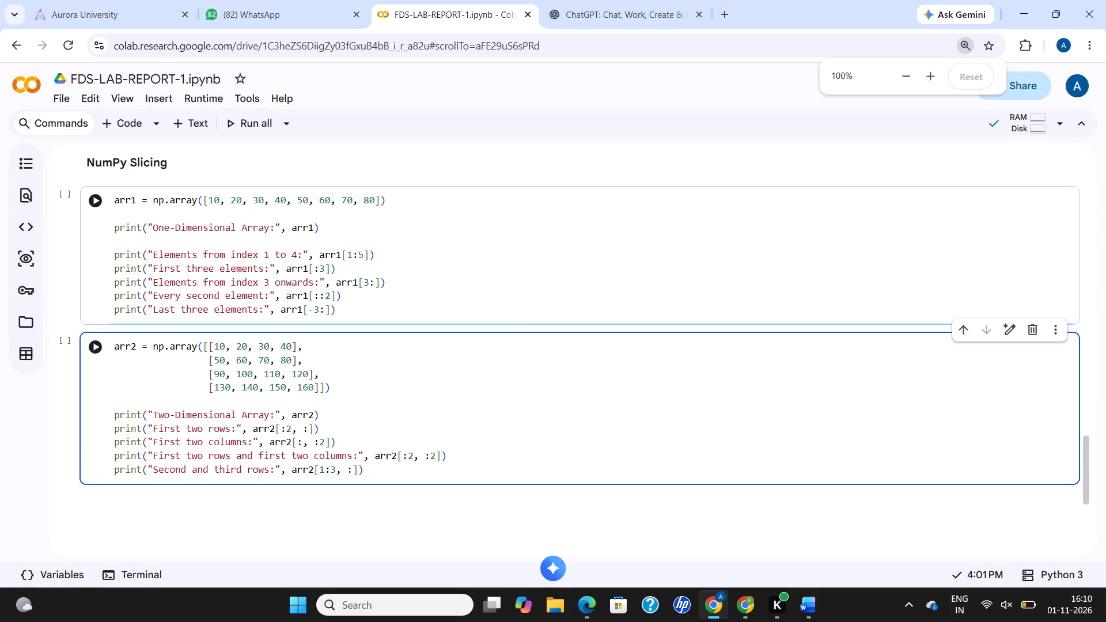
key("ctrl+plus")
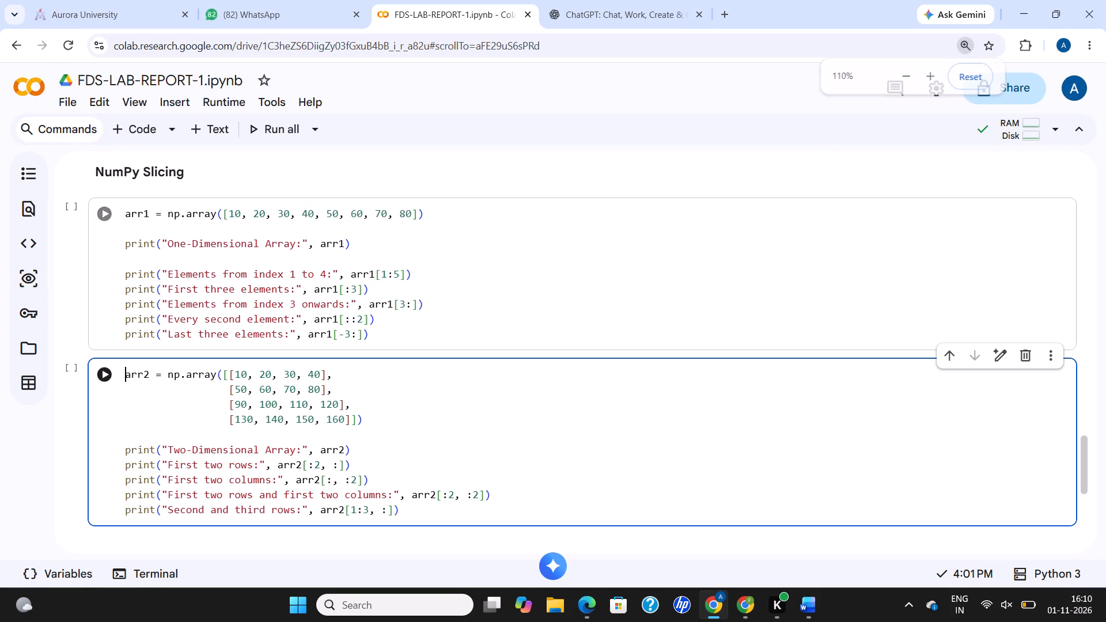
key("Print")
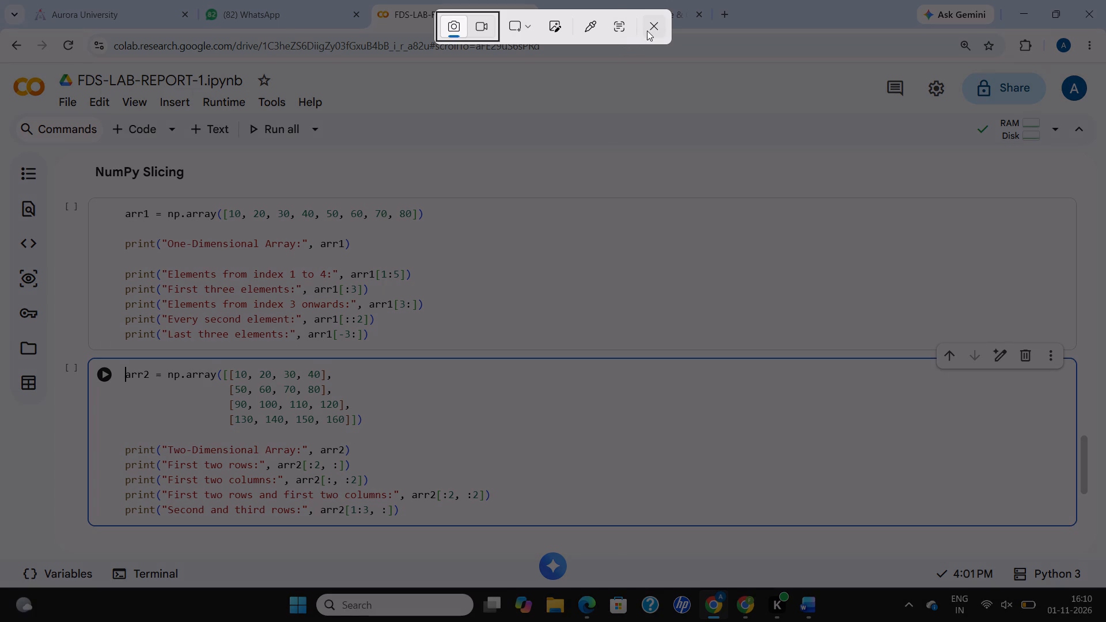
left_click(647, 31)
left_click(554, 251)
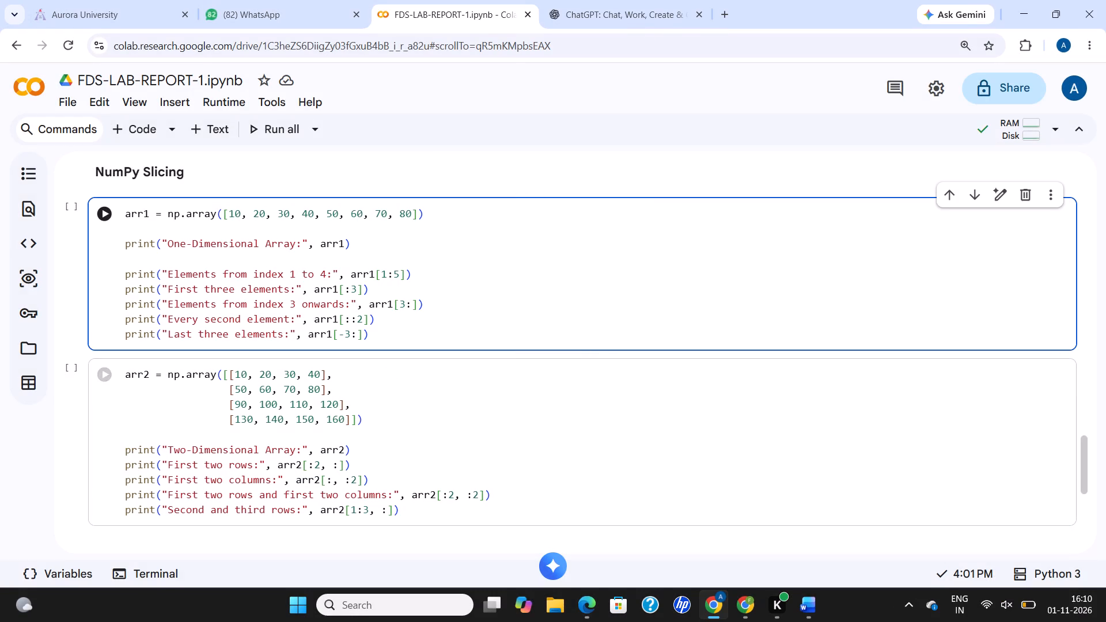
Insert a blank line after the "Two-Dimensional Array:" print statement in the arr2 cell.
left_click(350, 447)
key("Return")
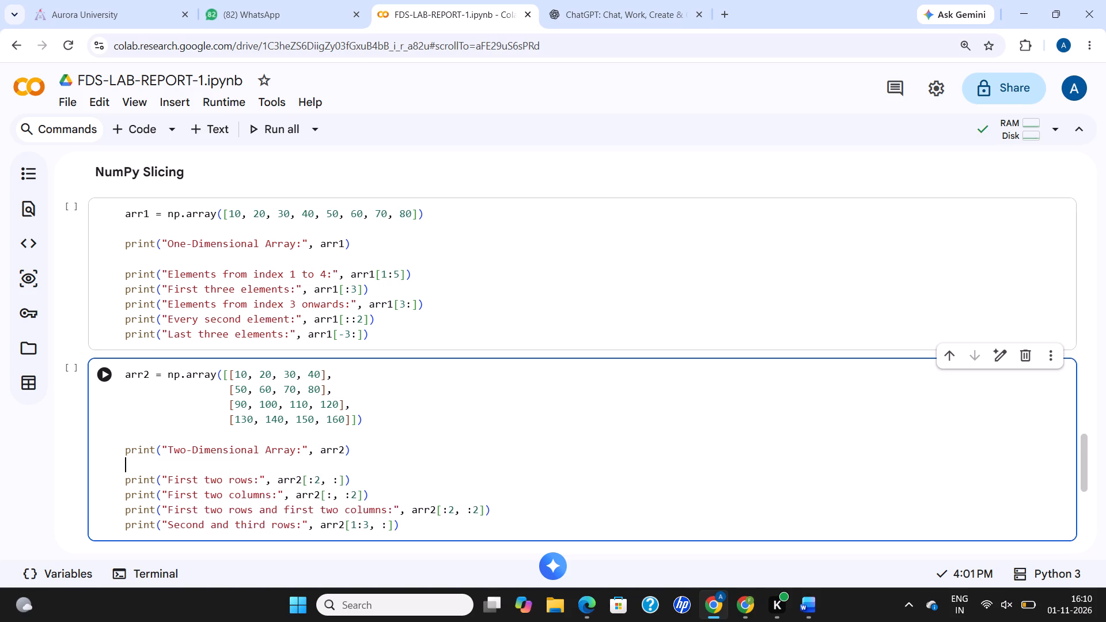
Deselect the arr2 cell and capture a full-width screenshot of the NumPy Slicing code, from the address bar down to above the taskbar.
left_click(79, 341)
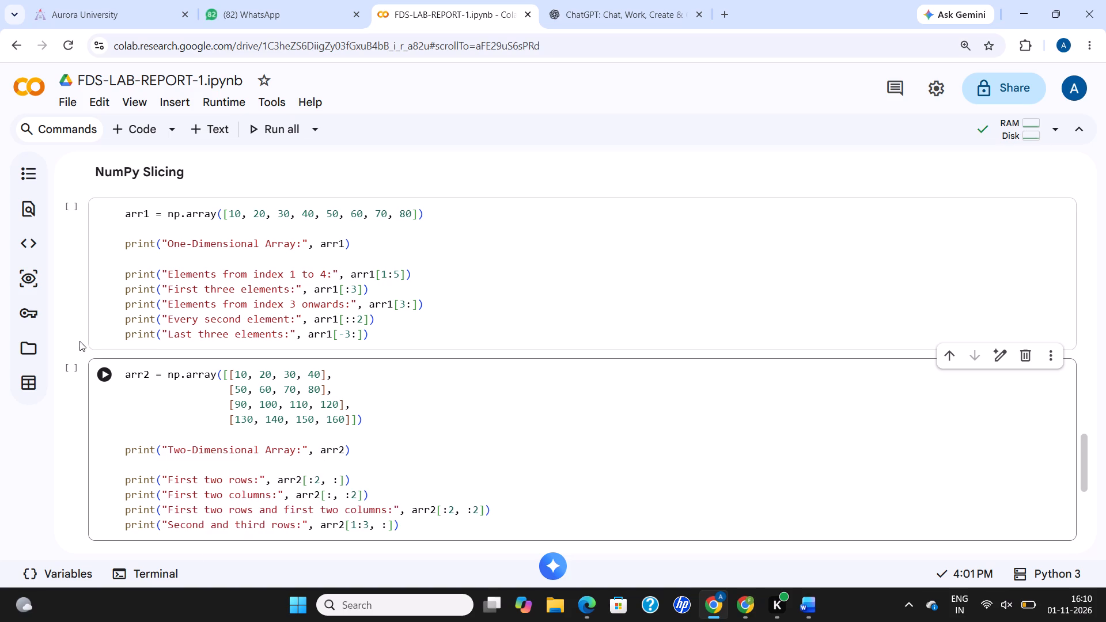
key("Print")
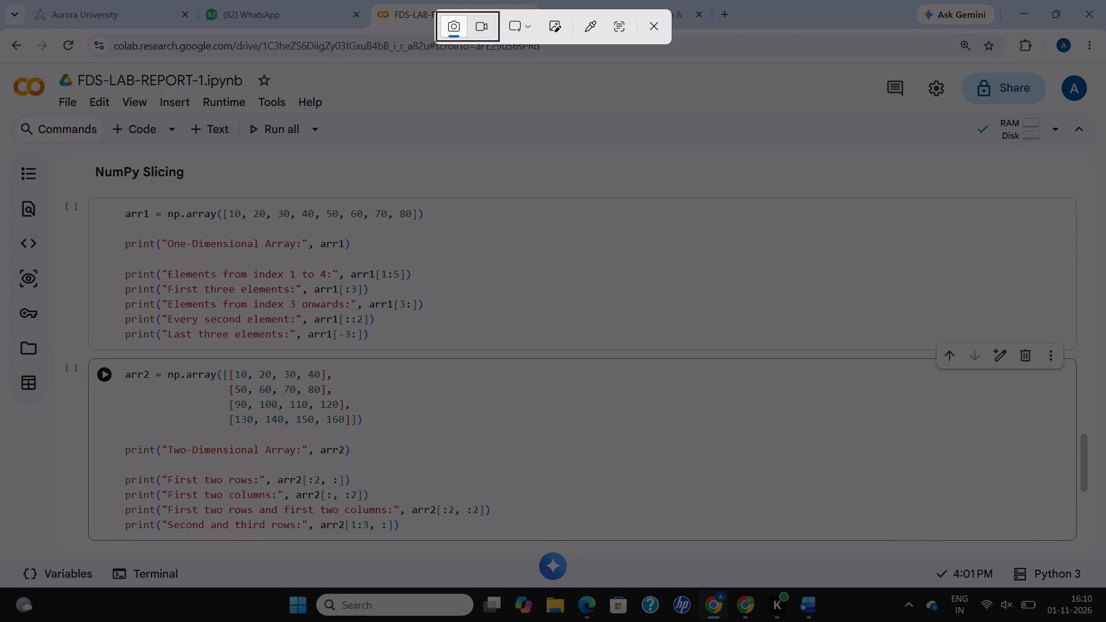
left_click_drag(2, 29, 531, 435)
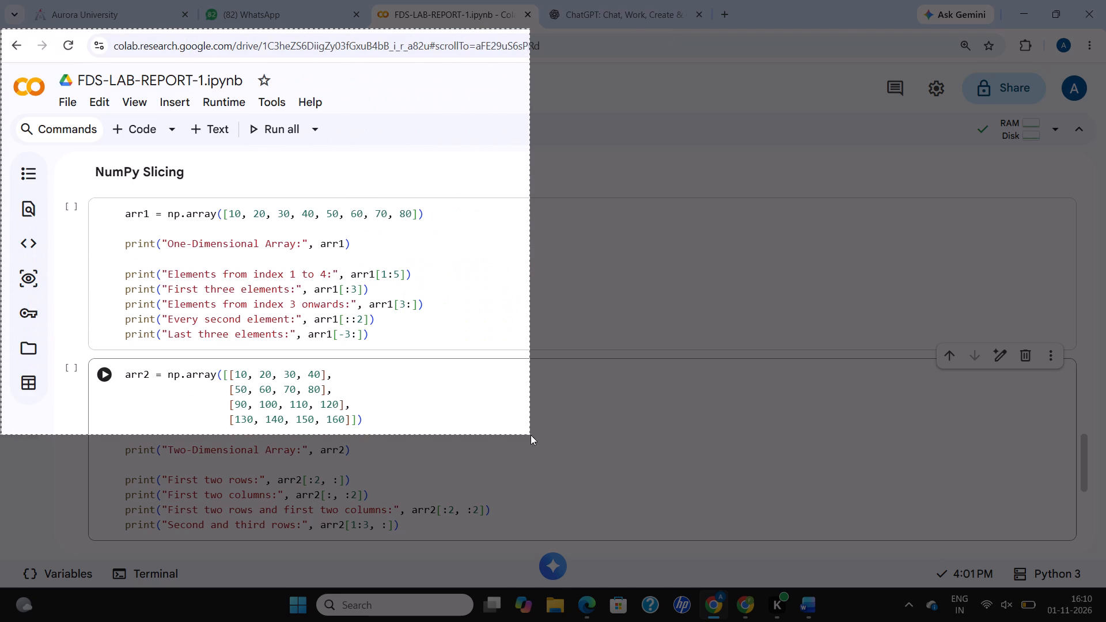
left_click_drag(531, 435, 1105, 590)
scroll(758, 547, "right", 3)
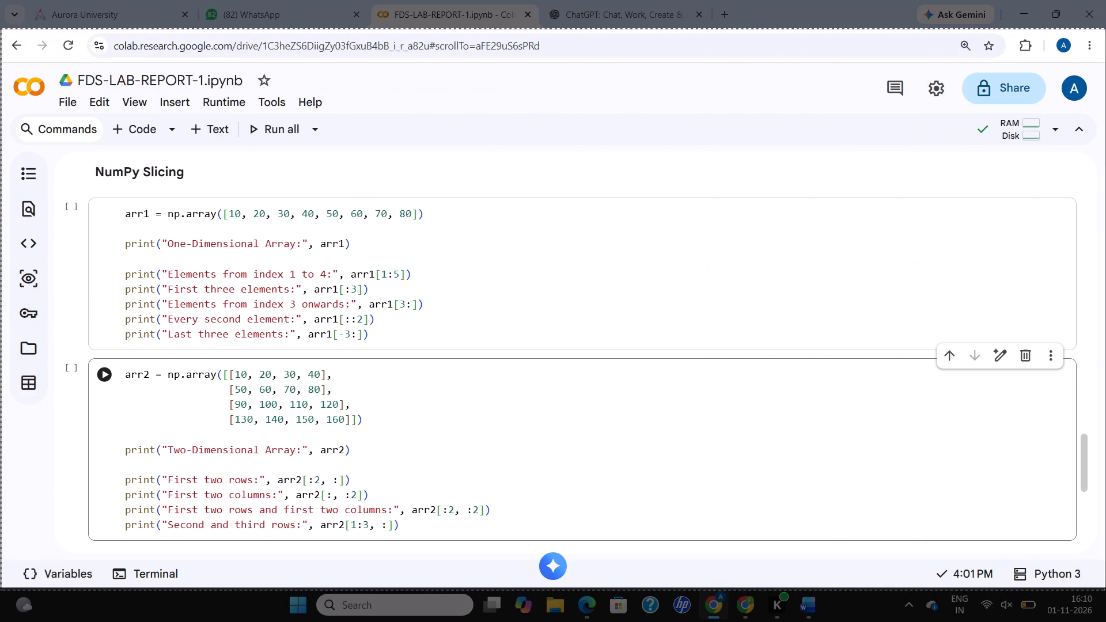
left_click_drag(1105, 590, 1105, 586)
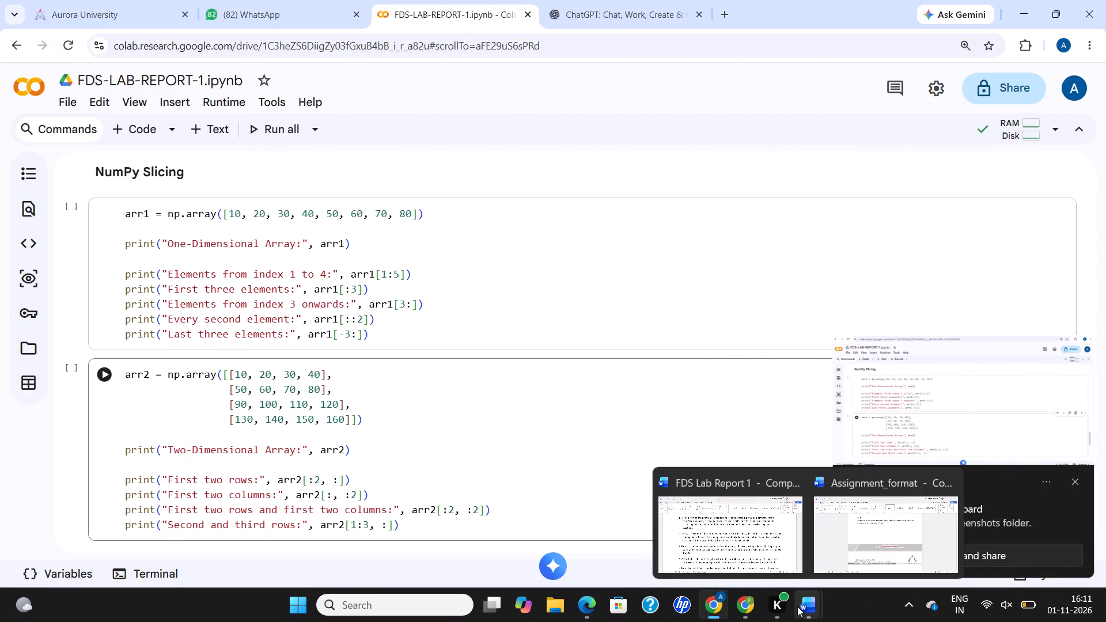
Switch to the Assignment_format document in Word and add the bold 14 pt numbered heading "5. NumPy Slicing" on the empty last page.
left_click(836, 563)
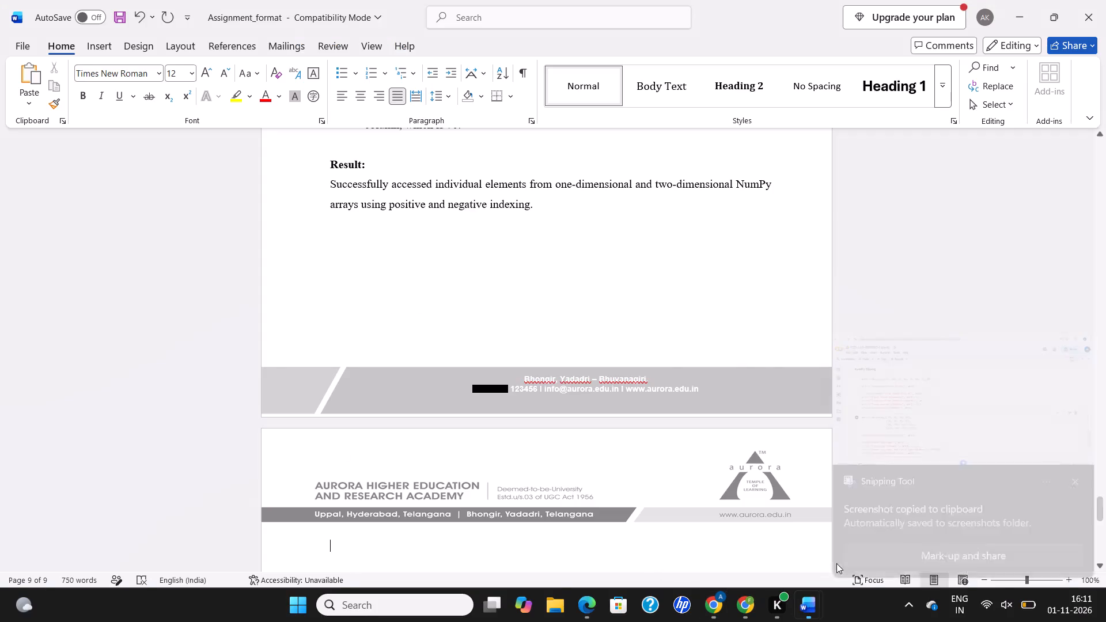
scroll(532, 481, "down", 1)
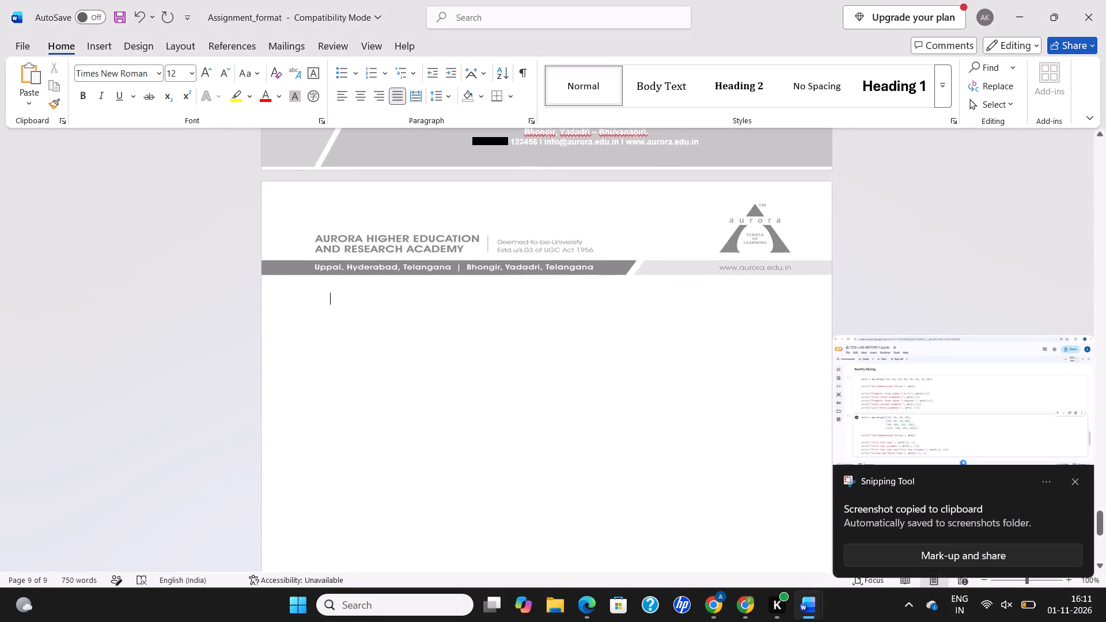
key("5")
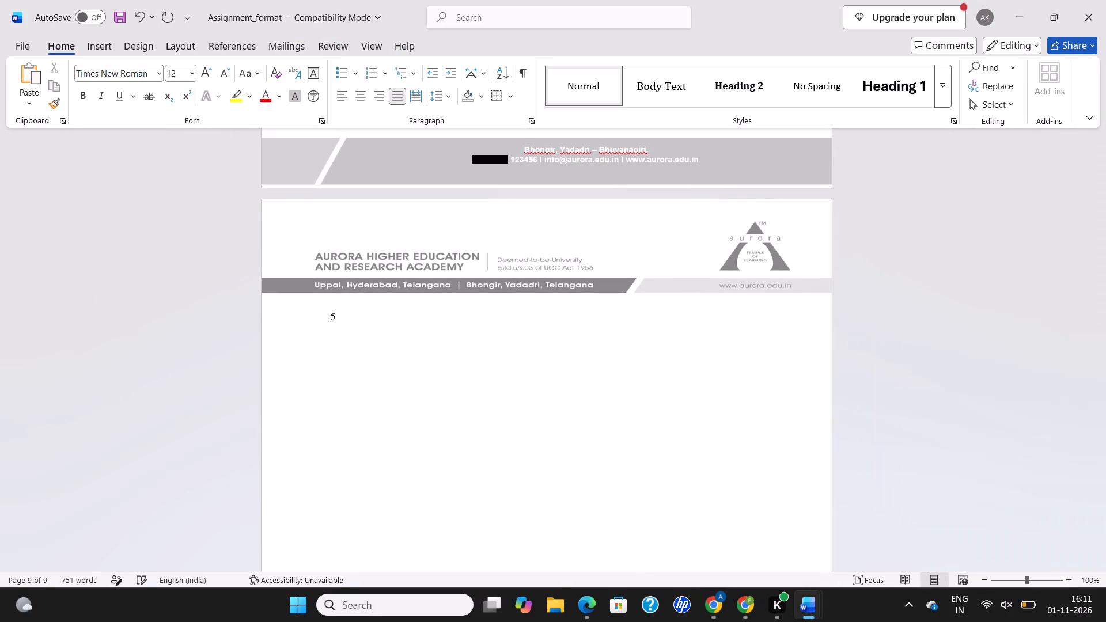
key("BackSpace")
key("ctrl+b")
left_click(194, 74)
left_click(192, 178)
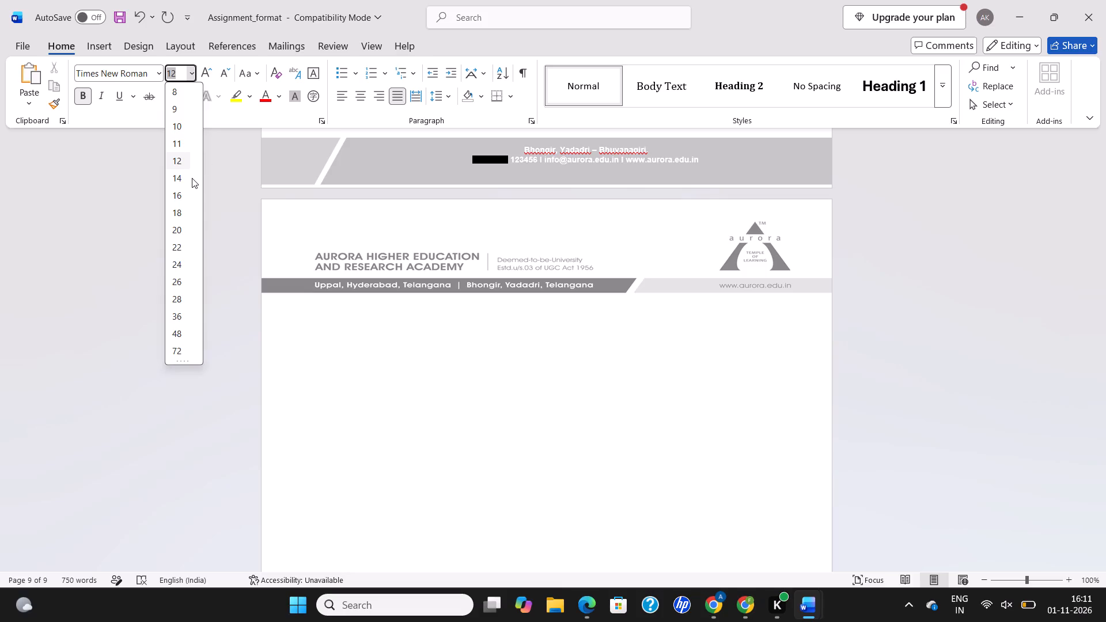
left_click(180, 176)
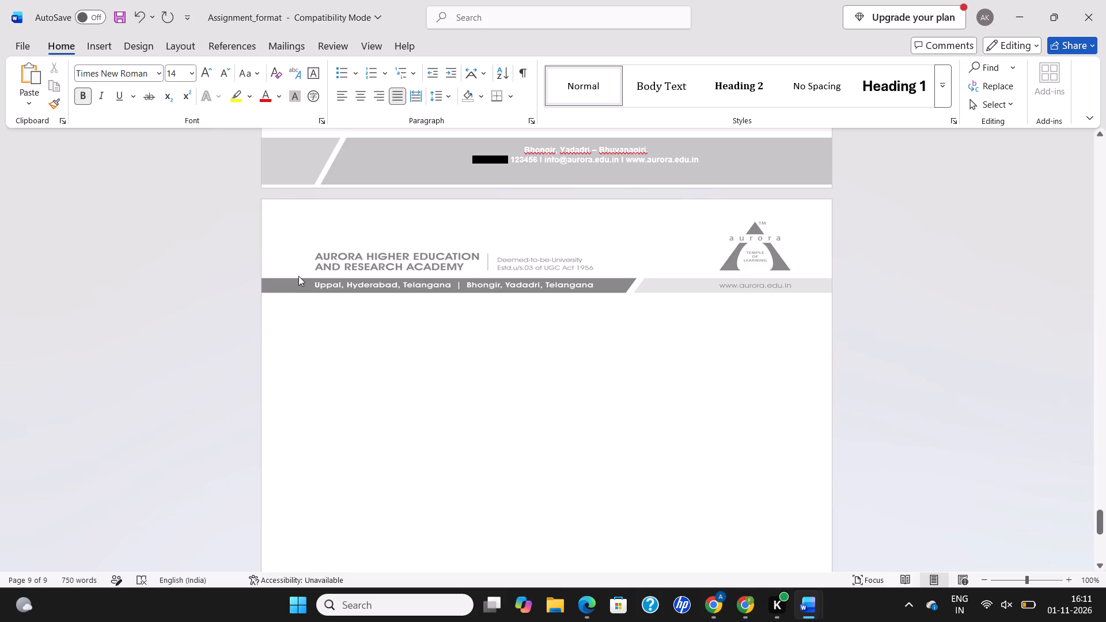
type("5.")
key("space")
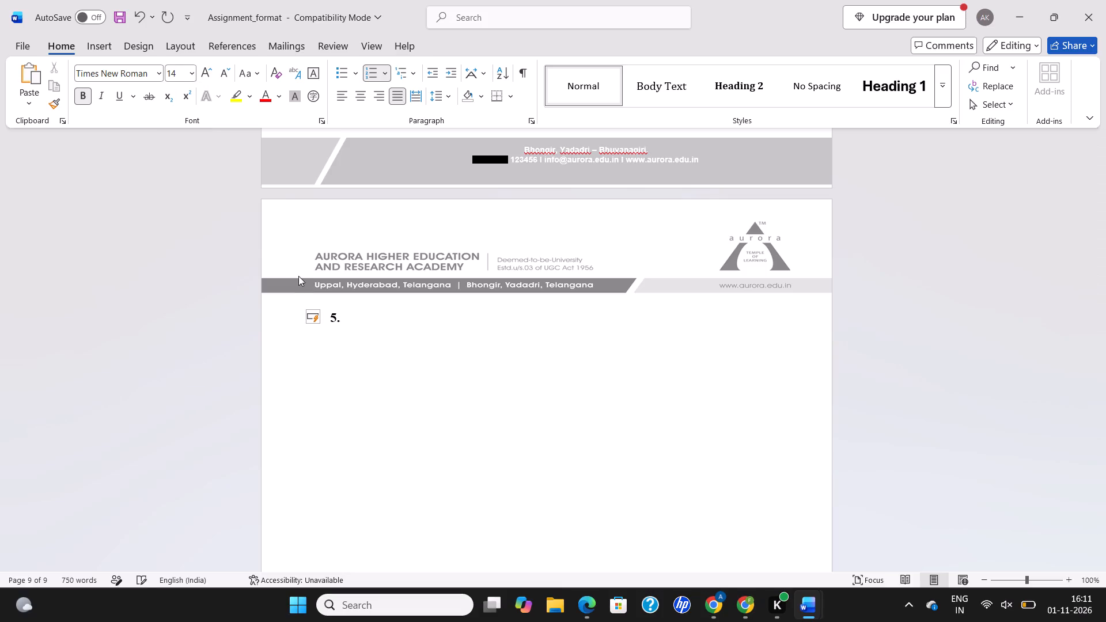
type("Num")
key("shift+p")
type("y")
key("space")
type("Slii")
key("BackSpace")
type("cing")
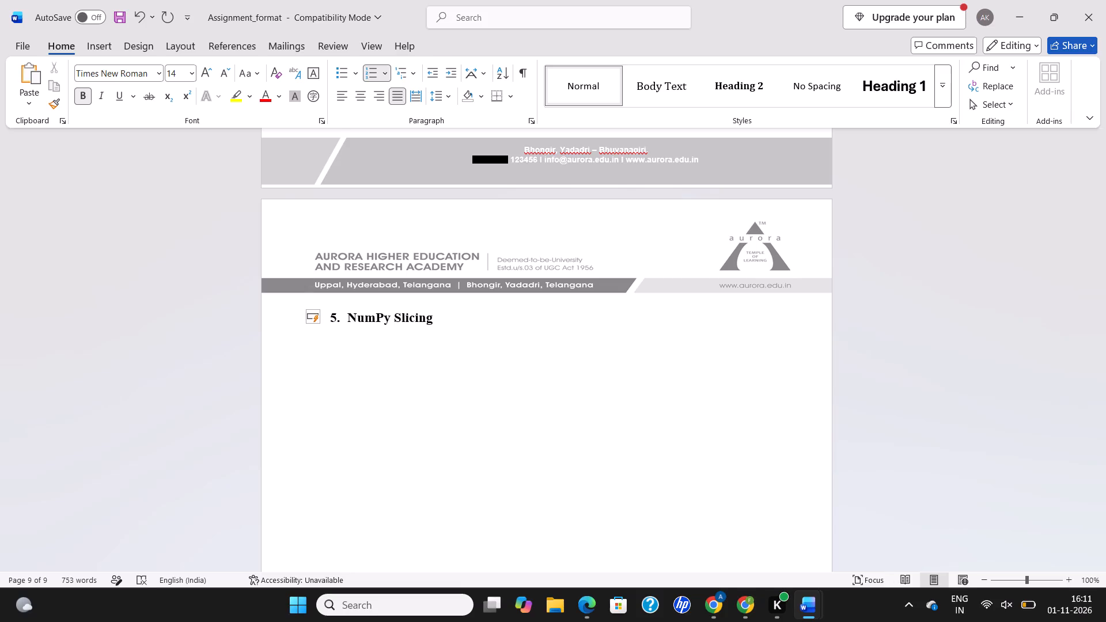
Underline the heading text "NumPy Slicing".
left_click_drag(441, 318, 364, 322)
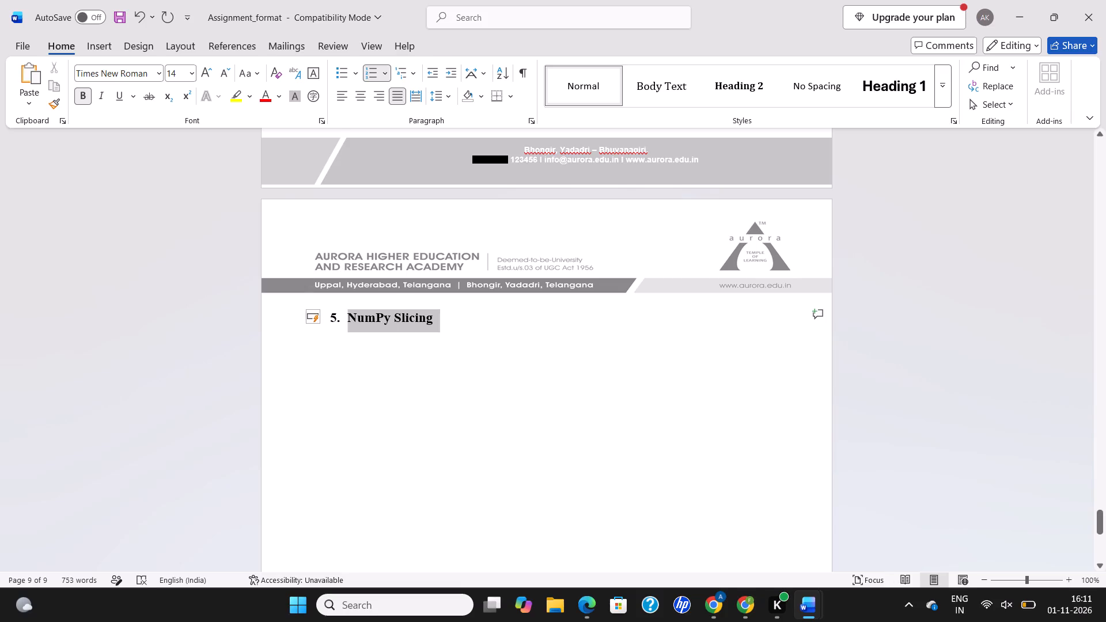
left_click_drag(364, 322, 364, 321)
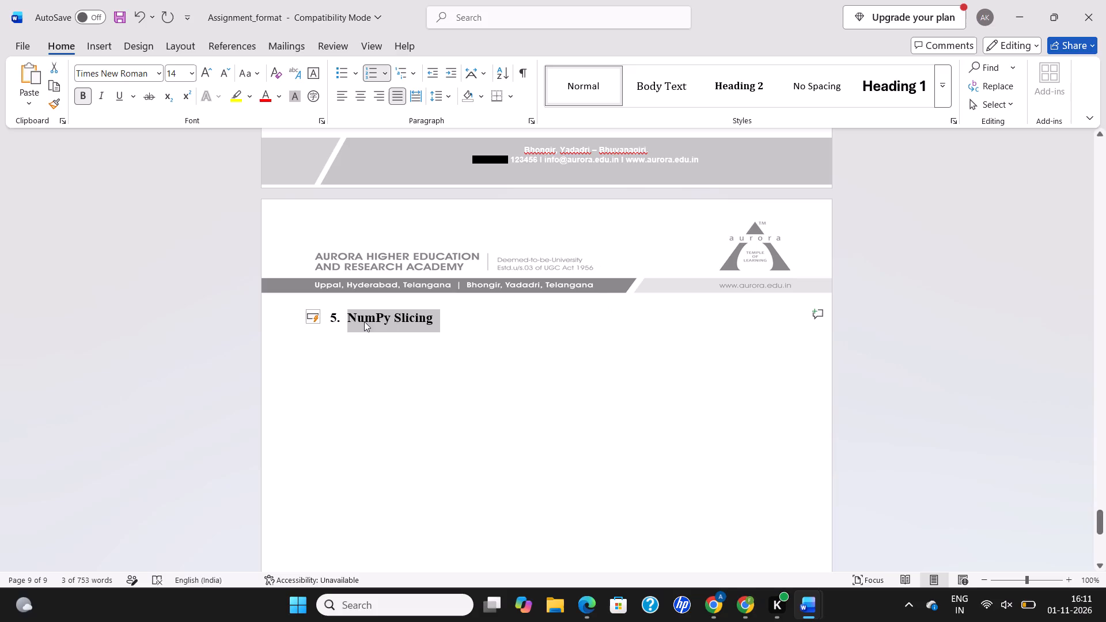
key("ctrl+u")
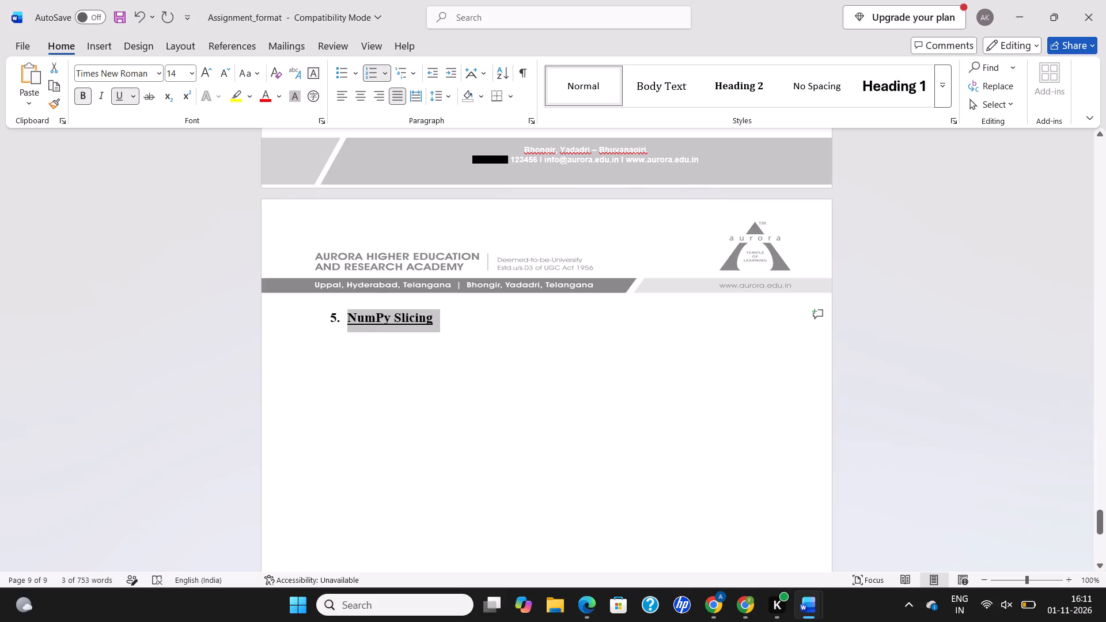
Add the label "Code Screenshot:" in bold 12 pt, without underline or numbering, on a new line below the NumPy Slicing heading.
left_click(453, 314)
key("Return")
key("BackSpace")
key("BackSpace")
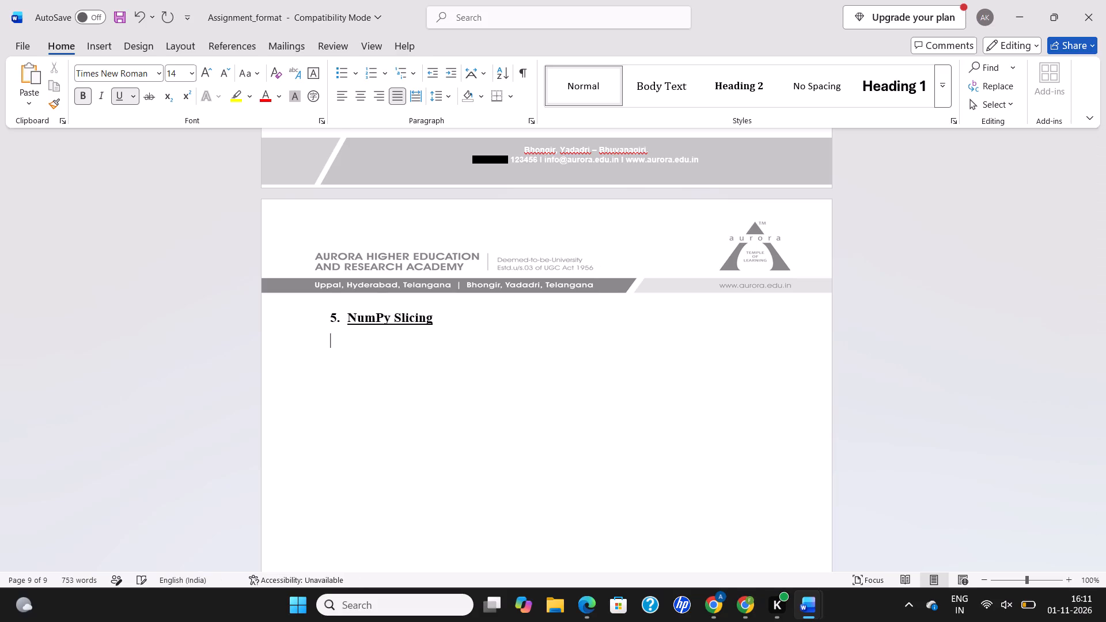
key("ctrl+b")
key("ctrl+u")
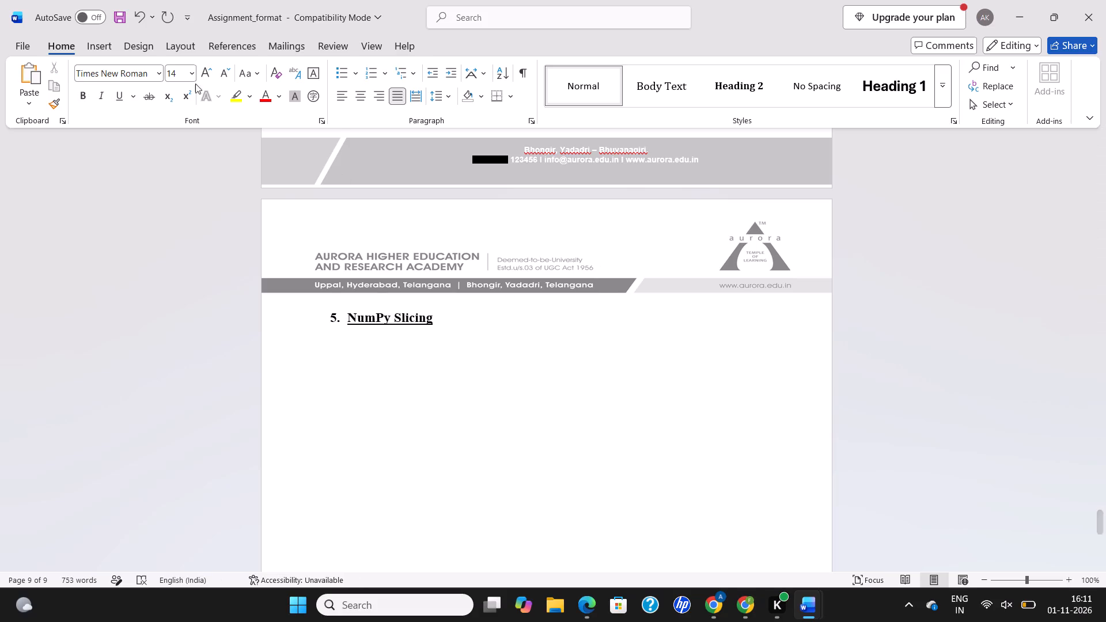
left_click(188, 73)
left_click(183, 159)
key("ctrl+b")
key("shift+c")
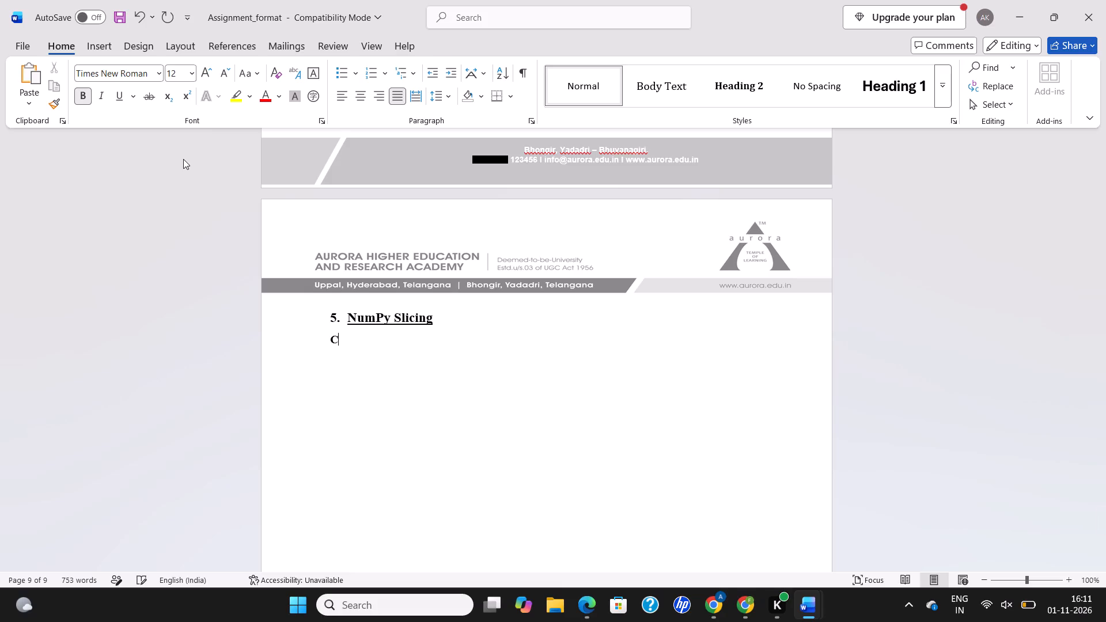
type("ode Screensh")
type("ot")
key("shift+colon")
Paste the captured NumPy Slicing code screenshot on a new line below the "Code Screenshot:" label.
key("Return")
key("ctrl+v")
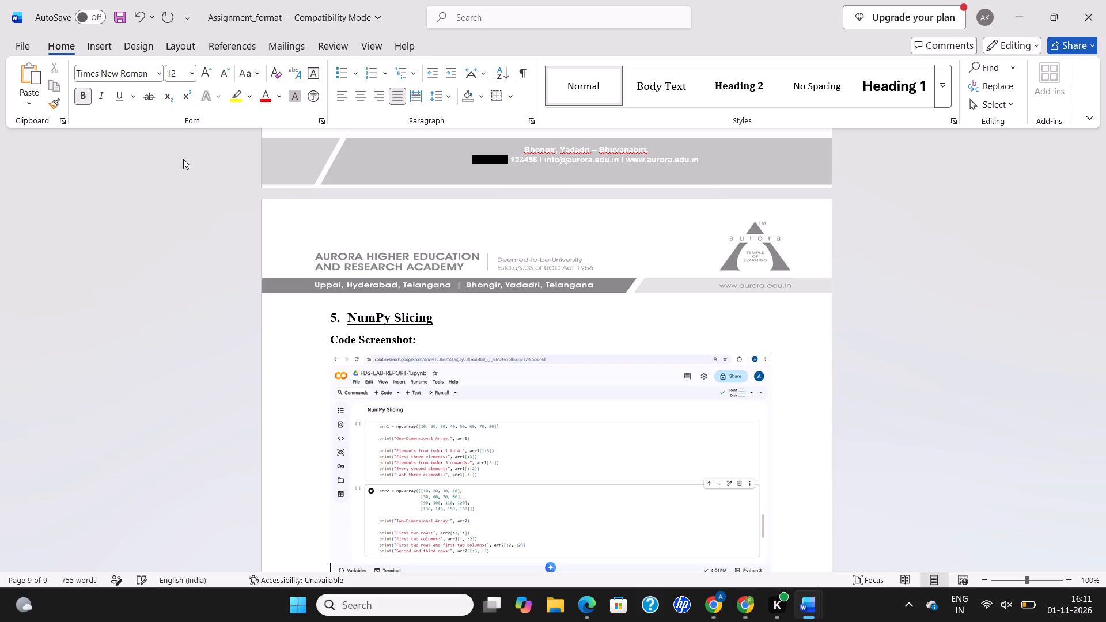
Stretch the pasted code screenshot slightly taller from its bottom edge, keeping its width.
left_click(458, 392)
scroll(458, 392, "down", 1)
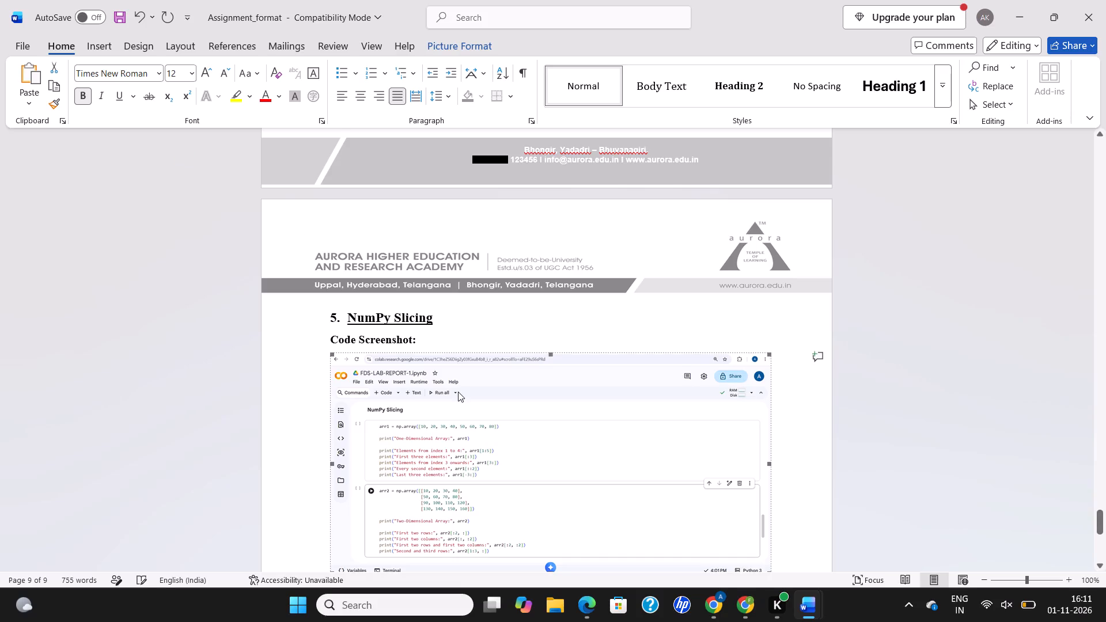
scroll(458, 392, "down", 1)
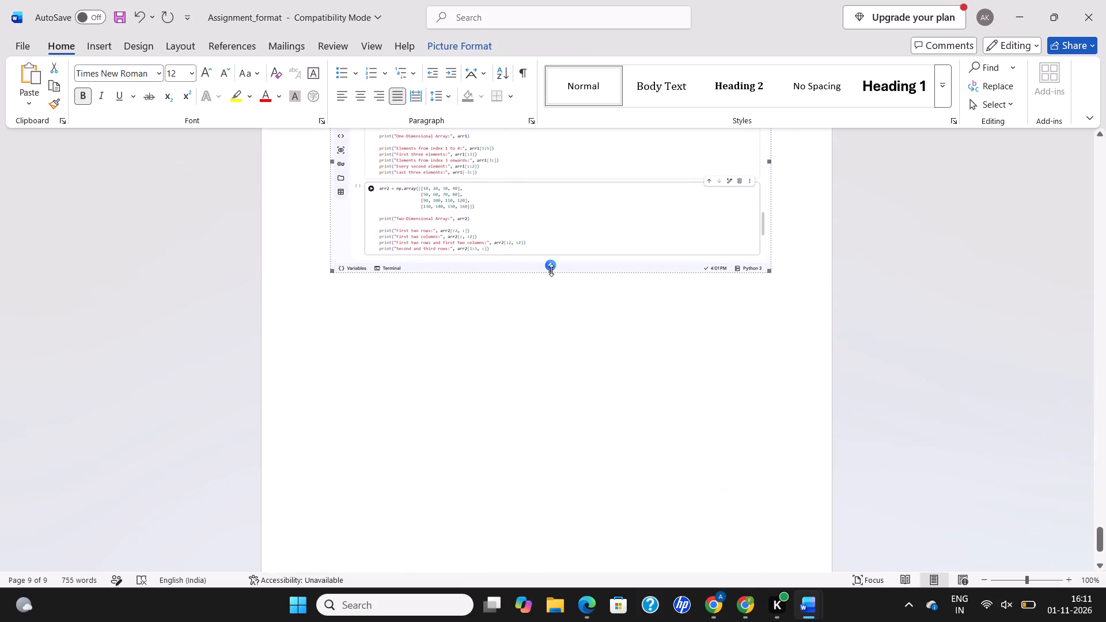
left_click_drag(551, 270, 556, 298)
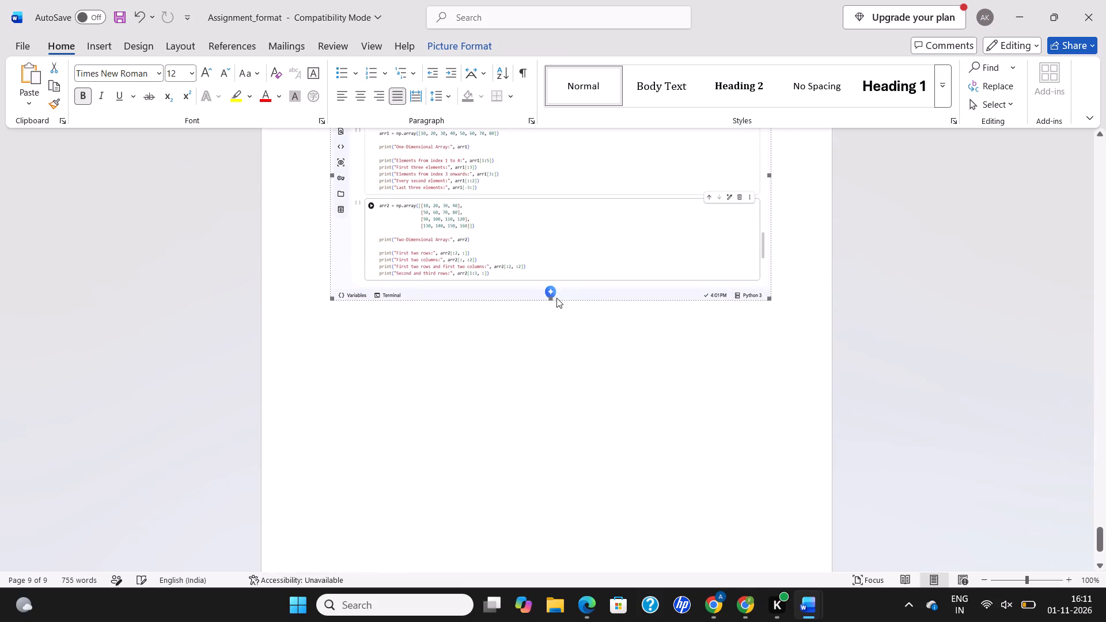
Widen the NumPy Slicing code screenshot slightly from its right edge, keeping its height.
left_click_drag(767, 174, 782, 173)
Add the bold label "Output Screenshot:" below the NumPy Slicing code screenshot, leaving a blank line above it and starting a new line after it.
left_click(795, 299)
key("Return")
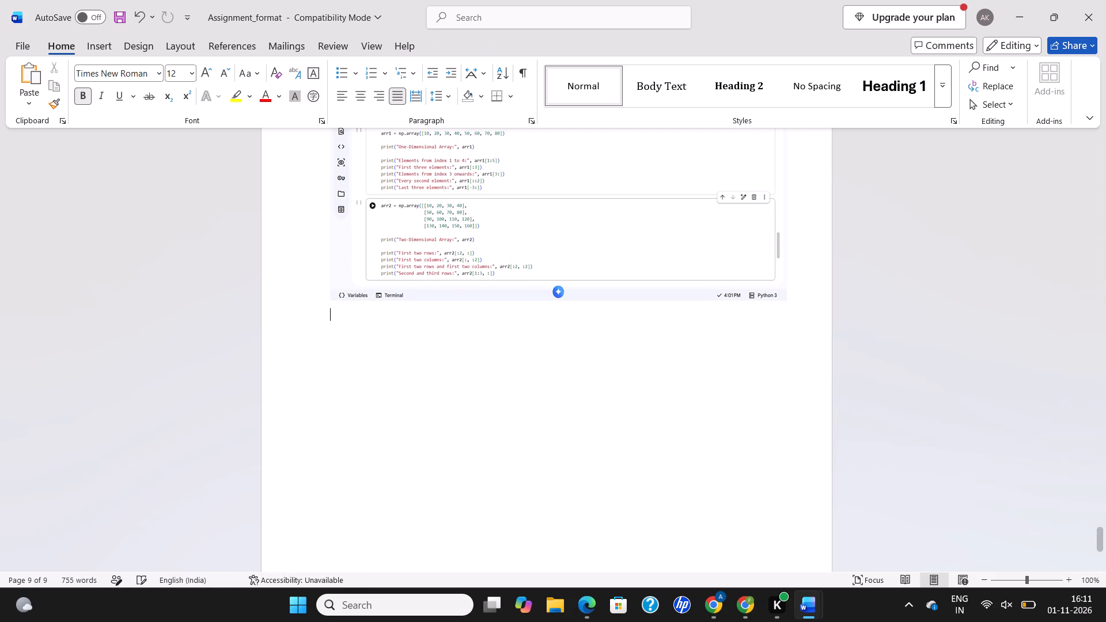
key("Return")
type("Output Screenshot")
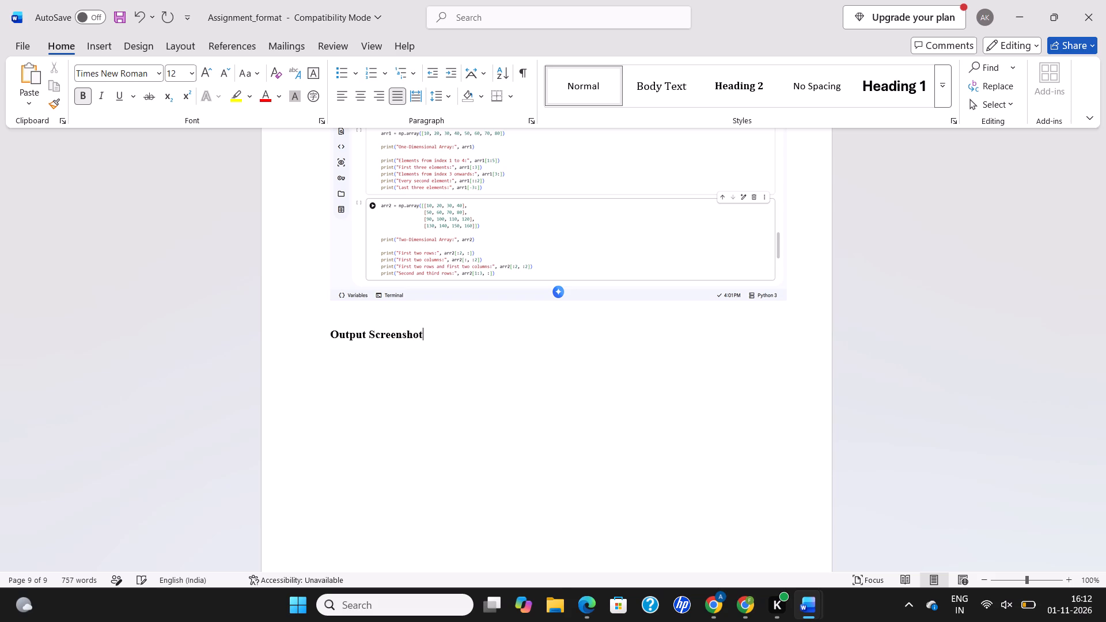
key("shift+colon")
key("Return")
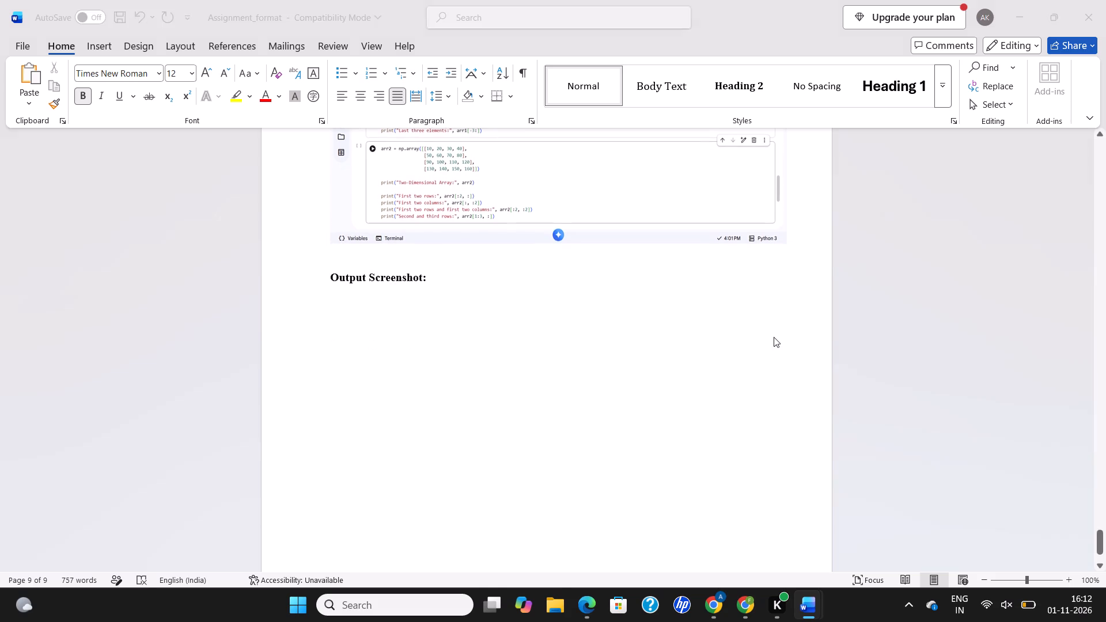
Switch to the Colab notebook and run both NumPy Slicing code cells, arr1 and arr2.
left_click(616, 152)
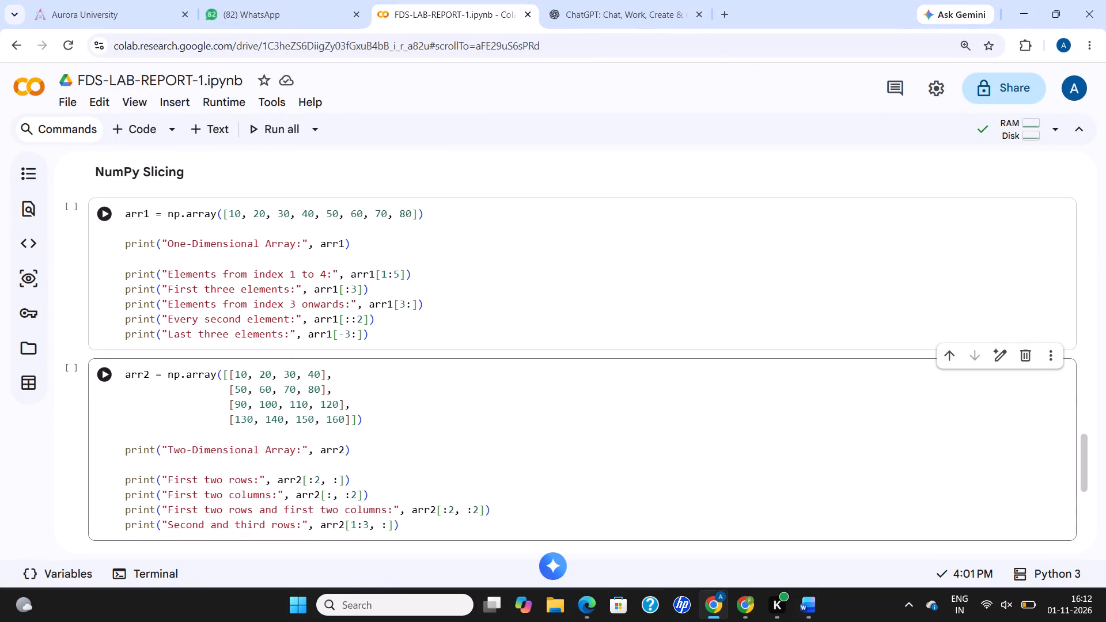
left_click(99, 202)
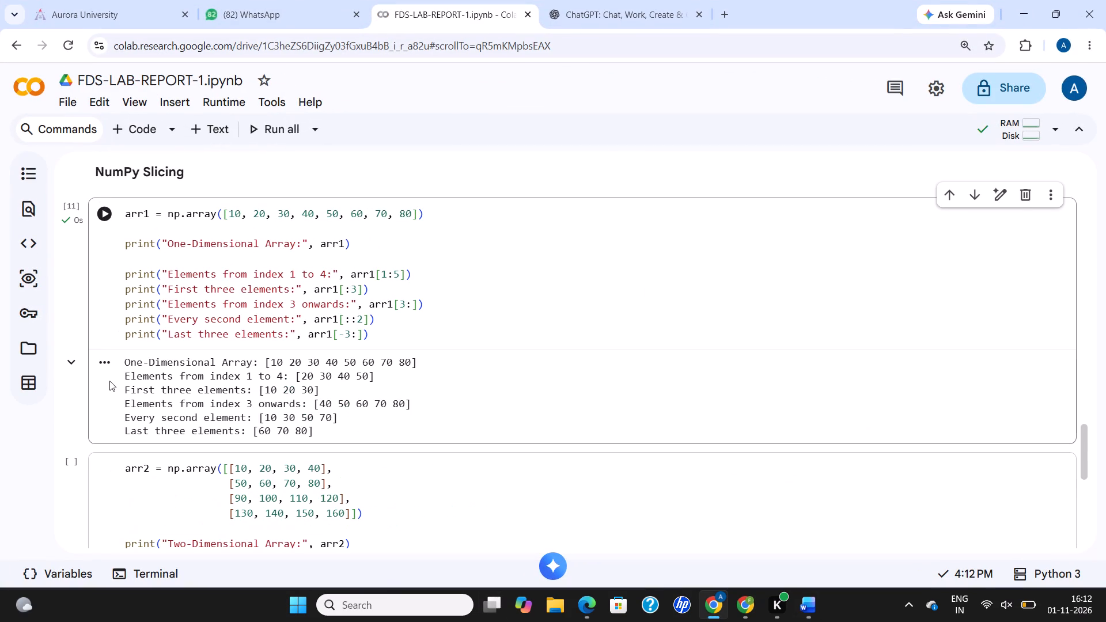
left_click(105, 472)
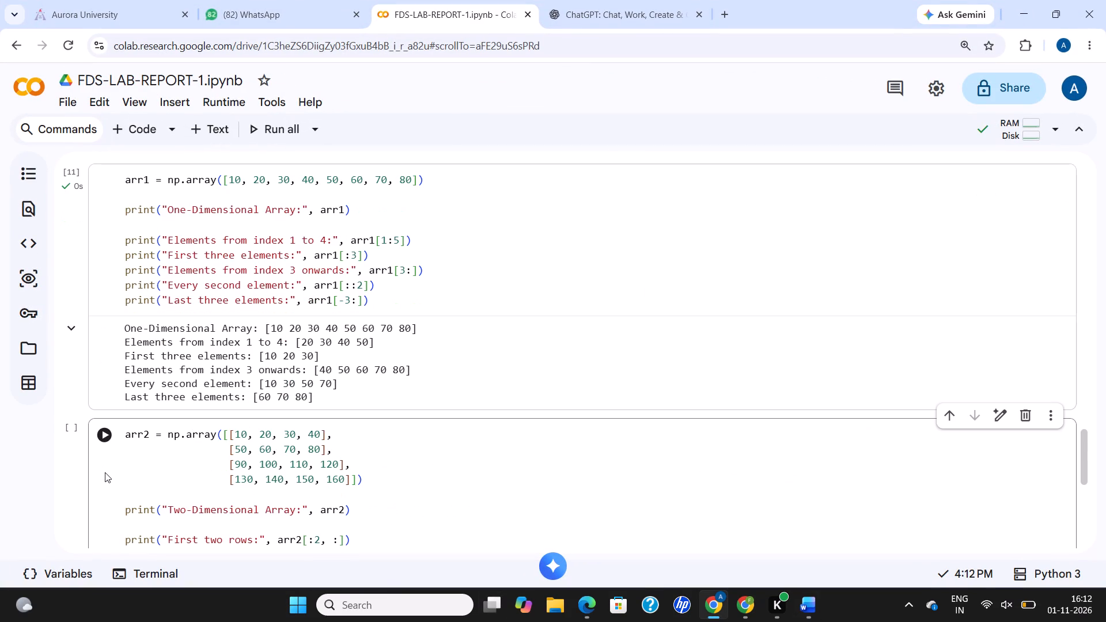
left_click(99, 439)
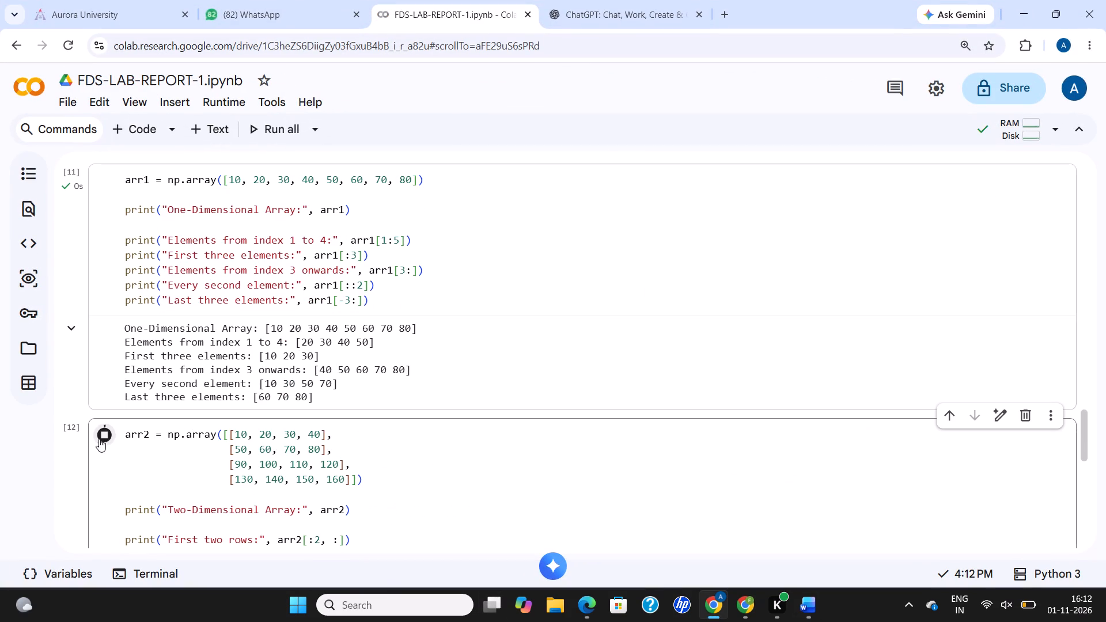
Capture a screenshot of the Colab page below the browser tabs, showing both NumPy Slicing cells with their full outputs.
key("ctrl+minus")
key("ctrl+minus")
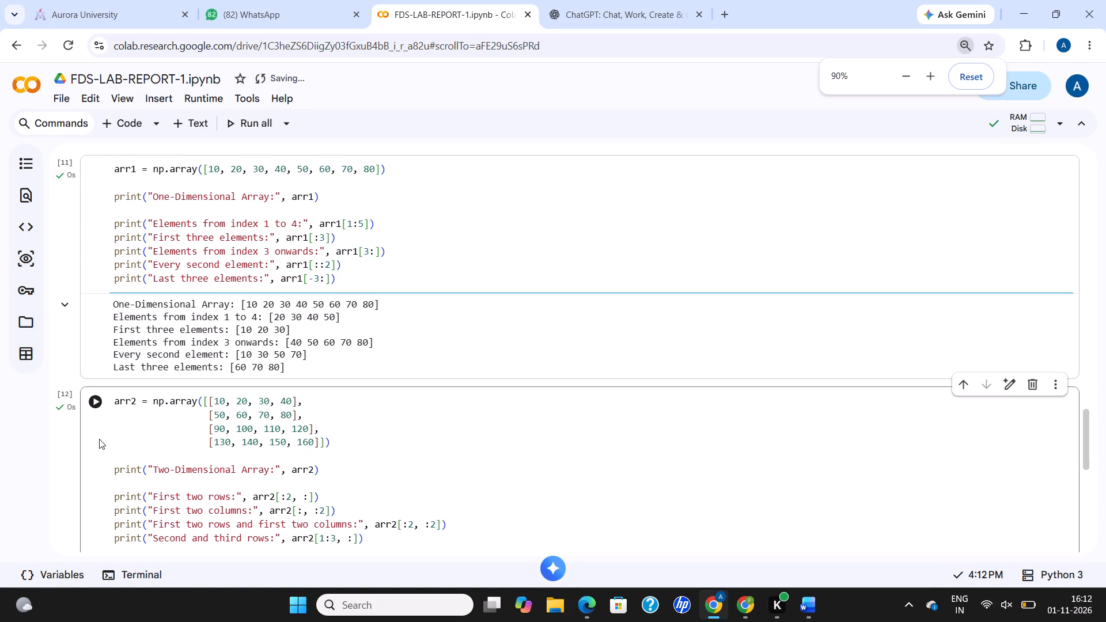
scroll(99, 439, "down", 1)
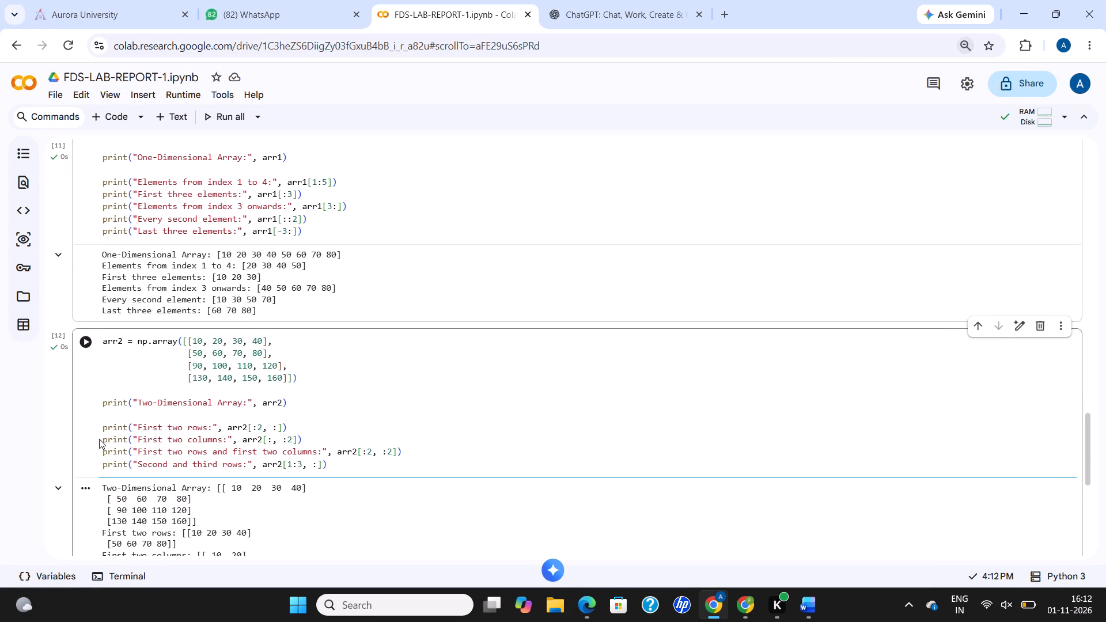
scroll(99, 439, "down", 1)
key("ctrl+minus")
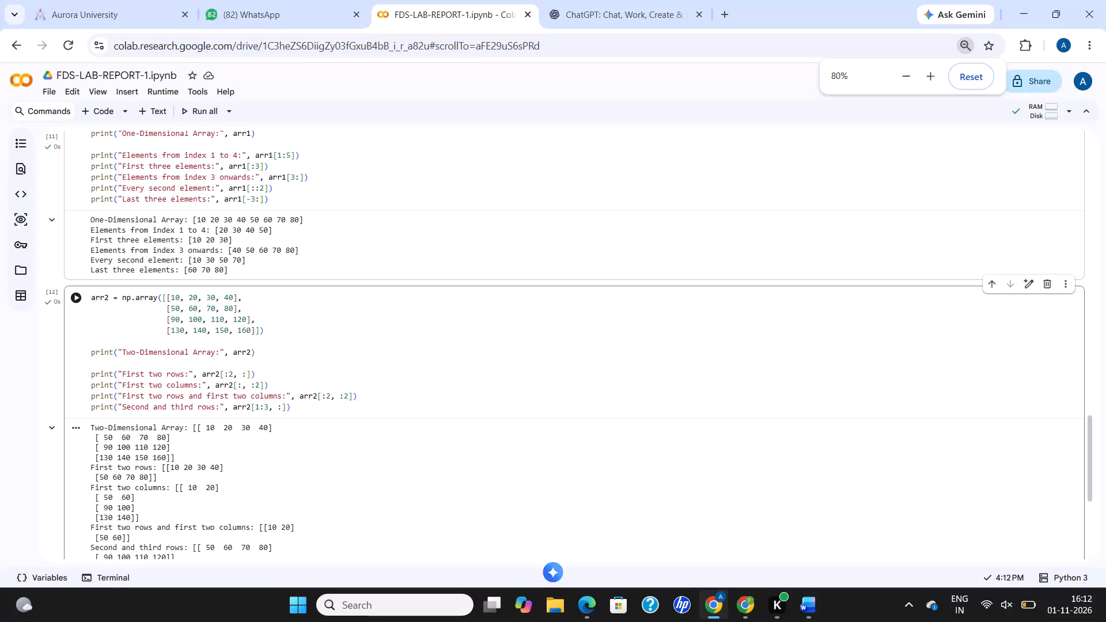
scroll(132, 409, "right", 1)
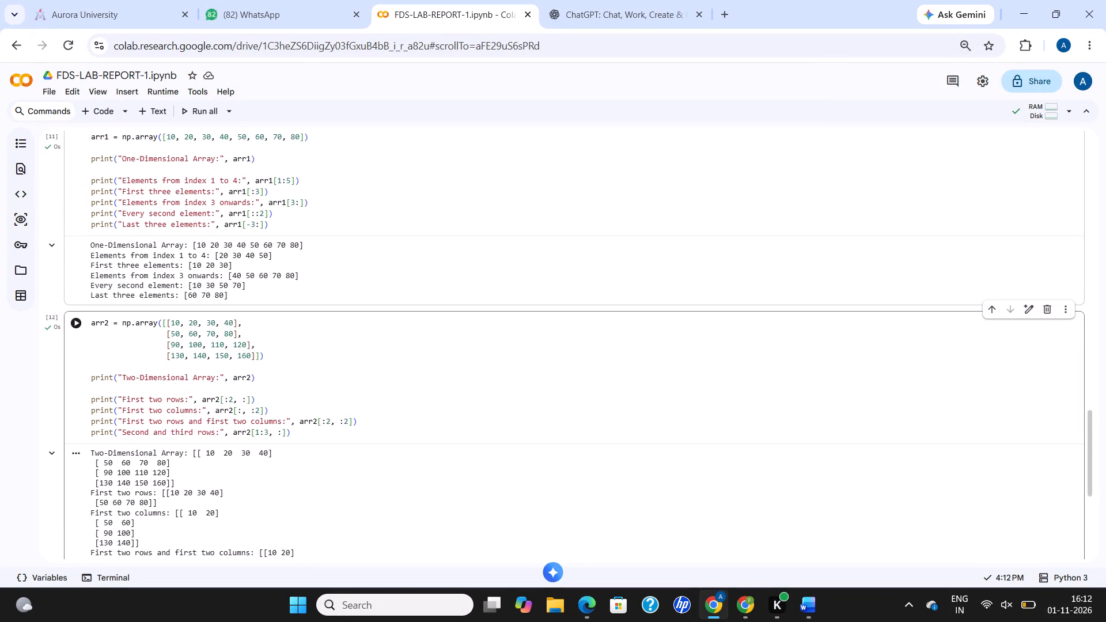
scroll(132, 409, "right", 1)
scroll(132, 409, "up", 3)
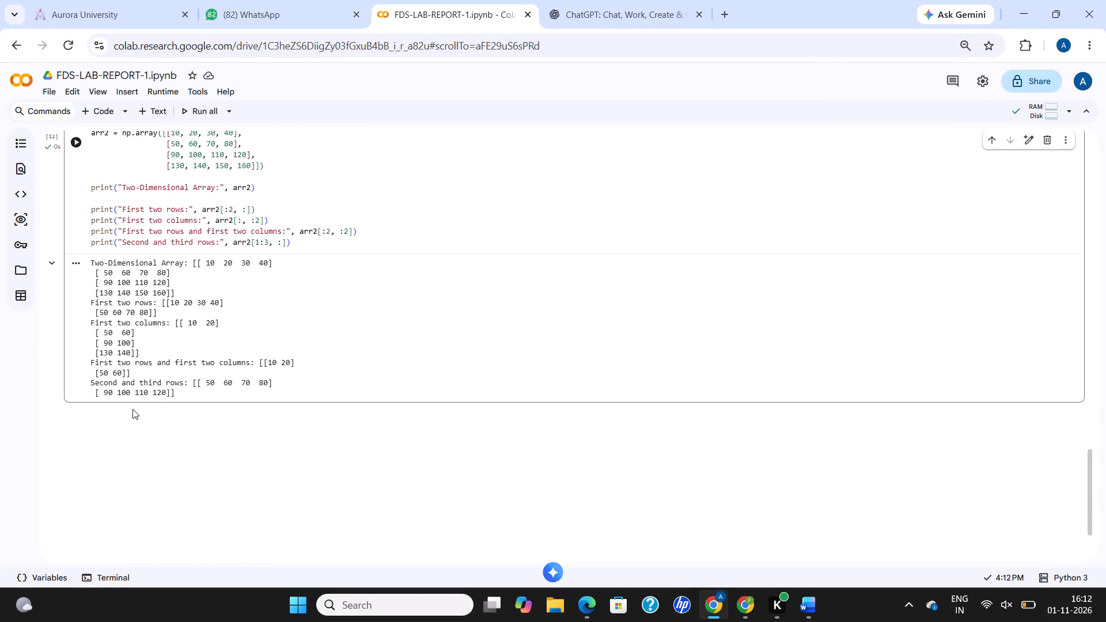
scroll(132, 409, "up", 2)
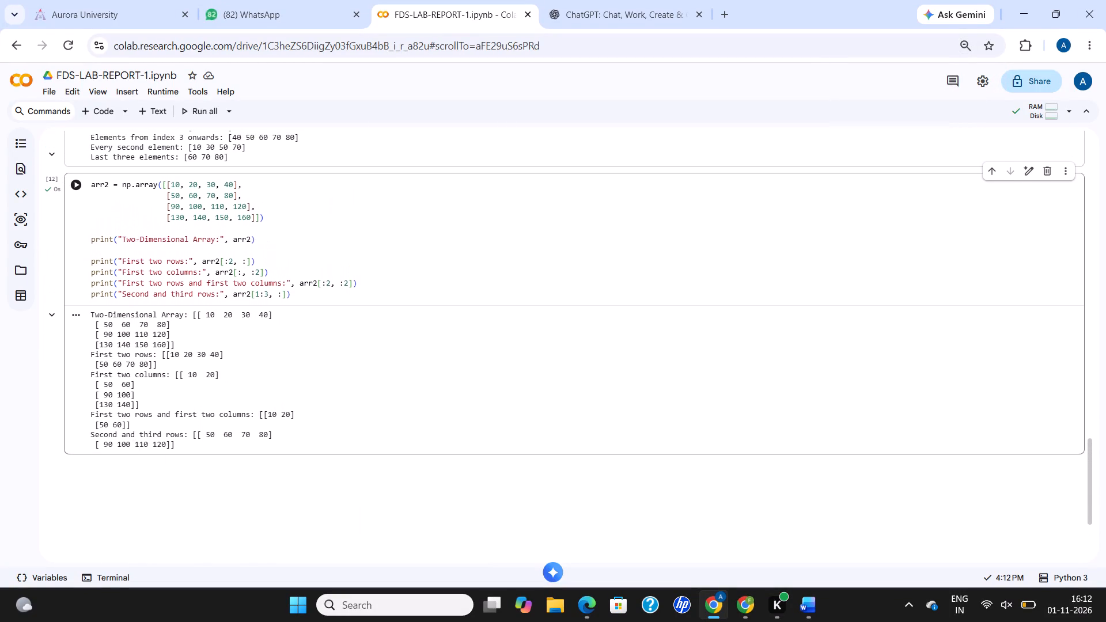
scroll(132, 409, "up", 2)
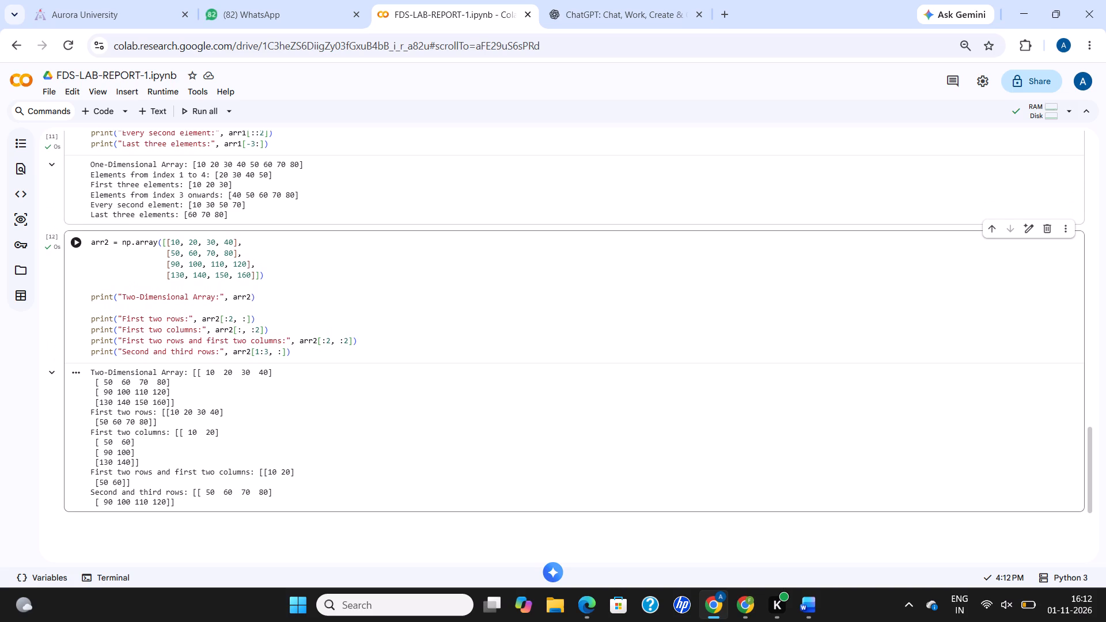
scroll(132, 409, "up", 1)
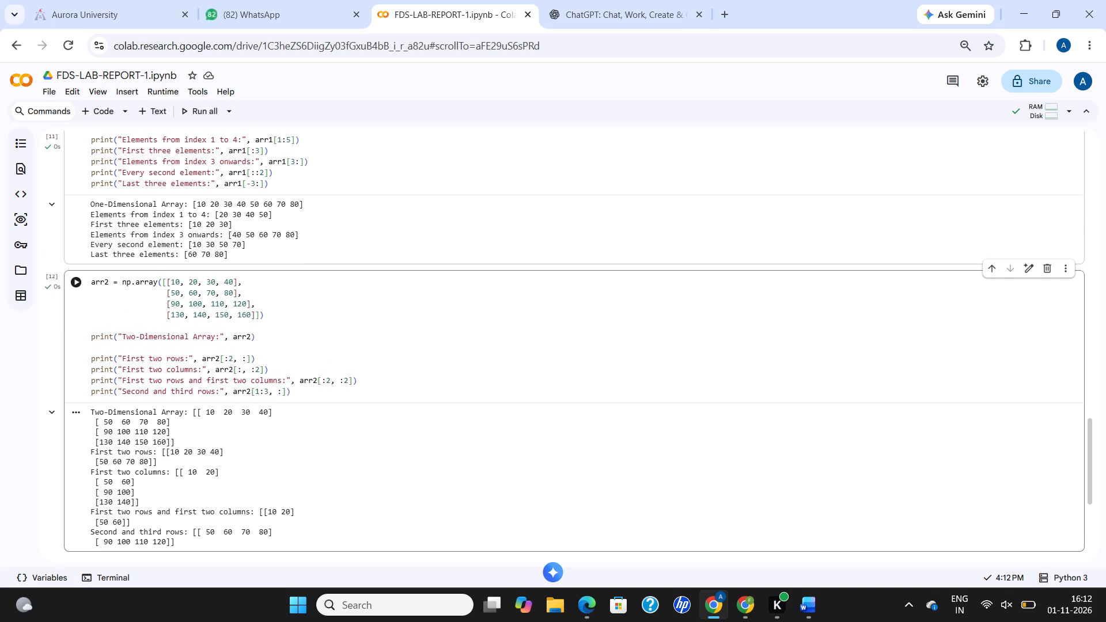
scroll(132, 409, "up", 1)
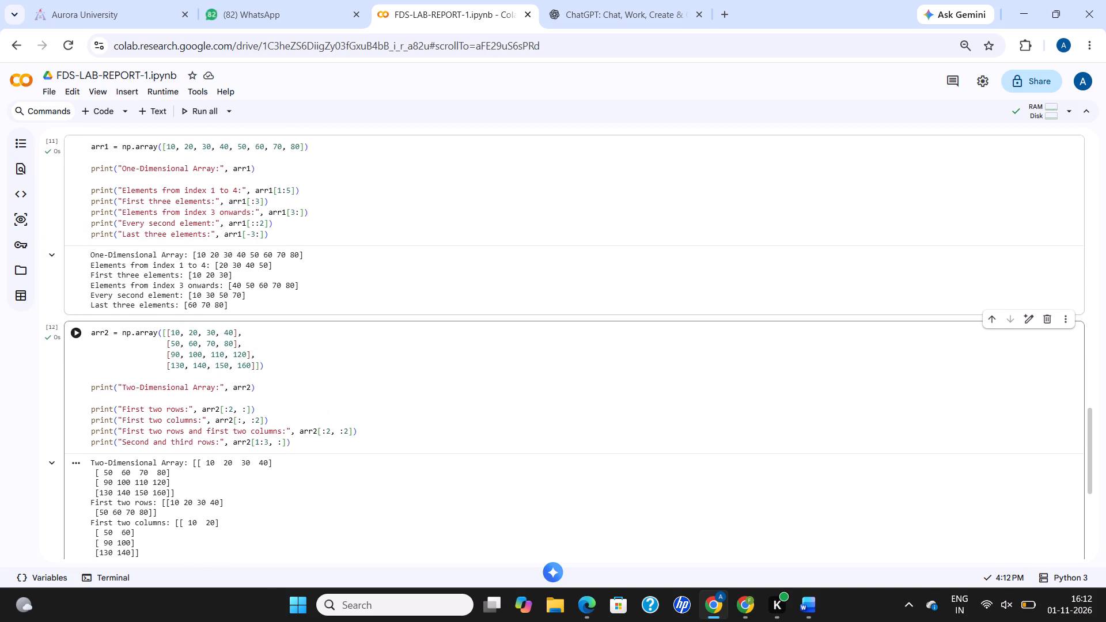
scroll(132, 409, "up", 1)
key("ctrl+minus")
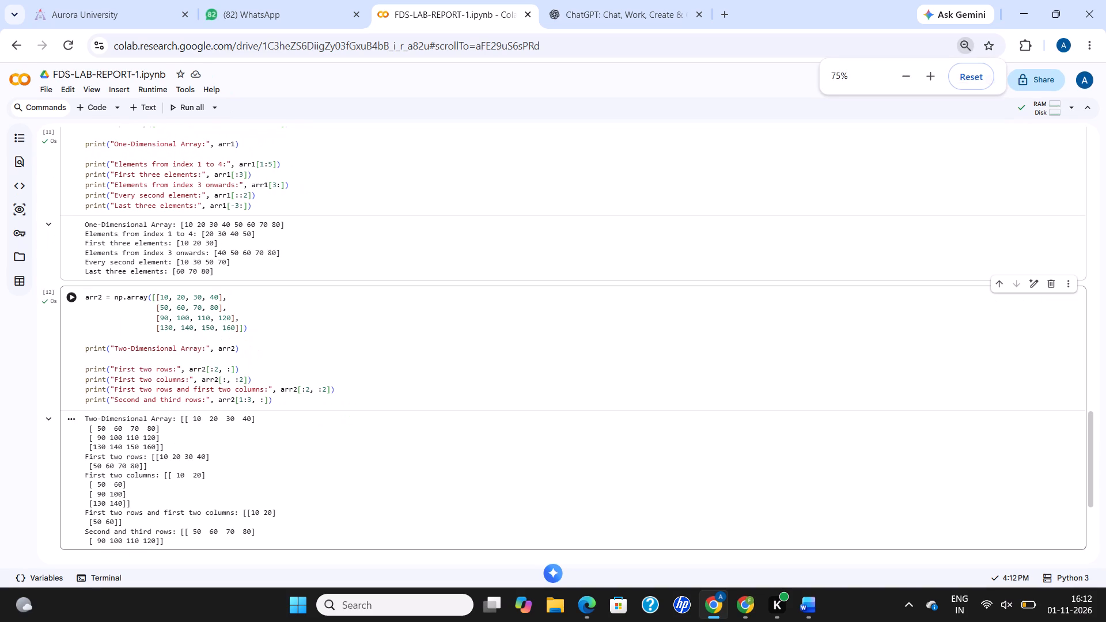
scroll(132, 409, "up", 2)
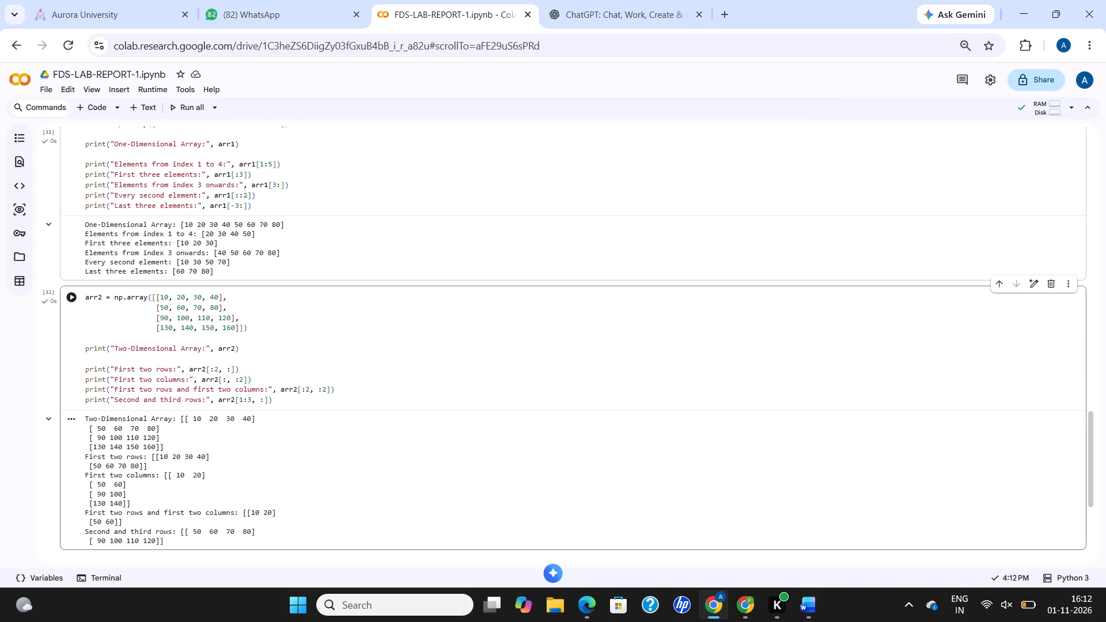
scroll(132, 409, "up", 1)
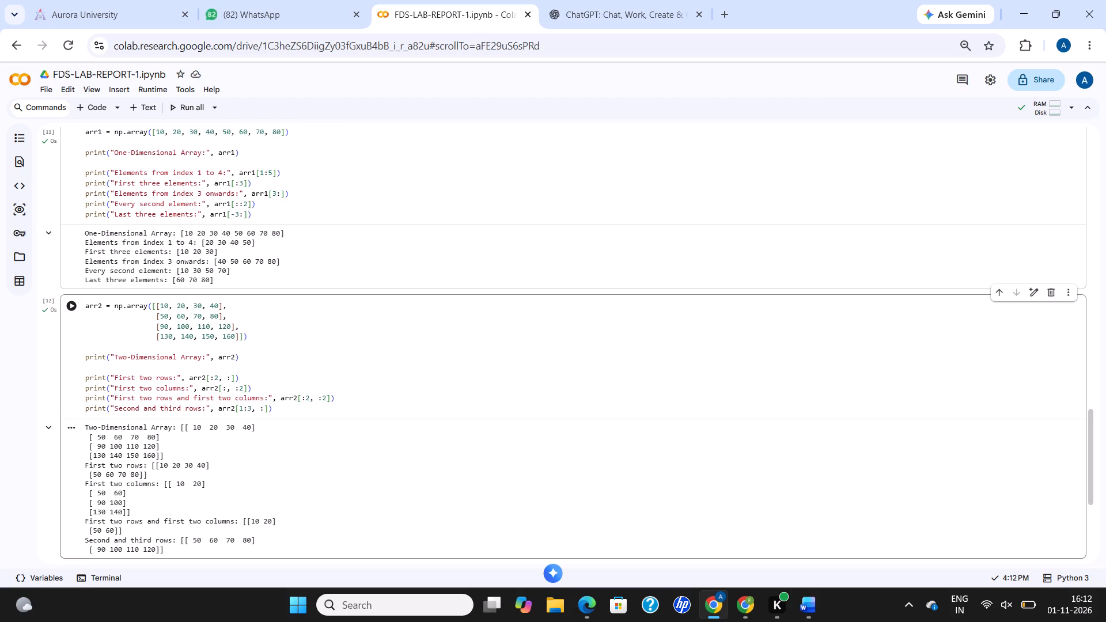
scroll(132, 409, "up", 3)
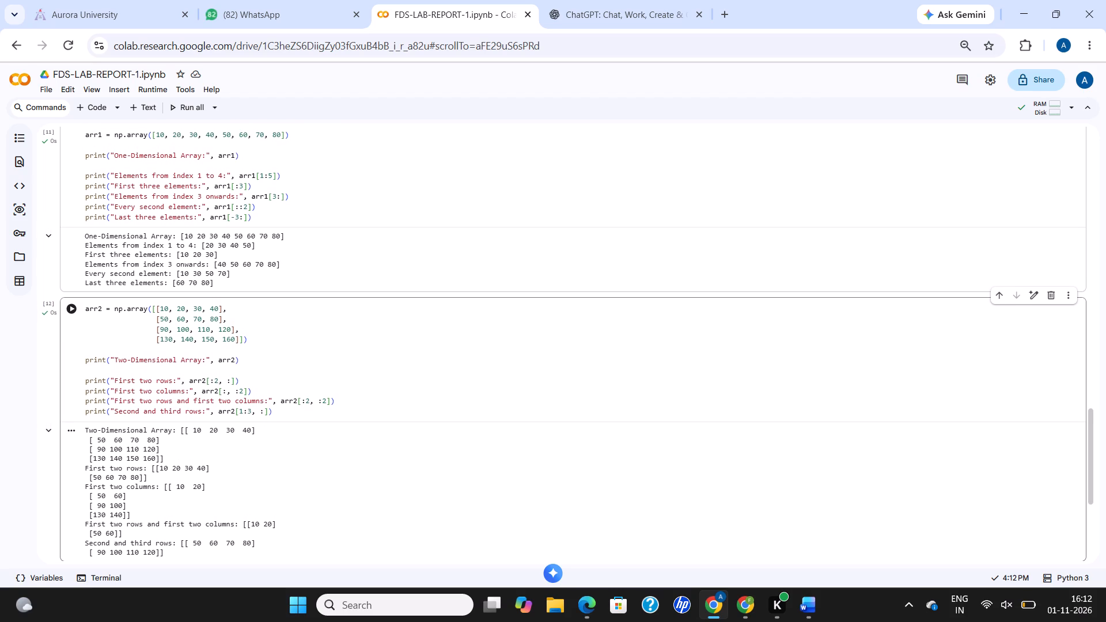
scroll(132, 409, "up", 2)
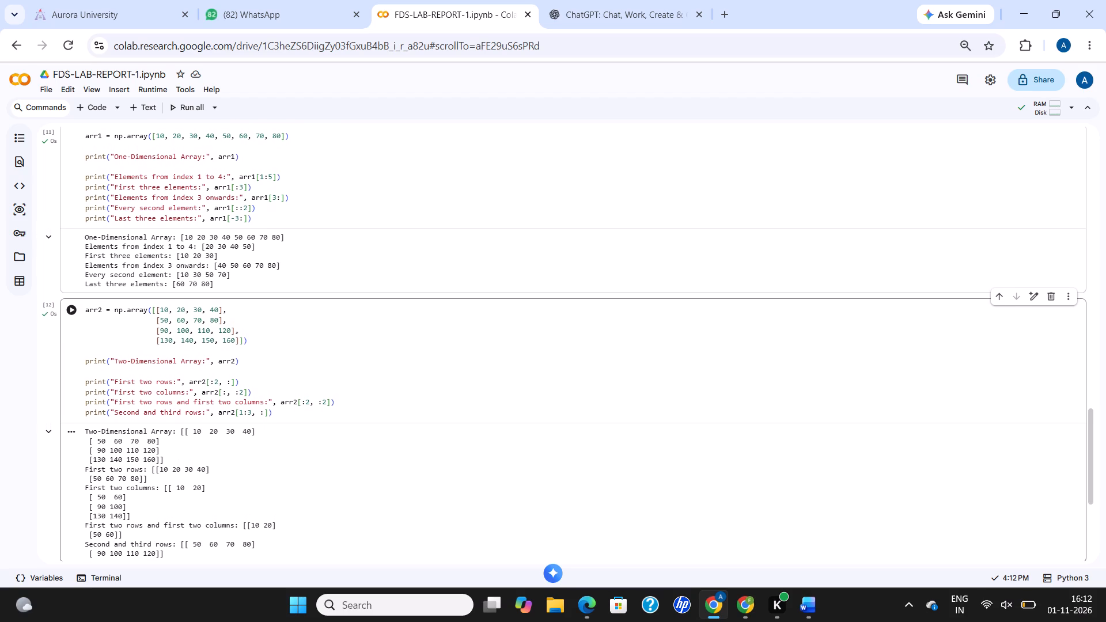
scroll(132, 409, "up", 1)
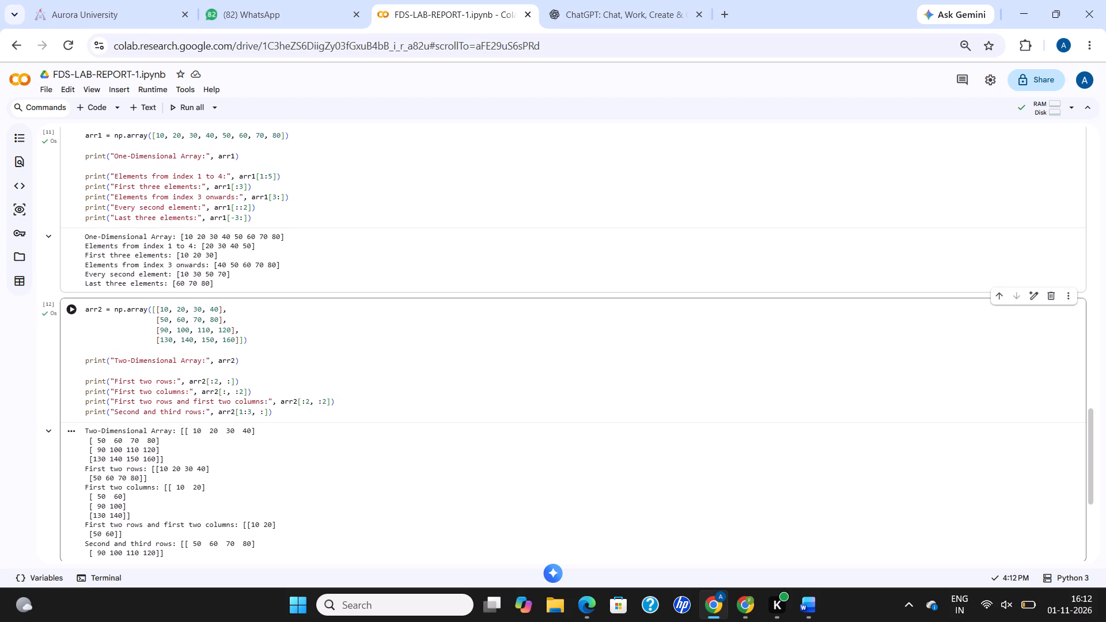
scroll(132, 409, "up", 1)
key("Print")
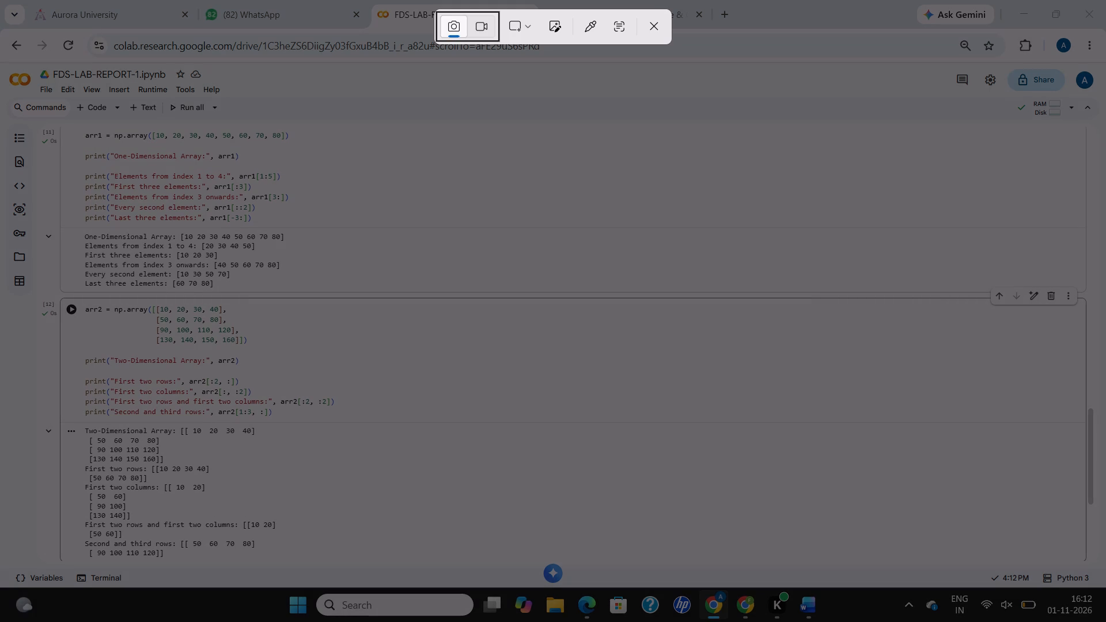
left_click_drag(0, 27, 1105, 606)
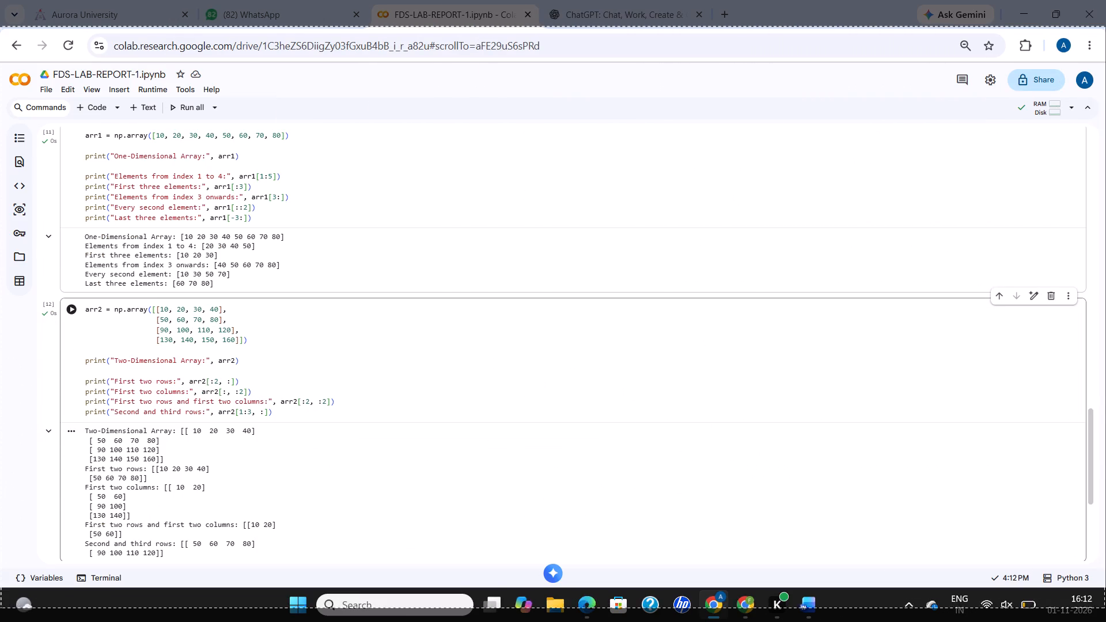
left_click_drag(1105, 606, 1104, 588)
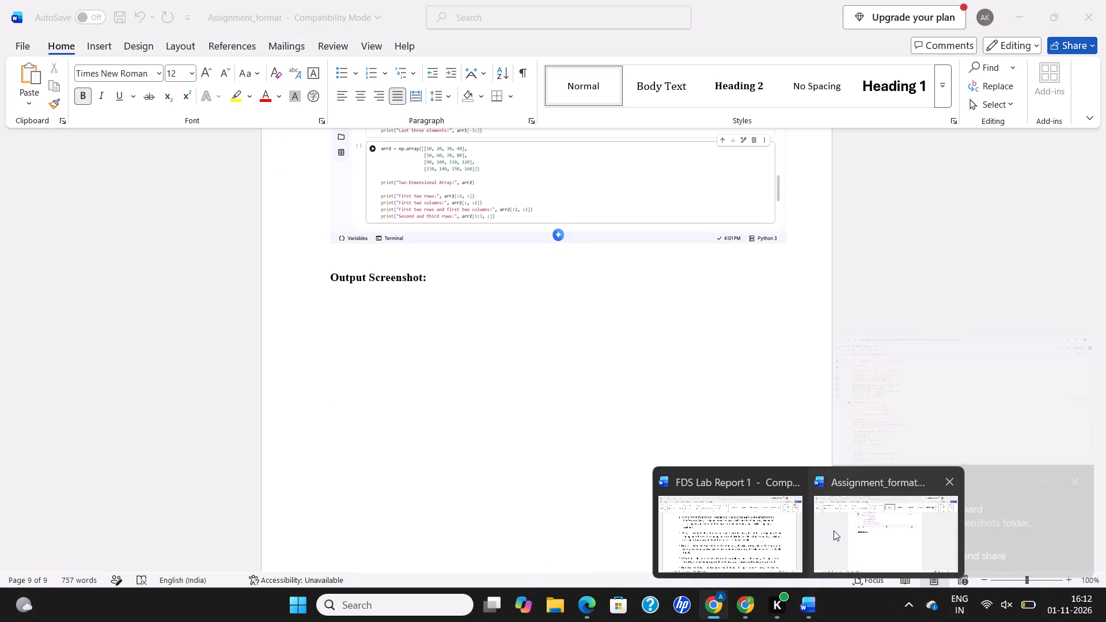
Switch to the Assignment_format document in Word and paste the captured output screenshot below the "Output Screenshot:" label.
left_click(834, 530)
key("ctrl+v")
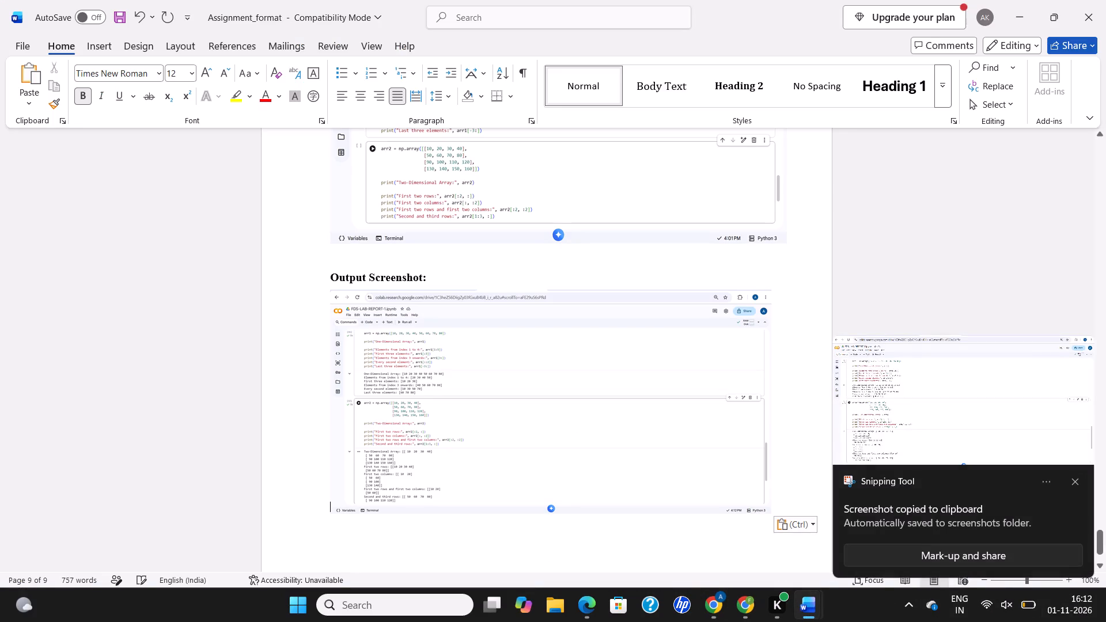
Stretch the pasted output screenshot taller to just above the page footer and slightly wider to match the code screenshot's width.
left_click(582, 442)
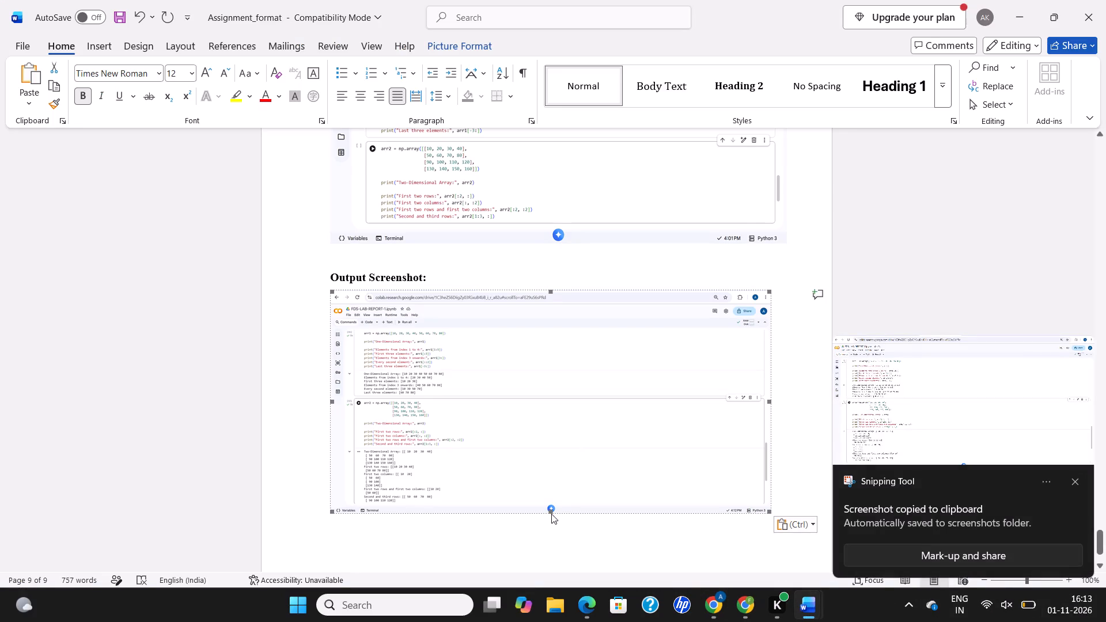
scroll(551, 514, "down", 1)
left_click_drag(551, 425, 555, 437)
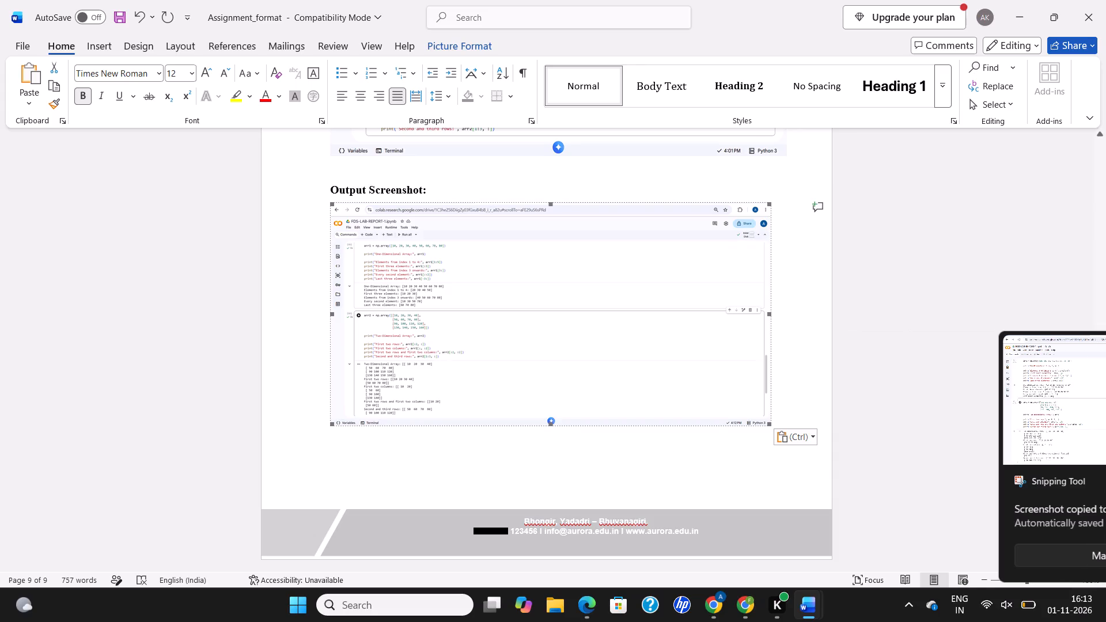
left_click_drag(555, 437, 575, 499)
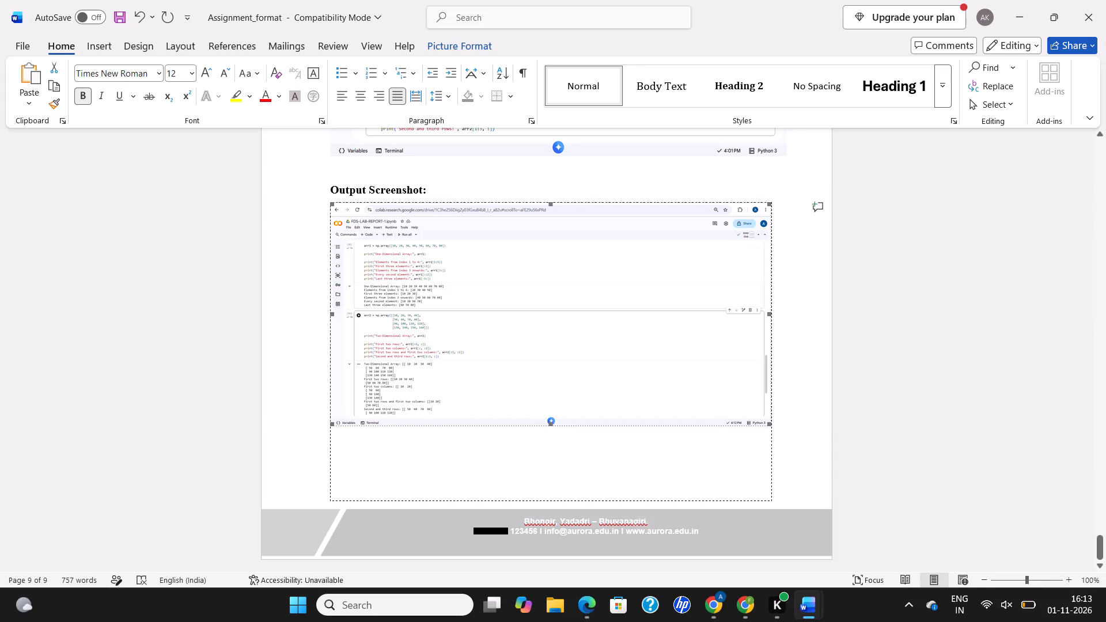
left_click_drag(769, 352, 786, 349)
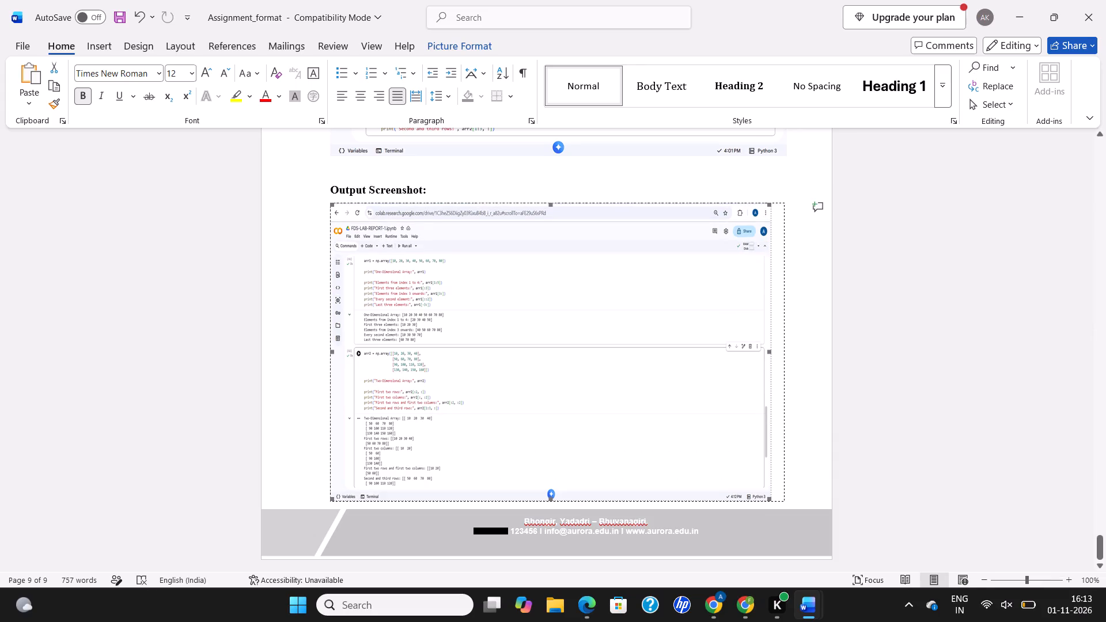
left_click_drag(786, 349, 784, 349)
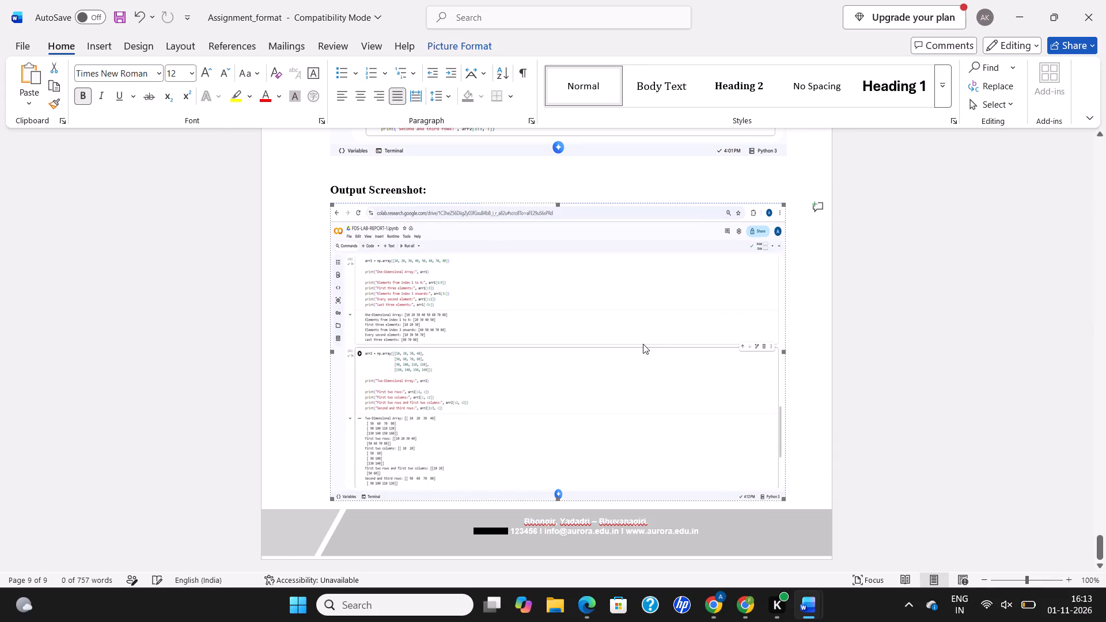
Add a bold "Explanation:" heading on a new line after the output screenshot and turn bold off for the line below it.
scroll(643, 344, "down", 1)
scroll(508, 364, "down", 1)
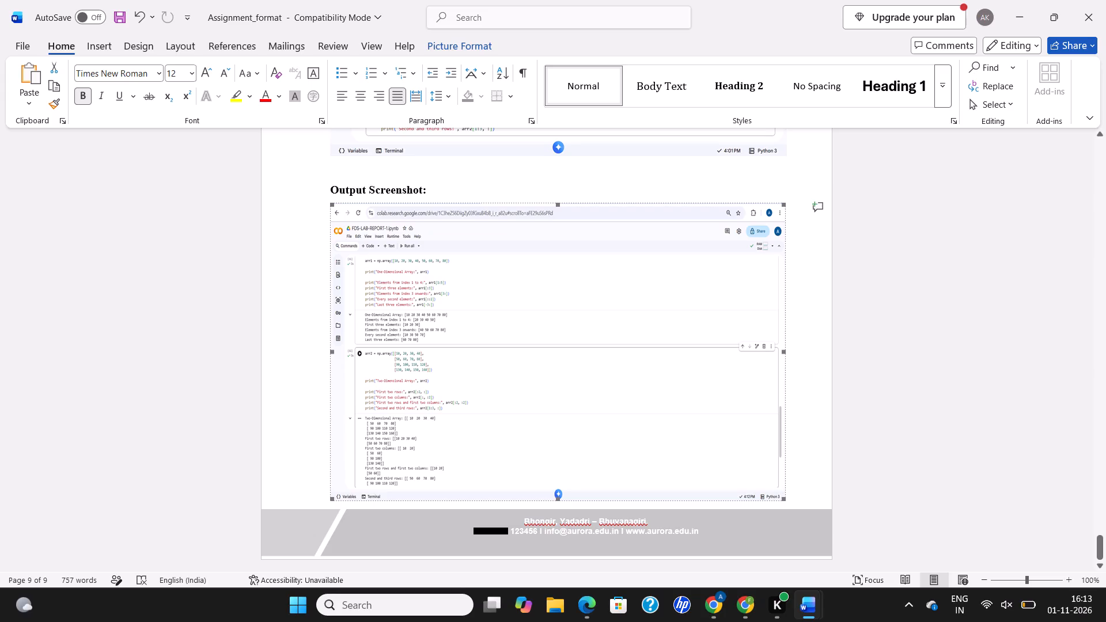
left_click(797, 497)
key("Return")
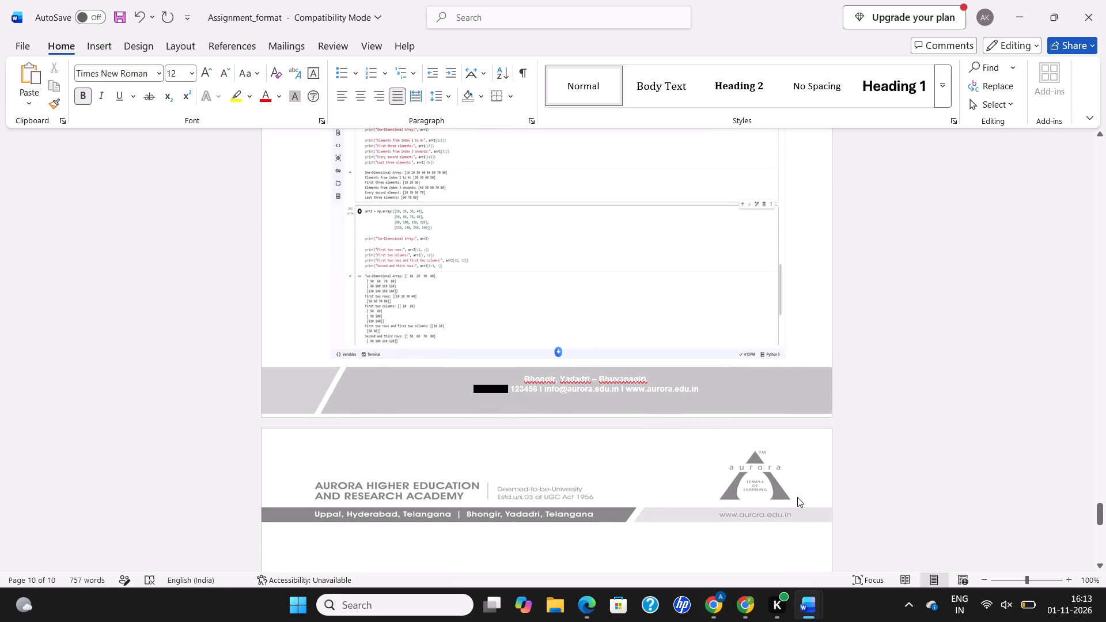
key("shift+e")
type("xplanation:")
key("Return")
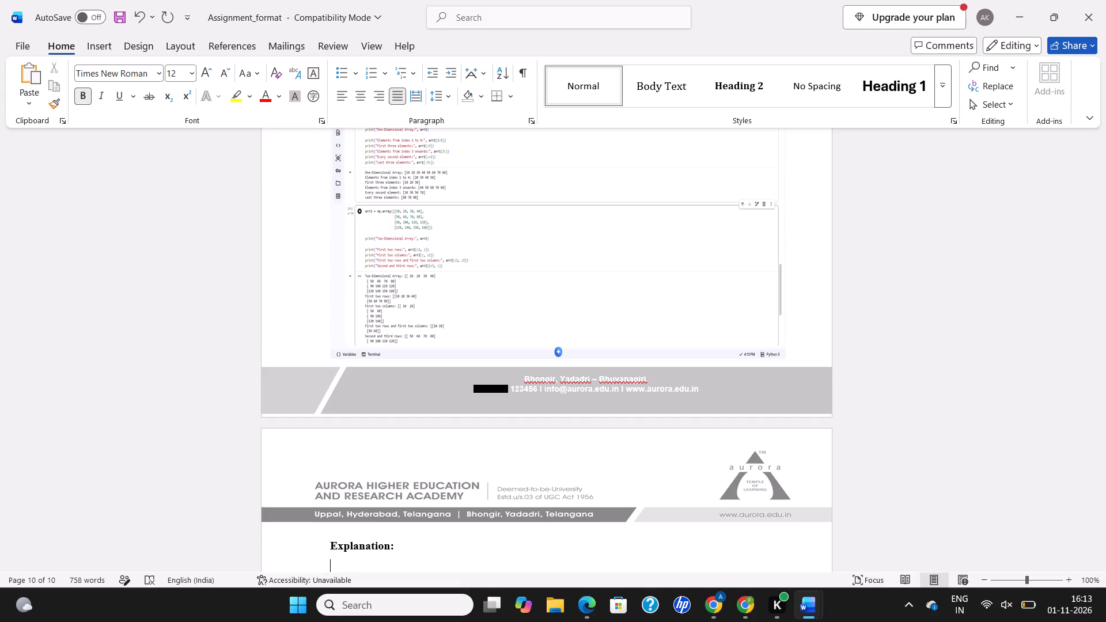
key("ctrl+b")
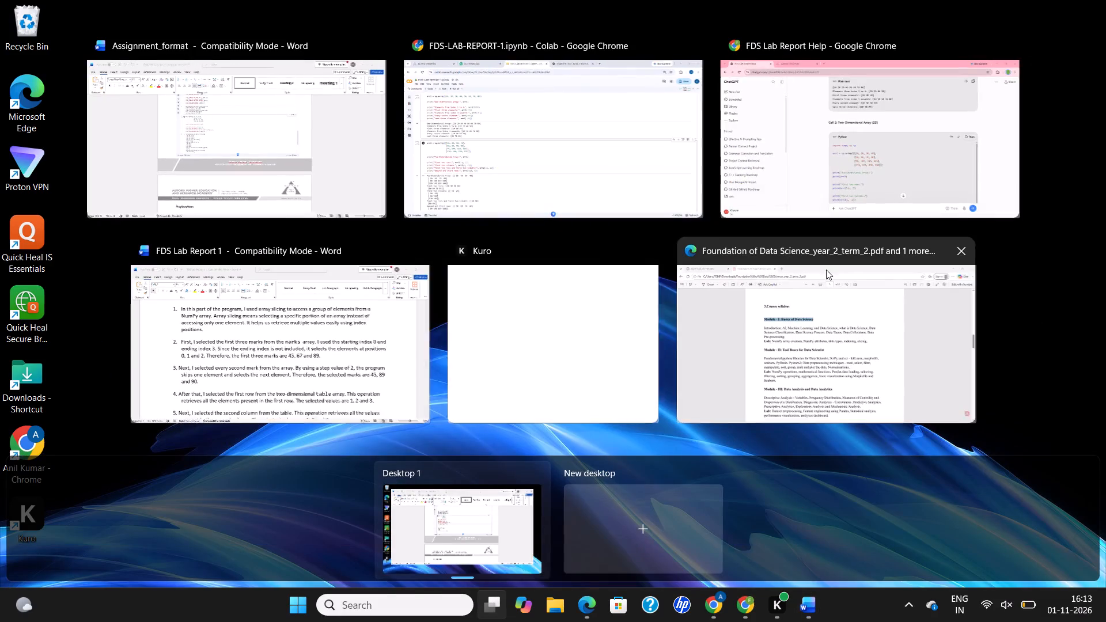
left_click(771, 168)
scroll(590, 363, "down", 2)
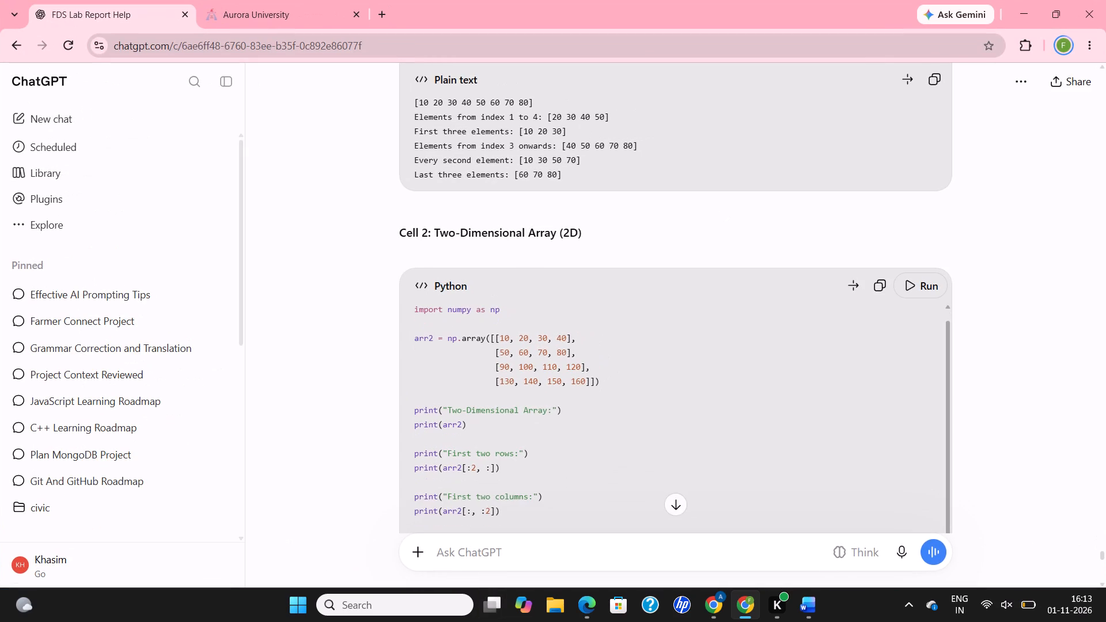
scroll(590, 363, "down", 7)
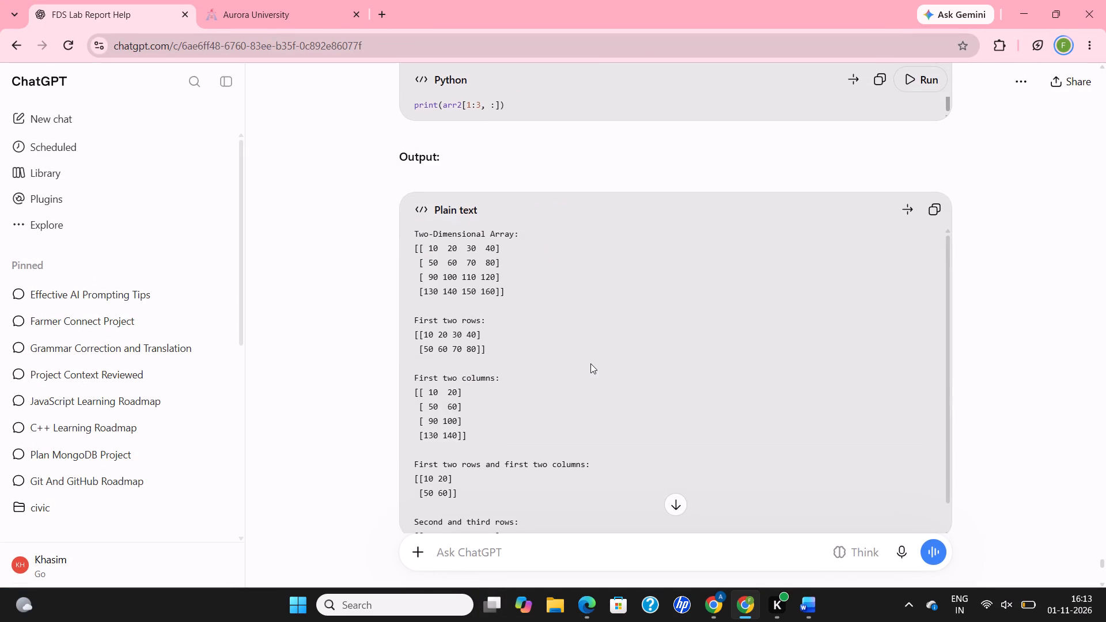
scroll(590, 363, "down", 4)
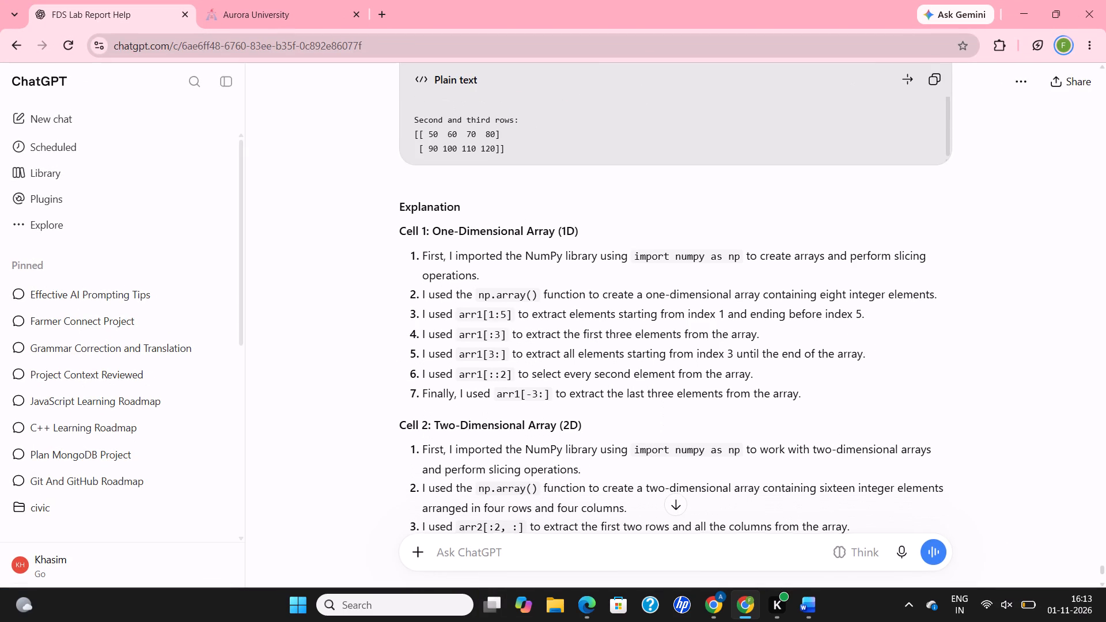
scroll(590, 363, "down", 1)
scroll(590, 363, "up", 1)
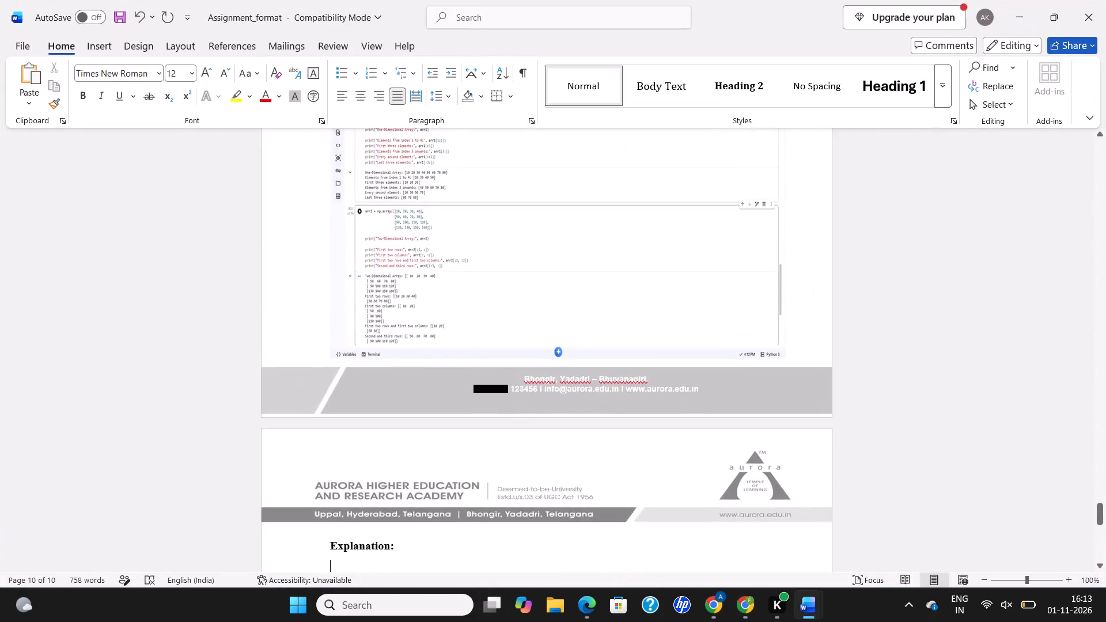
scroll(419, 344, "down", 1)
key("ctrl+v")
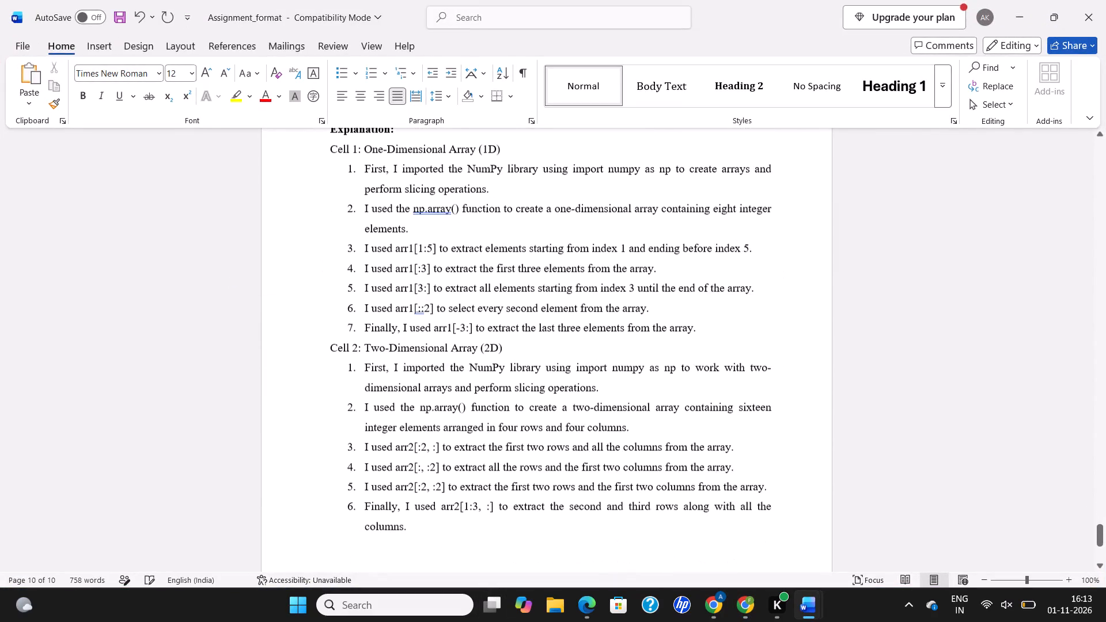
Delete the first numbered point about importing the NumPy library under "Cell 1: One-Dimensional Array (1D)".
left_click(495, 188)
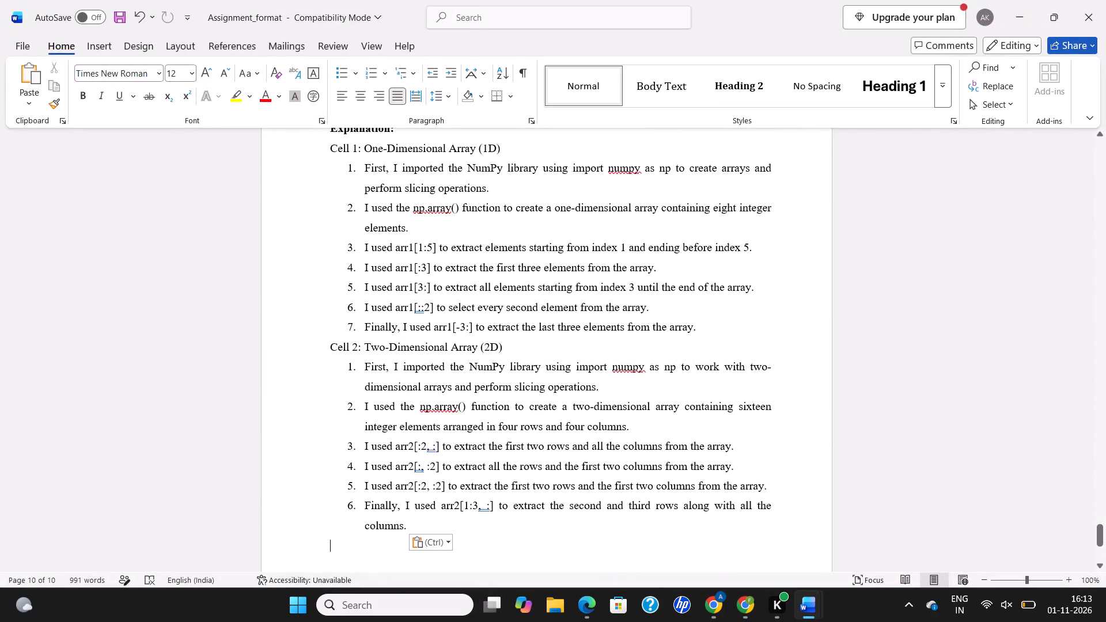
key("BackSpace")
key("BackSpace")
key("BackSpace")
key("BackSpace")
key("BackSpace")
key("BackSpace")
key("BackSpace")
key("BackSpace")
key("BackSpace")
key("BackSpace")
key("BackSpace")
key("BackSpace")
key("BackSpace")
key("BackSpace")
key("BackSpace")
key("BackSpace")
key("BackSpace")
key("BackSpace")
key("BackSpace")
key("BackSpace")
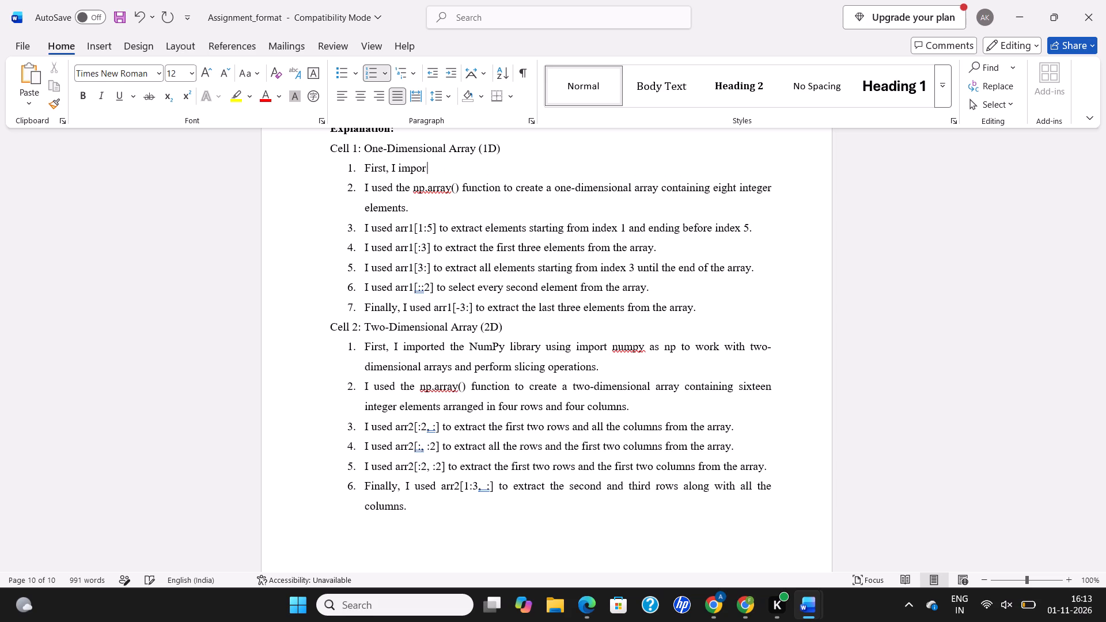
key("BackSpace")
key("BackSpace")
key("BackSpace")
key("BackSpace")
key("BackSpace")
key("BackSpace")
key("BackSpace")
key("BackSpace")
key("BackSpace")
key("BackSpace")
key("BackSpace")
key("BackSpace")
key("BackSpace")
key("BackSpace")
key("BackSpace")
key("BackSpace")
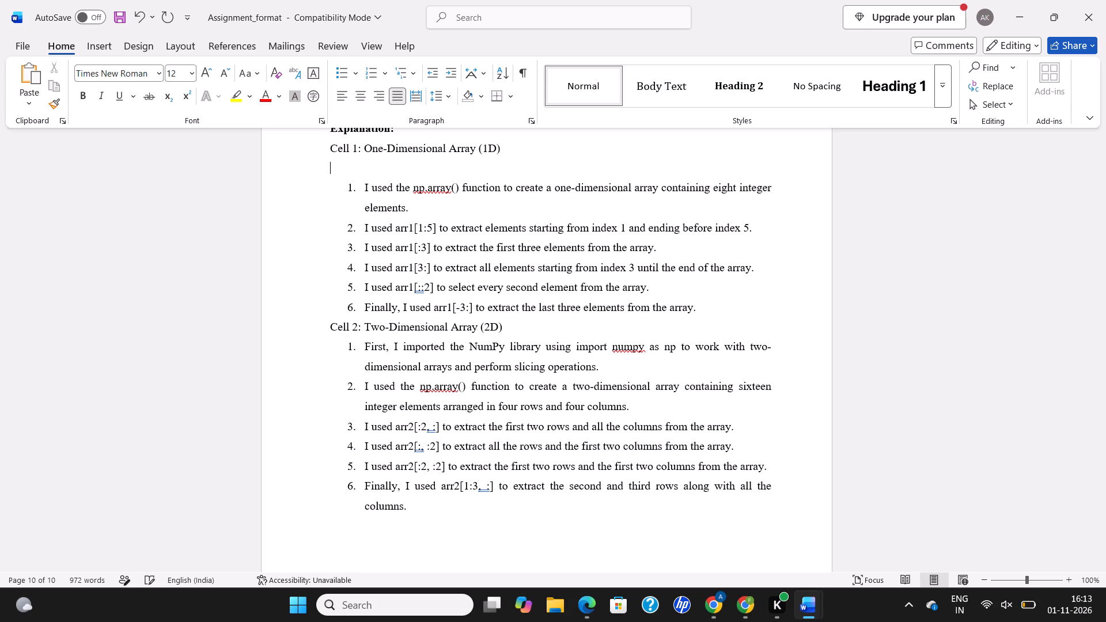
key("BackSpace")
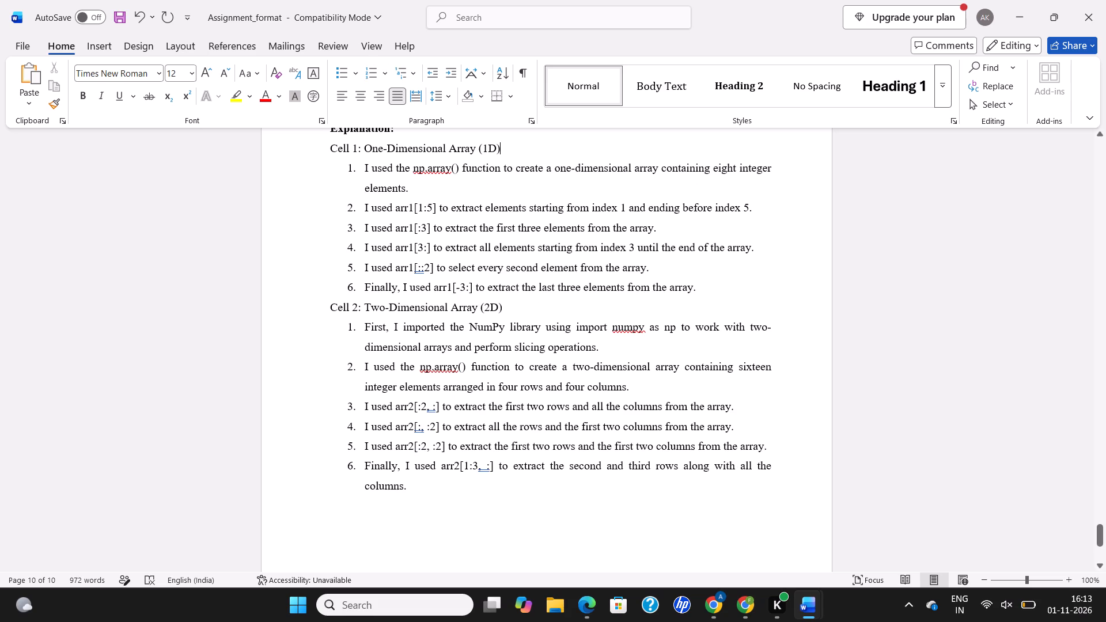
Delete the first numbered point about importing the NumPy library under "Cell 2: Two-Dimensional Array (2D)".
left_click(605, 349)
key("BackSpace")
key("BackSpace")
key("BackSpace")
key("BackSpace")
key("BackSpace")
key("BackSpace")
key("BackSpace")
key("BackSpace")
key("BackSpace")
key("BackSpace")
key("BackSpace")
key("BackSpace")
key("BackSpace")
key("BackSpace")
key("BackSpace")
key("BackSpace")
key("BackSpace")
key("BackSpace")
key("BackSpace")
key("BackSpace")
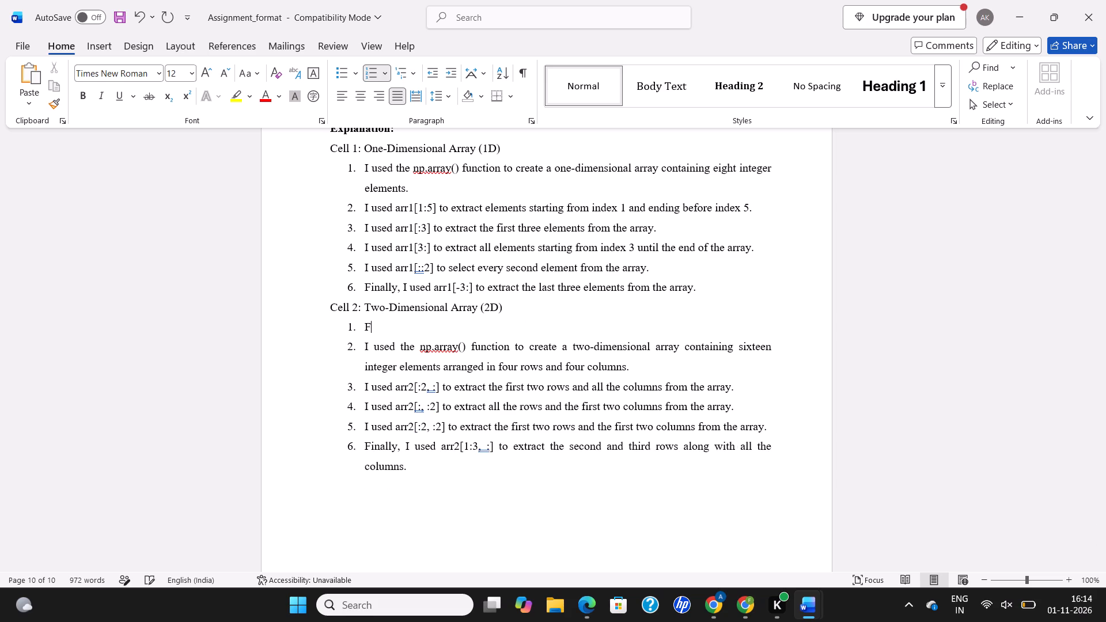
key("BackSpace")
key("BackSpace")
key("BackSpace")
key("BackSpace")
key("BackSpace")
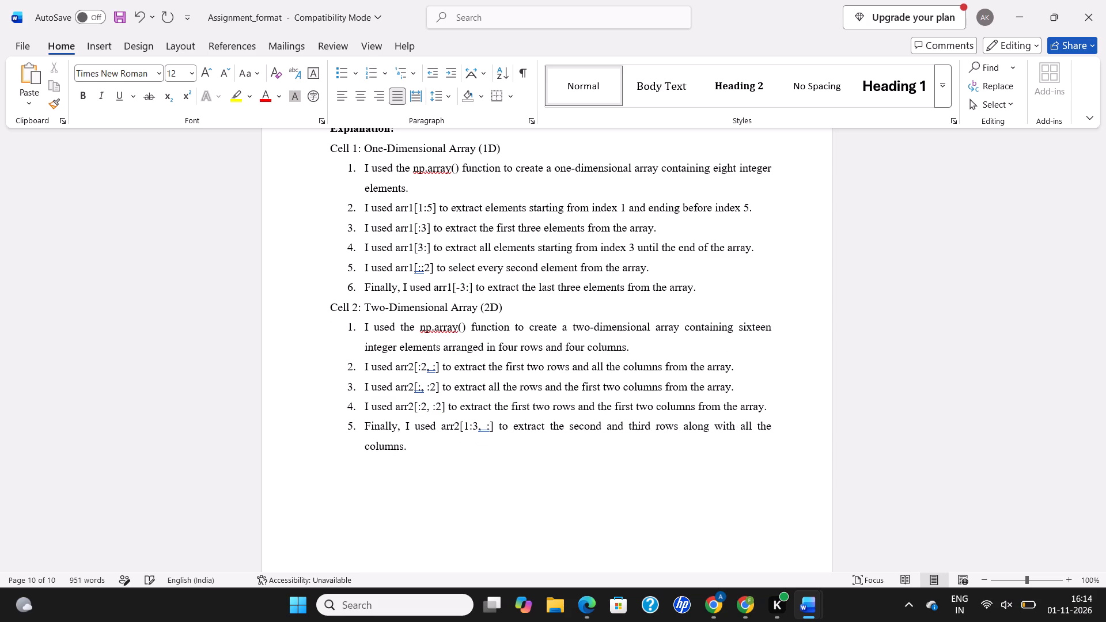
Apply 1.5 line spacing to all the explanation text, from the Cell 1 heading to the last Cell 2 point.
scroll(660, 356, "up", 1)
scroll(396, 310, "down", 1)
scroll(396, 310, "up", 1)
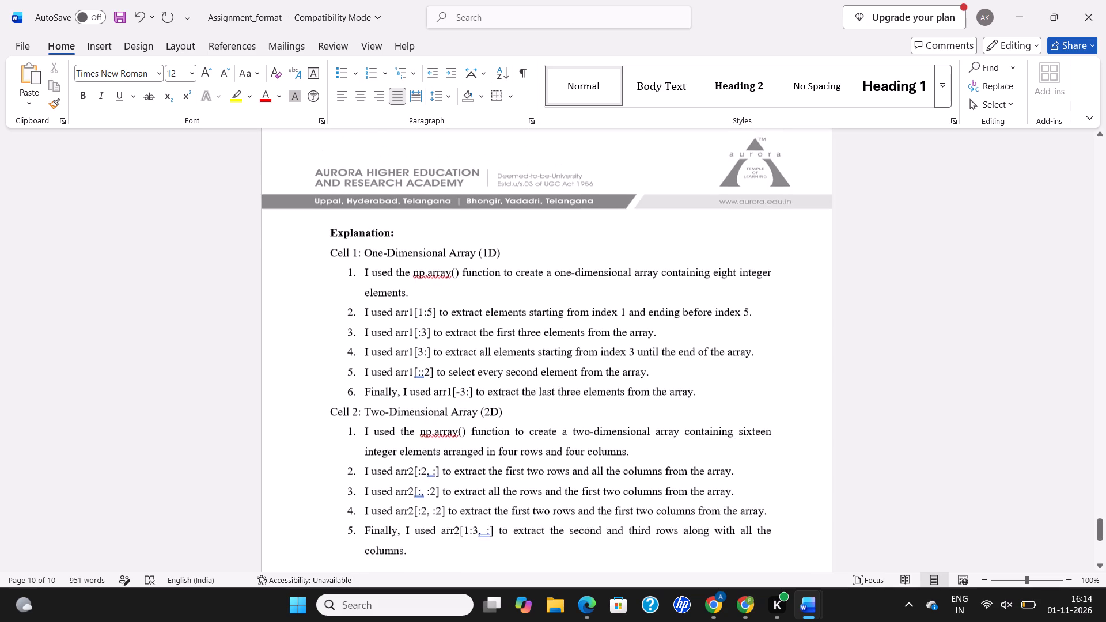
scroll(396, 310, "down", 2)
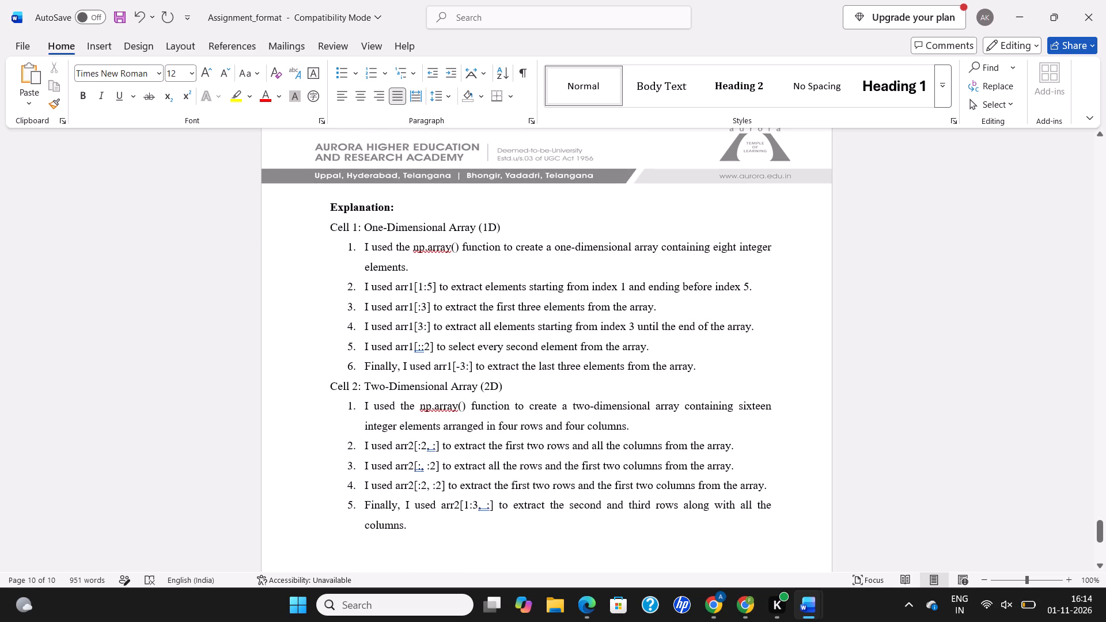
left_click_drag(408, 526, 328, 229)
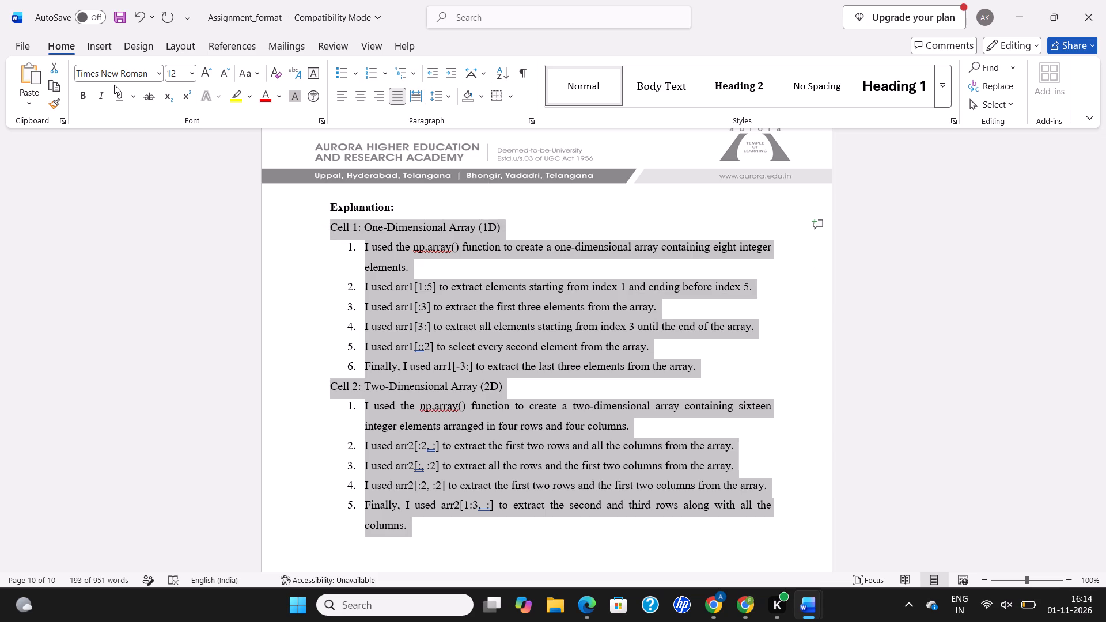
left_click(455, 100)
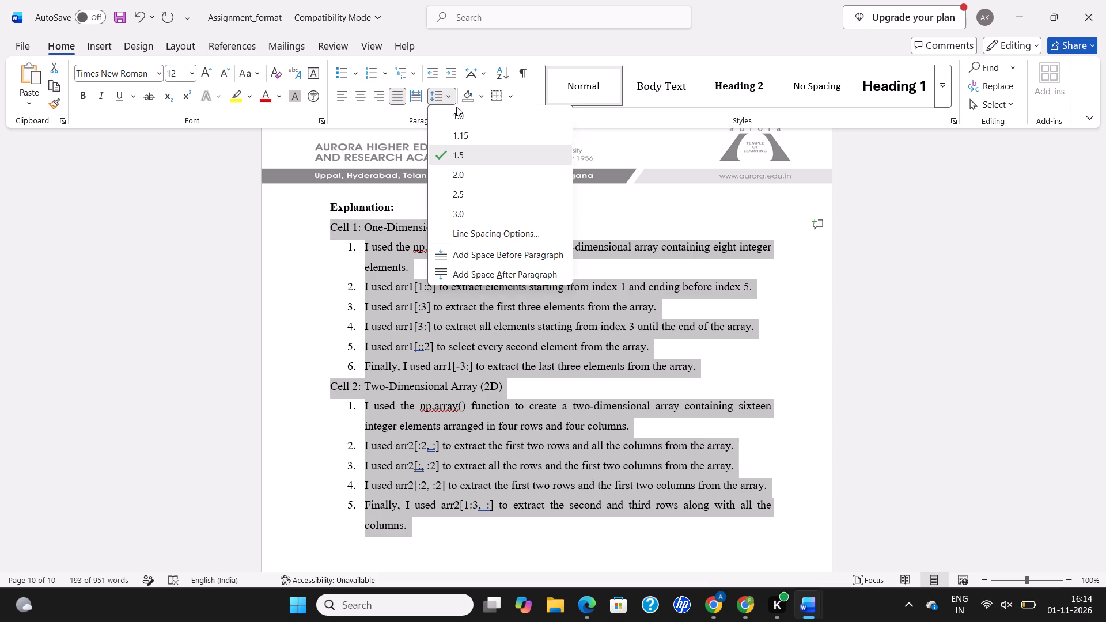
left_click(460, 157)
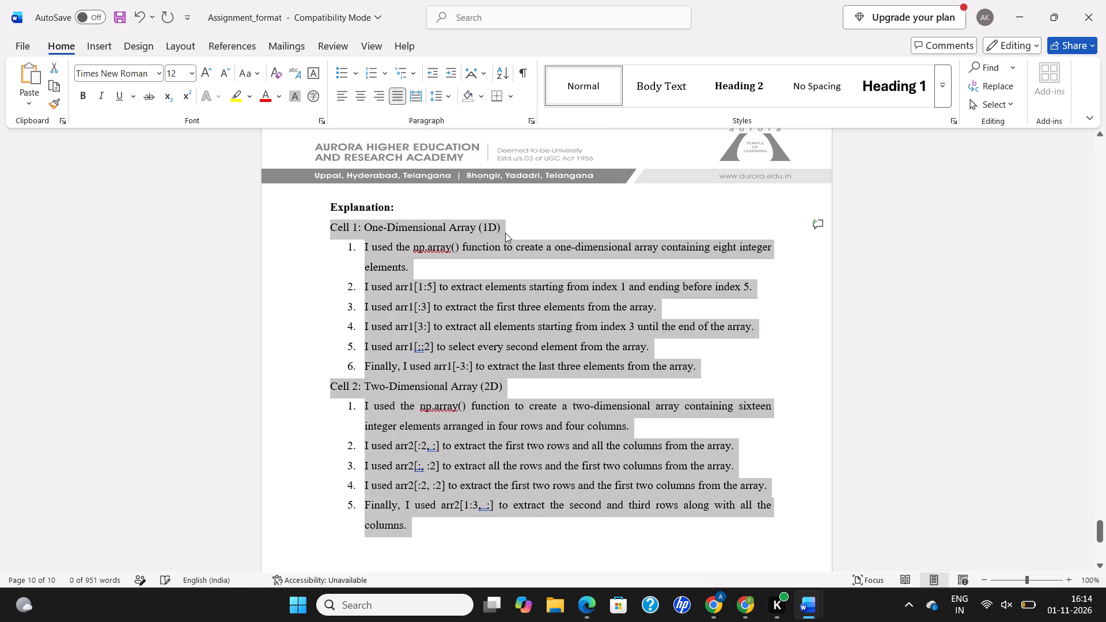
Make the "Cell 1: One-Dimensional Array (1D)" and "Cell 2: Two-Dimensional Array (2D)" headings bold.
left_click(506, 229)
left_click_drag(505, 227, 468, 225)
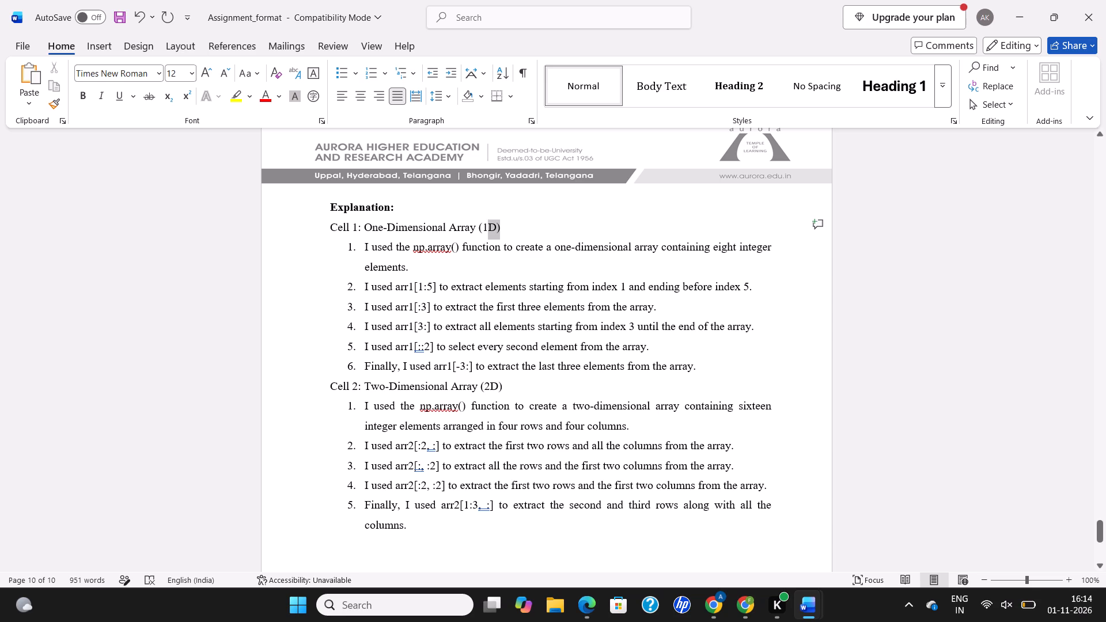
left_click_drag(468, 225, 338, 230)
key("ctrl+b")
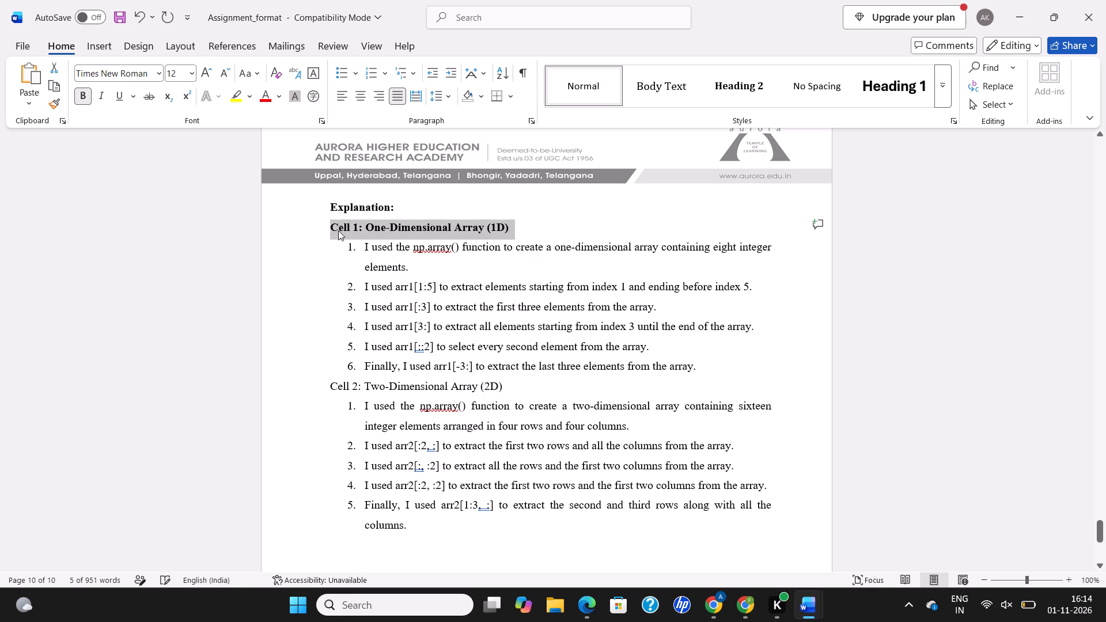
left_click_drag(519, 386, 370, 396)
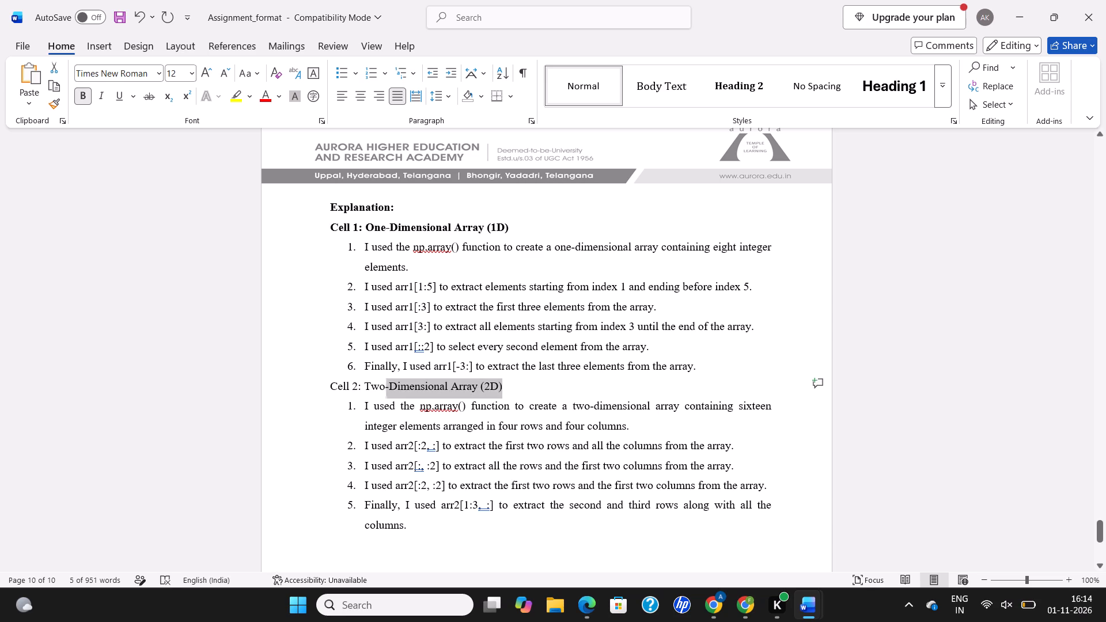
left_click_drag(370, 396, 337, 397)
key("ctrl+b")
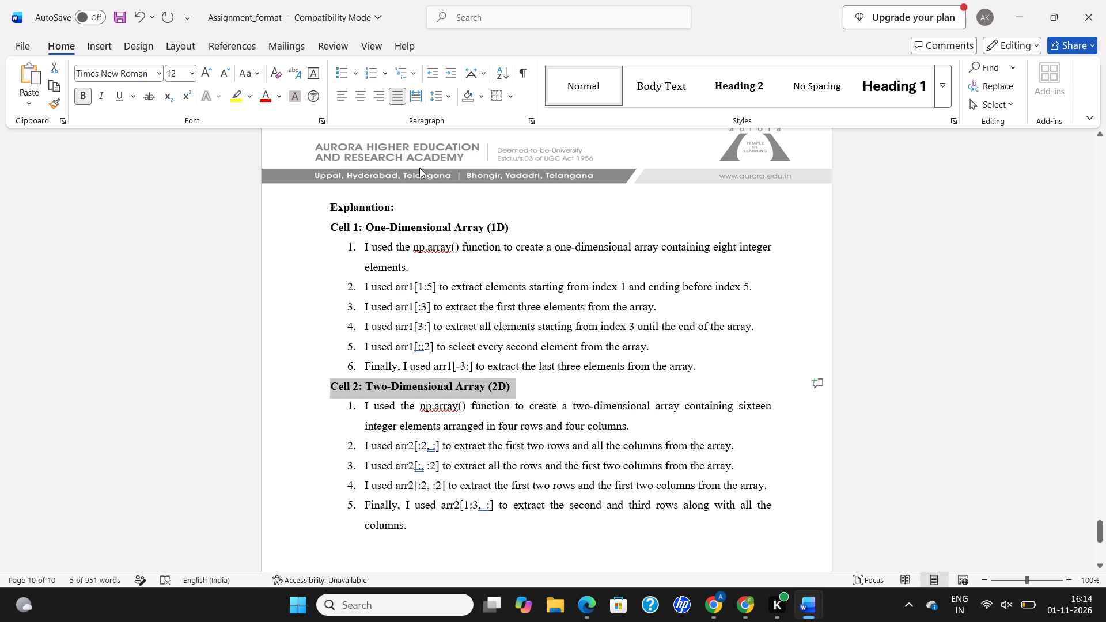
Insert a blank line below "Explanation:" and an unnumbered blank line between the Cell 1 list and the Cell 2 heading.
left_click(408, 210)
key("Return")
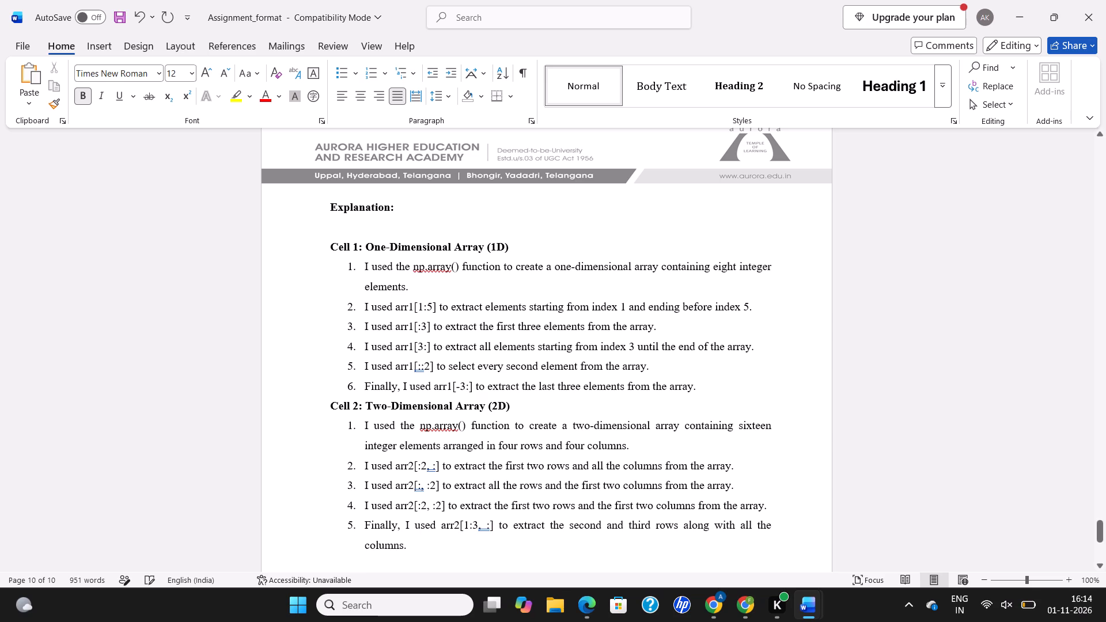
left_click(702, 390)
key("Return")
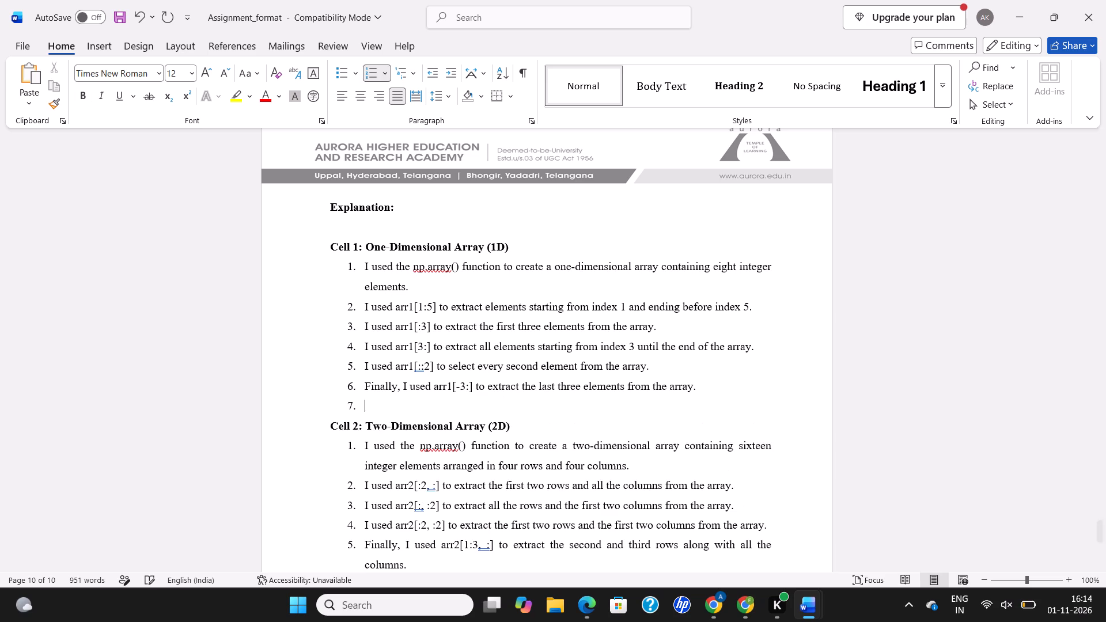
key("BackSpace")
key("BackSpace")
Remove the indent from the blank line above the "Cell 2: Two-Dimensional Array (2D)" heading.
key("BackSpace")
key("BackSpace")
Add a "Result:" line below the Cell 2 list, separated from the last point by an unnumbered blank line.
scroll(697, 389, "down", 1)
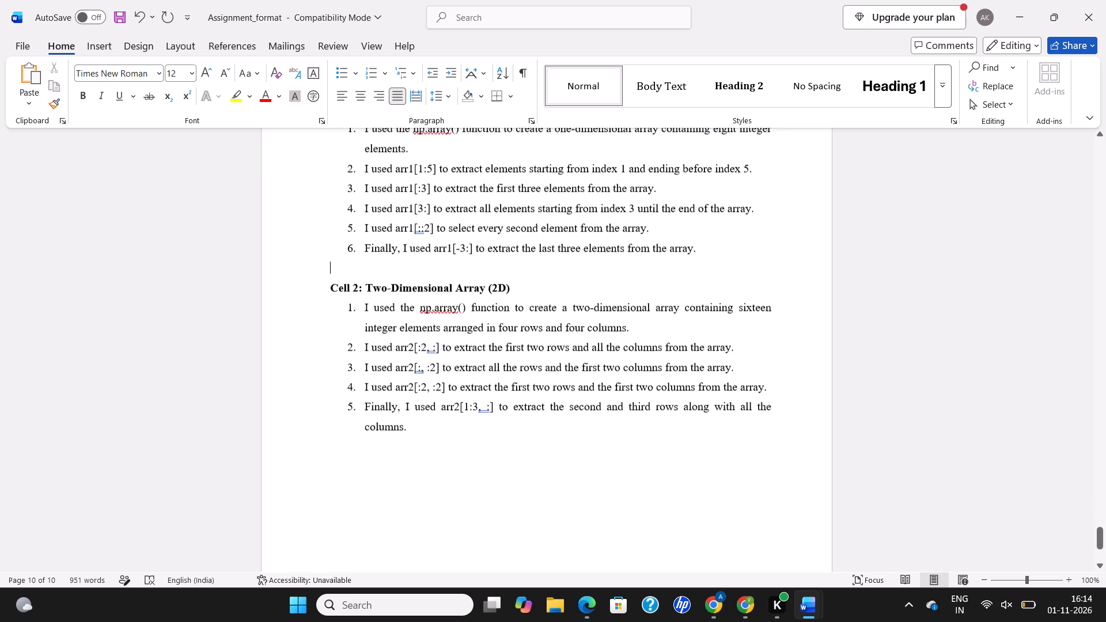
left_click(425, 429)
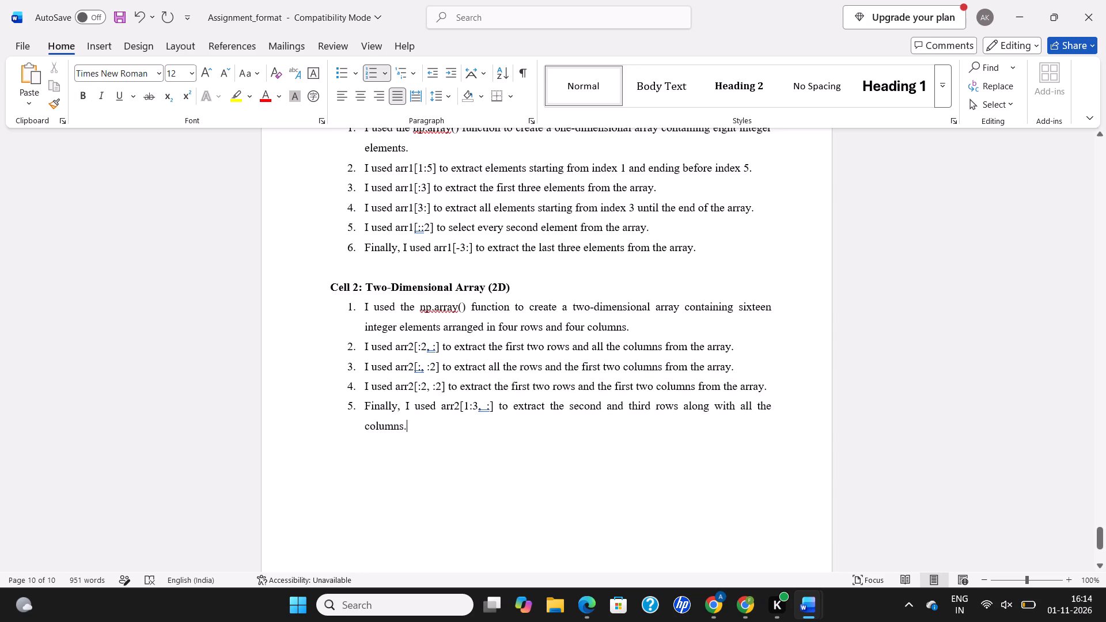
key("Return")
key("BackSpace")
key("BackSpace")
key("BackSpace")
key("Return")
key("ctrl+b")
key("shift+r")
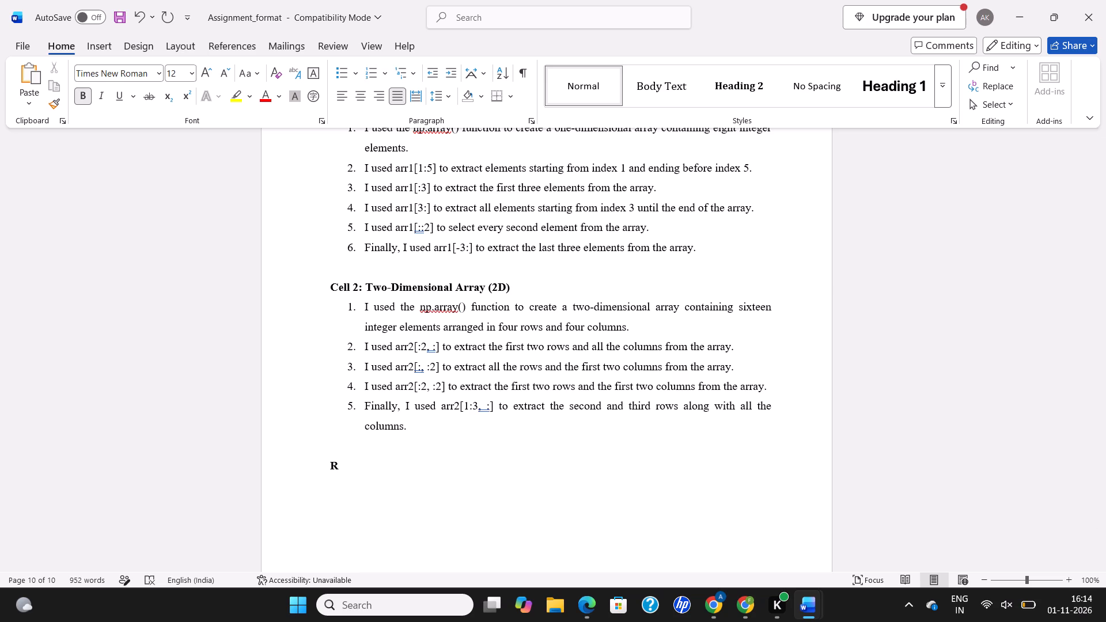
key("e")
key("BackSpace")
key("BackSpace")
key("BackSpace")
key("ctrl+b")
type("Result")
key("shift+colon")
key("Return")
scroll(425, 429, "up", 1)
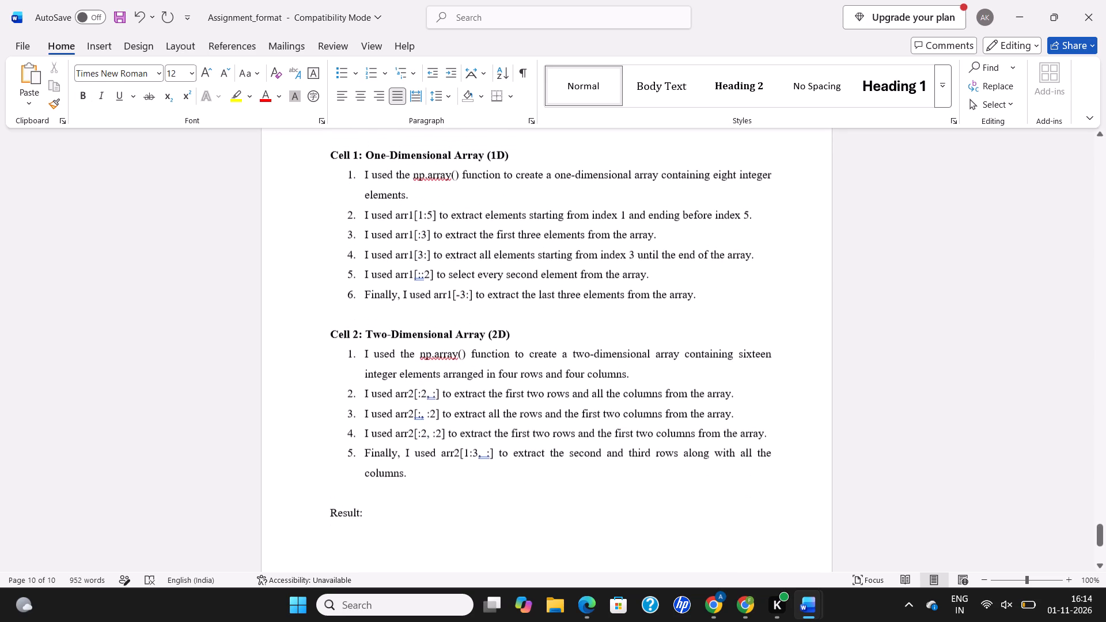
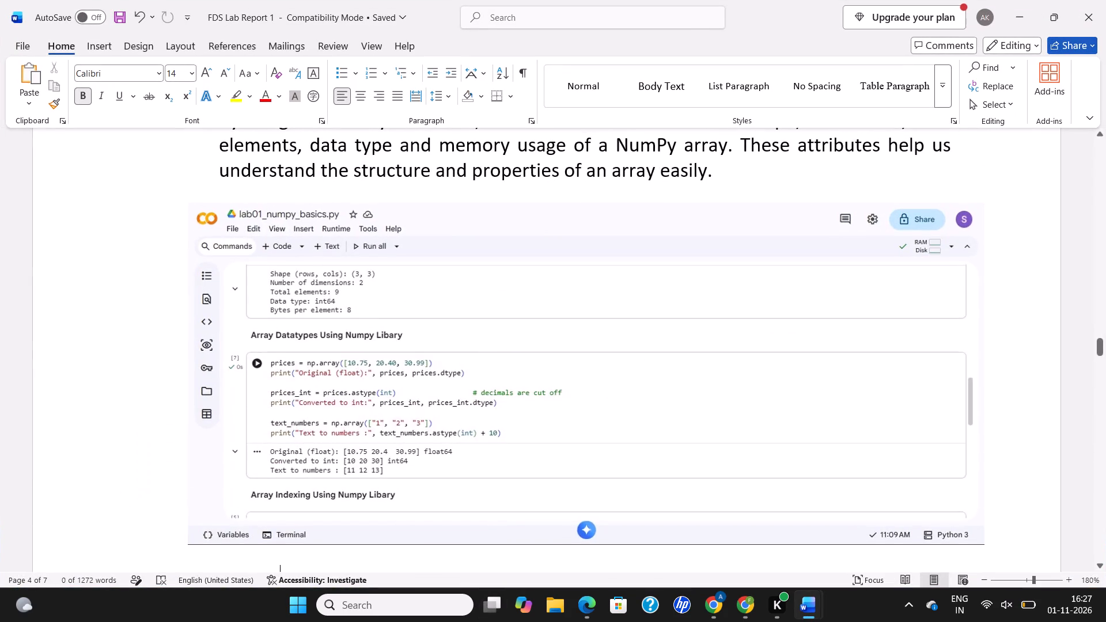
scroll(480, 340, "down", 1)
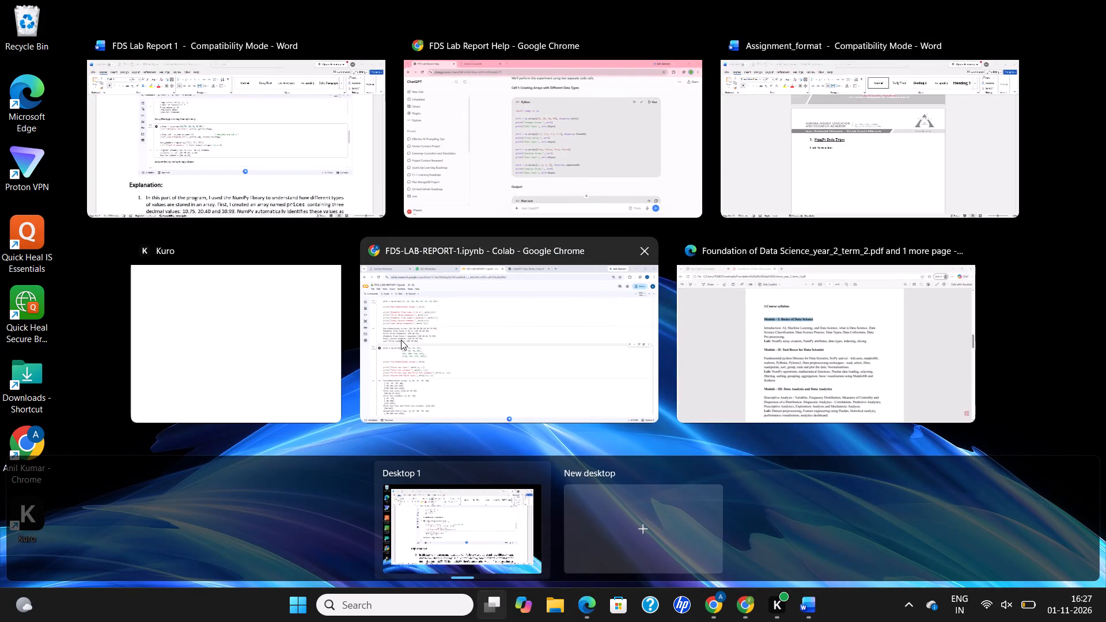
Switch to the FDS-LAB-REPORT-1.ipynb notebook in Colab and add a text cell reading "Numpy Data Types" directly above the NumPy Indexing heading.
left_click(401, 340)
scroll(401, 340, "down", 2)
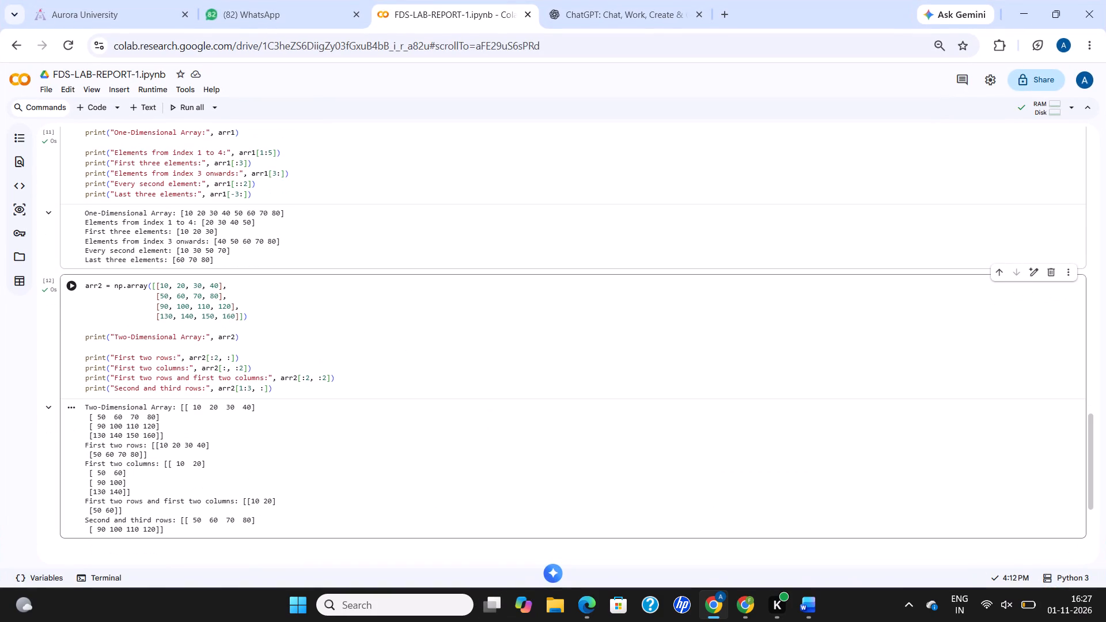
key("ctrl+plus")
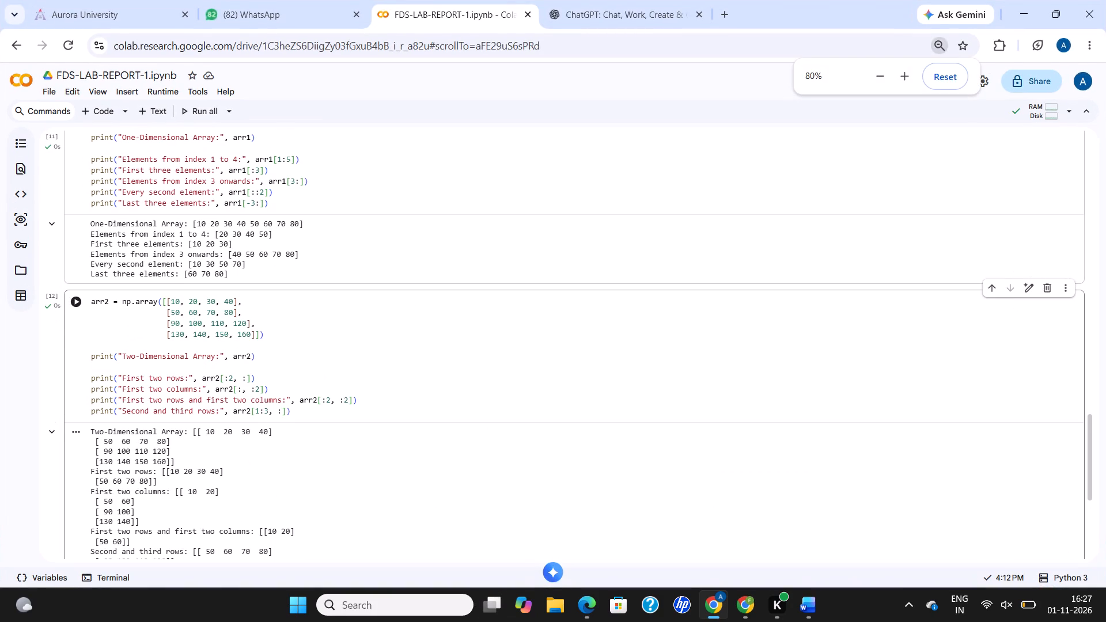
key("ctrl+plus")
scroll(401, 340, "up", 4)
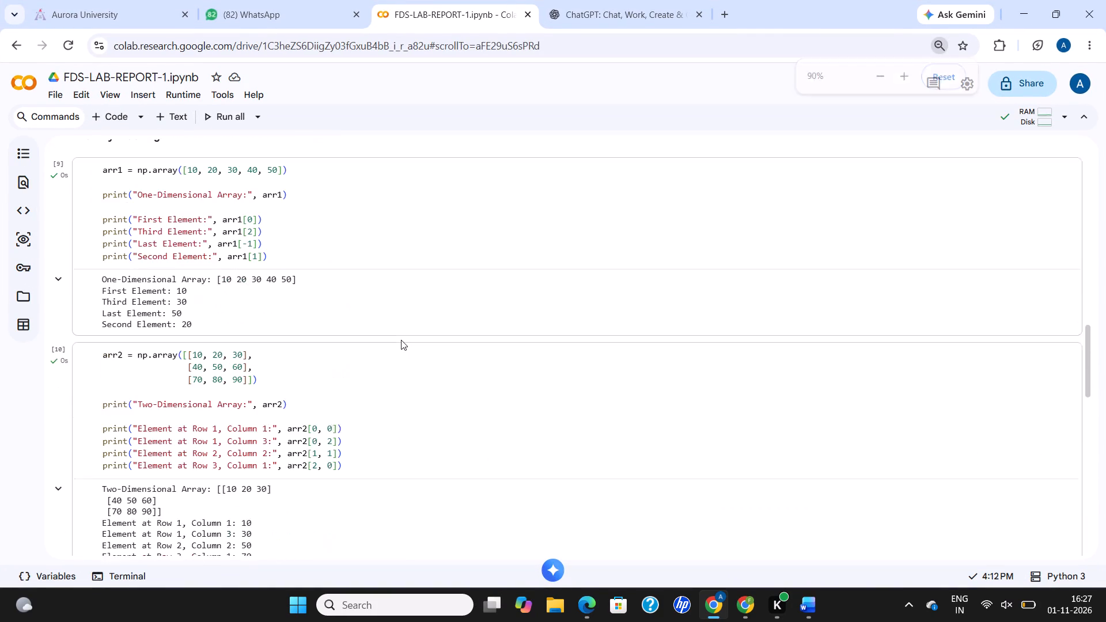
scroll(401, 340, "up", 8)
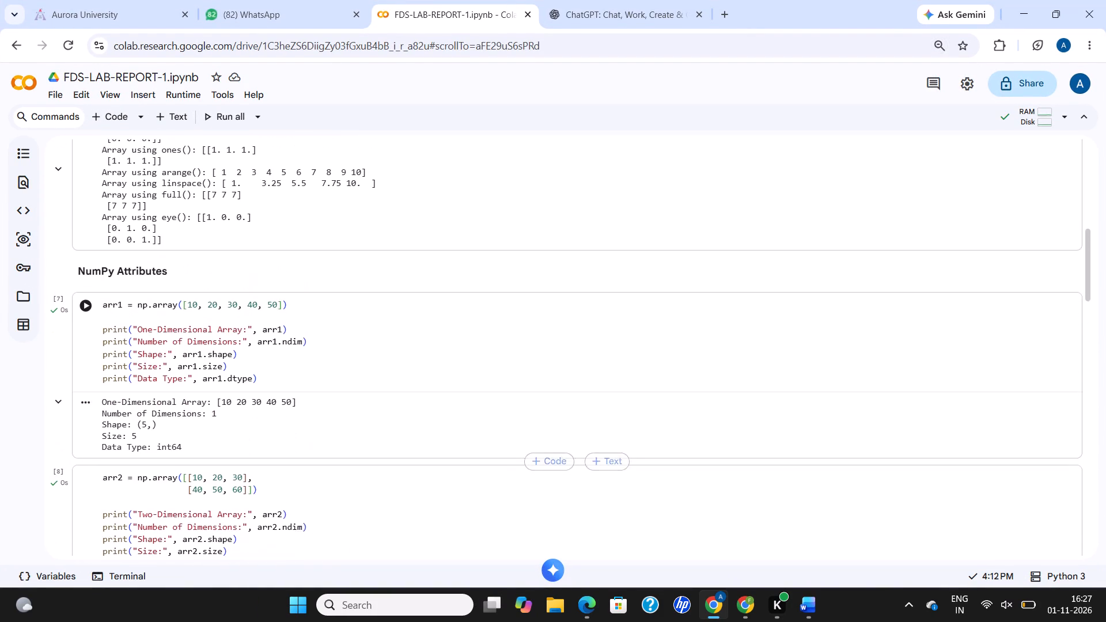
scroll(401, 340, "down", 2)
scroll(414, 442, "down", 1)
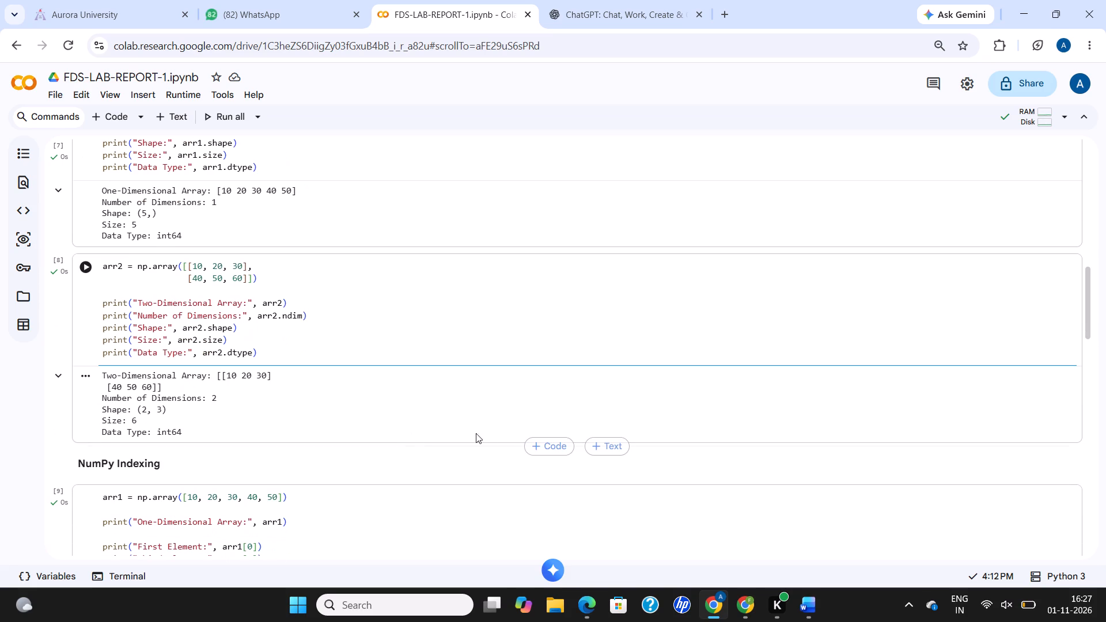
left_click(604, 438)
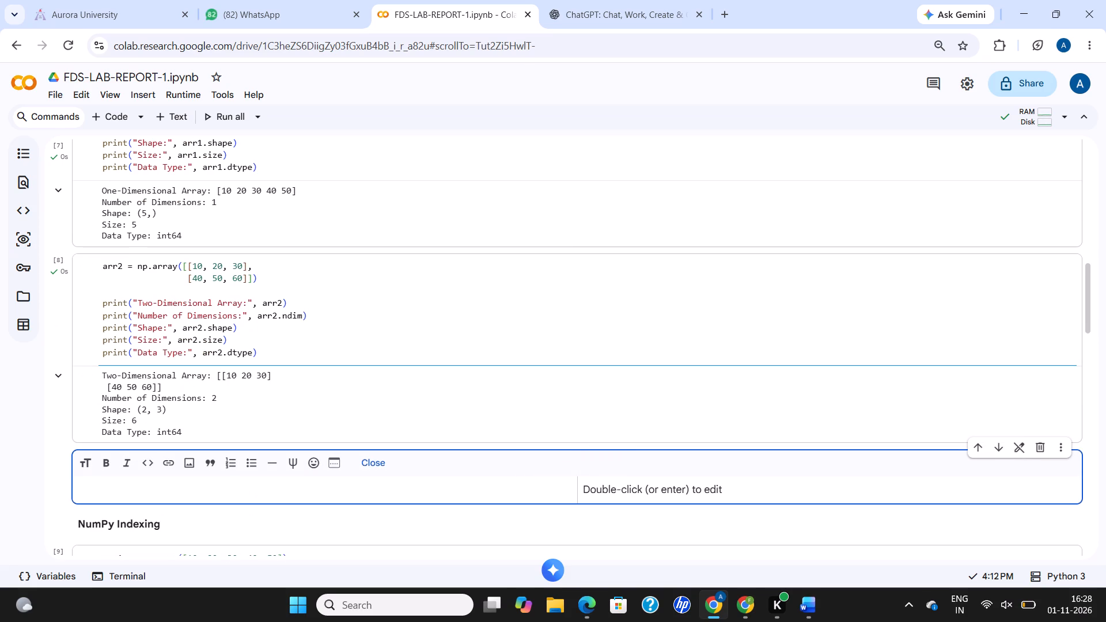
key("shift+n")
type("umpy dat")
key("BackSpace")
key("BackSpace")
key("BackSpace")
type("Data Types")
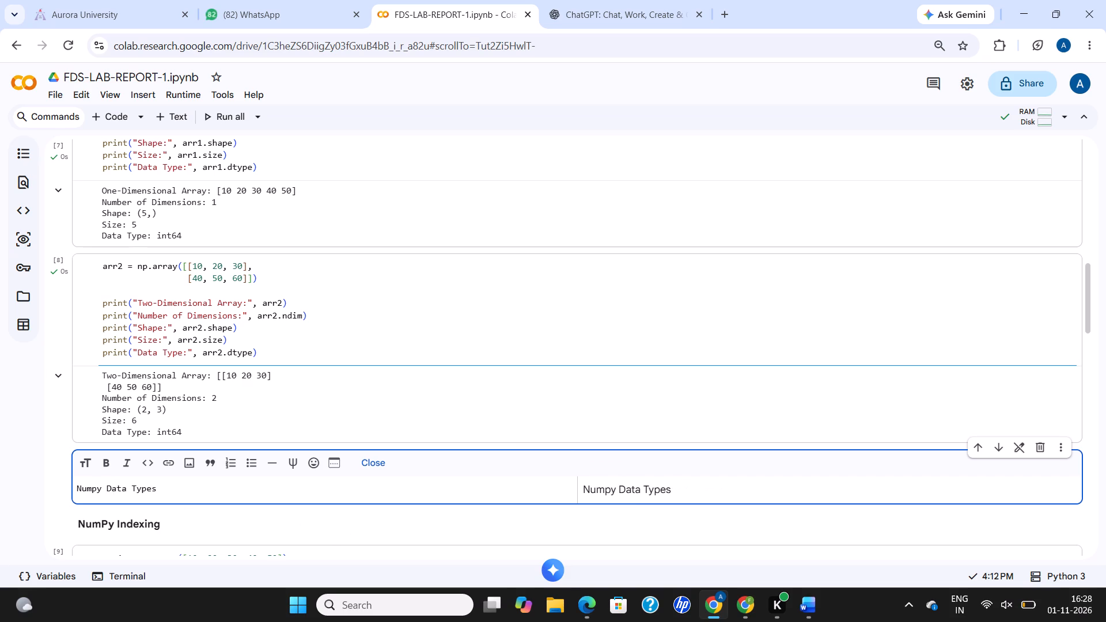
Make the "Numpy Data Types" text bold.
left_click_drag(168, 492, 71, 490)
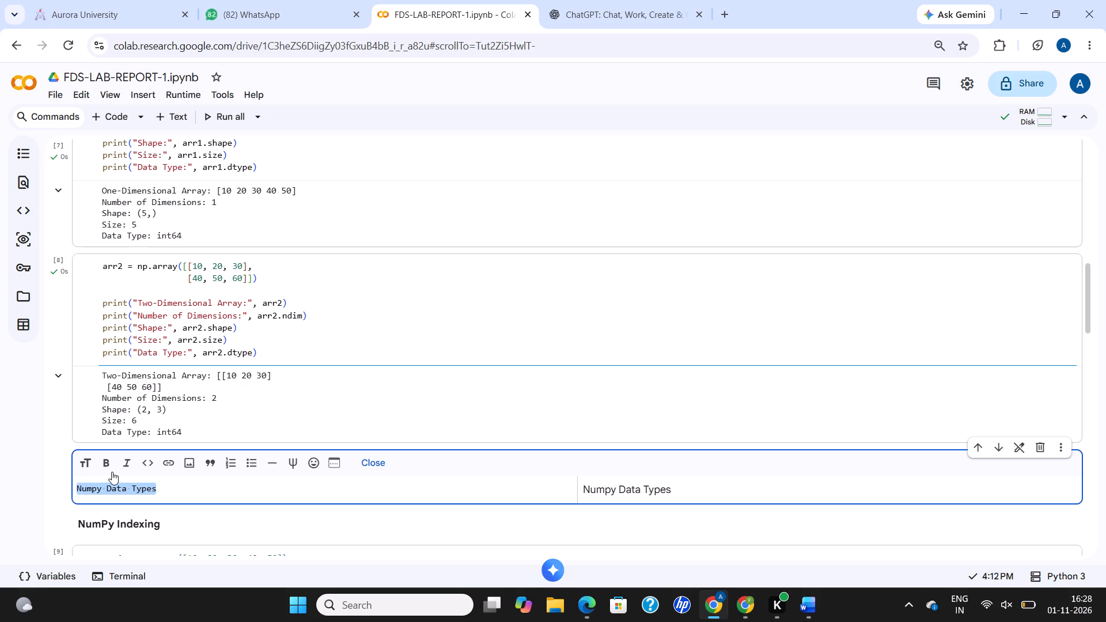
left_click(112, 472)
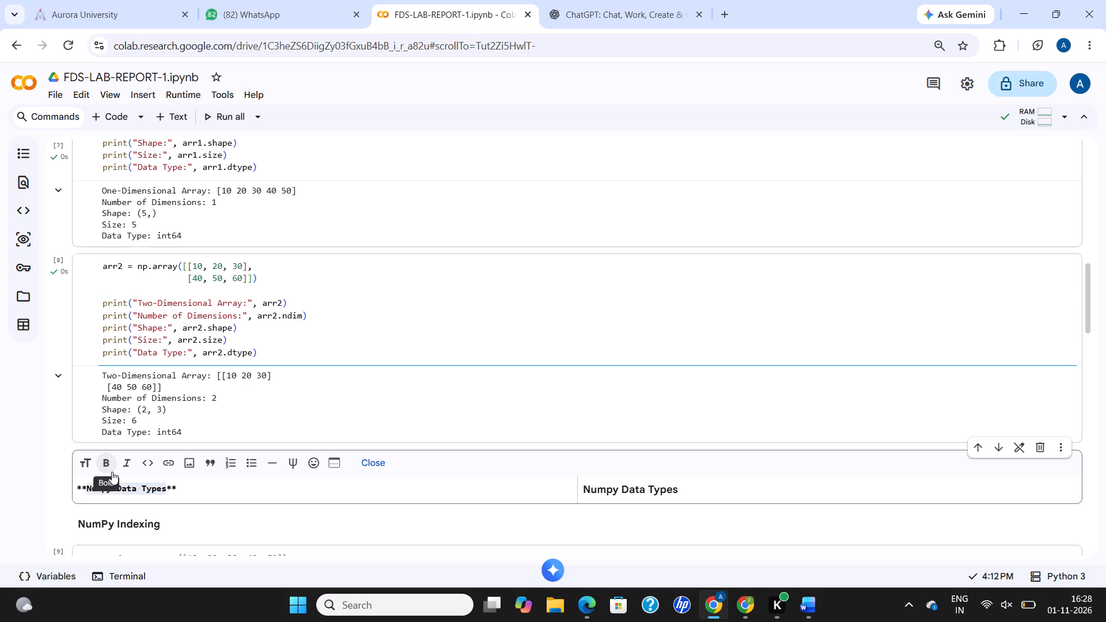
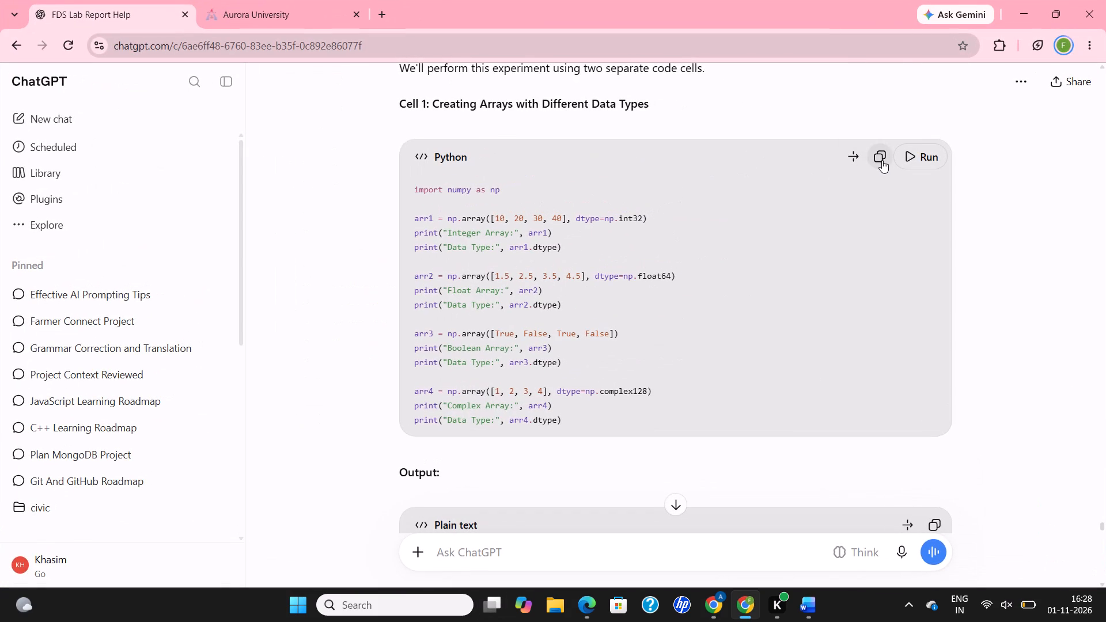
Switch to the FDS-LAB-REPORT-1.ipynb notebook and paste the copied code into the empty cell under the Numpy Data Types heading.
left_click(538, 204)
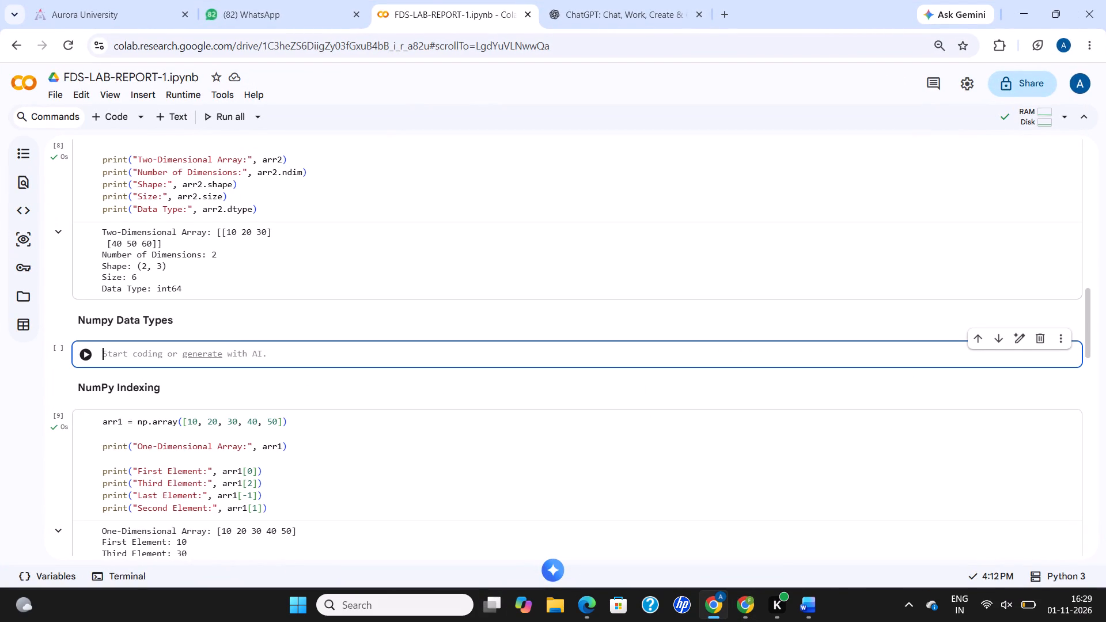
key("ctrl+v")
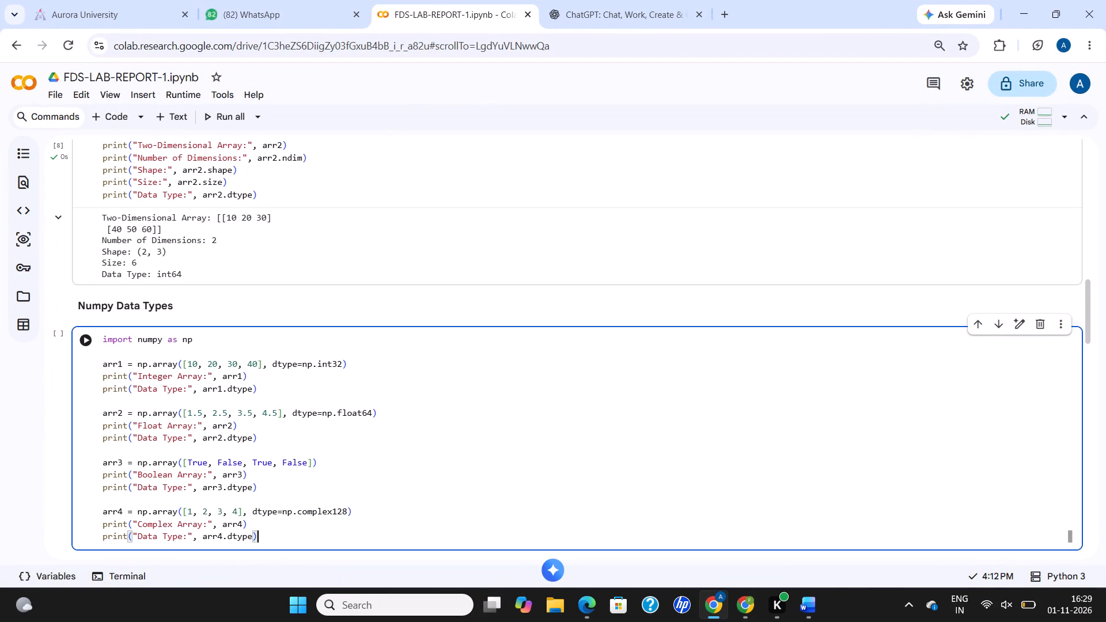
Delete the "import numpy as np" line and the blank line after it from the pasted data types code.
left_click(105, 365)
key("BackSpace")
key("BackSpace")
key("BackSpace")
key("BackSpace")
key("BackSpace")
key("BackSpace")
key("BackSpace")
key("BackSpace")
key("BackSpace")
key("BackSpace")
key("BackSpace")
key("BackSpace")
key("BackSpace")
key("BackSpace")
key("BackSpace")
key("BackSpace")
key("BackSpace")
key("BackSpace")
key("BackSpace")
key("BackSpace")
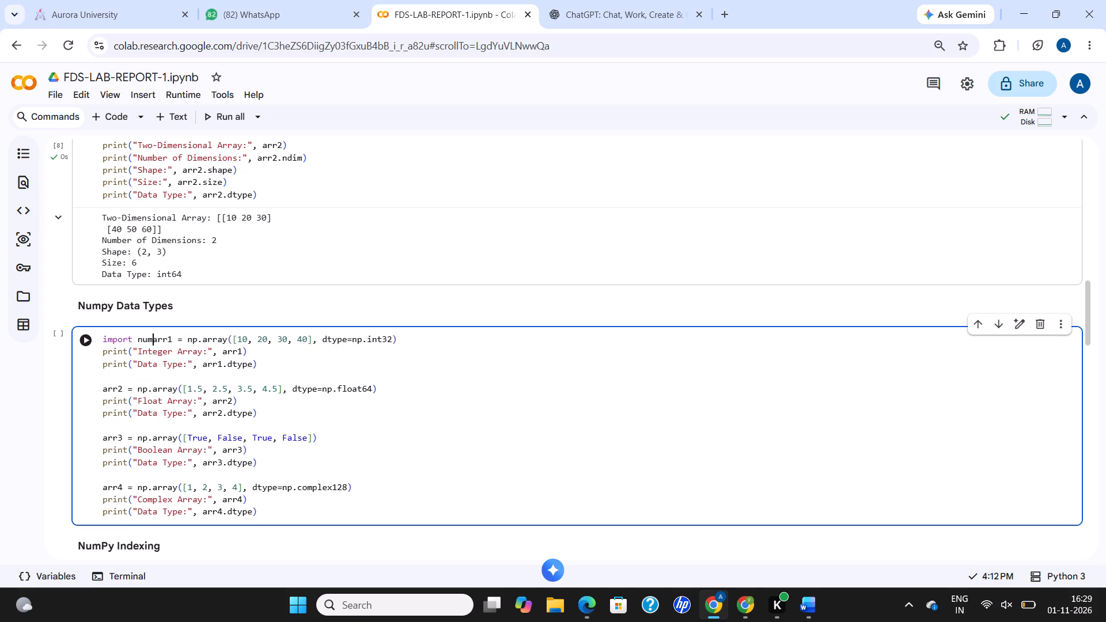
Delete the complex array block, arr4 and its two print lines, from the end of the data types cell.
left_click(257, 514)
key("BackSpace")
key("BackSpace")
key("BackSpace")
key("BackSpace")
key("BackSpace")
key("BackSpace")
key("BackSpace")
key("BackSpace")
key("BackSpace")
key("BackSpace")
key("BackSpace")
key("BackSpace")
key("BackSpace")
key("BackSpace")
key("BackSpace")
key("BackSpace")
key("BackSpace")
key("BackSpace")
key("BackSpace")
key("BackSpace")
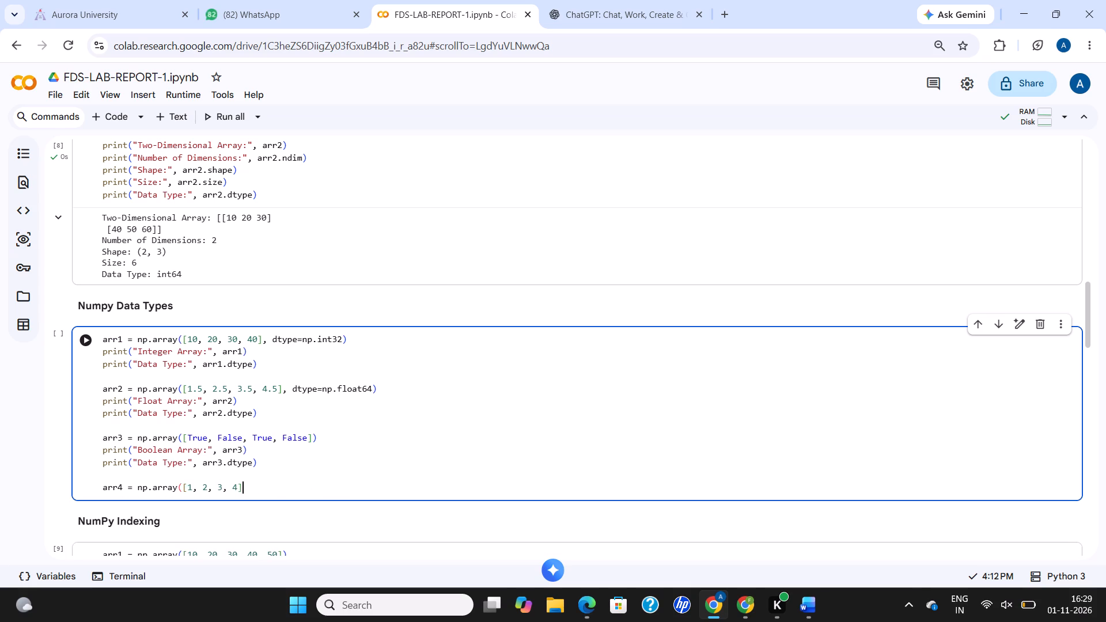
key("BackSpace")
key("BackSpace")
key("BackSpace")
key("BackSpace")
key("BackSpace")
key("BackSpace")
key("BackSpace")
key("BackSpace")
key("BackSpace")
key("BackSpace")
key("BackSpace")
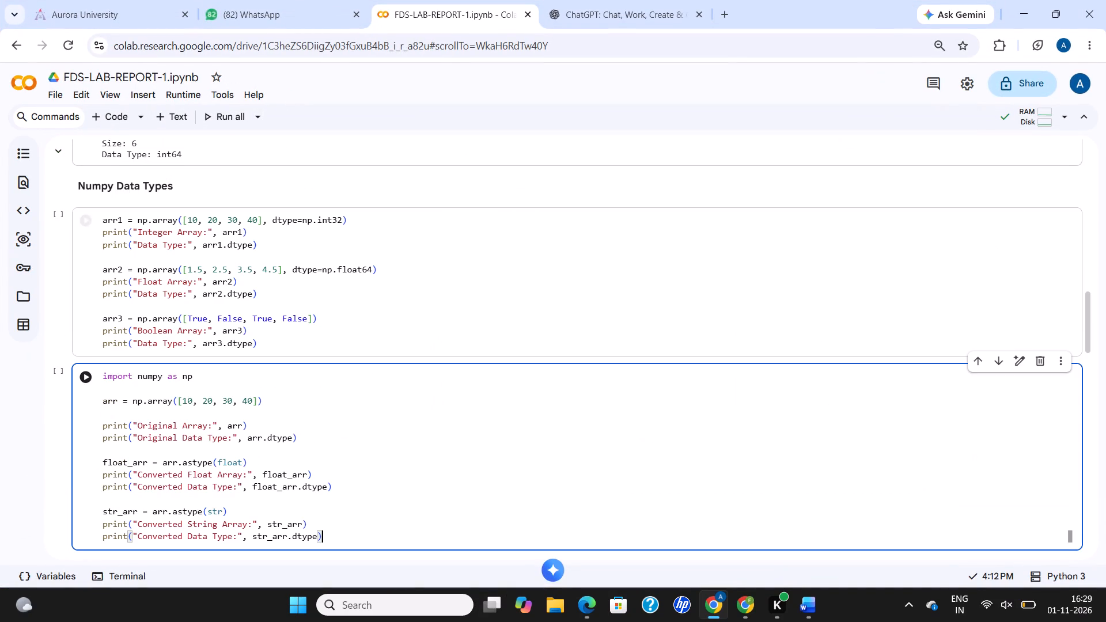
Delete the "import numpy as np" line and the blank line after it from the type conversion cell.
left_click(104, 403)
key("BackSpace")
key("BackSpace")
key("BackSpace")
key("BackSpace")
key("BackSpace")
key("BackSpace")
key("BackSpace")
key("BackSpace")
key("BackSpace")
key("BackSpace")
key("BackSpace")
key("BackSpace")
key("BackSpace")
key("BackSpace")
key("BackSpace")
key("BackSpace")
key("BackSpace")
key("BackSpace")
key("BackSpace")
key("BackSpace")
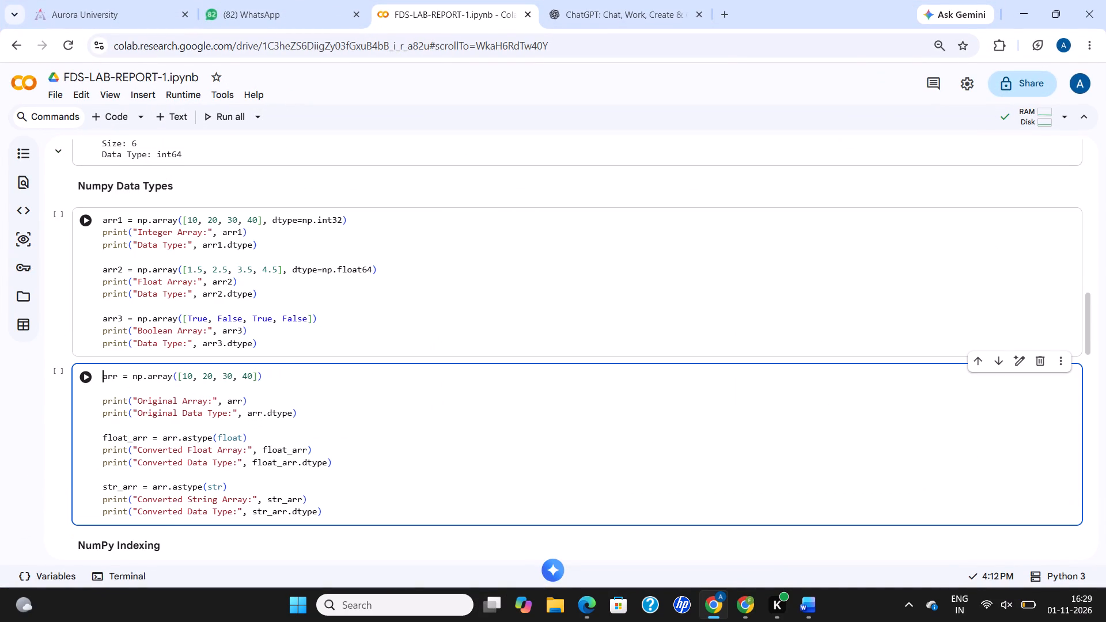
Remove the dtype=np.int32 argument from the arr1 line in the first data types cell, leaving np.array([10, 20, 30, 40]).
key("ctrl+plus")
scroll(147, 373, "down", 1)
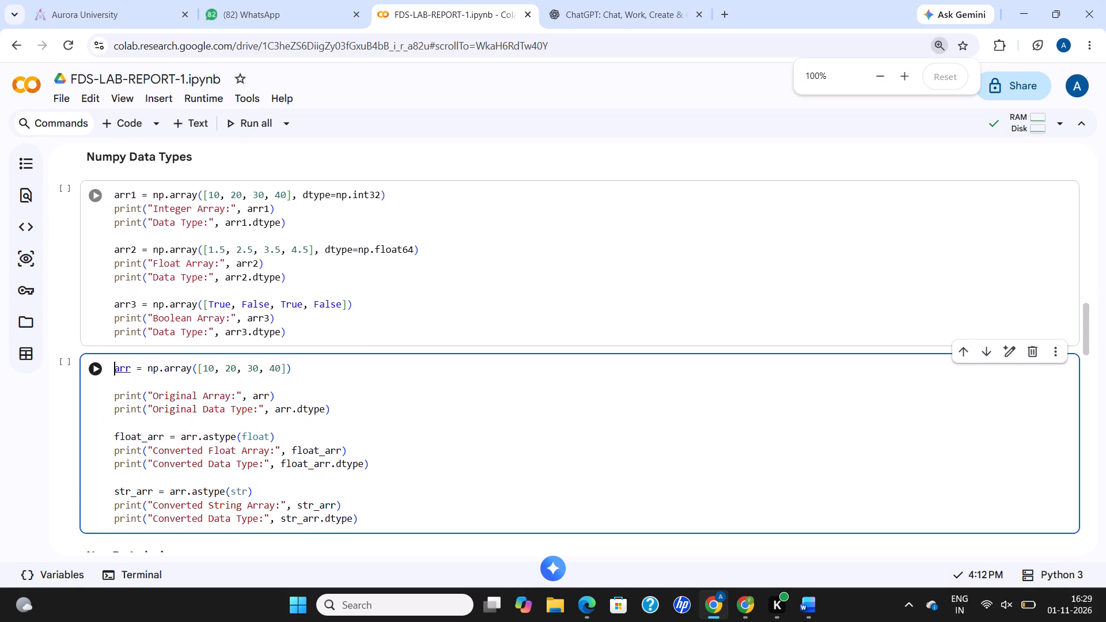
scroll(147, 373, "down", 3)
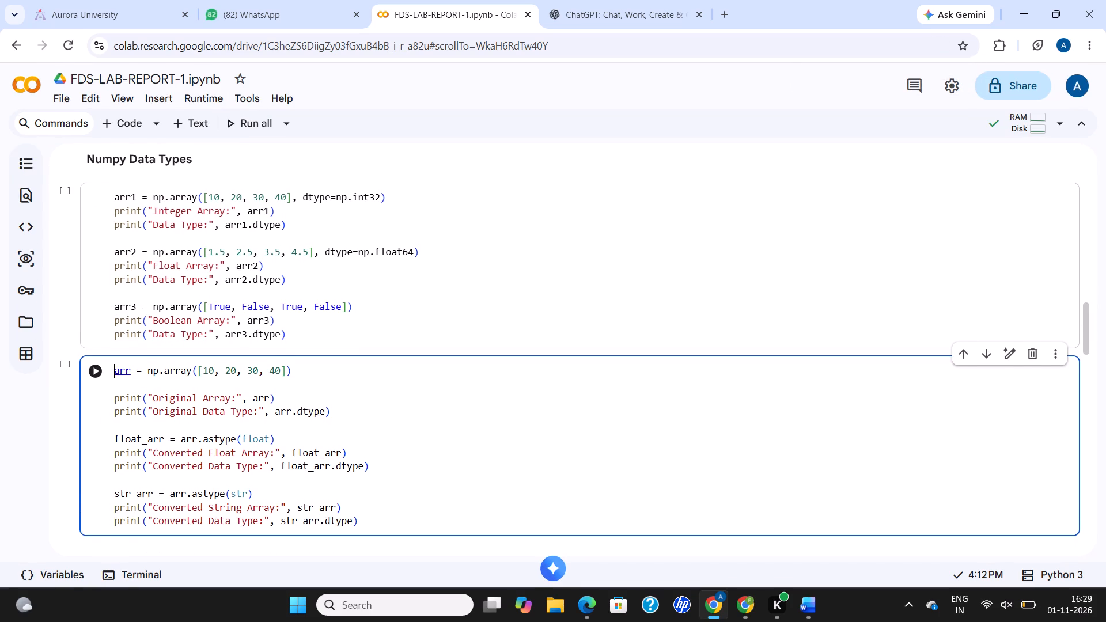
left_click(65, 287)
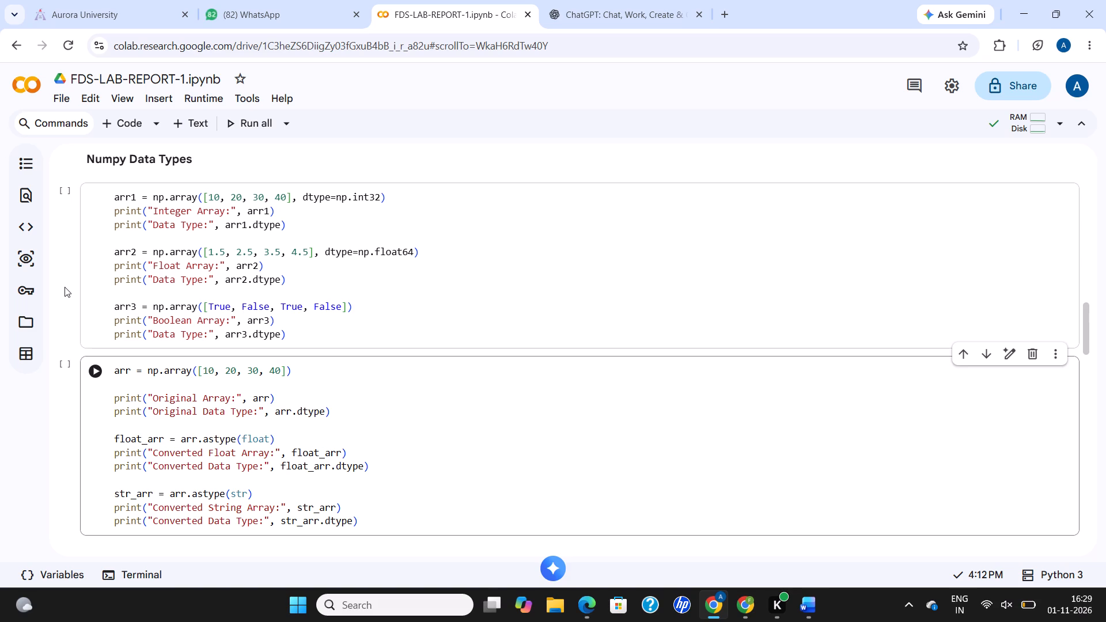
left_click(380, 196)
key("BackSpace")
key("BackSpace")
key("BackSpace")
key("BackSpace")
key("BackSpace")
key("BackSpace")
key("BackSpace")
key("BackSpace")
key("BackSpace")
key("BackSpace")
key("BackSpace")
key("BackSpace")
key("BackSpace")
key("BackSpace")
key("BackSpace")
key("BackSpace")
key("BackSpace")
key("BackSpace")
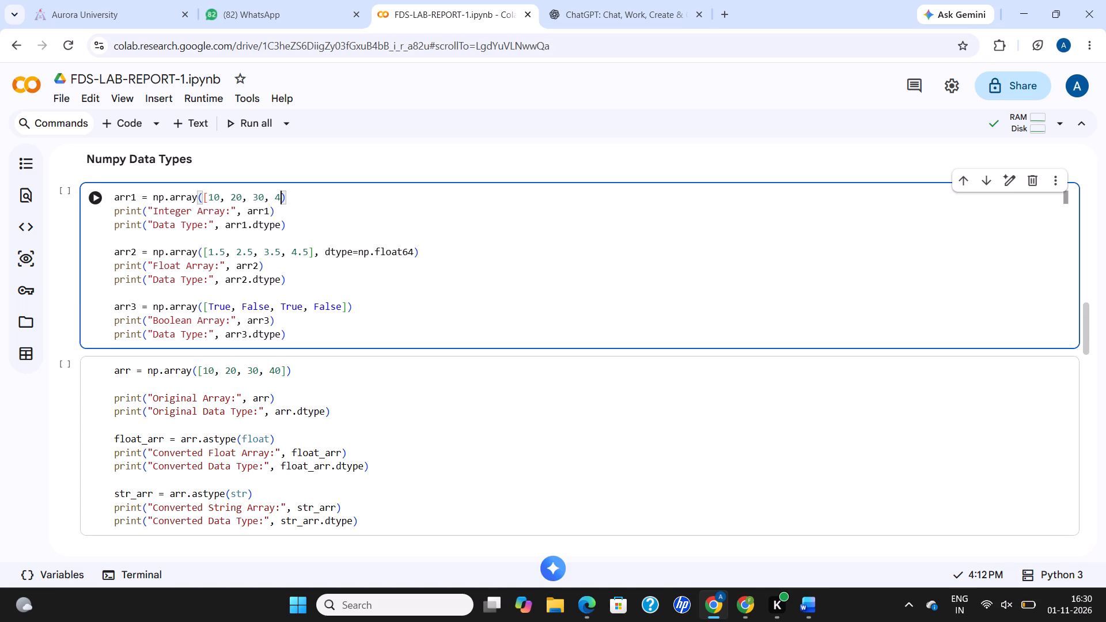
key("ctrl+z")
key("BackSpace")
key("BackSpace")
key("BackSpace")
key("BackSpace")
key("BackSpace")
key("BackSpace")
key("BackSpace")
key("BackSpace")
key("BackSpace")
key("BackSpace")
key("BackSpace")
key("BackSpace")
key("BackSpace")
key("BackSpace")
key("BackSpace")
key("BackSpace")
key("BackSpace")
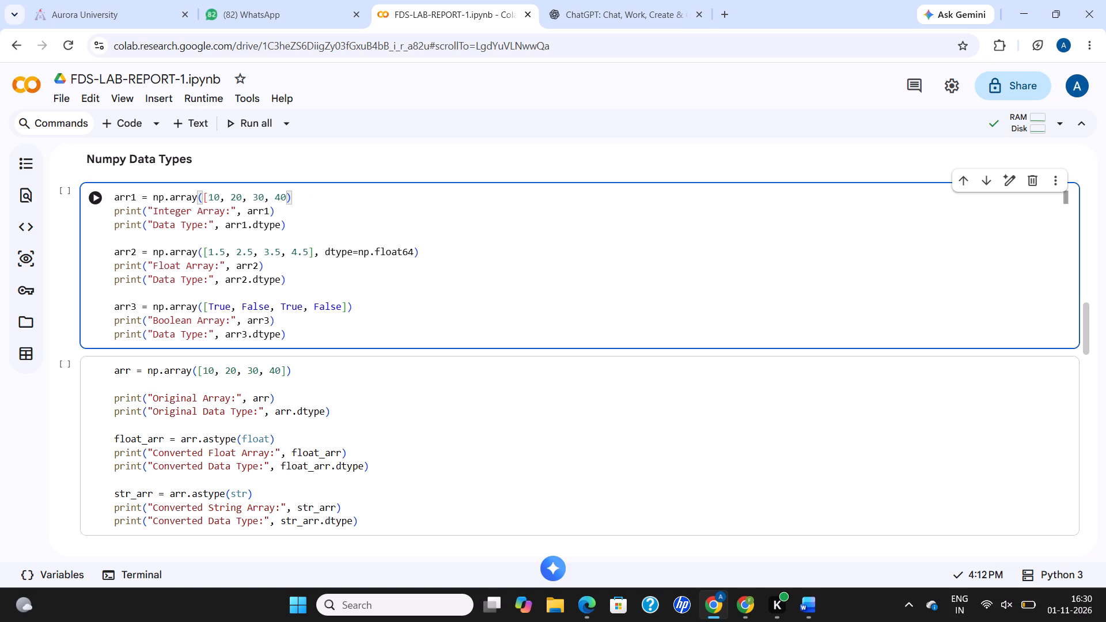
key("ctrl+z")
key("BackSpace")
key("BackSpace")
key("BackSpace")
key("BackSpace")
key("BackSpace")
key("BackSpace")
key("BackSpace")
key("BackSpace")
key("BackSpace")
key("BackSpace")
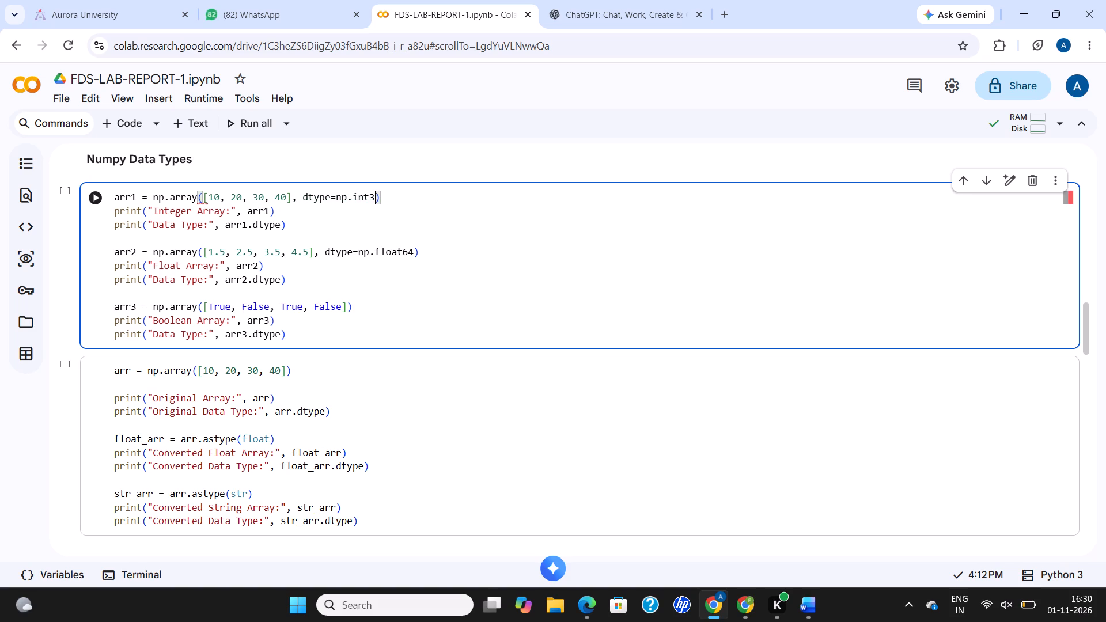
key("BackSpace")
key("BackSpace")
key("BackSpace")
key("BackSpace")
key("BackSpace")
key("BackSpace")
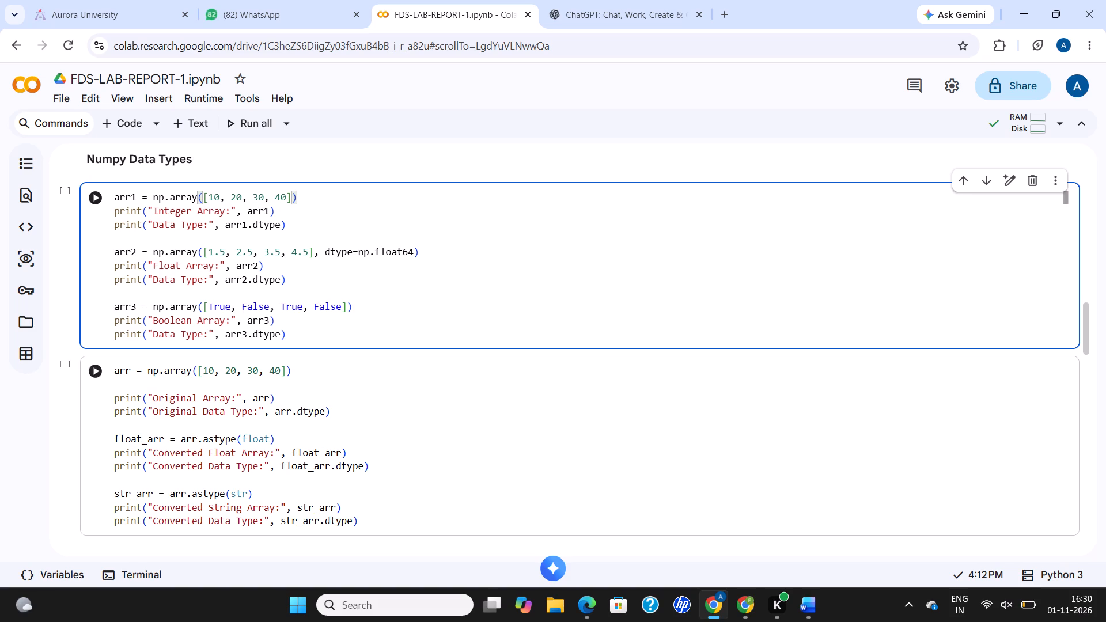
left_click(55, 296)
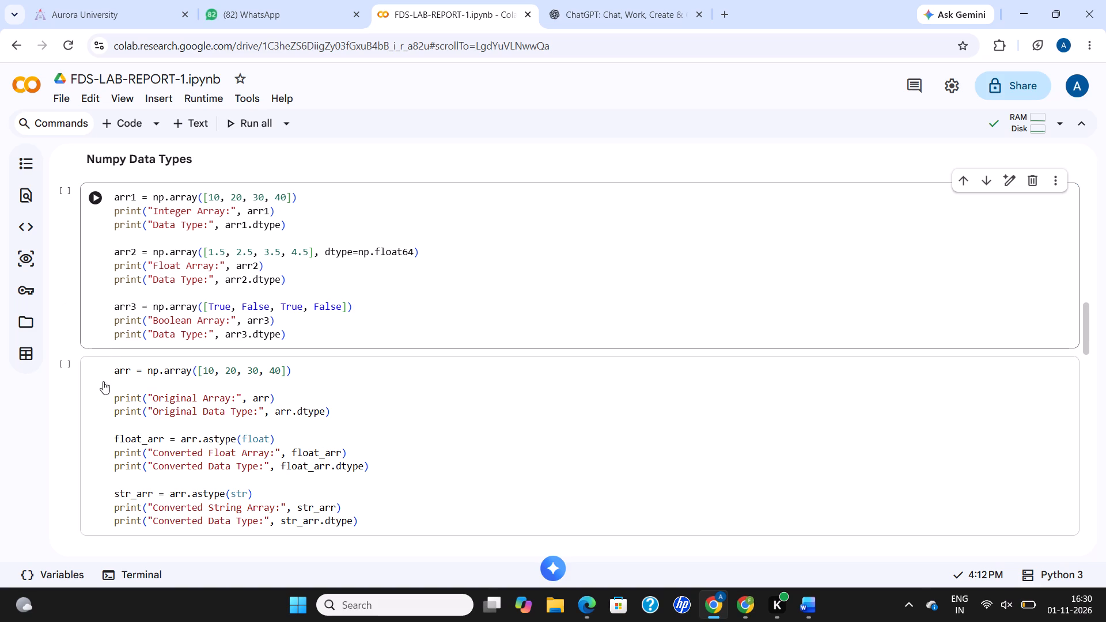
Capture a screenshot of the notebook from the address bar down to the status bar, showing both Numpy Data Types code cells.
key("Print")
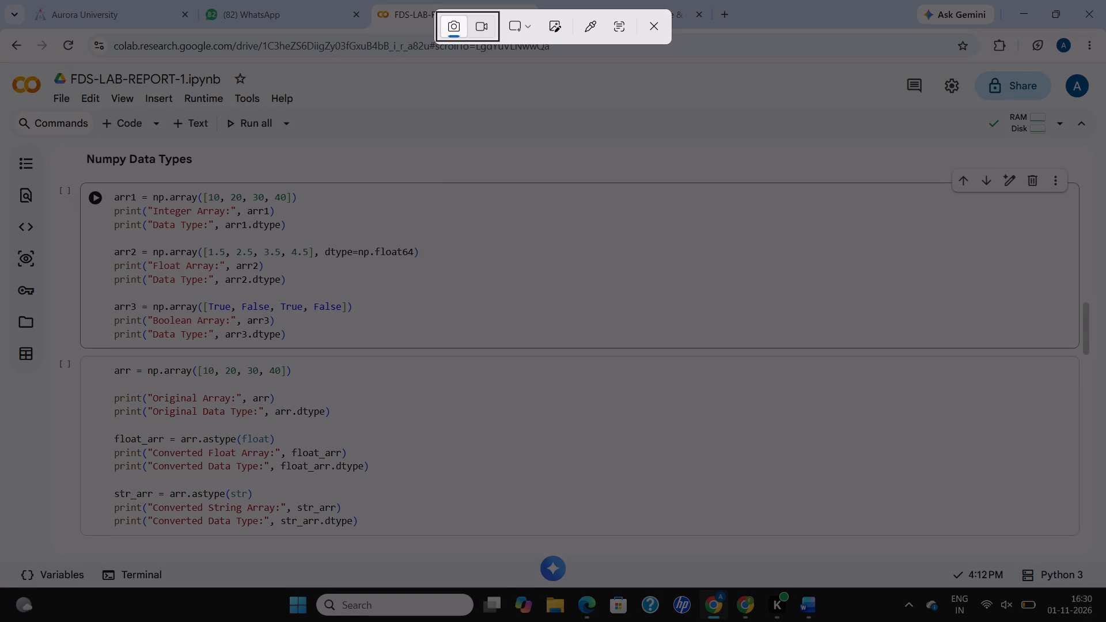
left_click_drag(0, 29, 964, 559)
scroll(671, 476, "right", 3)
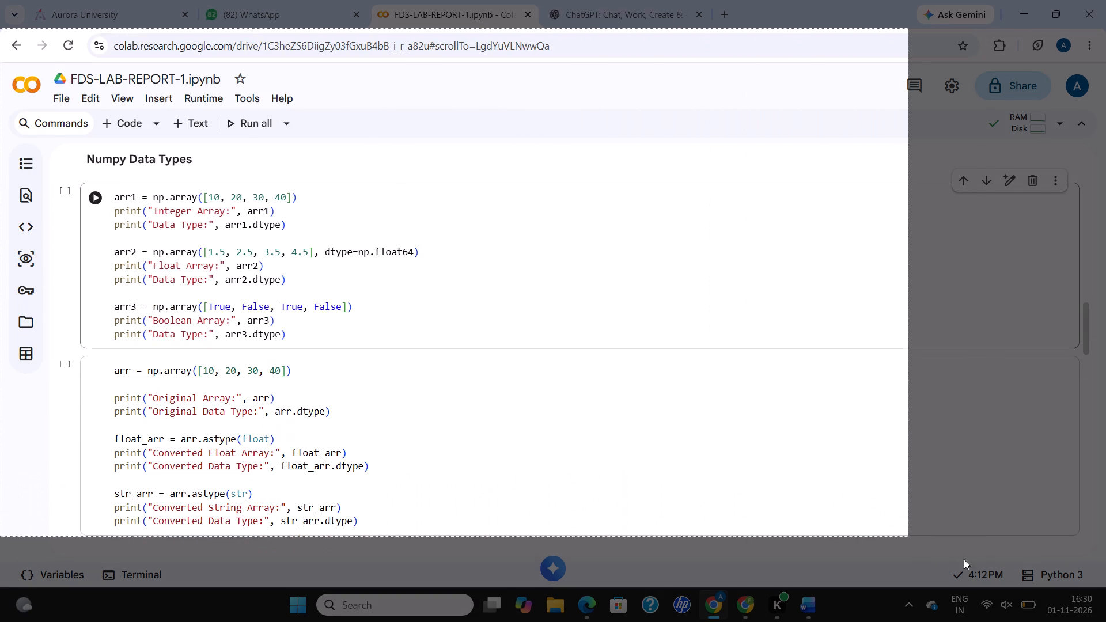
left_click_drag(964, 559, 1105, 586)
scroll(1036, 577, "right", 1)
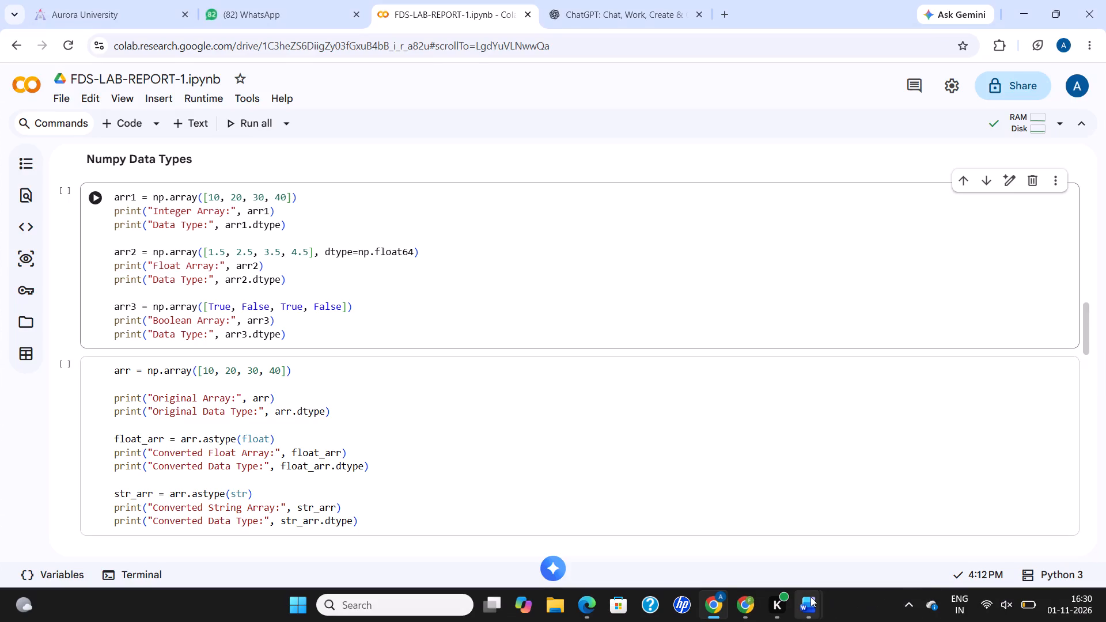
Switch to the Assignment_format document in Word and paste the screenshot under "Code Screenshot:" in the NumPy Data Types section.
left_click(838, 534)
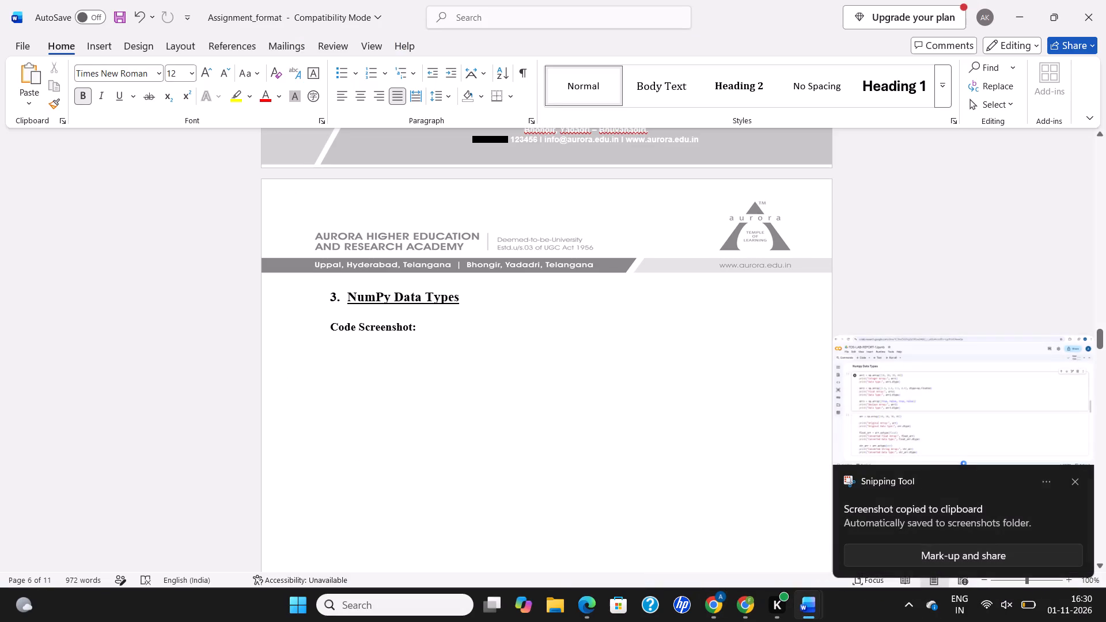
key("ctrl+v")
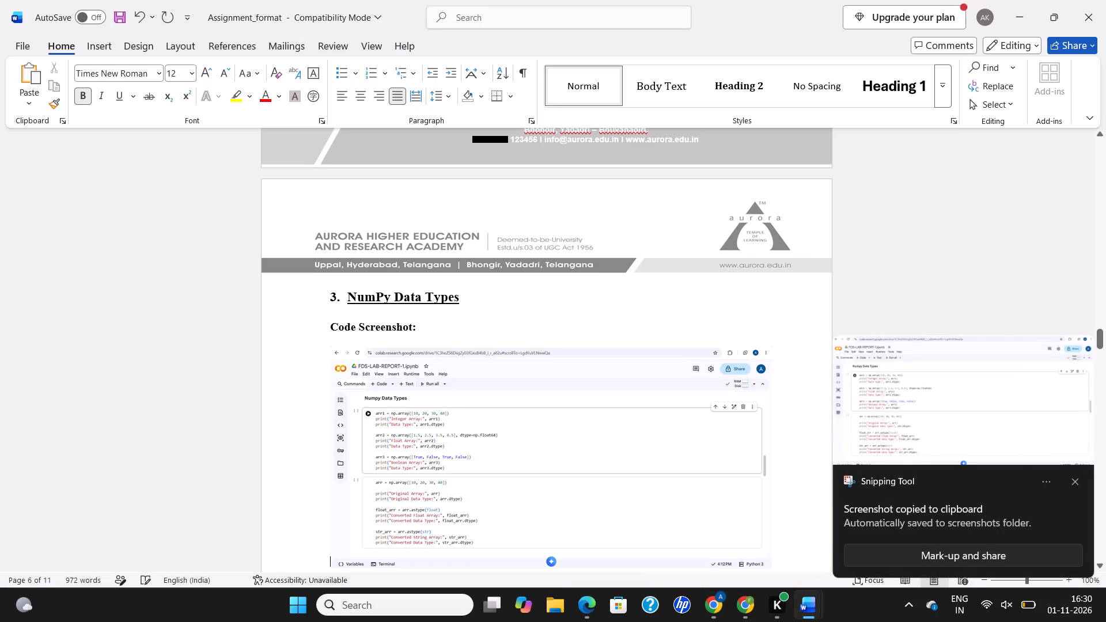
Stretch the pasted code screenshot in the NumPy Data Types section slightly taller from its bottom edge, keeping its width.
left_click(428, 406)
scroll(428, 406, "down", 1)
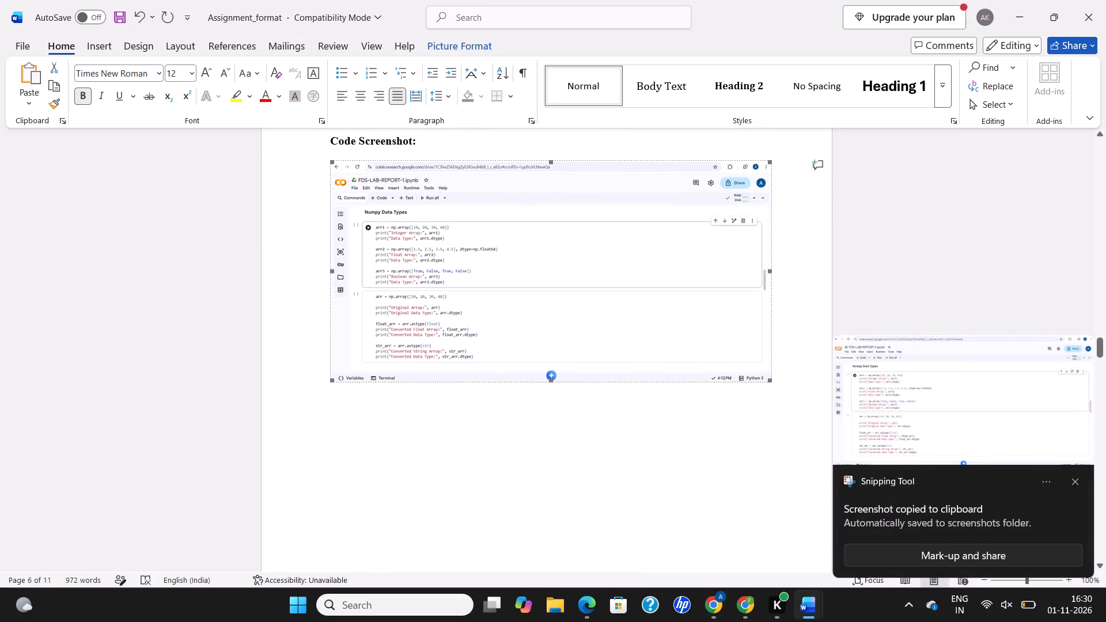
left_click_drag(554, 382, 556, 396)
left_click(549, 359)
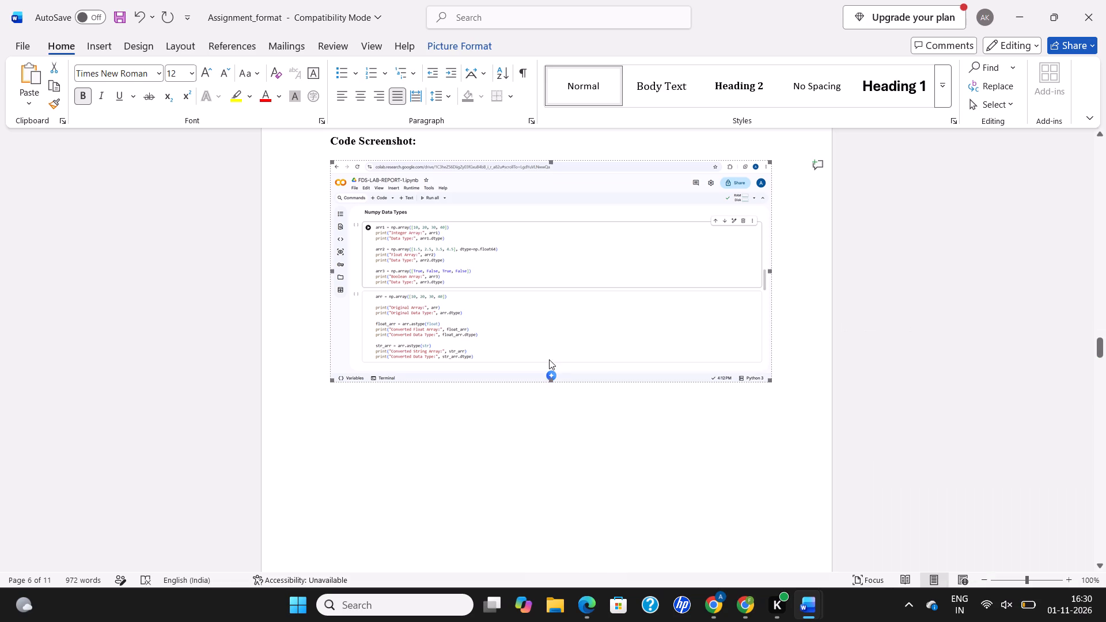
left_click_drag(551, 384, 555, 409)
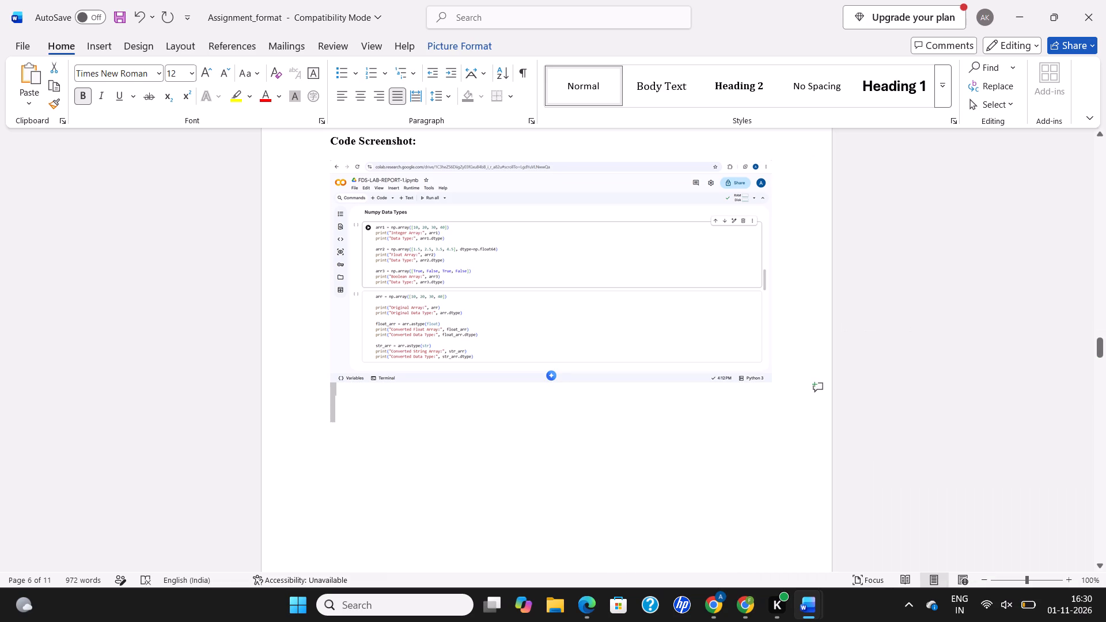
left_click(540, 358)
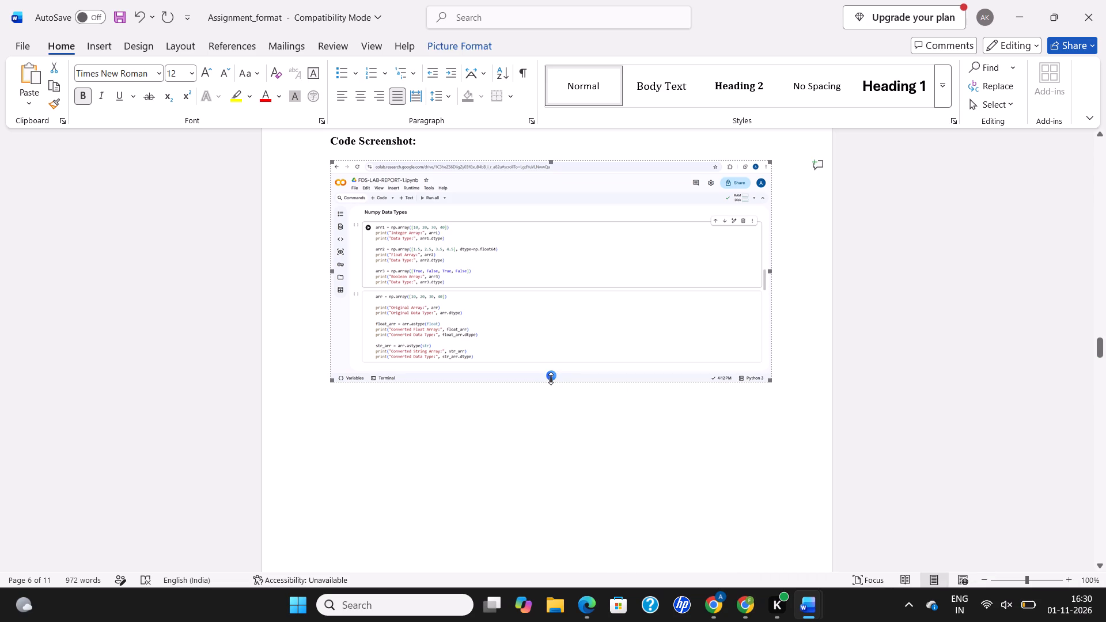
left_click_drag(551, 378, 557, 400)
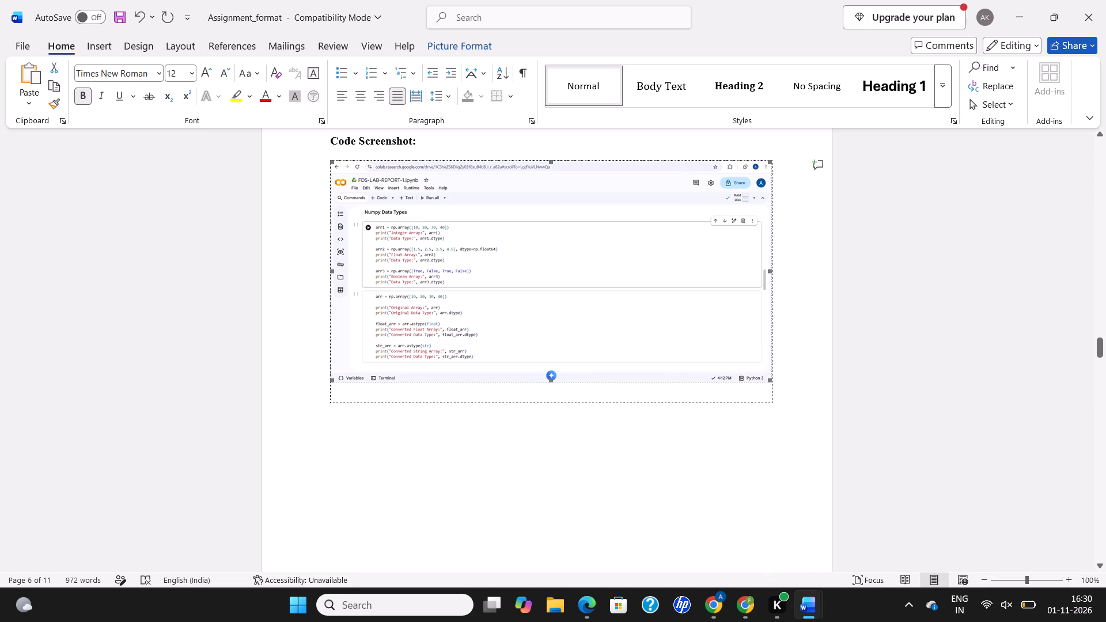
left_click_drag(557, 400, 560, 408)
Add the bold heading "Output Screenshot:" below the code screenshot, followed by an empty line for the image.
scroll(416, 427, "down", 1)
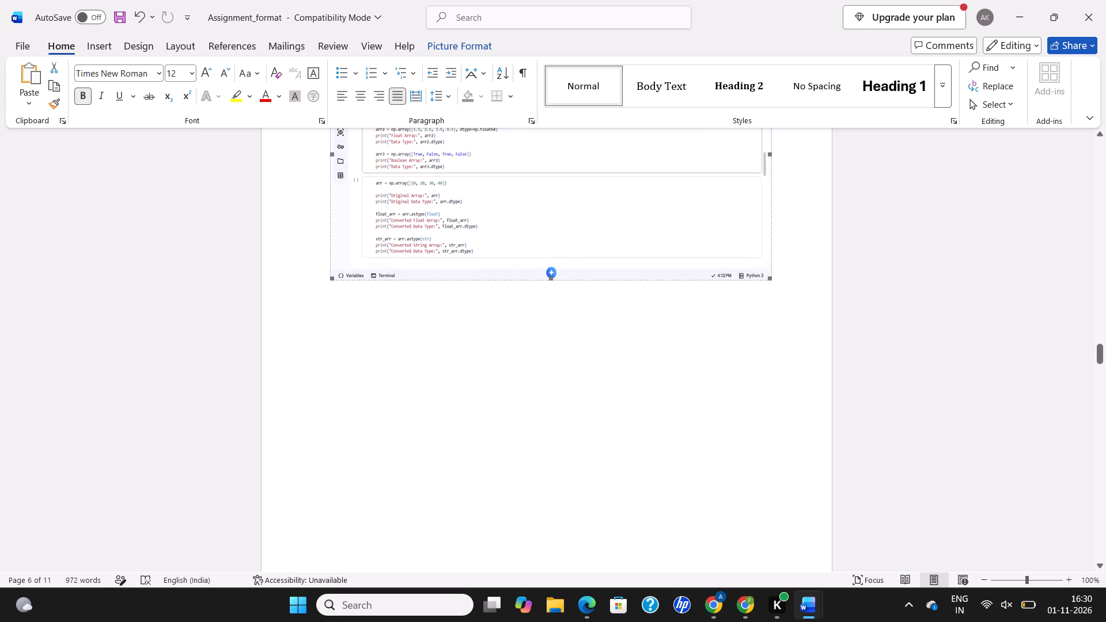
left_click(798, 276)
key("Return")
key("BackSpace")
key("Return")
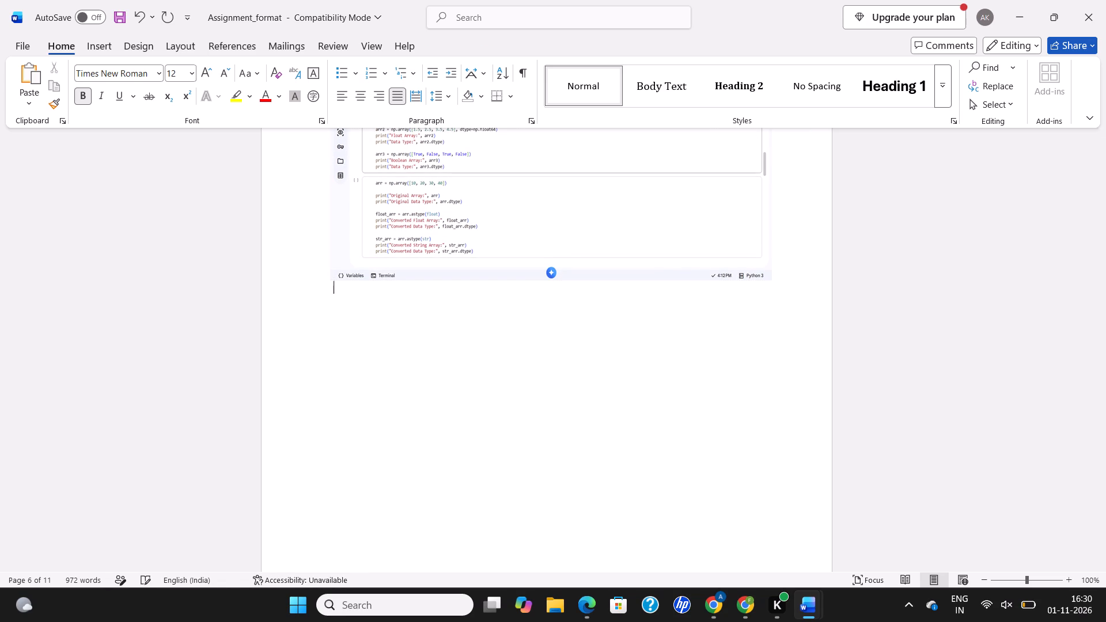
key("Return")
type("Ou")
type("tput")
key("space")
type("Screes")
key("BackSpace")
type("nshot")
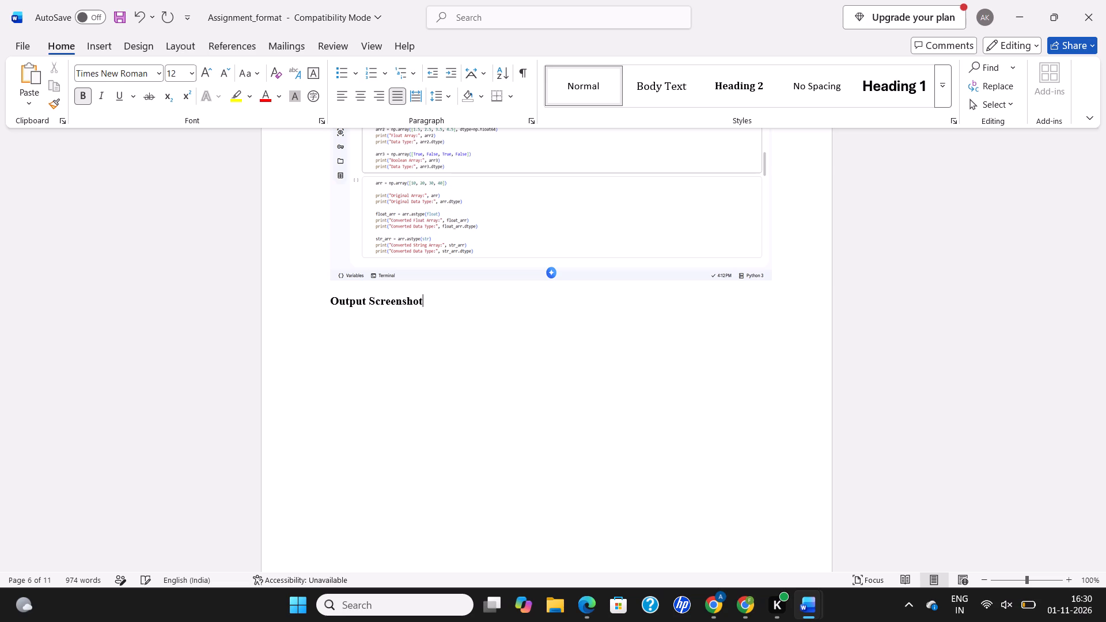
key("shift+colon")
key("Return")
key("Return")
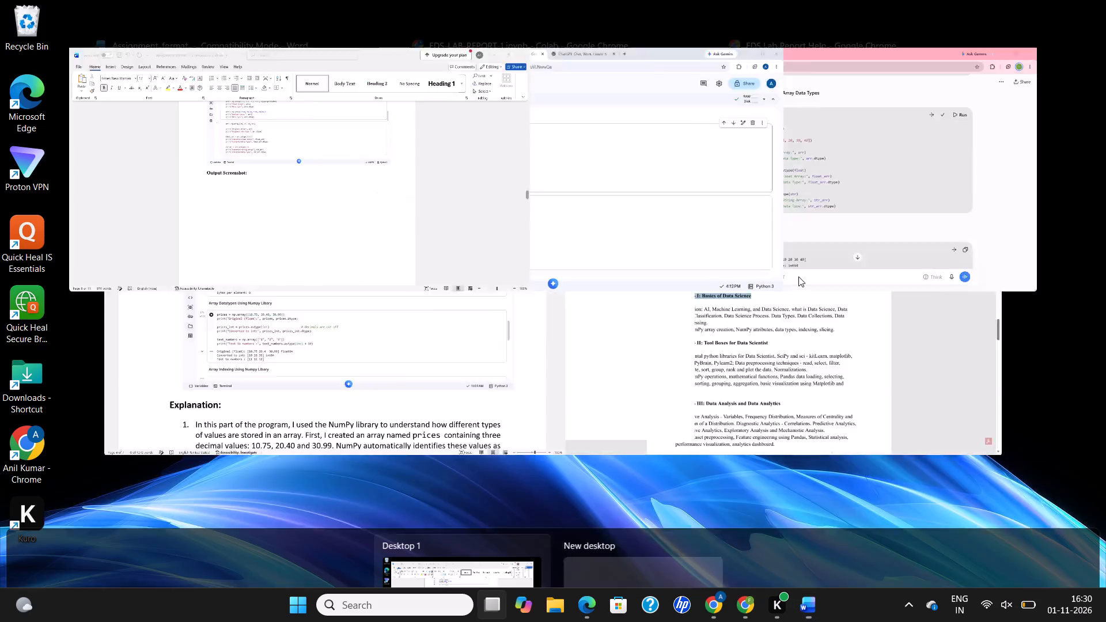
Switch to the FDS-LAB-REPORT-1.ipynb notebook in Chrome and run both code cells under Numpy Data Types.
left_click(558, 204)
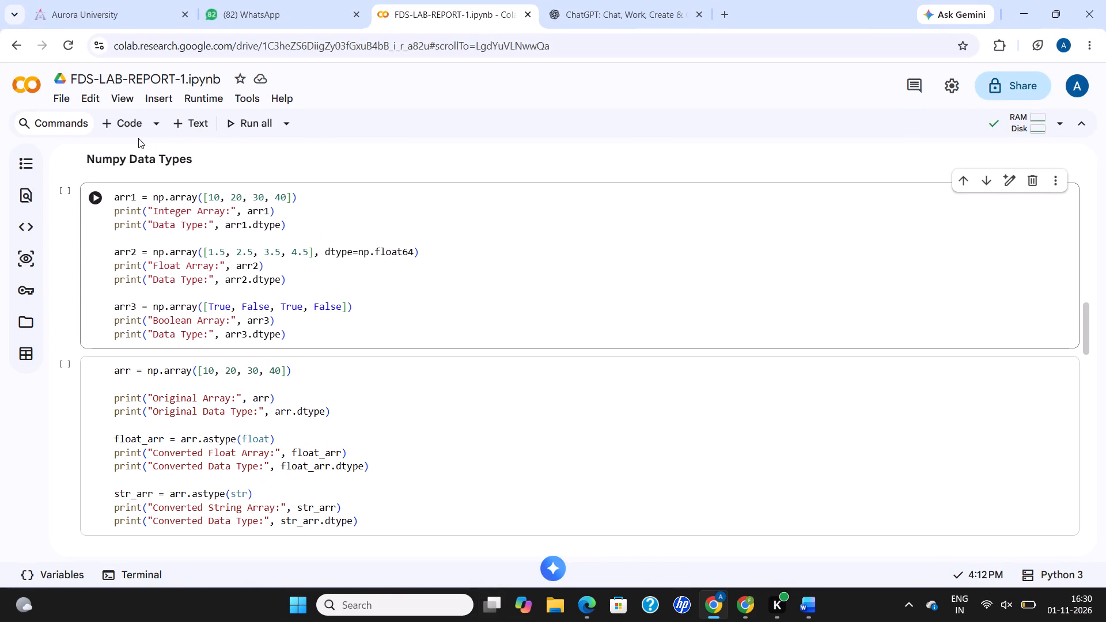
left_click(84, 202)
left_click(95, 452)
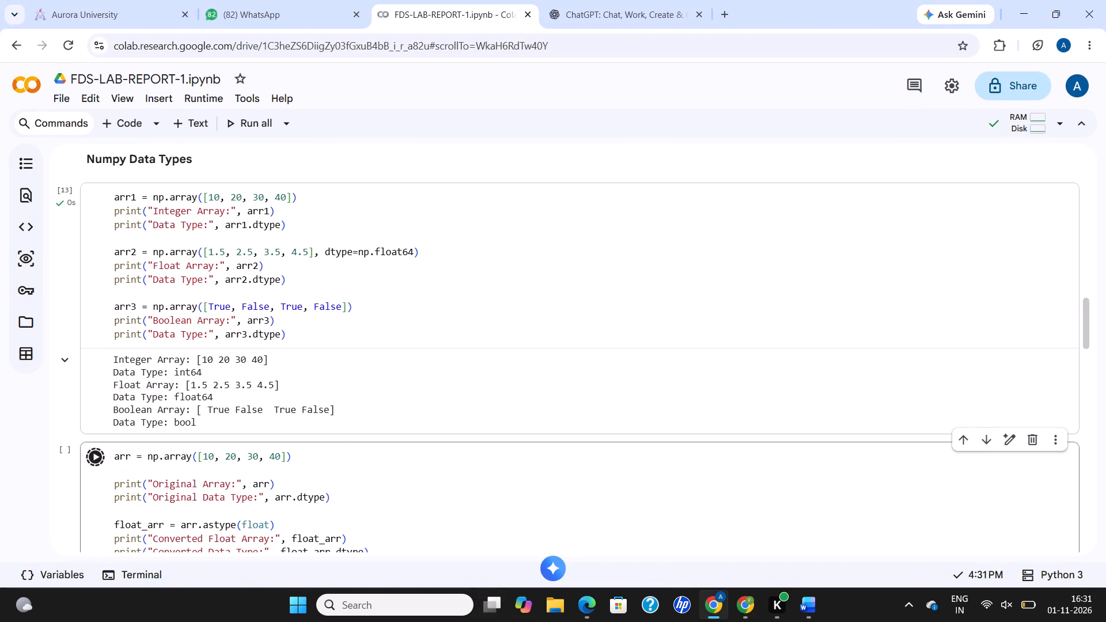
Zoom the notebook out to 80% and capture a screenshot from the address bar to the status bar showing both cells with their outputs.
key("ctrl+minus")
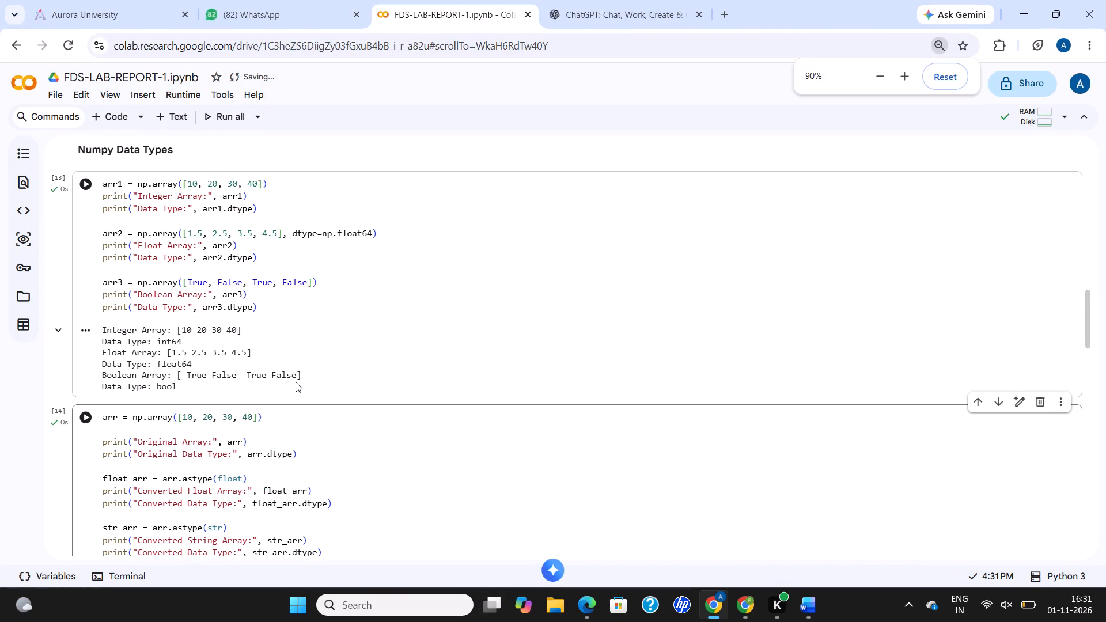
key("ctrl+minus")
scroll(296, 382, "down", 1)
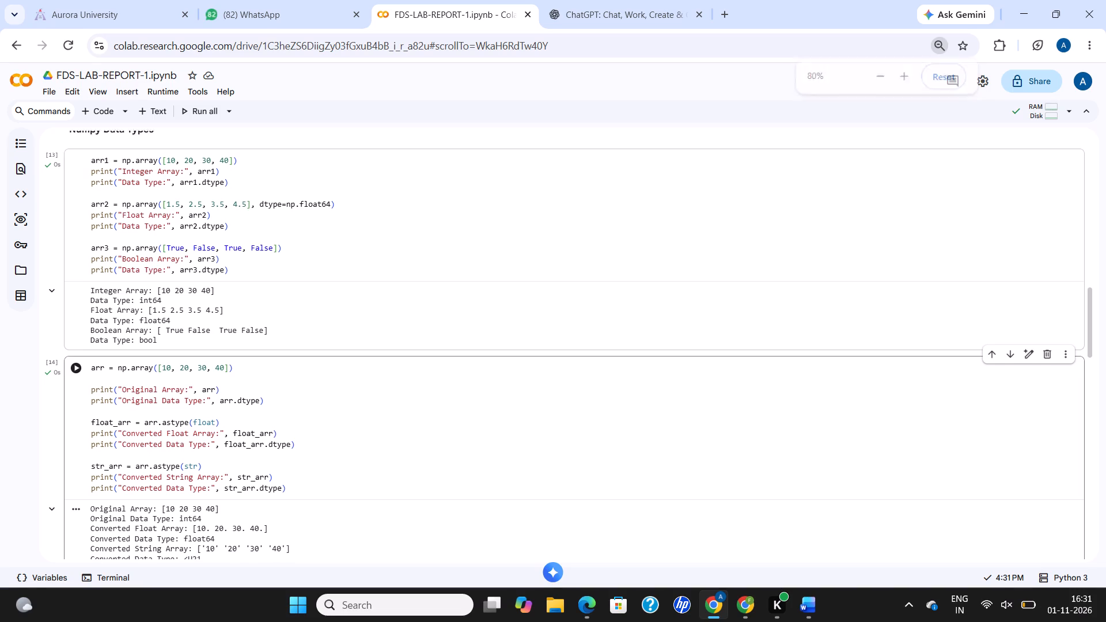
scroll(296, 382, "down", 1)
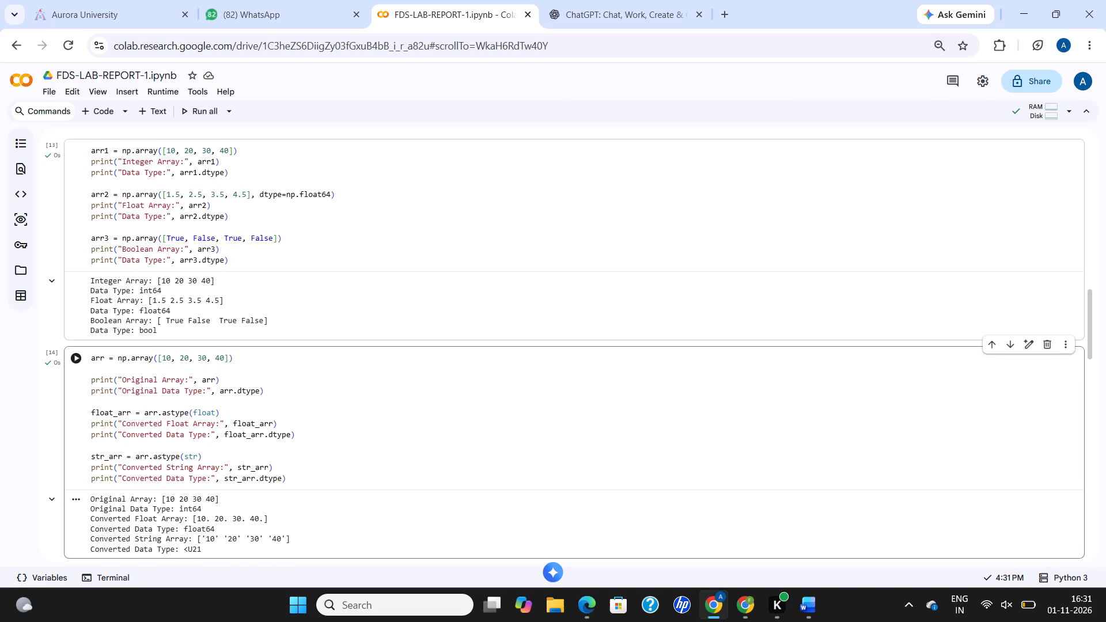
scroll(296, 382, "down", 2)
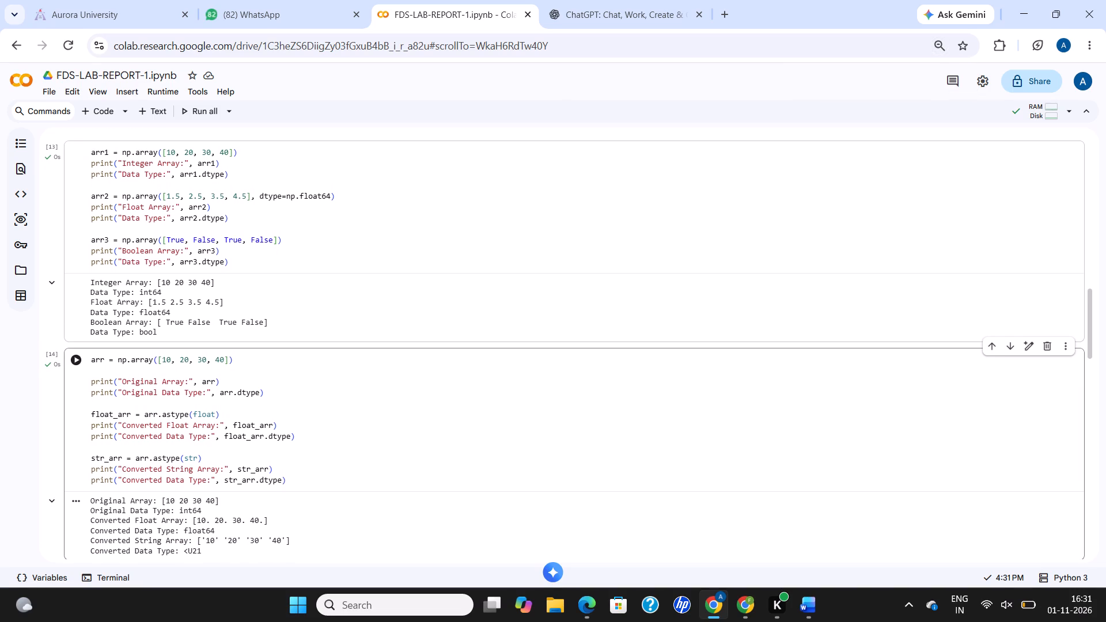
scroll(296, 382, "down", 2)
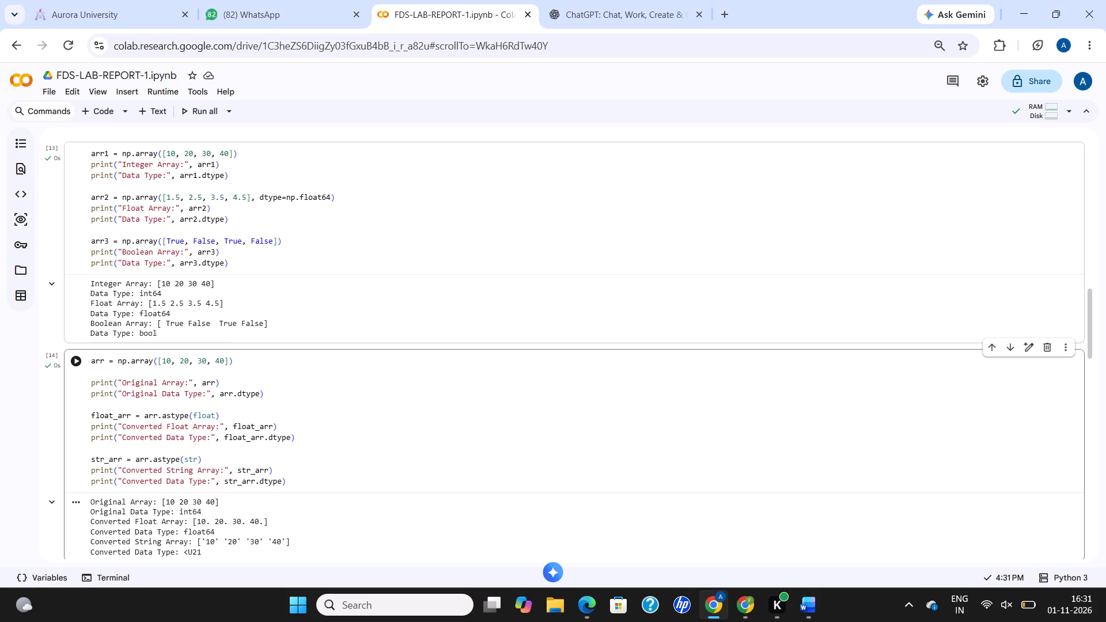
scroll(296, 382, "down", 2)
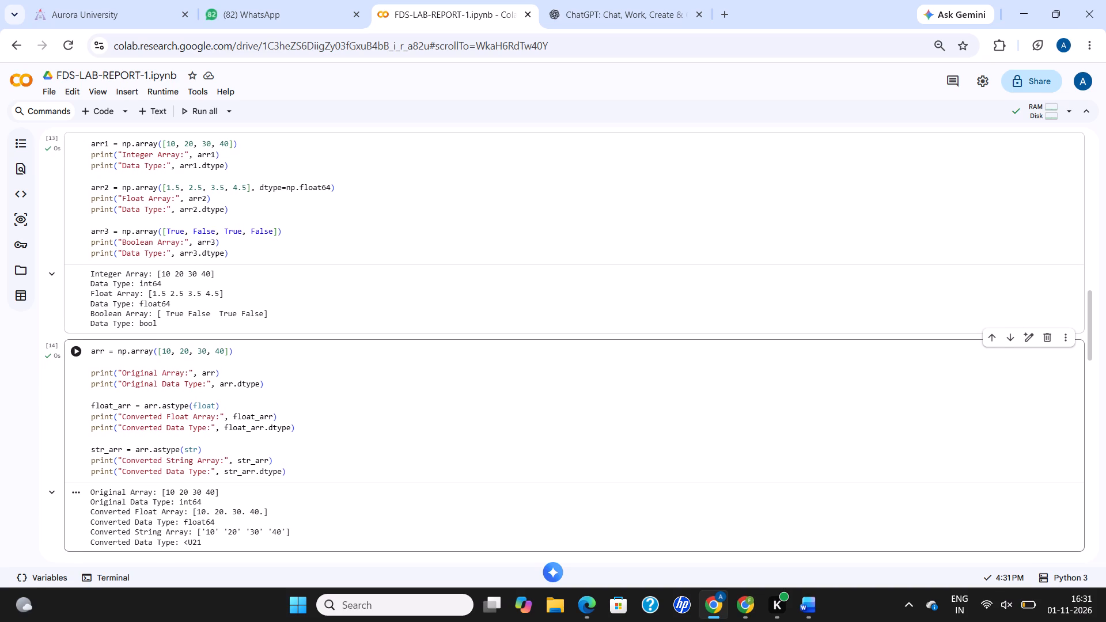
scroll(296, 382, "down", 1)
key("Print")
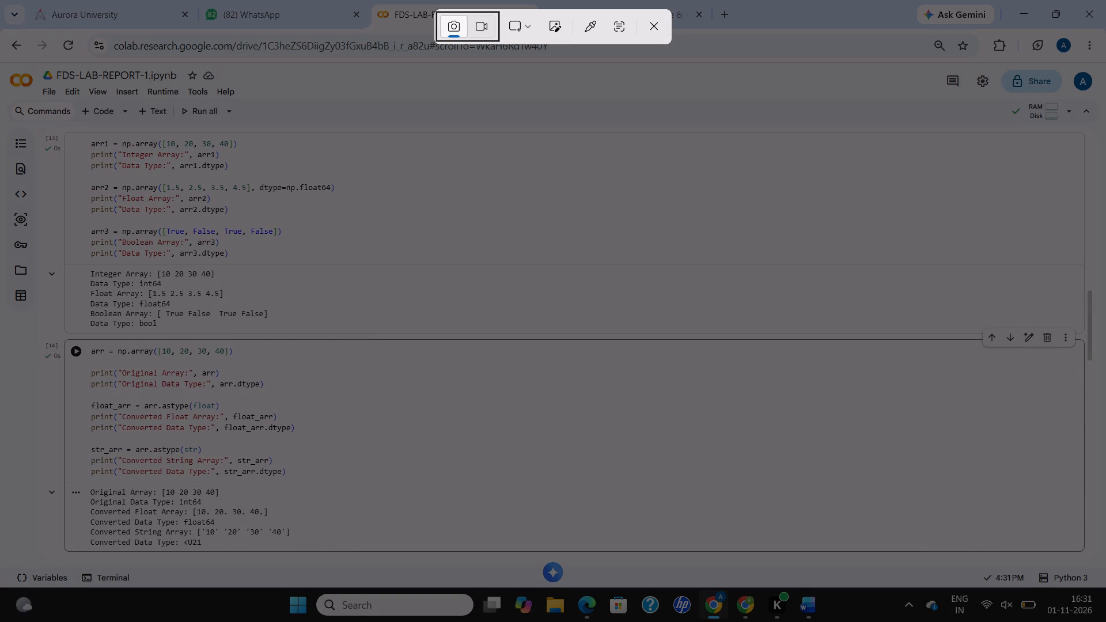
left_click_drag(0, 30, 569, 457)
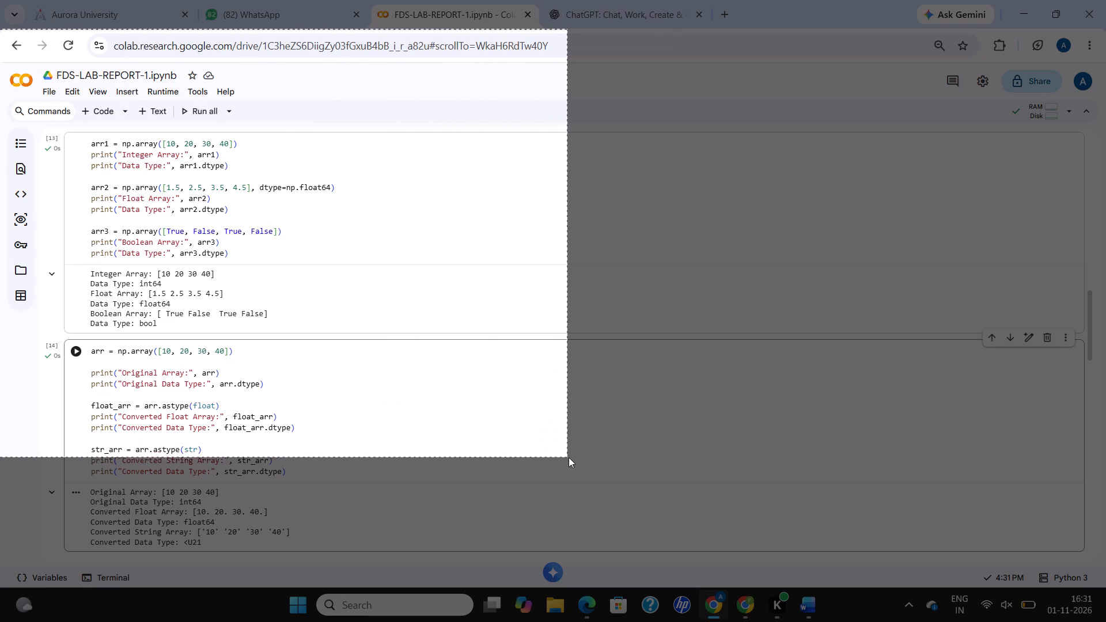
left_click_drag(569, 457, 1105, 585)
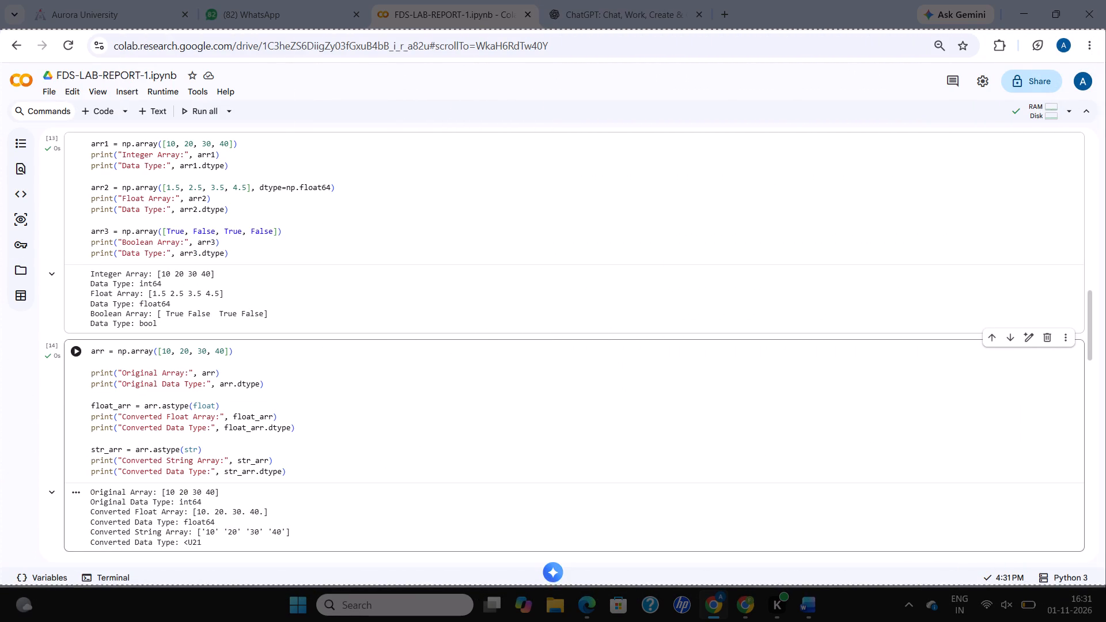
left_click_drag(1105, 585, 1105, 587)
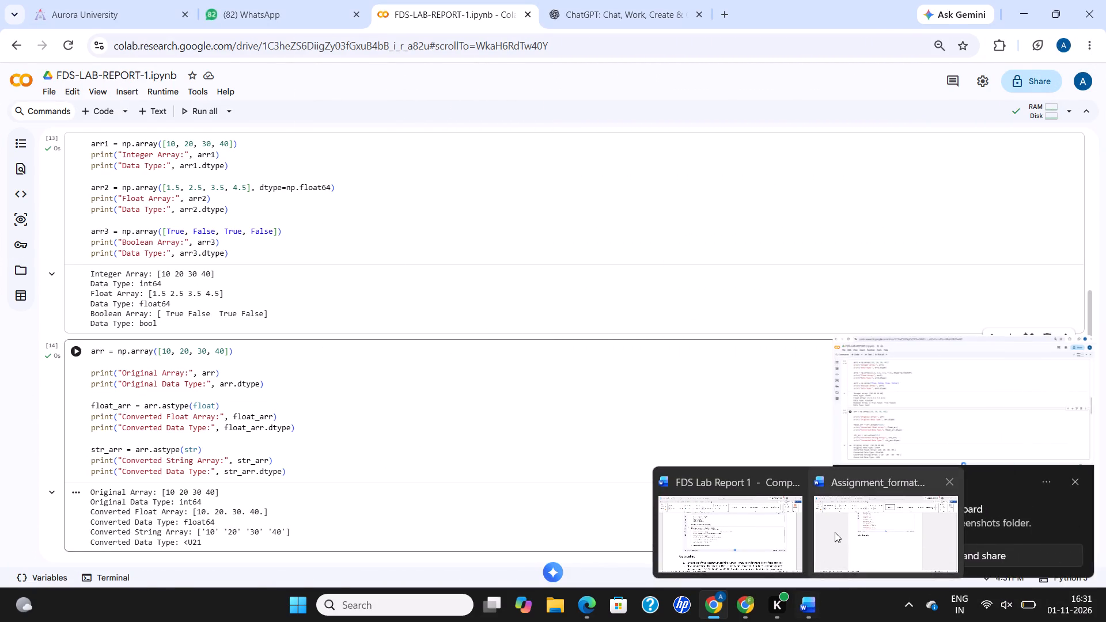
Switch to the Assignment_format document in Word and paste the screenshot under "Output Screenshot:".
left_click(835, 532)
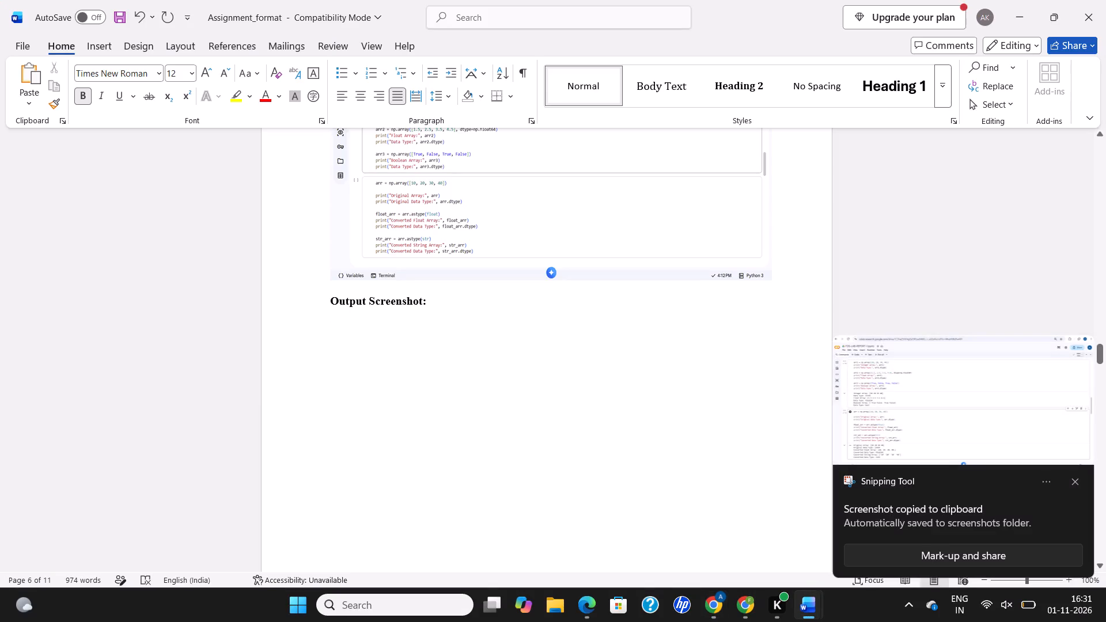
key("ctrl+v")
Stretch the pasted output screenshot taller from its bottom edge so it fills the space above the page footer.
left_click(442, 395)
scroll(442, 395, "down", 1)
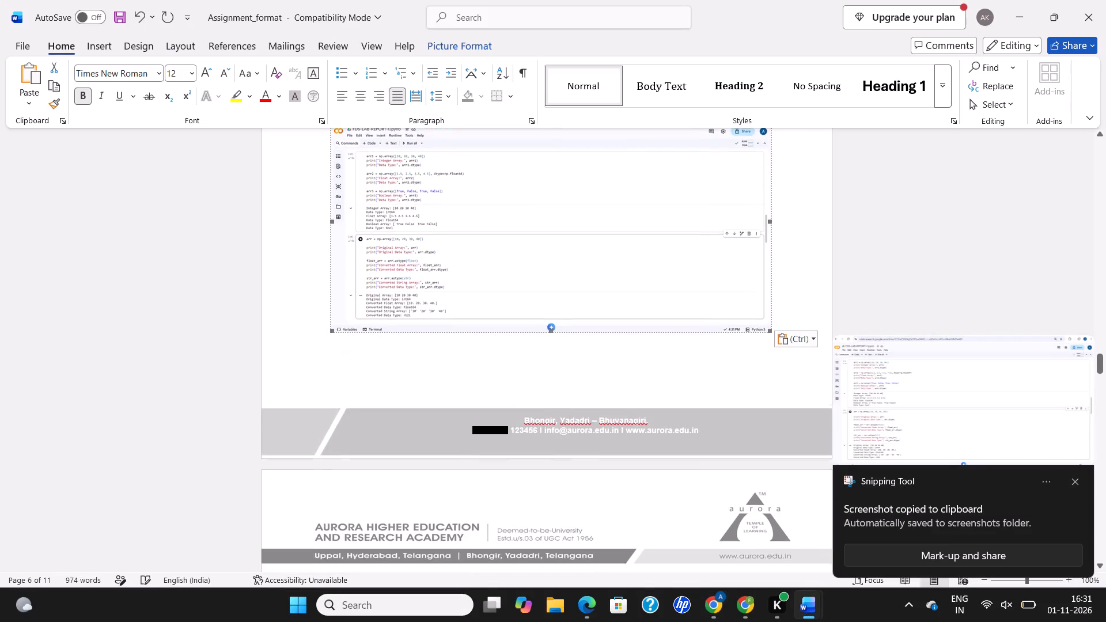
left_click_drag(548, 324, 556, 376)
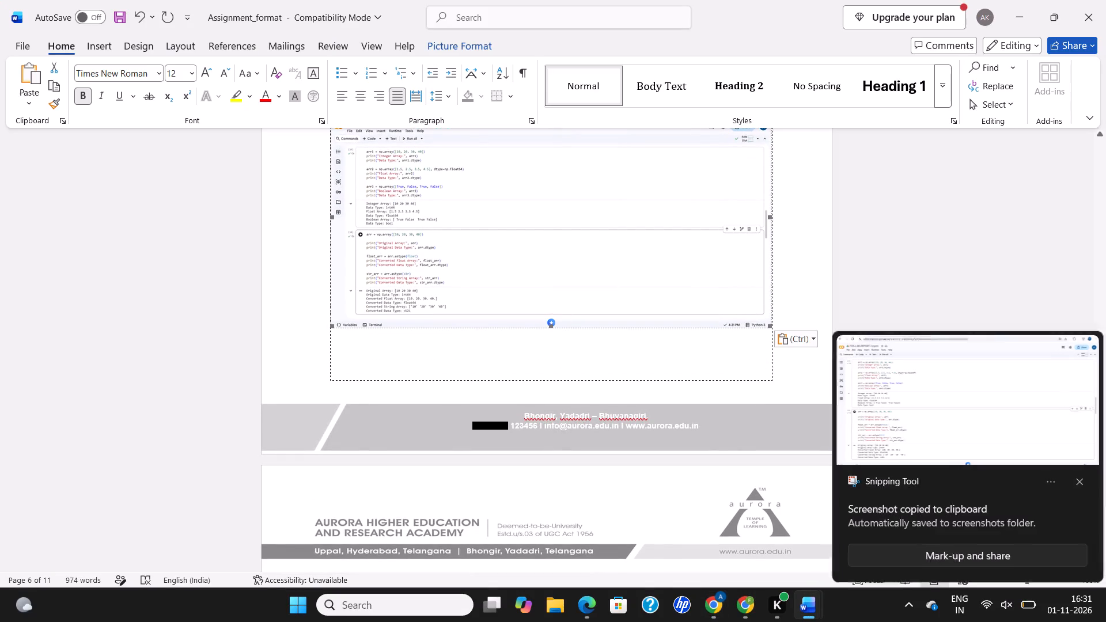
left_click_drag(556, 376, 559, 378)
left_click(785, 377)
key("Return")
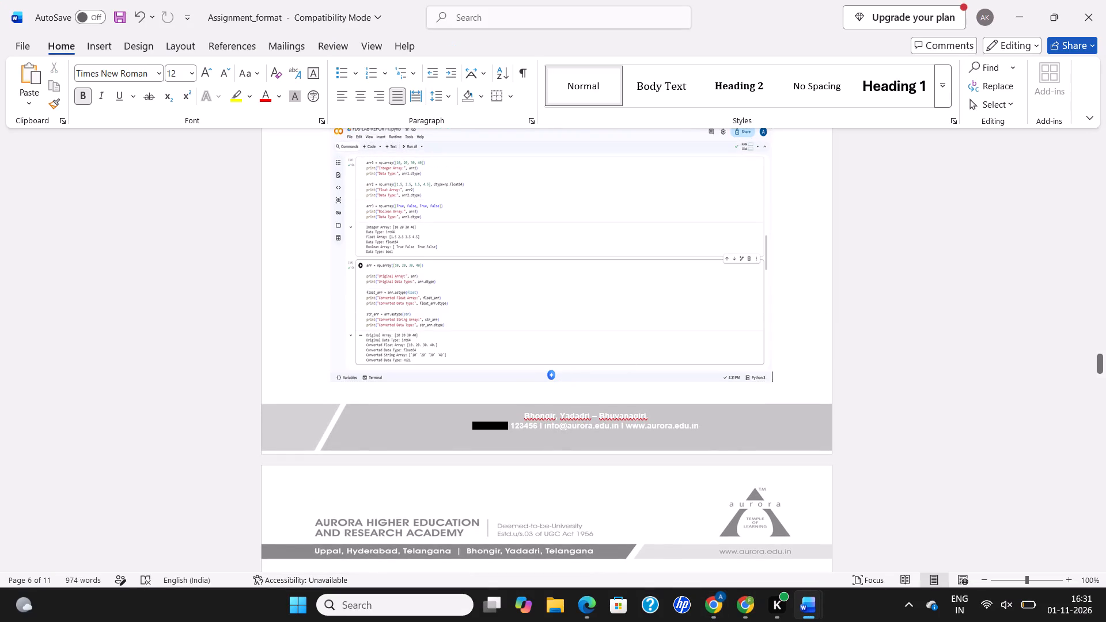
key("Return")
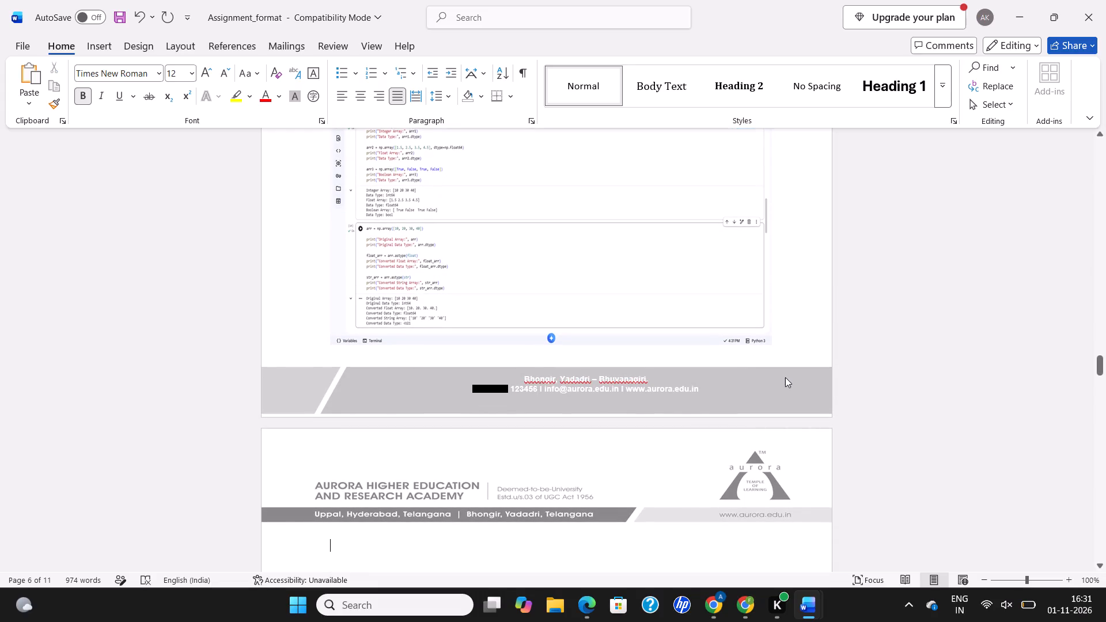
key("shift+e")
type("xplana")
type("tionL")
key("BackSpace")
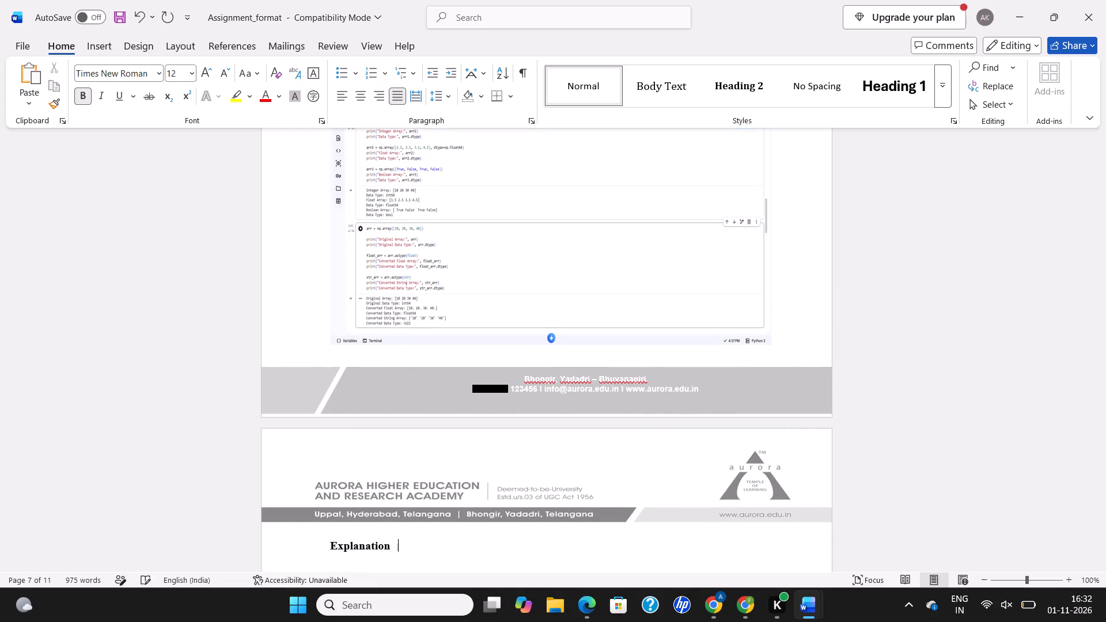
key("shift+colon")
key("Return")
key("Return")
key("BackSpace")
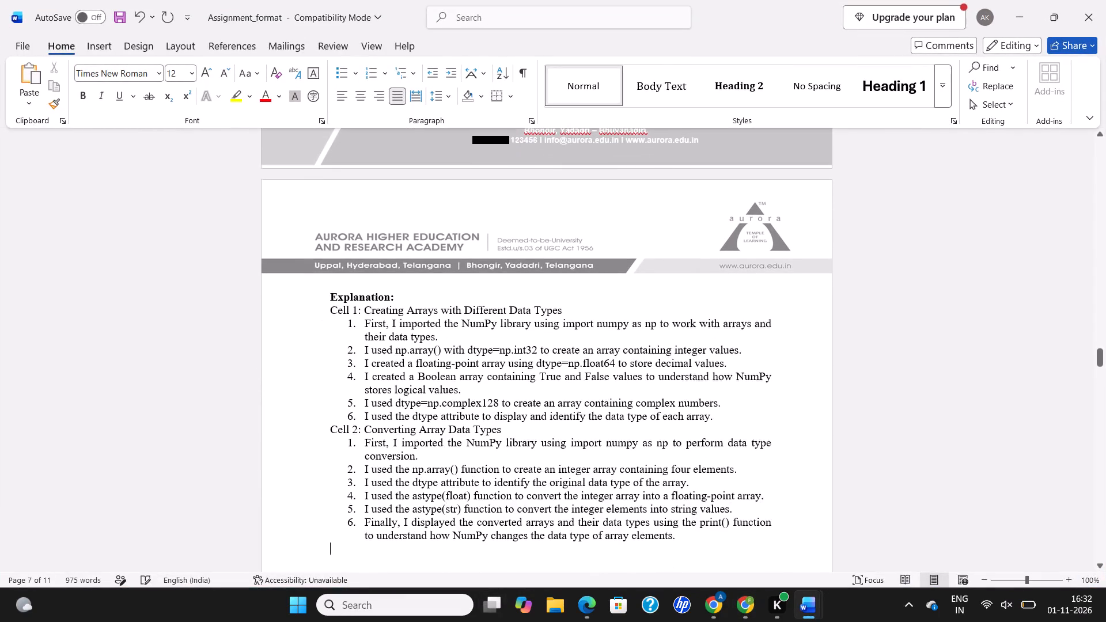
Set the line spacing of the whole Explanation section, from its heading to the last Cell 2 item, to 1.5.
scroll(404, 416, "down", 1)
left_click_drag(329, 183, 678, 410)
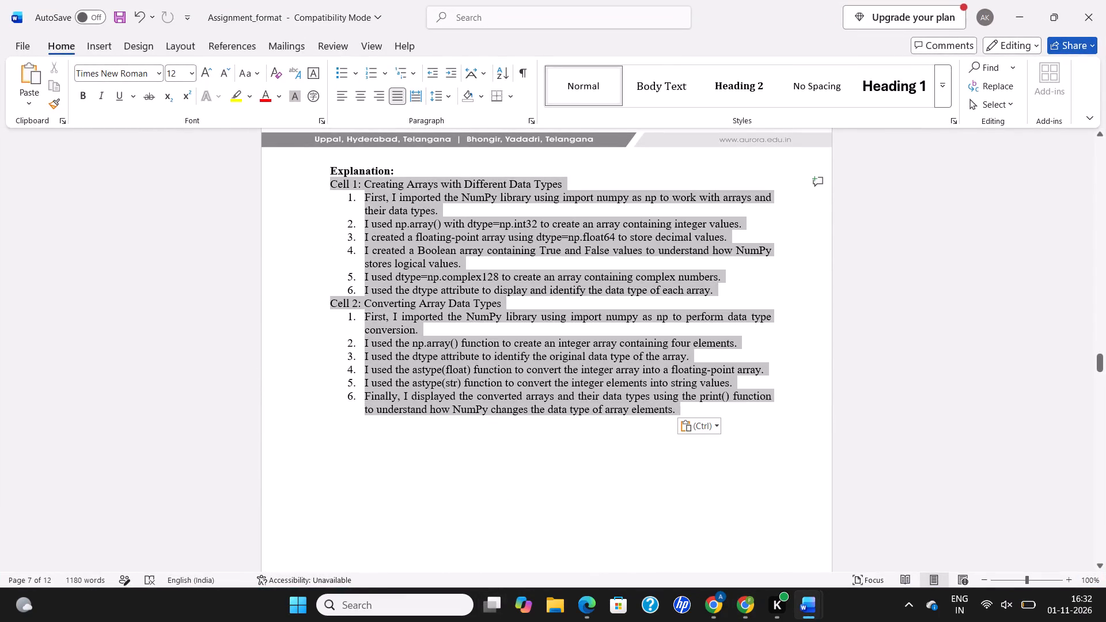
left_click_drag(678, 410, 679, 411)
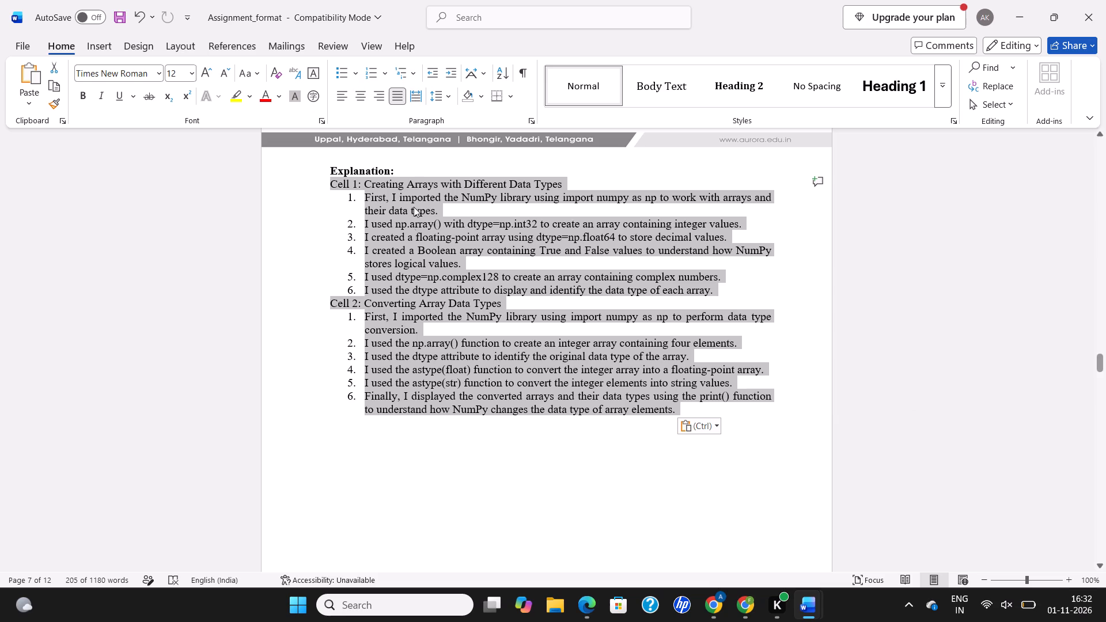
left_click(411, 225)
left_click_drag(331, 172, 664, 334)
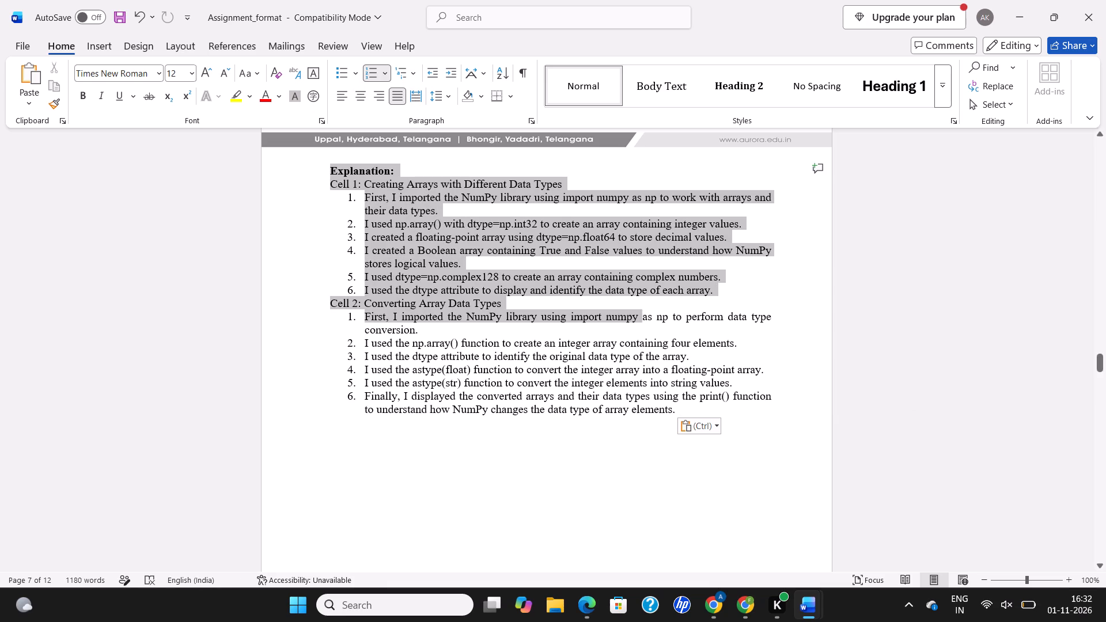
left_click_drag(664, 334, 725, 411)
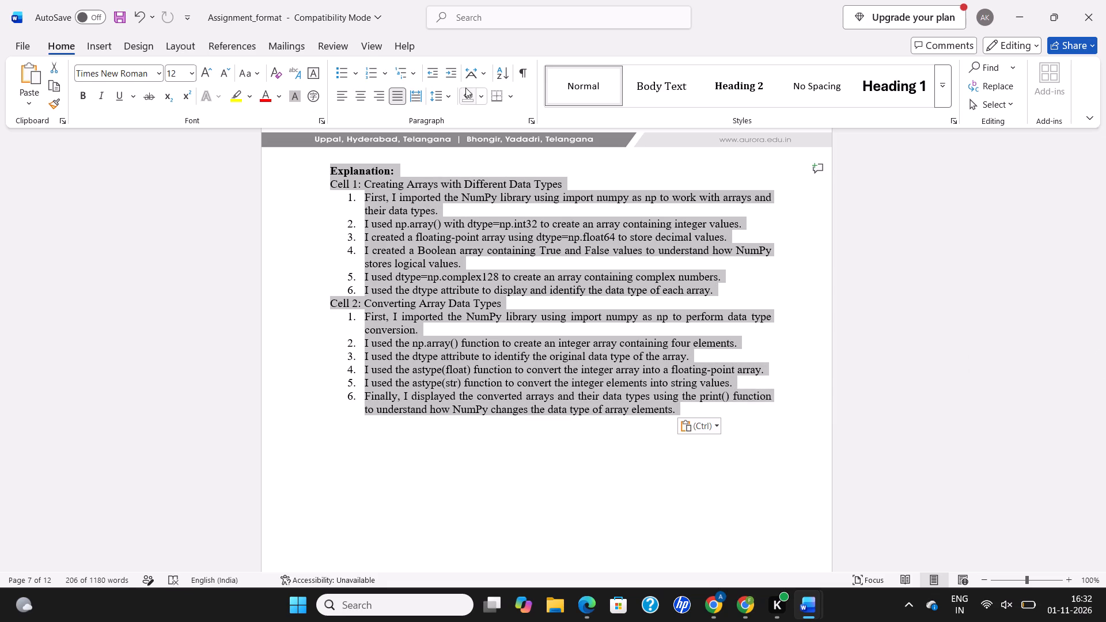
left_click(452, 91)
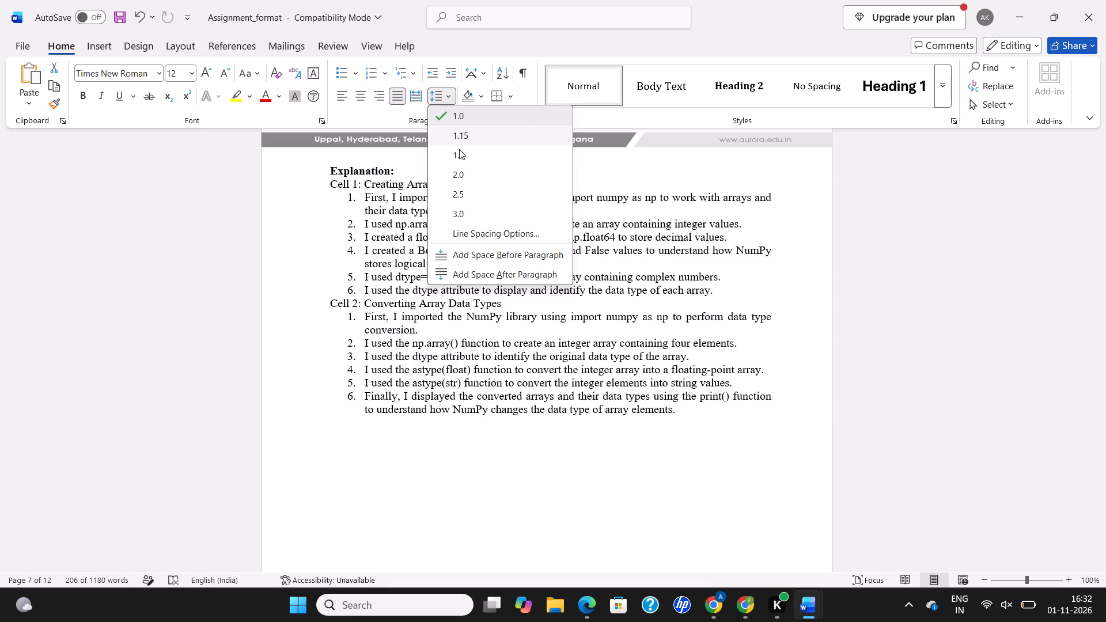
left_click(459, 151)
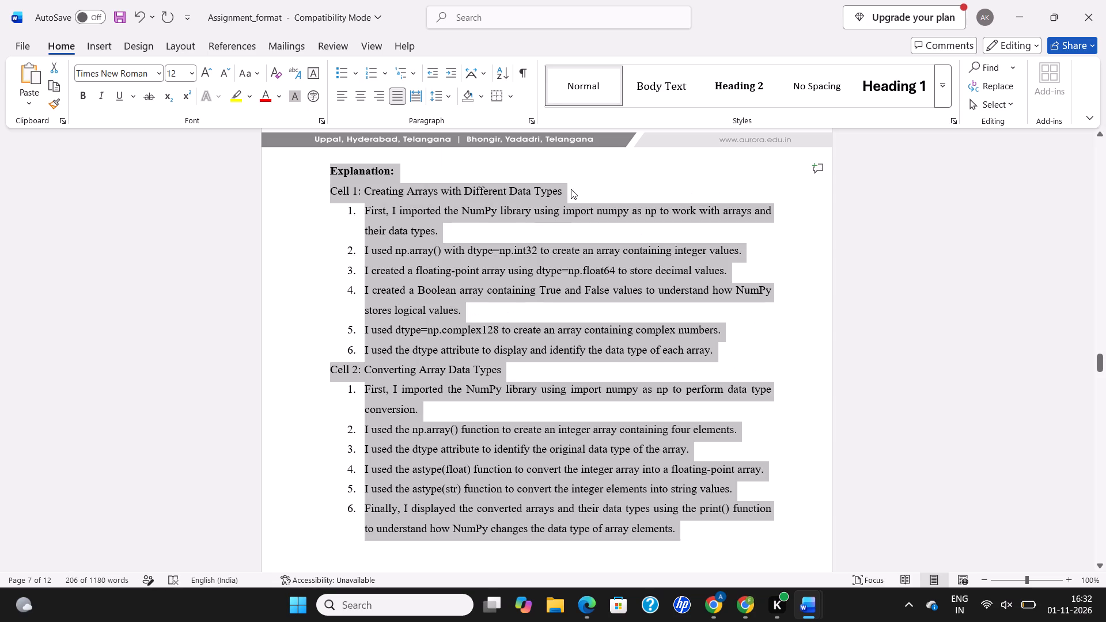
Make the subheadings "Cell 1: Creating Arrays with Different Data Types" and "Cell 2: Converting Array Data Types" bold.
left_click(569, 188)
left_click_drag(569, 188, 331, 187)
key("ctrl+b")
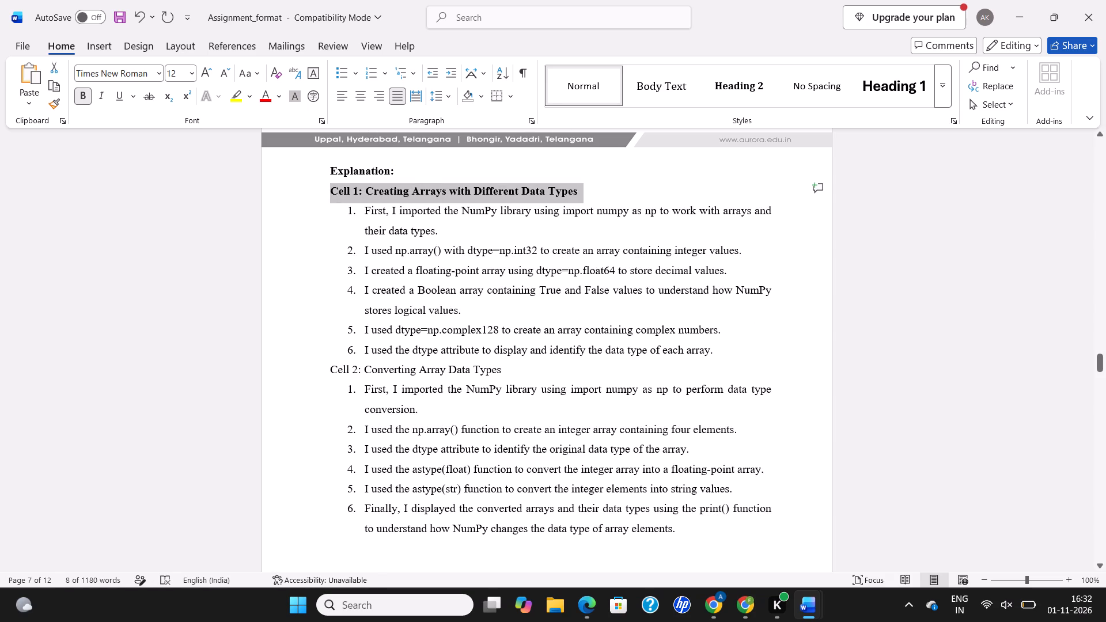
left_click_drag(518, 377, 327, 370)
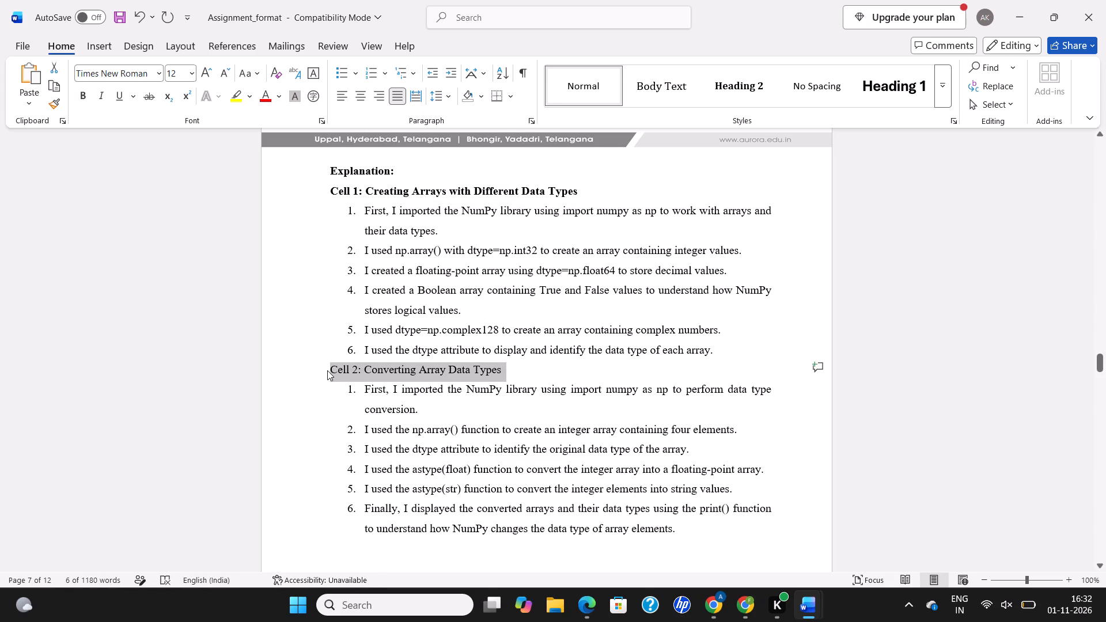
key("ctrl+b")
Insert an unnumbered blank line between the last Cell 1 item and the Cell 2 subheading.
left_click(713, 353)
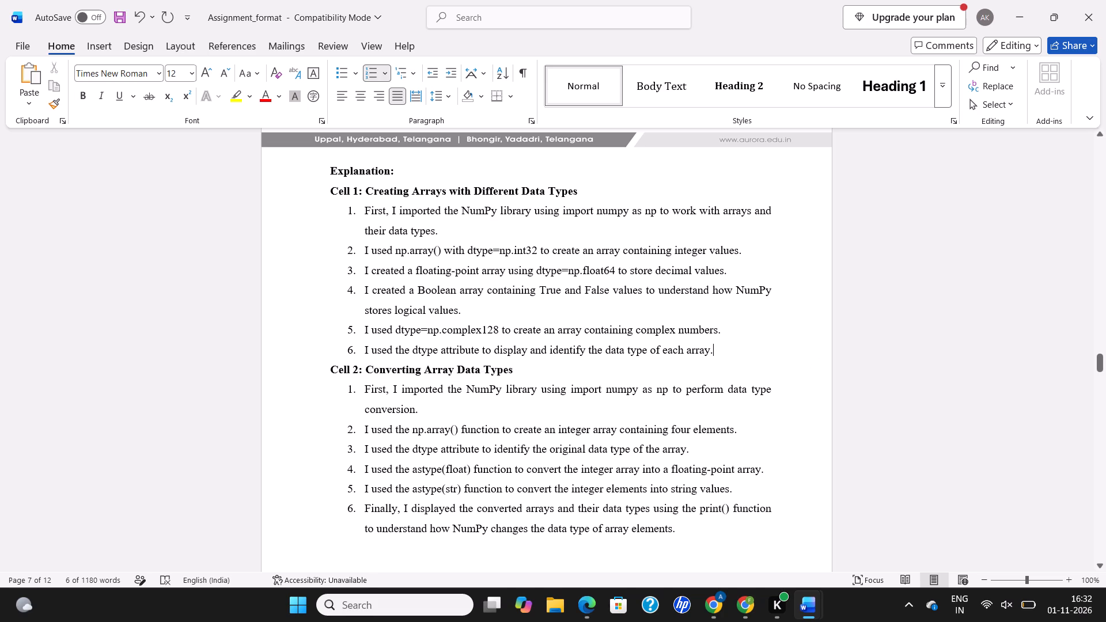
key("Return")
key("BackSpace")
key("BackSpace")
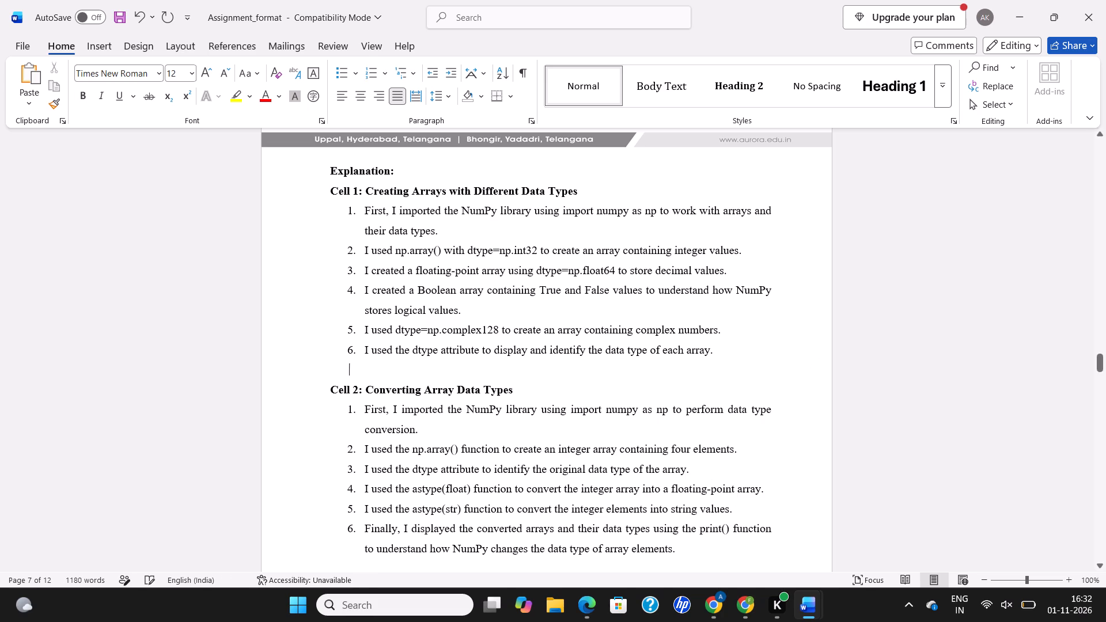
Delete the first item of the Cell 1 list, about importing the NumPy library, including its number and line.
left_click(460, 233)
key("BackSpace")
key("BackSpace")
key("BackSpace")
key("BackSpace")
key("BackSpace")
key("BackSpace")
key("BackSpace")
key("BackSpace")
key("BackSpace")
key("BackSpace")
key("BackSpace")
key("BackSpace")
key("BackSpace")
key("BackSpace")
key("BackSpace")
key("BackSpace")
key("BackSpace")
key("BackSpace")
key("BackSpace")
key("BackSpace")
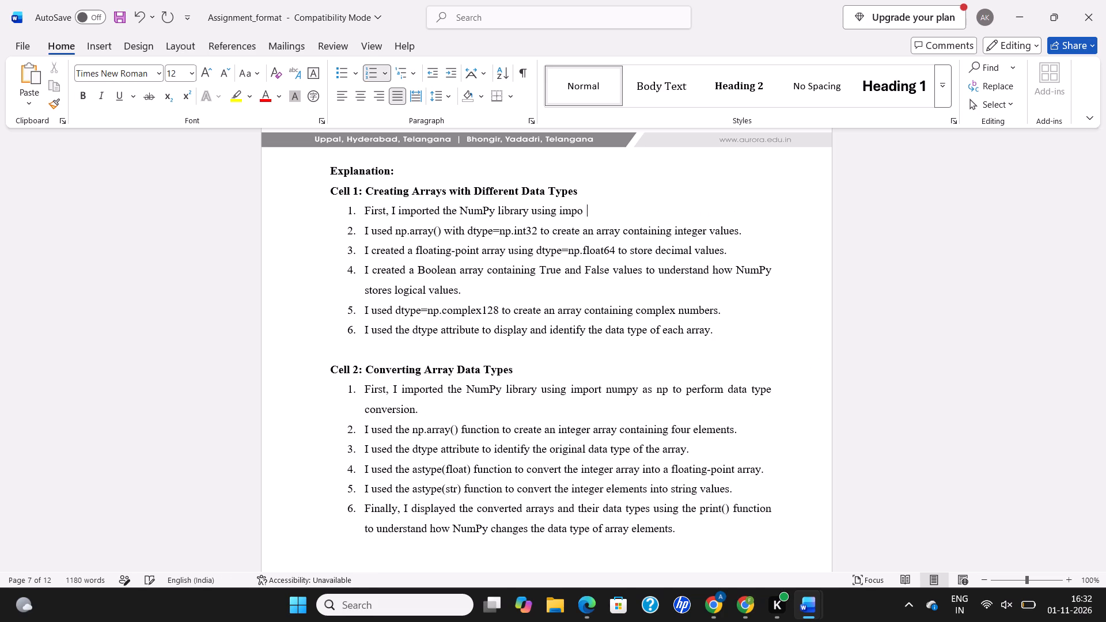
key("BackSpace")
key("BackSpace")
key("BackSpace")
key("BackSpace")
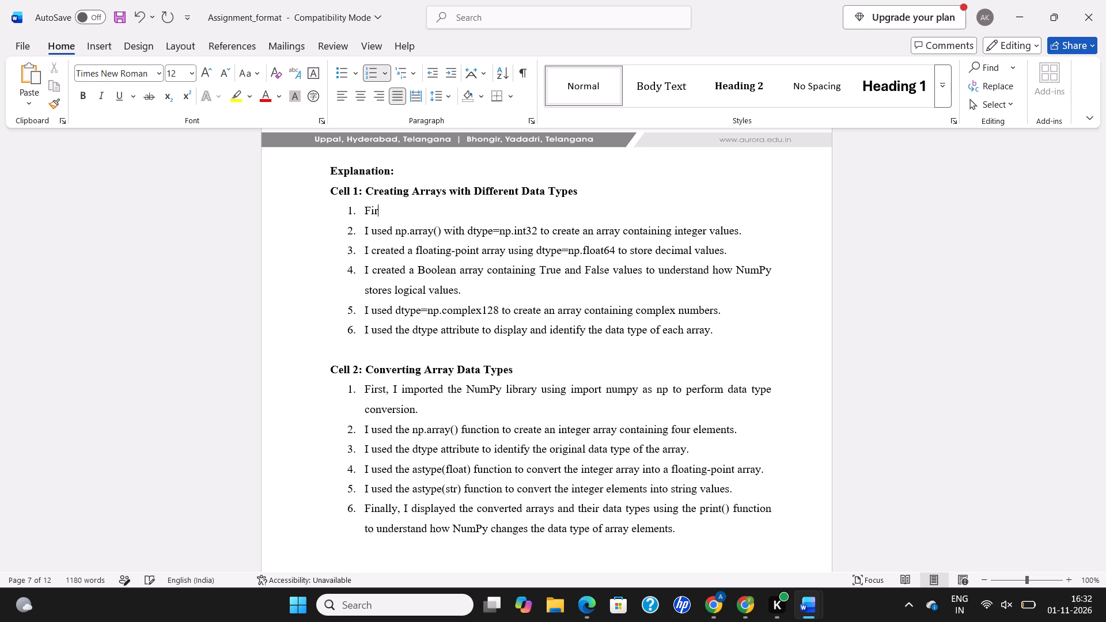
key("BackSpace")
key("BackSpace")
key("BackSpace")
key("BackSpace")
key("BackSpace")
key("BackSpace")
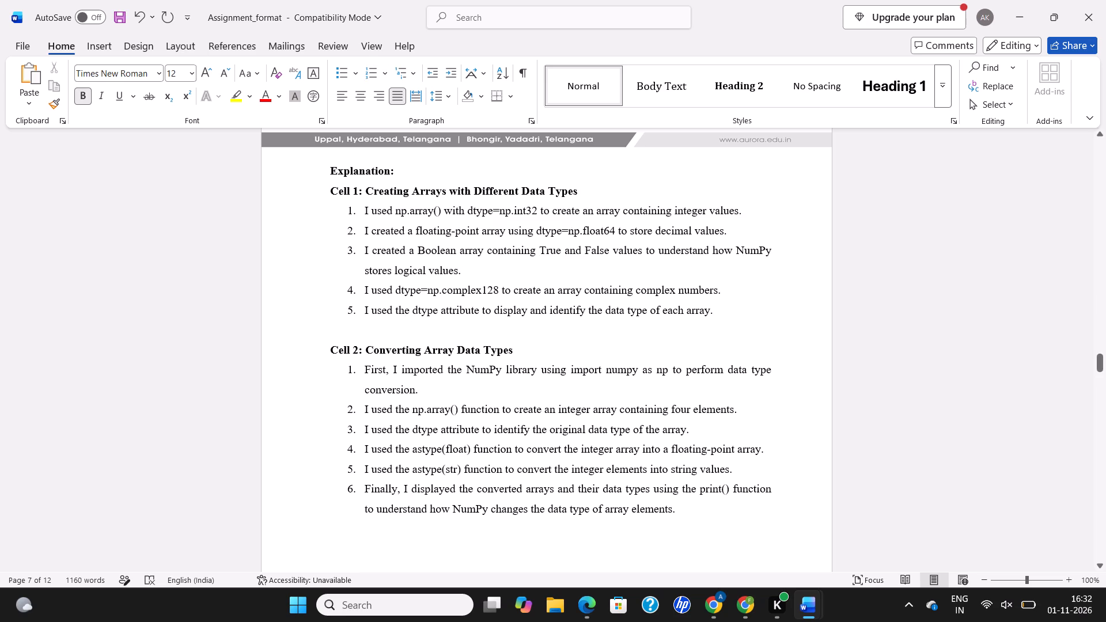
Delete the Cell 1 list item about using dtype=np.complex128 for complex numbers, including its number and line.
left_click(733, 292)
key("BackSpace")
key("BackSpace")
key("BackSpace")
key("BackSpace")
key("BackSpace")
key("BackSpace")
key("BackSpace")
key("BackSpace")
key("BackSpace")
key("BackSpace")
key("BackSpace")
key("BackSpace")
key("BackSpace")
key("BackSpace")
key("BackSpace")
key("BackSpace")
key("BackSpace")
key("BackSpace")
key("BackSpace")
key("BackSpace")
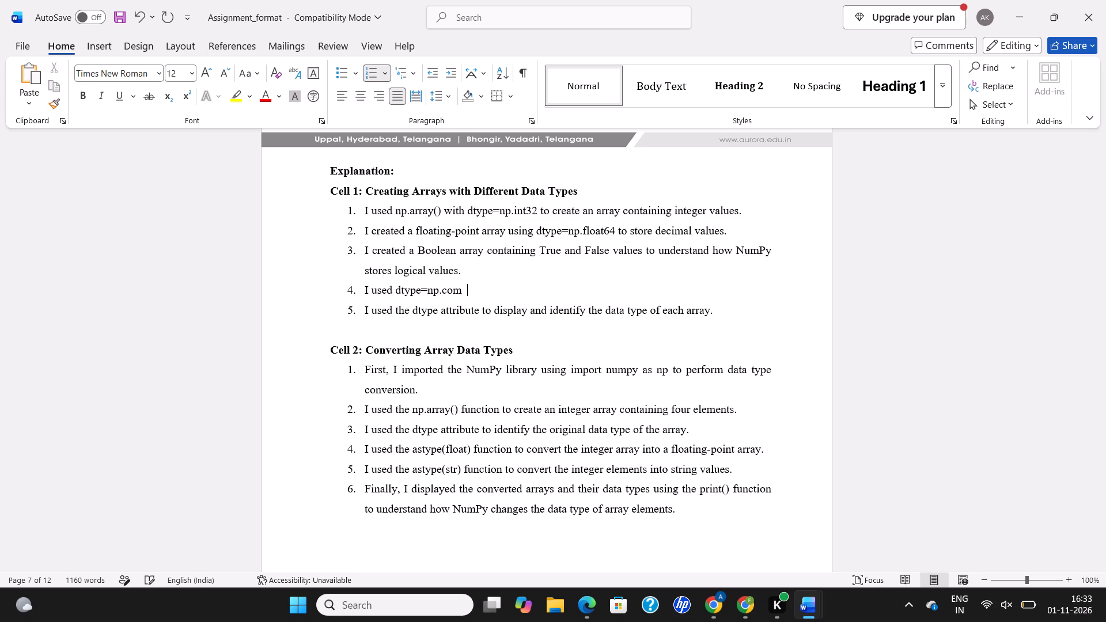
key("BackSpace")
key("BackSpace")
key("BackSpace")
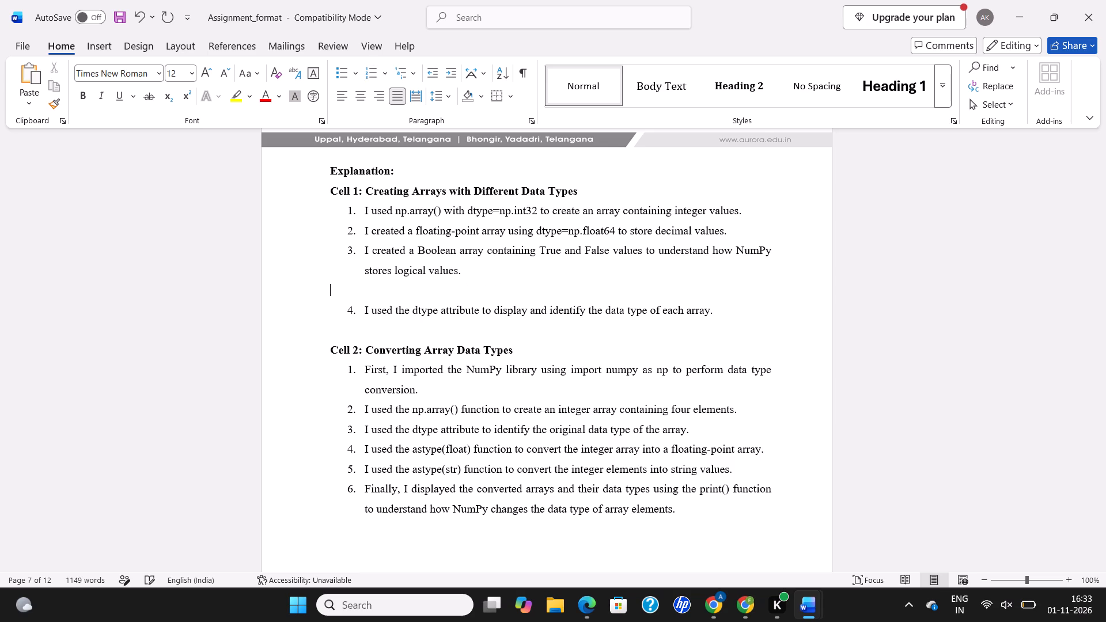
key("BackSpace")
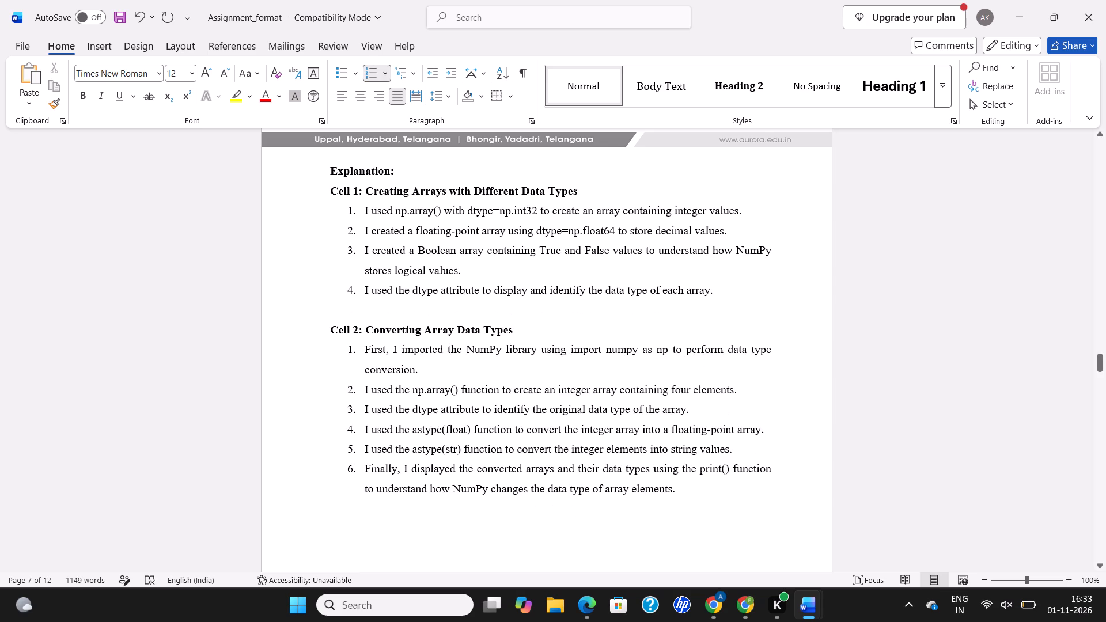
Delete the first item of the Cell 2 list, about importing NumPy for data type conversion, including its number and line.
left_click(465, 374)
key("BackSpace")
key("BackSpace")
key("BackSpace")
key("BackSpace")
key("BackSpace")
key("BackSpace")
key("BackSpace")
key("BackSpace")
key("BackSpace")
key("BackSpace")
key("BackSpace")
key("BackSpace")
key("BackSpace")
key("BackSpace")
key("BackSpace")
key("BackSpace")
key("BackSpace")
key("BackSpace")
key("BackSpace")
key("BackSpace")
key("BackSpace")
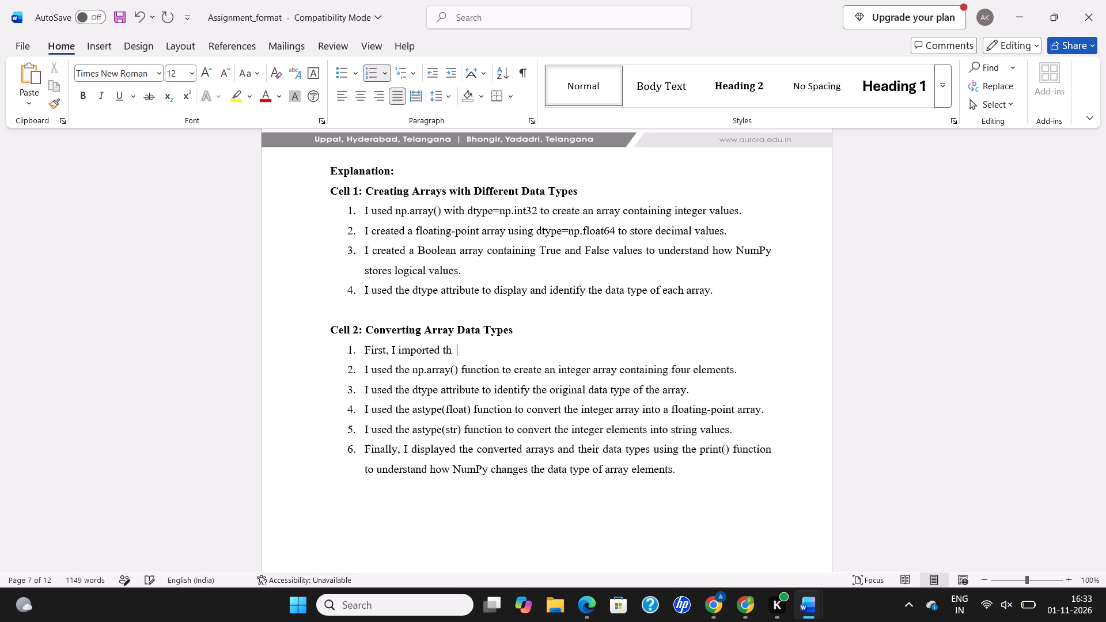
key("BackSpace")
key("BackSpace")
key("BackSpace")
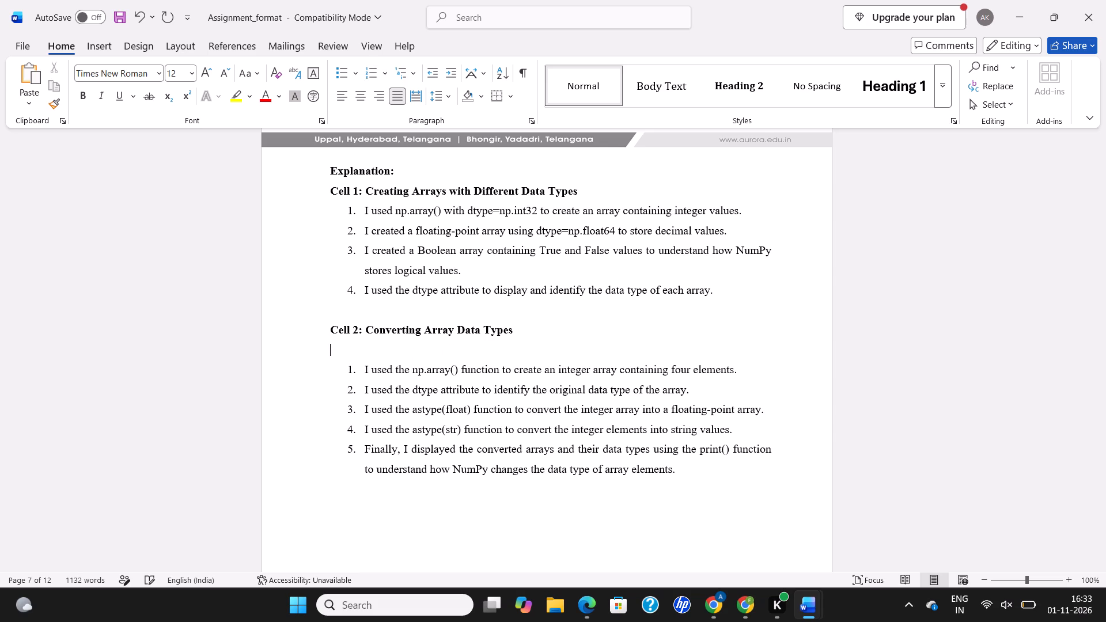
key("BackSpace")
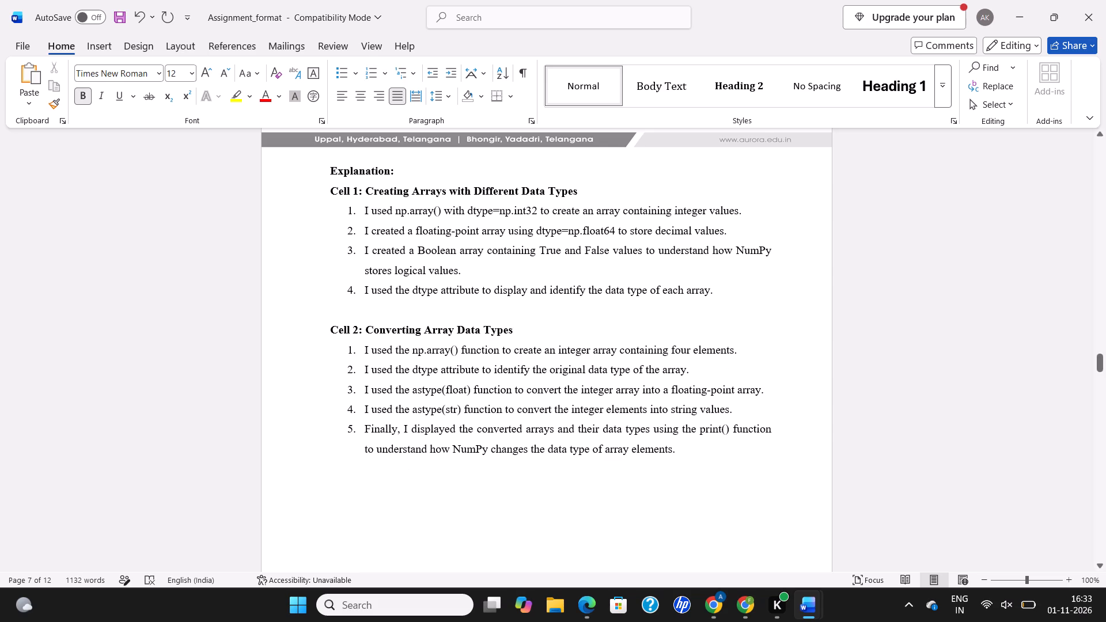
Apply 1.5 line spacing to the four numbered items under the Cell 1 subheading.
left_click_drag(719, 255, 562, 240)
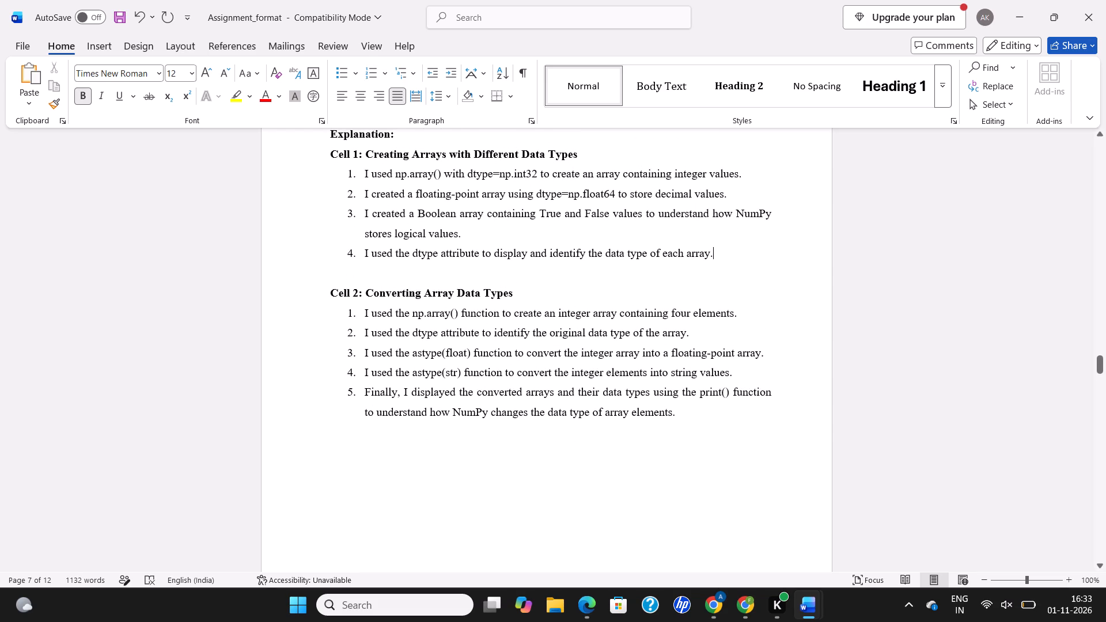
left_click_drag(562, 240, 363, 178)
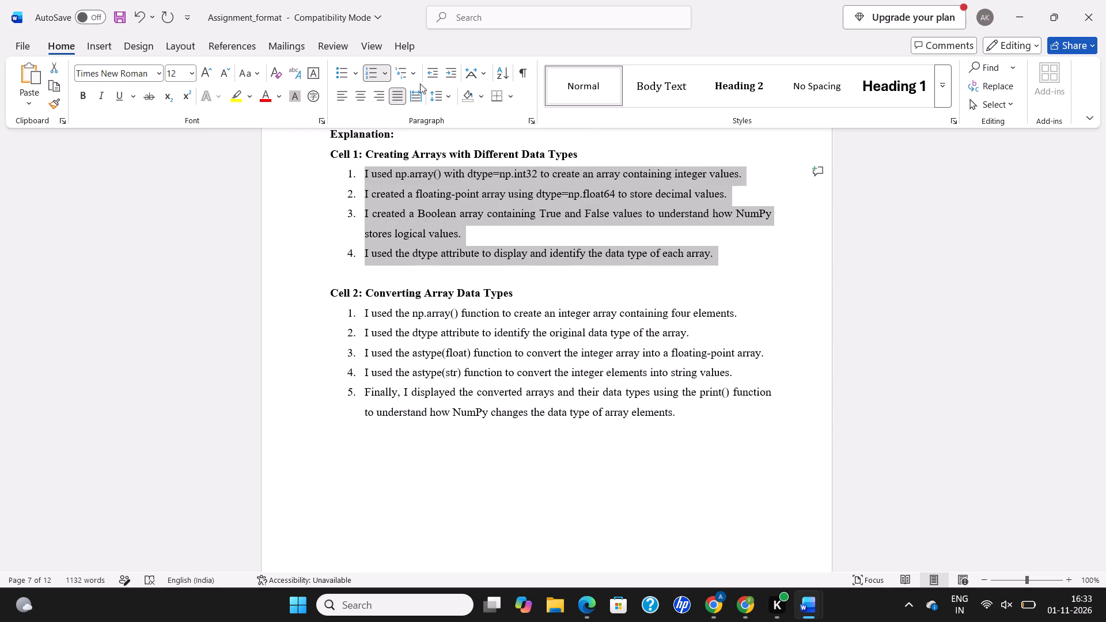
left_click(445, 99)
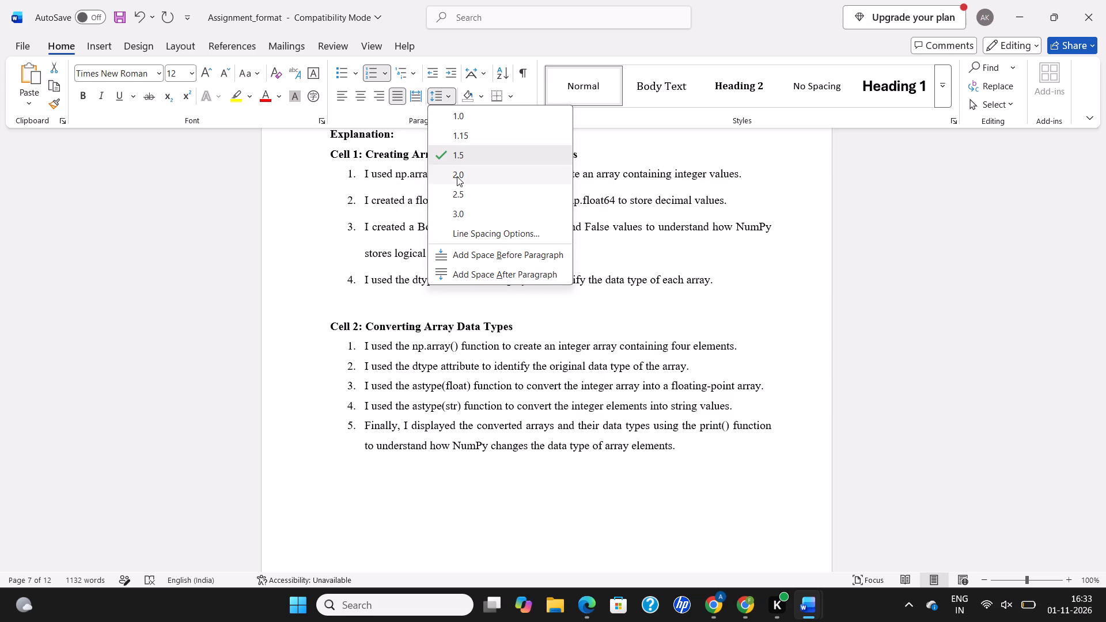
left_click(459, 154)
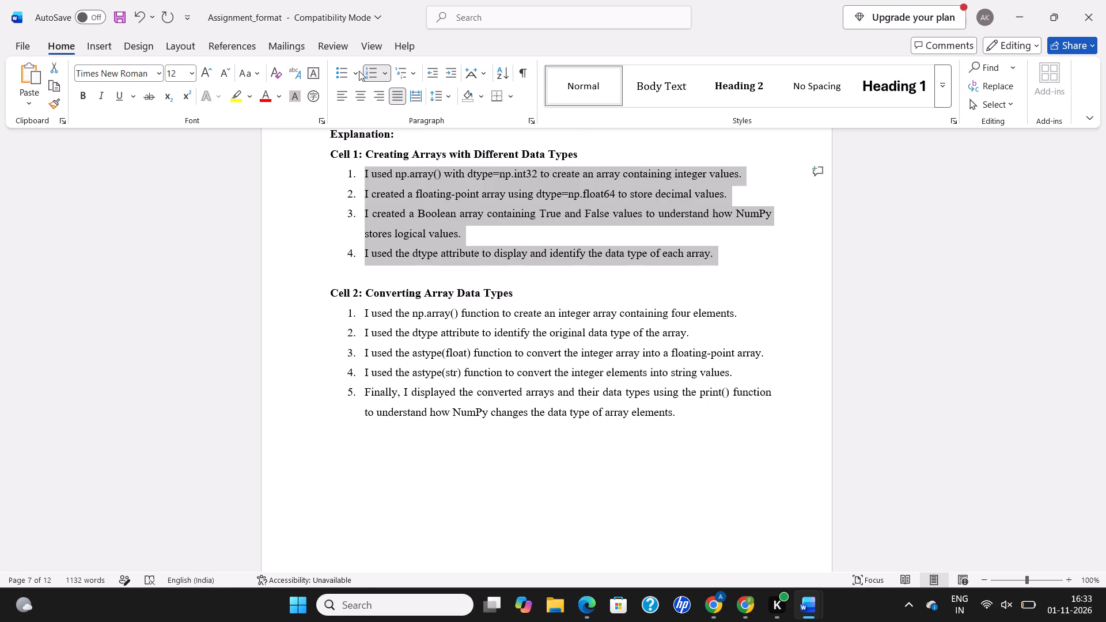
Convert the Cell 1 numbered items to arrow bullets and set their line spacing to 2.0.
left_click(351, 68)
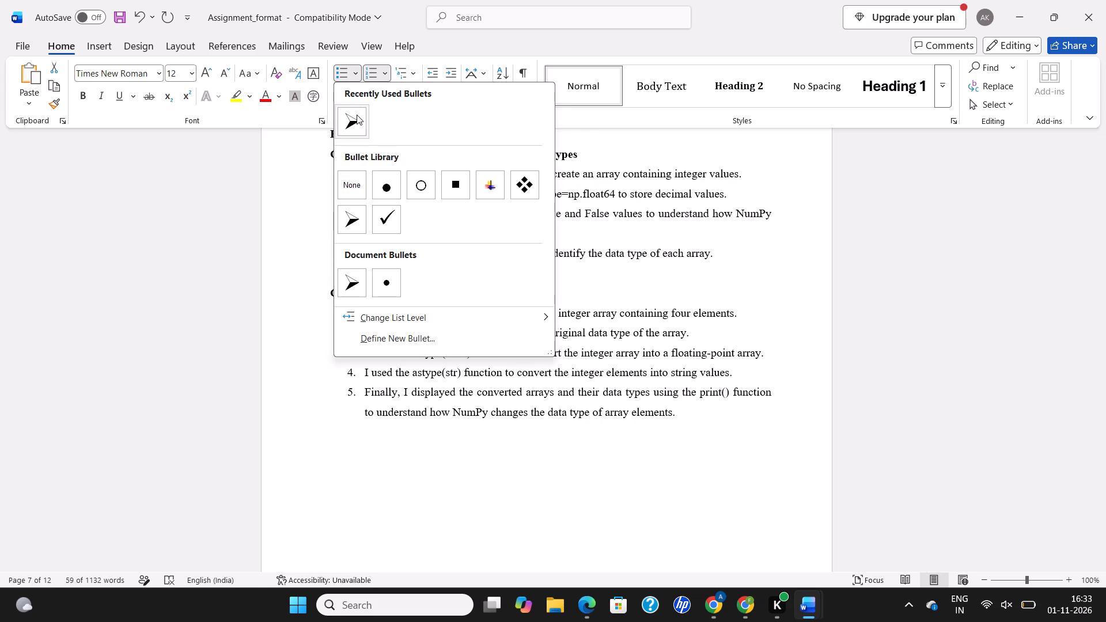
left_click(357, 115)
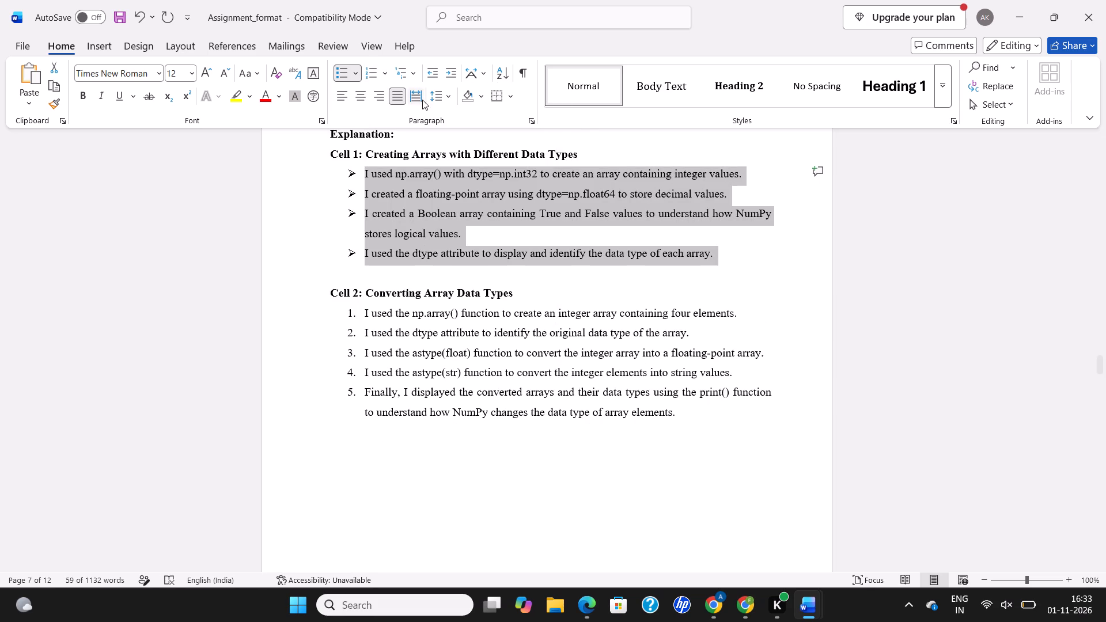
left_click_drag(450, 99, 457, 171)
left_click(457, 171)
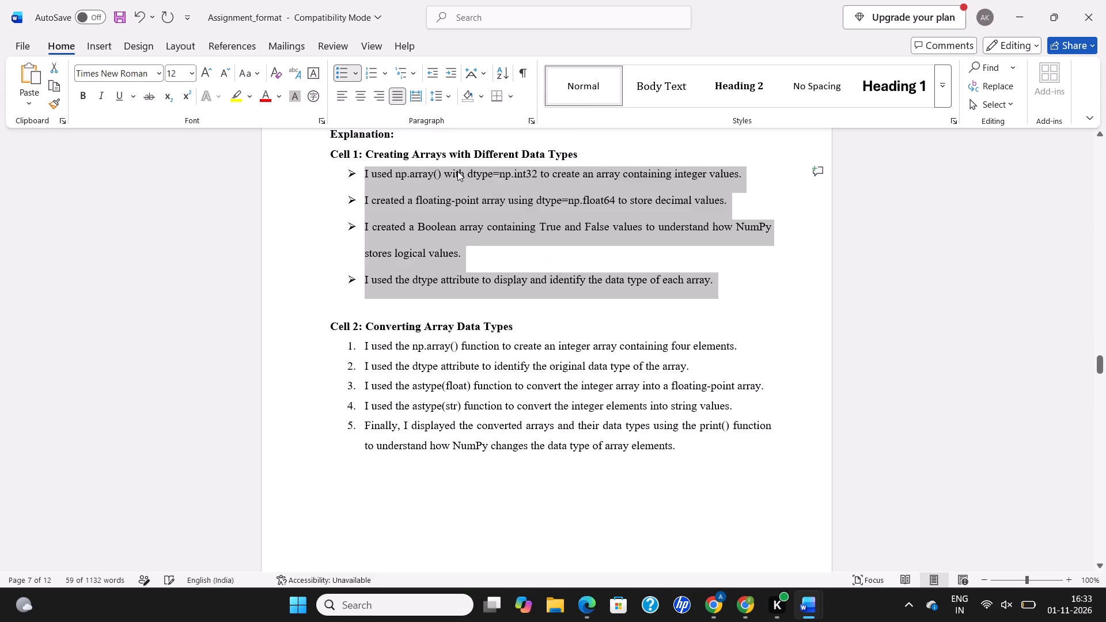
Convert the five numbered items under Cell 2: Converting Array Data Types to arrow bullets with 2.0 line spacing.
scroll(471, 293, "down", 1)
scroll(471, 293, "up", 1)
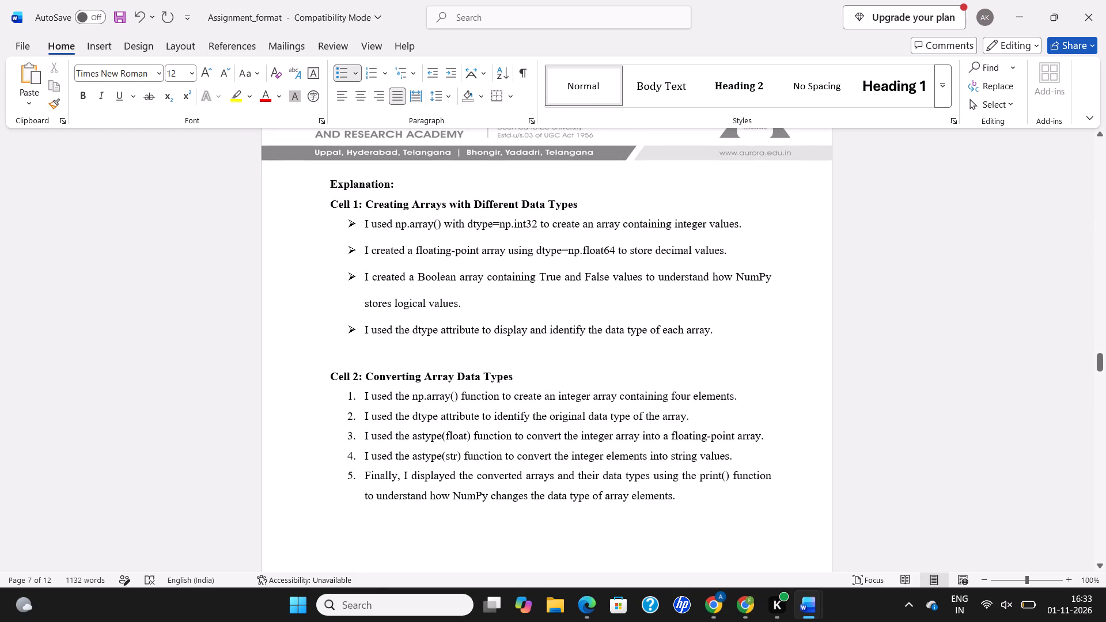
scroll(467, 255, "down", 1)
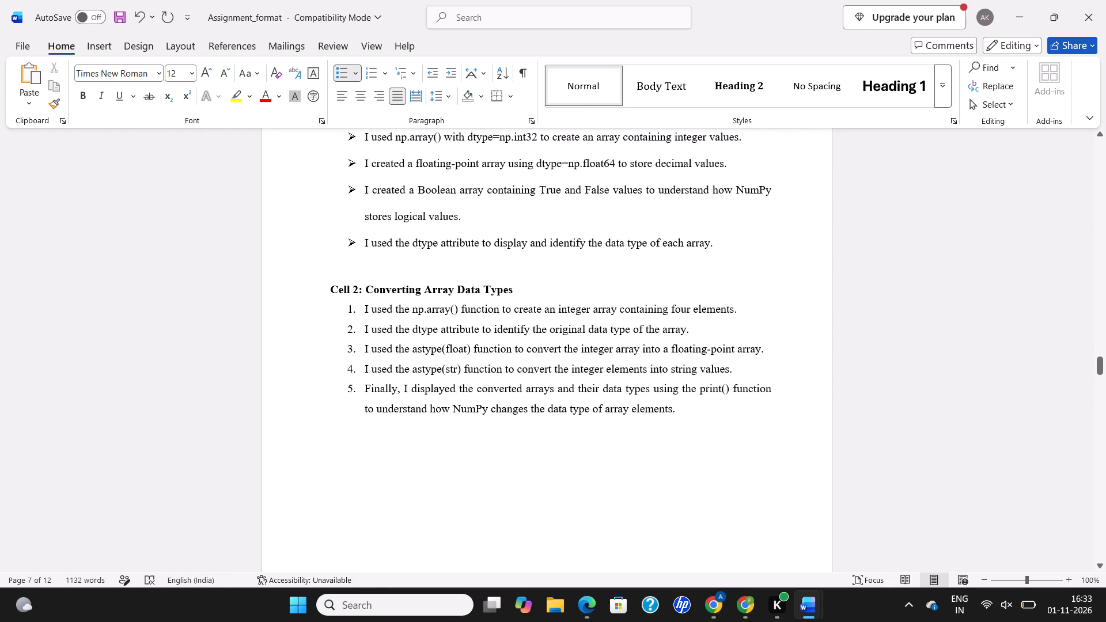
left_click_drag(678, 409, 362, 309)
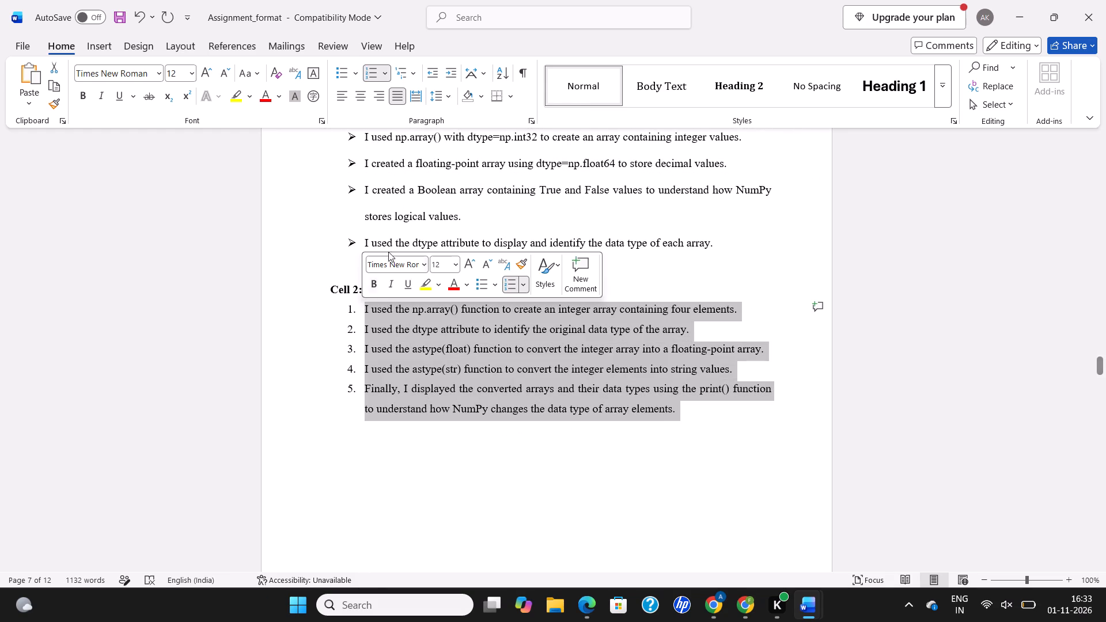
left_click(355, 75)
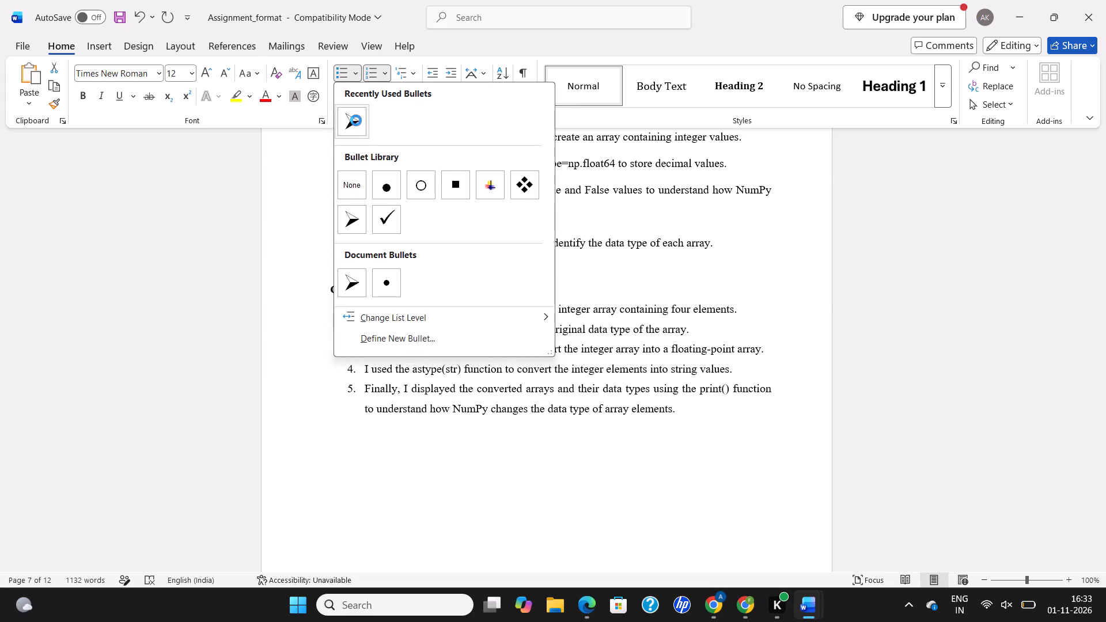
left_click(356, 121)
left_click_drag(445, 97, 460, 181)
left_click(460, 181)
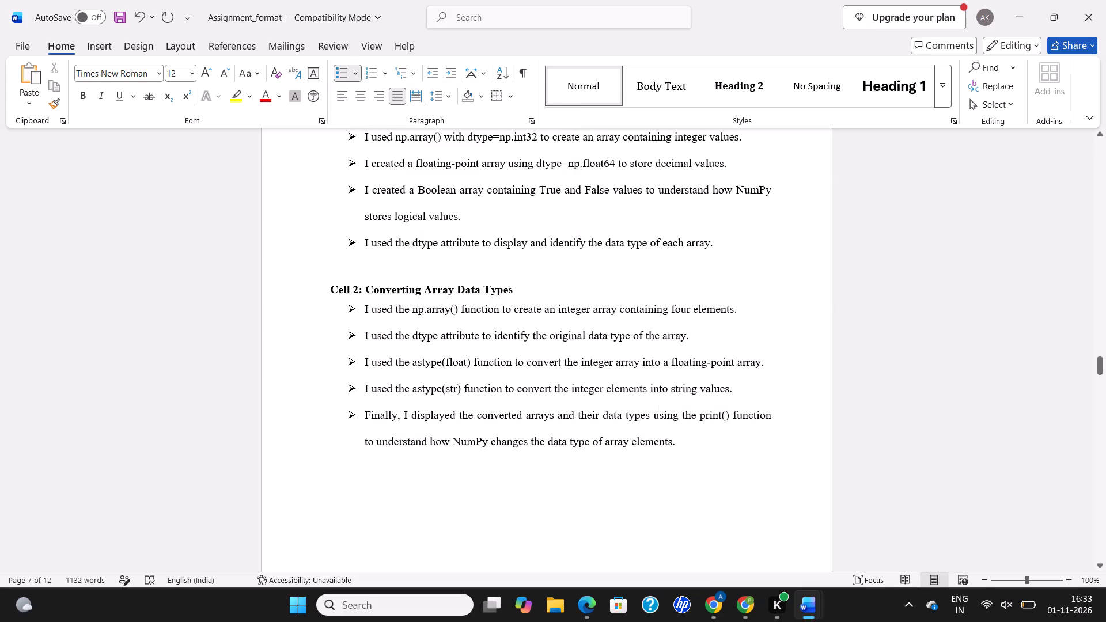
Insert a blank line between the Explanation: heading and the Cell 1 subheading of the data types section.
left_click(452, 320)
scroll(452, 320, "up", 1)
left_click(406, 308)
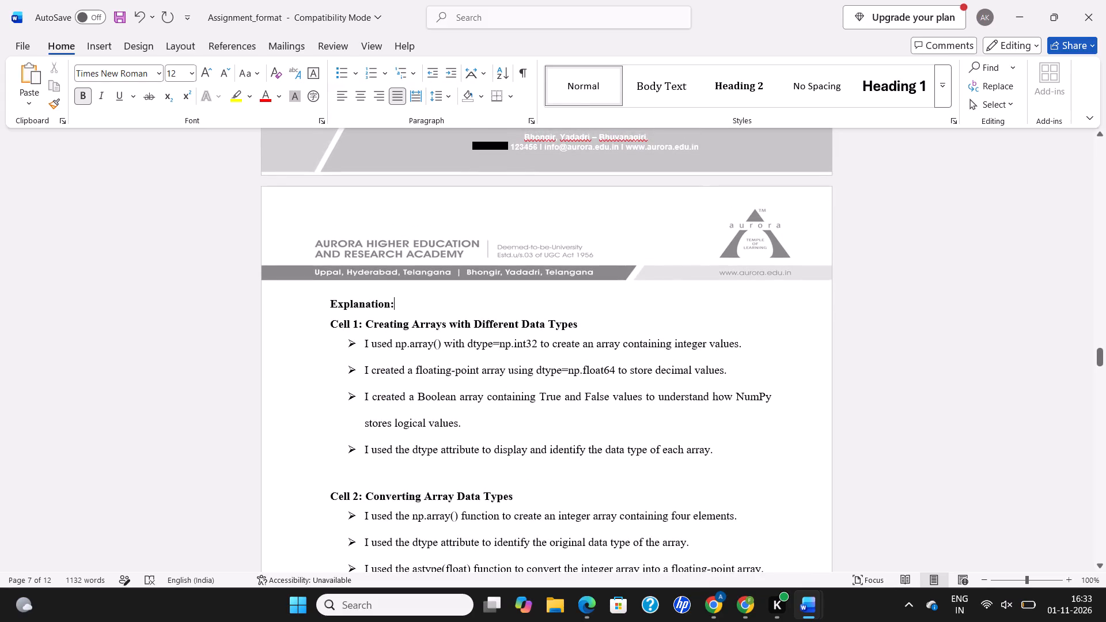
key("Return")
Add a "Result:" line below the last Cell 2 bullet, separated by a blank line and followed by a new line.
scroll(406, 308, "down", 2)
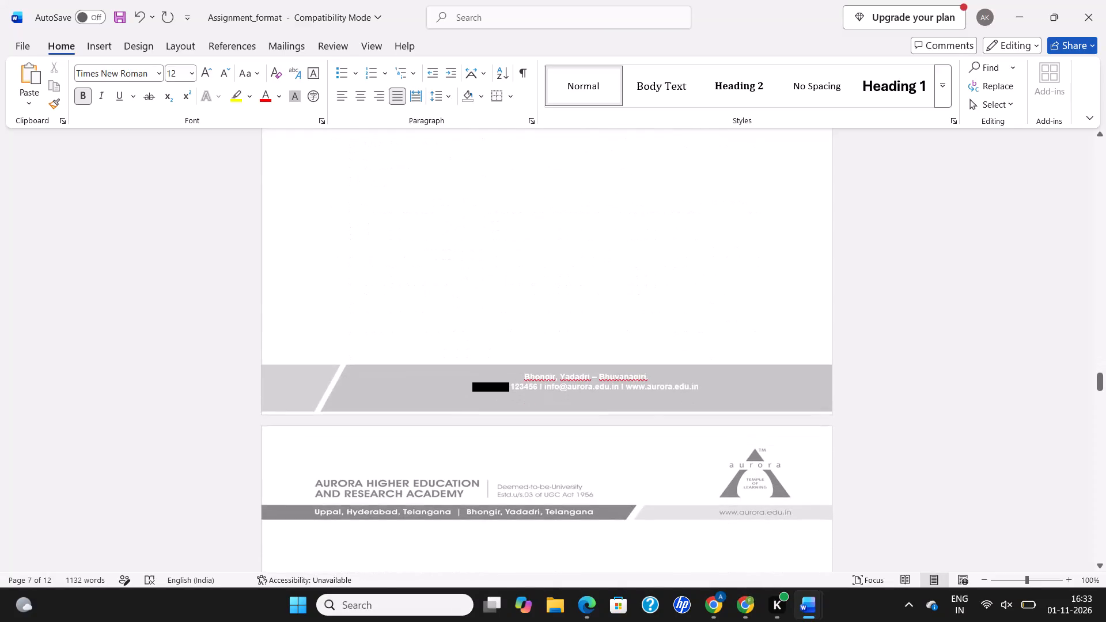
scroll(406, 216, "up", 1)
left_click(681, 317)
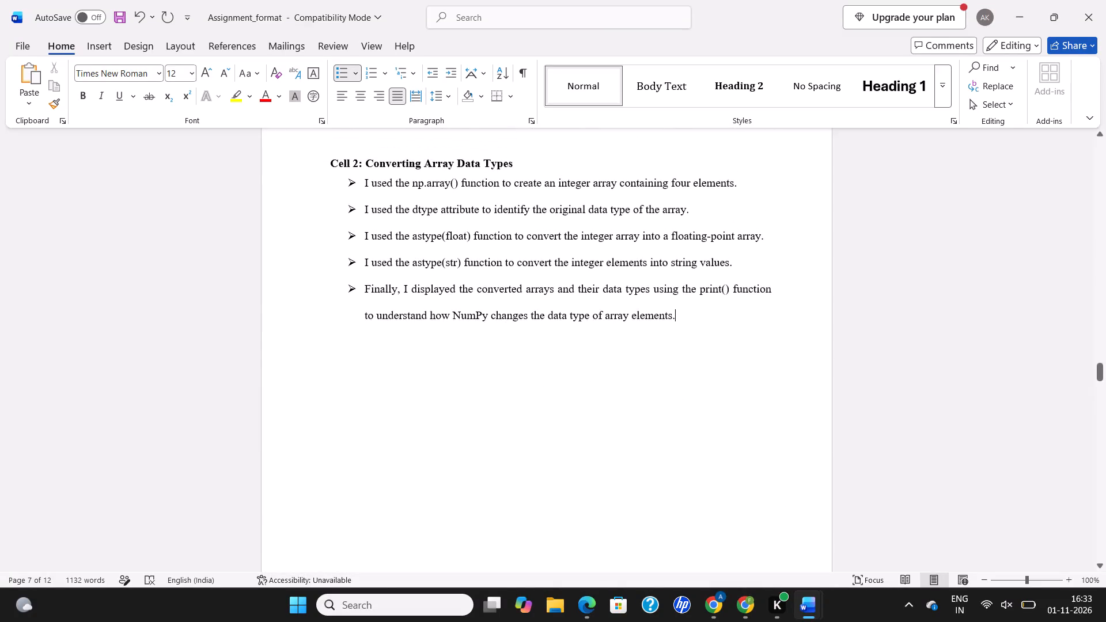
key("Return")
key("Return")
key("Return")
type("Rea")
key("BackSpace")
key("s")
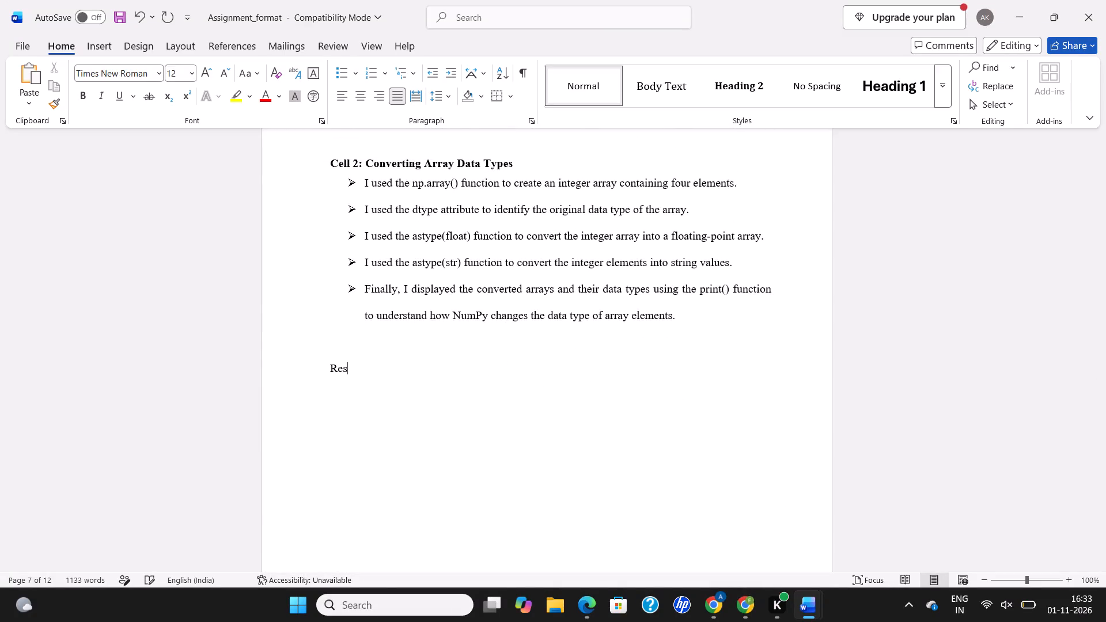
type("ult:")
key("Return")
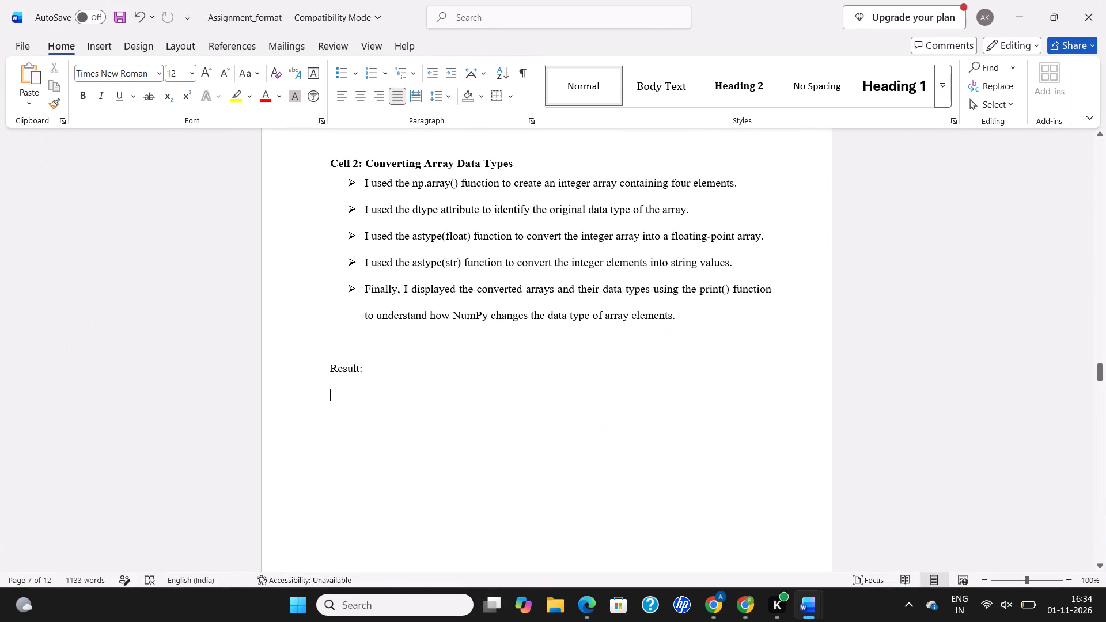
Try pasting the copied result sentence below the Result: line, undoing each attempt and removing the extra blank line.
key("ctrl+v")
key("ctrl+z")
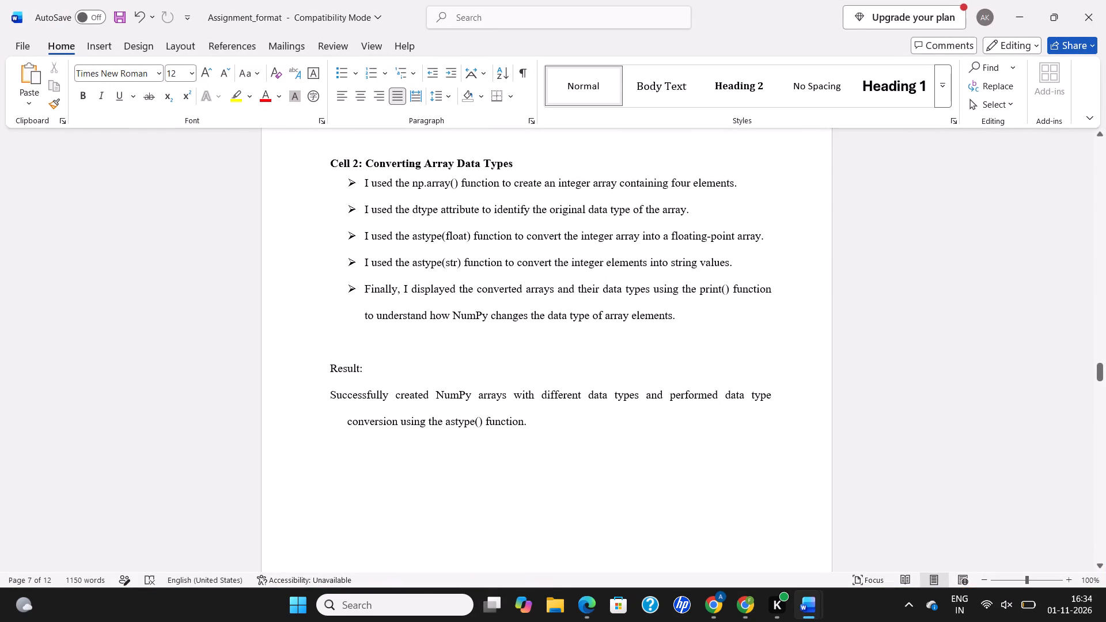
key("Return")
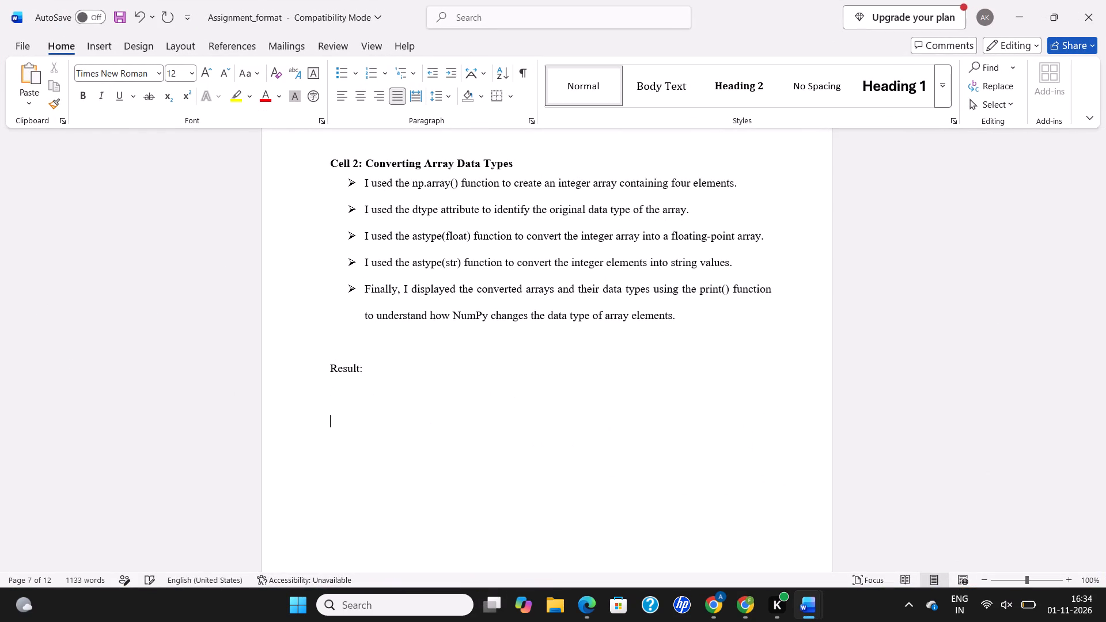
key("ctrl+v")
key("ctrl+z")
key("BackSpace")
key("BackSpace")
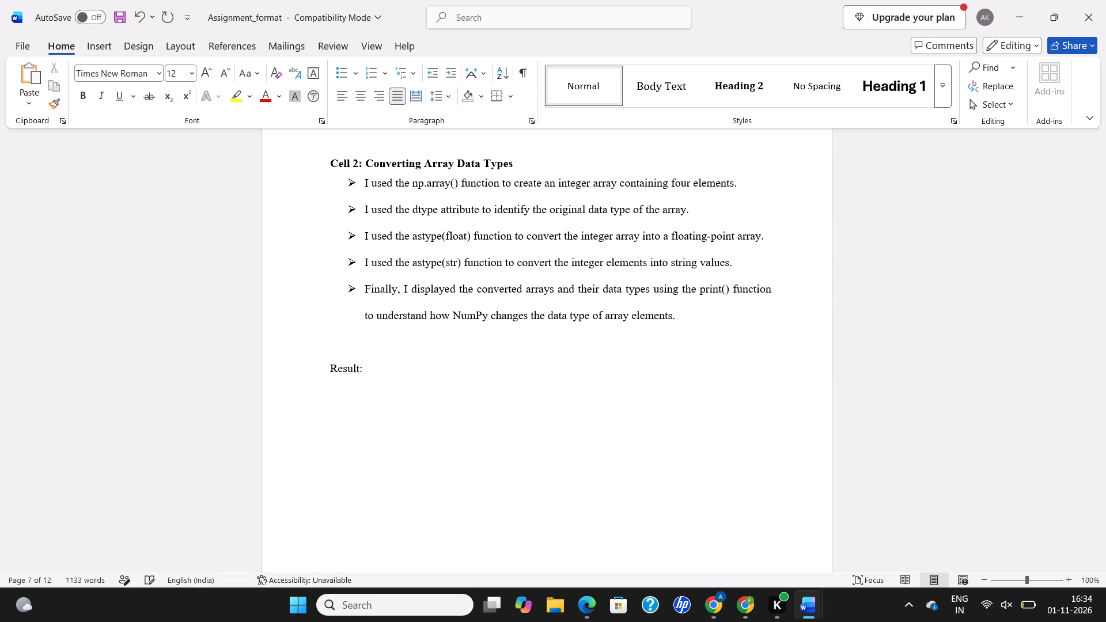
Paste the copied result sentence on the line below Result: with 1.5 line spacing.
left_click(447, 98)
left_click(449, 161)
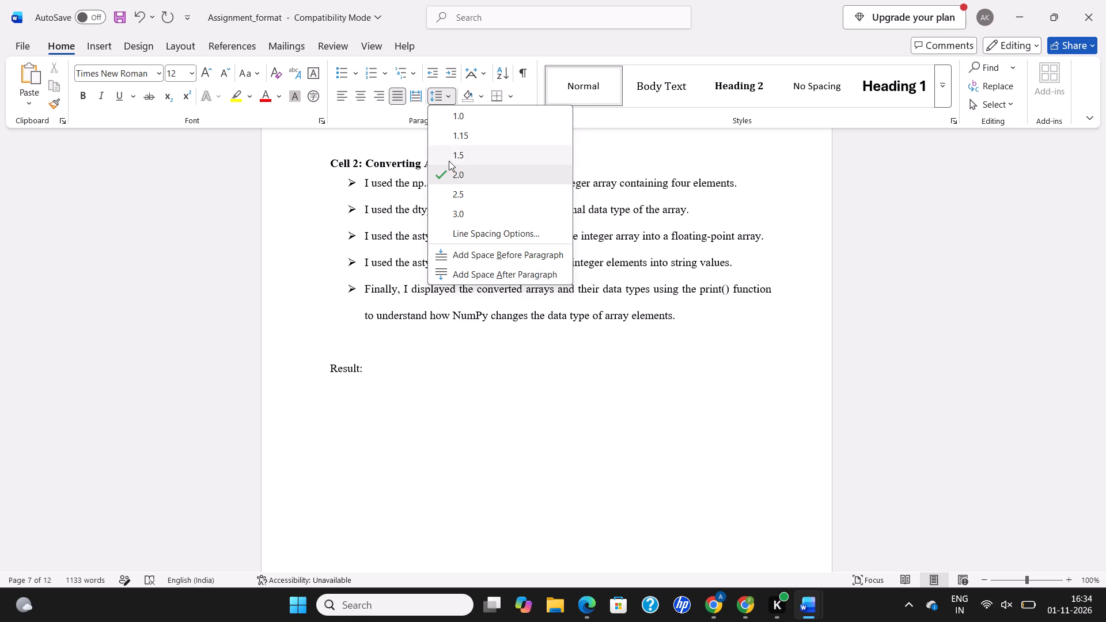
key("ctrl+v")
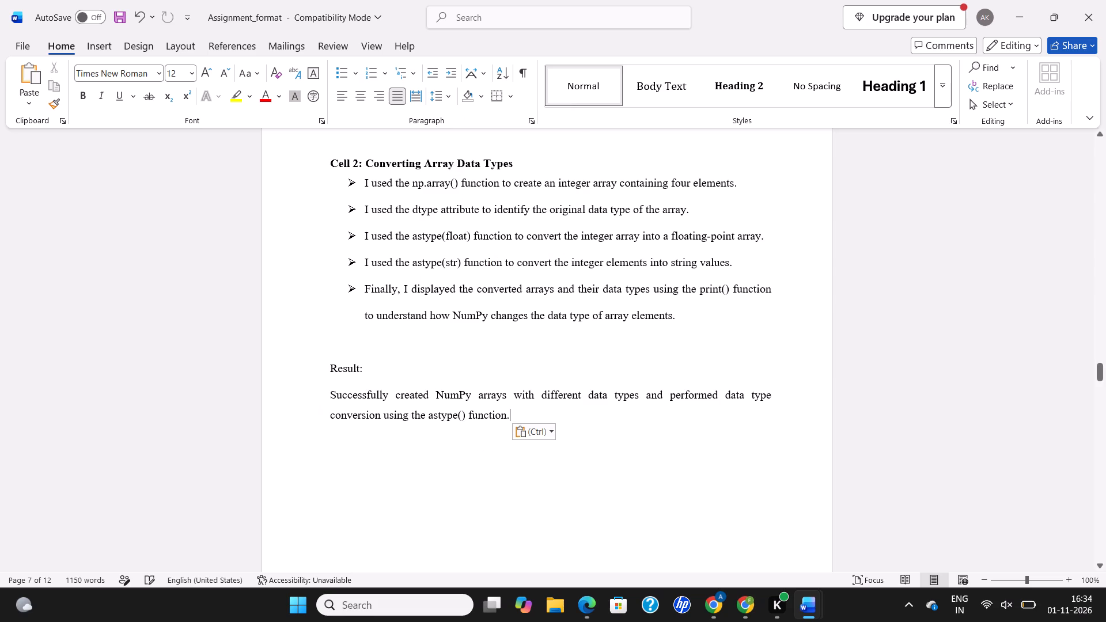
Make the Result: label bold.
left_click_drag(366, 366, 328, 366)
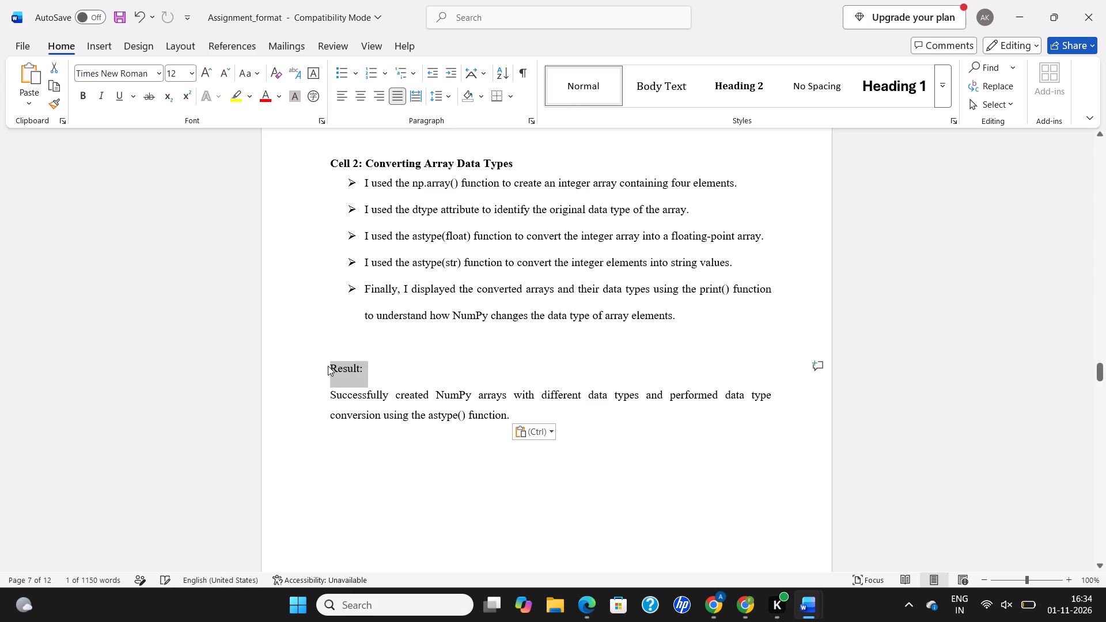
key("ctrl+b")
left_click(388, 375)
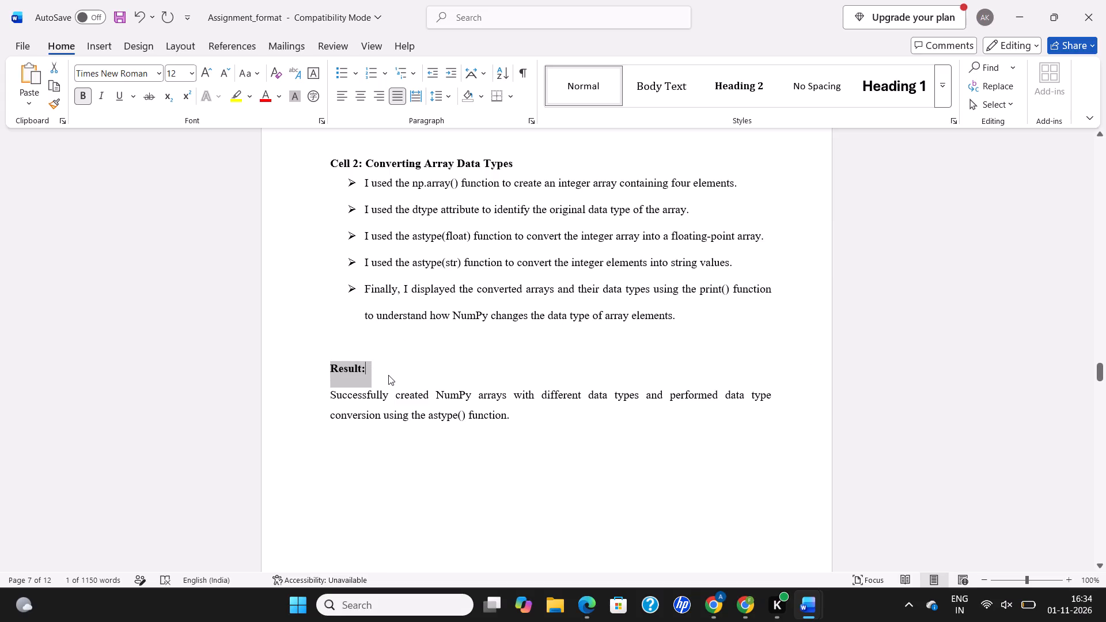
Delete the surplus blank lines above the "4. NumPy Indexing" heading so it sits near the top of its page.
scroll(388, 375, "up", 2)
scroll(388, 375, "down", 4)
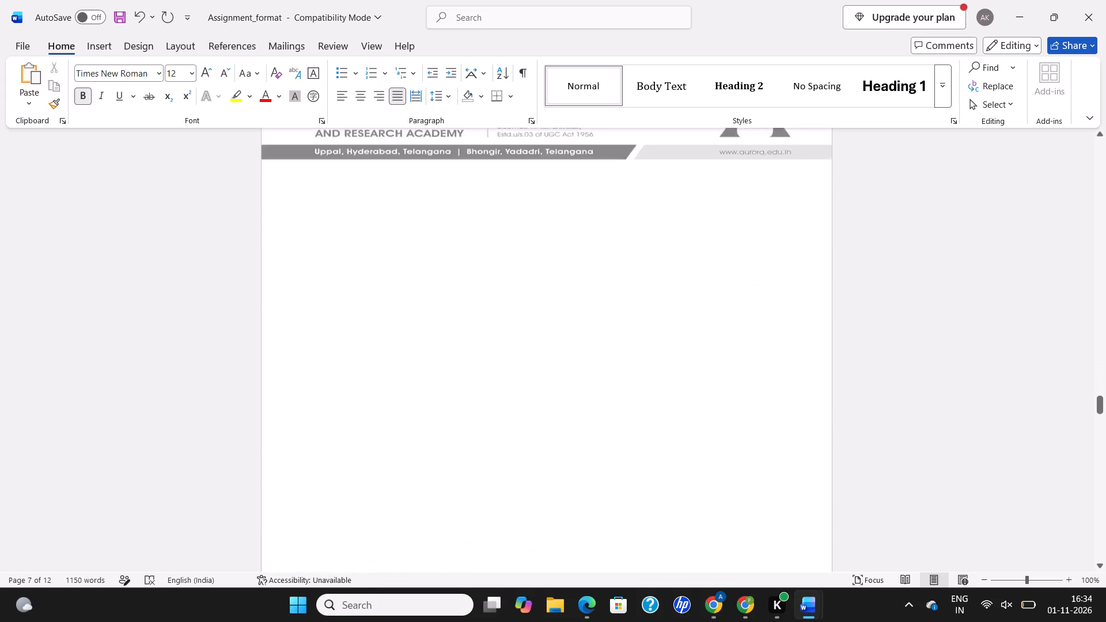
scroll(388, 375, "down", 1)
scroll(388, 375, "up", 1)
left_click(341, 455)
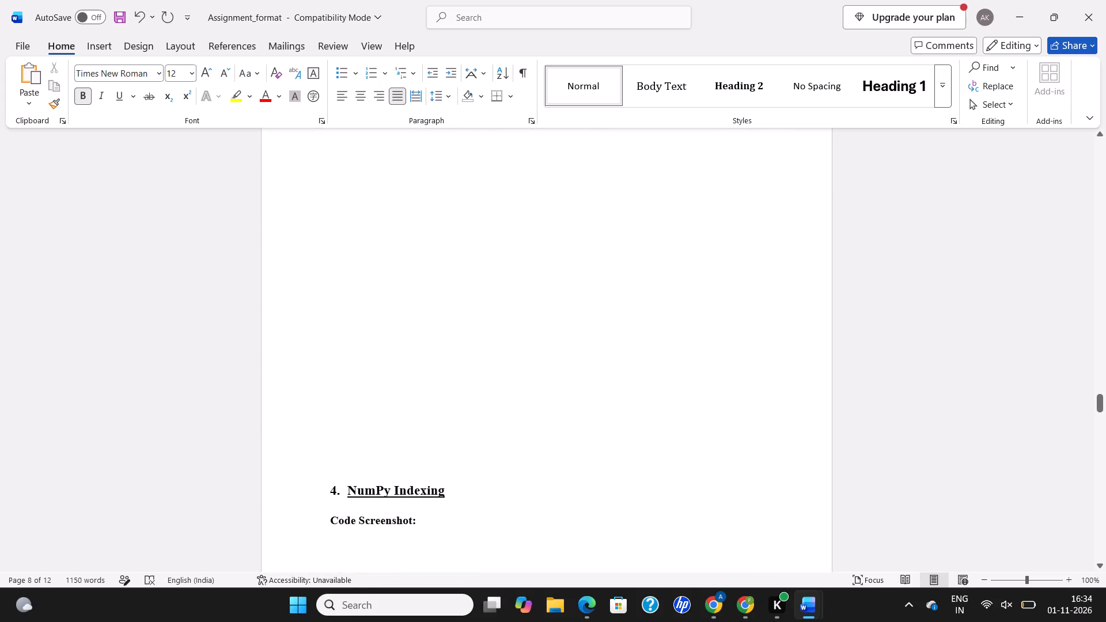
scroll(341, 455, "up", 1)
key("BackSpace")
key("BackSpace")
key("BackSpace")
key("BackSpace")
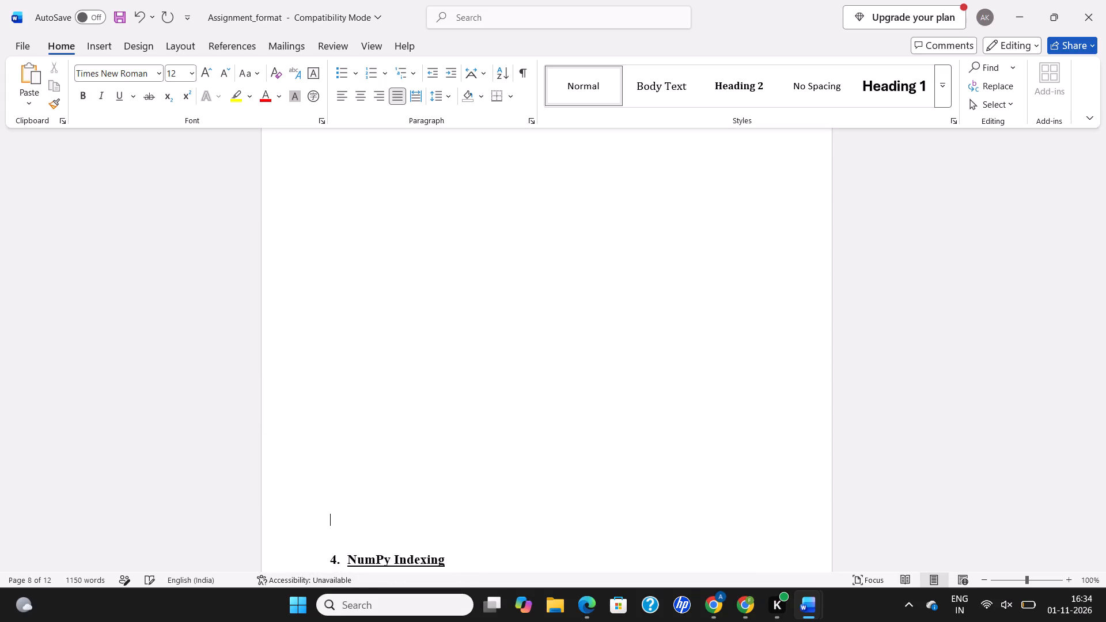
key("BackSpace")
key("BackSpace")
key("BackSpace")
key("BackSpace")
key("BackSpace")
key("BackSpace")
key("BackSpace")
key("BackSpace")
key("BackSpace")
key("BackSpace")
key("BackSpace")
key("BackSpace")
key("BackSpace")
key("BackSpace")
key("BackSpace")
key("BackSpace")
key("BackSpace")
key("BackSpace")
key("BackSpace")
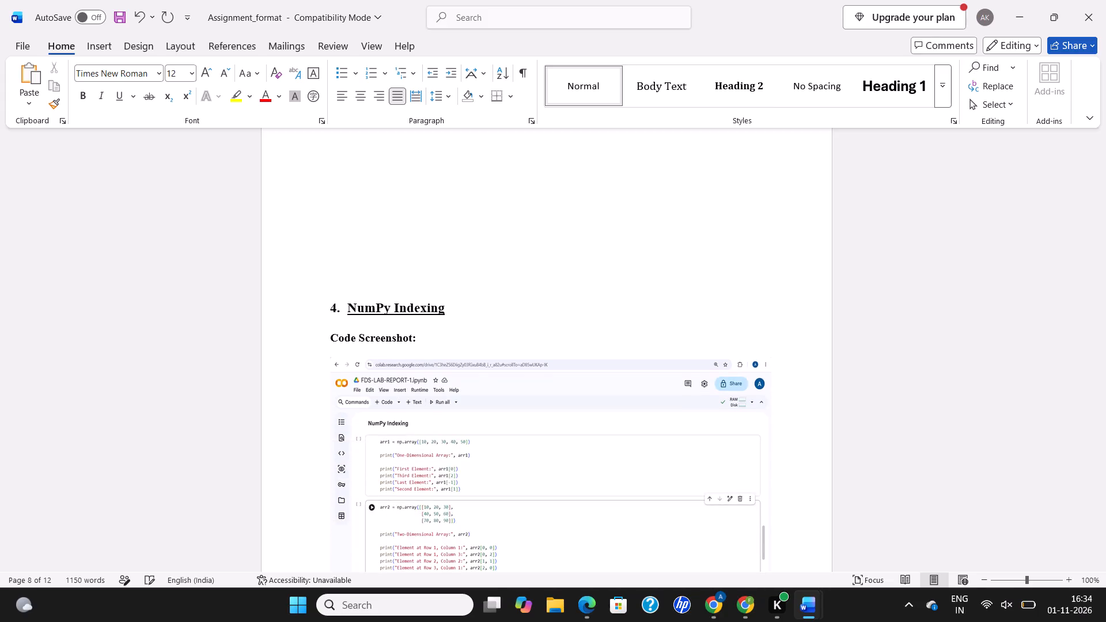
scroll(341, 455, "up", 1)
key("BackSpace")
key("BackSpace")
key("BackSpace")
key("BackSpace")
key("BackSpace")
key("BackSpace")
key("BackSpace")
key("BackSpace")
key("BackSpace")
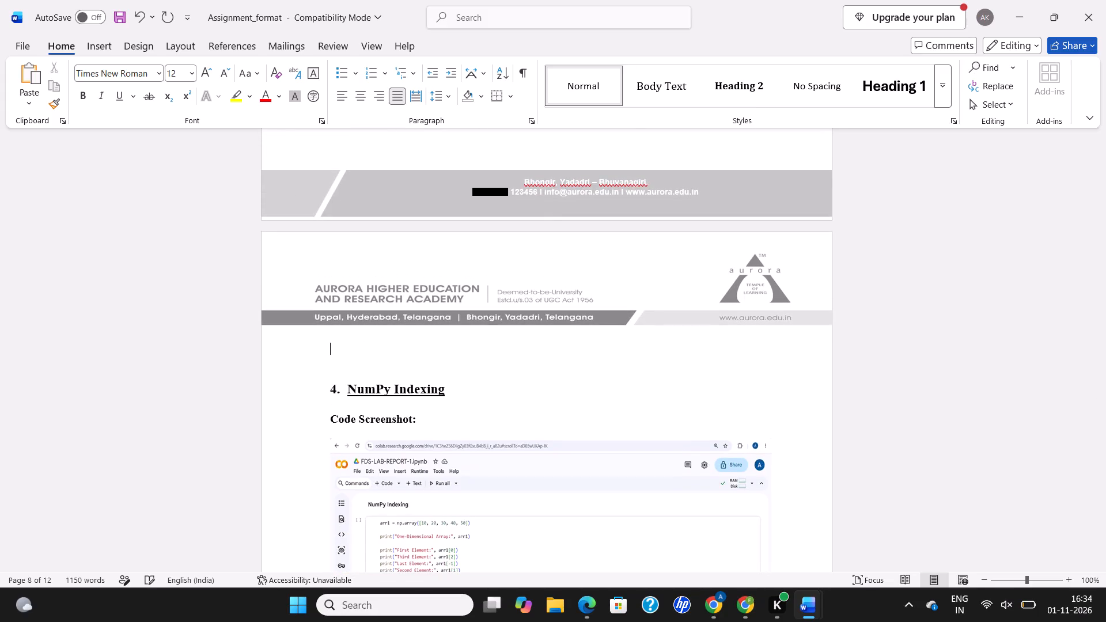
key("BackSpace")
key("Down")
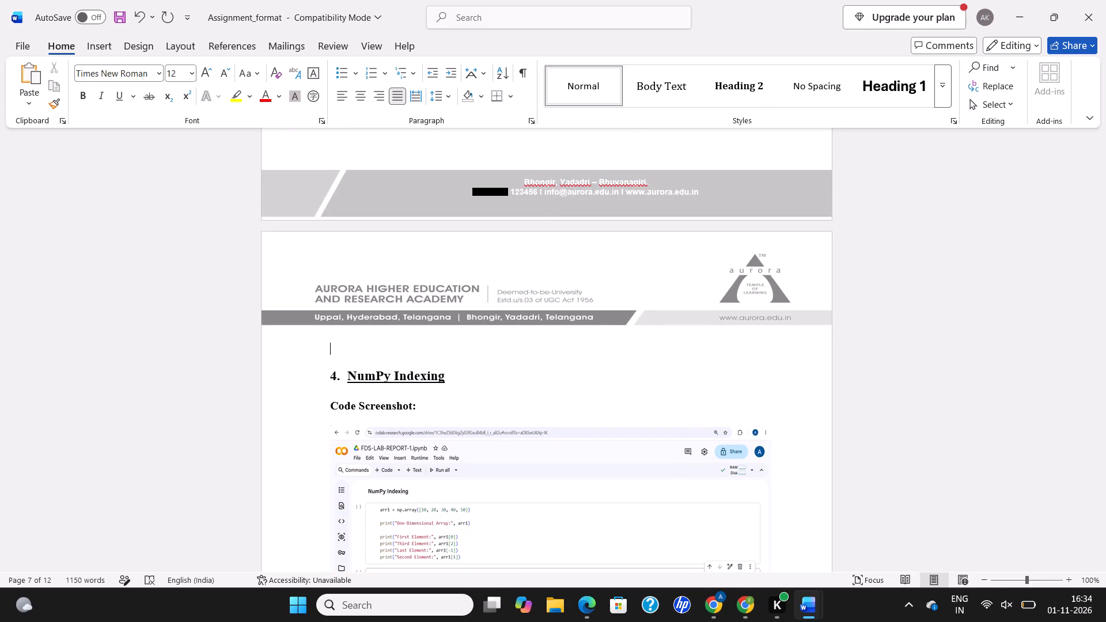
key("BackSpace")
key("BackSpace")
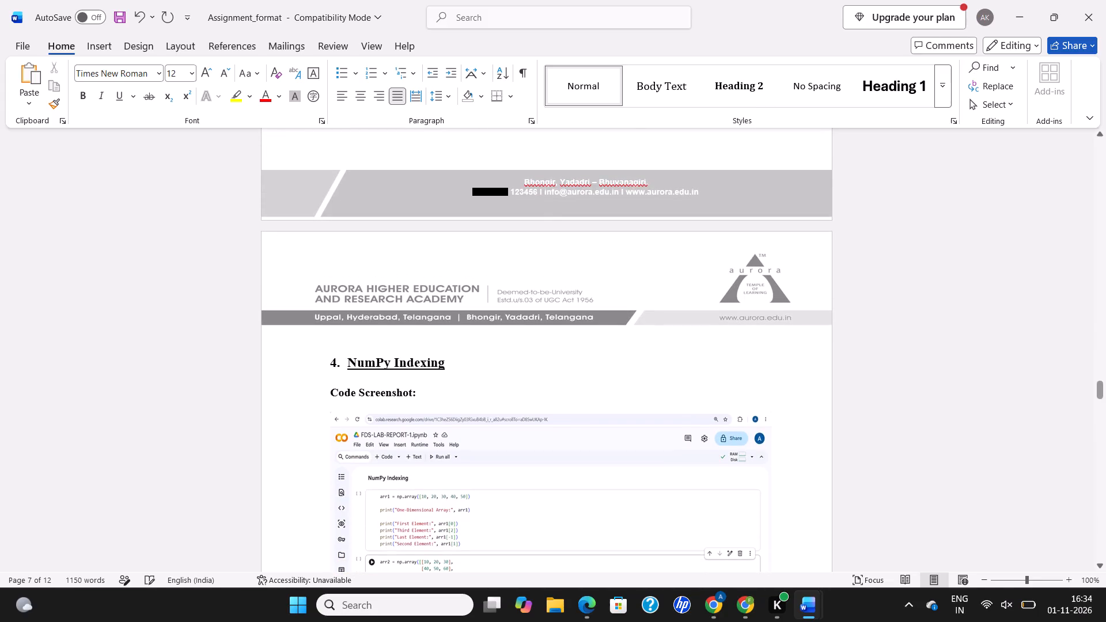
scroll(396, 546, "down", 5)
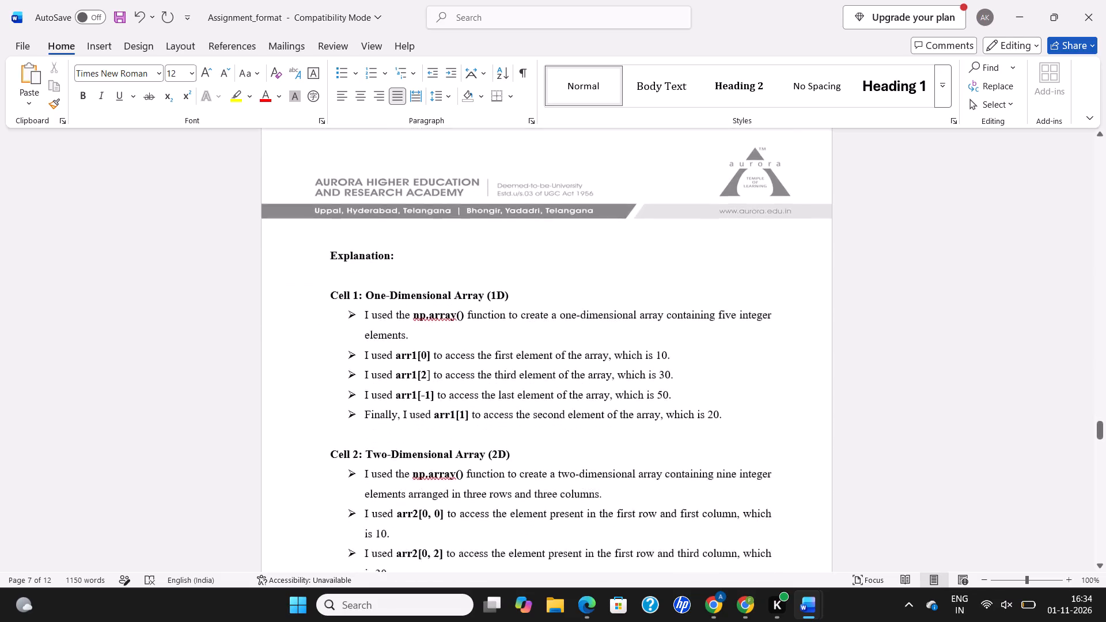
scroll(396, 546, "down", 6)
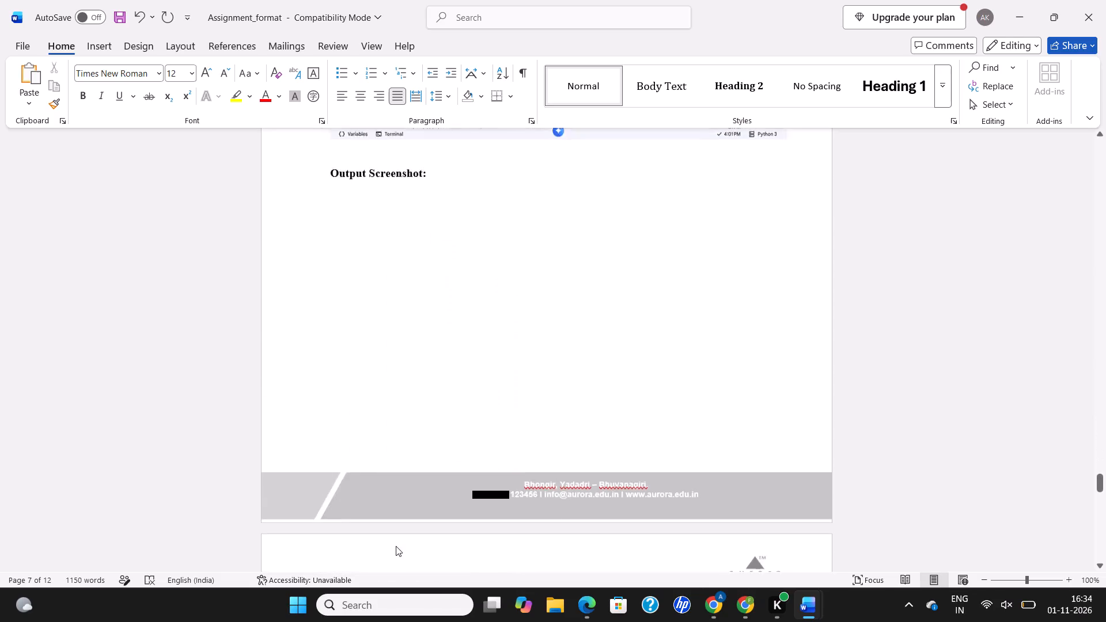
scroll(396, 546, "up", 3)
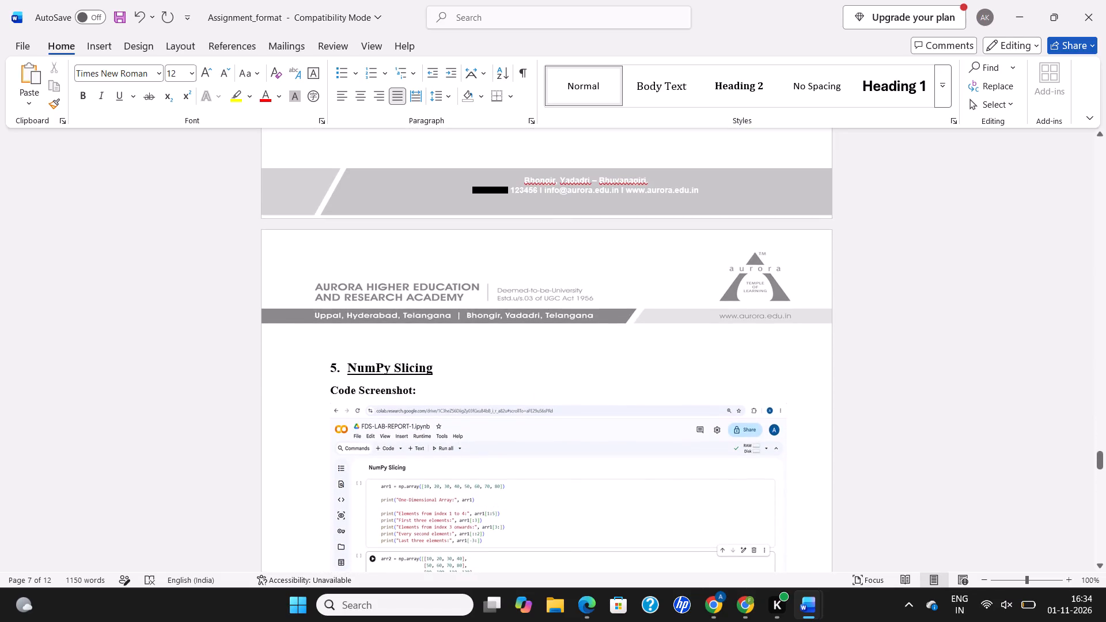
Delete the blank line above the "5. NumPy Slicing" heading so it sits directly below the page header.
left_click(328, 342)
key("BackSpace")
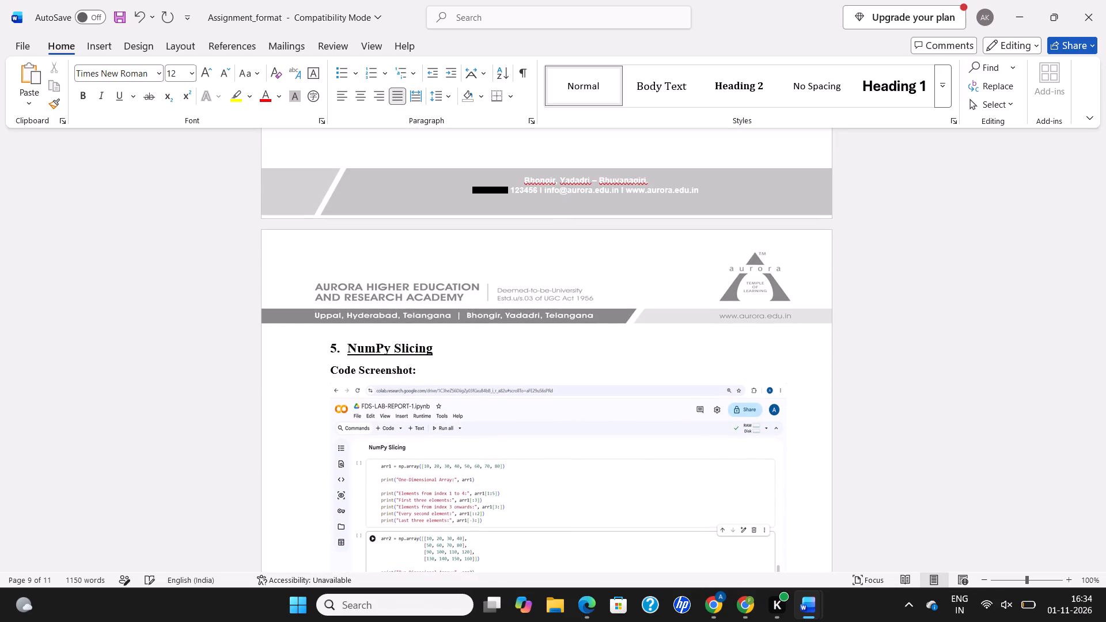
Close the low-battery alert covering the document.
scroll(328, 342, "down", 8)
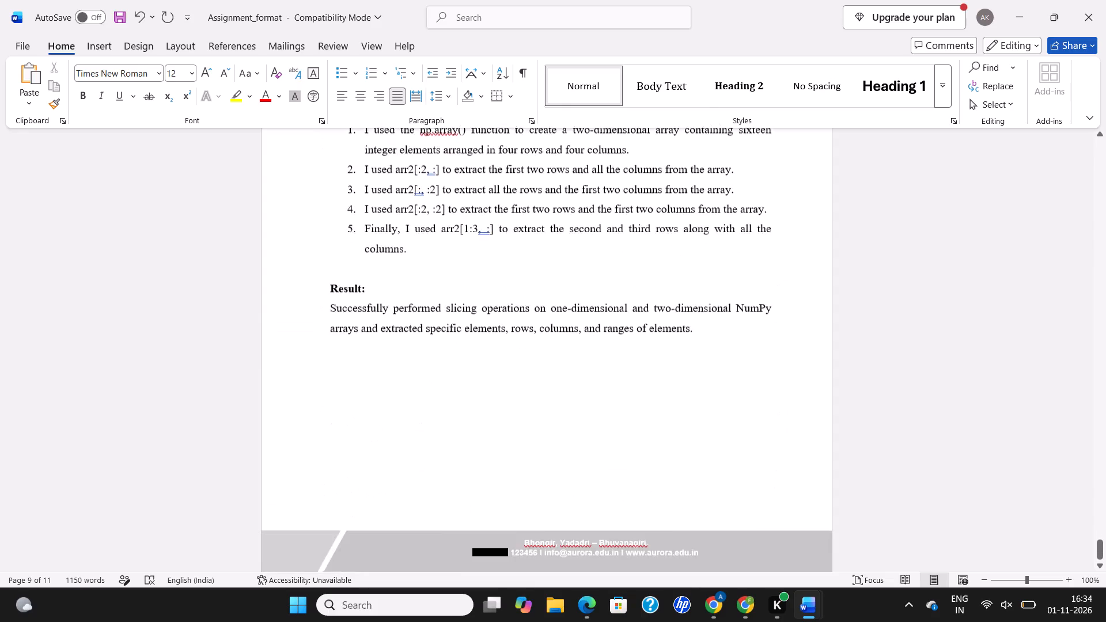
scroll(328, 342, "down", 3)
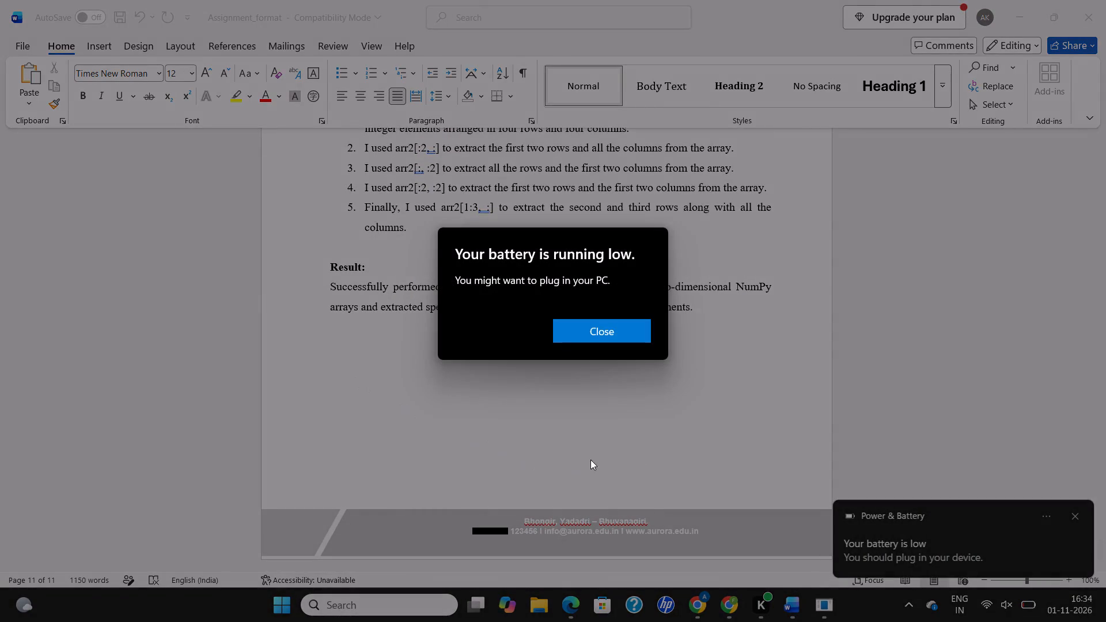
left_click(606, 340)
Save the document under the name FDS-LAB-REPORT-1-TERM-2 in the Downloads folder.
scroll(463, 372, "up", 2)
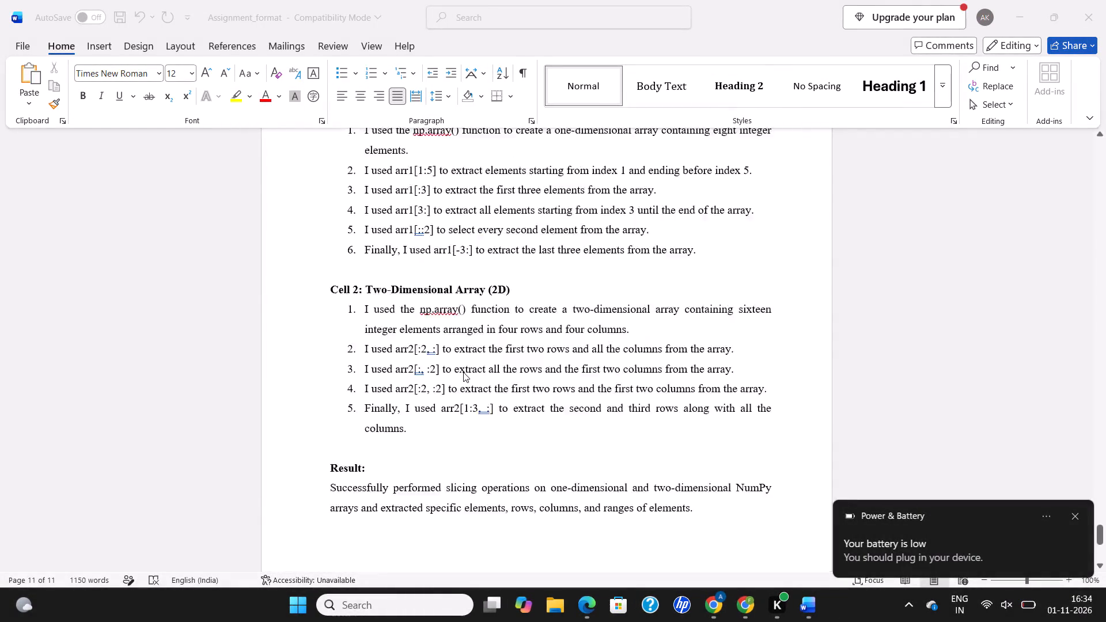
scroll(463, 372, "up", 19)
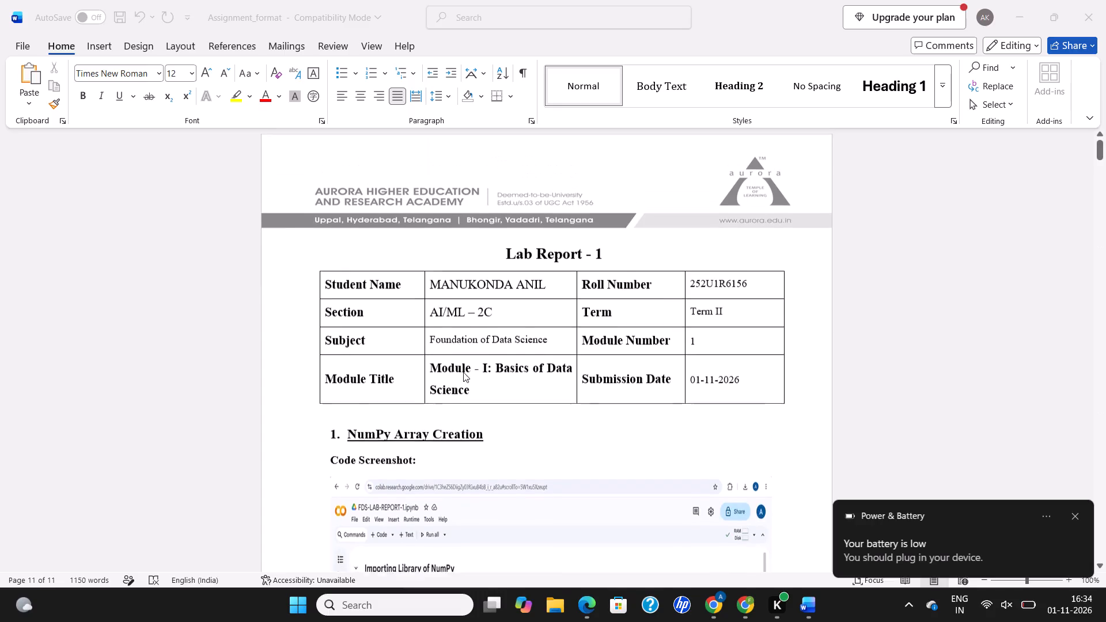
left_click(20, 44)
left_click(20, 44)
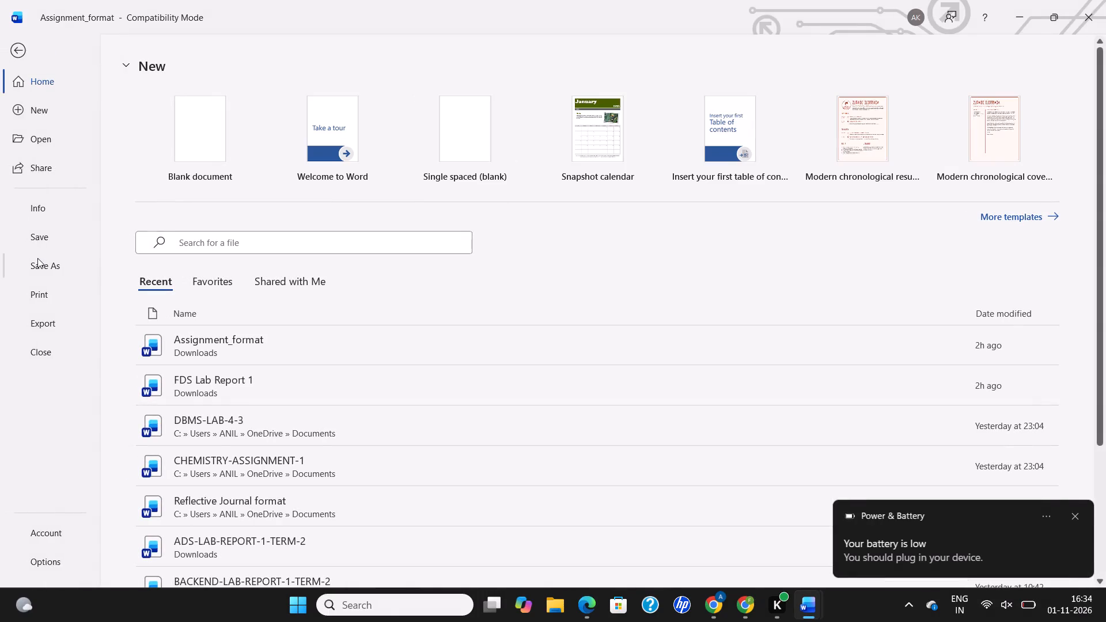
left_click(37, 258)
double_click(167, 160)
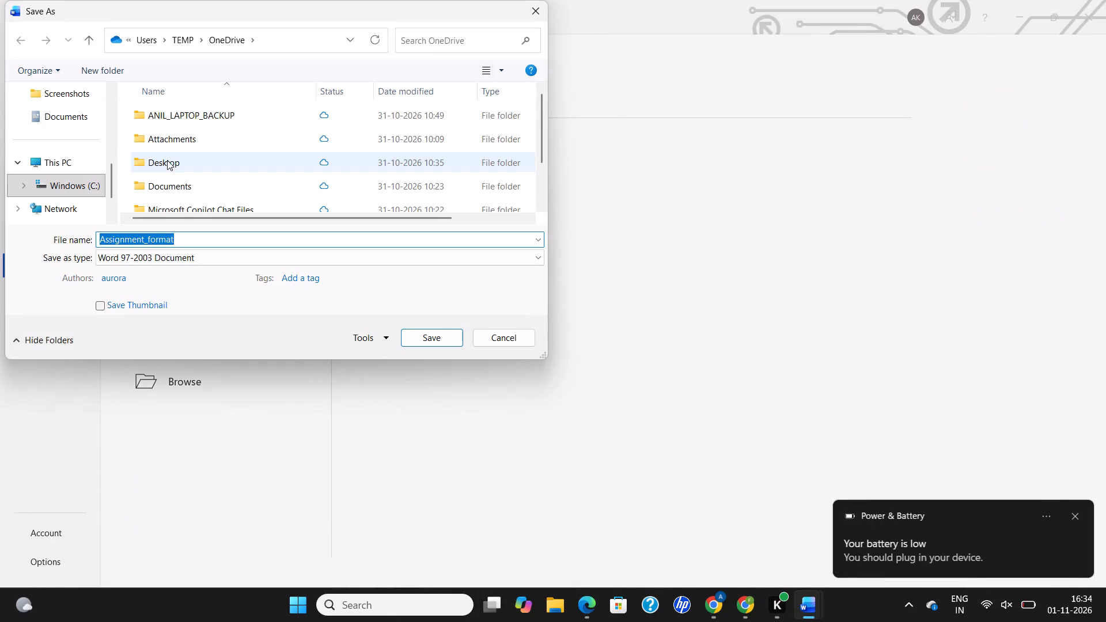
key("BackSpace")
type("FDS")
type("-LAB")
type("-REPORT-1-")
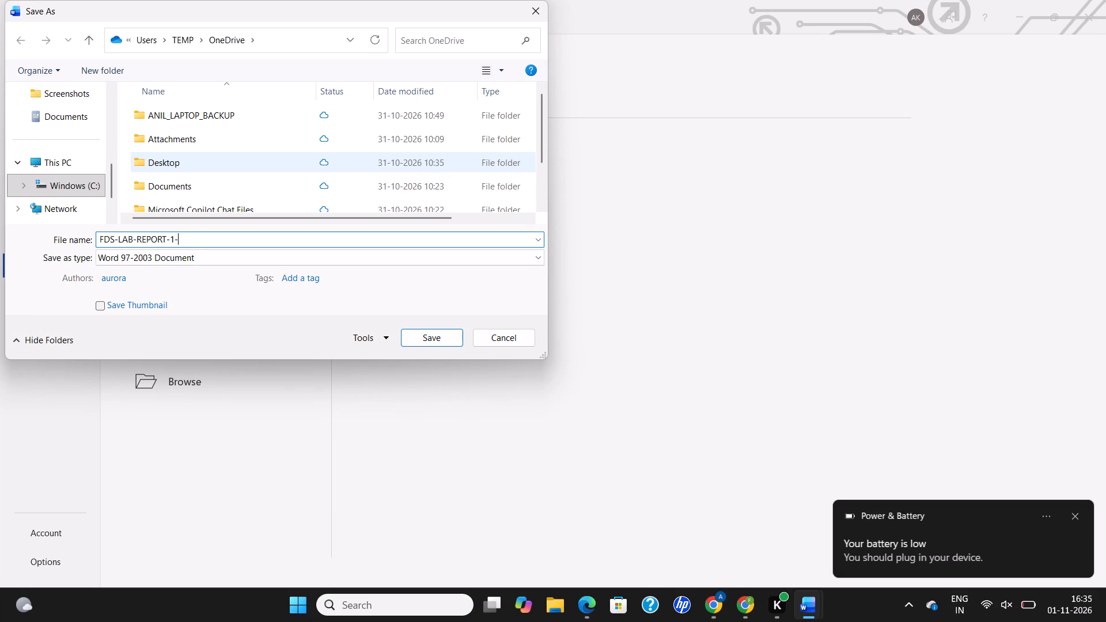
type("TERM")
type("-2")
scroll(50, 100, "up", 1)
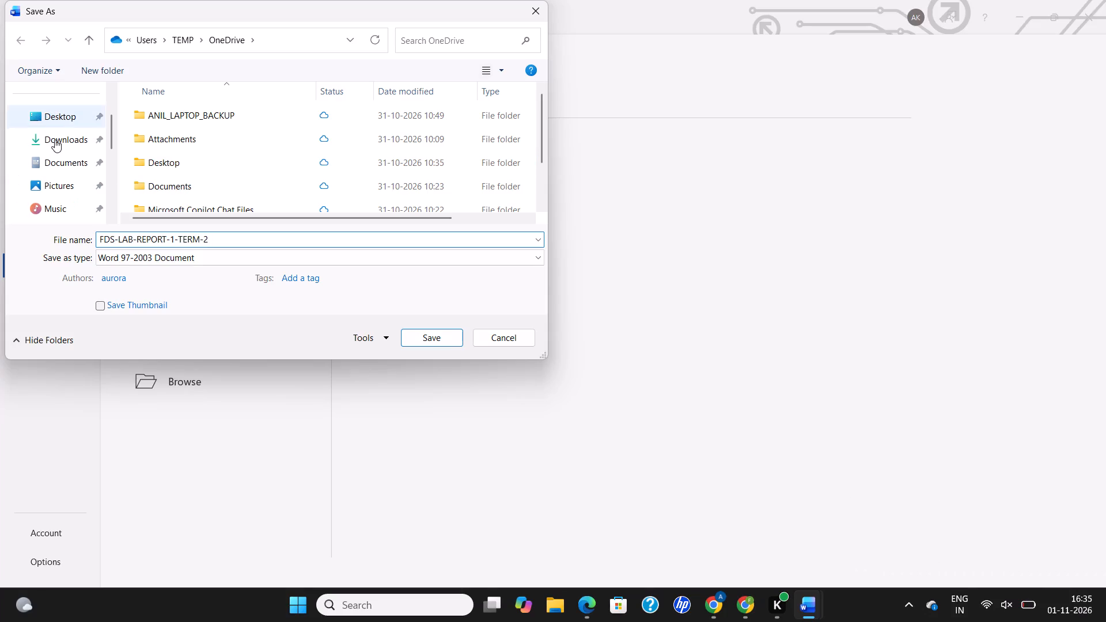
left_click(55, 142)
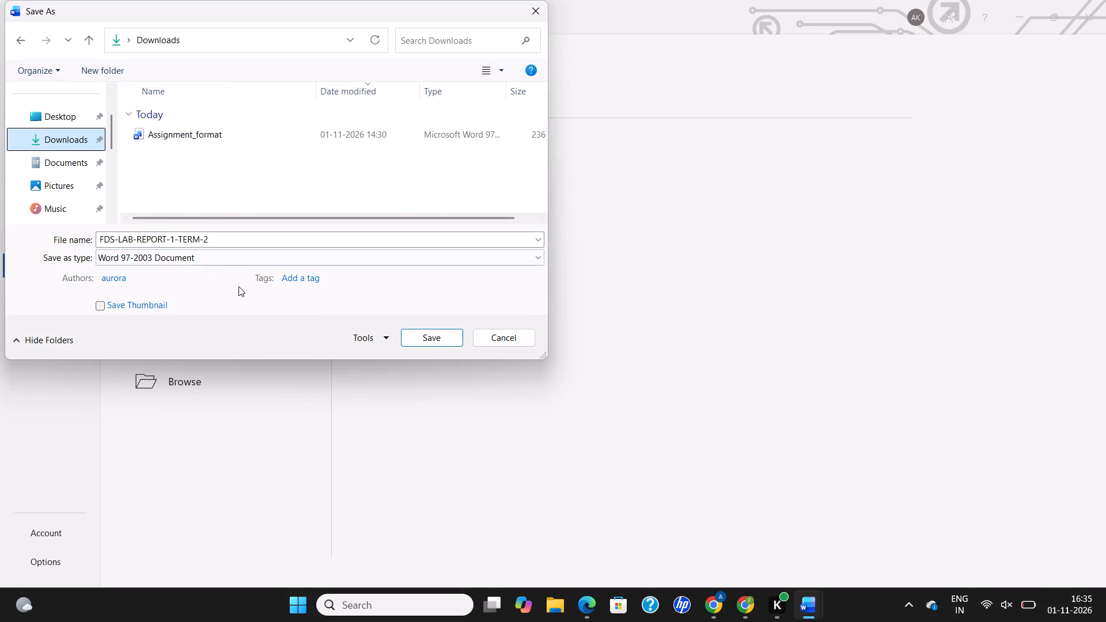
left_click(408, 340)
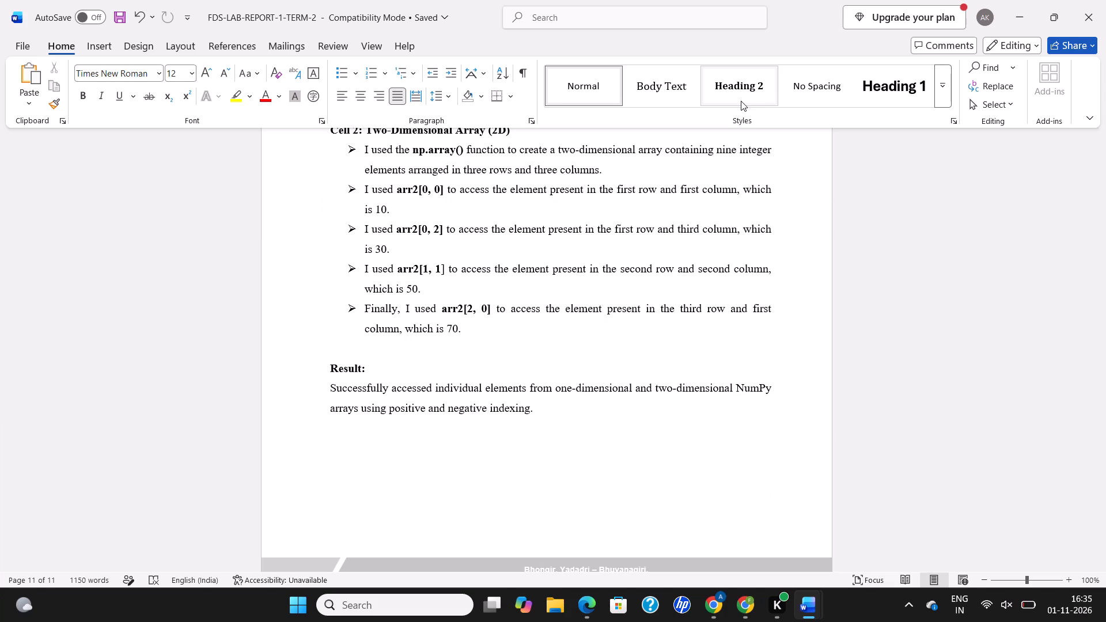
Set the Subject value "Foundation of Data Science" in the first-page details table to font size 12.
scroll(691, 227, "down", 13)
scroll(691, 227, "up", 5)
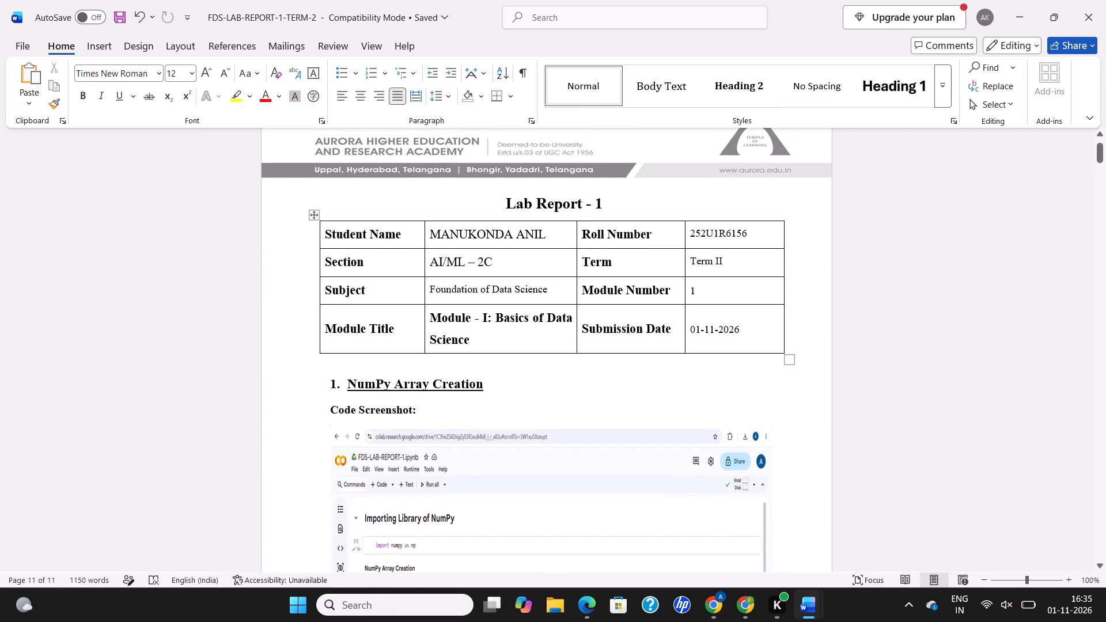
left_click_drag(553, 296, 456, 295)
left_click(543, 250)
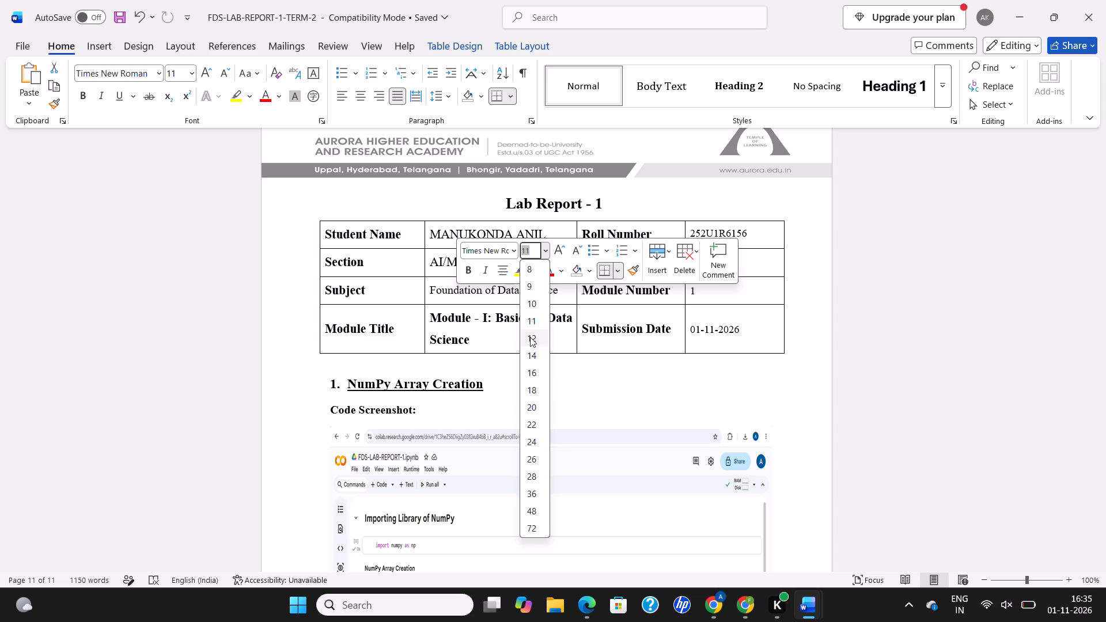
left_click(530, 337)
left_click(546, 291)
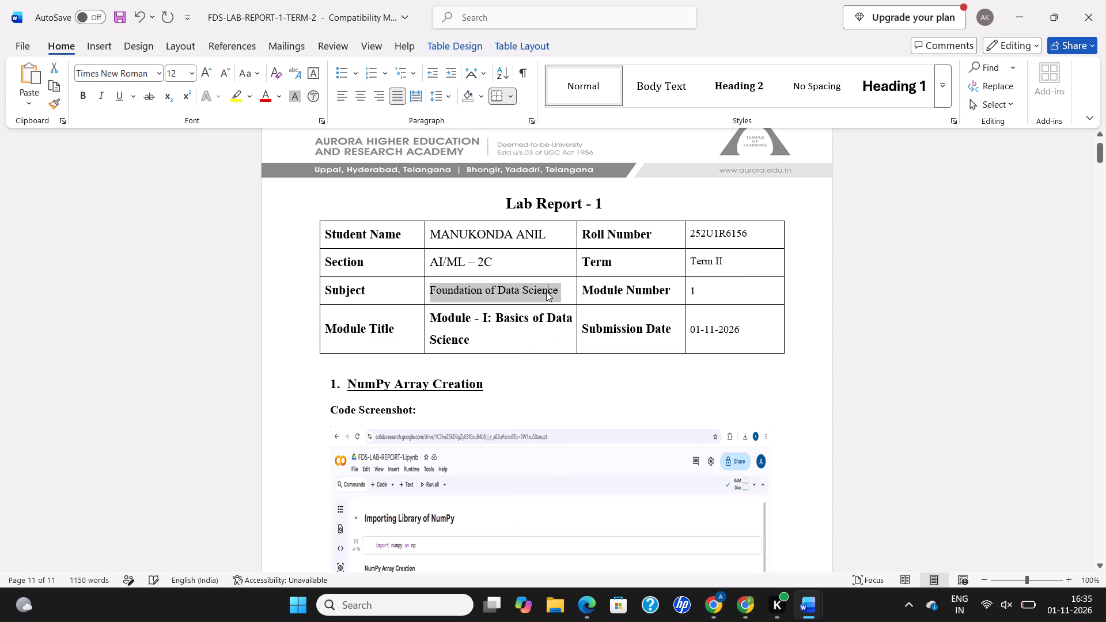
Check the font sizes of the Section and Subject values in the details table.
left_click_drag(526, 255, 427, 259)
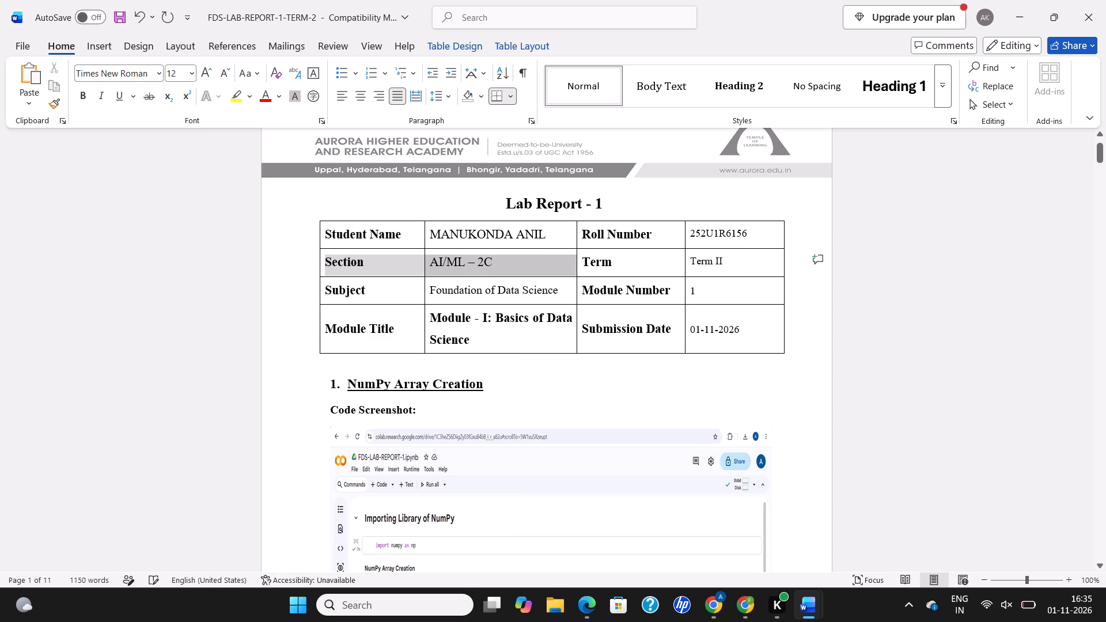
left_click_drag(427, 259, 430, 260)
left_click(434, 331)
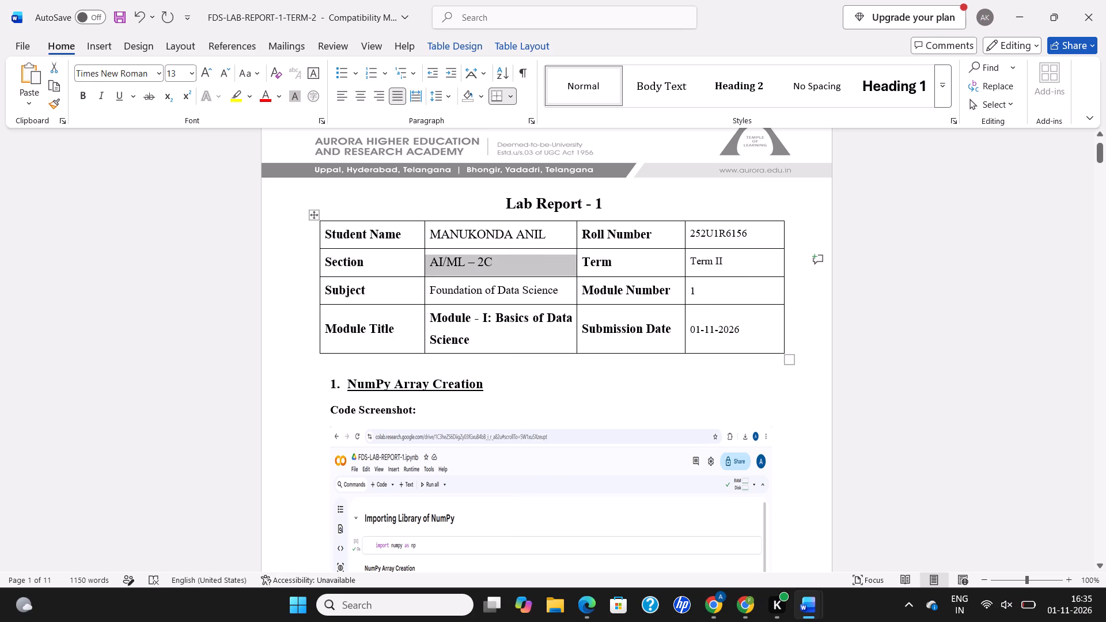
left_click_drag(560, 291, 462, 302)
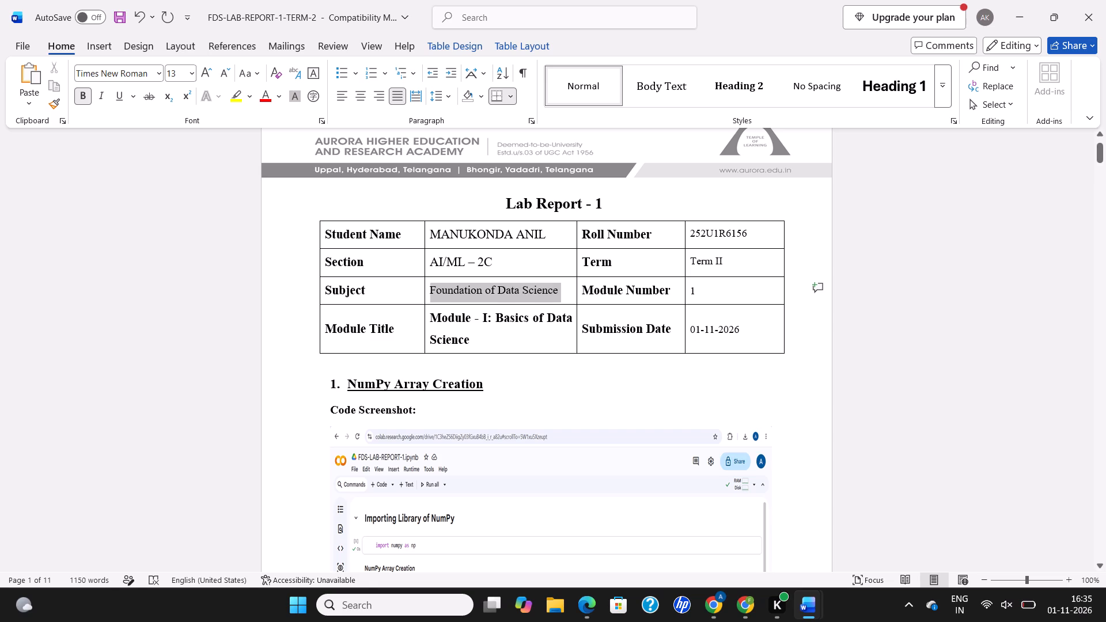
left_click_drag(462, 302, 448, 301)
left_click(460, 354)
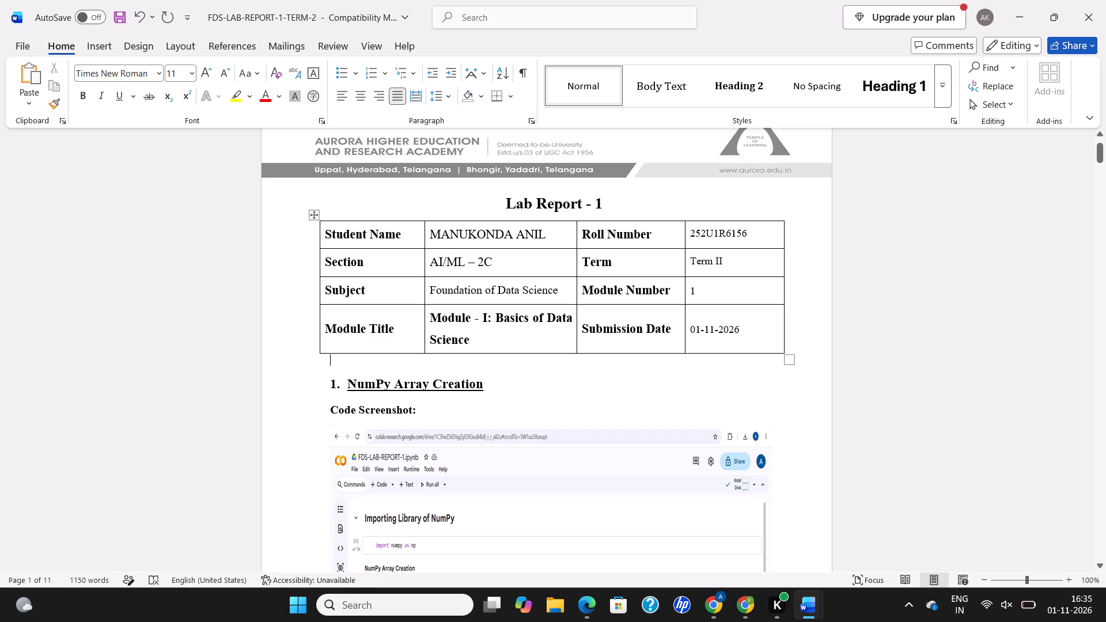
Set the Roll Number value in the details table to font size 13.
left_click(759, 226)
left_click(757, 230)
left_click_drag(757, 230, 692, 232)
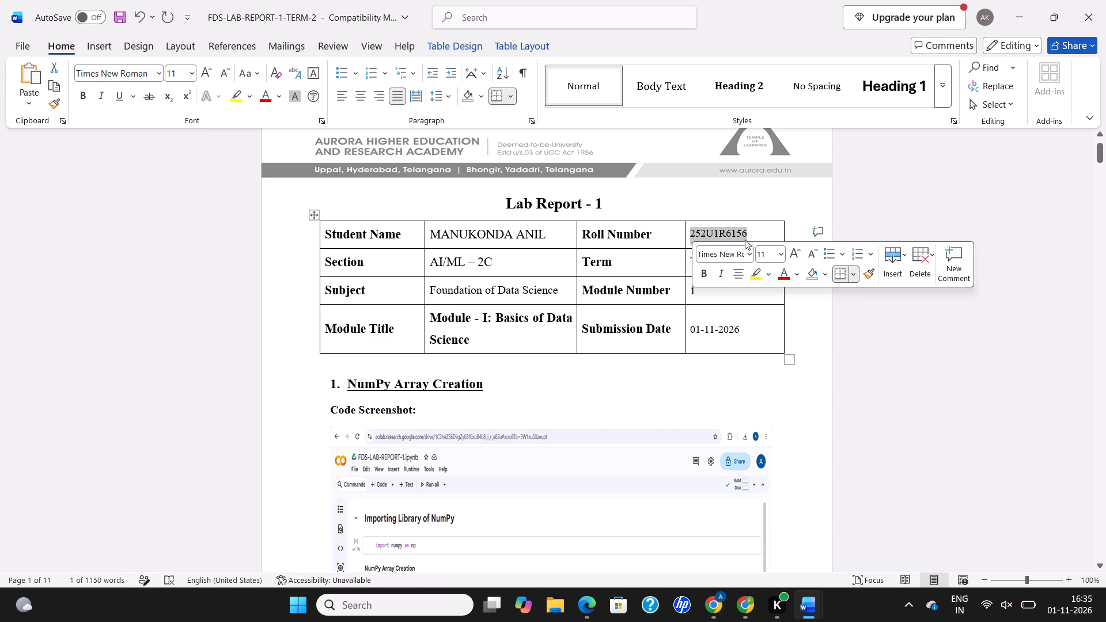
left_click(778, 252)
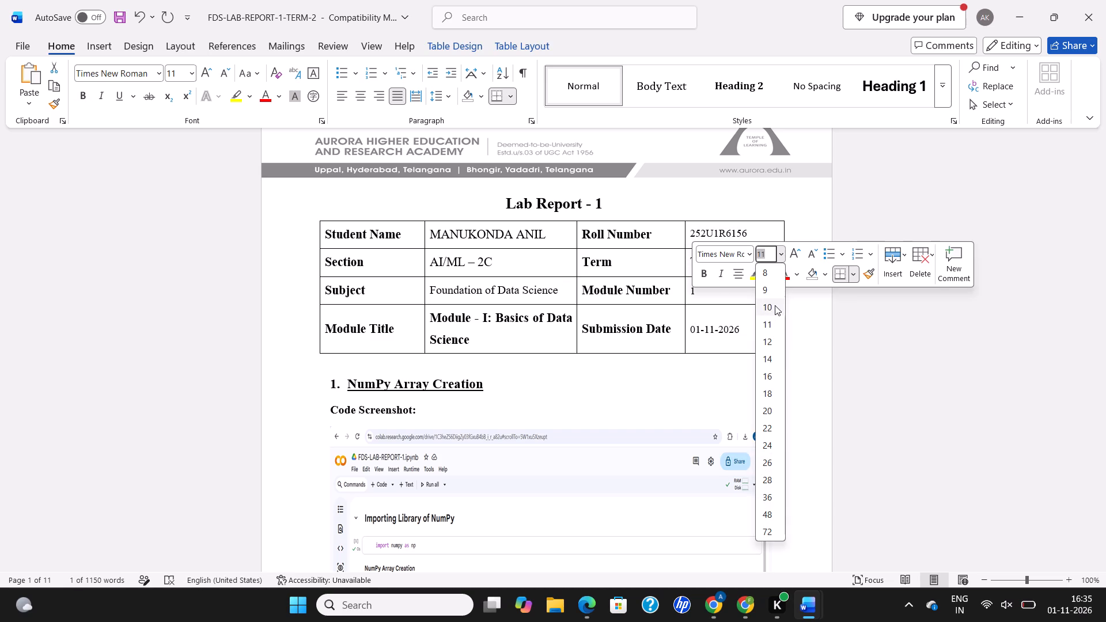
key("BackSpace")
type("13")
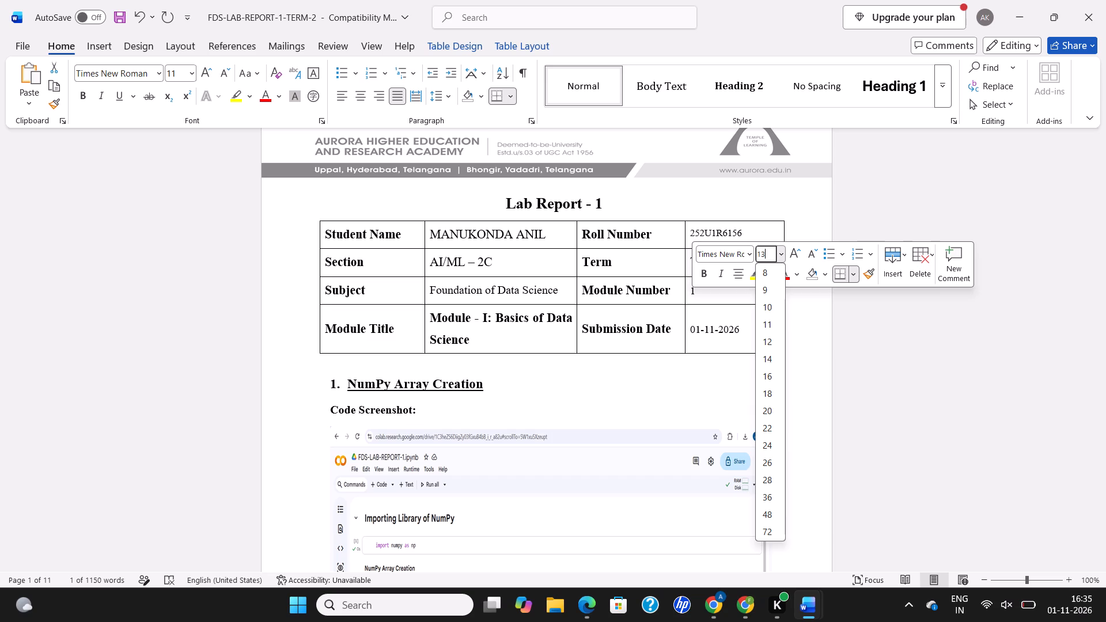
key("Return")
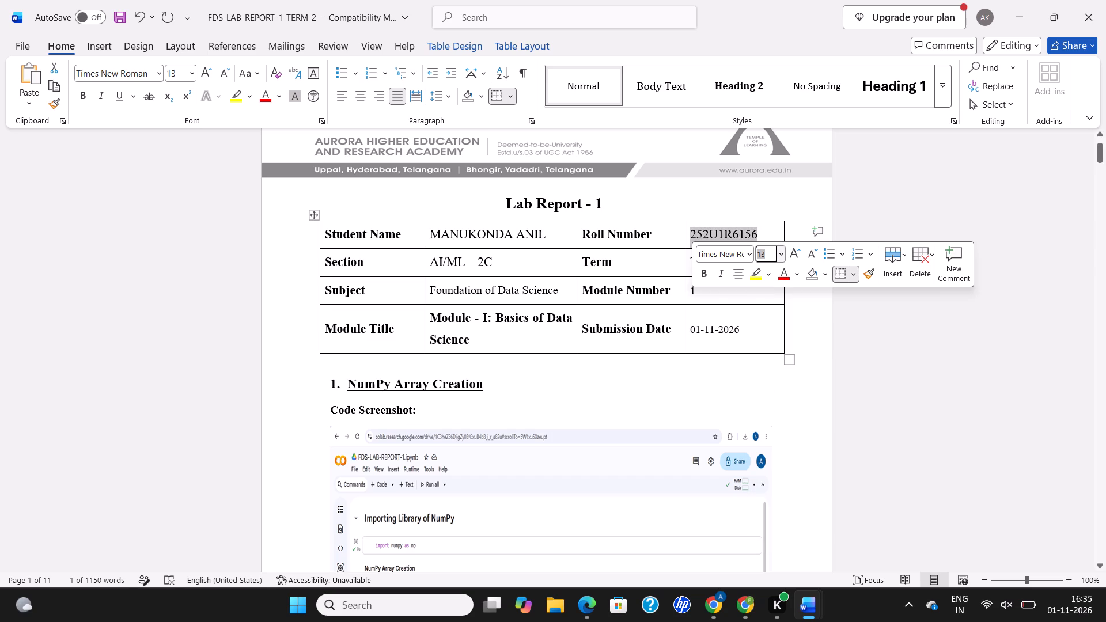
left_click(737, 324)
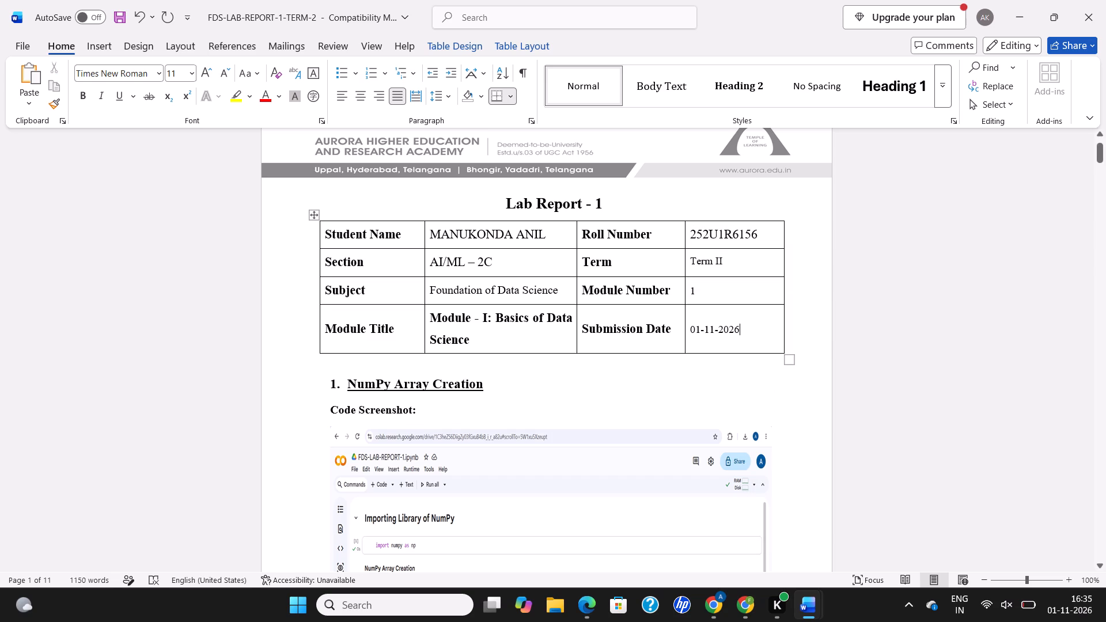